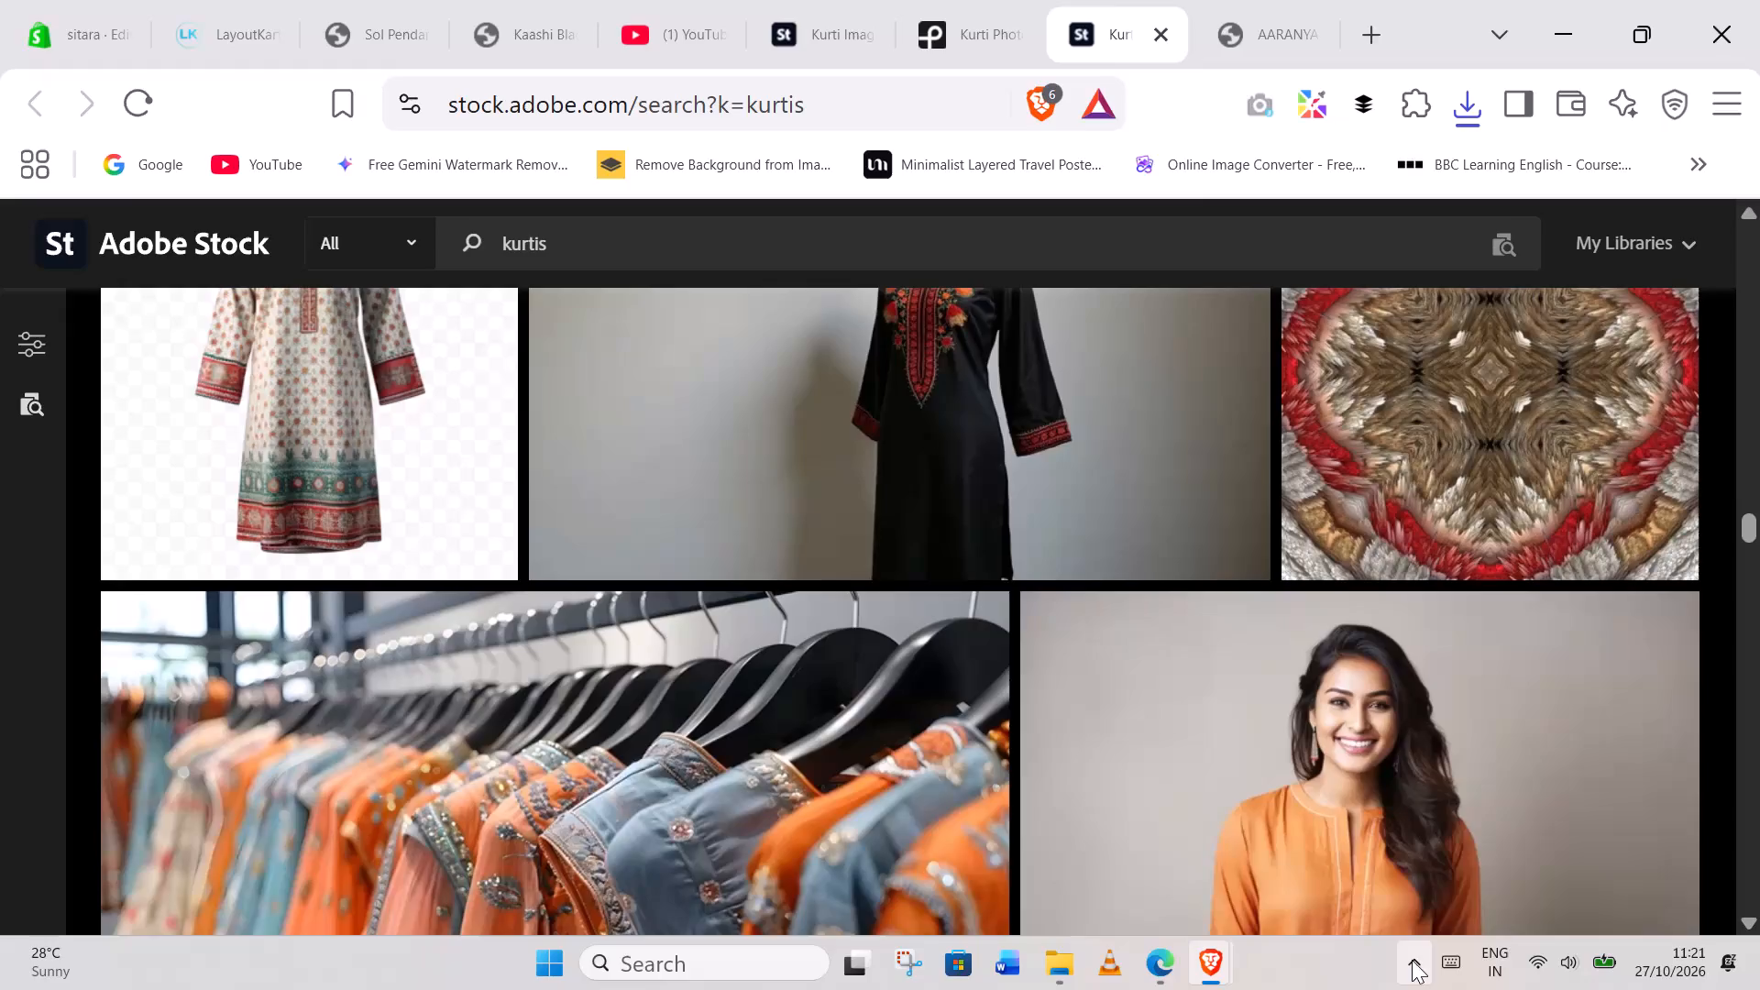
Look through the Adobe Stock results for "kurtis" for suitable kurti photos.
left_click(998, 0)
left_click(1087, 0)
scroll(1050, 314, "down", 4)
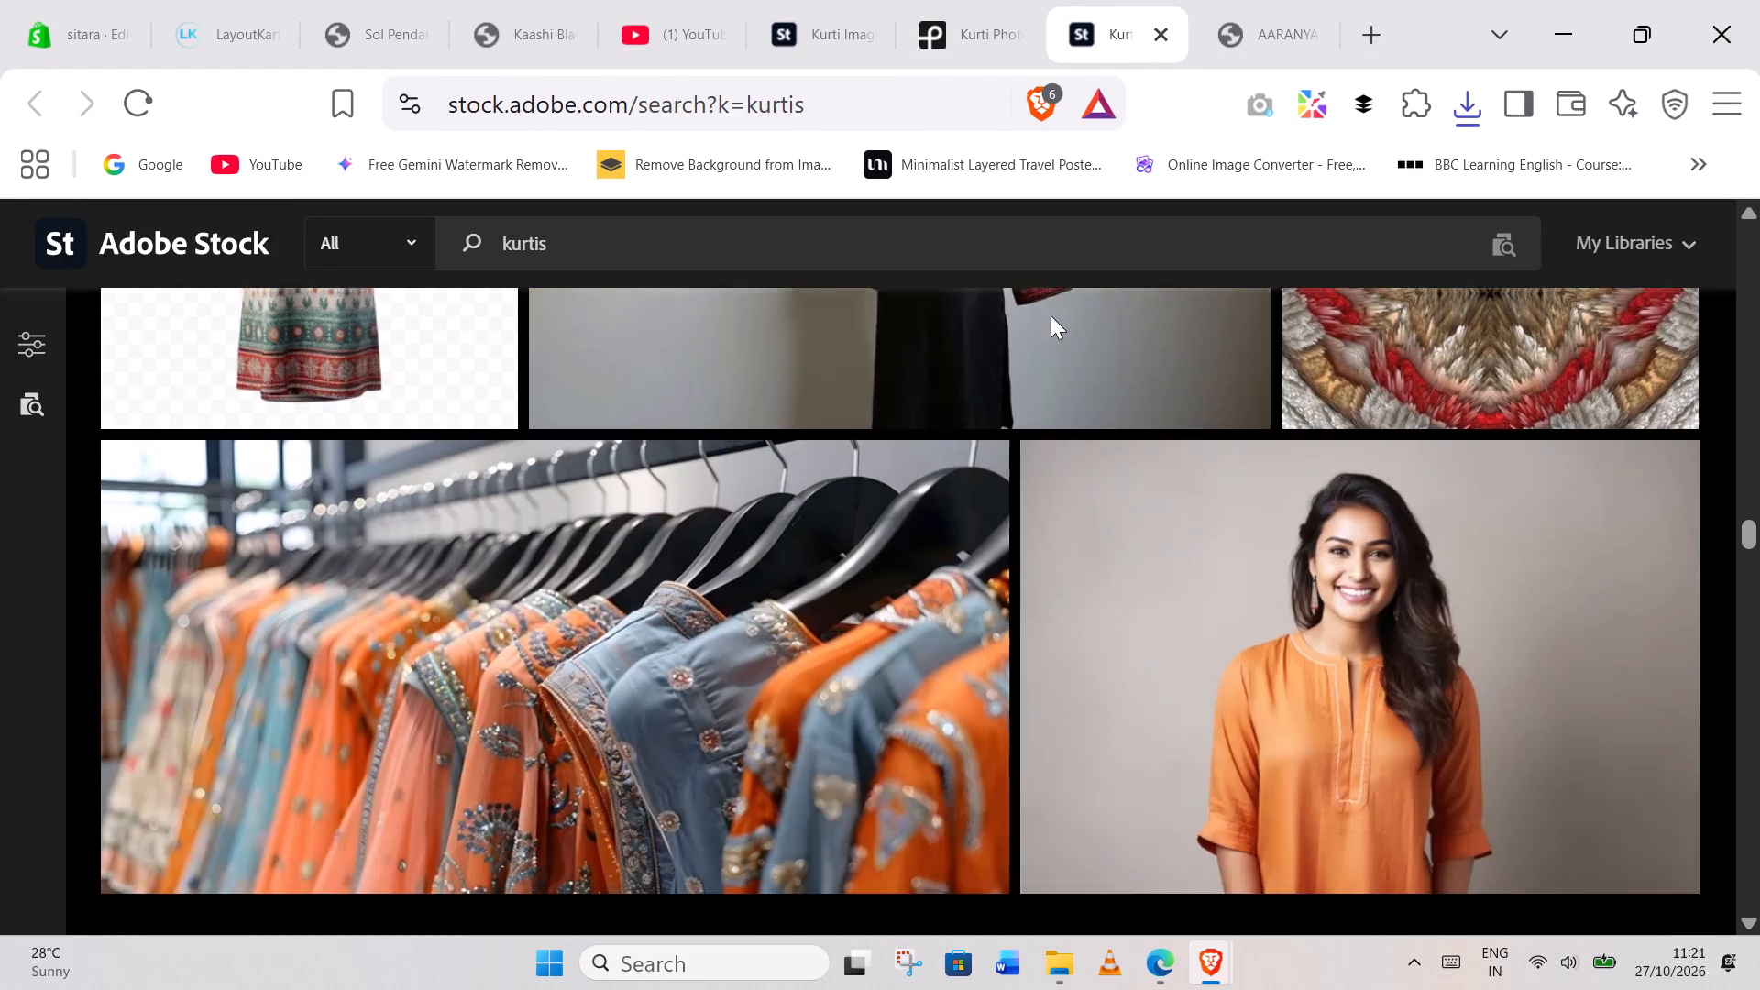
scroll(1038, 345, "down", 3)
scroll(837, 403, "down", 1)
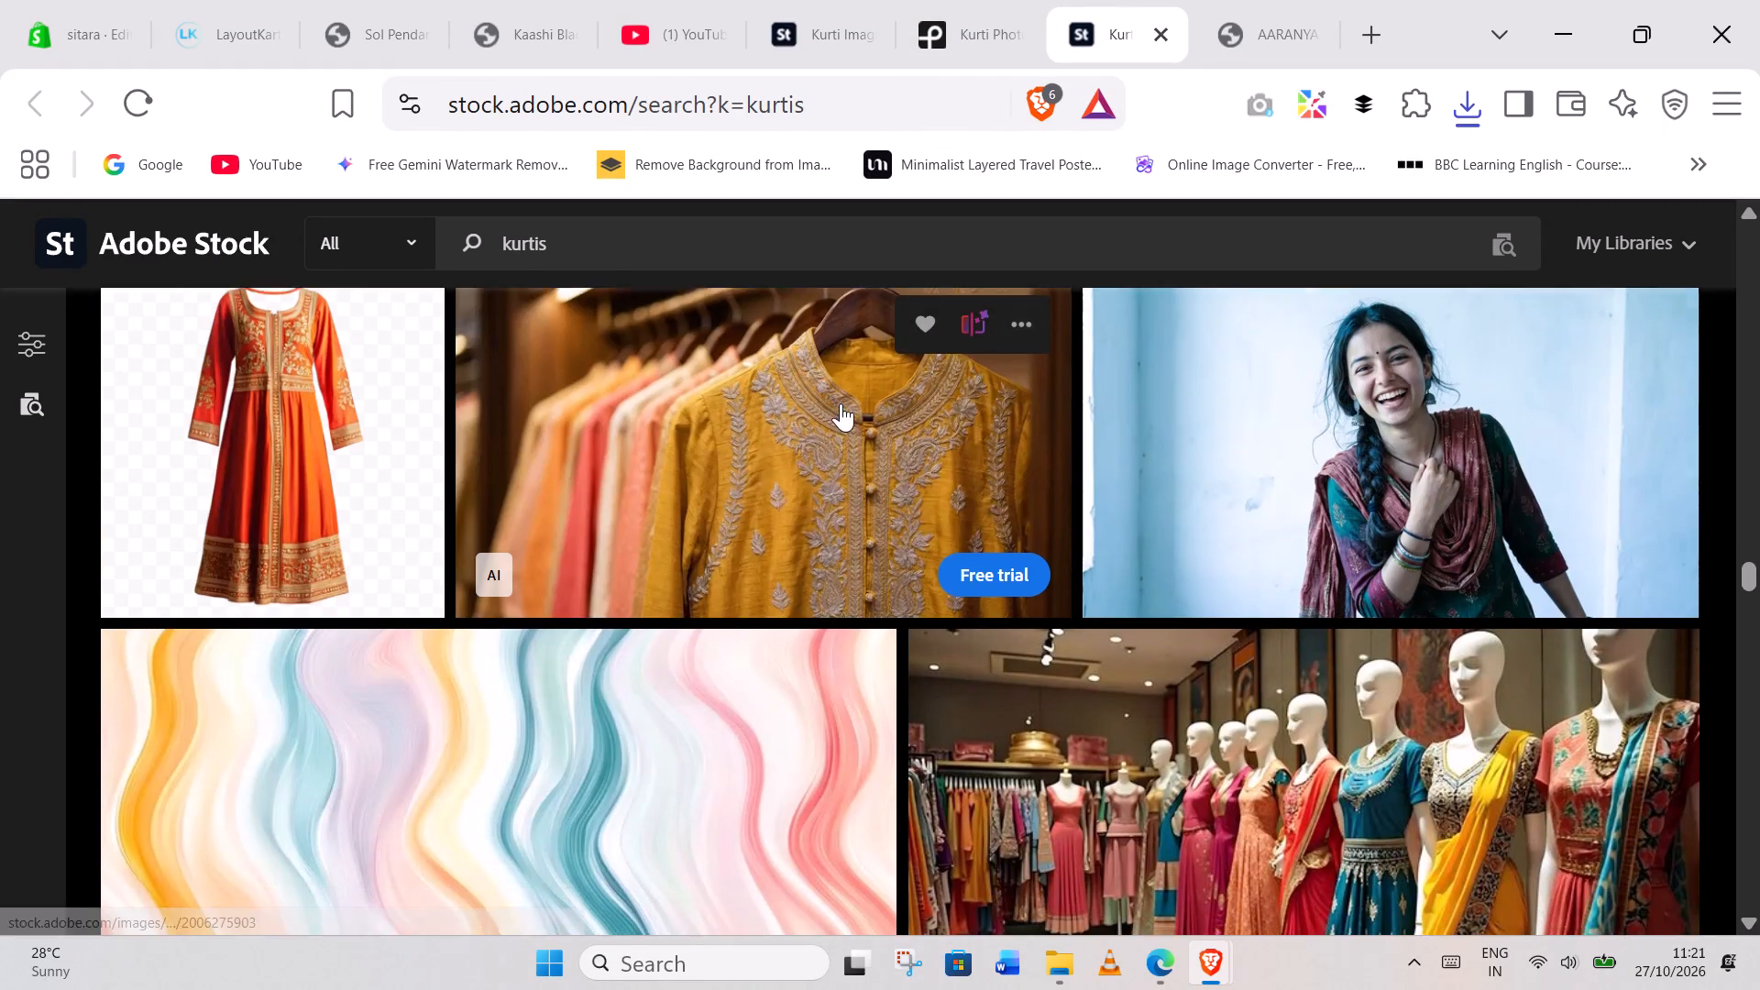
scroll(841, 403, "down", 2)
On the open Pexels page, dismiss the donation pop-up and close the floral kurti photo to return to the kurti results.
left_click(1012, 0)
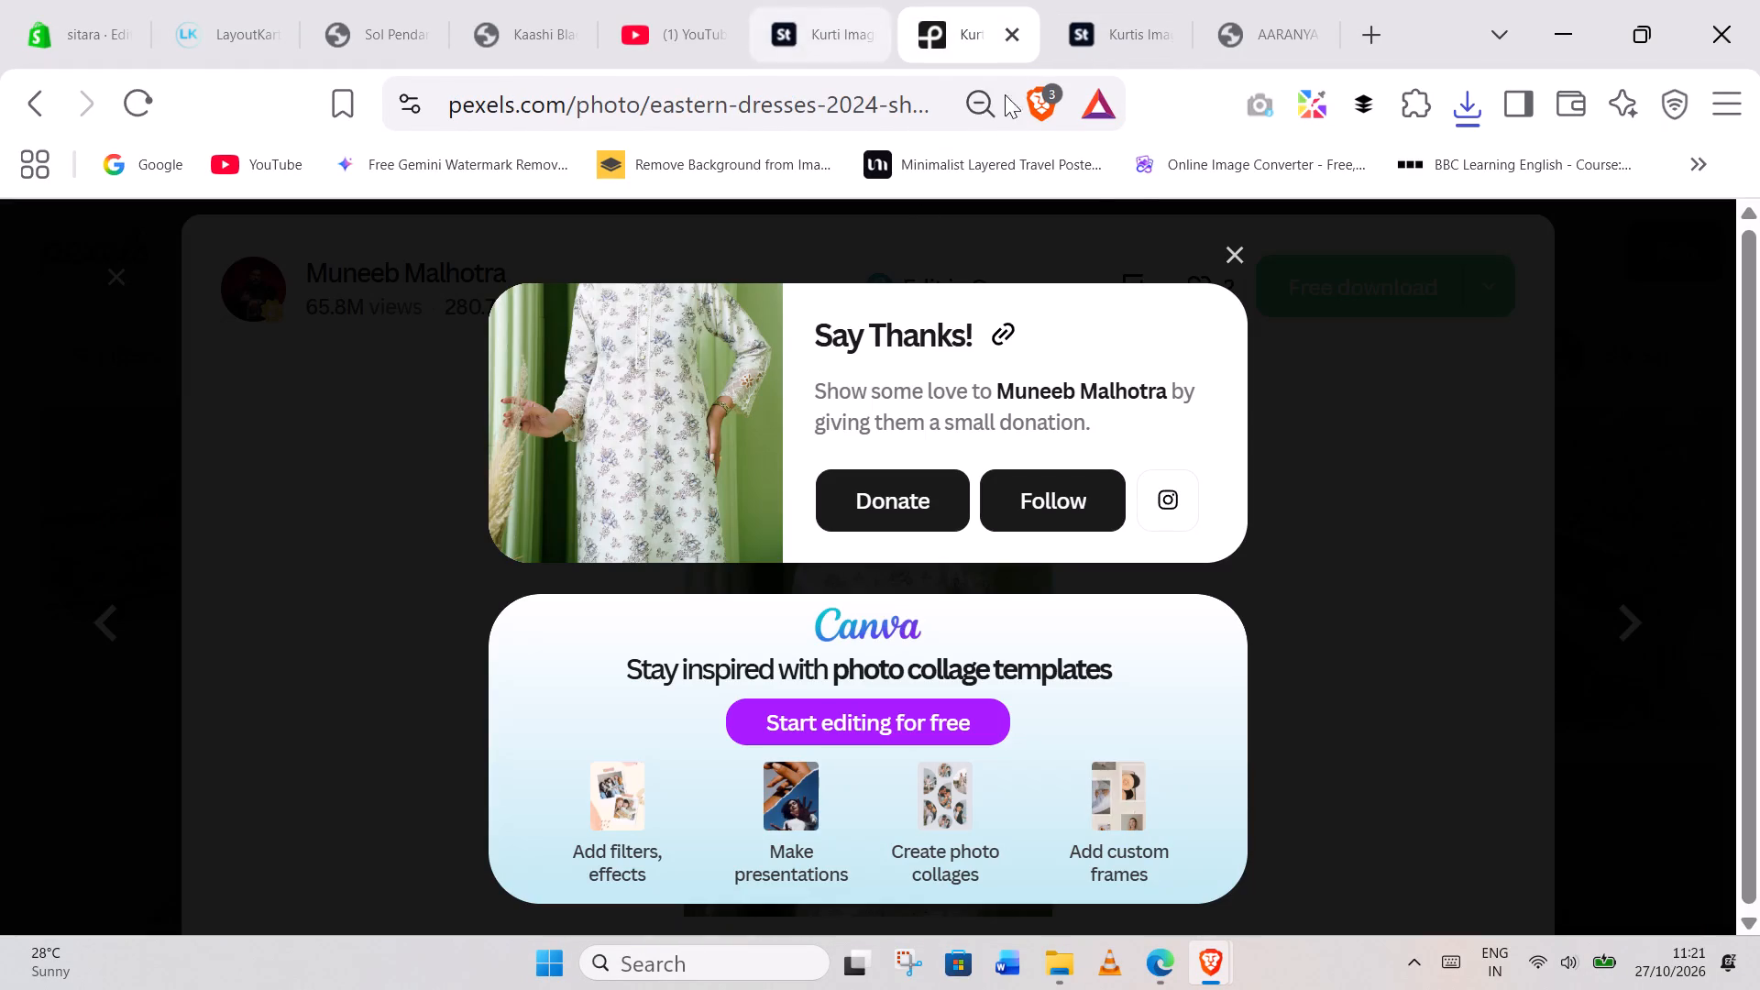
left_click(1217, 249)
left_click(1246, 256)
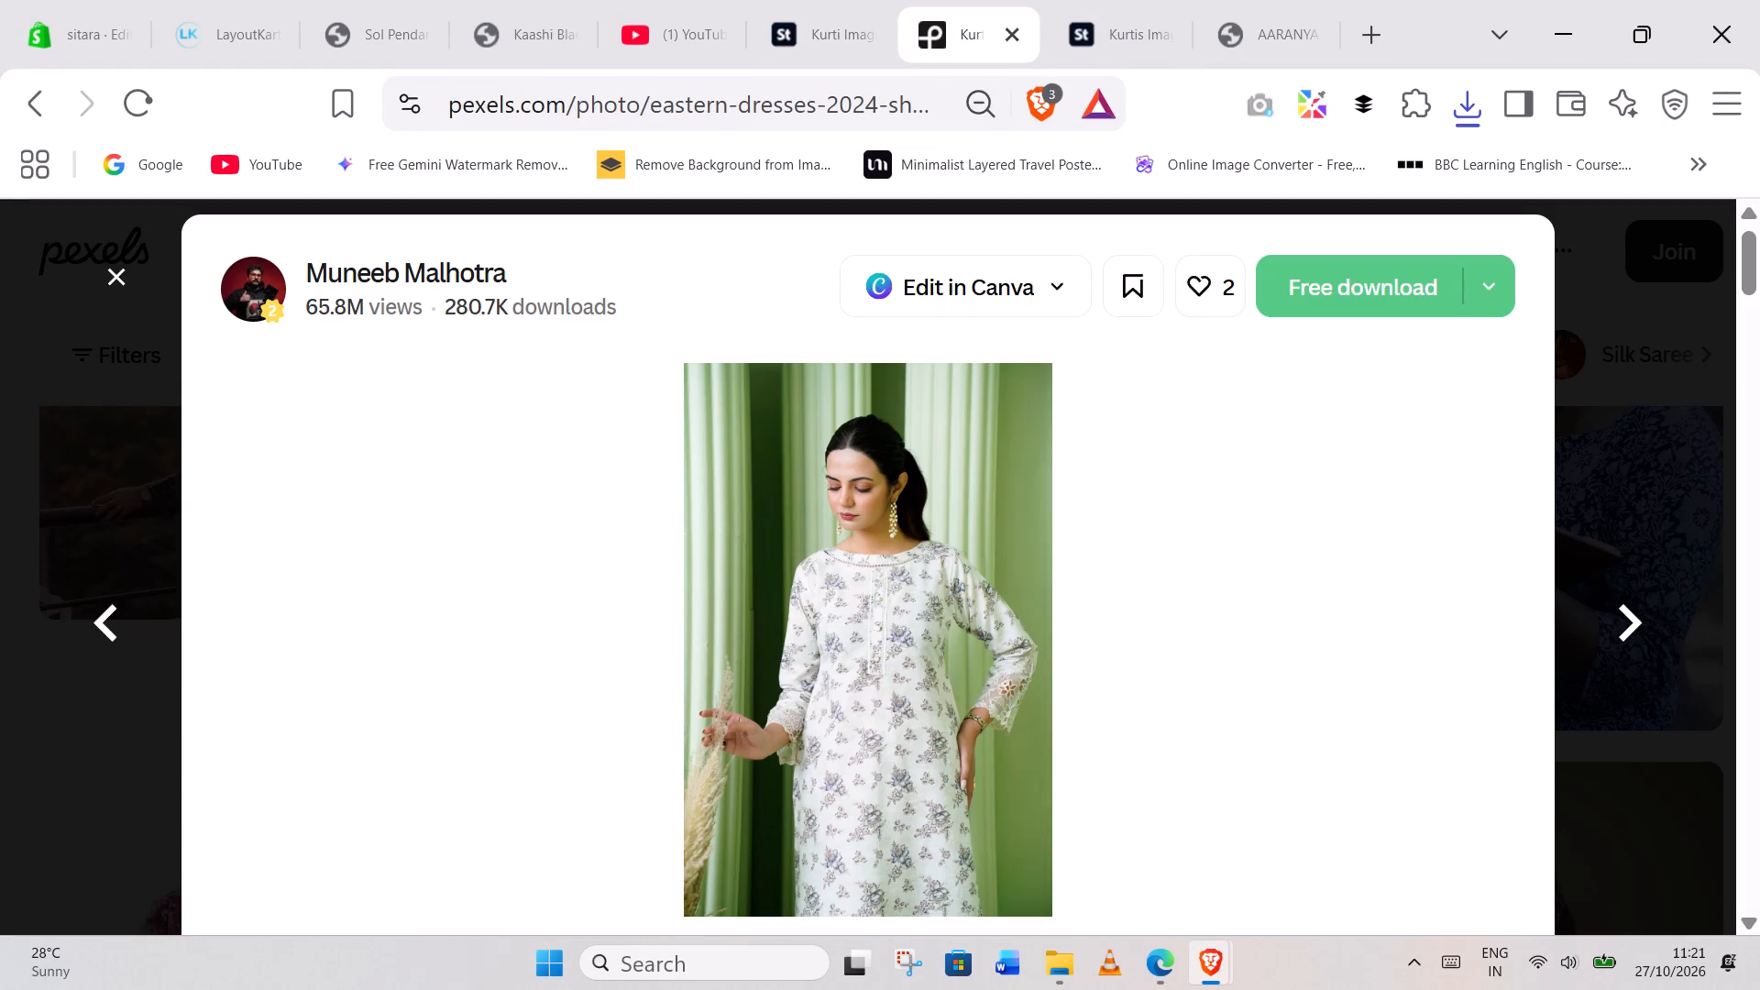
left_click(101, 282)
Examine the Pexels "kurti" photo results for suitable pictures of models wearing kurtis.
scroll(381, 455, "down", 5)
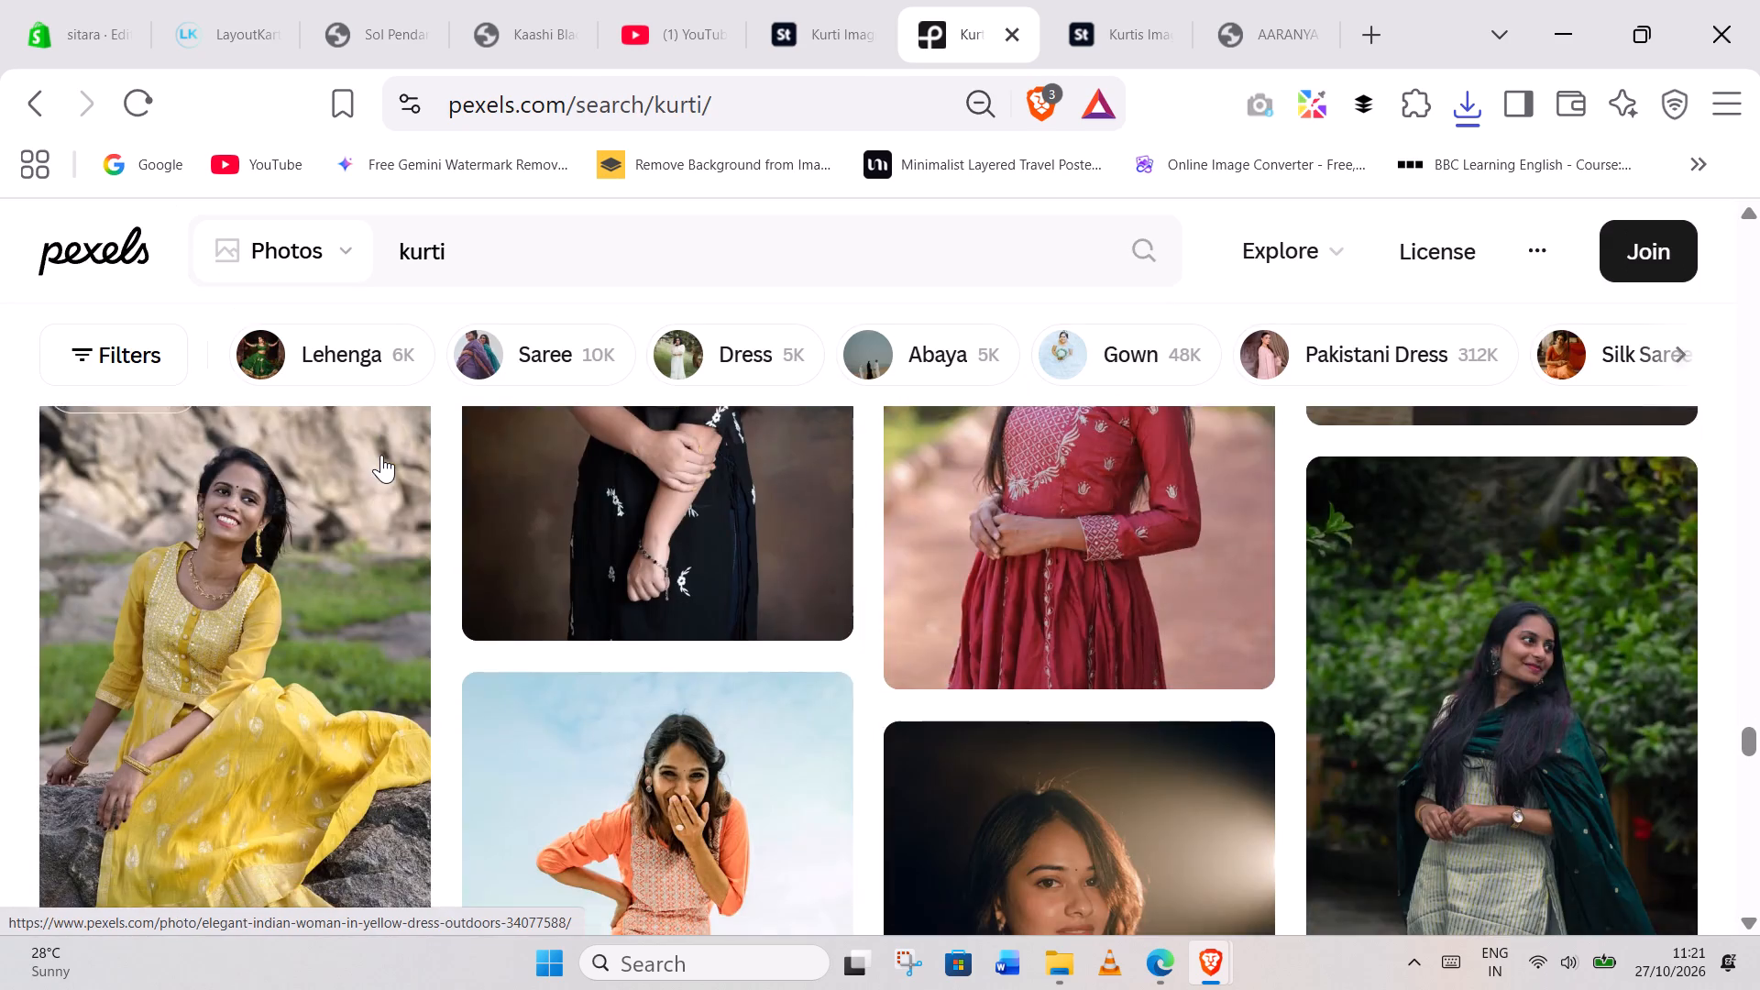
scroll(381, 455, "down", 1)
scroll(381, 455, "up", 4)
scroll(381, 455, "down", 5)
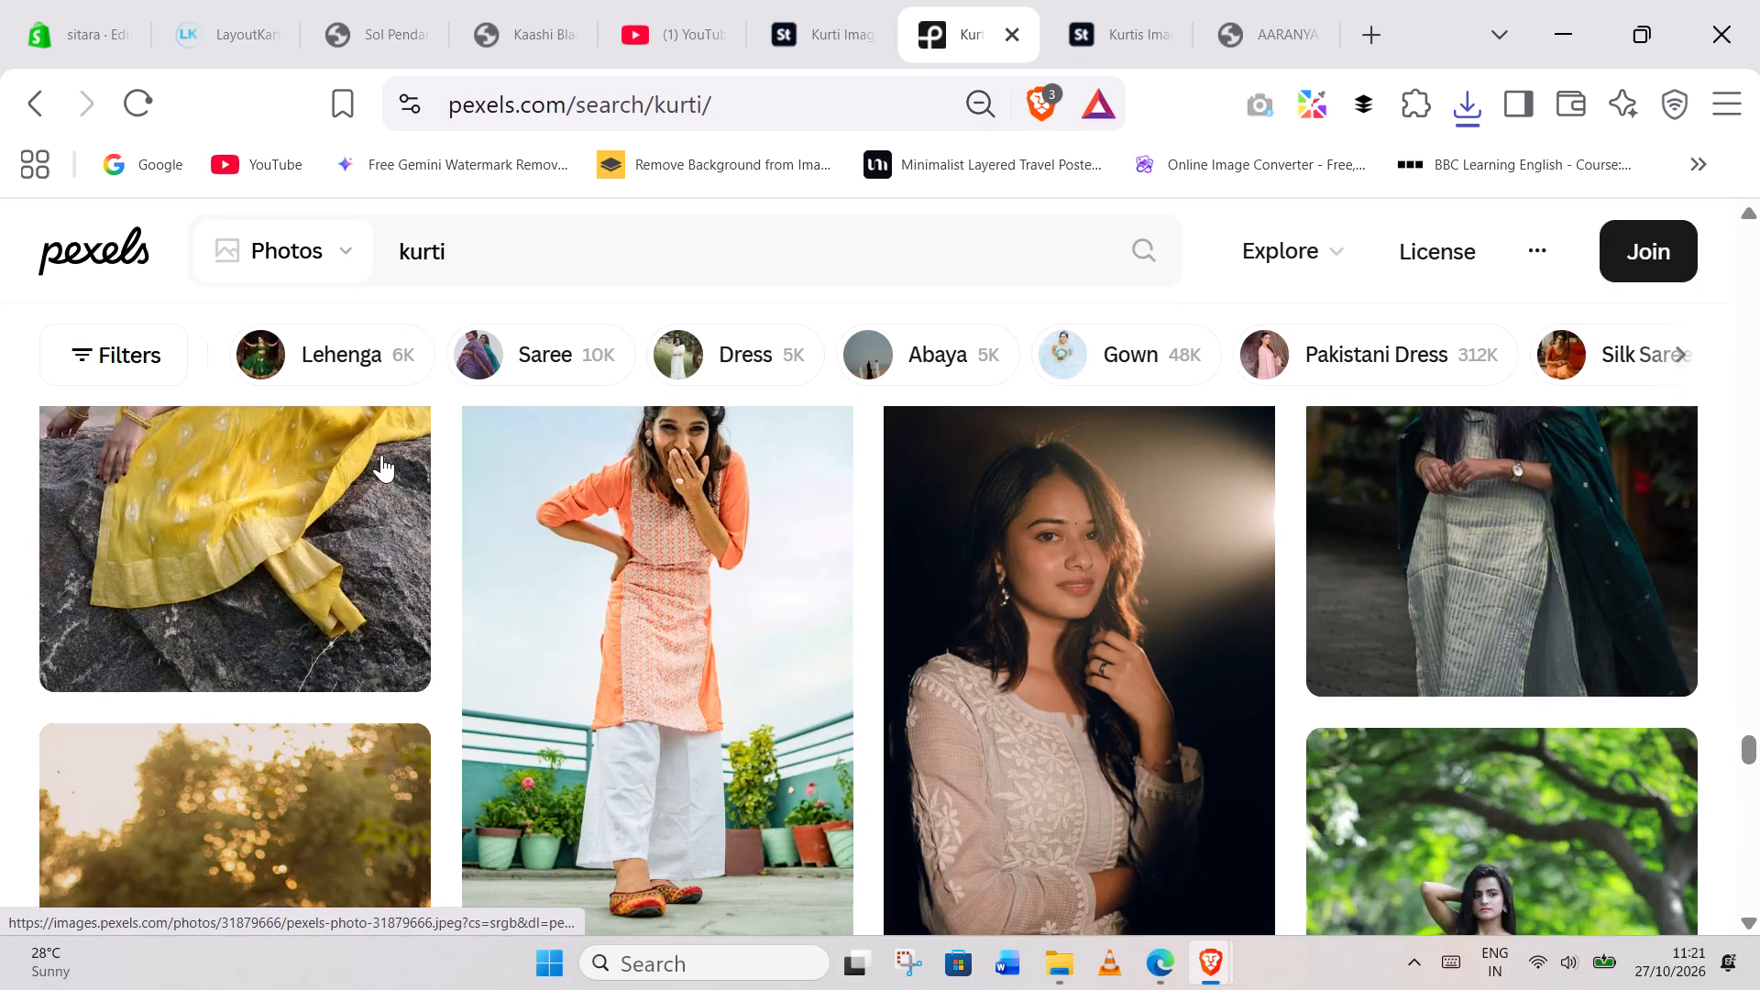
scroll(381, 455, "down", 1)
scroll(381, 455, "up", 2)
scroll(381, 455, "down", 1)
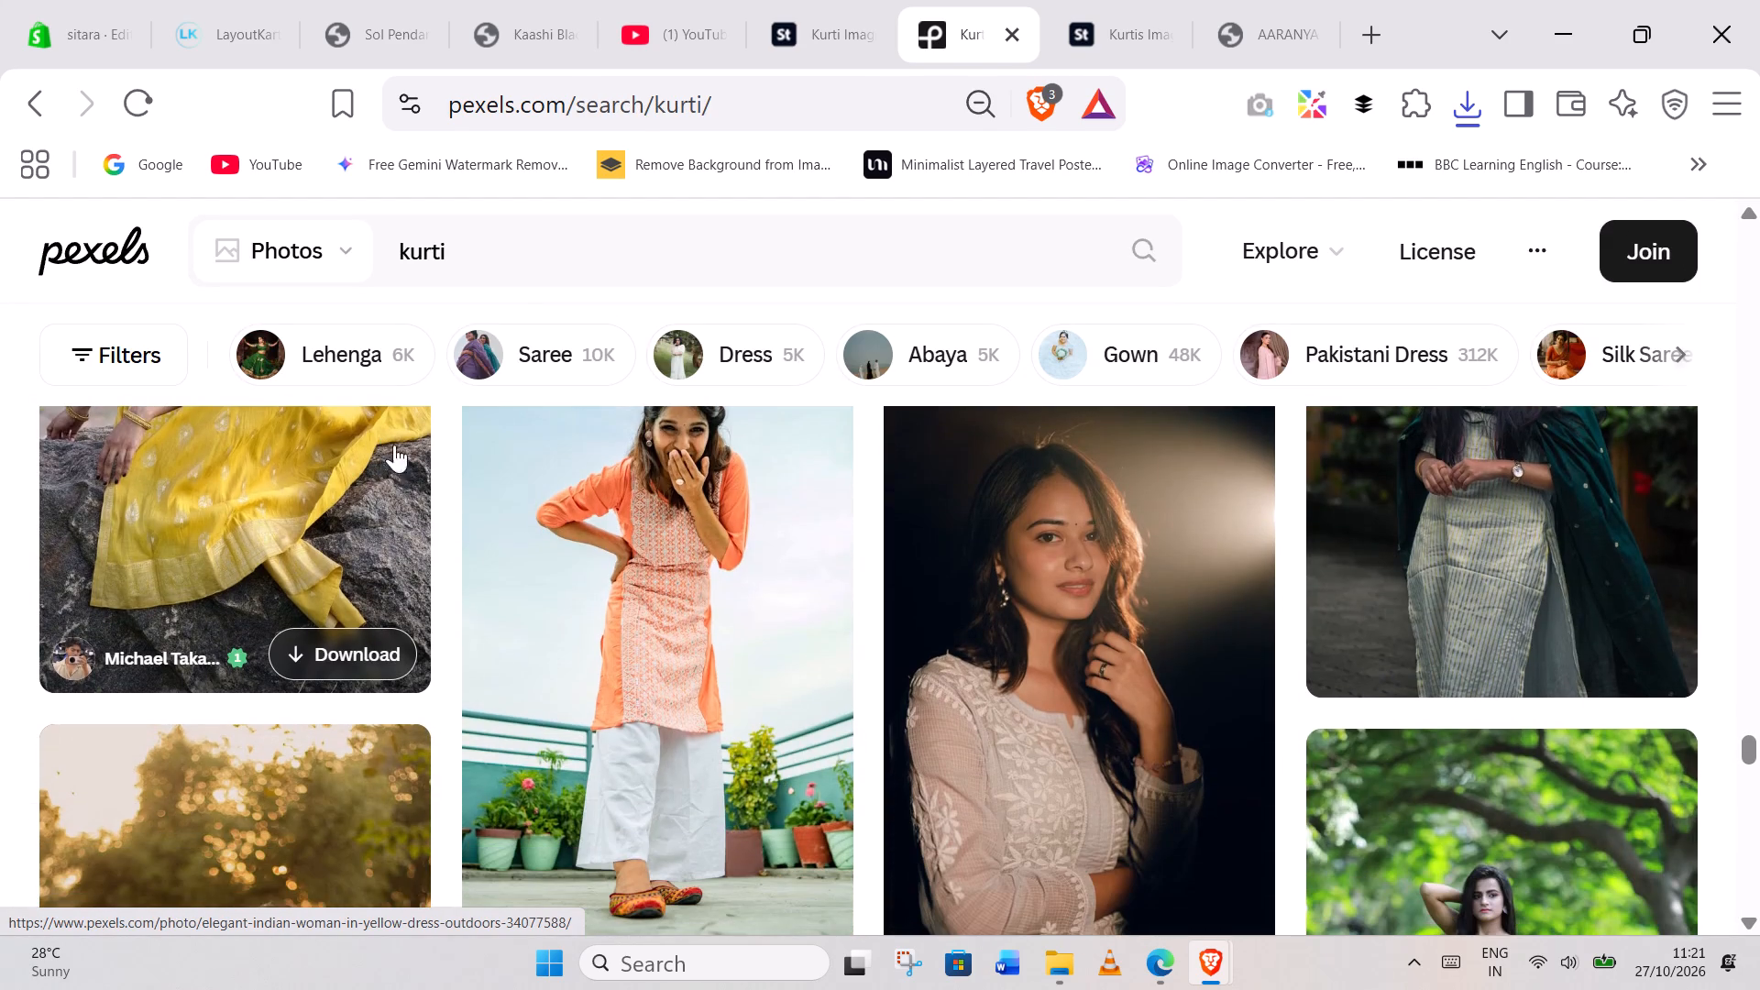
scroll(604, 423, "down", 2)
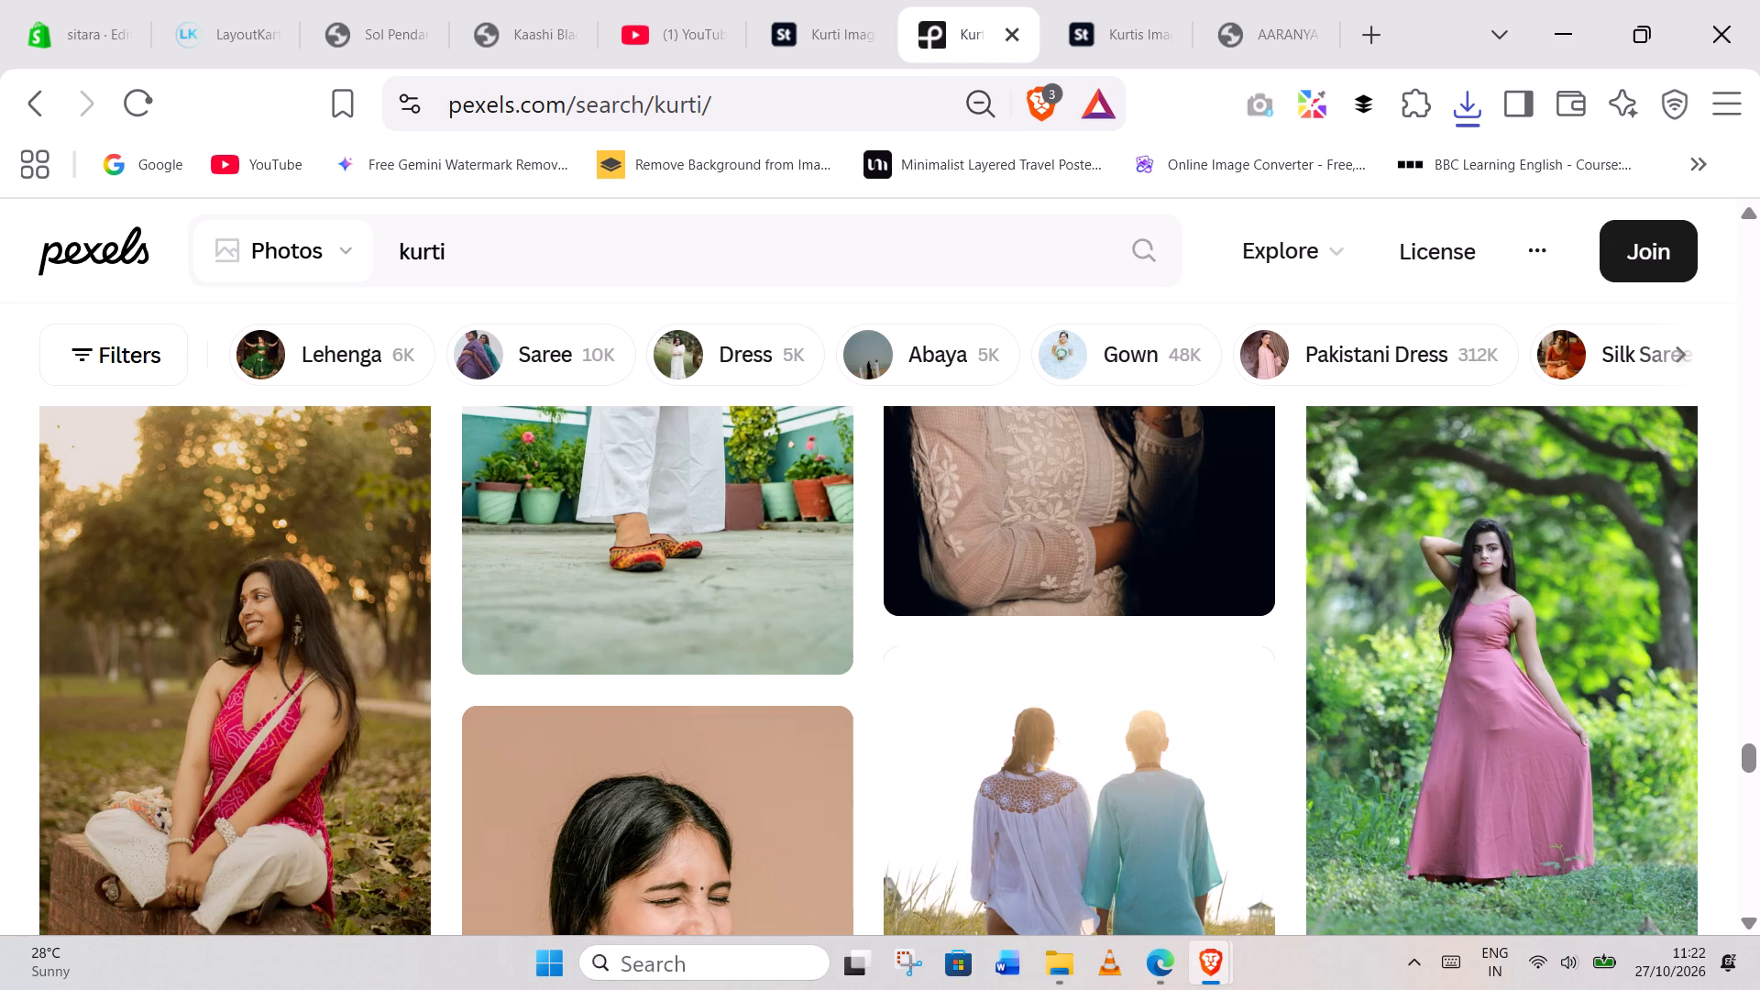
Search Windows for "w" to find the WhatsApp app.
left_click(714, 973)
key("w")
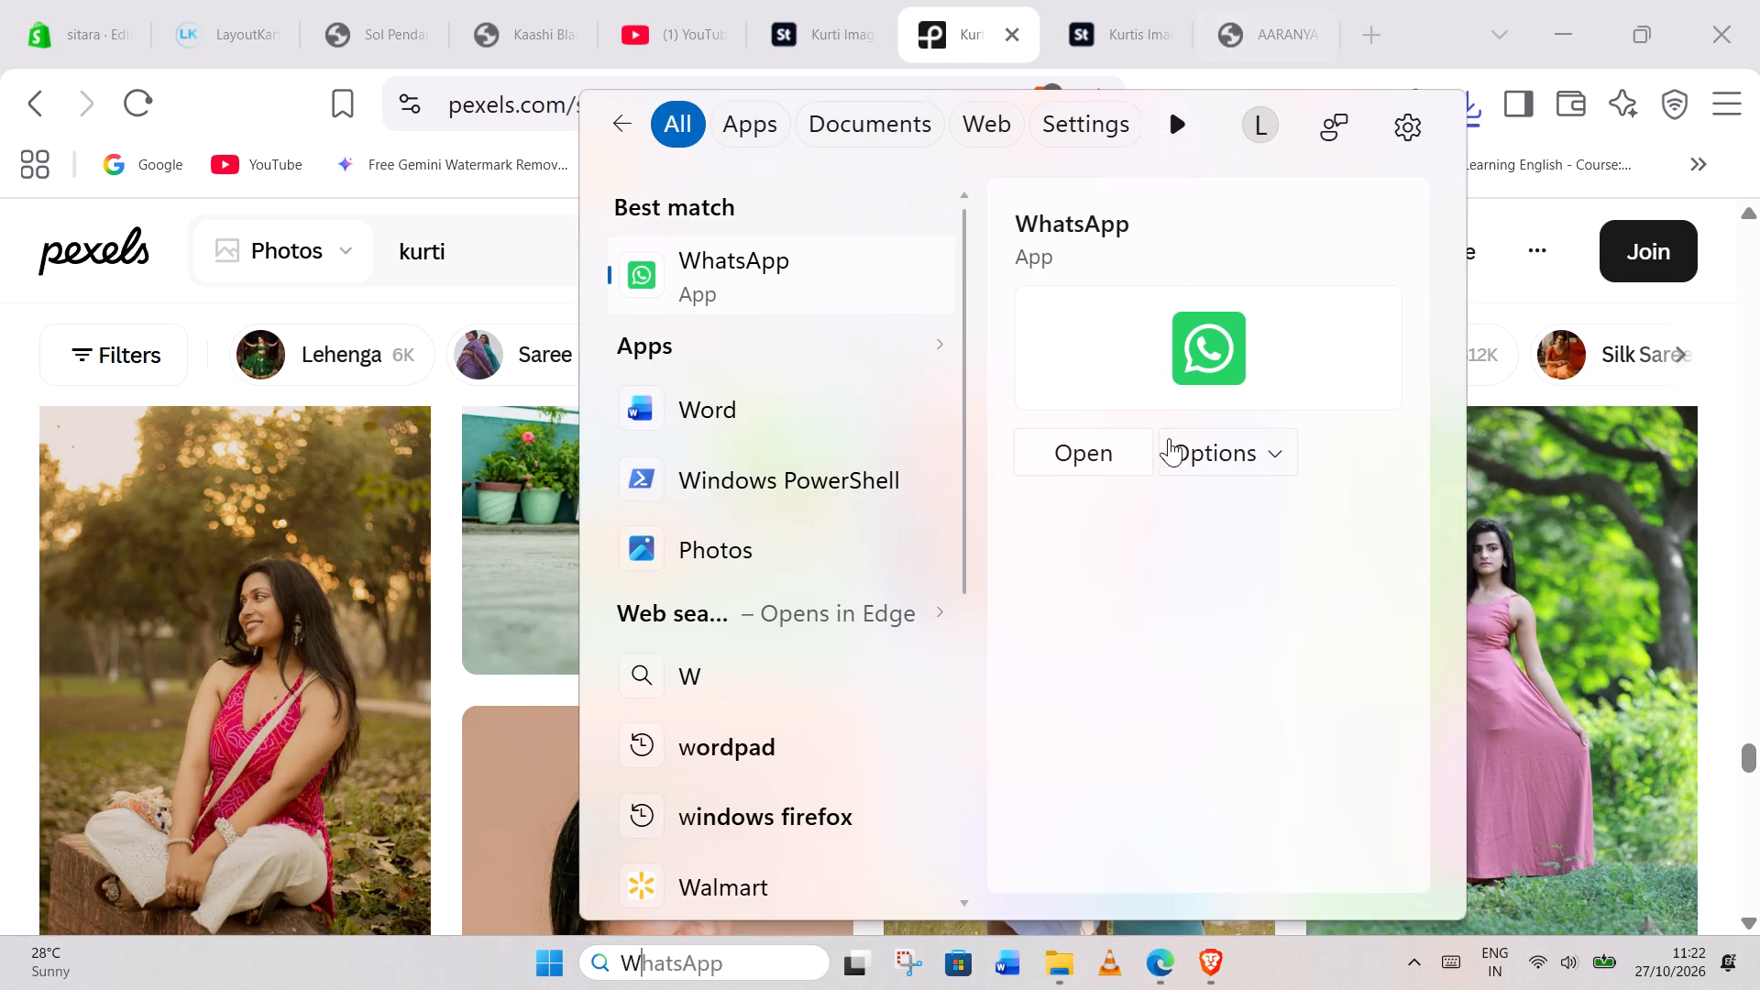
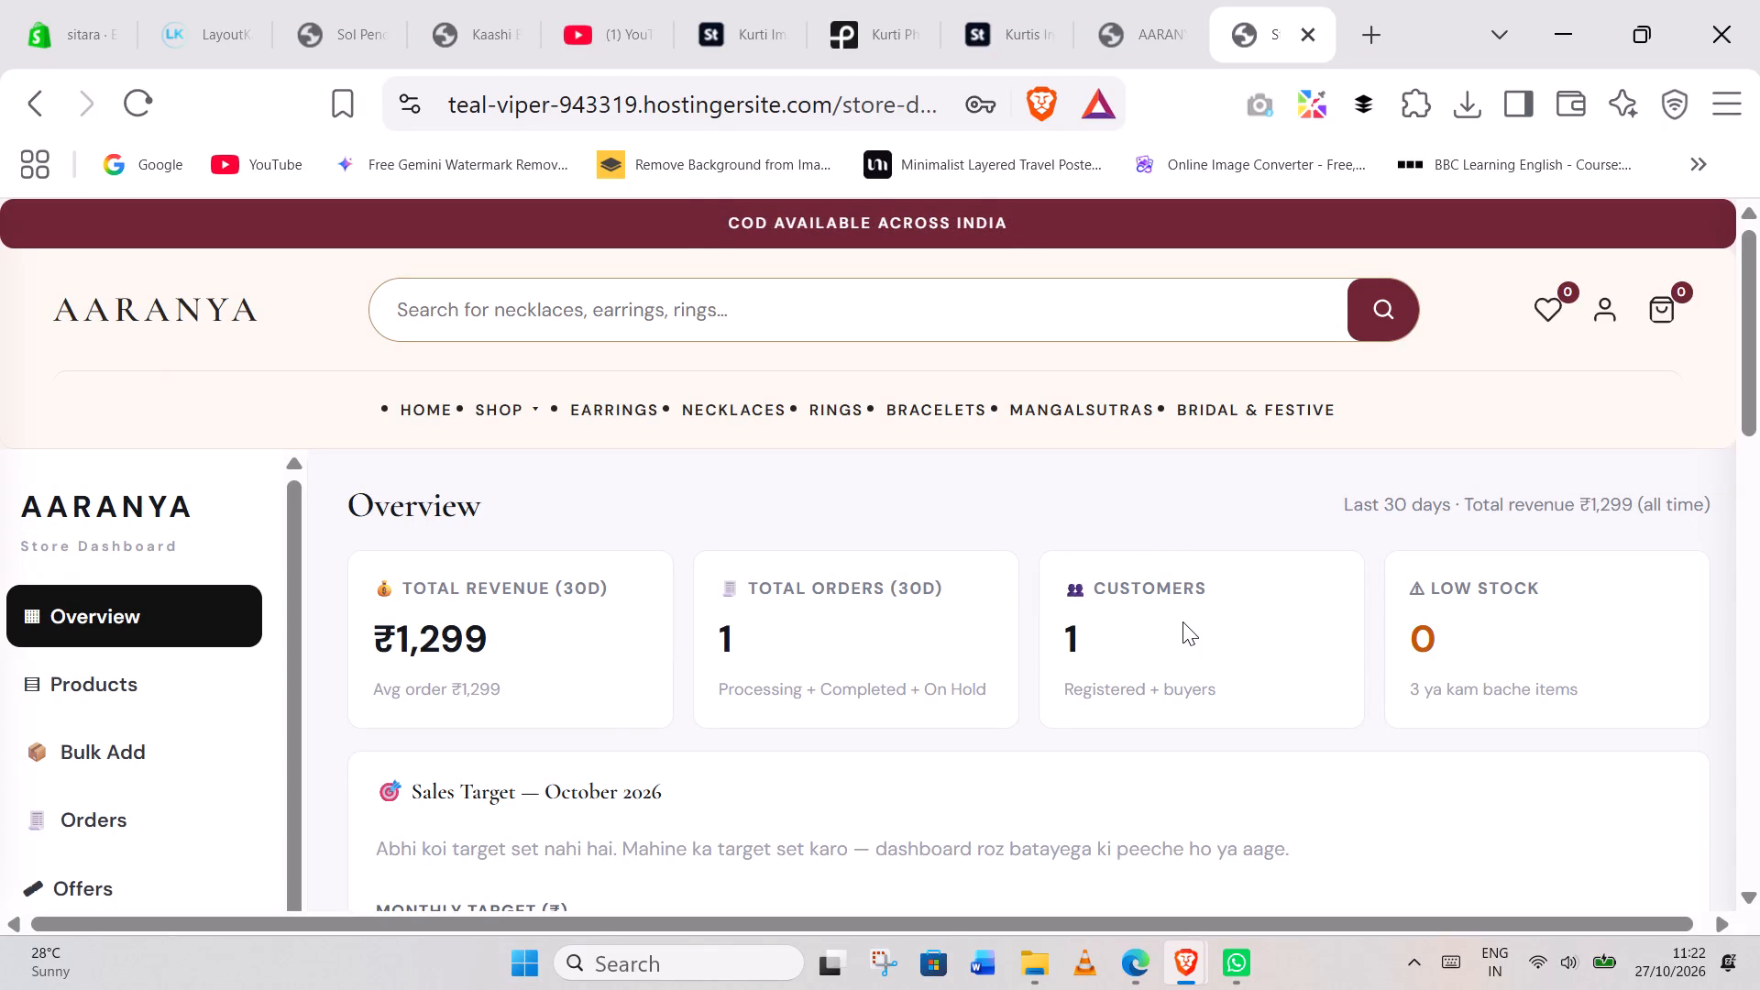
Review the AARANYA store dashboard's Overview page and its Products list.
scroll(1210, 588, "down", 4)
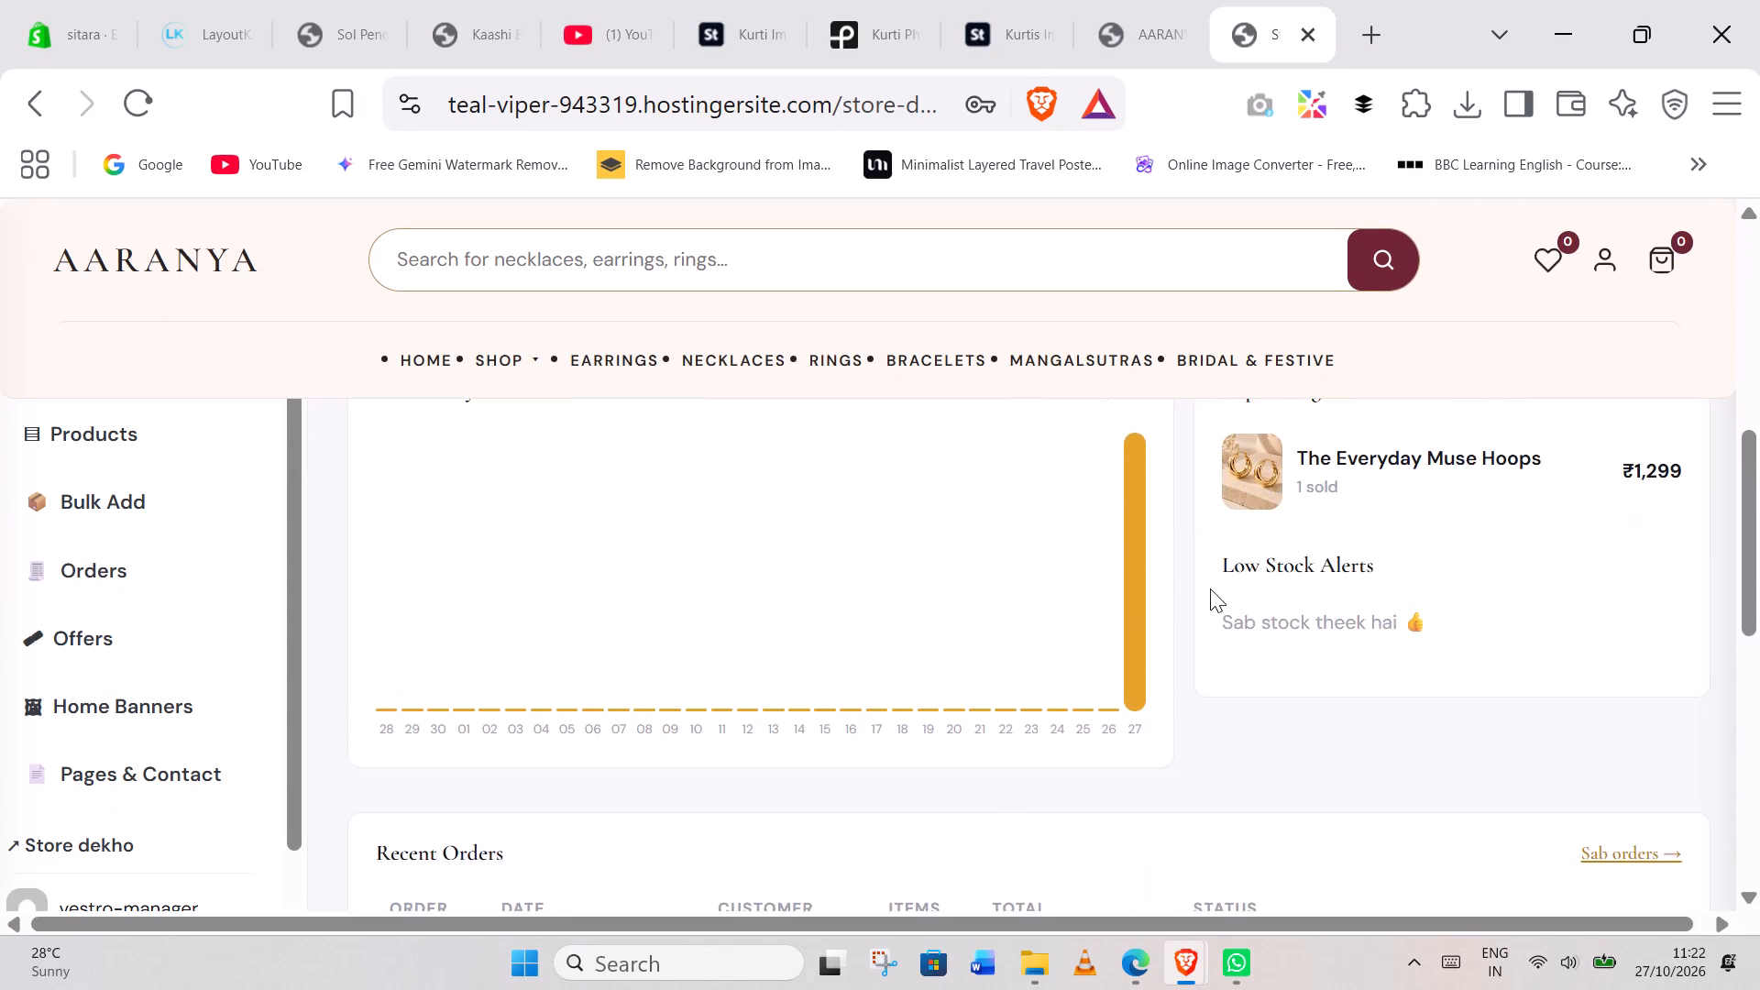
scroll(1210, 588, "down", 1)
scroll(1210, 590, "up", 2)
scroll(1112, 631, "up", 3)
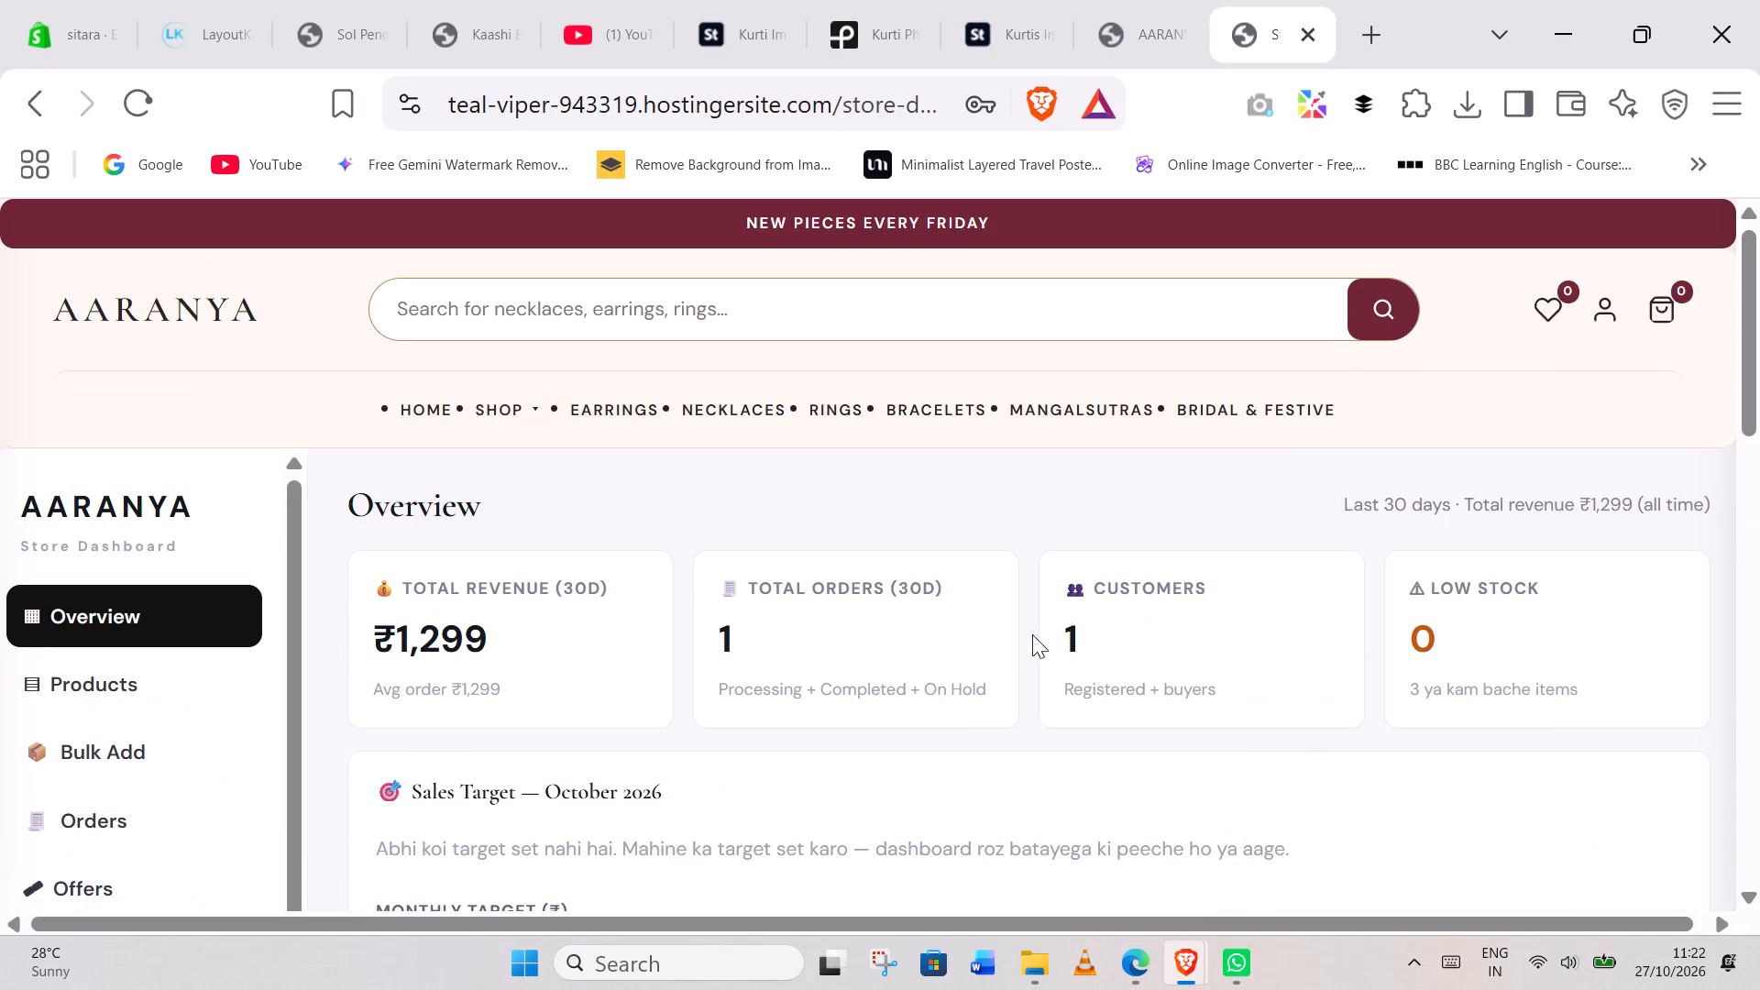
left_click(117, 686)
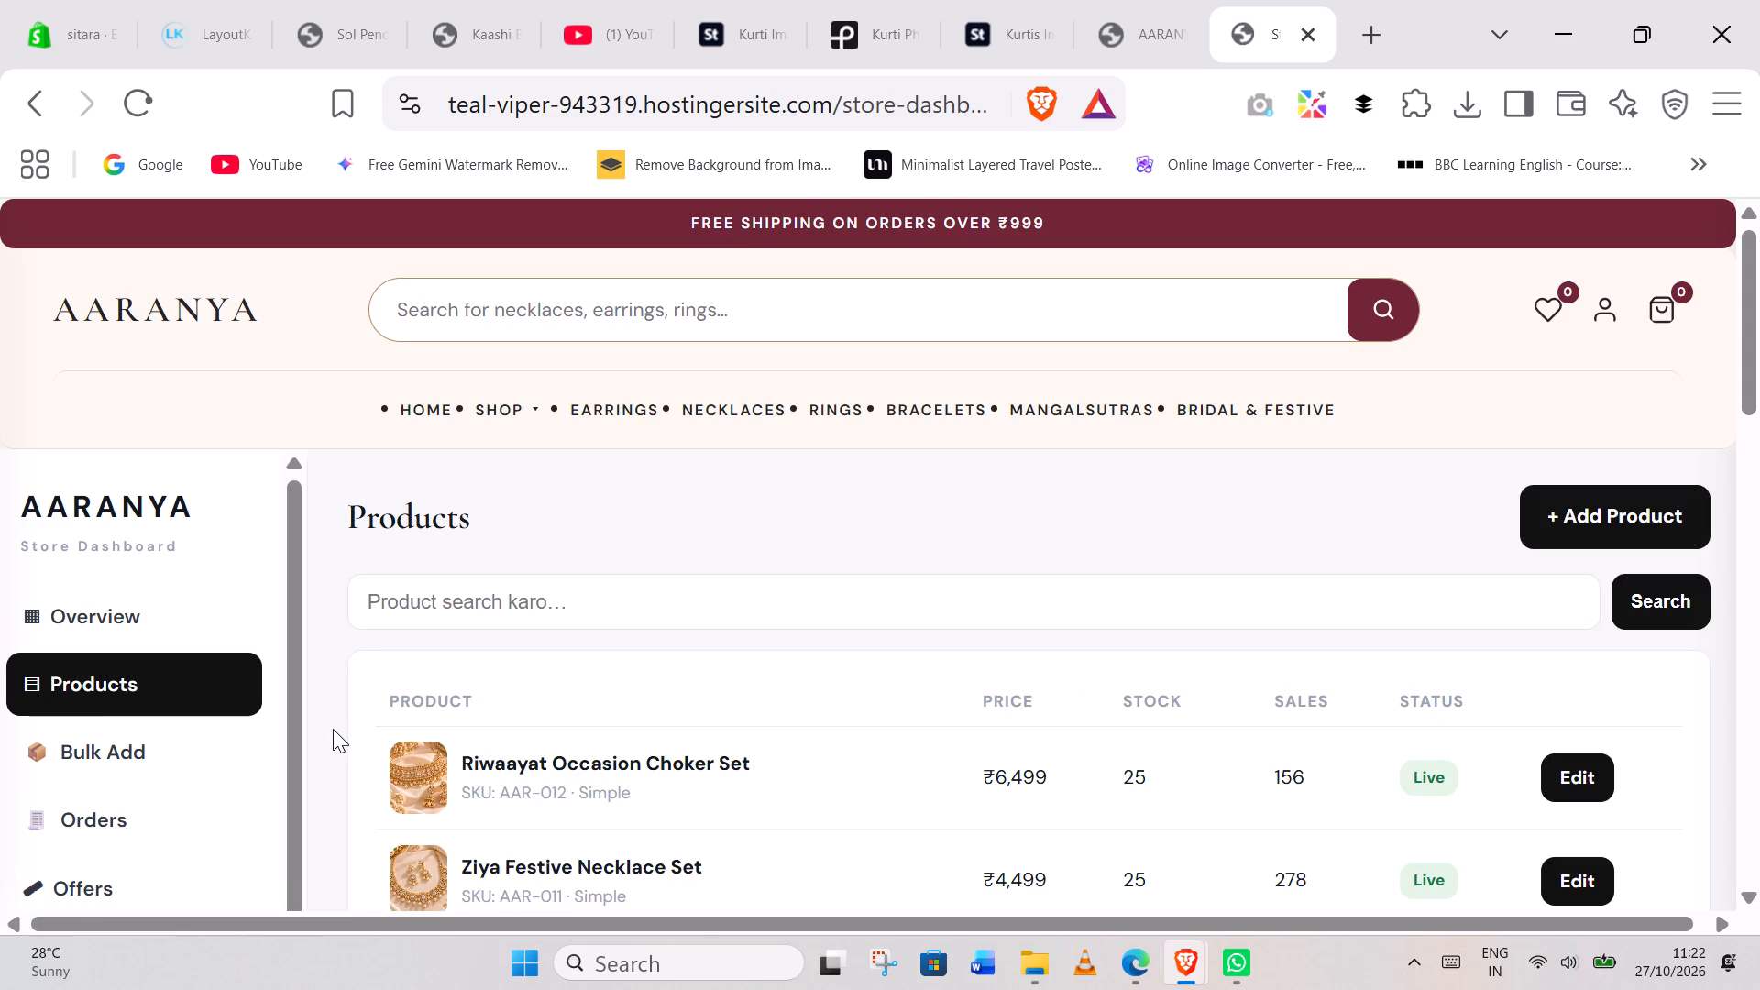
scroll(961, 681, "down", 2)
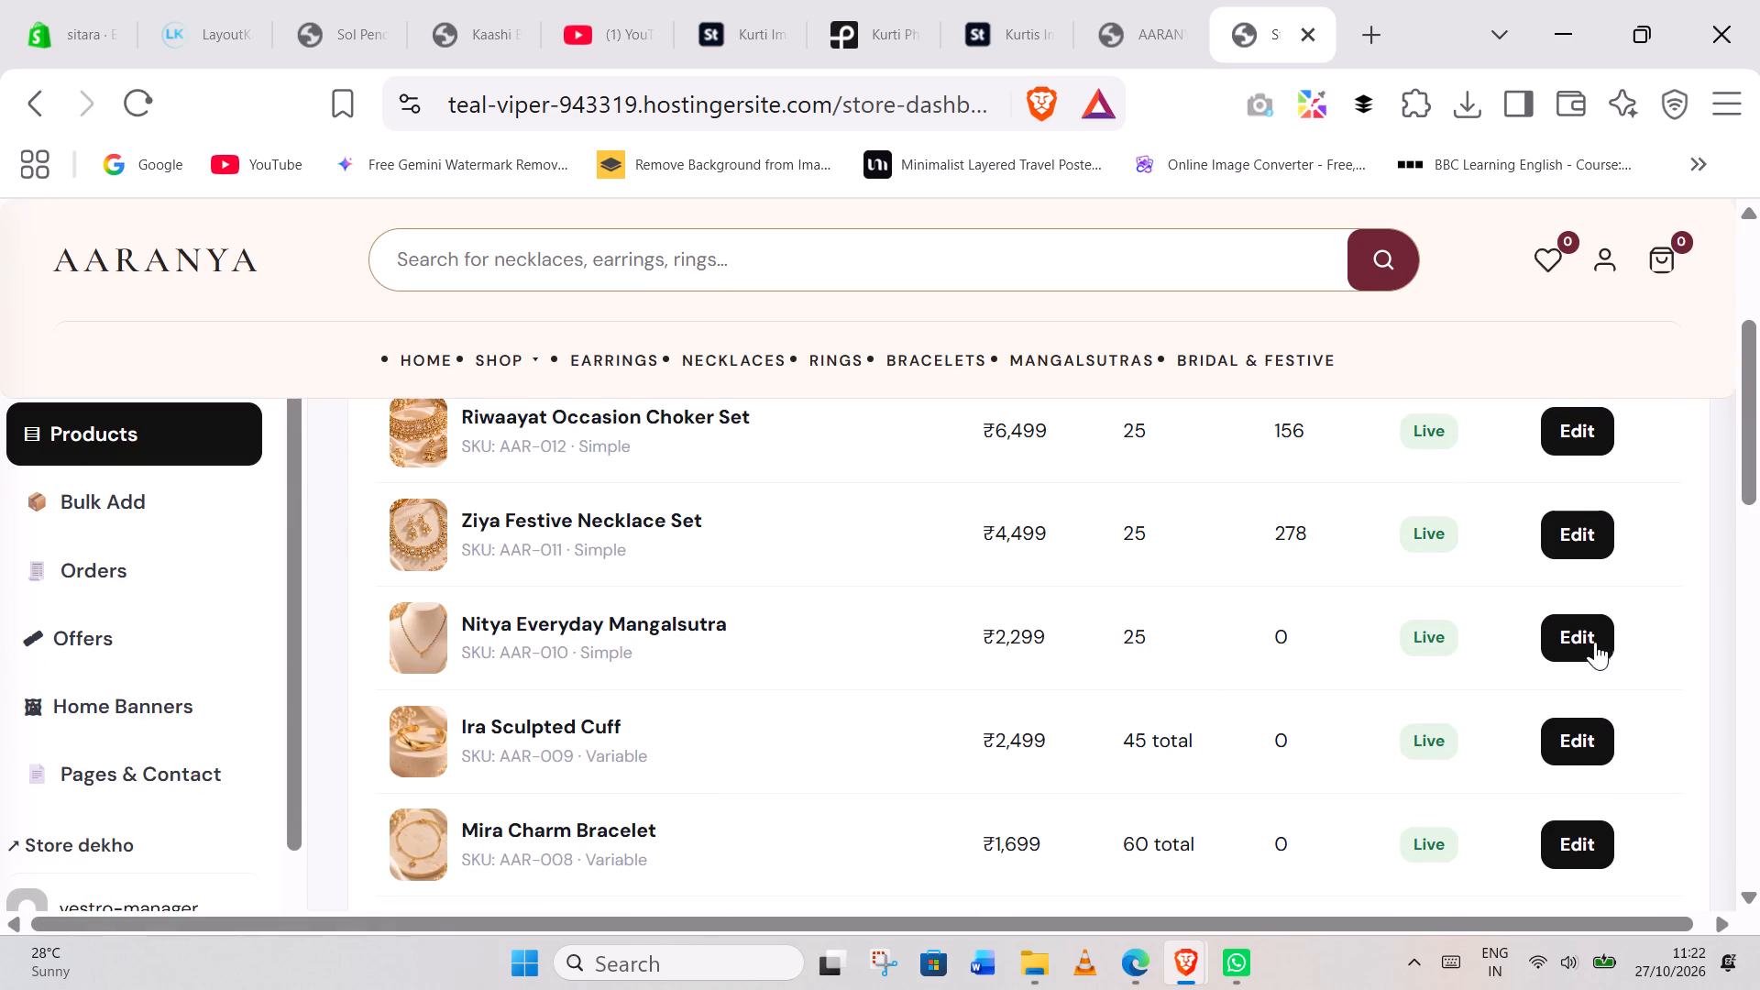
scroll(1585, 641, "up", 3)
Open the form for adding a new product and examine its description, category, status, price and photo fields.
left_click(1630, 510)
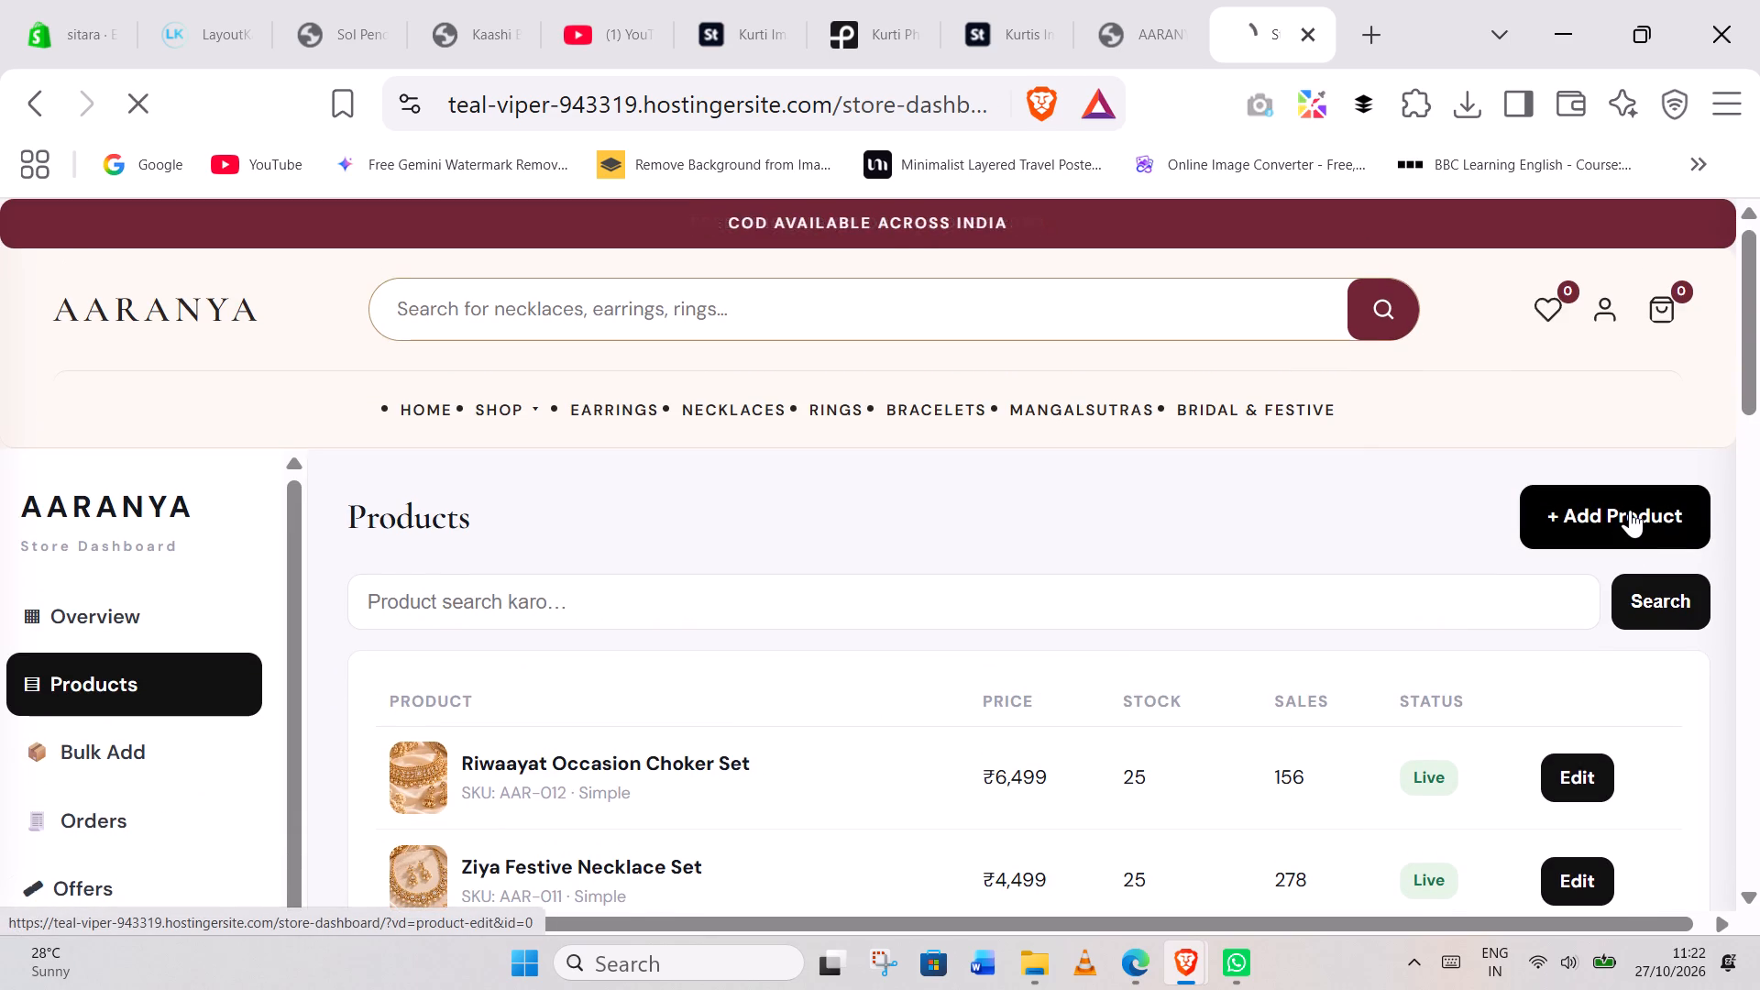
scroll(861, 466, "down", 1)
left_click(492, 627)
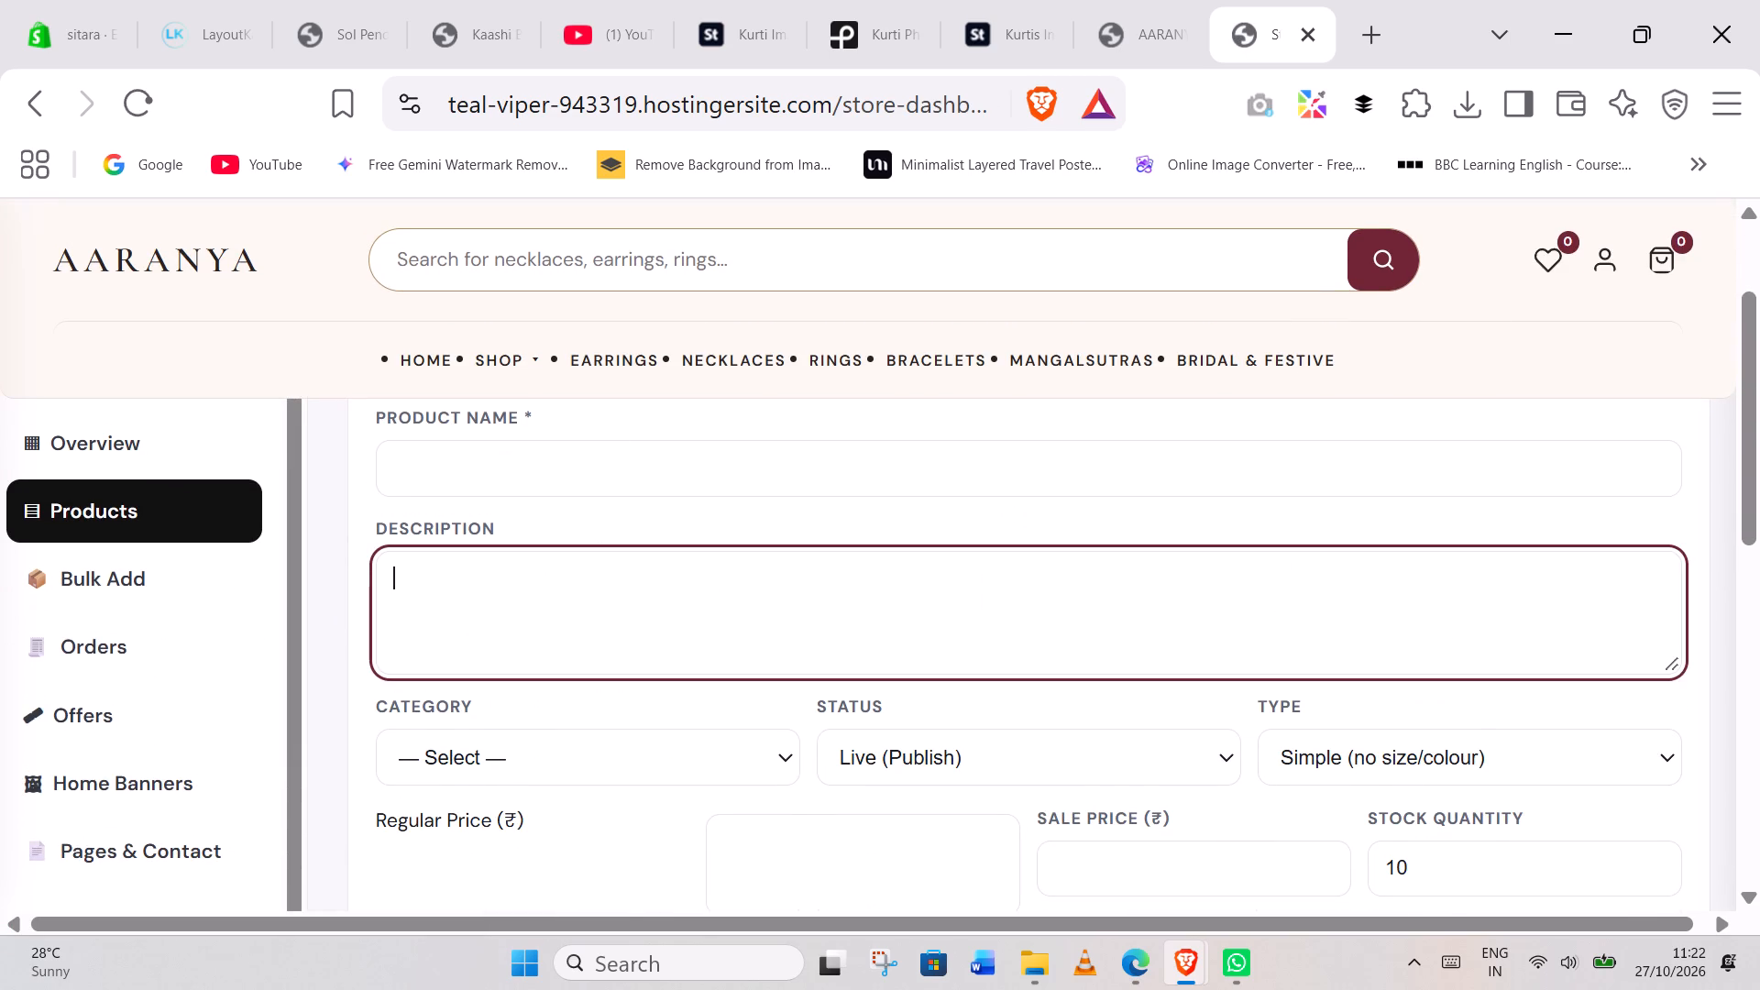
left_click(478, 775)
left_click(967, 623)
scroll(762, 671, "down", 1)
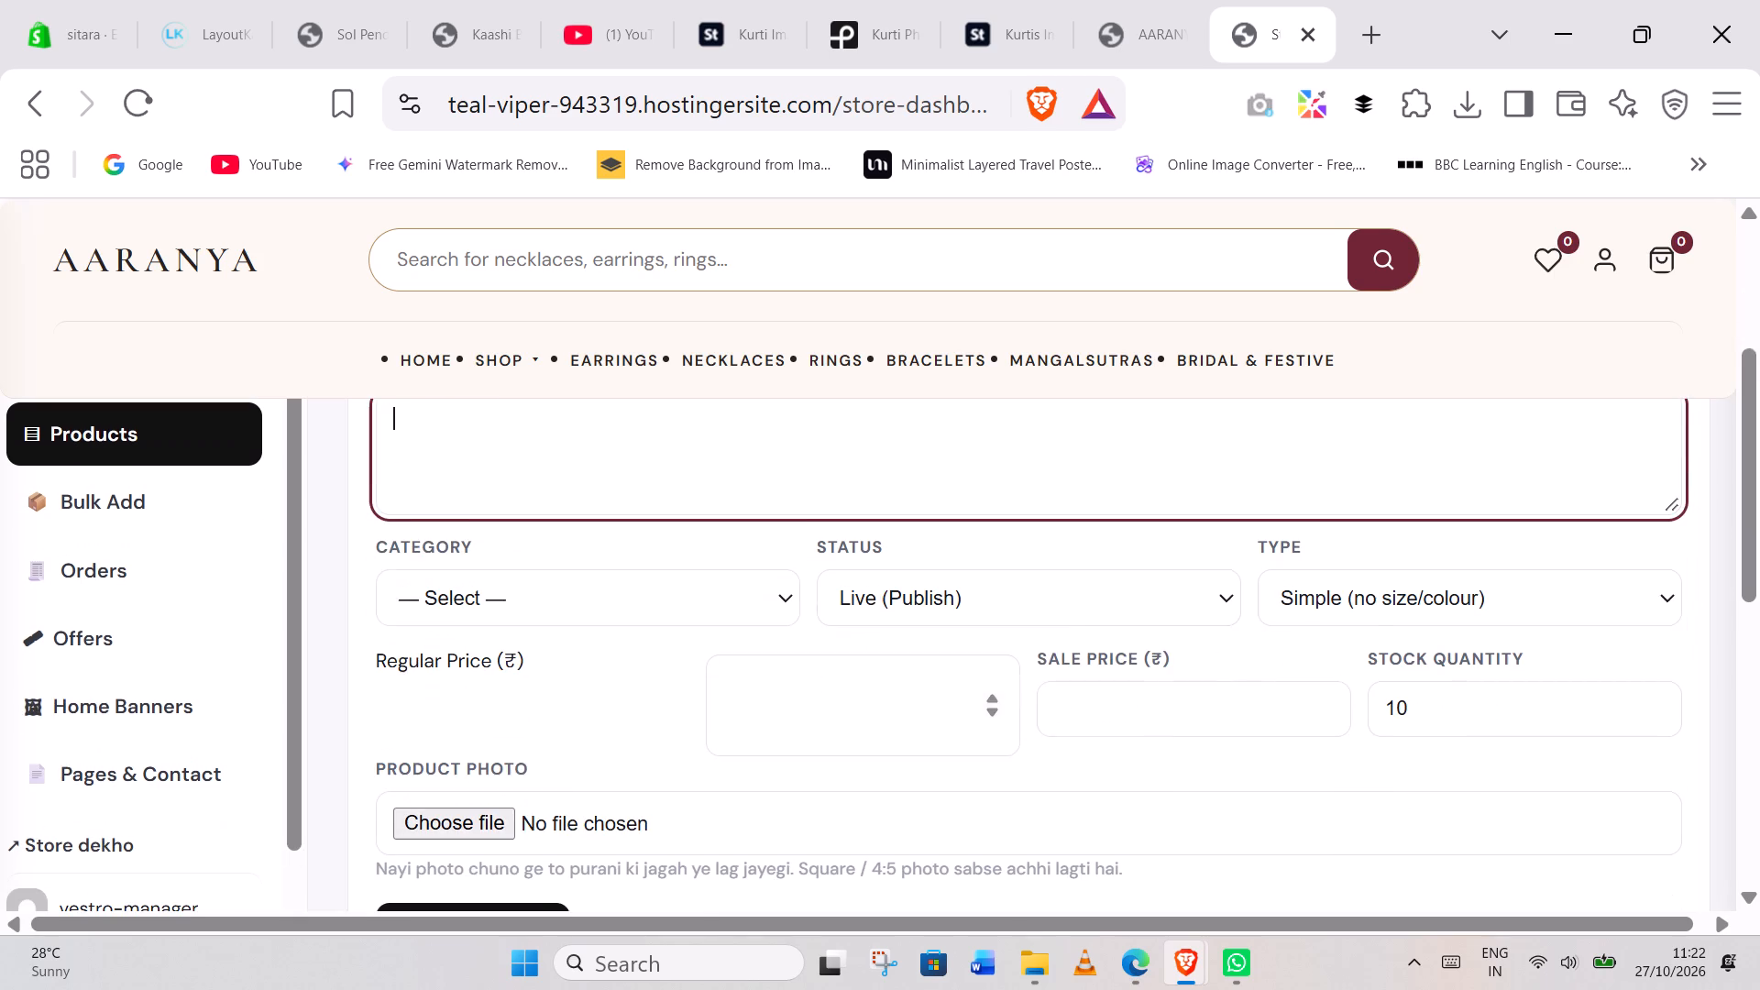
left_click(974, 614)
left_click(974, 583)
left_click(1123, 762)
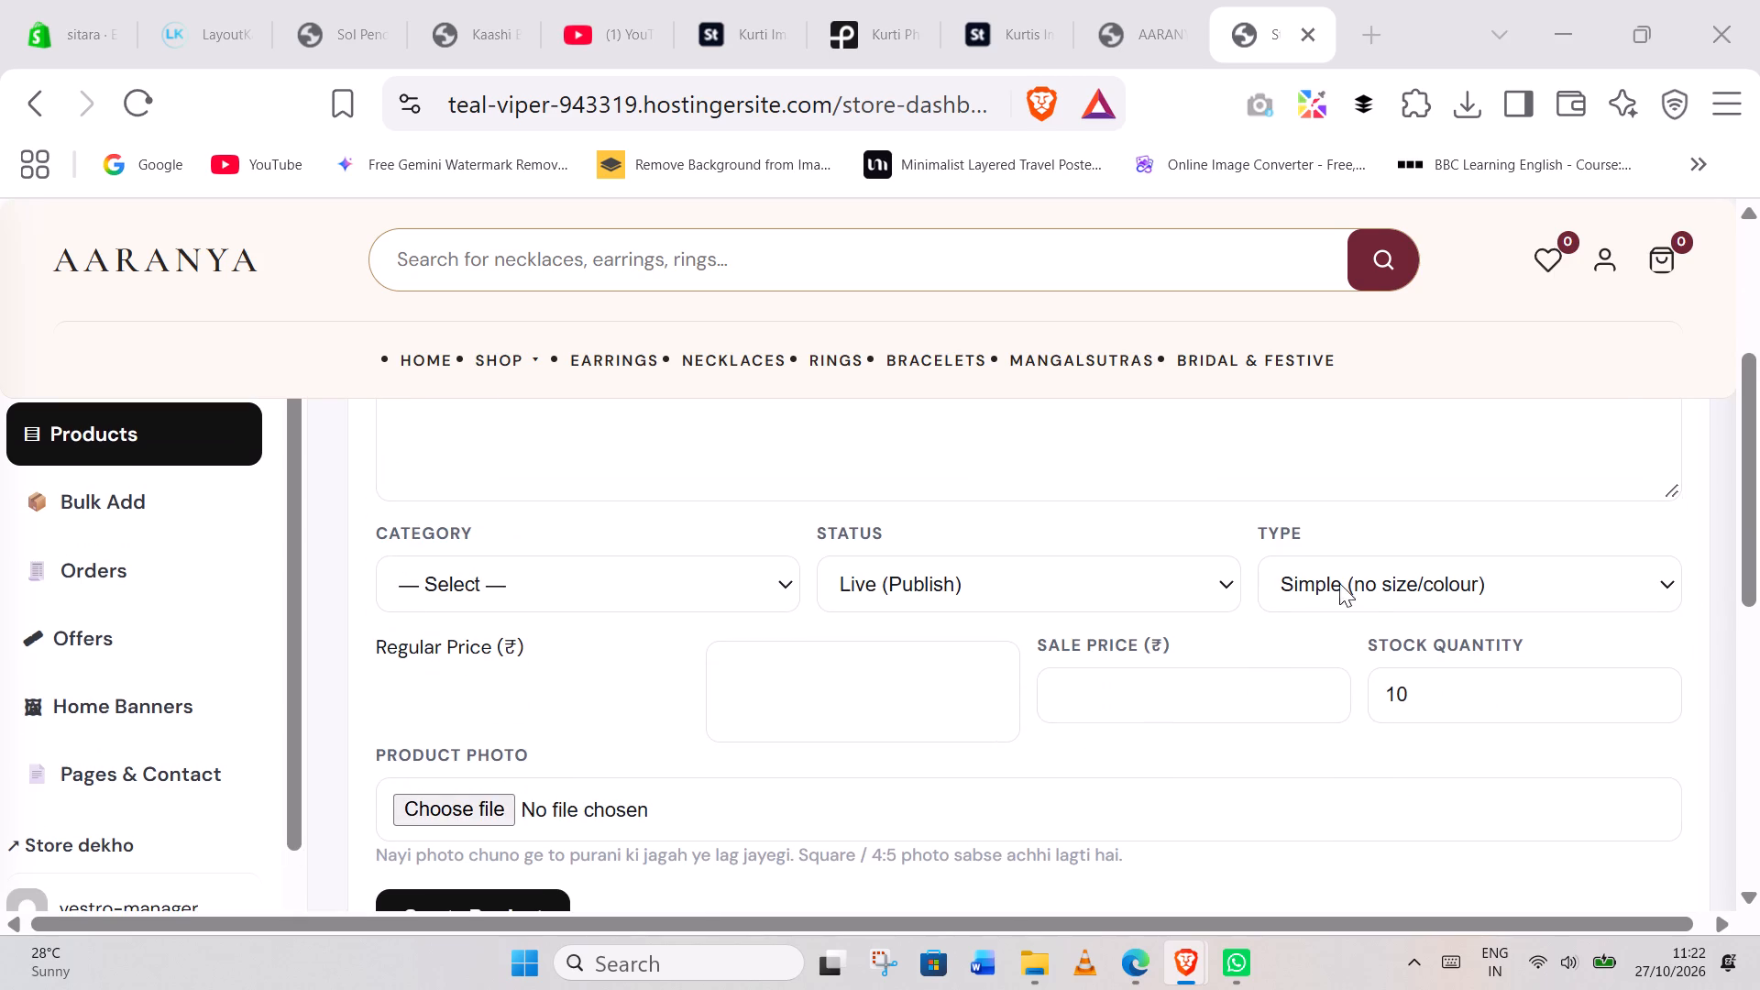
Examine the new product form's category, type, pricing, stock and photo fields, including the photo file chooser.
left_click(1371, 530)
left_click(1549, 885)
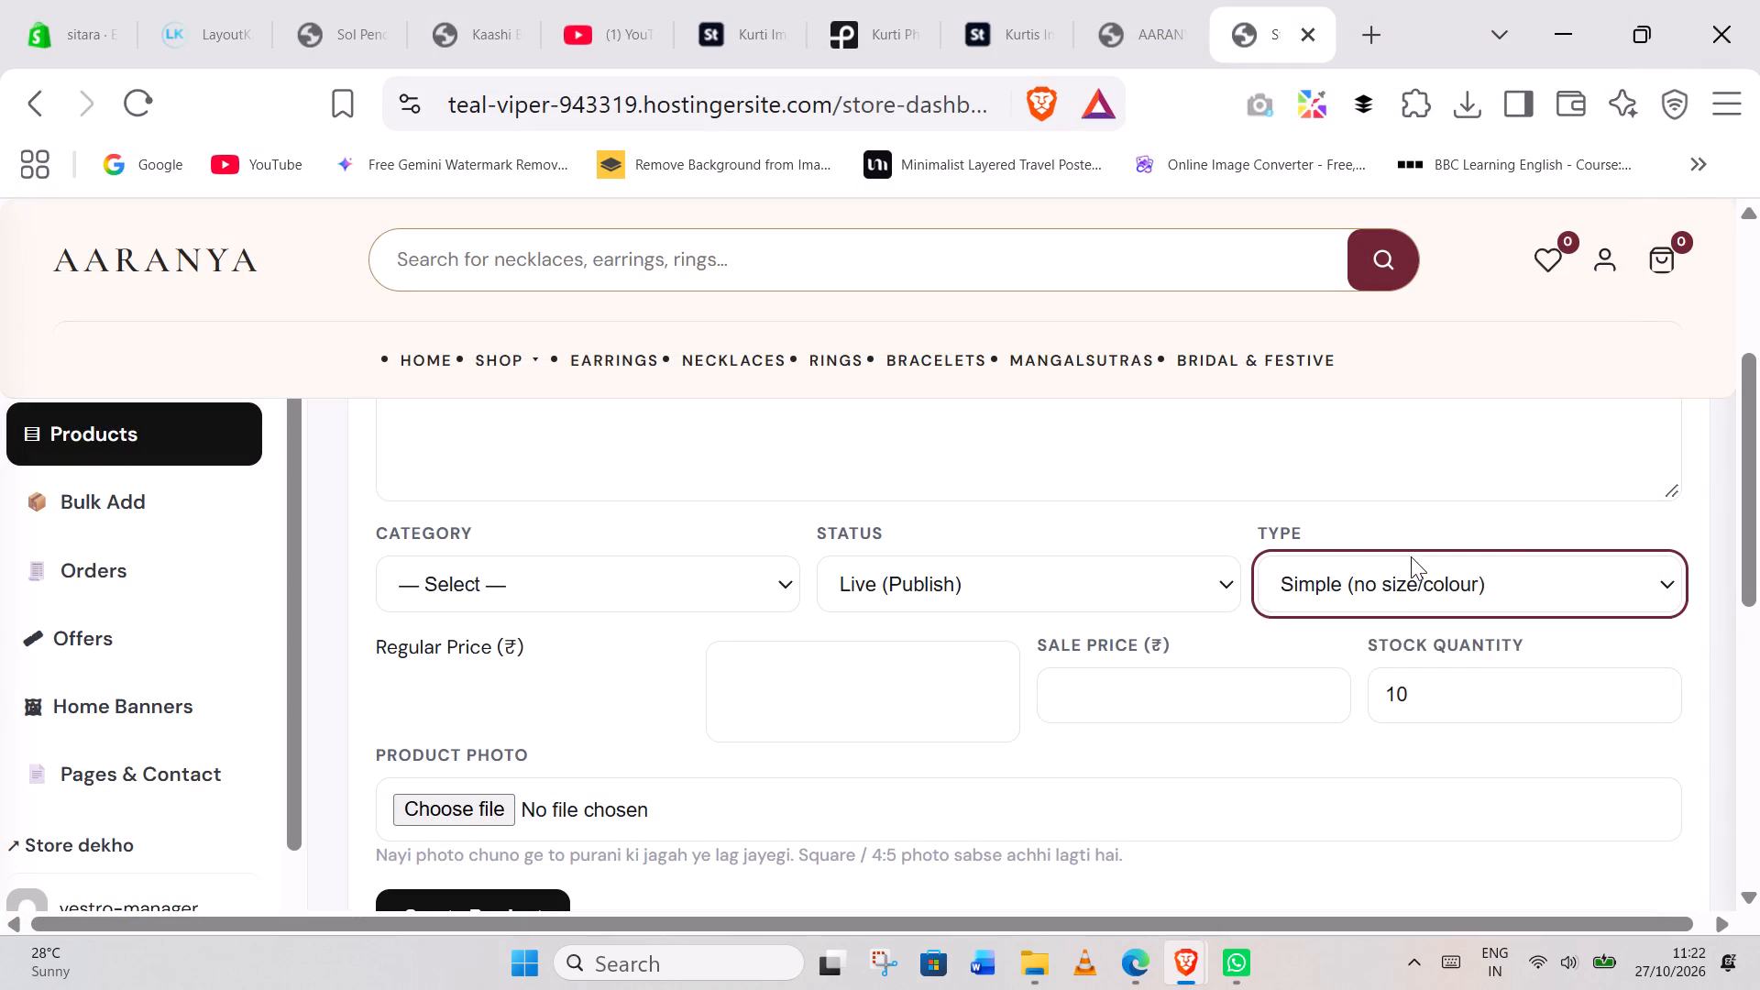
left_click(1411, 556)
left_click(1166, 746)
scroll(778, 700, "down", 3)
scroll(500, 674, "down", 1)
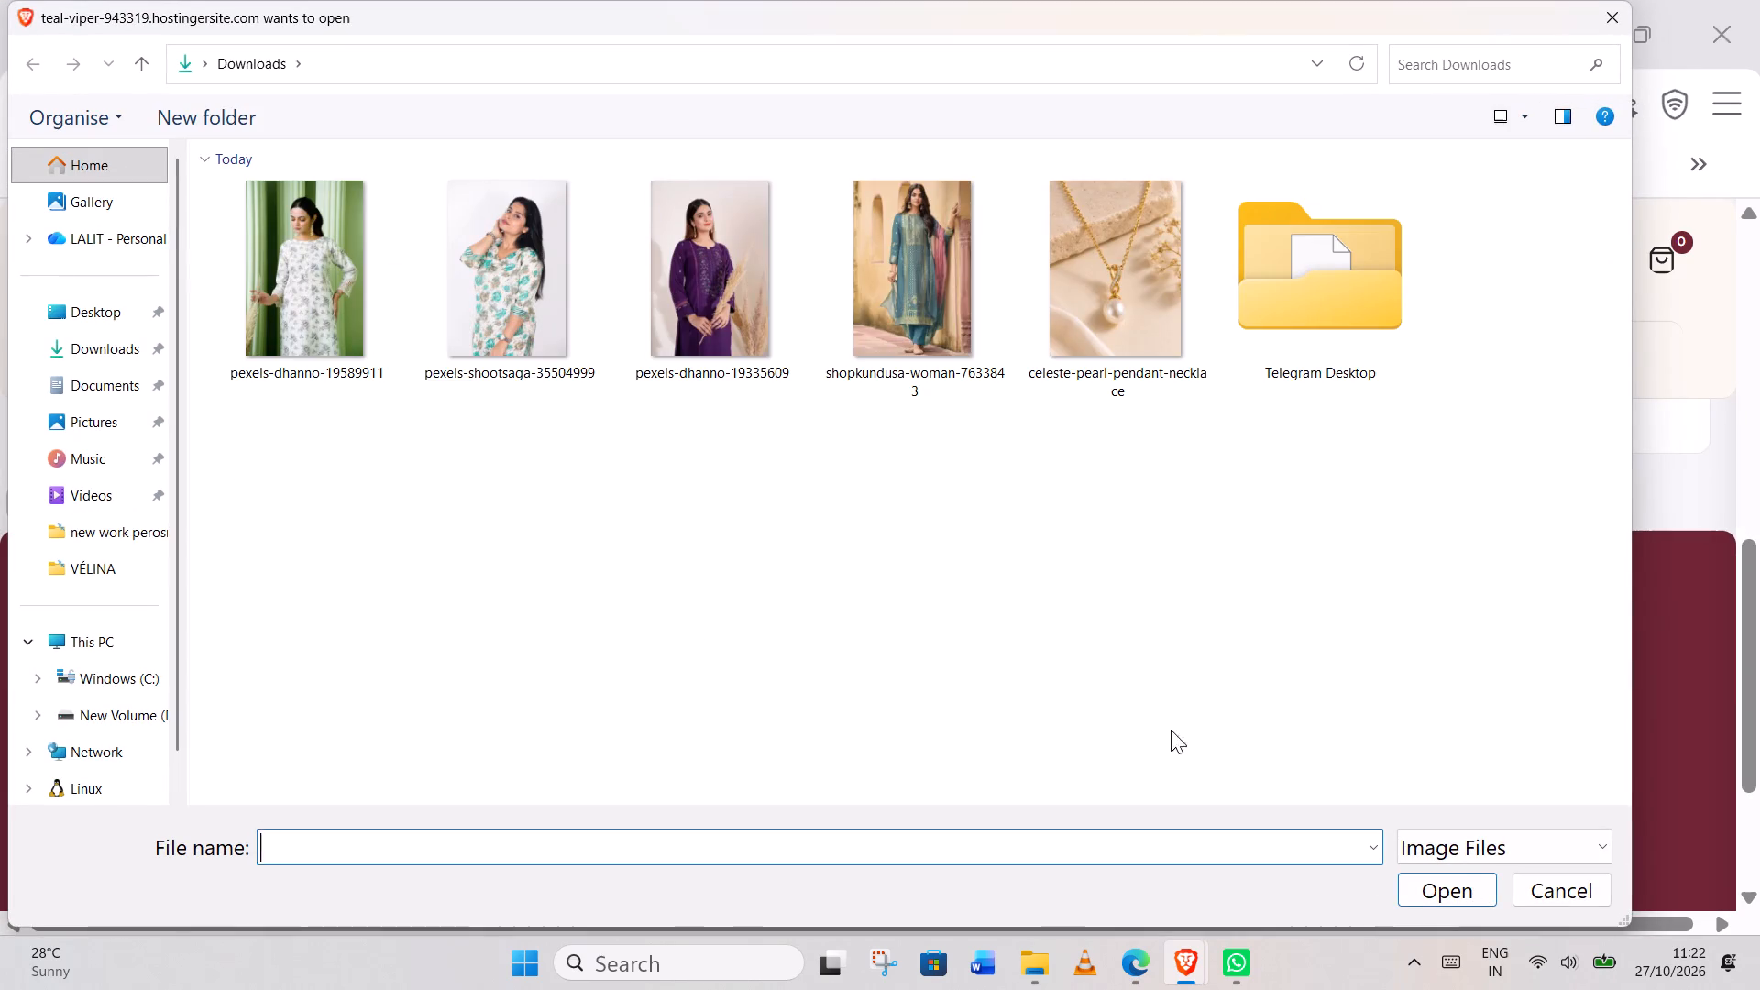
left_click(1545, 894)
scroll(984, 633, "up", 1)
scroll(1197, 588, "up", 1)
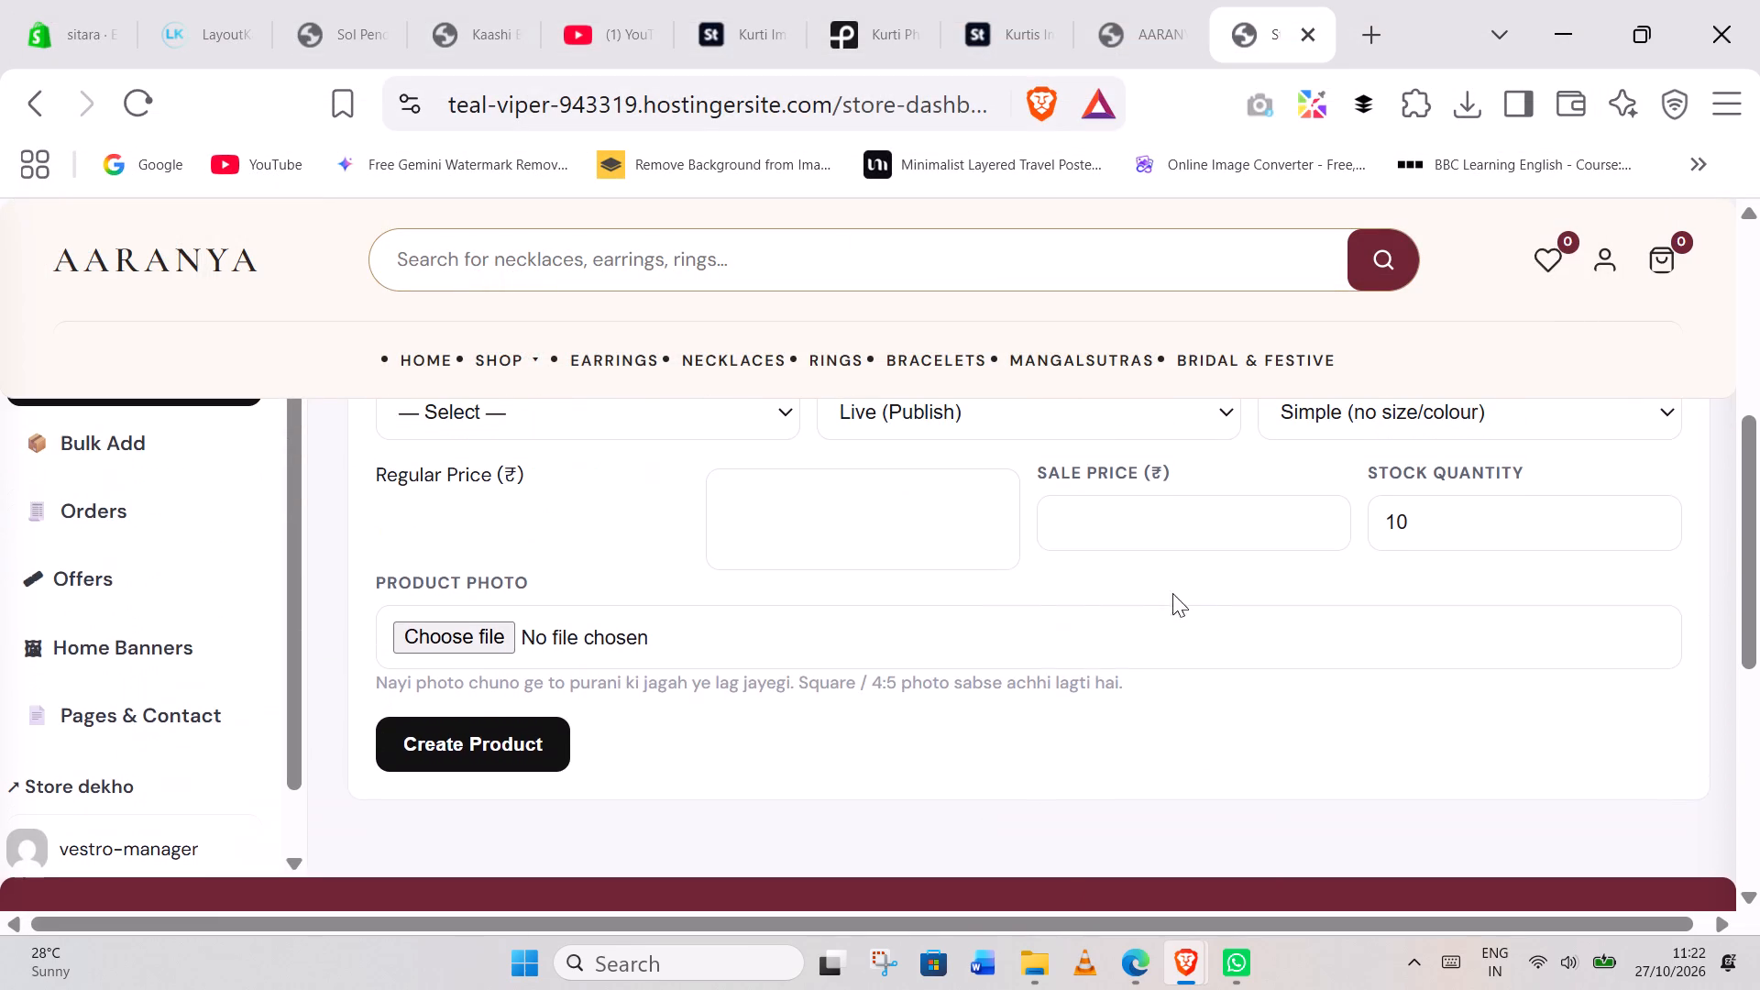
scroll(709, 558, "up", 2)
scroll(703, 641, "down", 1)
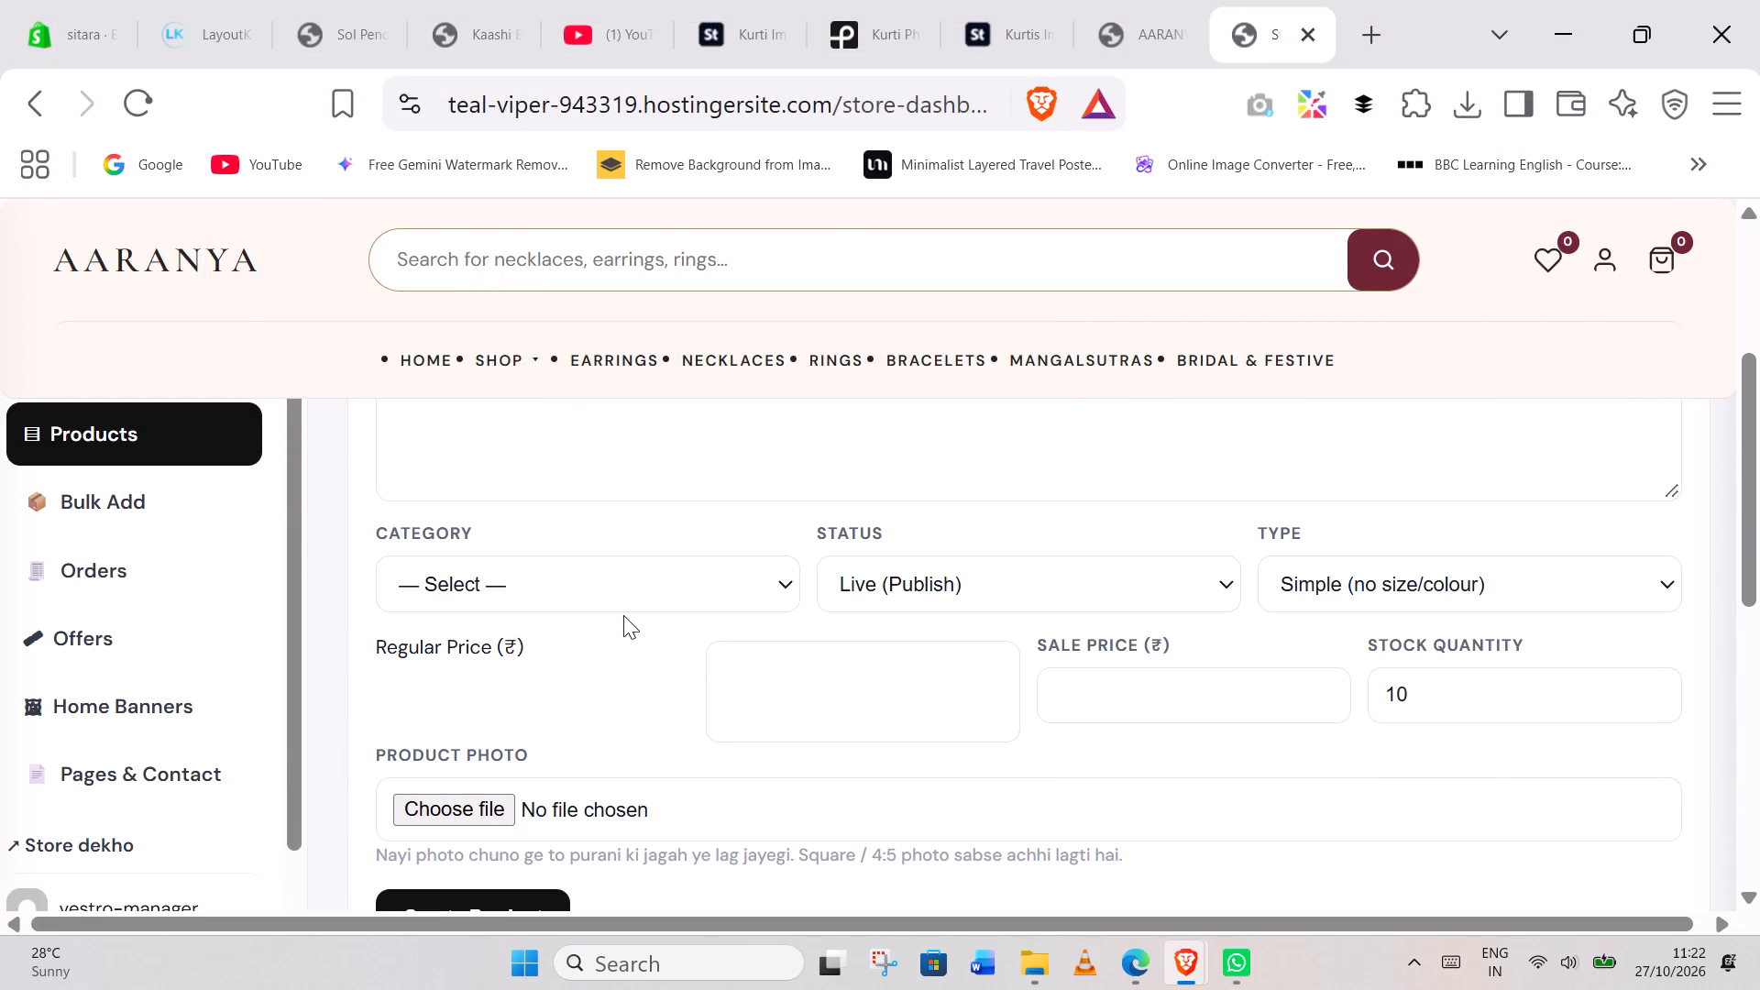
left_click(631, 592)
left_click(631, 592)
scroll(481, 630, "down", 2)
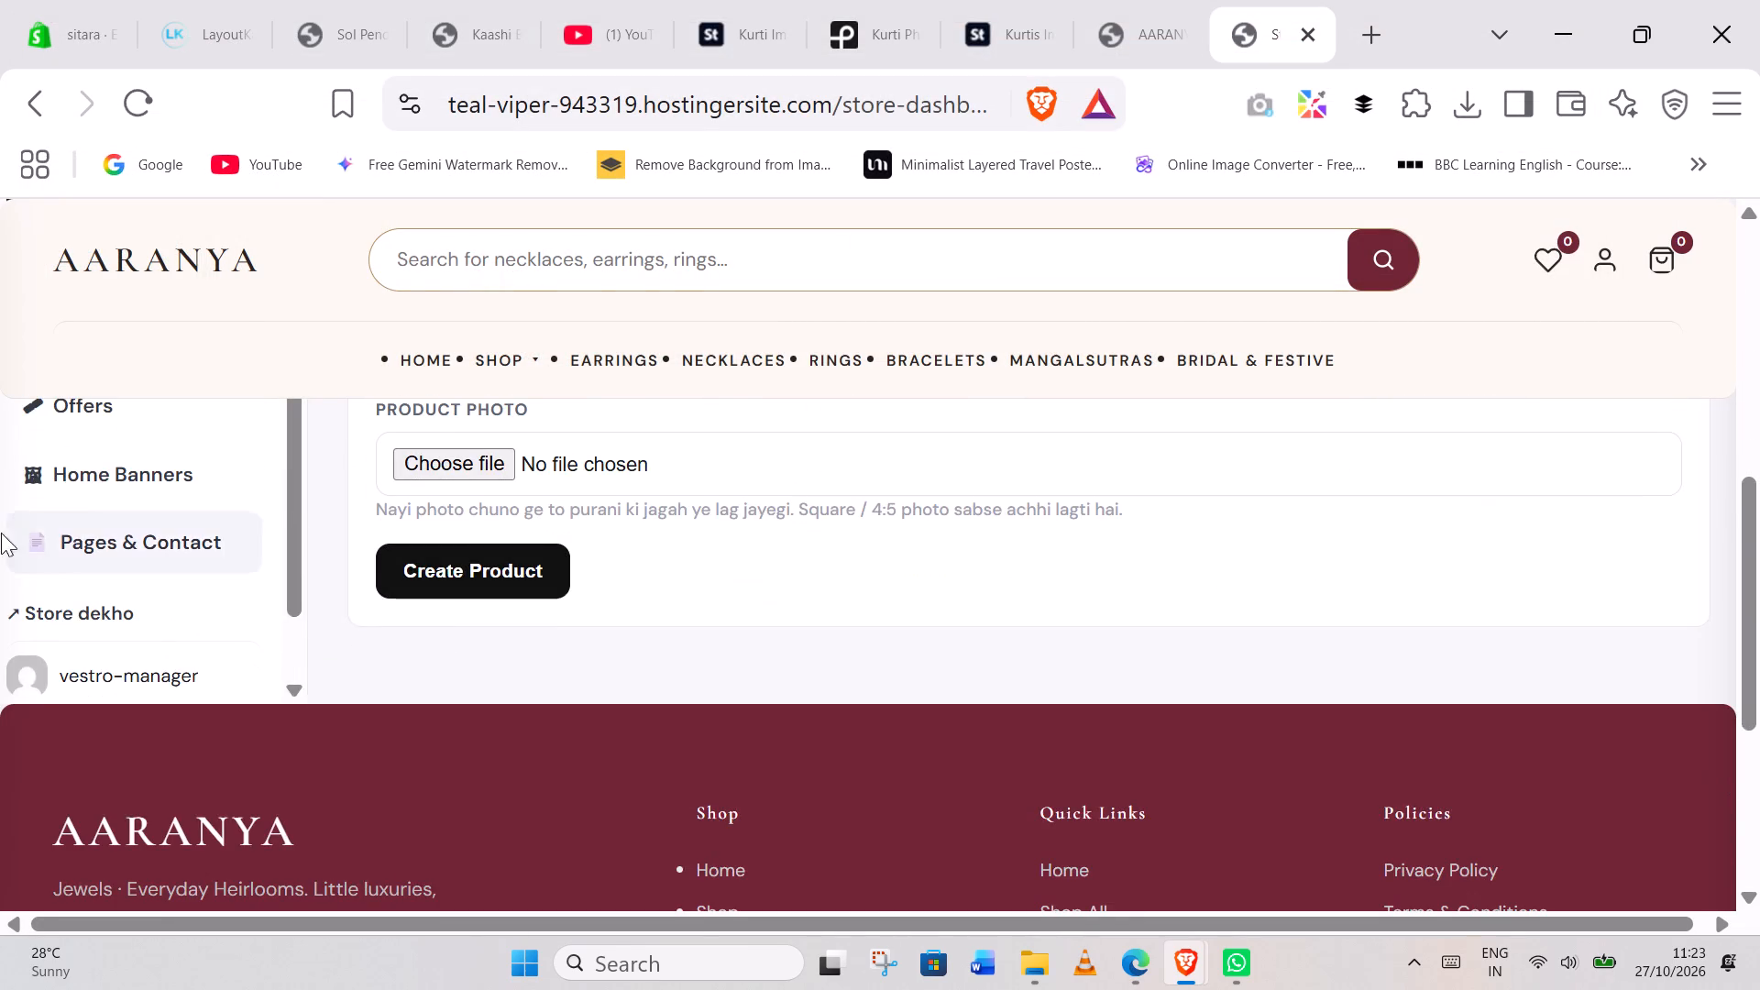
scroll(241, 601, "up", 5)
Open the dashboard's Products list and look over the listed items.
left_click(102, 683)
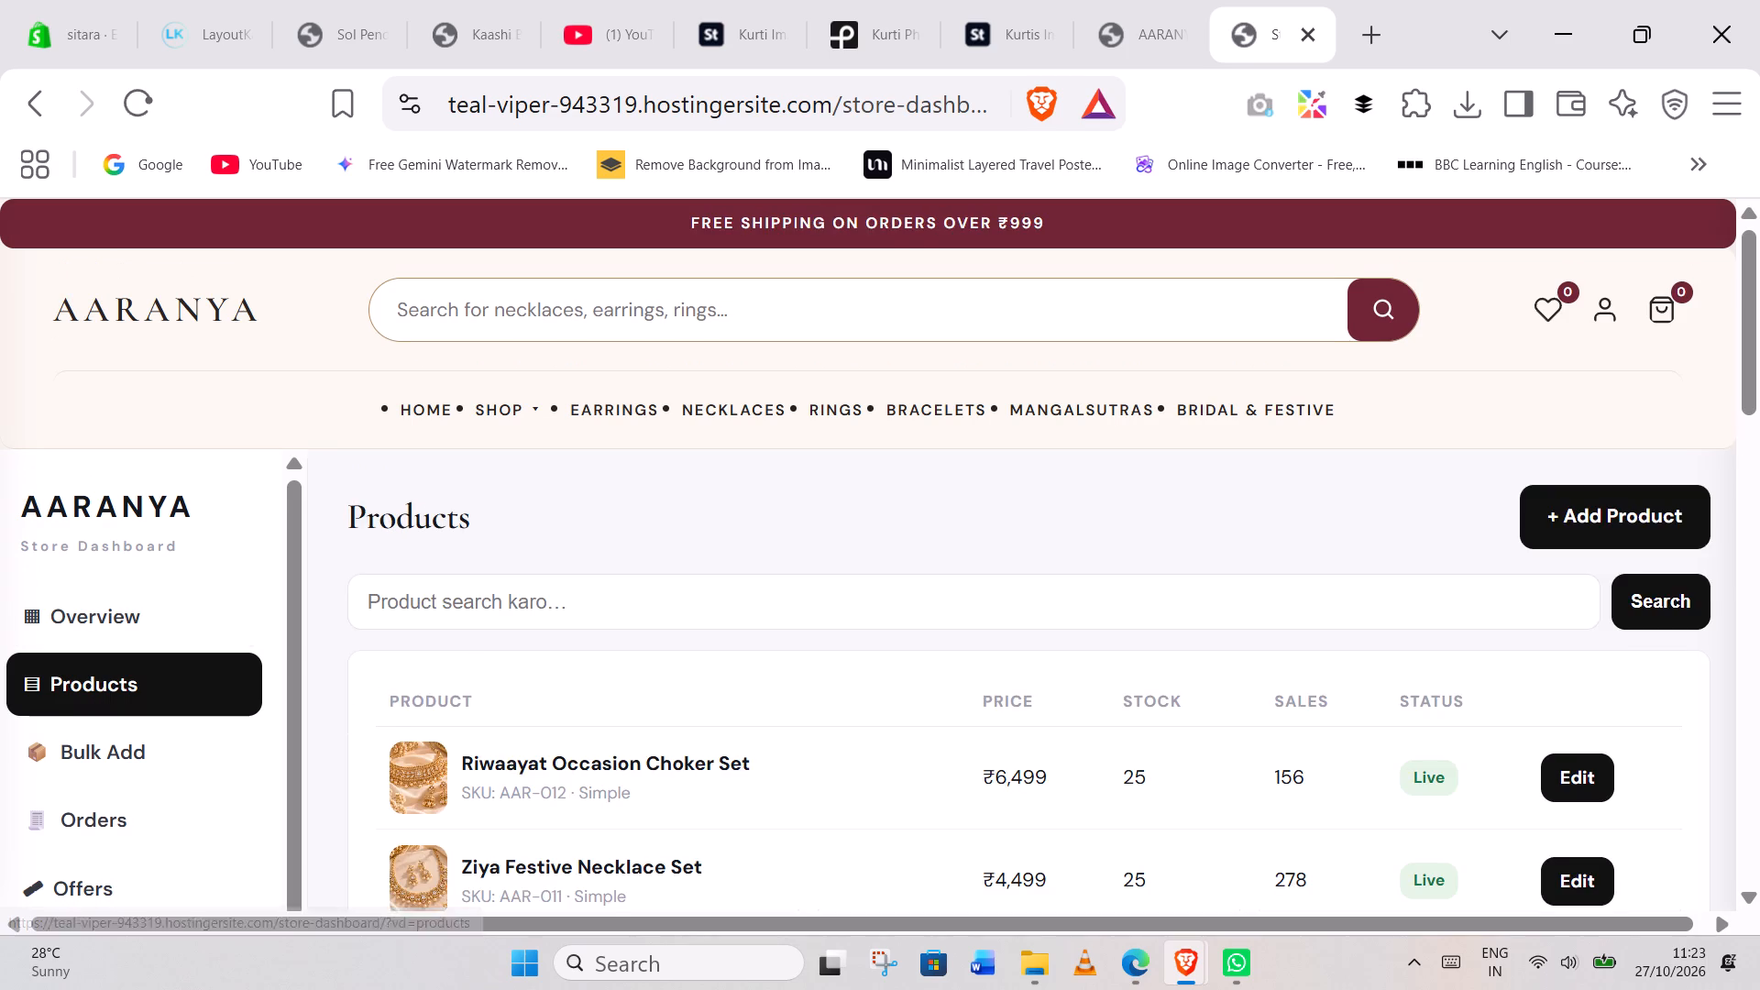
scroll(502, 626, "down", 3)
scroll(432, 631, "up", 3)
Open Bulk Add and read the instructions for the template CSV, the photos ZIP and the file upload section.
left_click(107, 754)
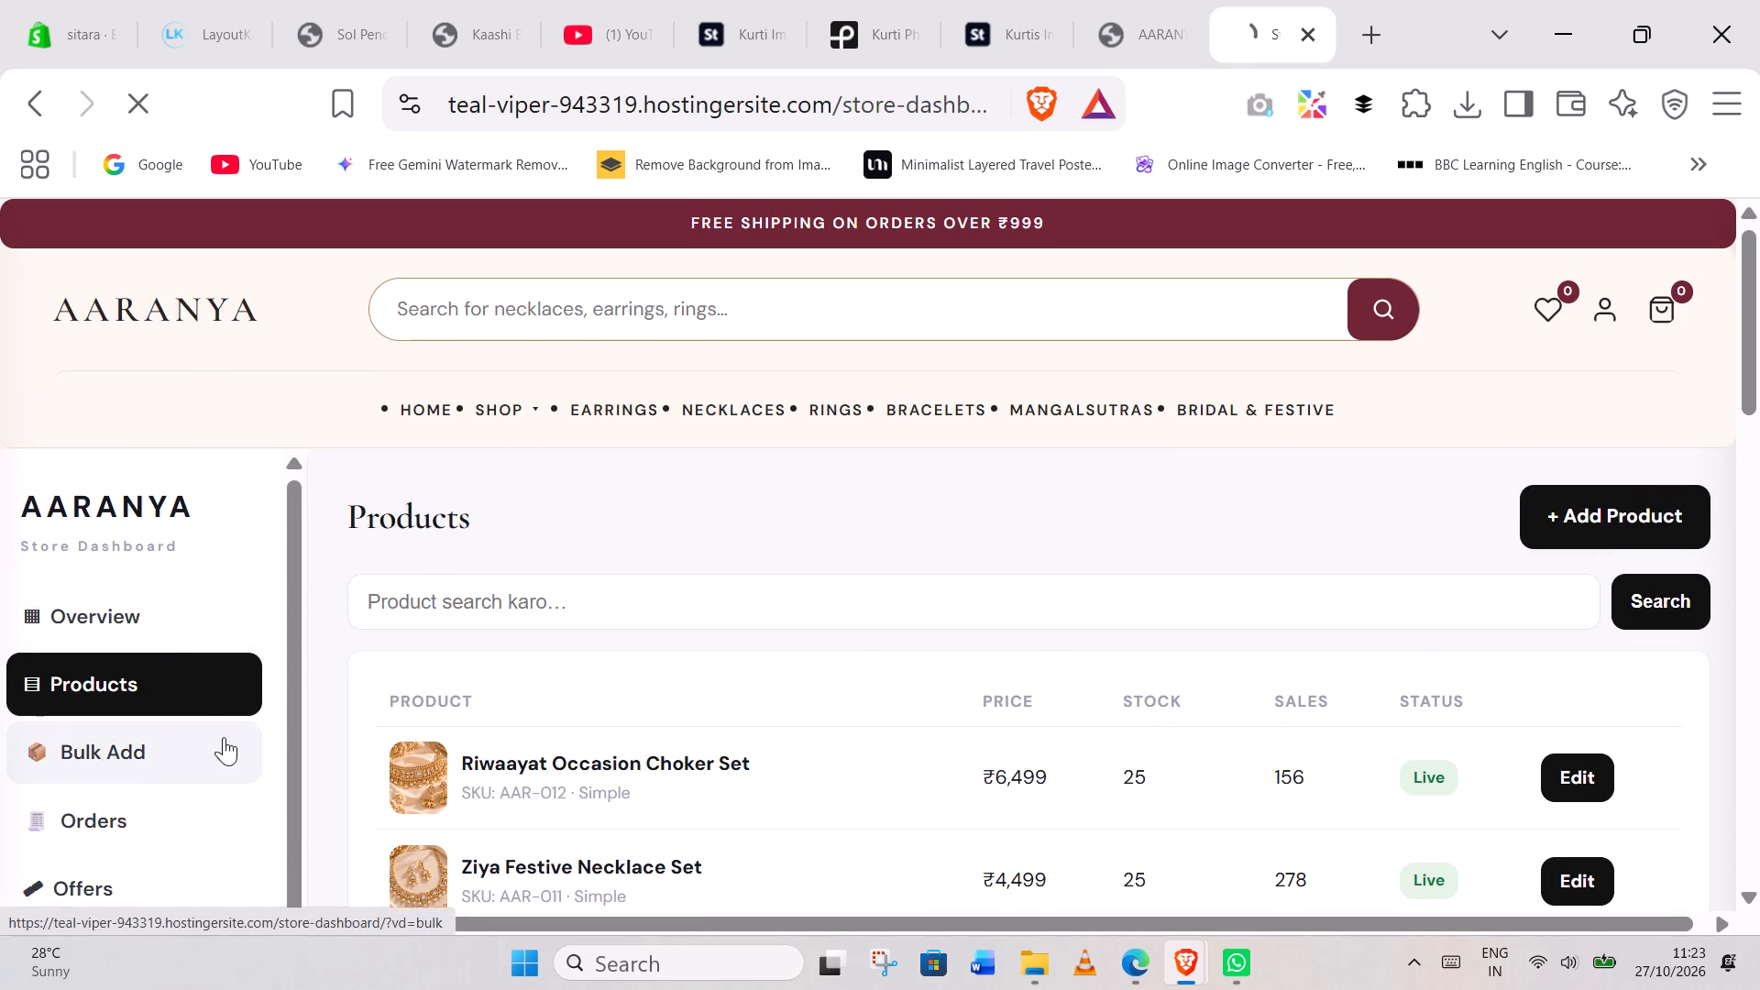
scroll(882, 562, "down", 2)
scroll(877, 567, "up", 2)
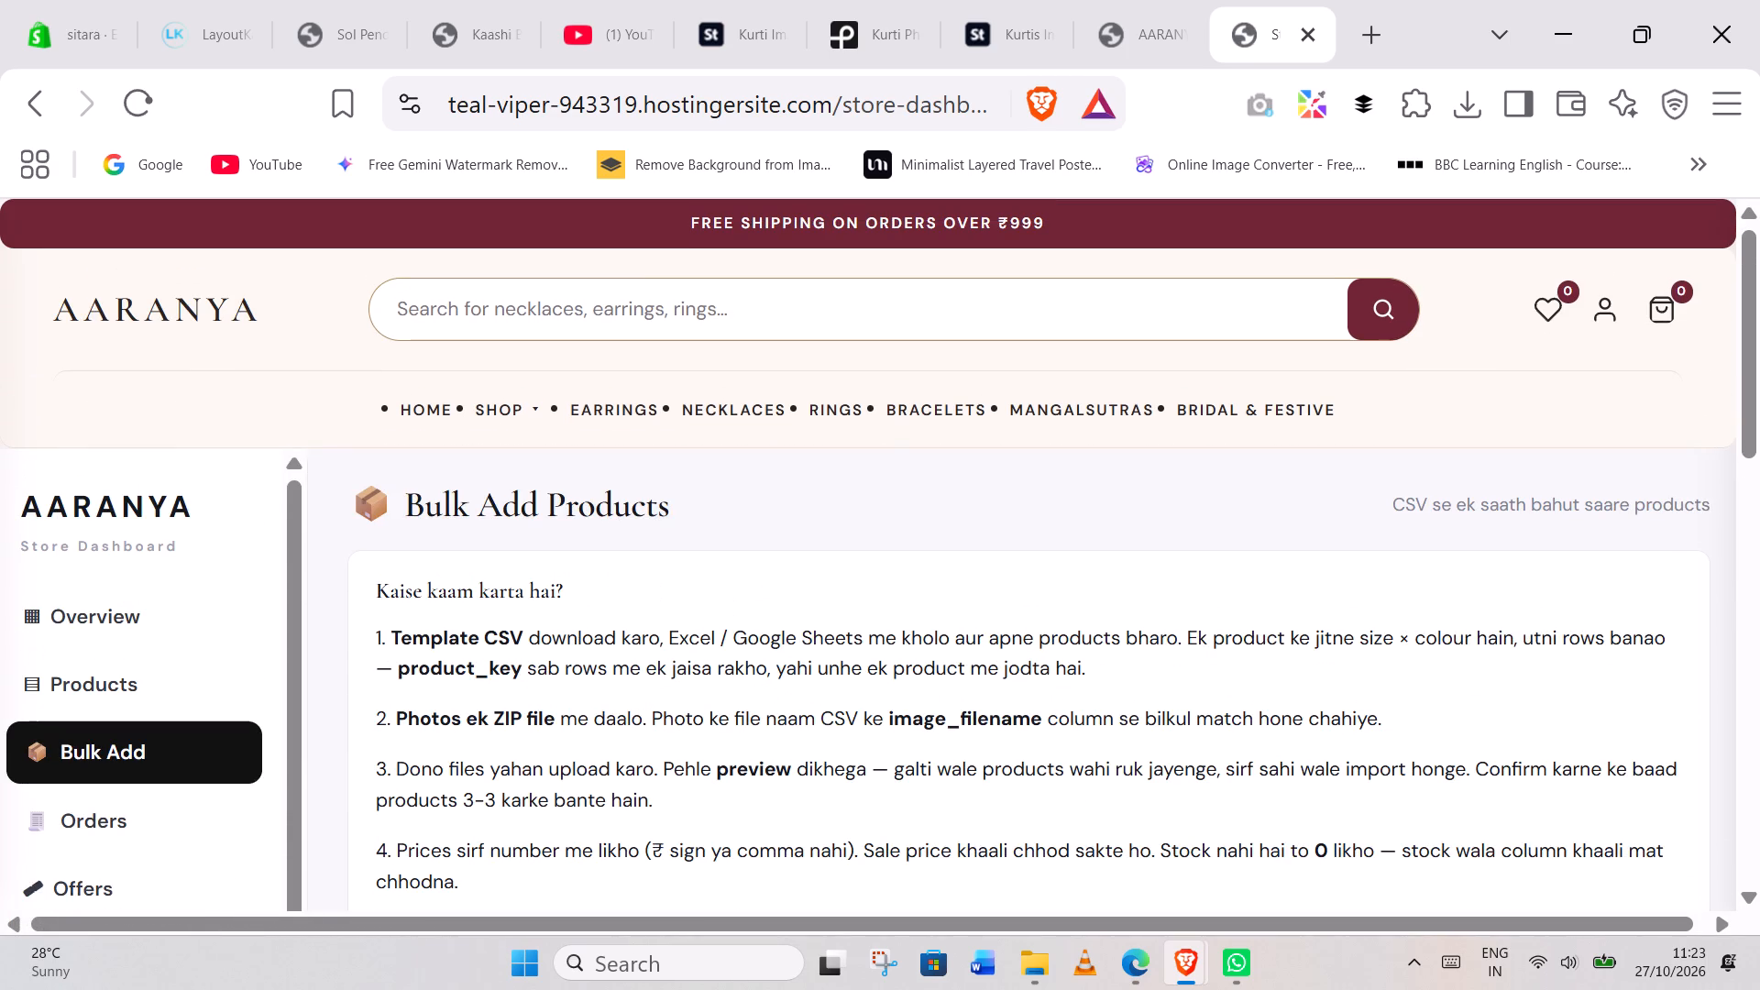
left_click_drag(425, 636, 686, 684)
left_click(732, 688)
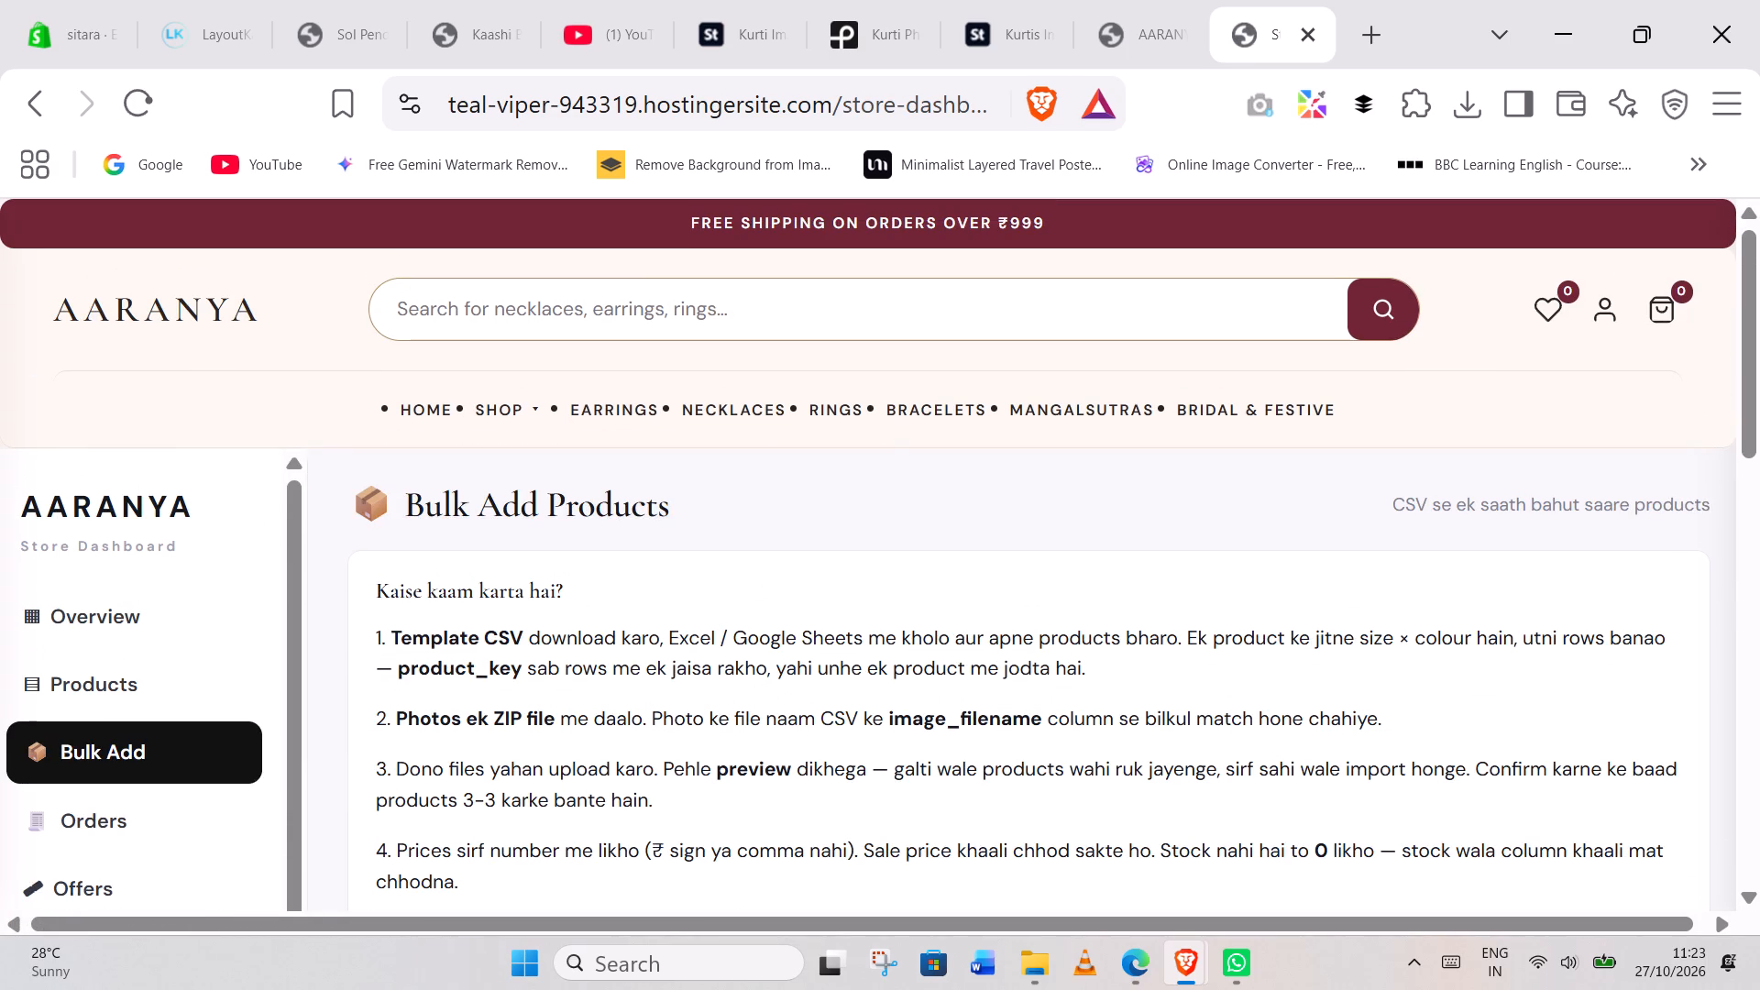
scroll(635, 679, "down", 2)
scroll(753, 621, "down", 1)
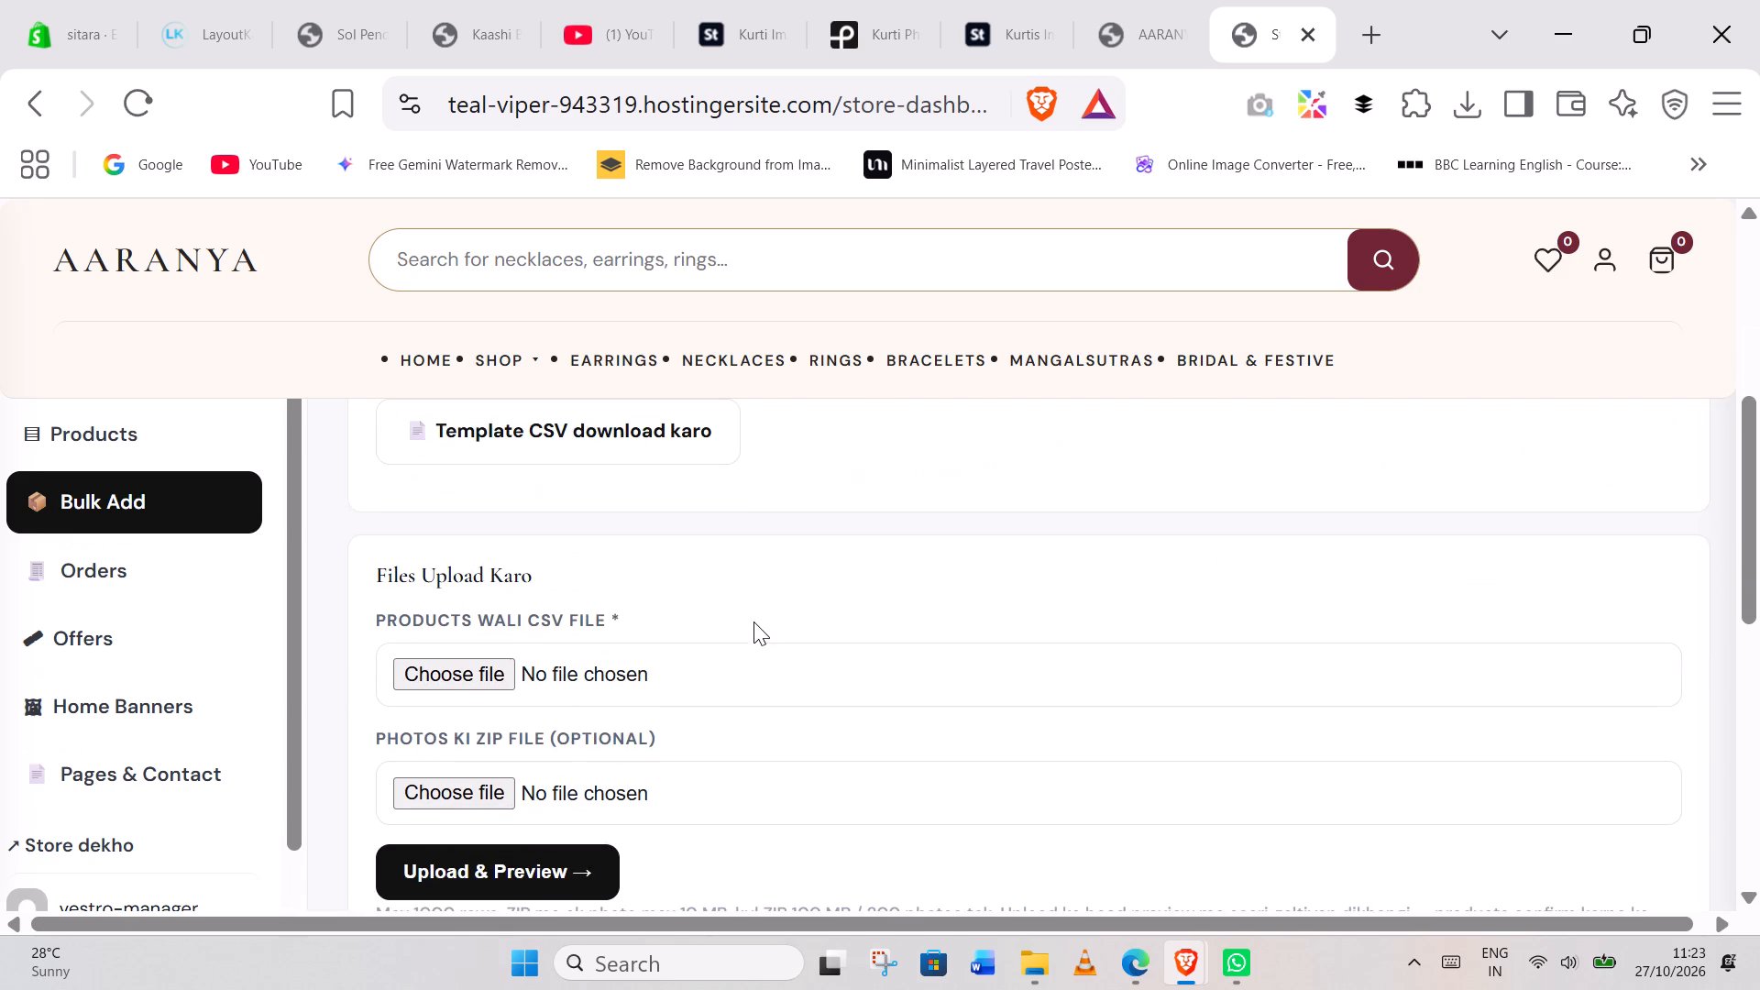
scroll(615, 662, "up", 3)
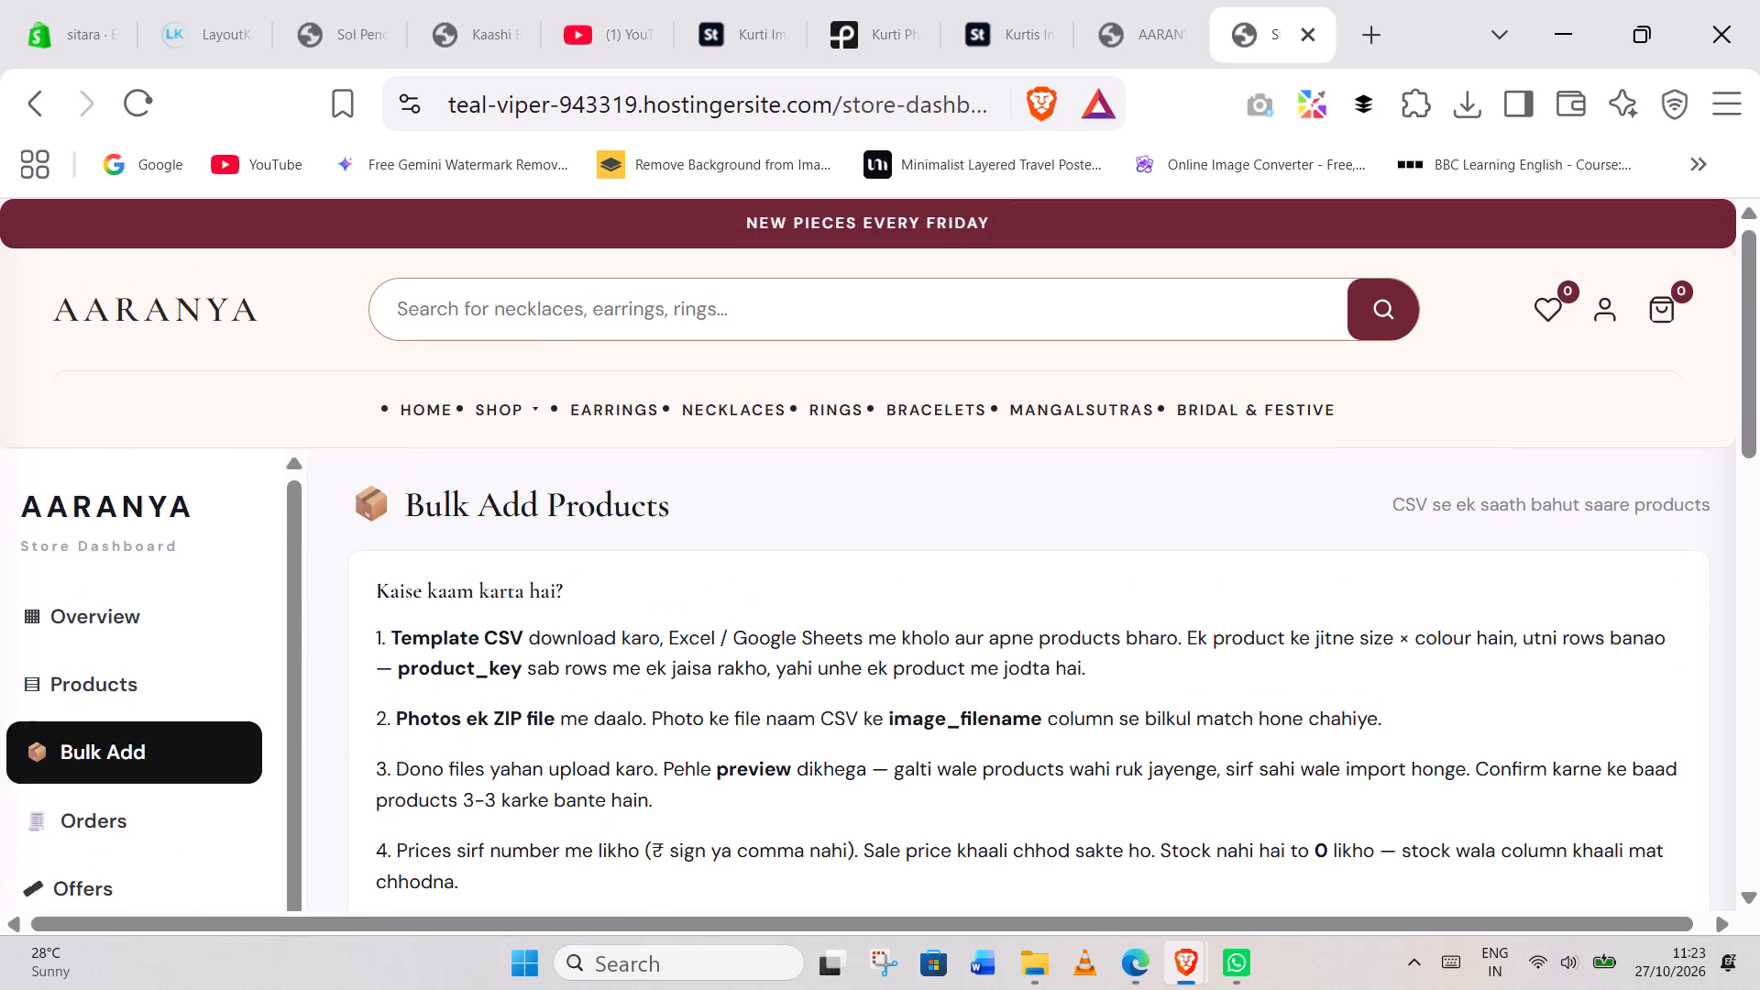
left_click_drag(401, 720, 559, 733)
left_click(559, 733)
scroll(621, 690, "down", 3)
scroll(715, 663, "down", 1)
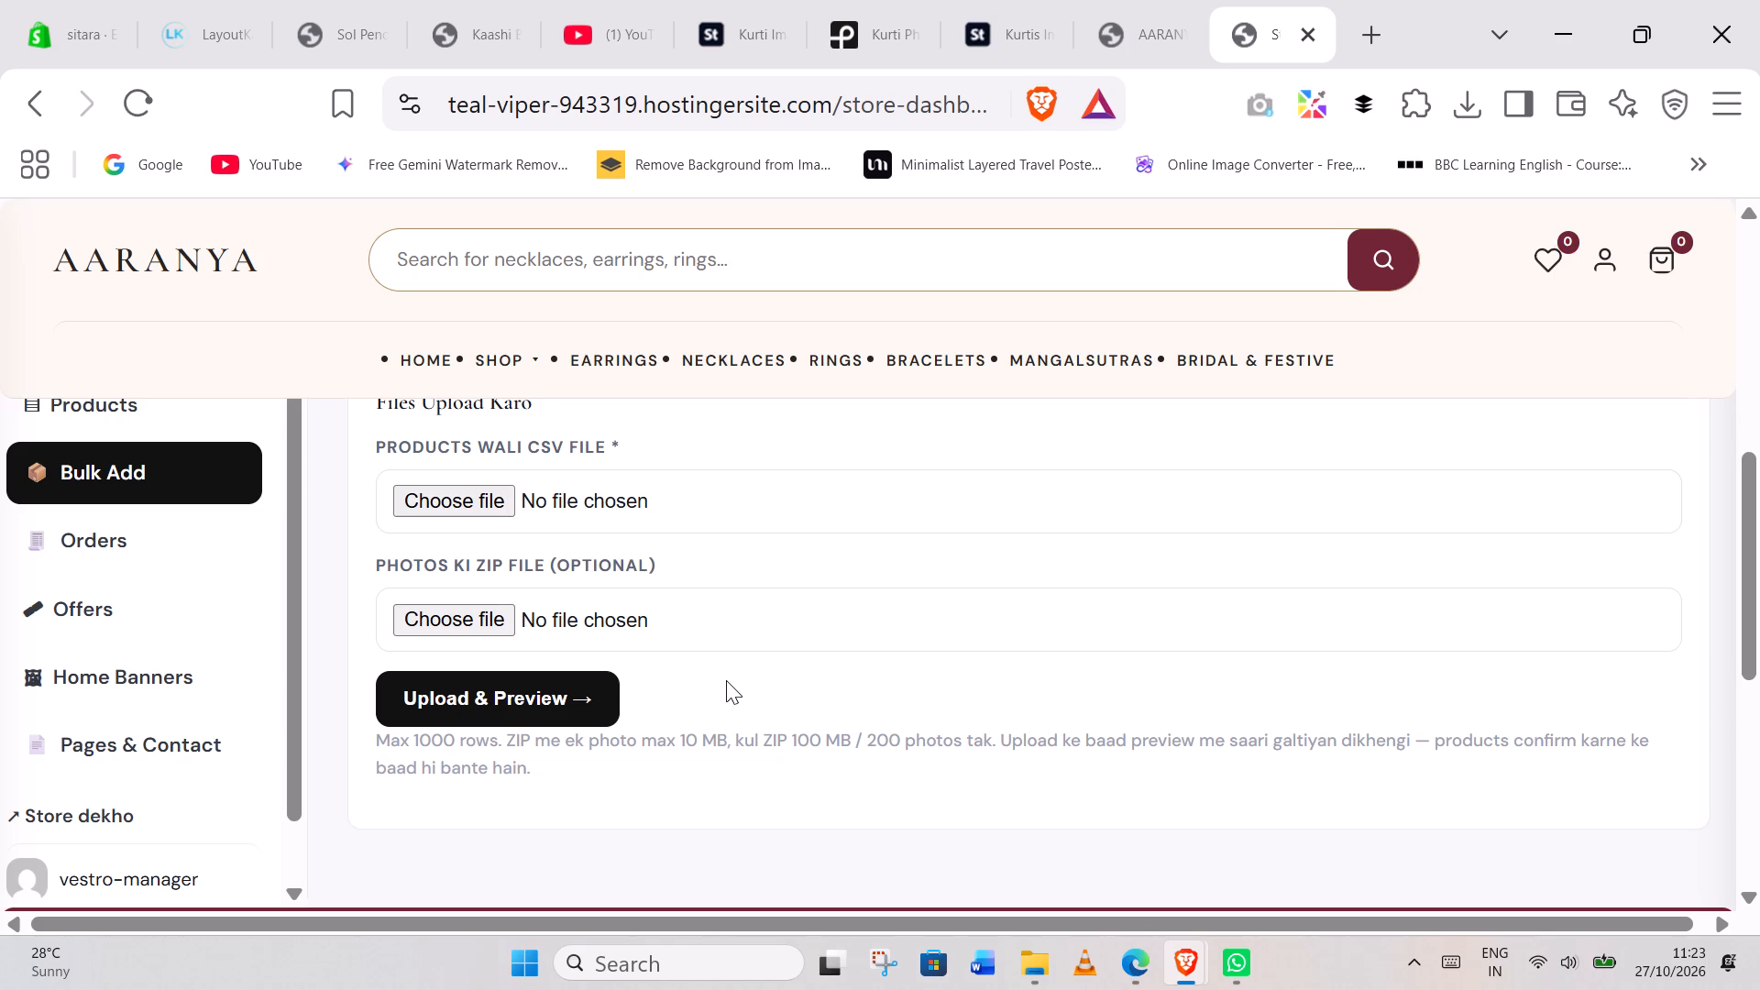
Open Pages & Contact and review the store identity, contact, footer text and policy page sections.
left_click(115, 755)
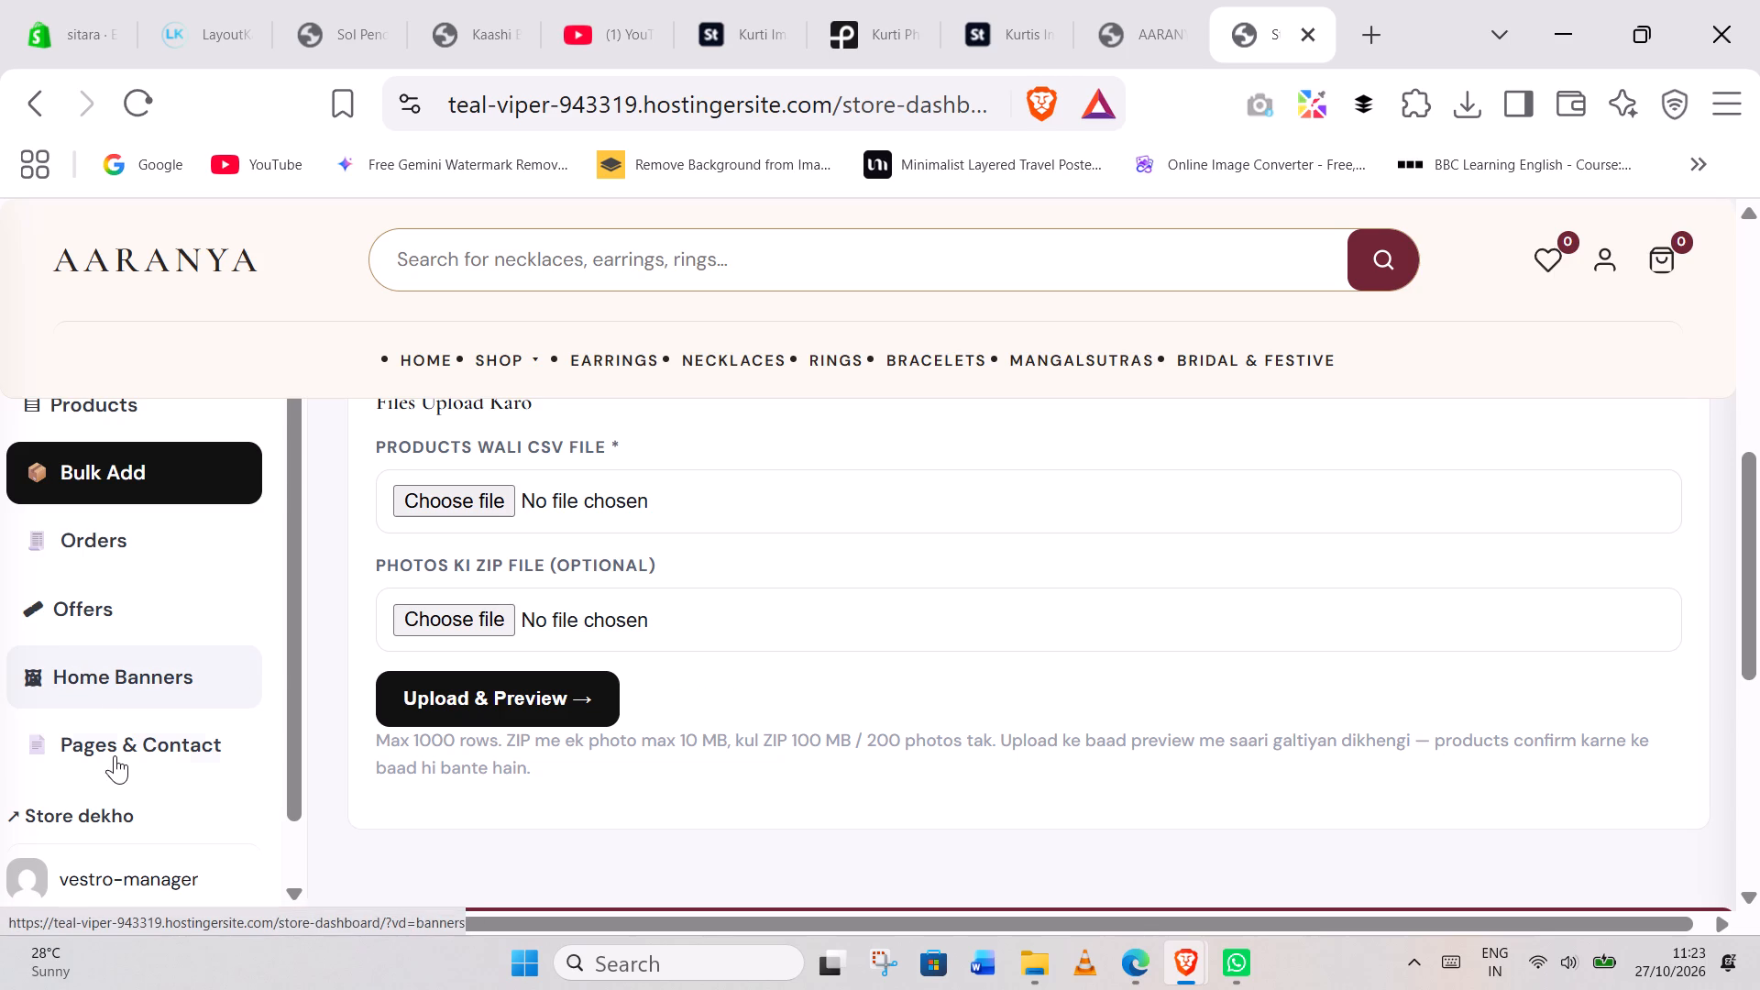
scroll(1205, 493, "down", 1)
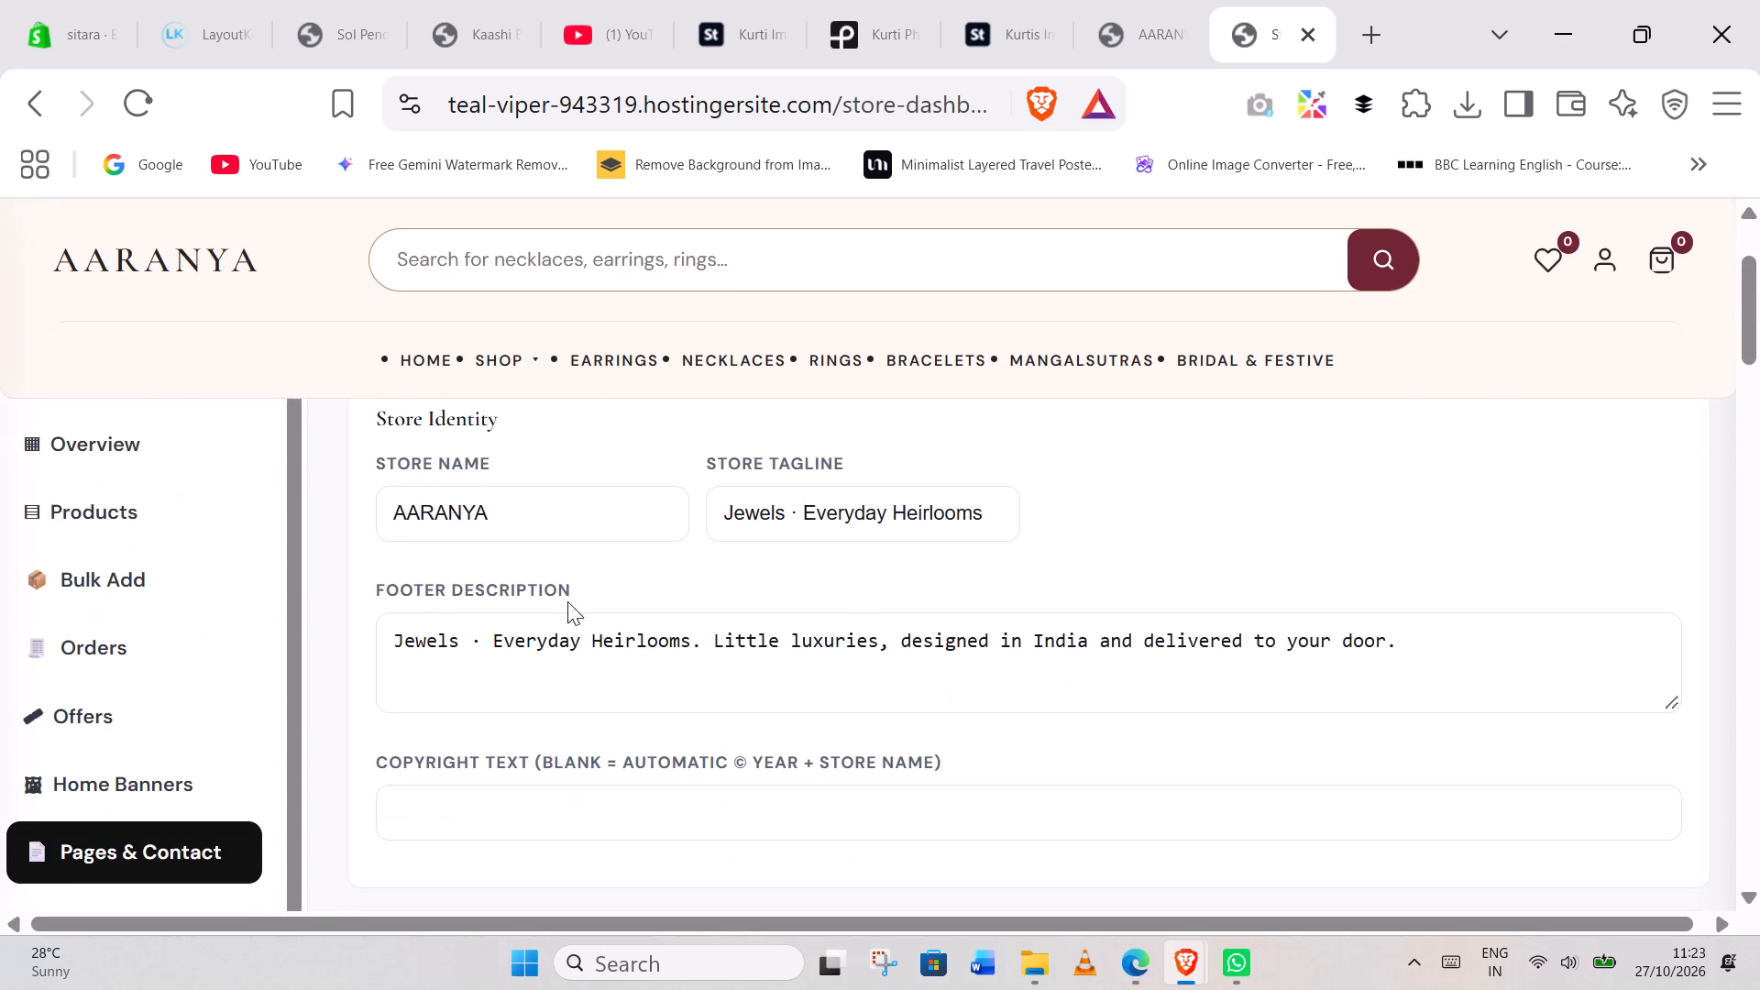
scroll(903, 753, "down", 3)
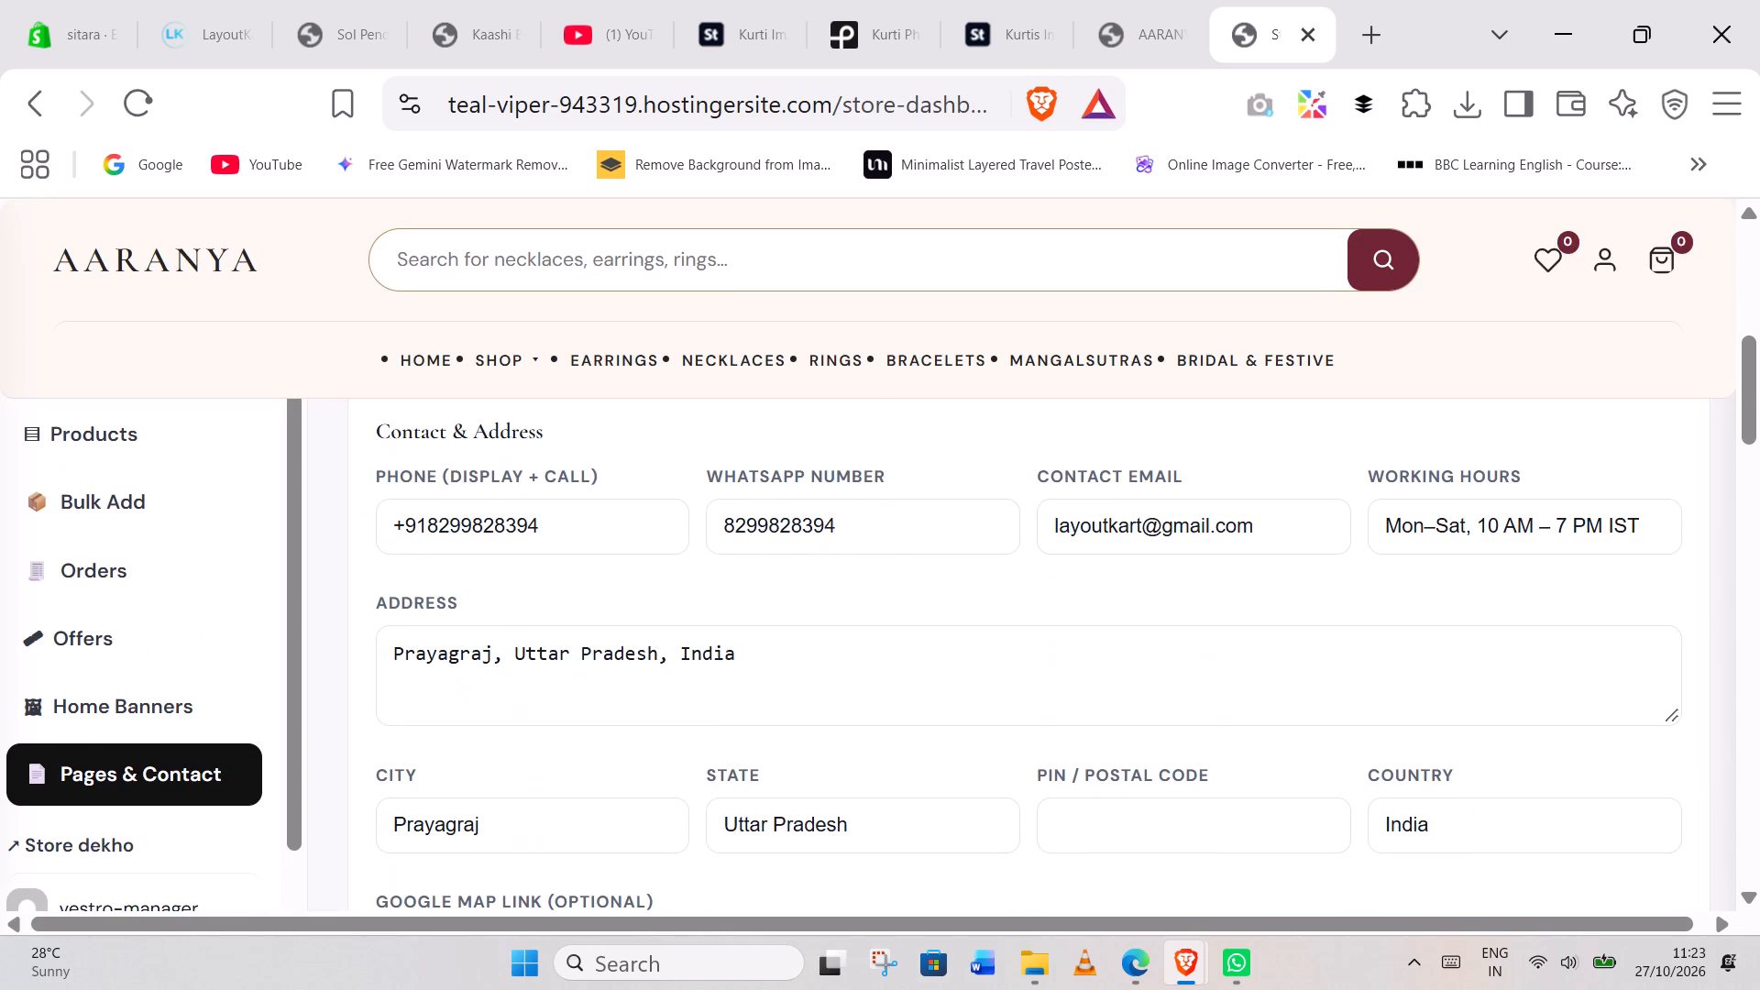
scroll(696, 746, "down", 5)
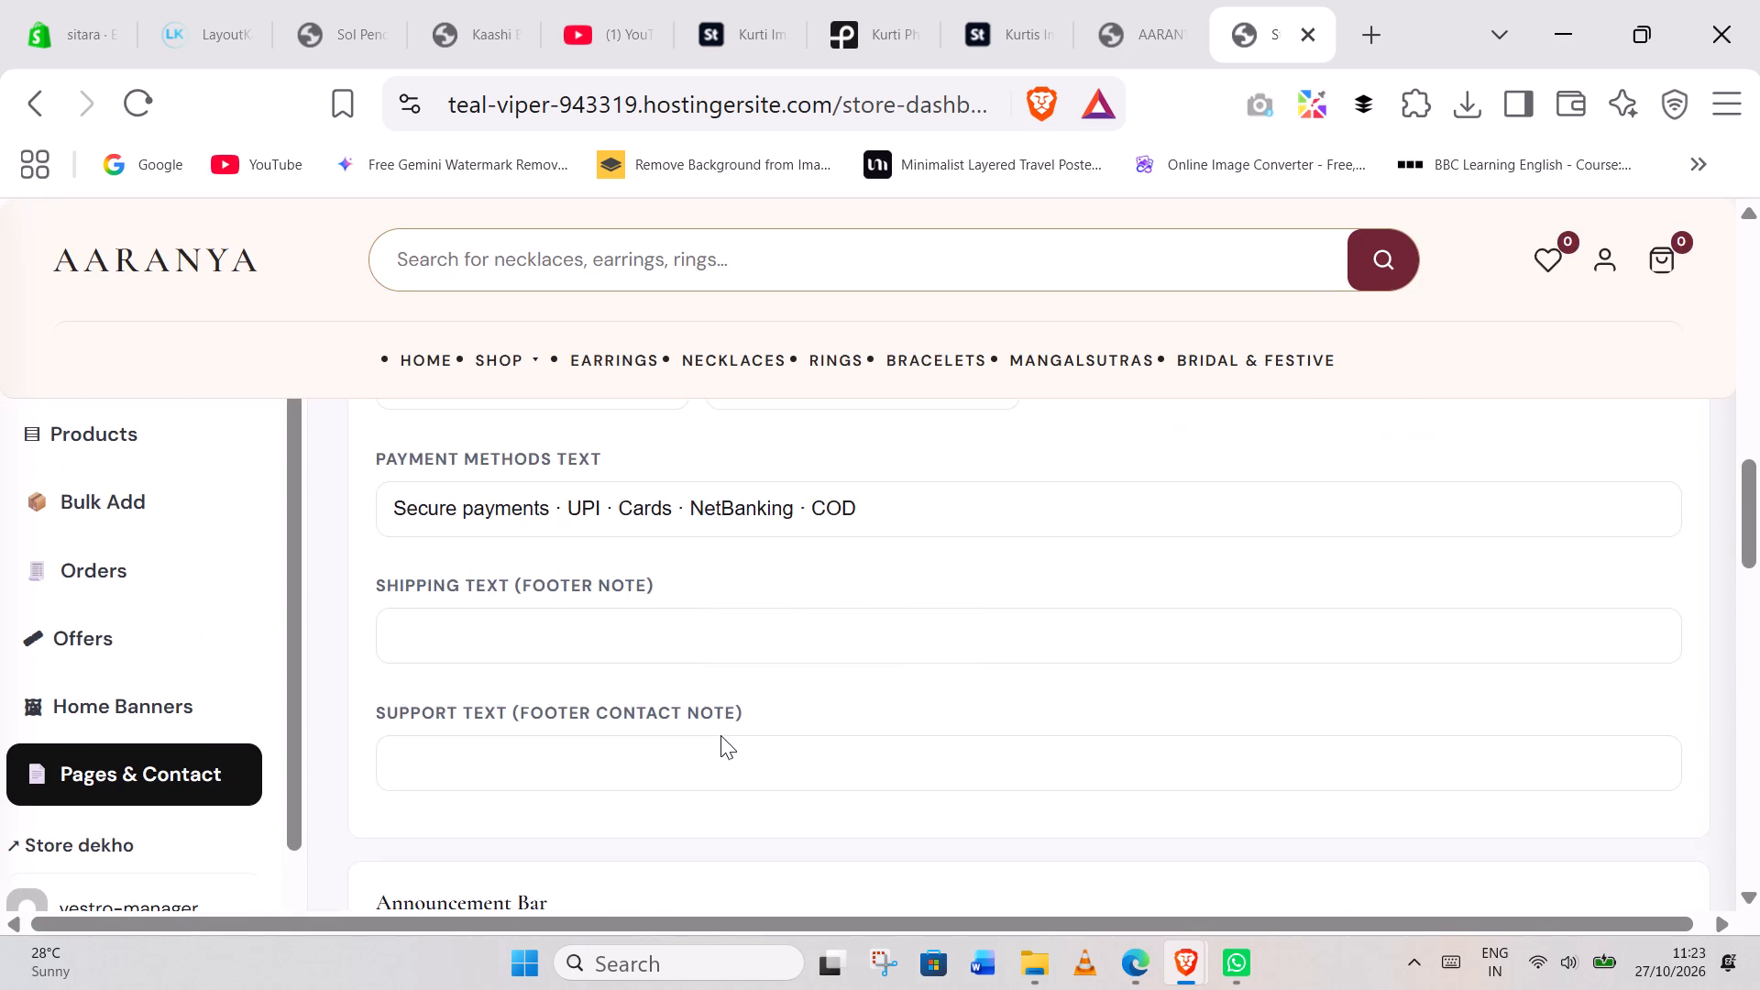
scroll(720, 735, "down", 8)
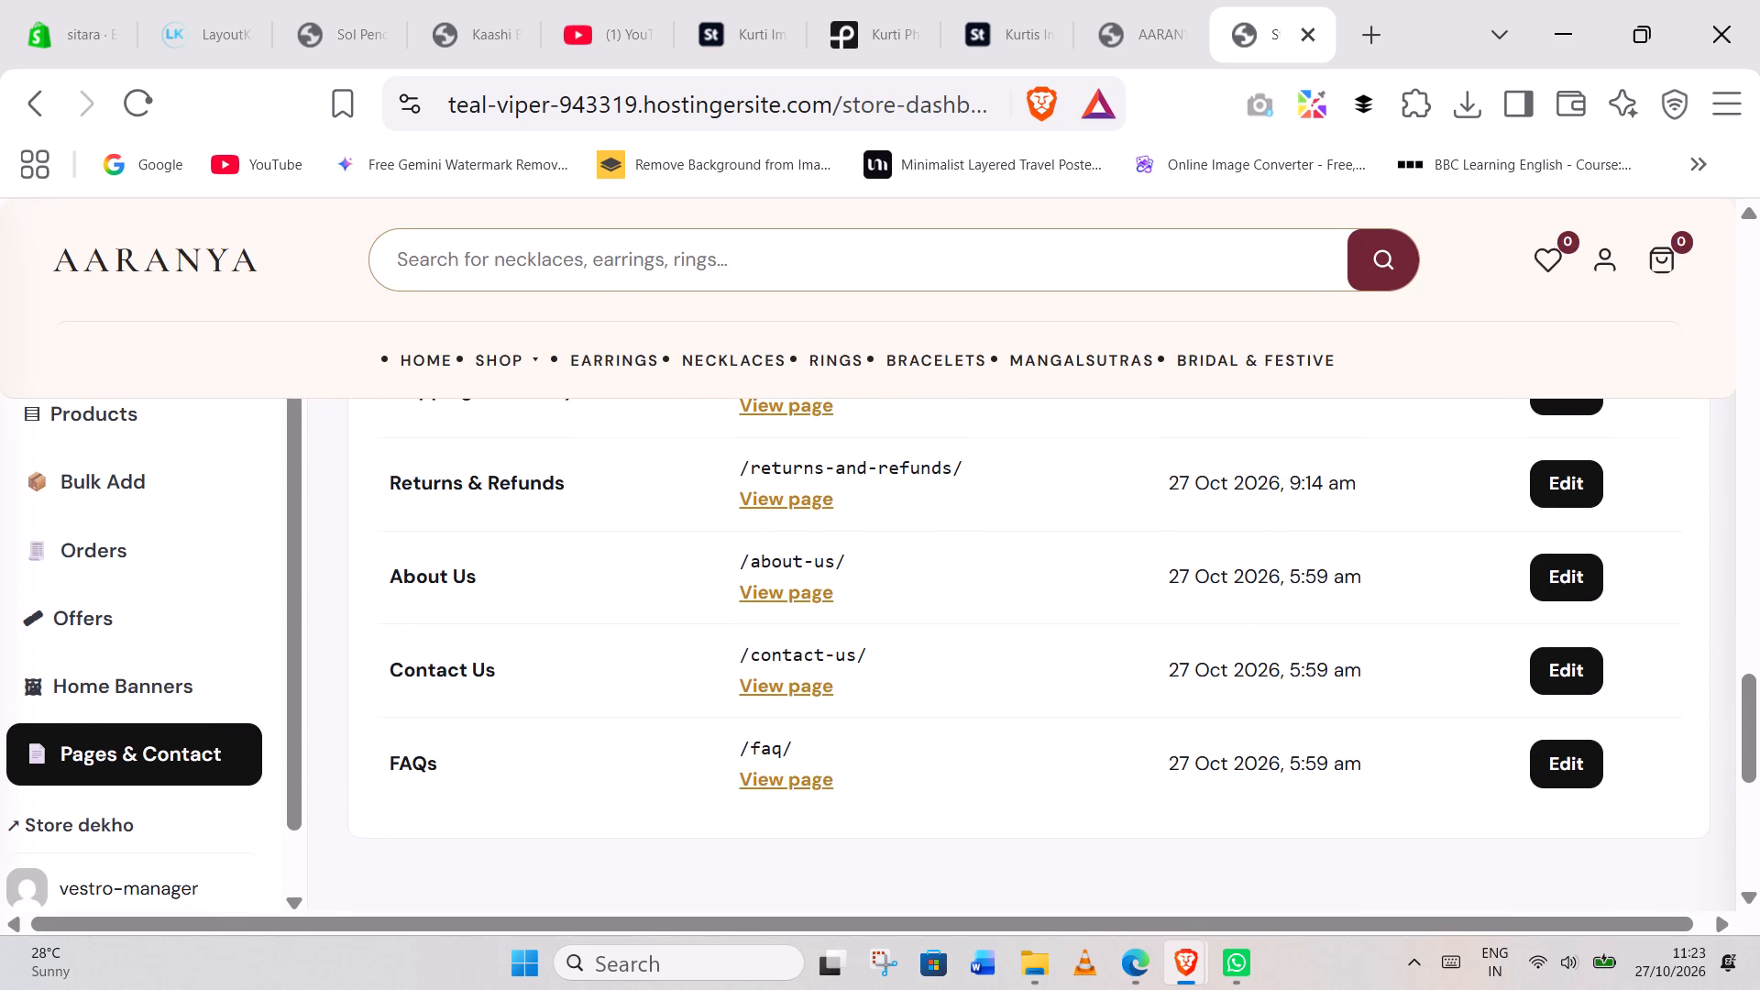
scroll(770, 757, "up", 1)
scroll(185, 737, "down", 2)
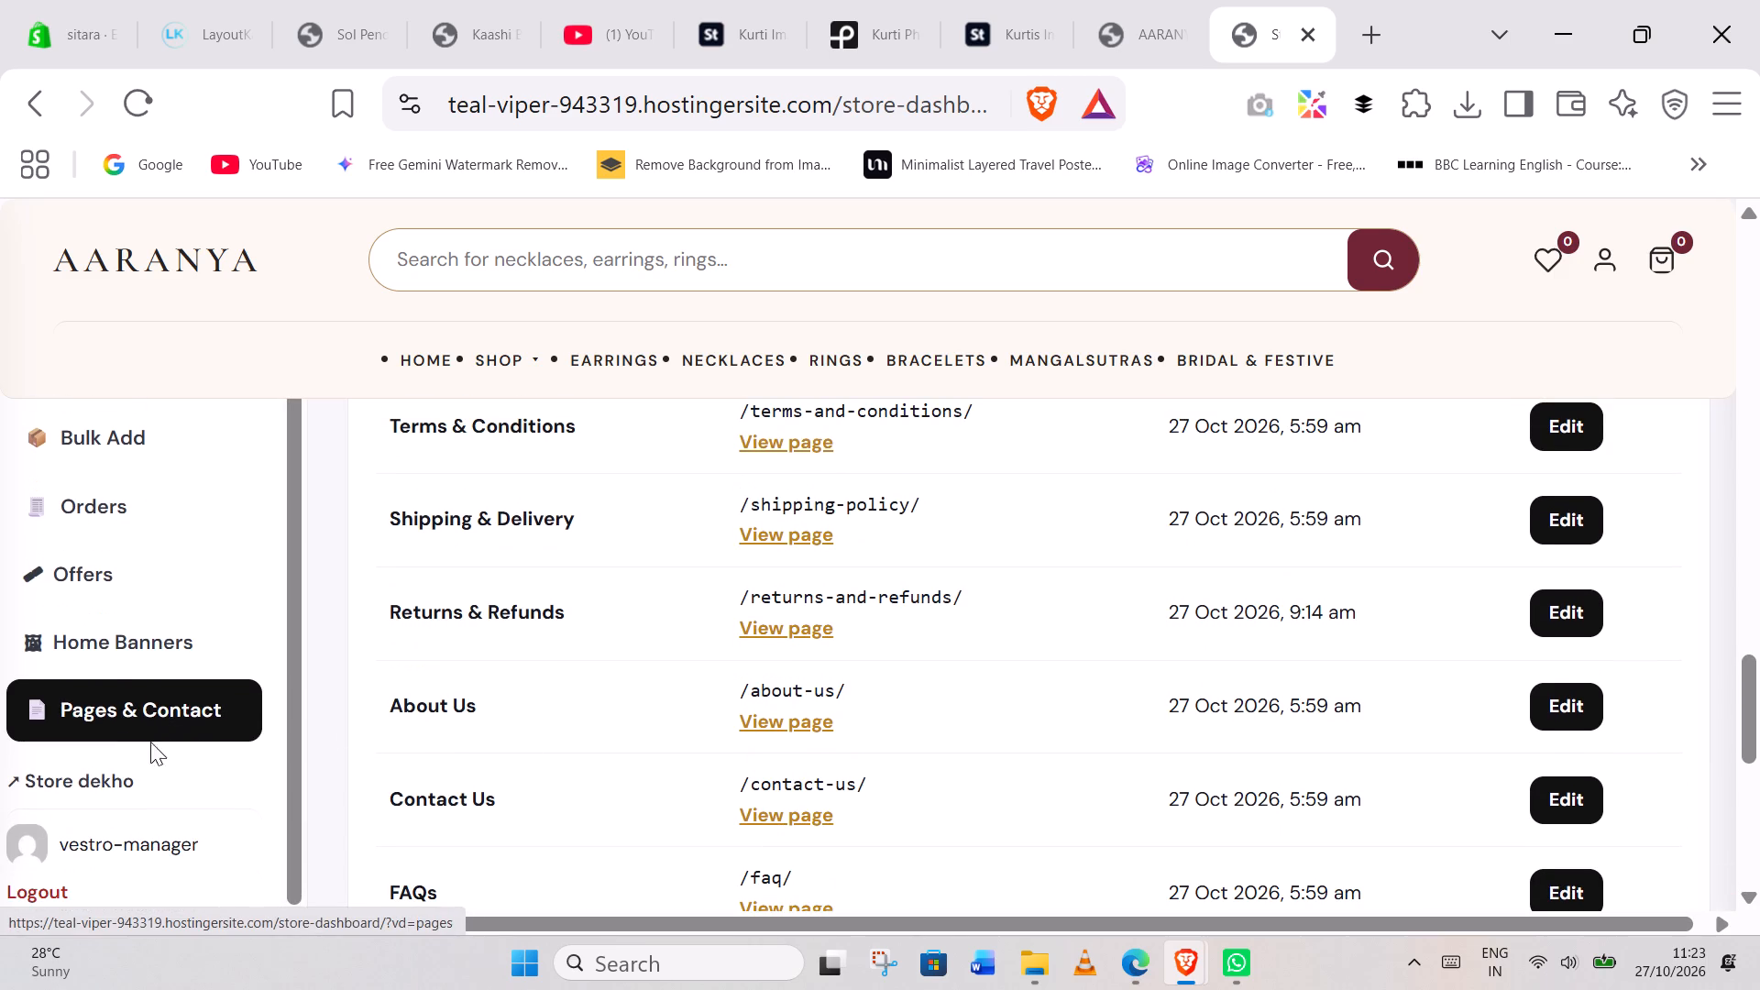
Open Home Banners and look over the homepage hero banner list with its order and action options.
left_click(116, 643)
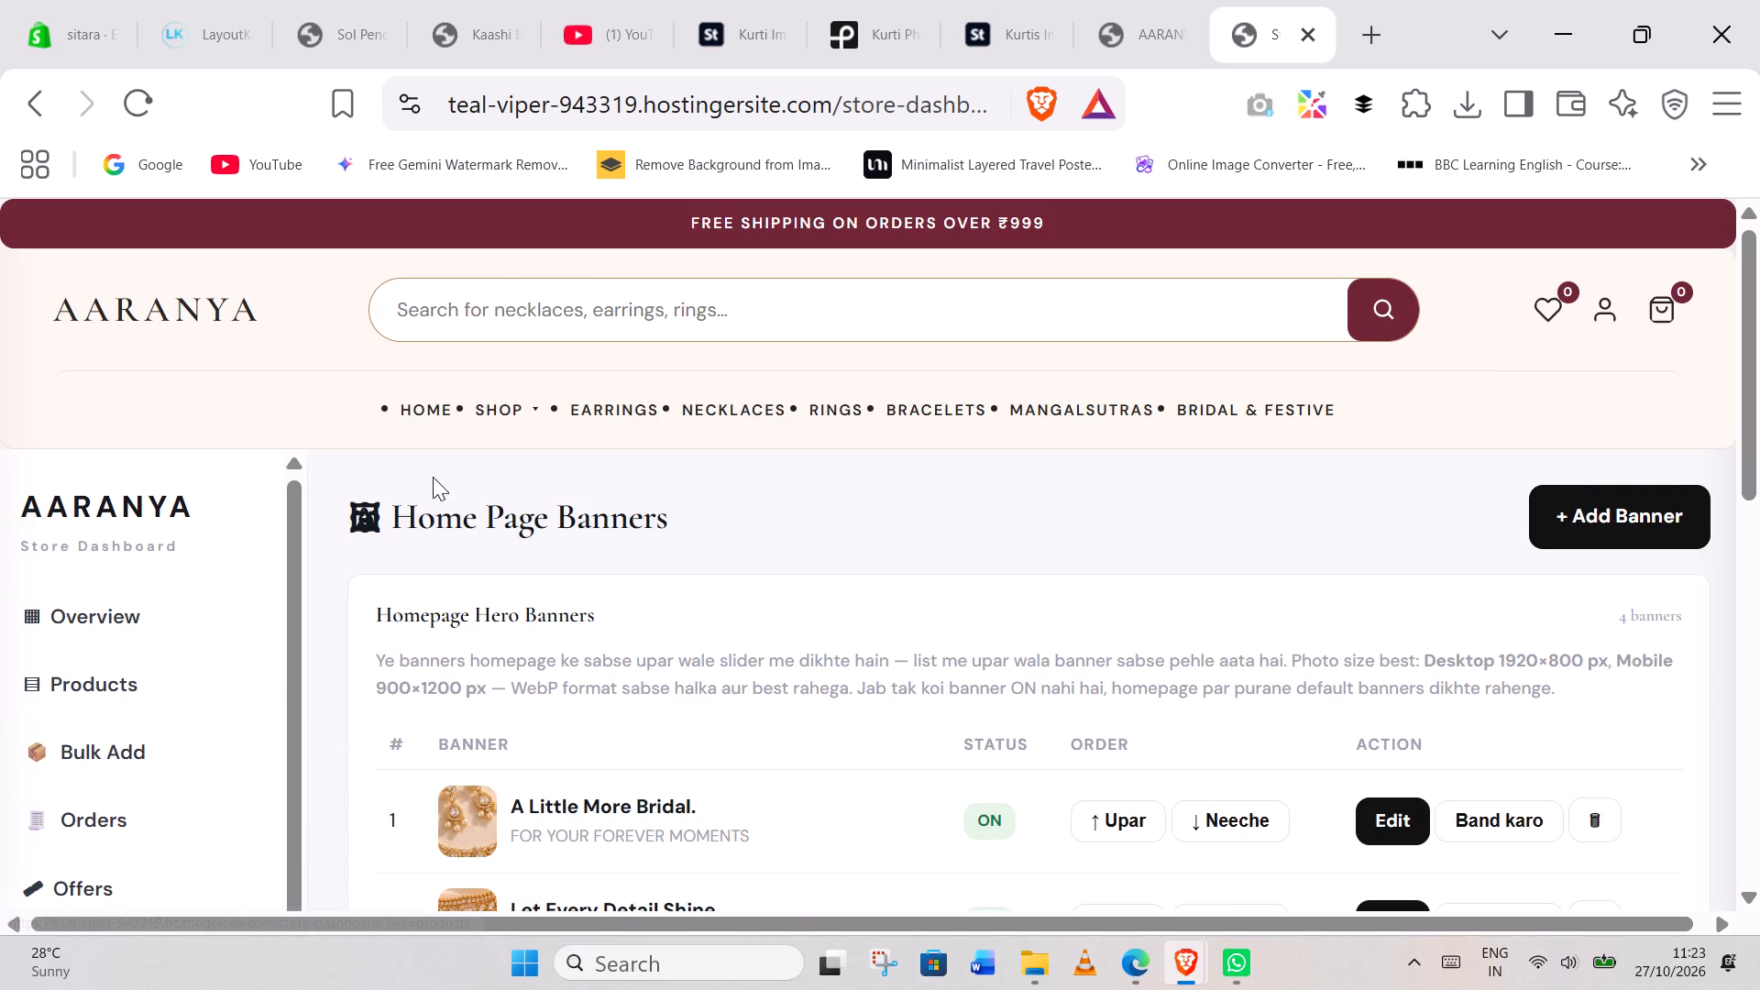
scroll(558, 548, "down", 1)
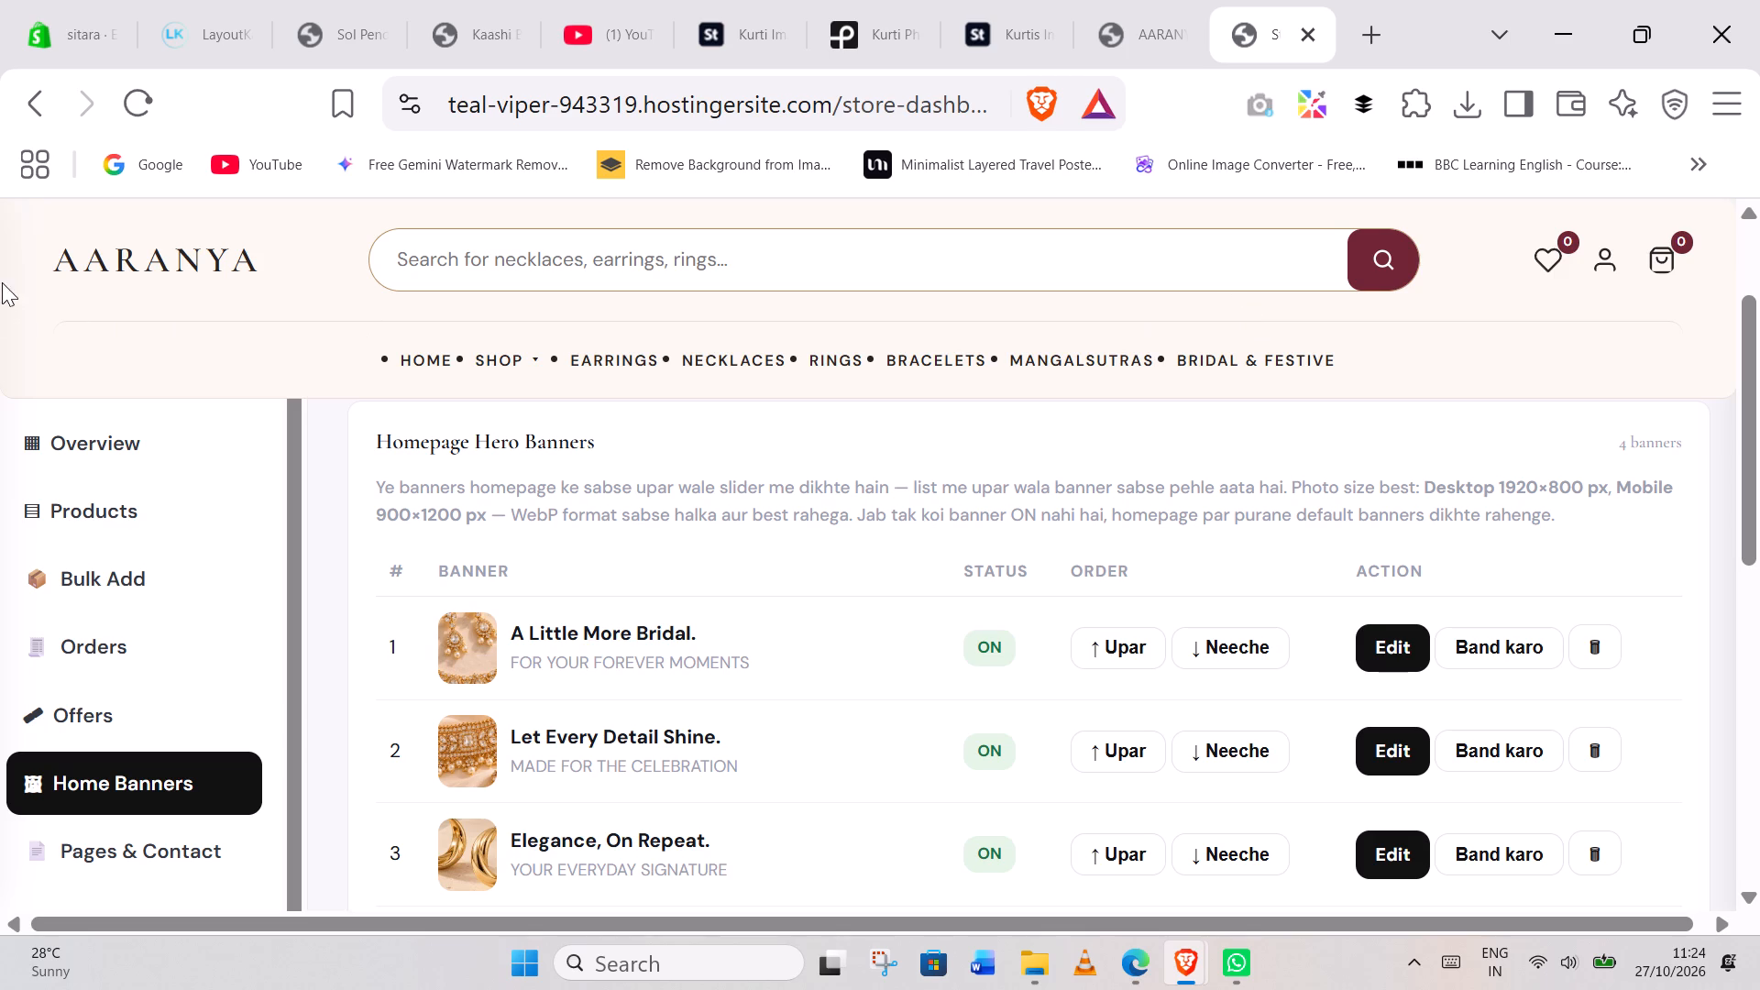
scroll(97, 609, "down", 2)
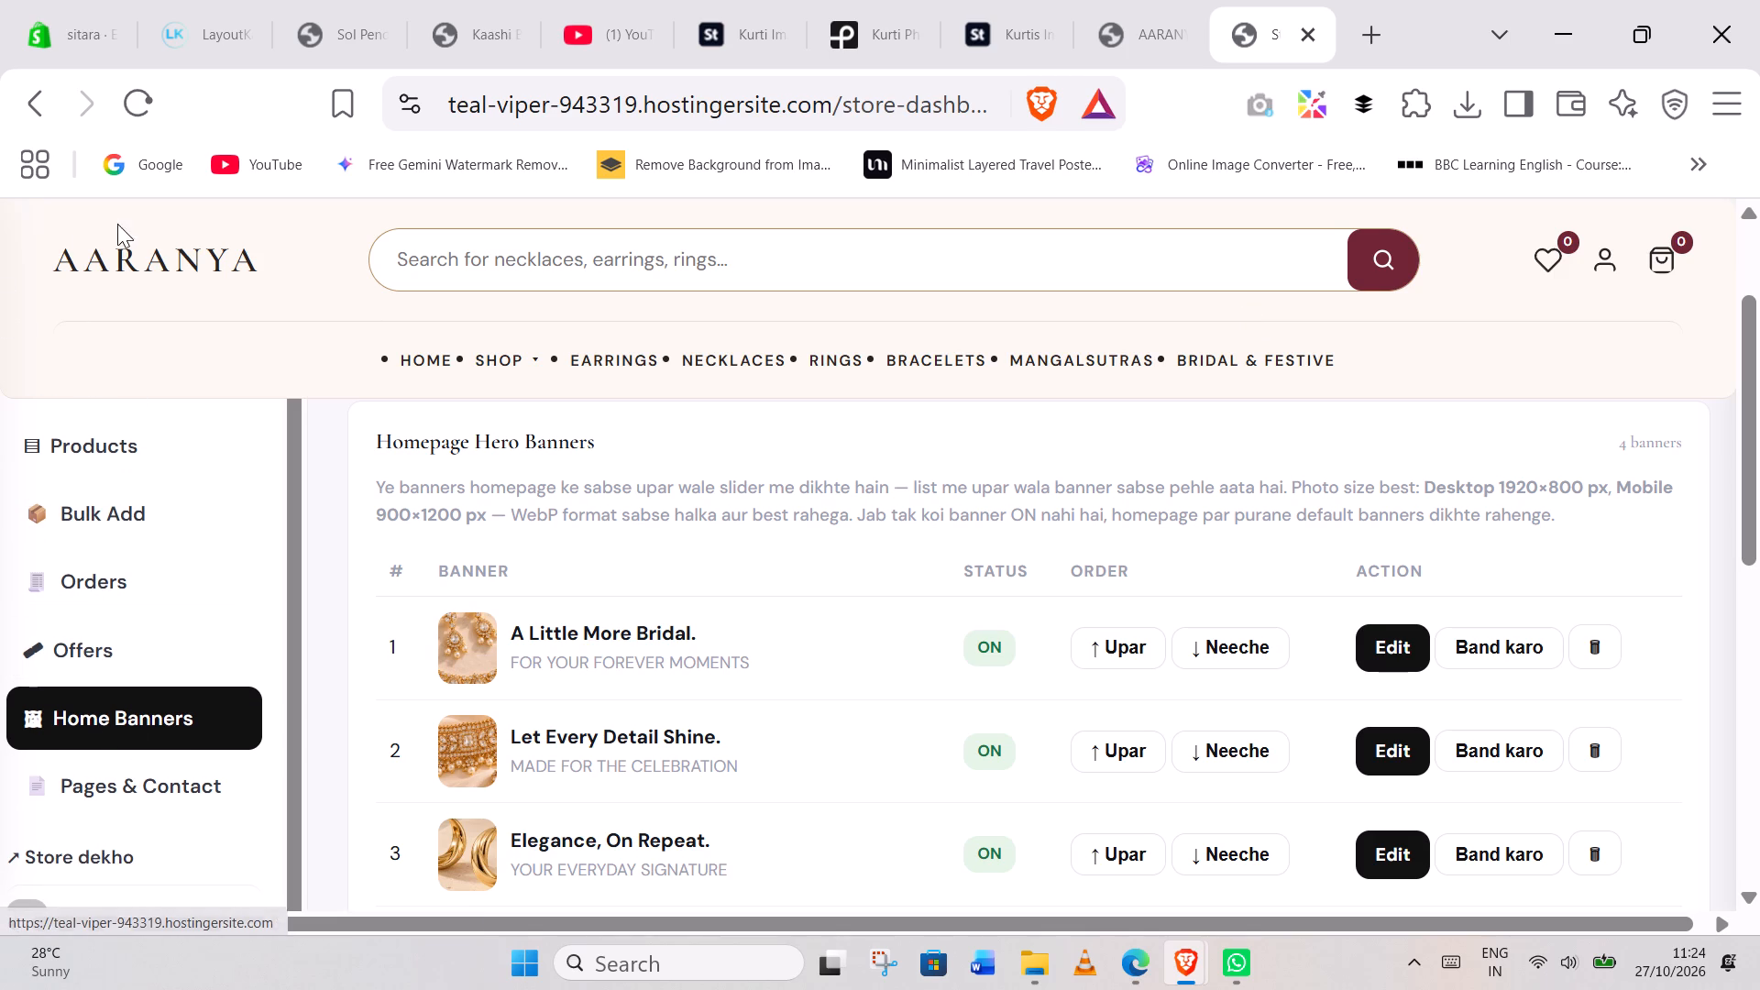
Open the storefront home page and briefly inspect the AARANYA logo in the developer tools.
left_click(125, 258)
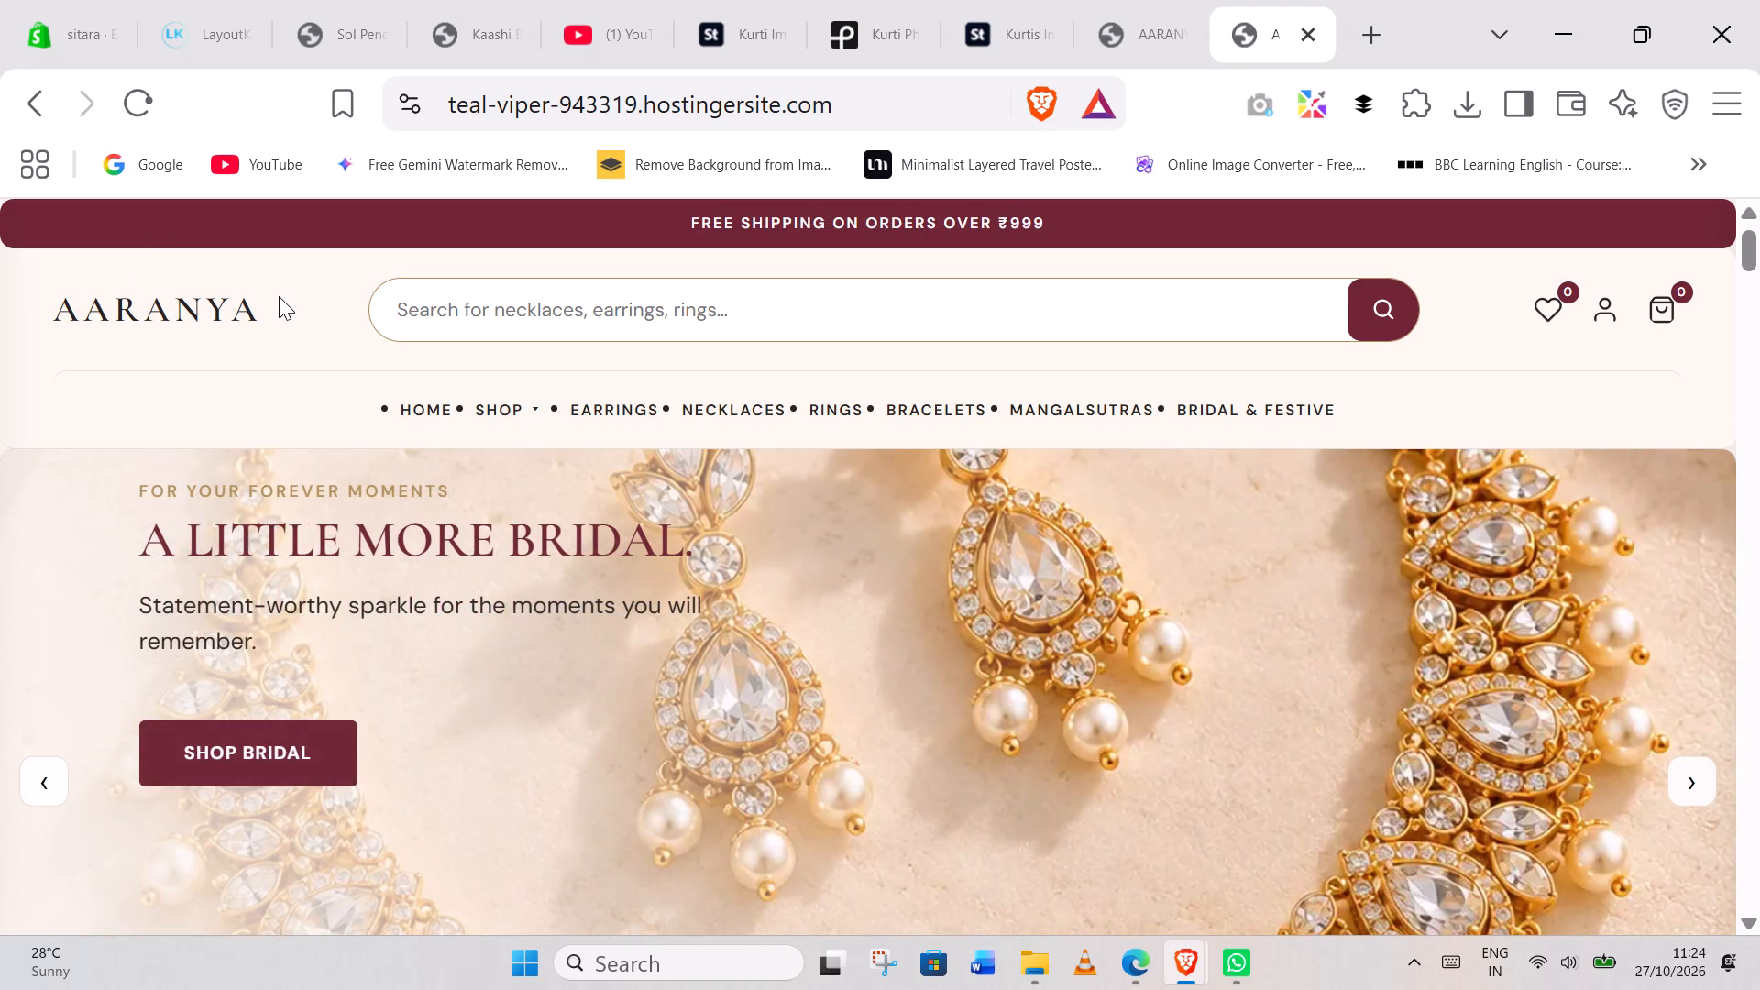
double_click(158, 305)
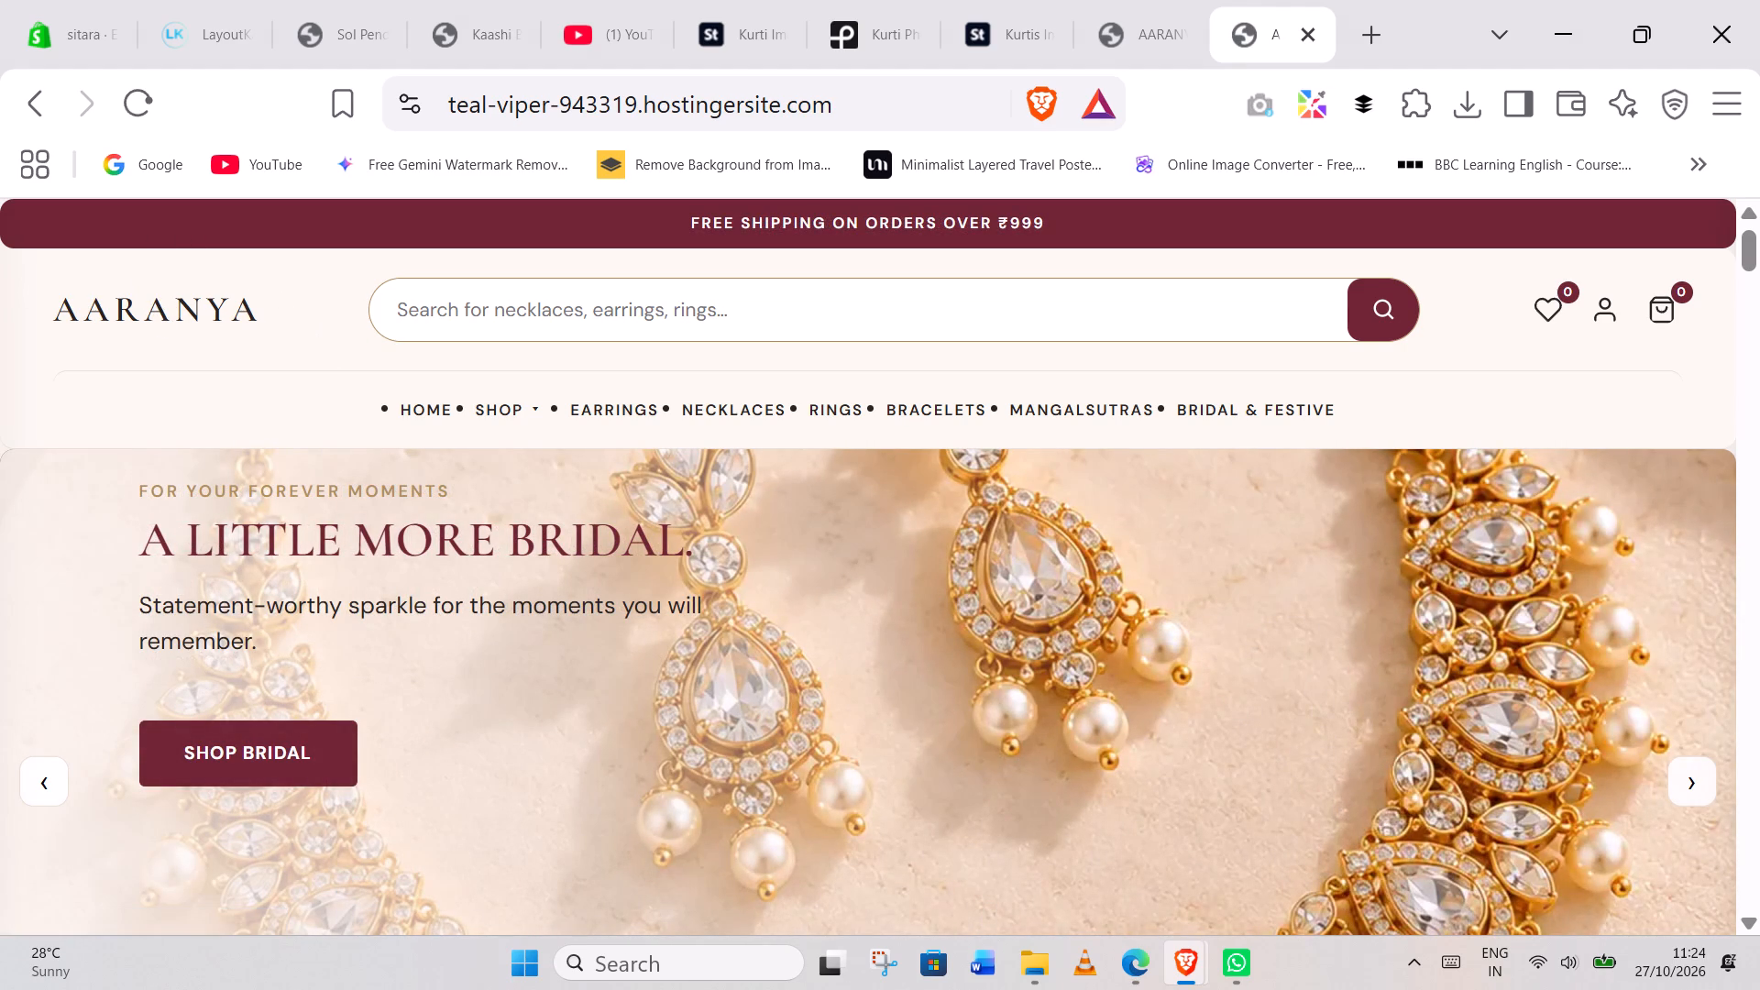
right_click(138, 308)
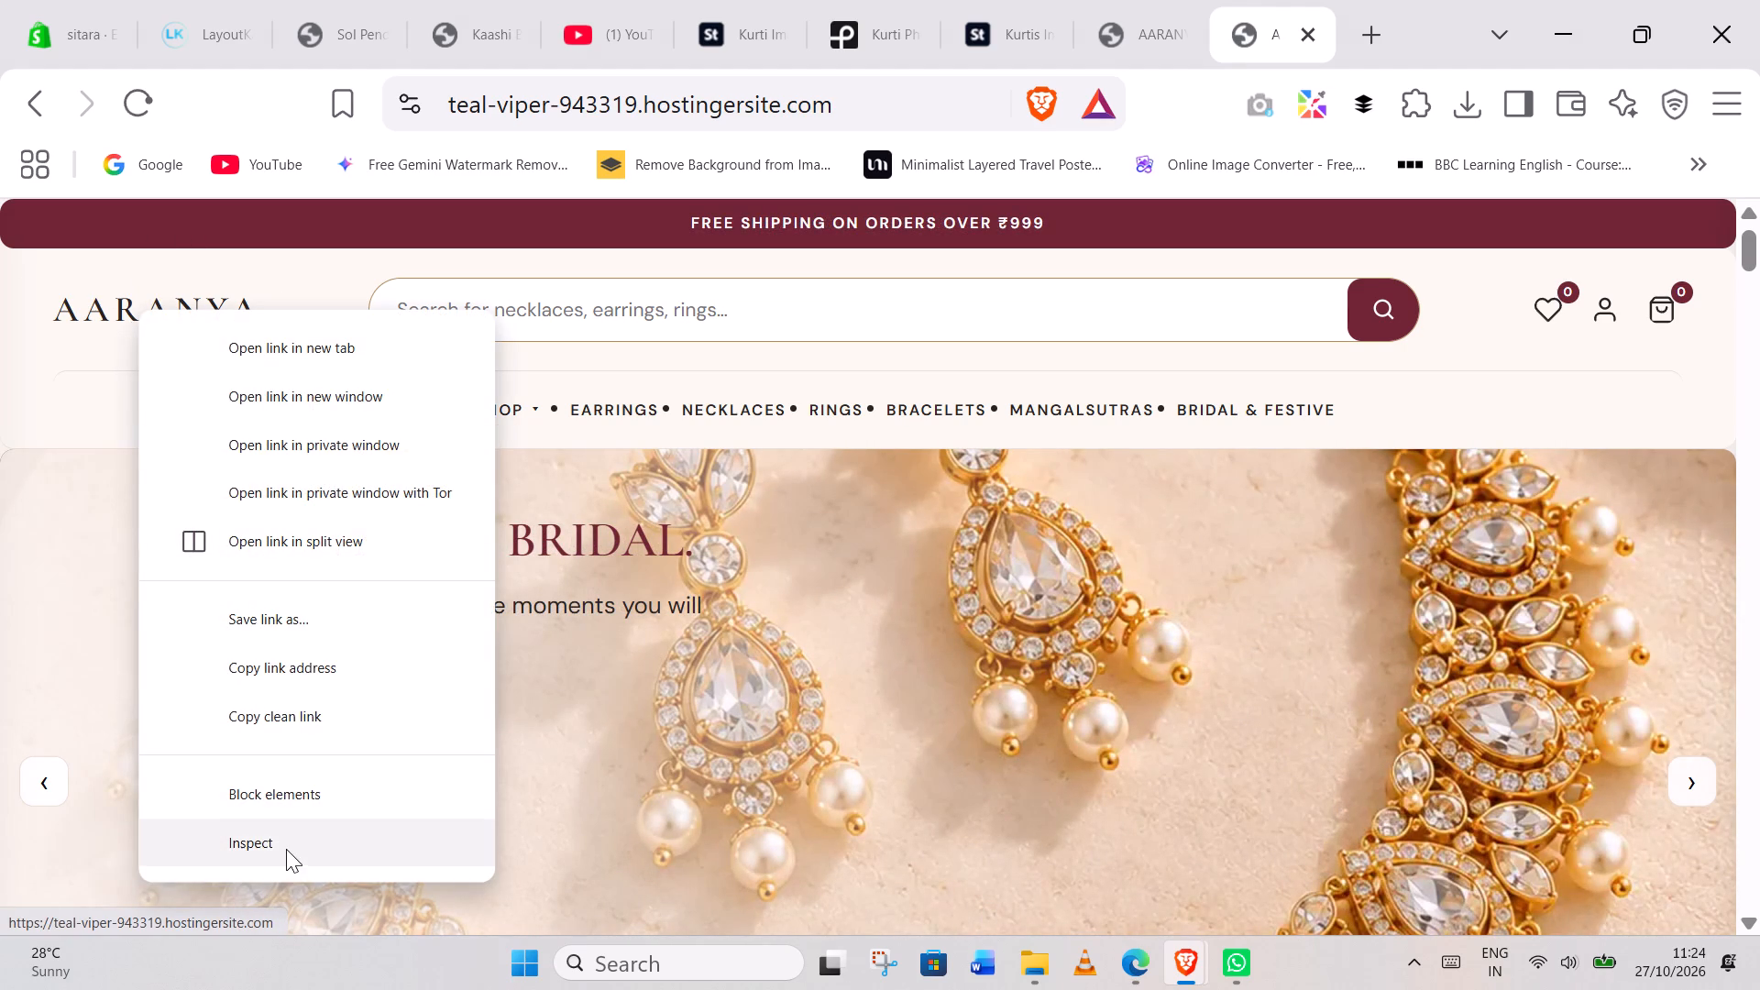
left_click(286, 850)
left_click(1758, 209)
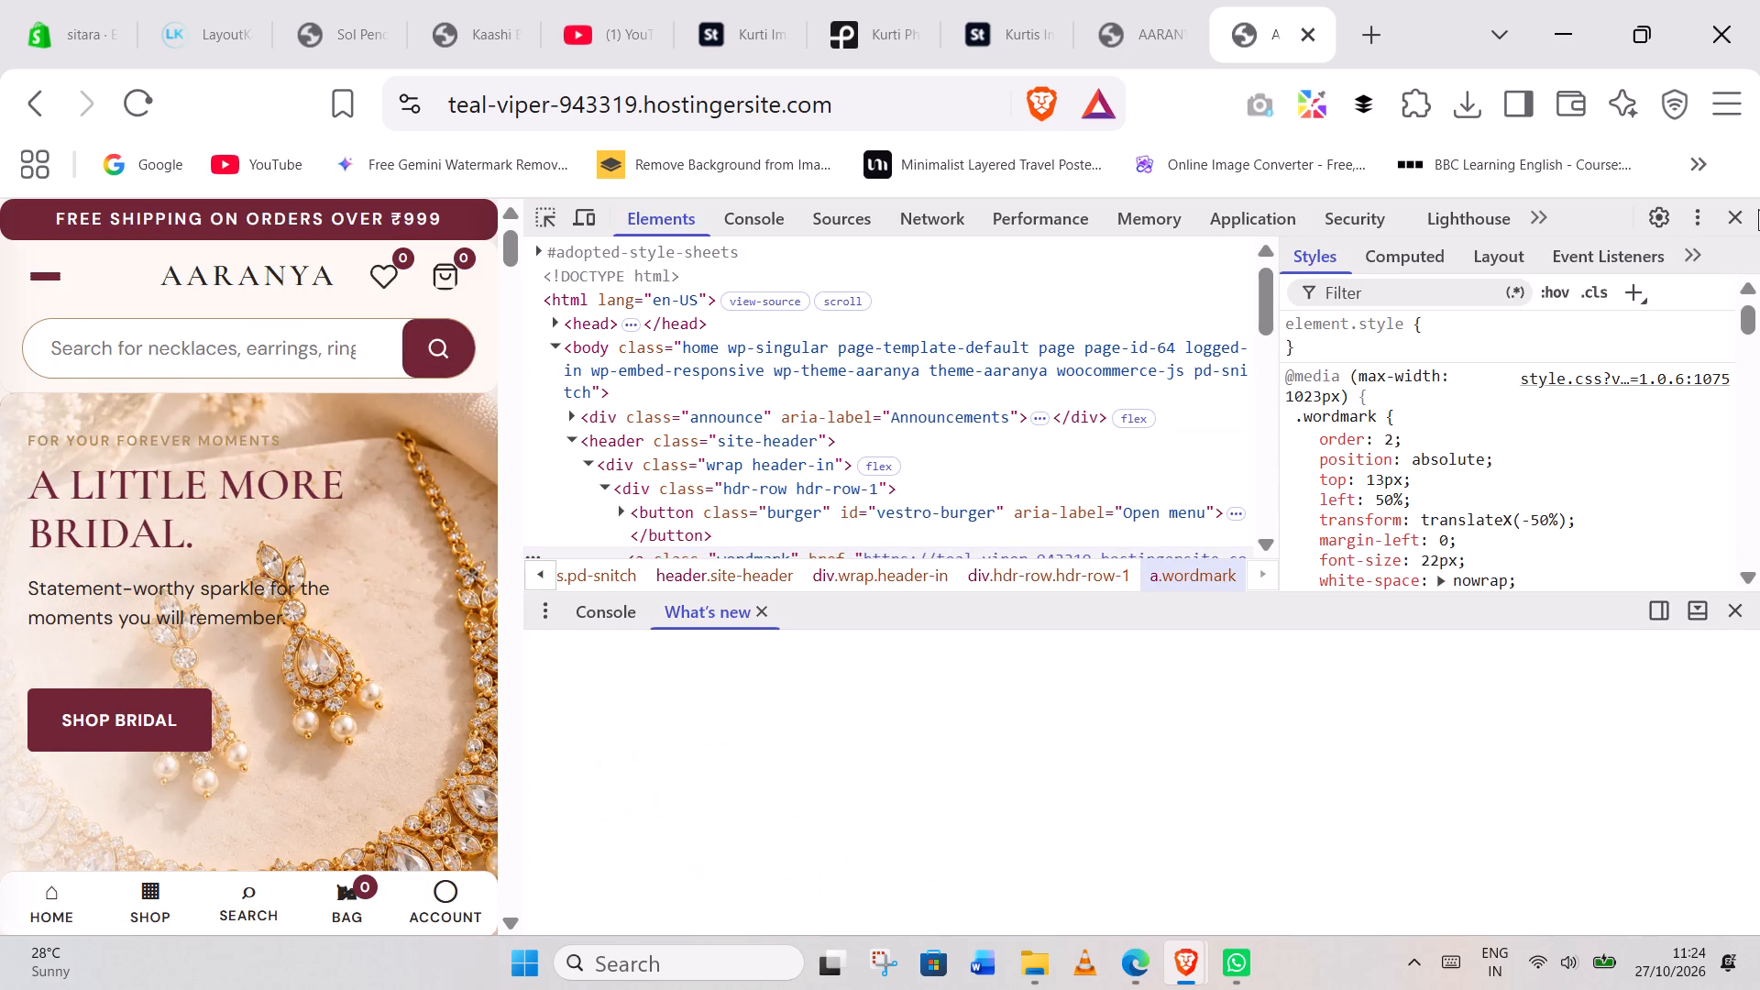
left_click(1750, 216)
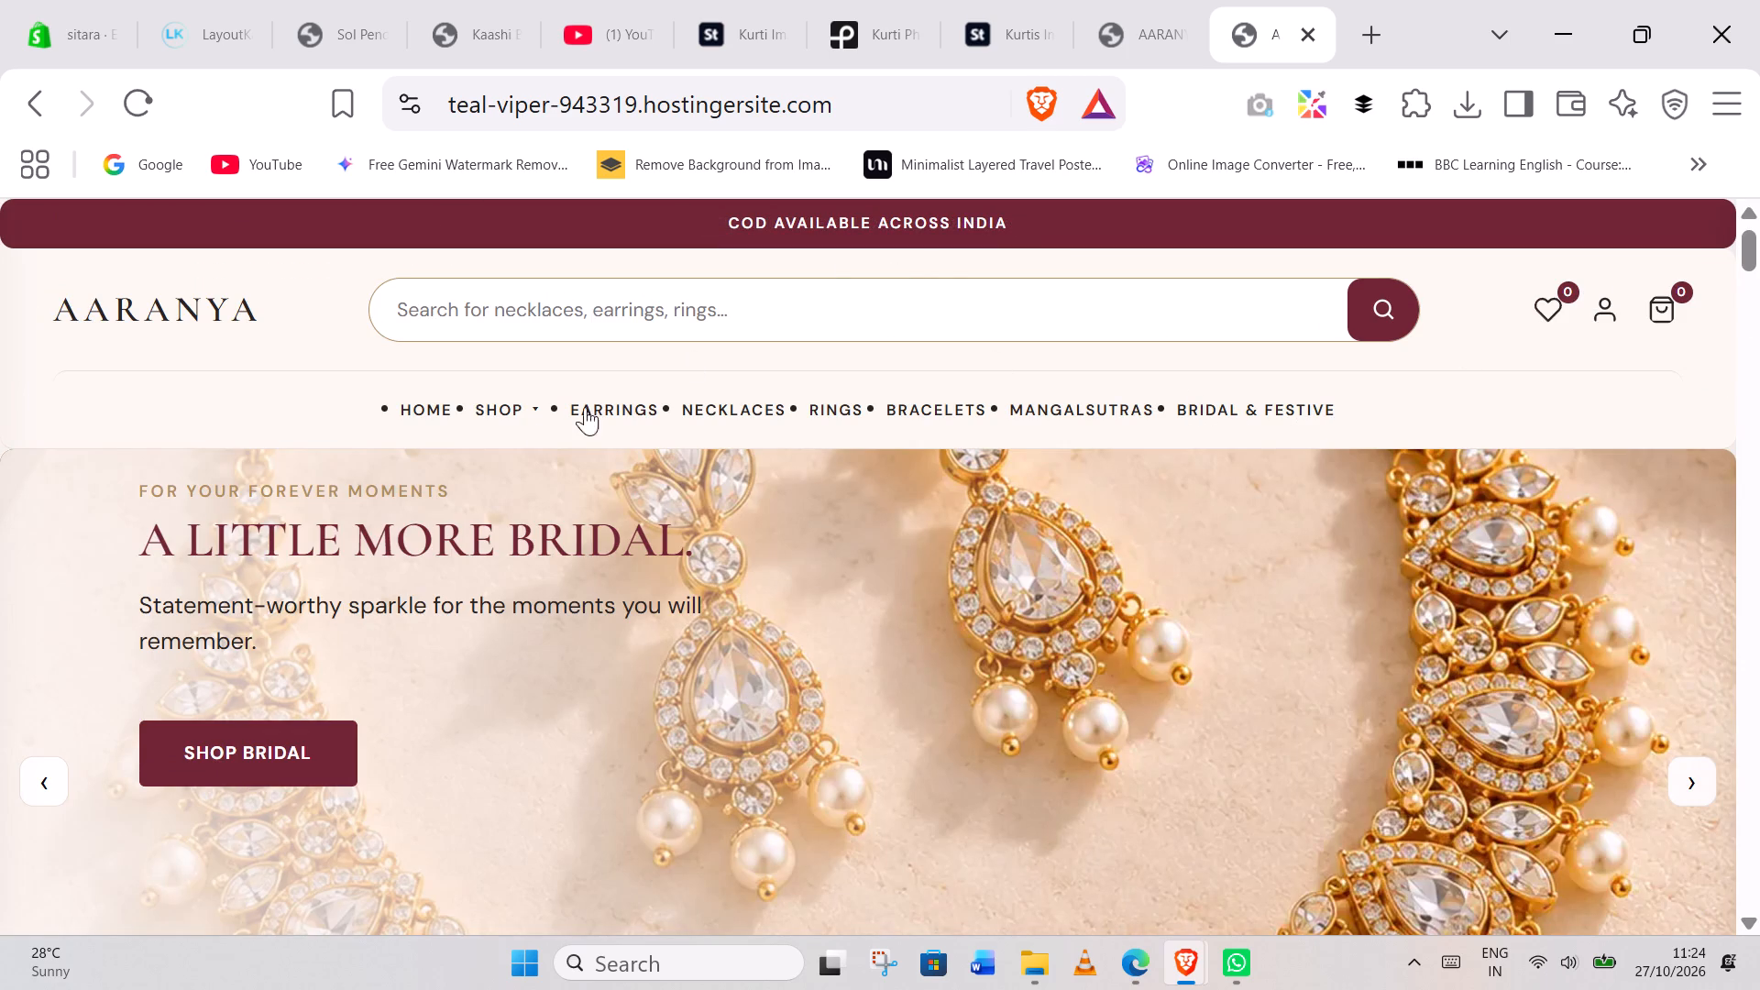
Return to the store dashboard and view its Overview page and Products list.
left_click(28, 96)
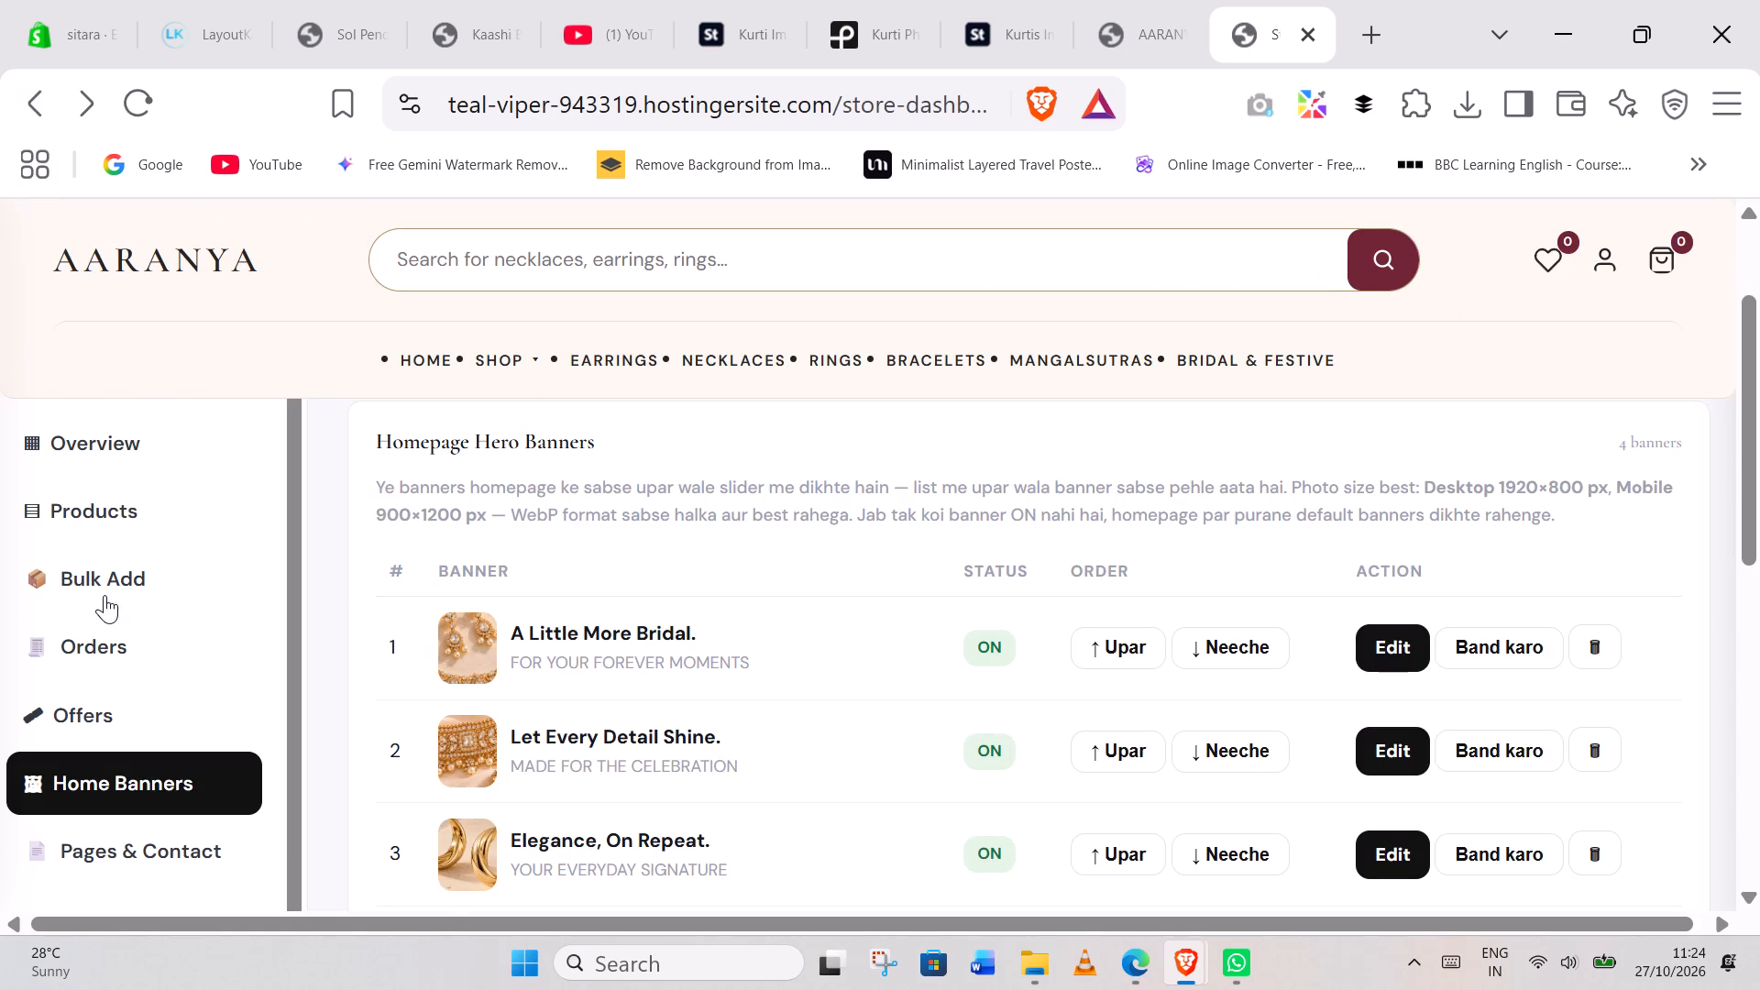
scroll(104, 595, "down", 2)
scroll(83, 628, "up", 2)
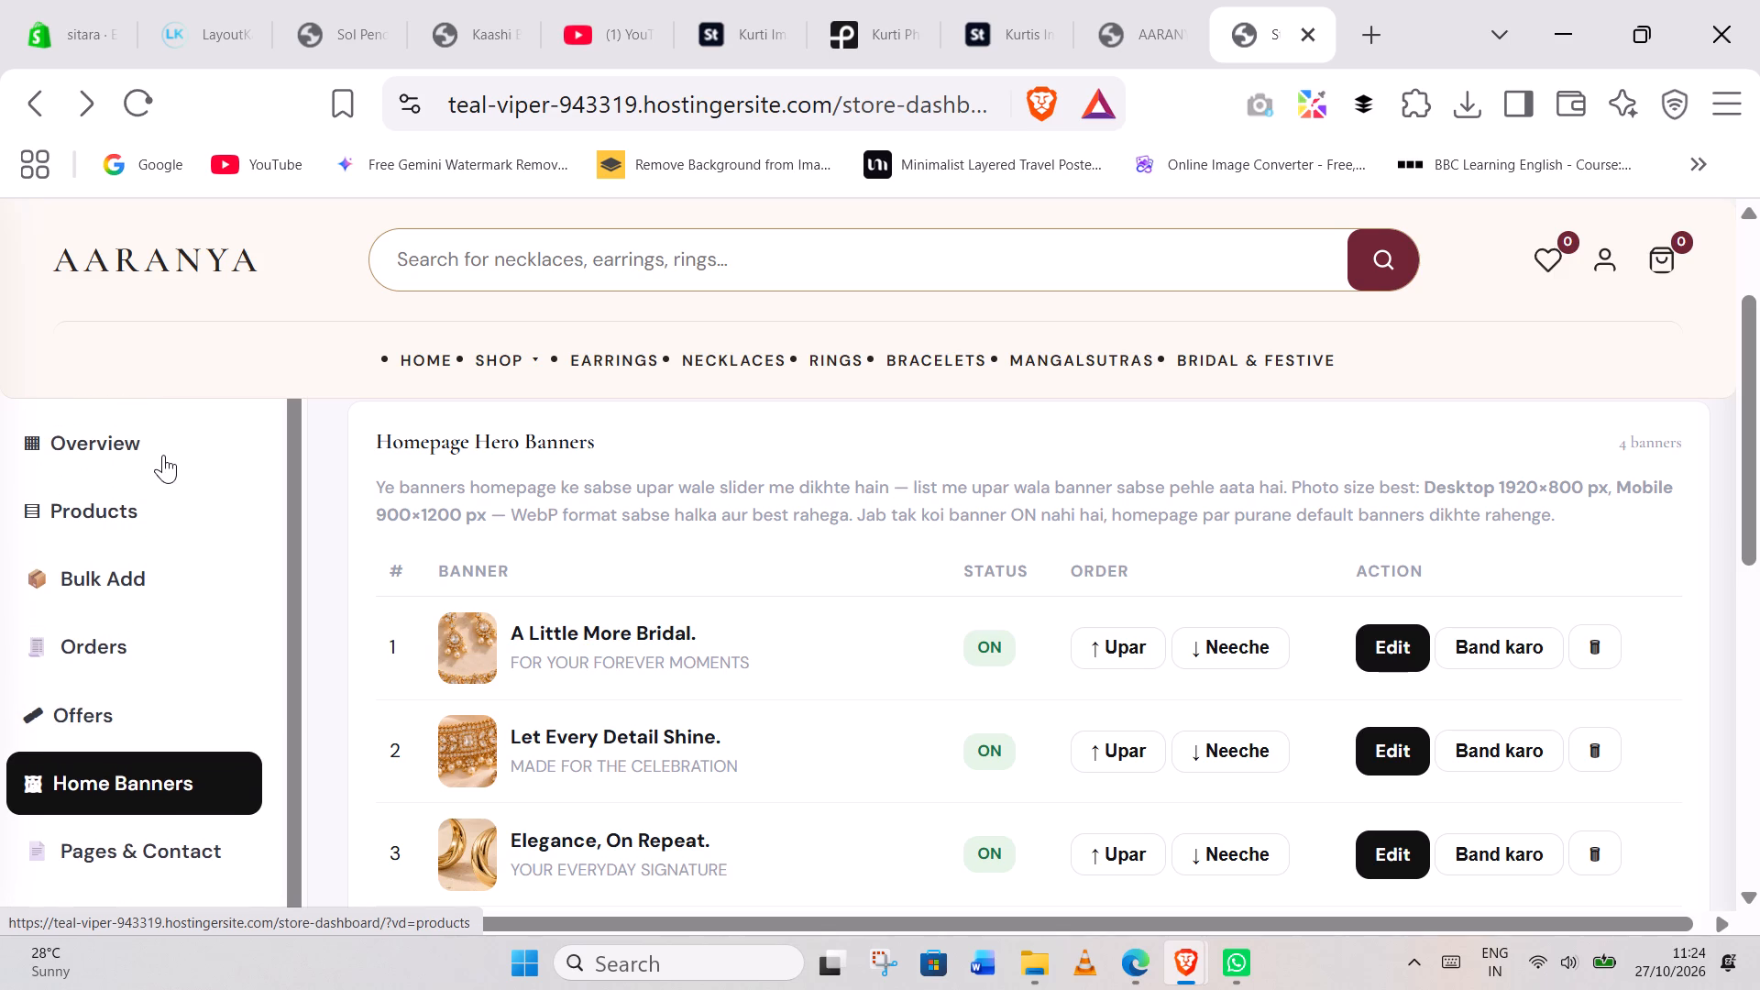
left_click(163, 455)
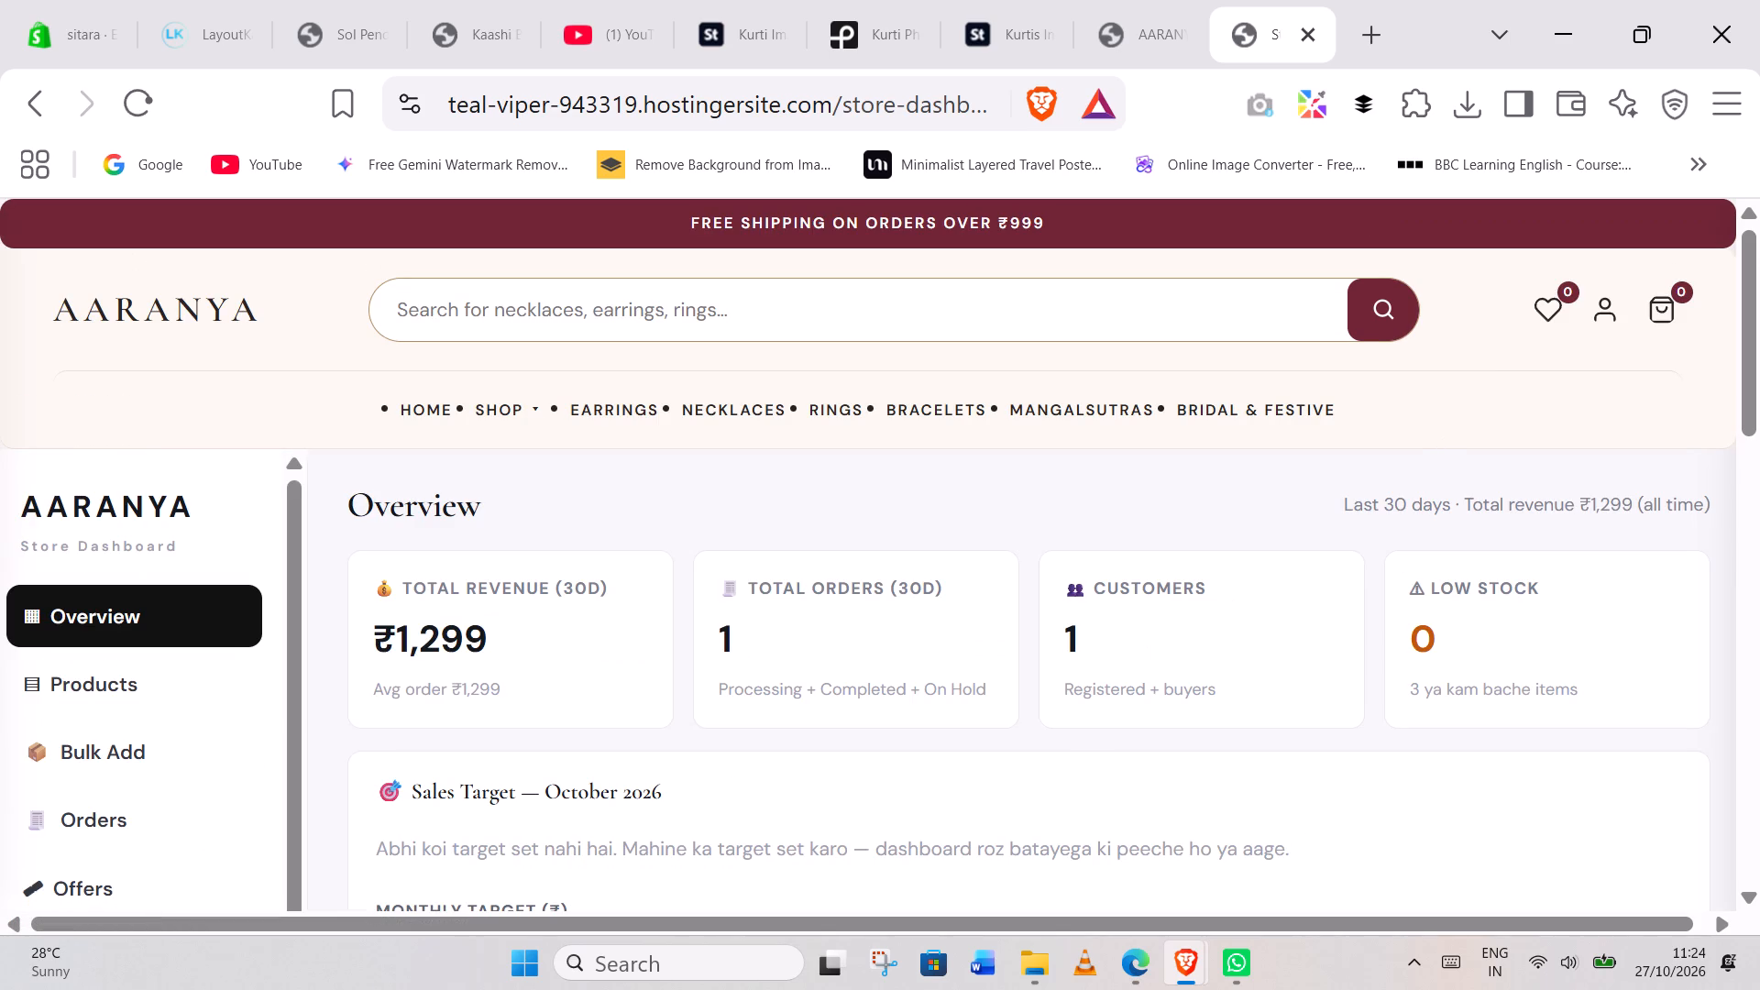
left_click(89, 675)
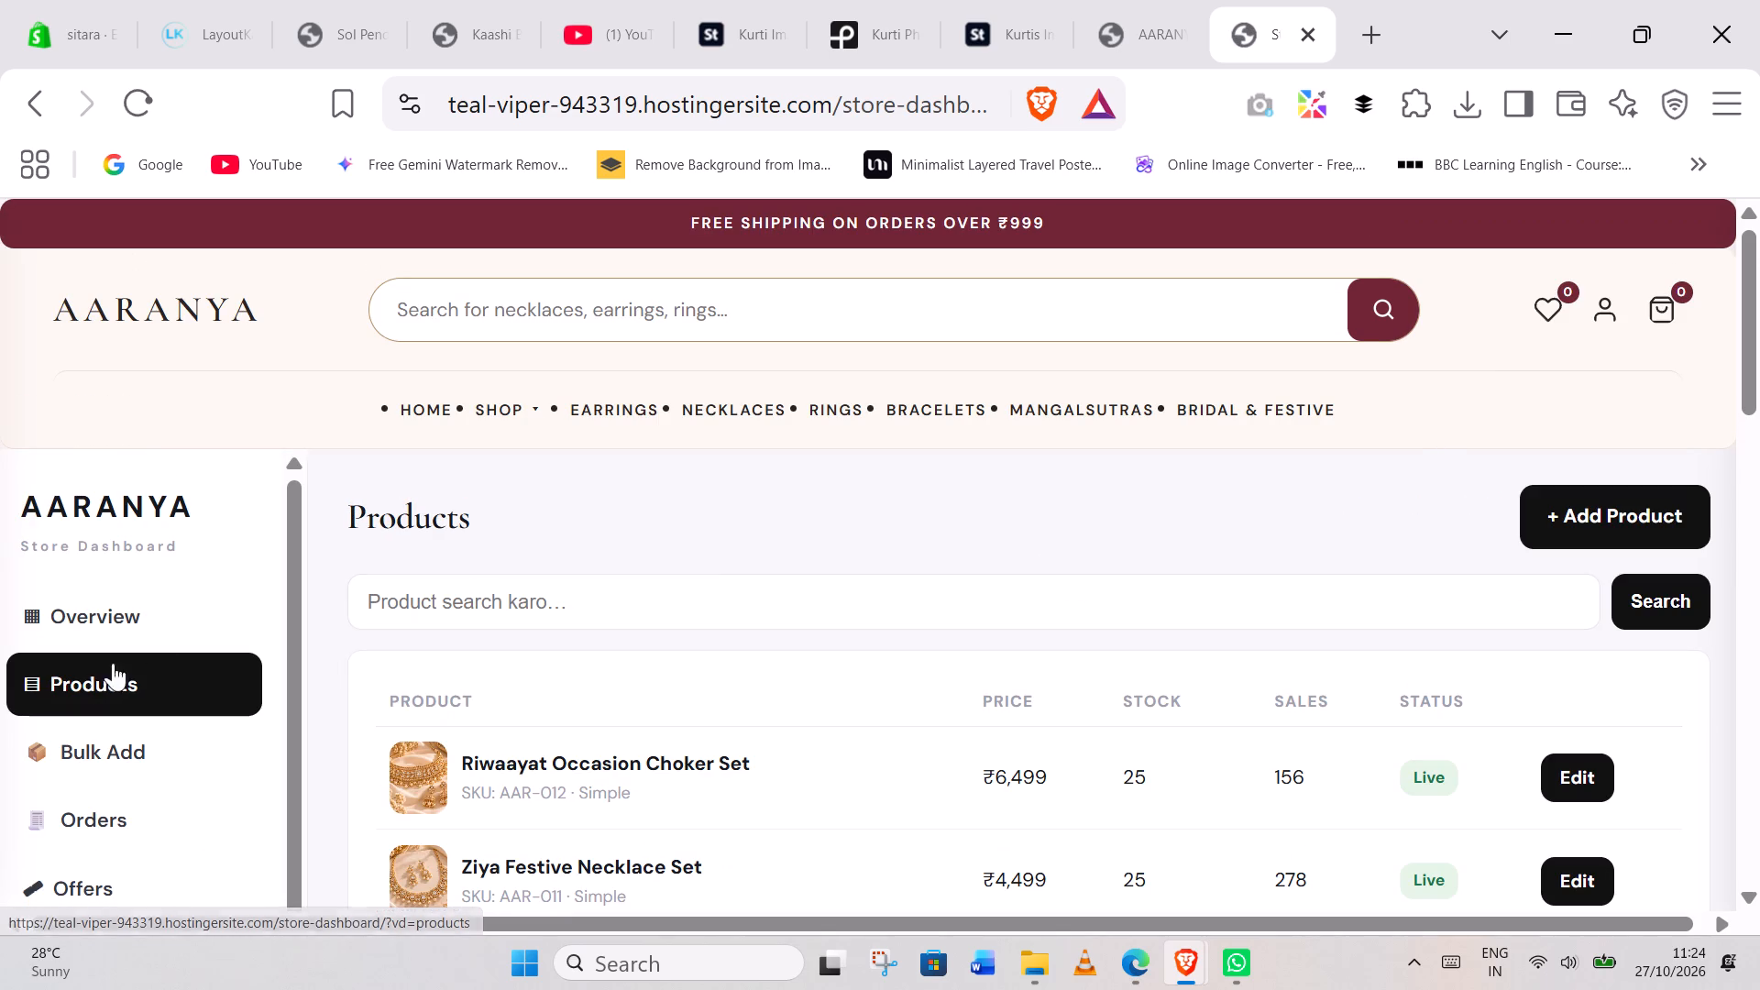
scroll(608, 440, "down", 3)
scroll(80, 407, "up", 1)
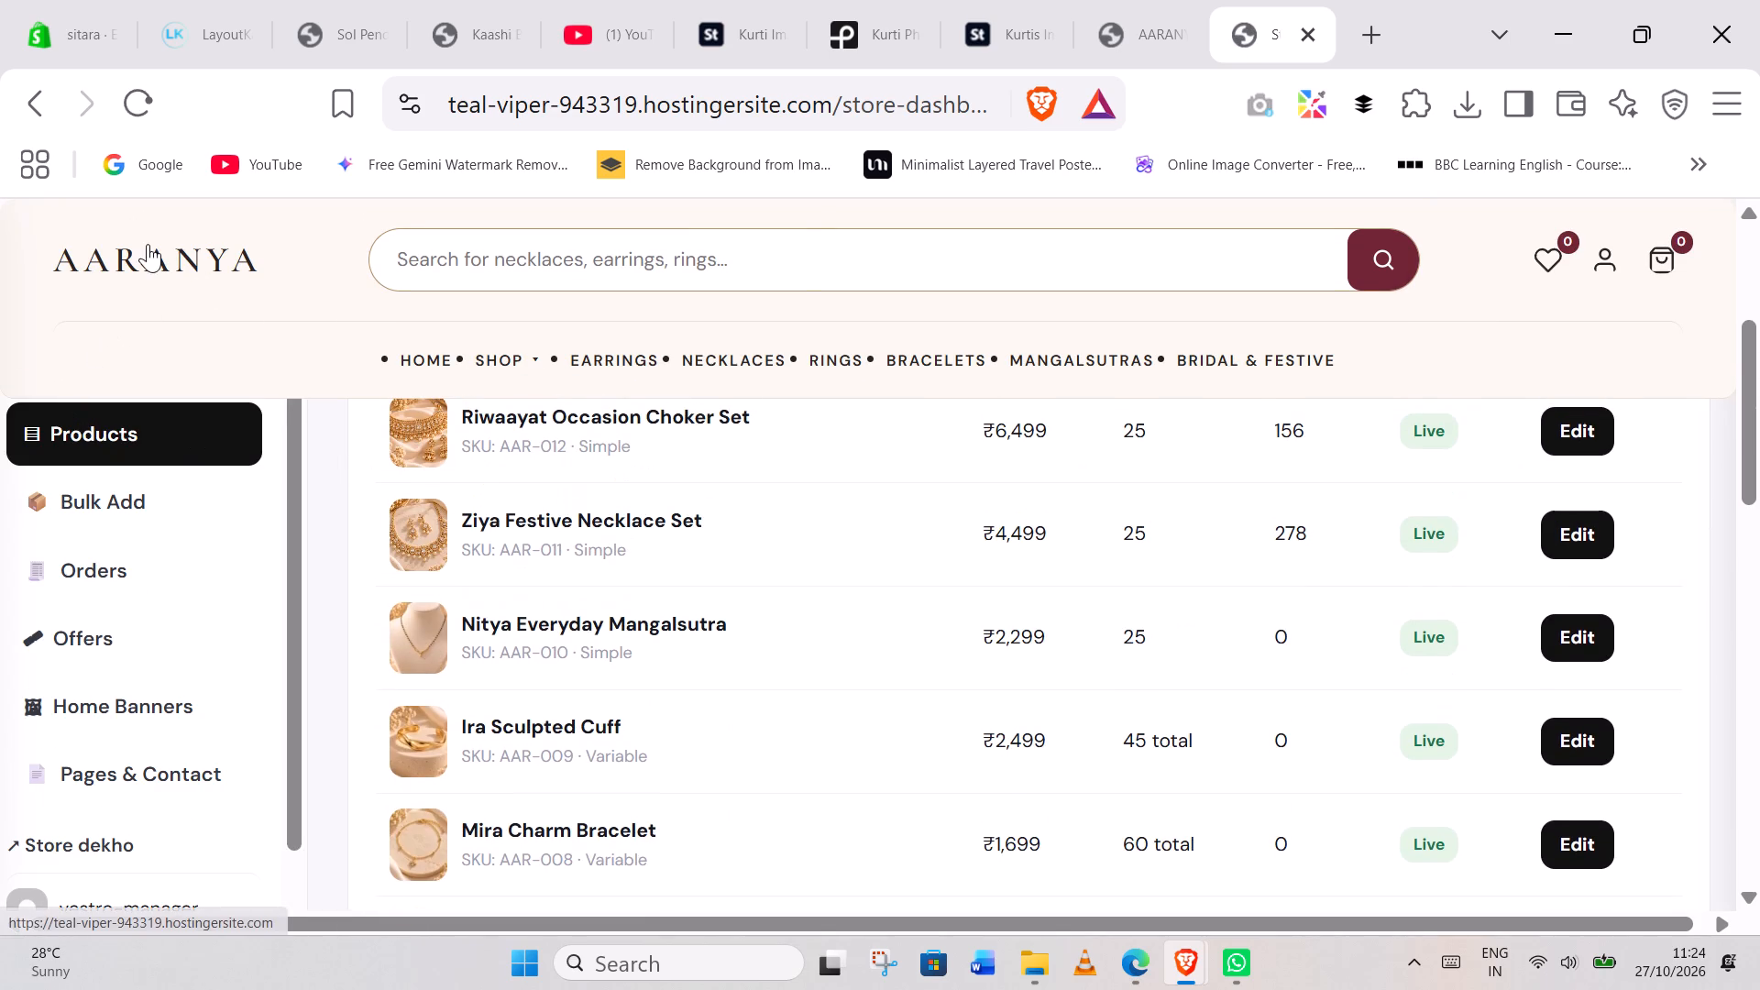
Open the storefront home page, advance the hero banner slider one slide, and reload the home page through the logo.
left_click(148, 244)
scroll(428, 539, "down", 1)
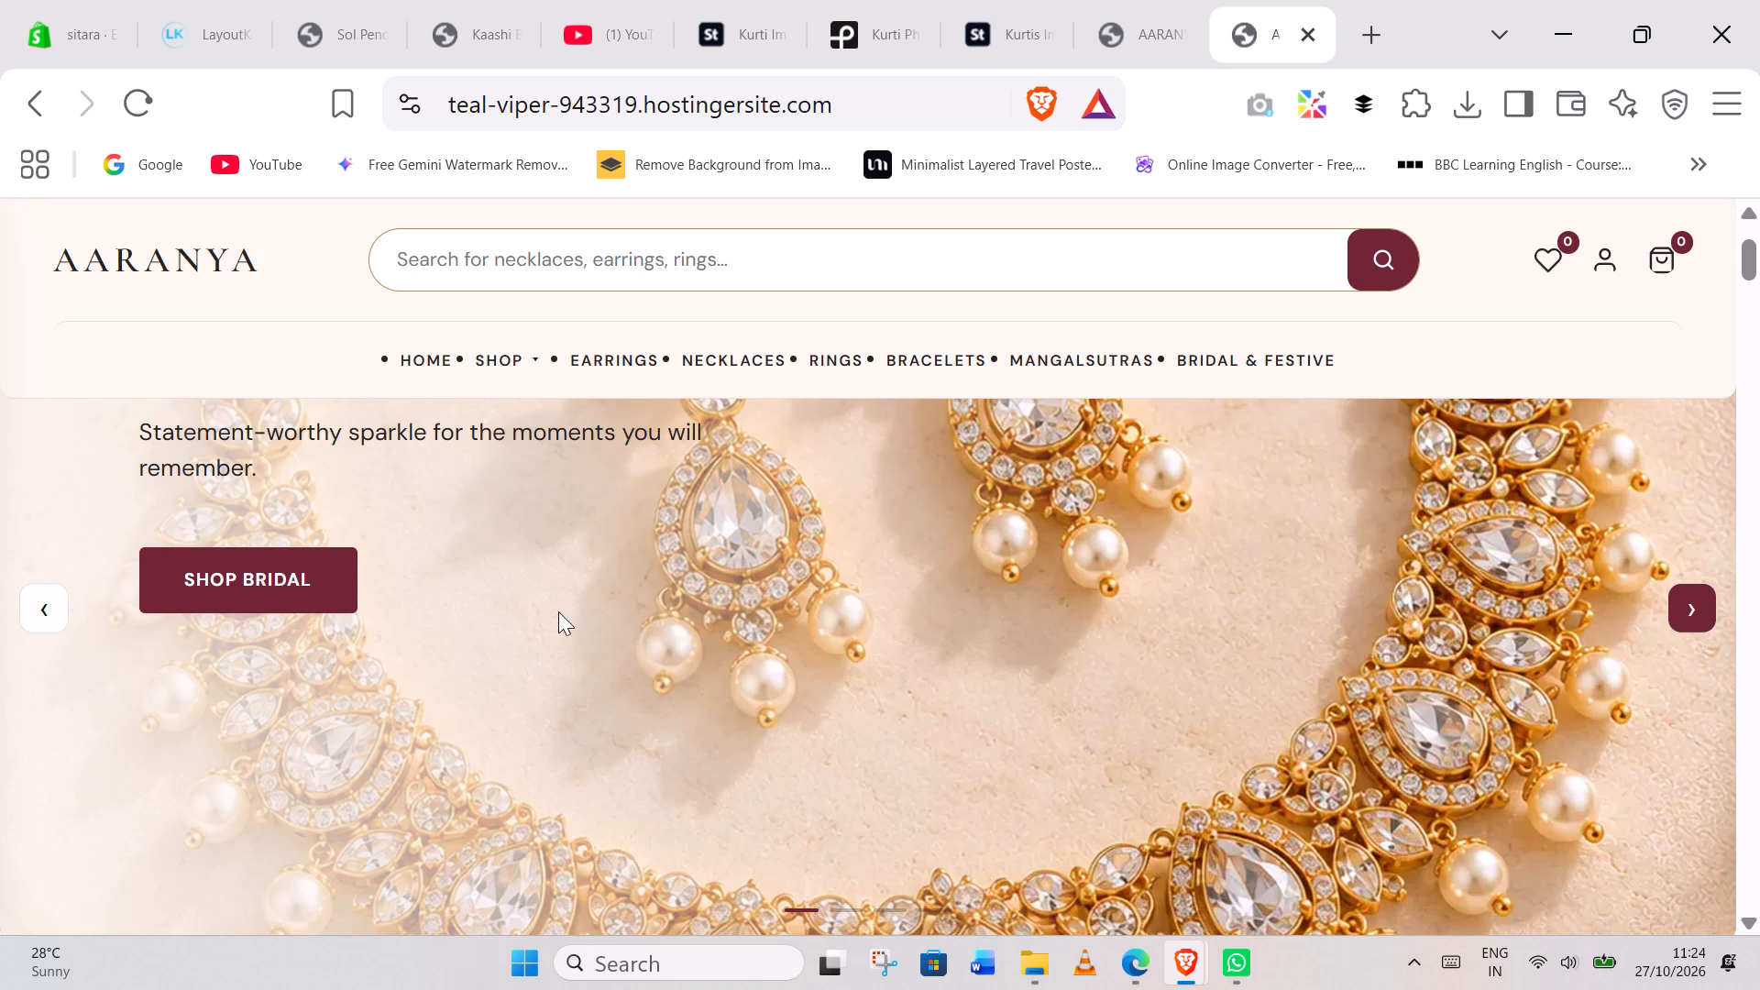
left_click(1677, 609)
left_click(181, 275)
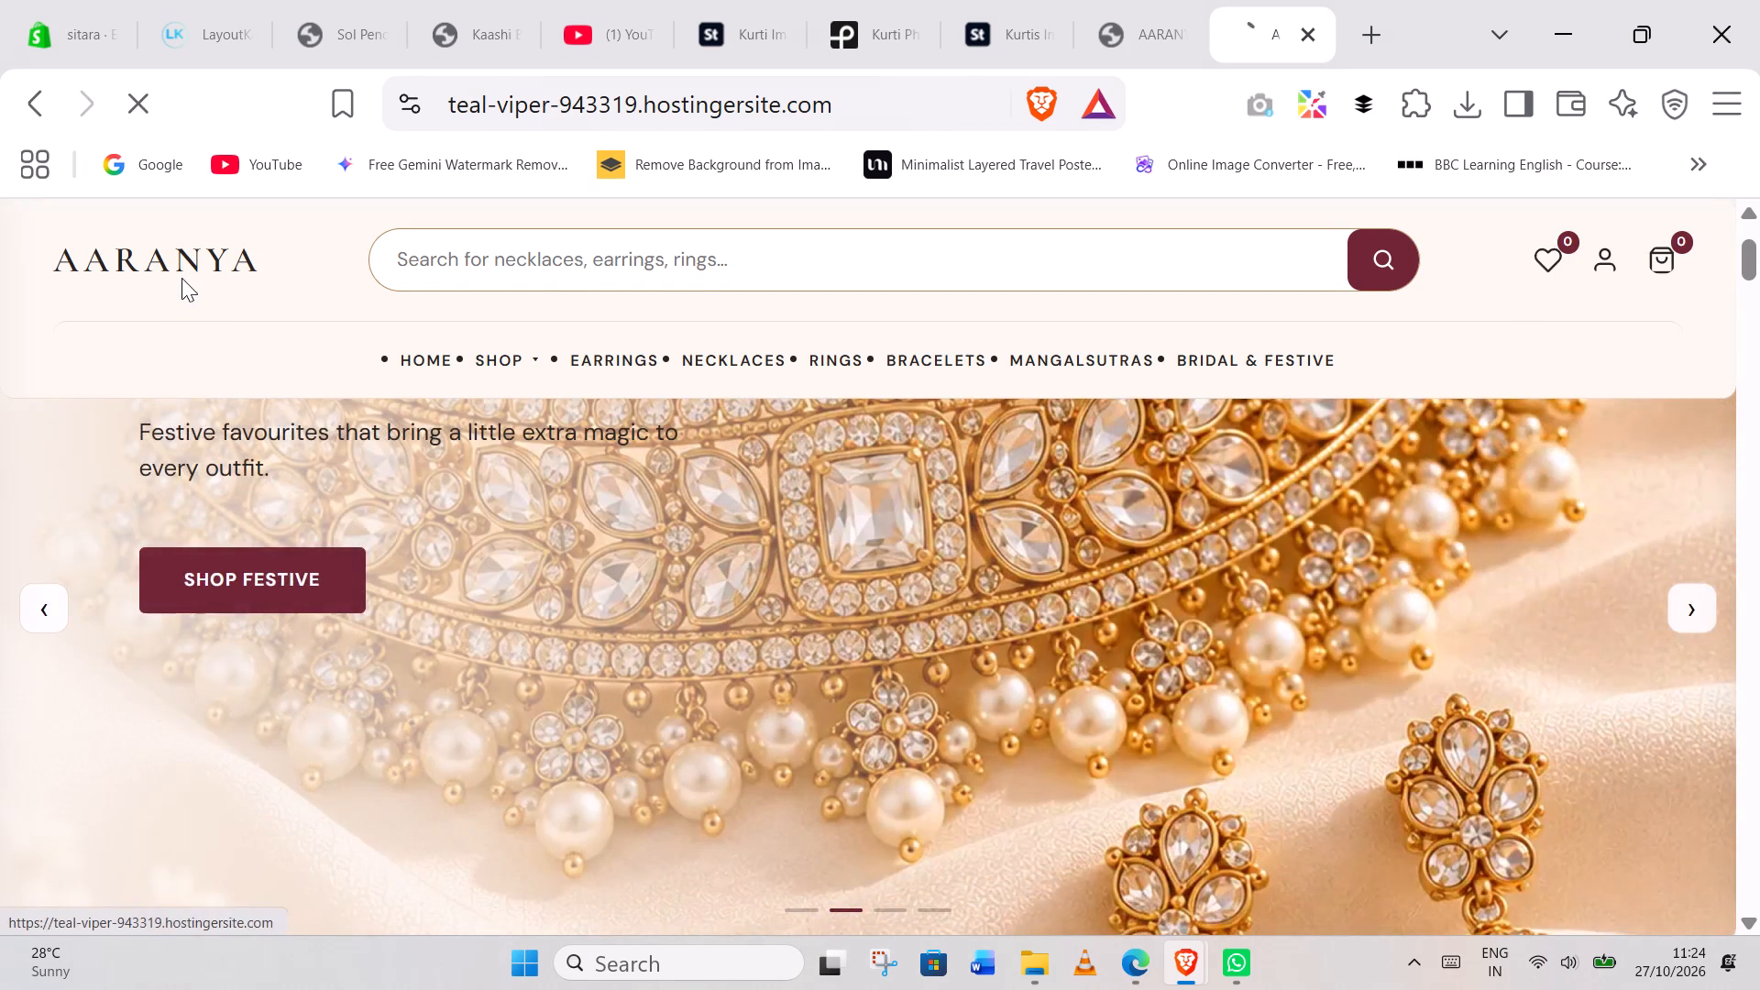
scroll(113, 549, "down", 2)
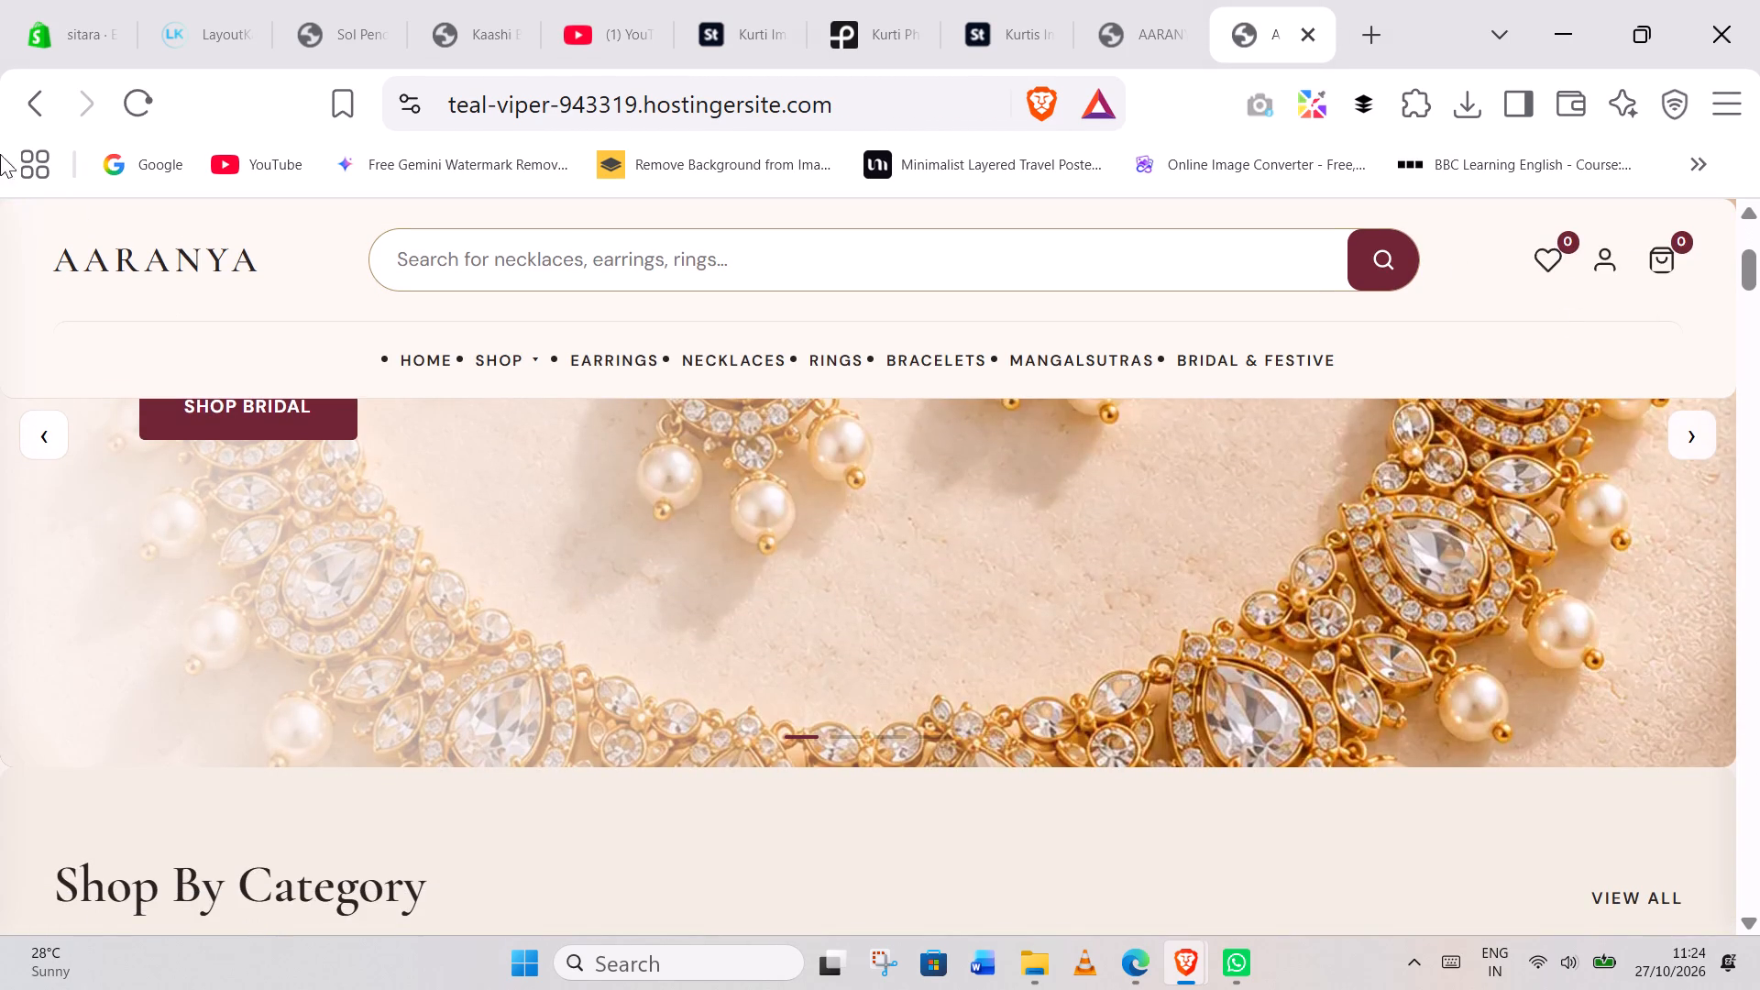
Go back from the storefront to the store dashboard.
left_click(63, 96)
double_click(51, 102)
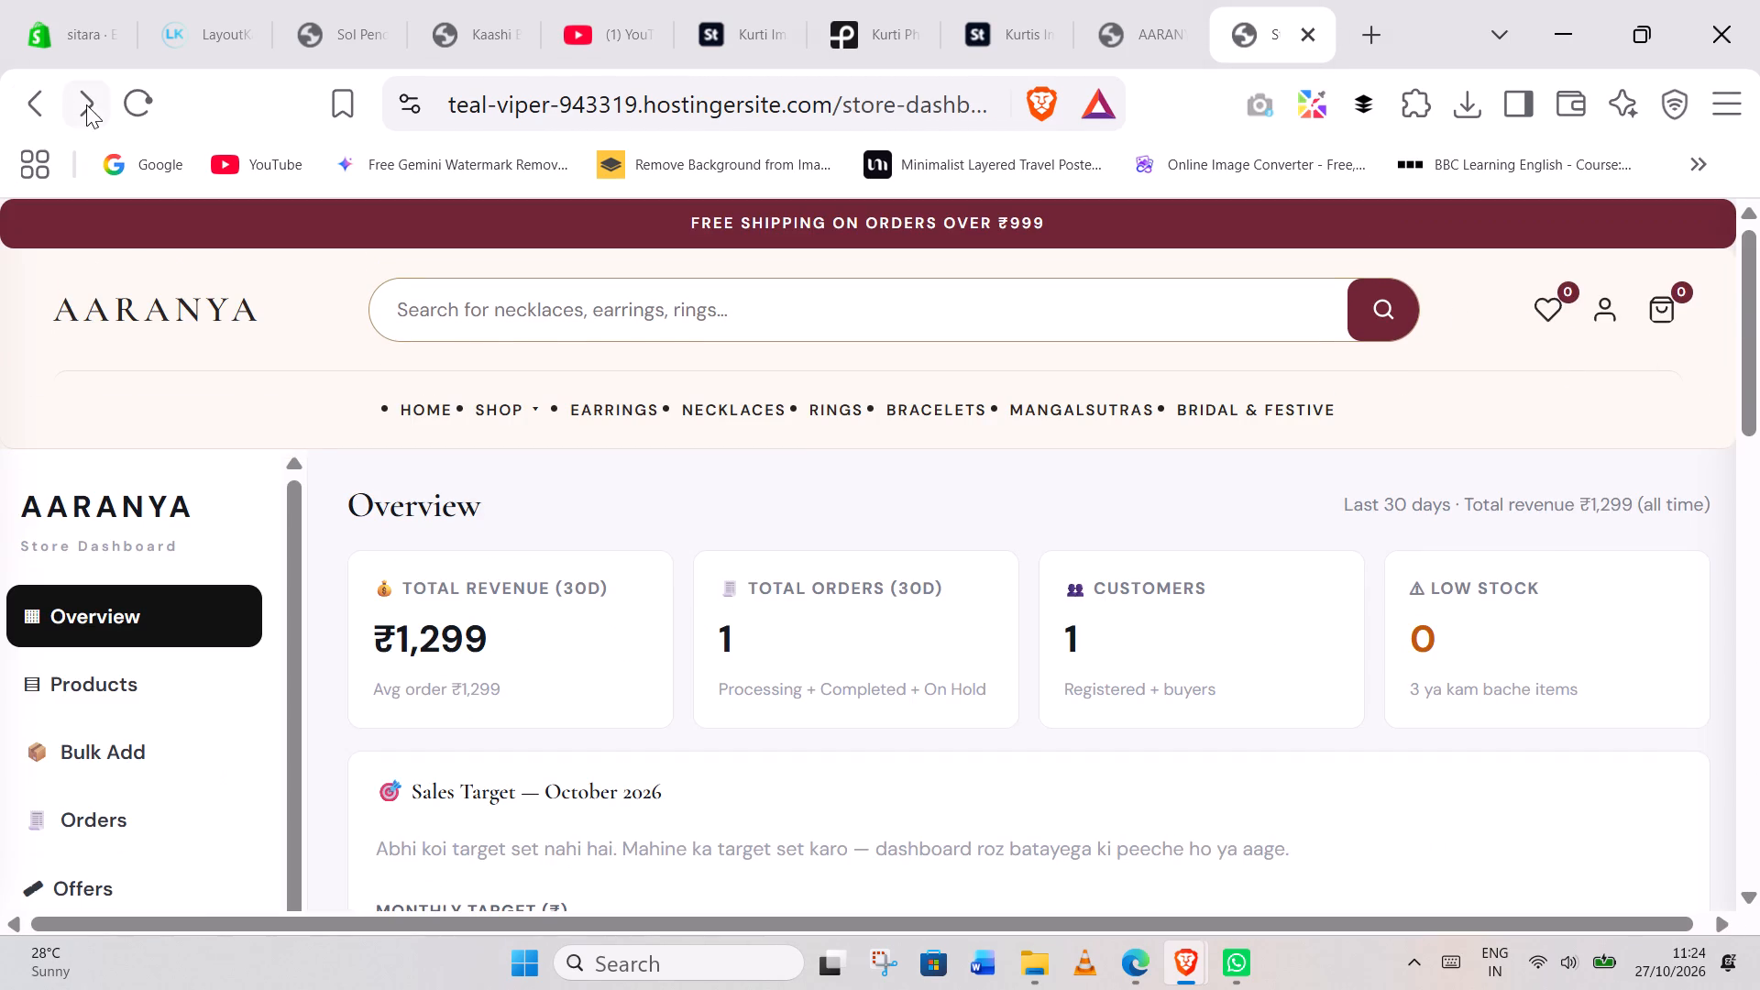
Open the Home Banners page of the store dashboard and review the list of homepage hero banners with its order and edit options.
scroll(12, 348, "down", 2)
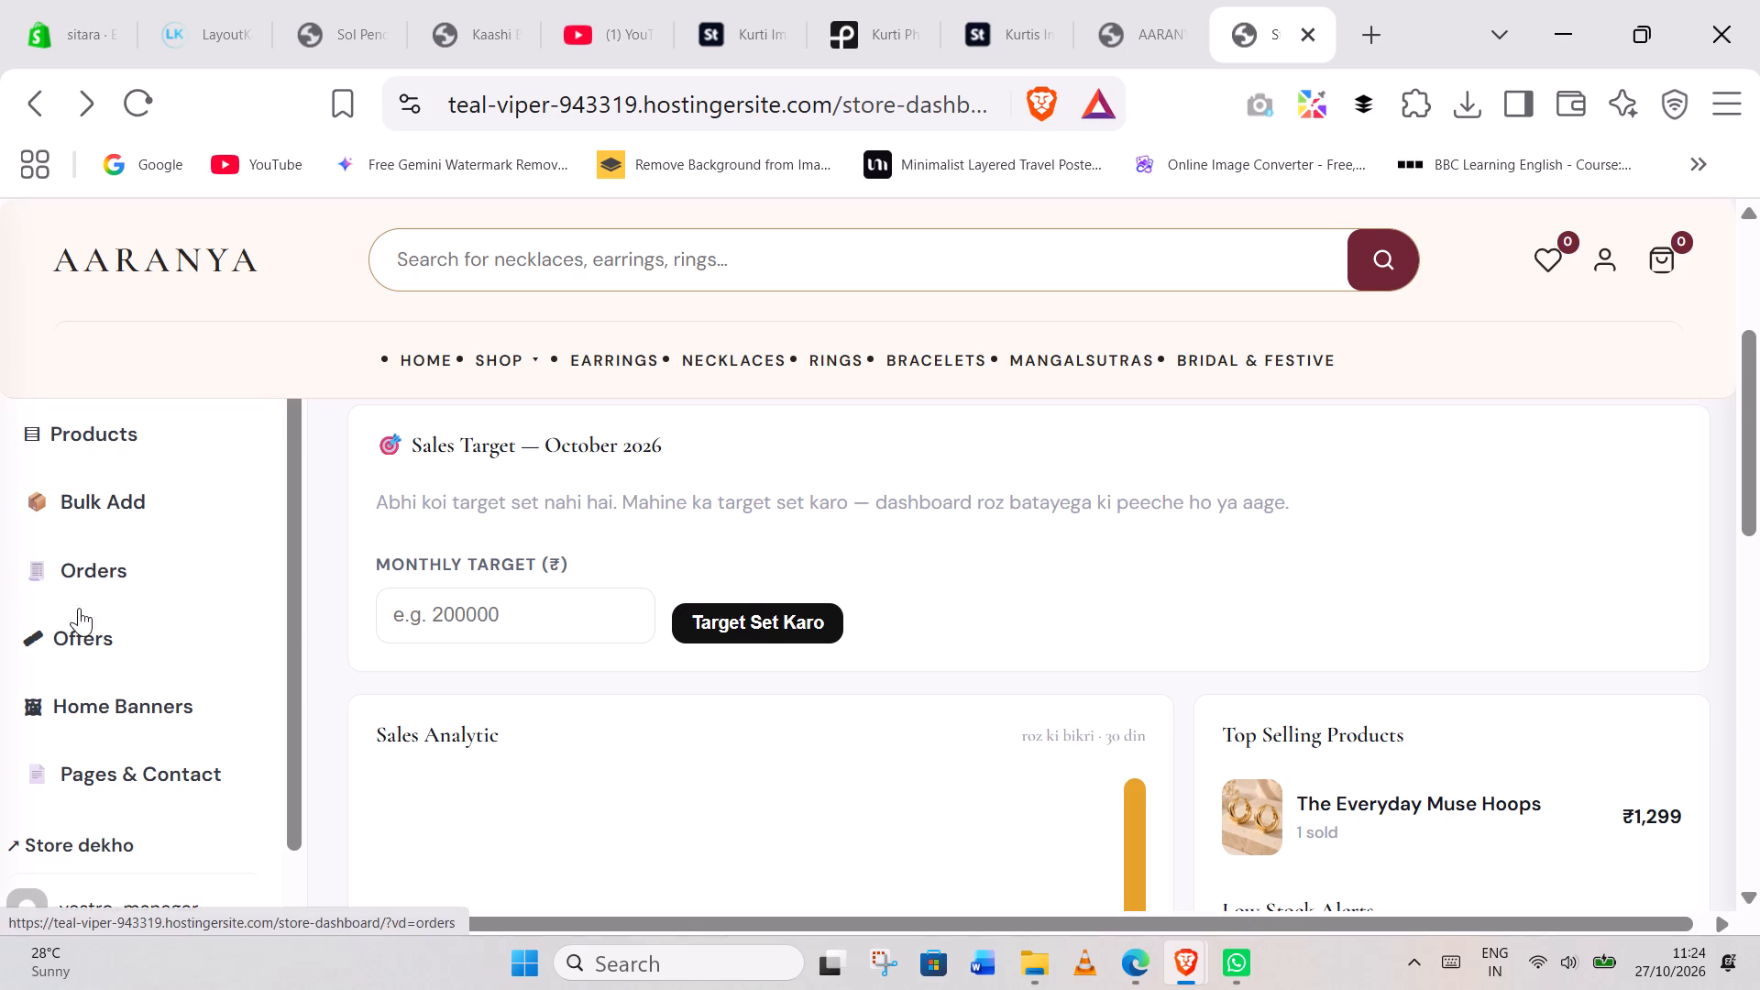
left_click(102, 694)
scroll(885, 515, "down", 2)
scroll(847, 631, "down", 2)
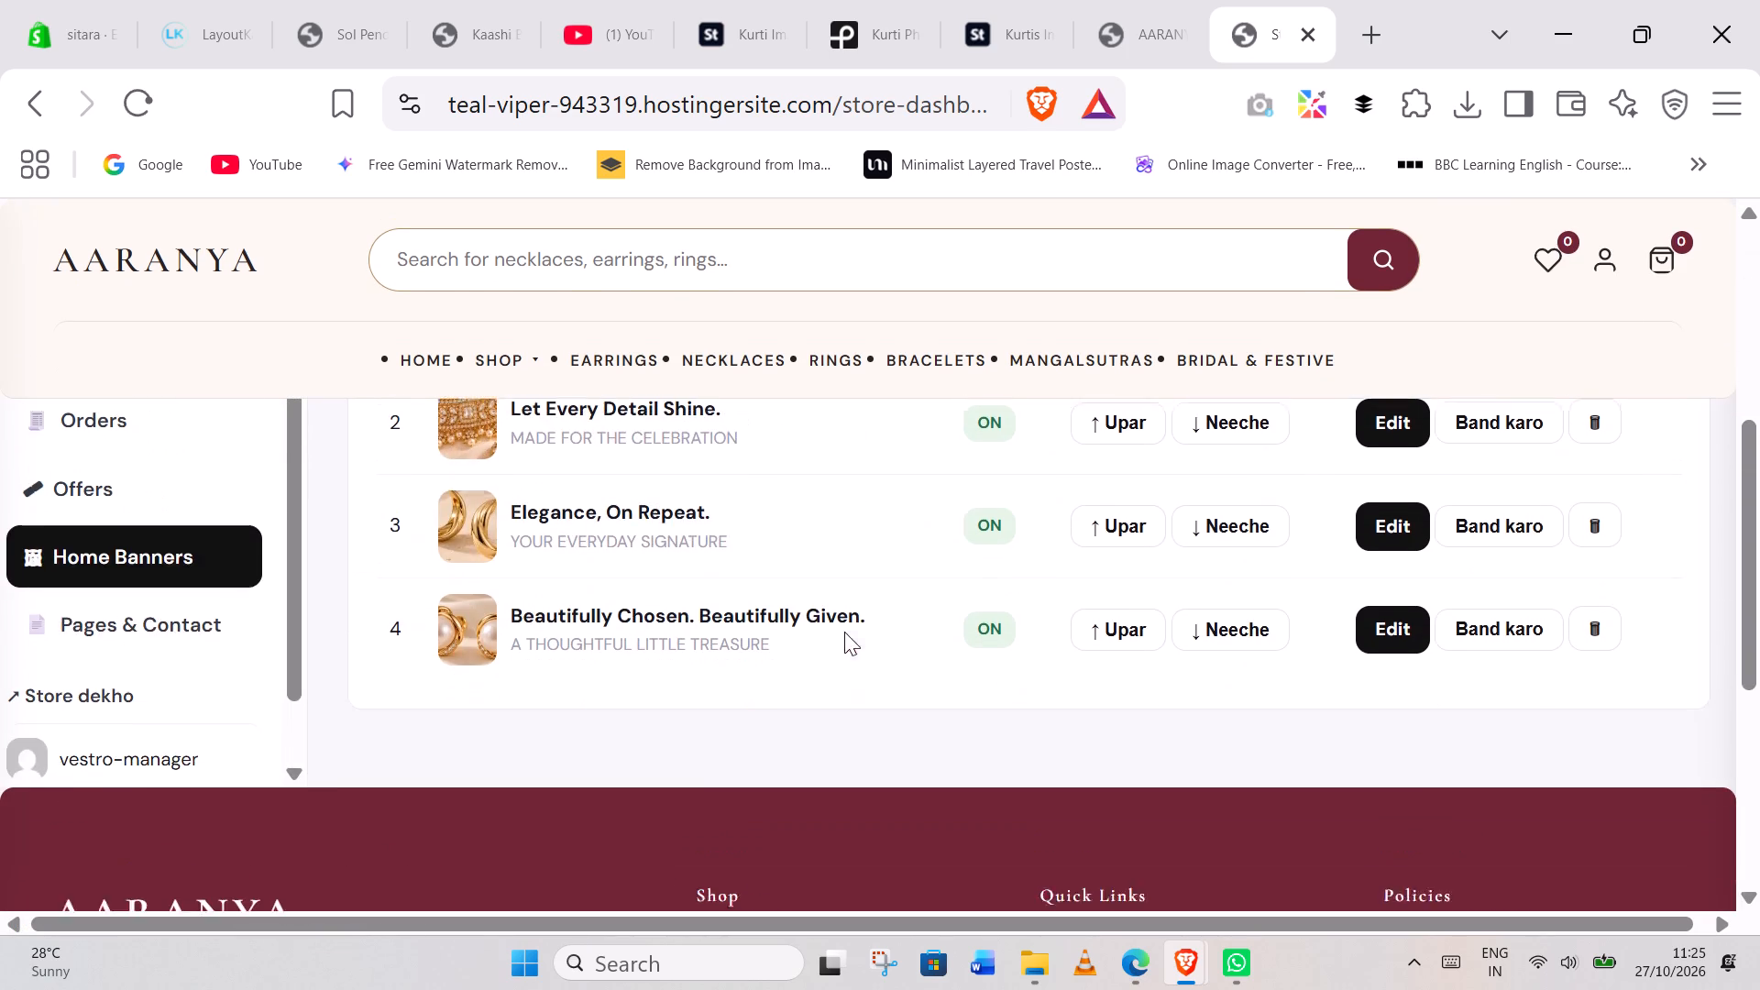
scroll(844, 632, "up", 3)
scroll(531, 569, "down", 2)
scroll(195, 576, "up", 2)
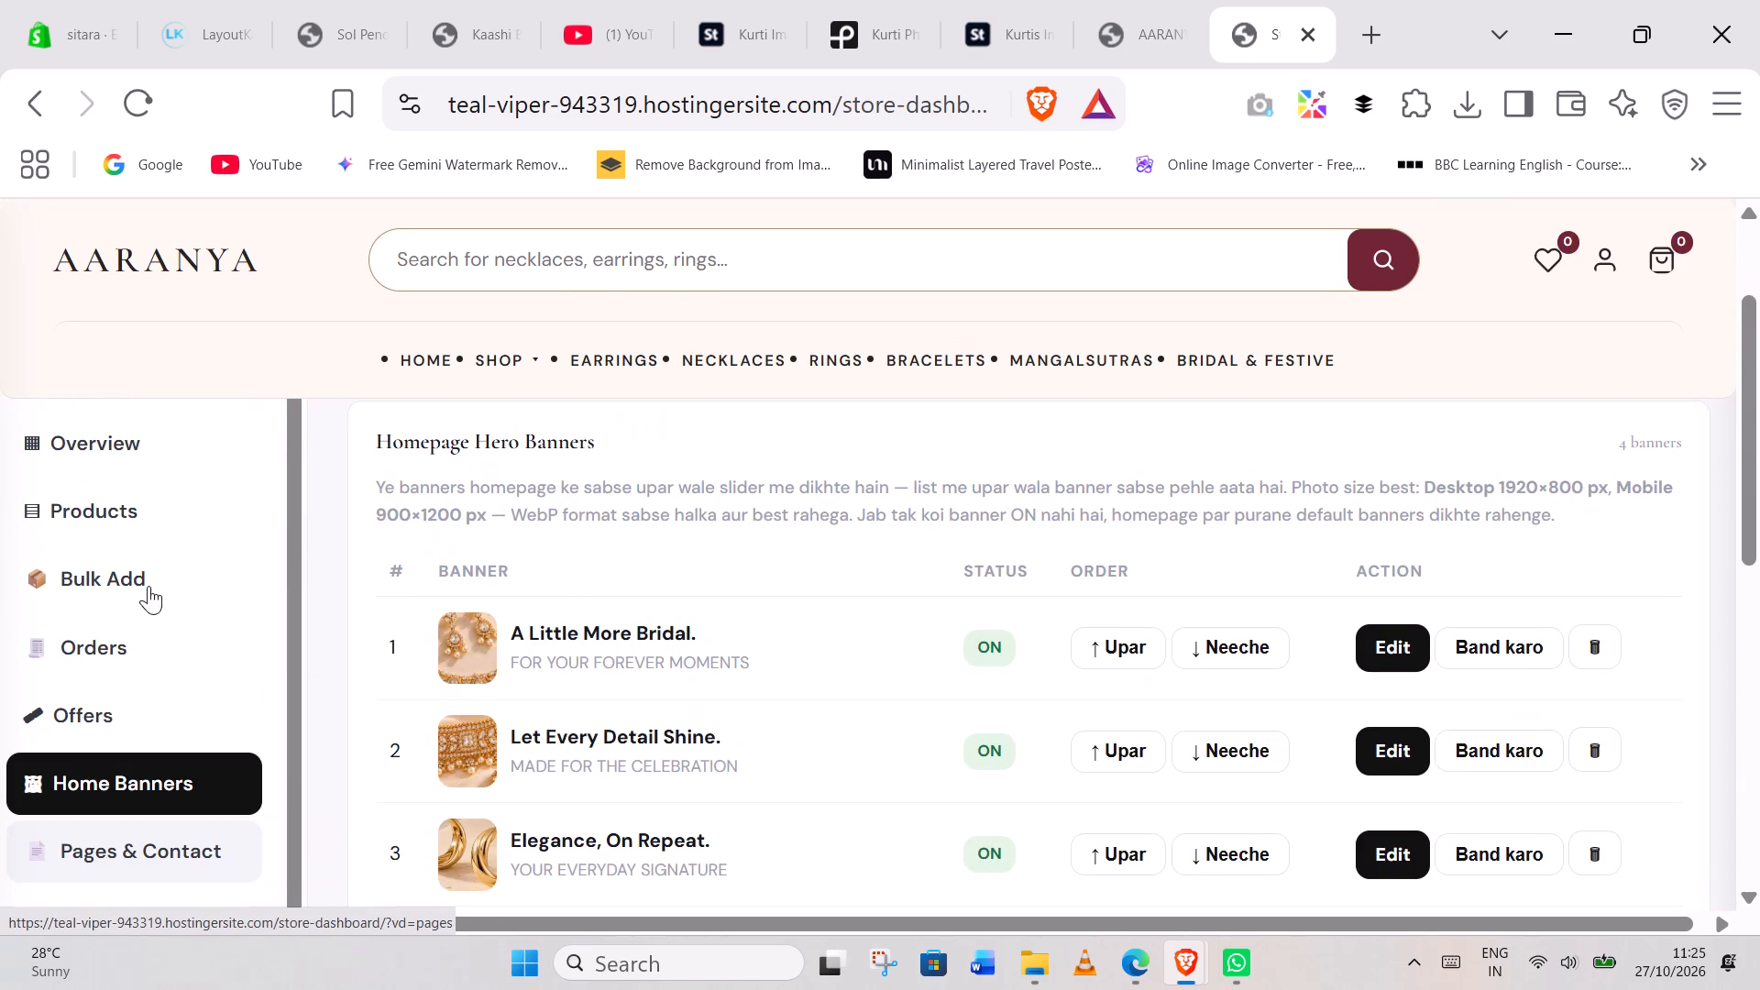
scroll(556, 588, "down", 1)
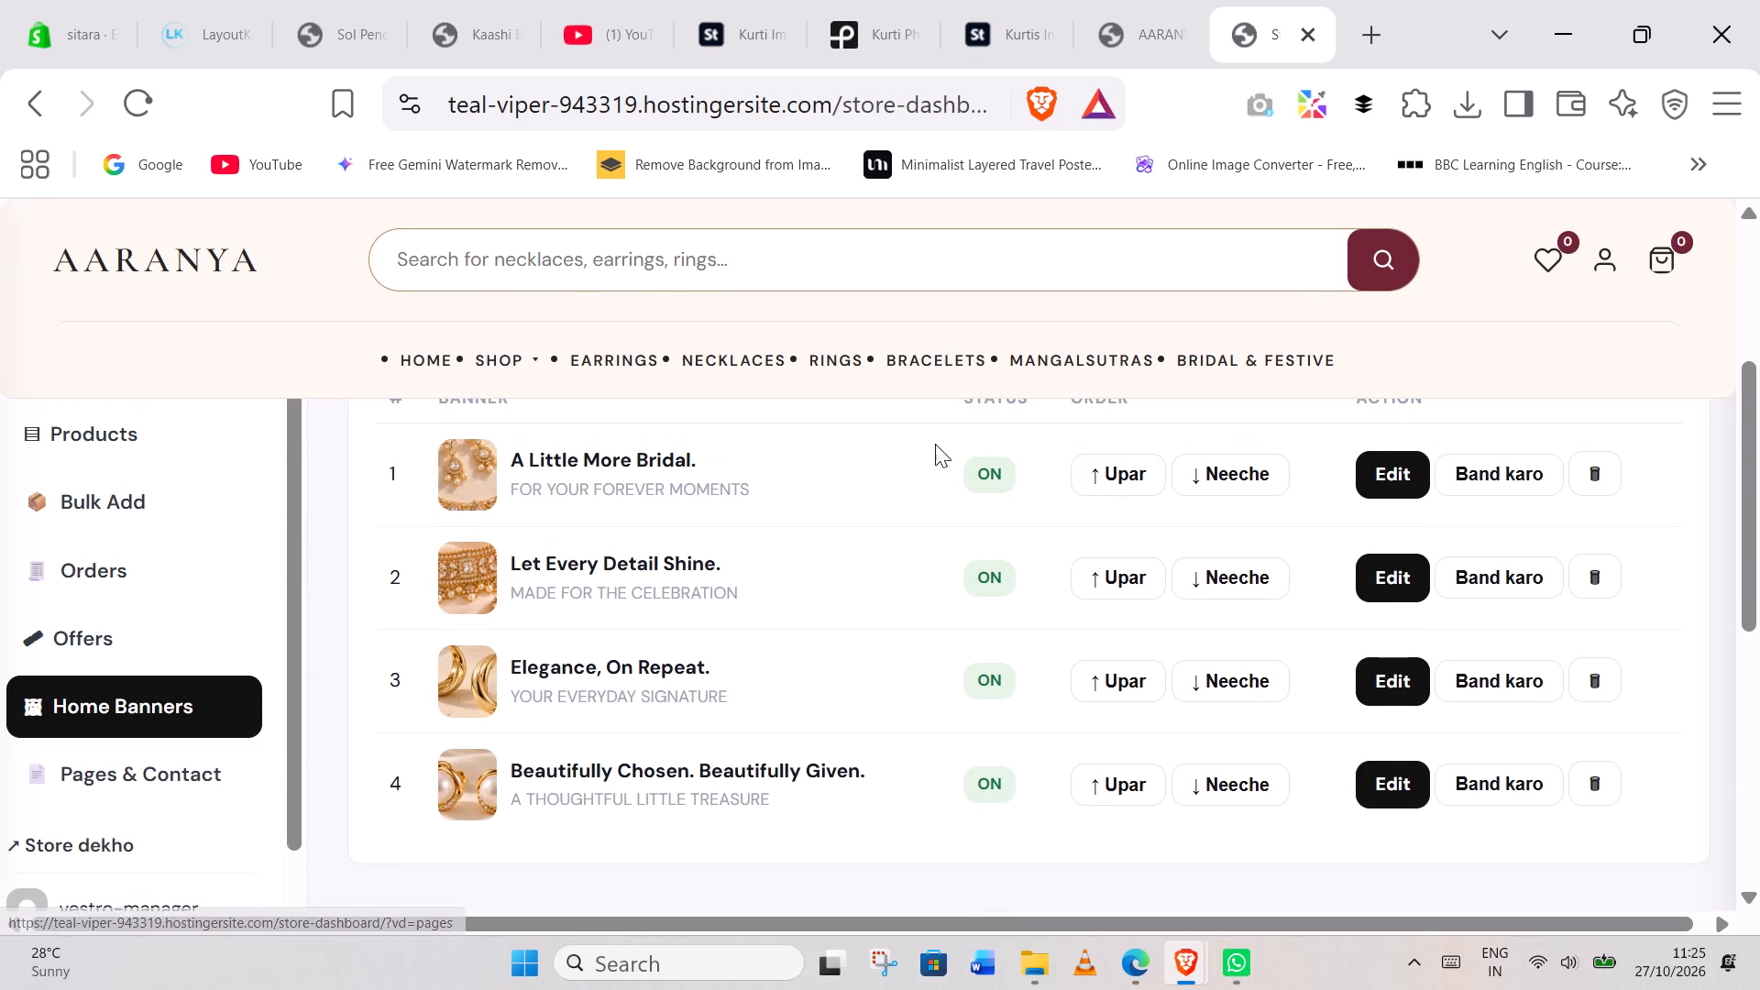
scroll(148, 628, "down", 2)
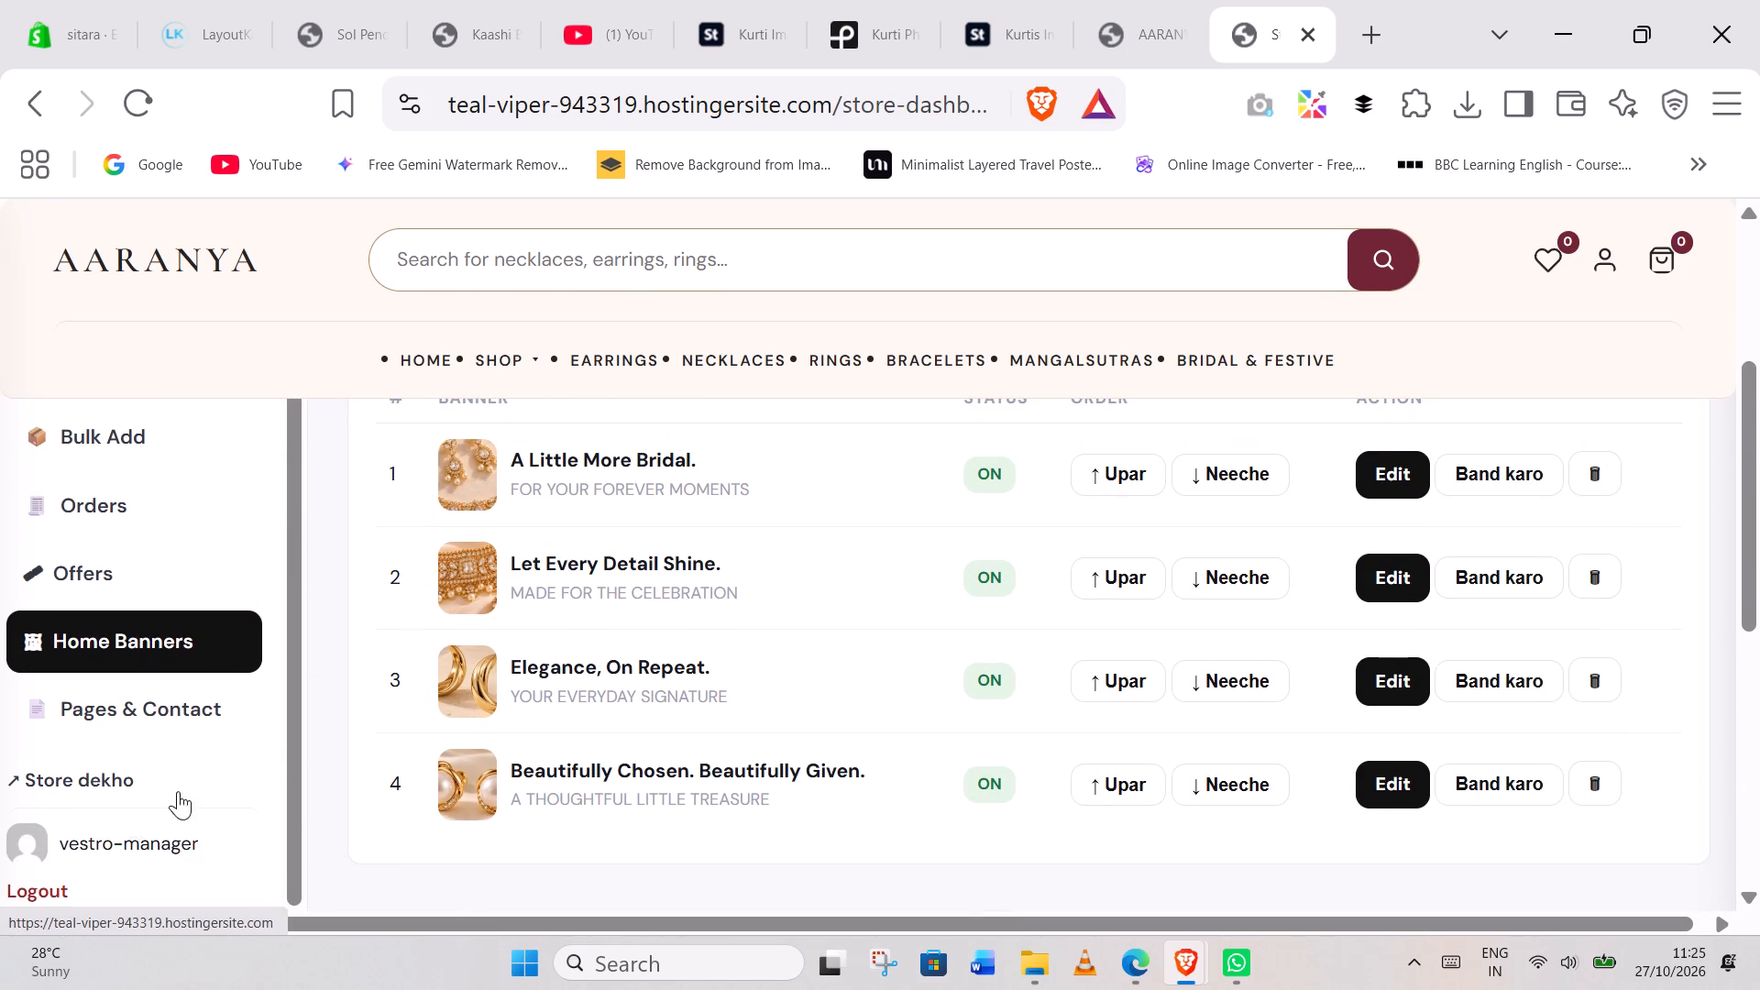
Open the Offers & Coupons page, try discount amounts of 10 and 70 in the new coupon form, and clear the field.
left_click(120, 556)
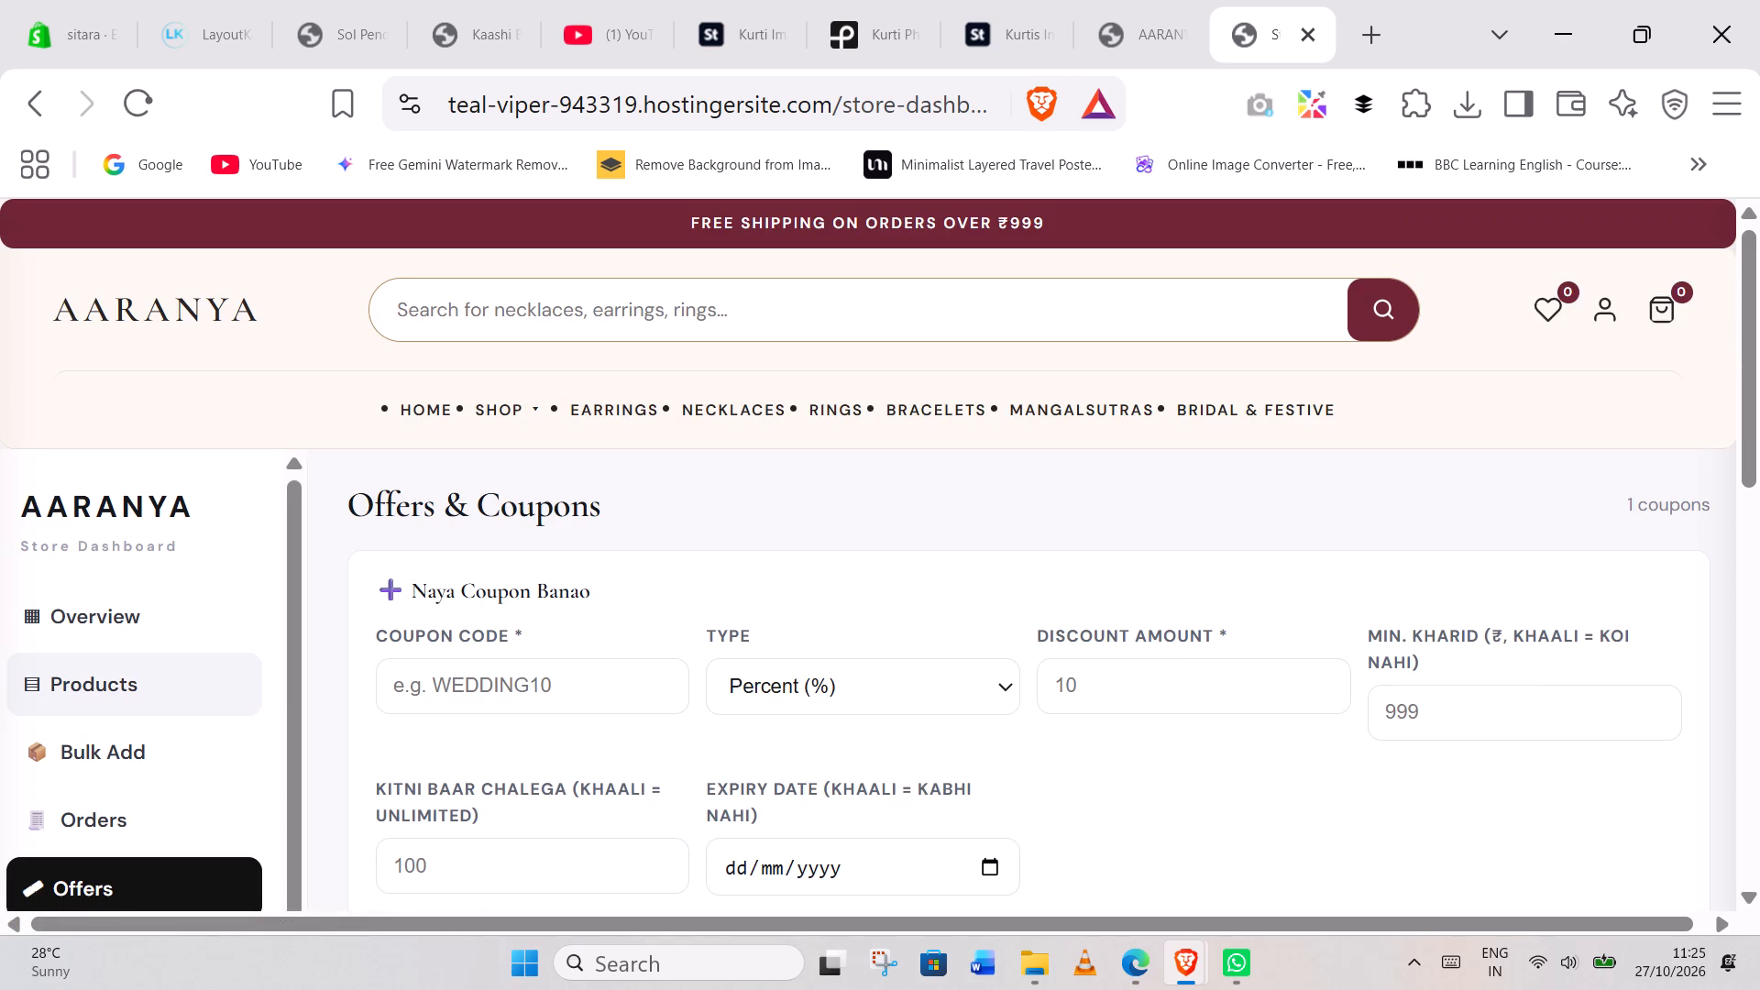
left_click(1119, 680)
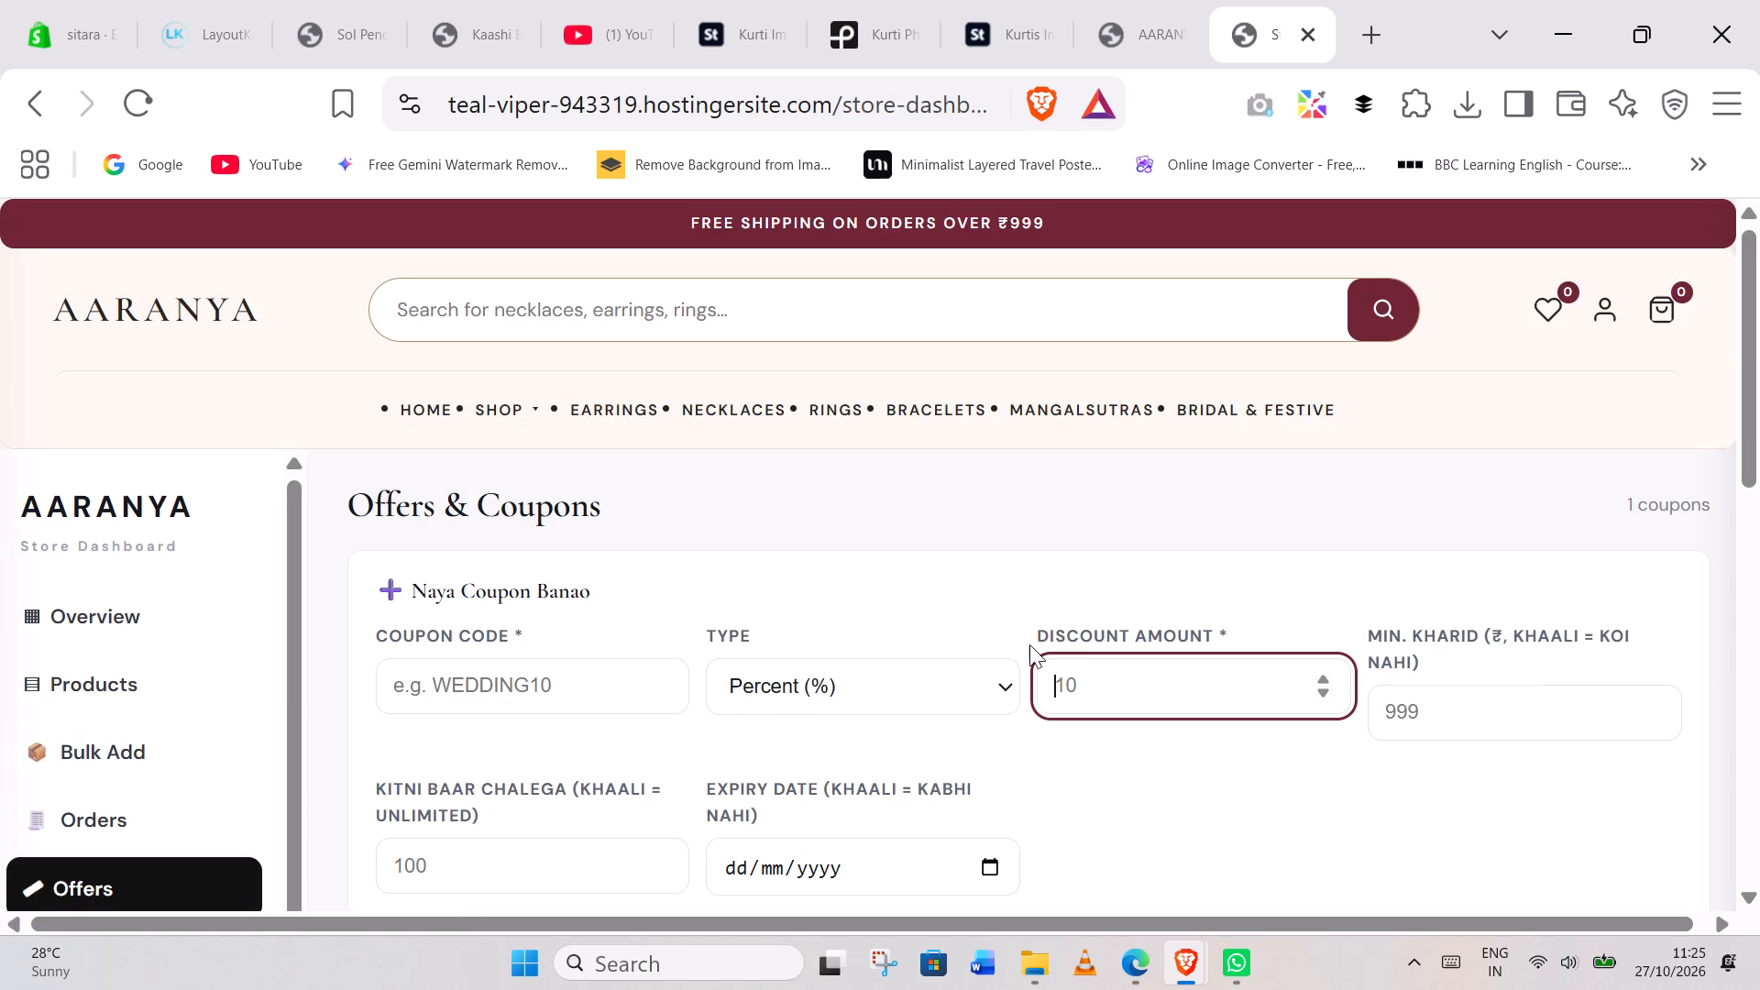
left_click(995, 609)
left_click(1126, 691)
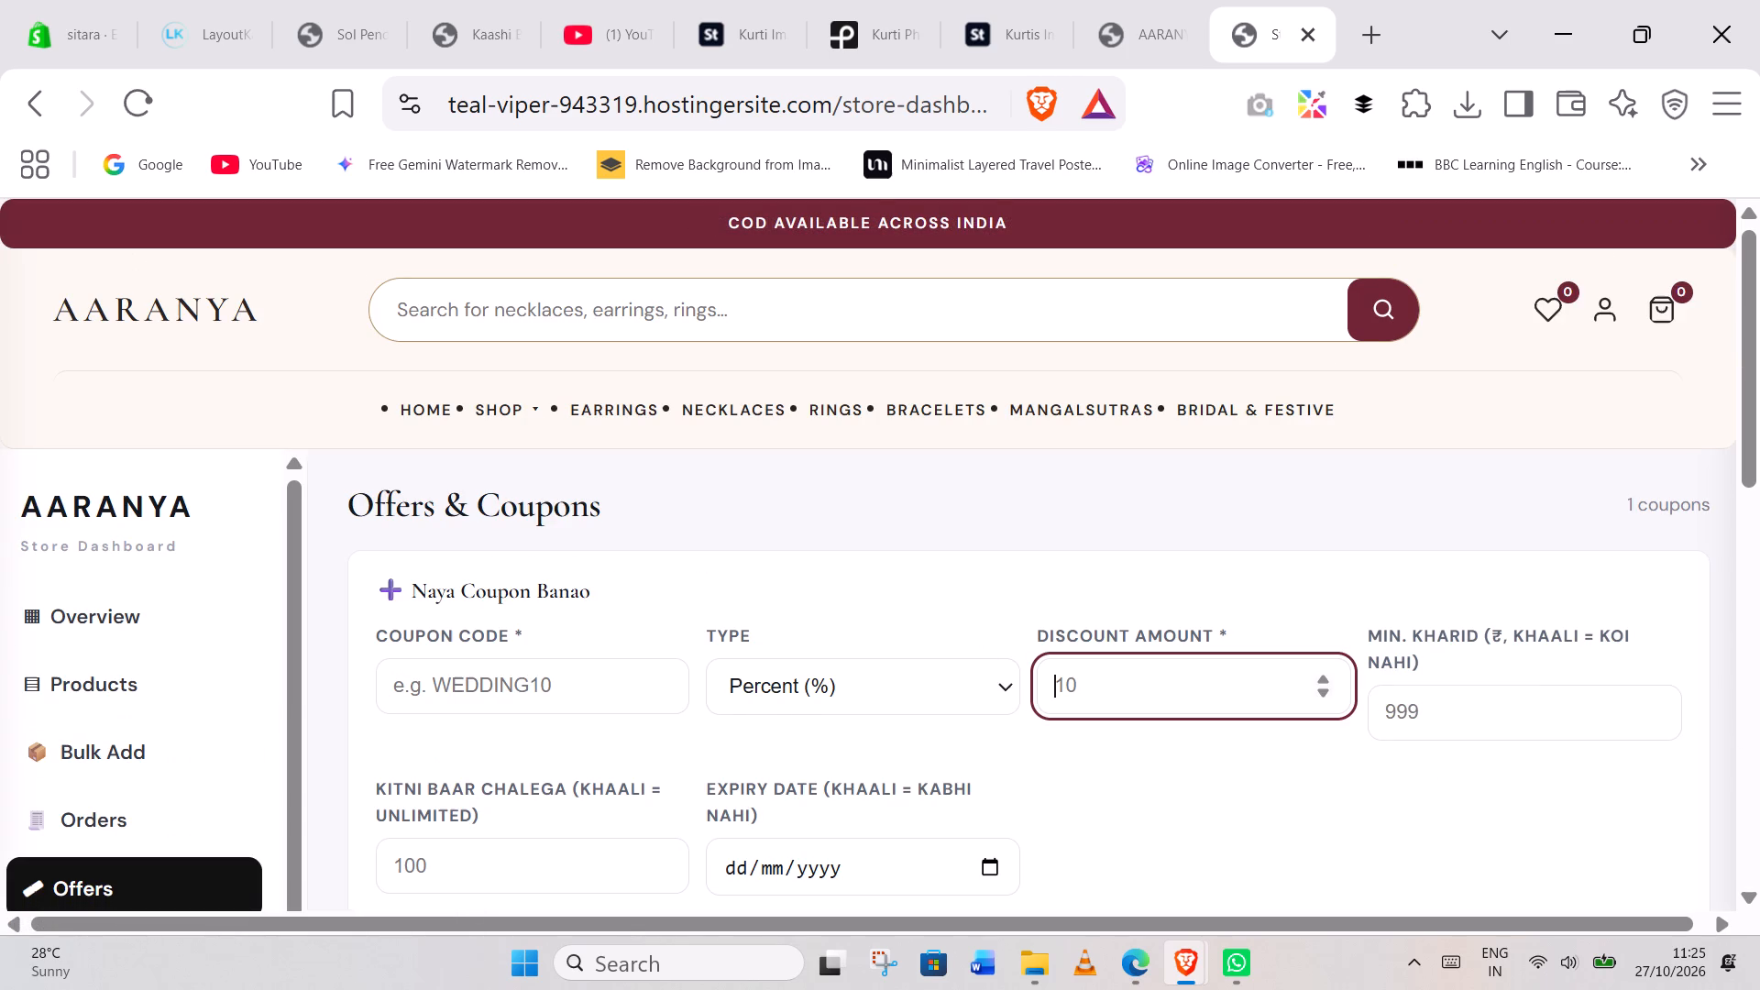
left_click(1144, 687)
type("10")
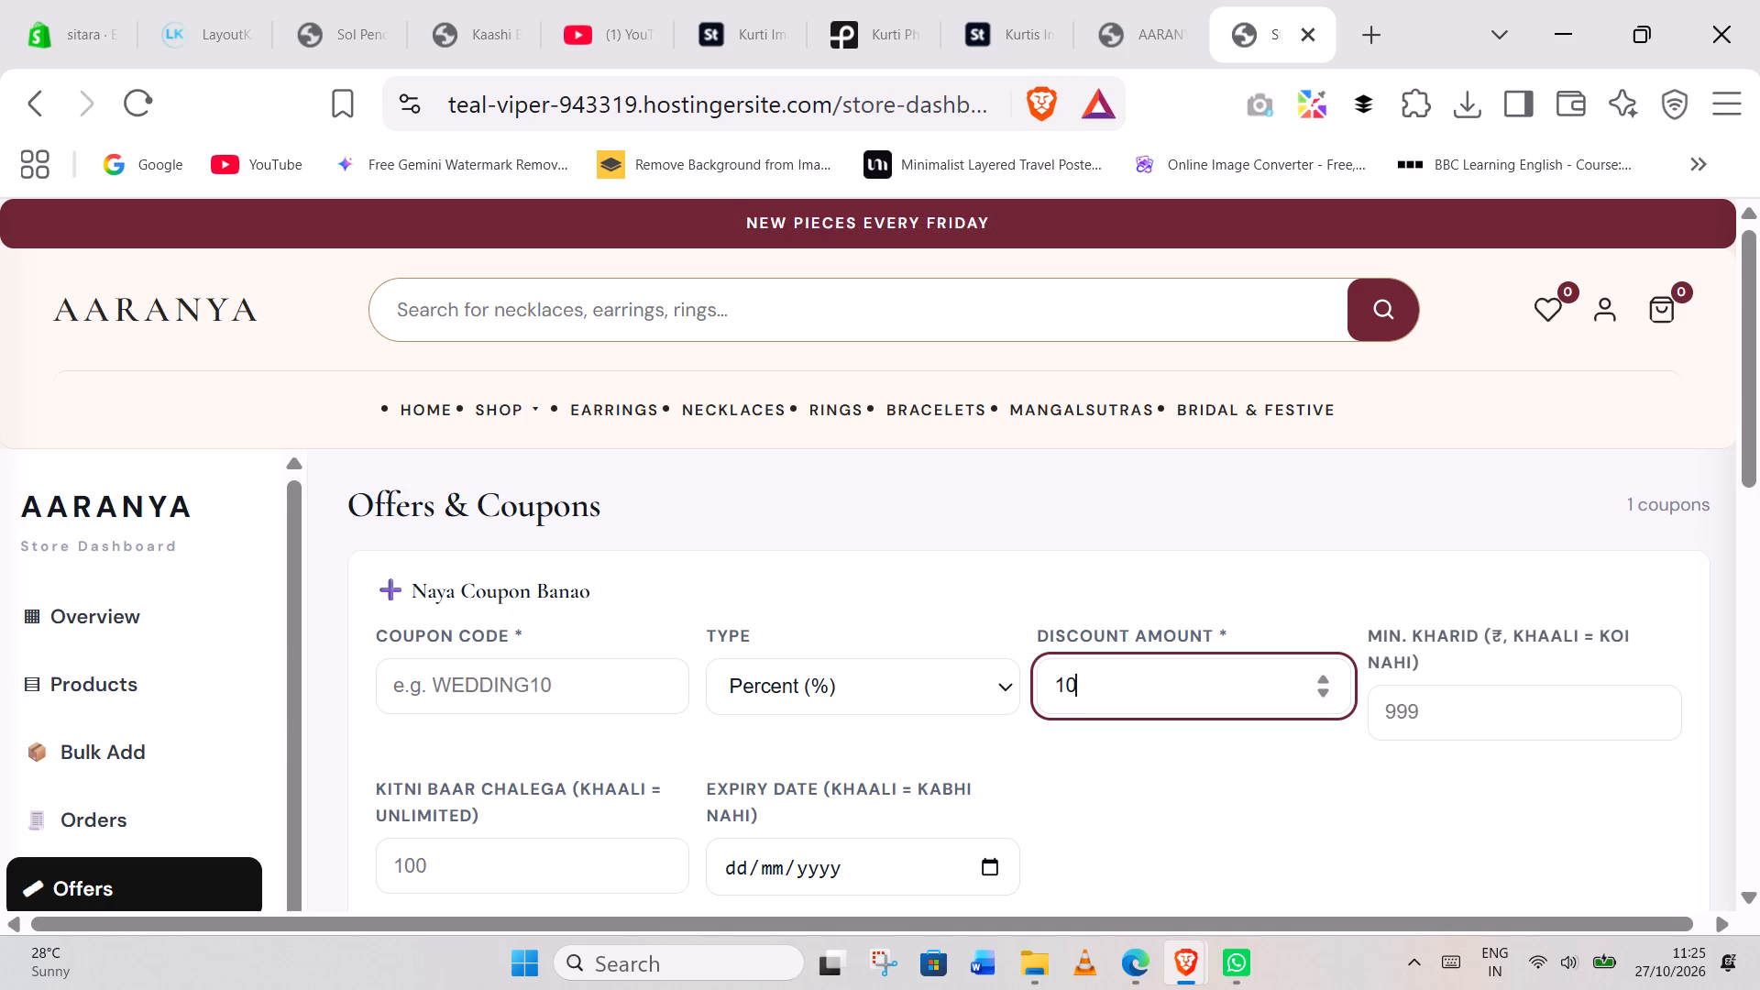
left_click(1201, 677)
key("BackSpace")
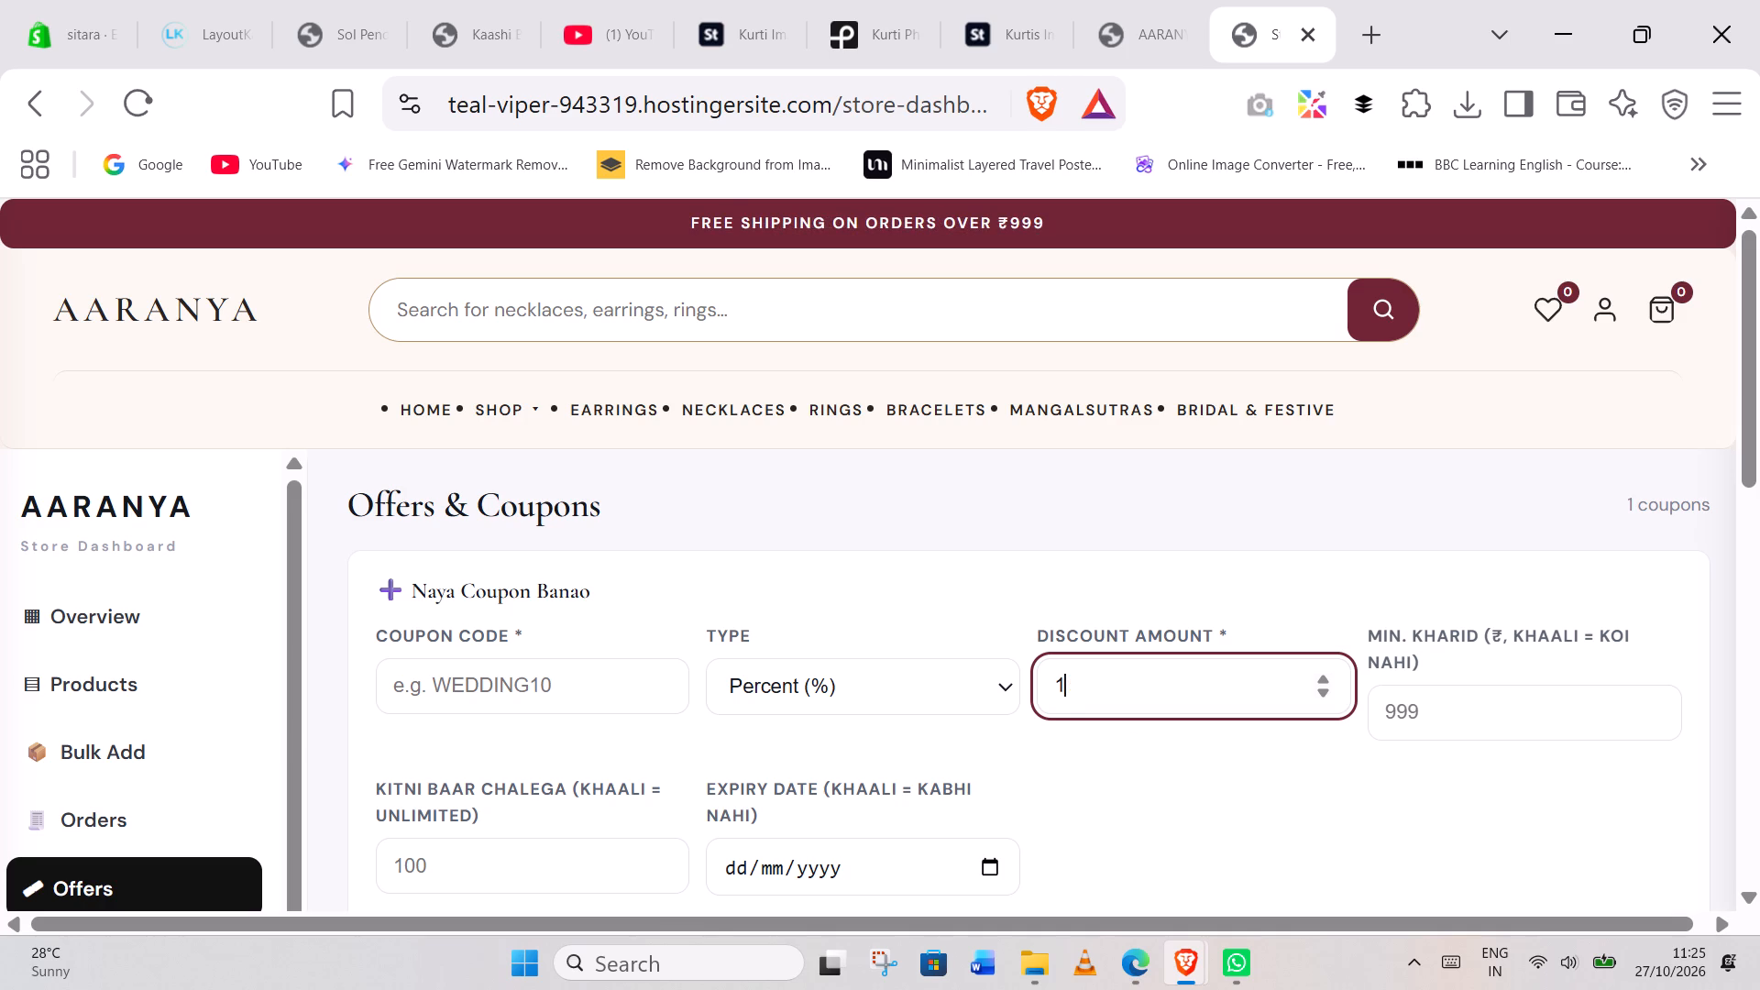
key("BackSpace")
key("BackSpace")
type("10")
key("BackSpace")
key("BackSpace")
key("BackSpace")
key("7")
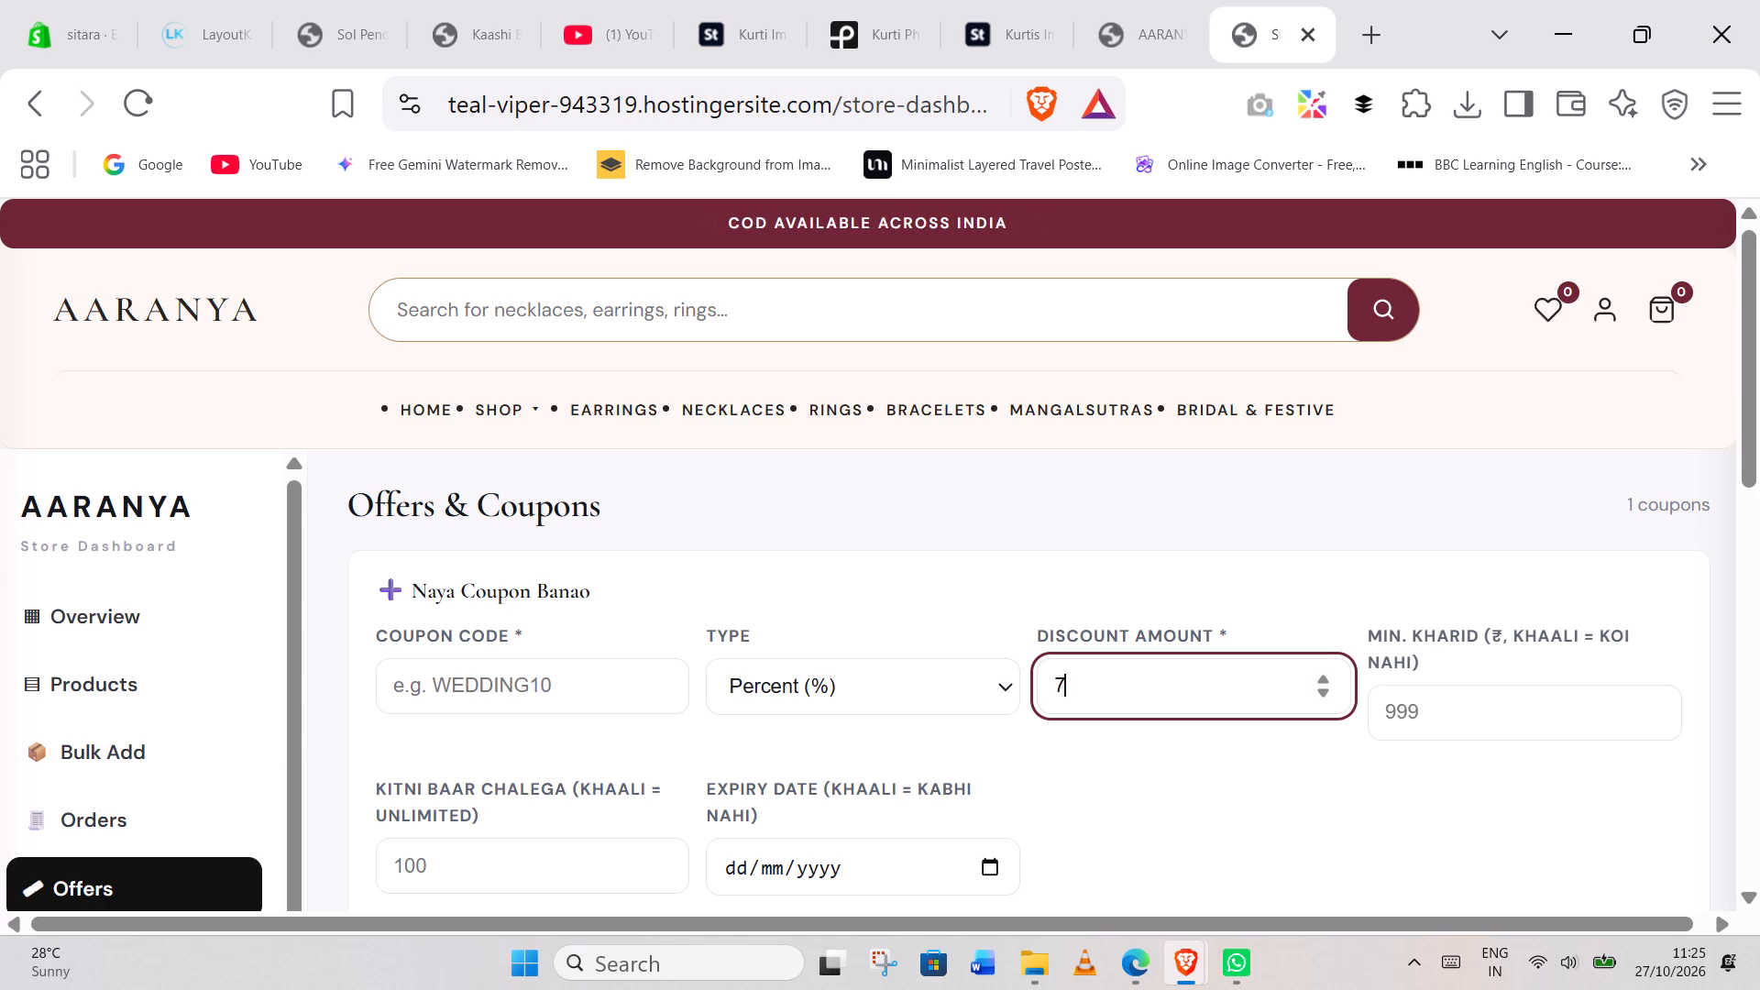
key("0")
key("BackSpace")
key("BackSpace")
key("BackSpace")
Switch to the Pexels kurti search results and look through them for suitable kurti model photos.
left_click(753, 0)
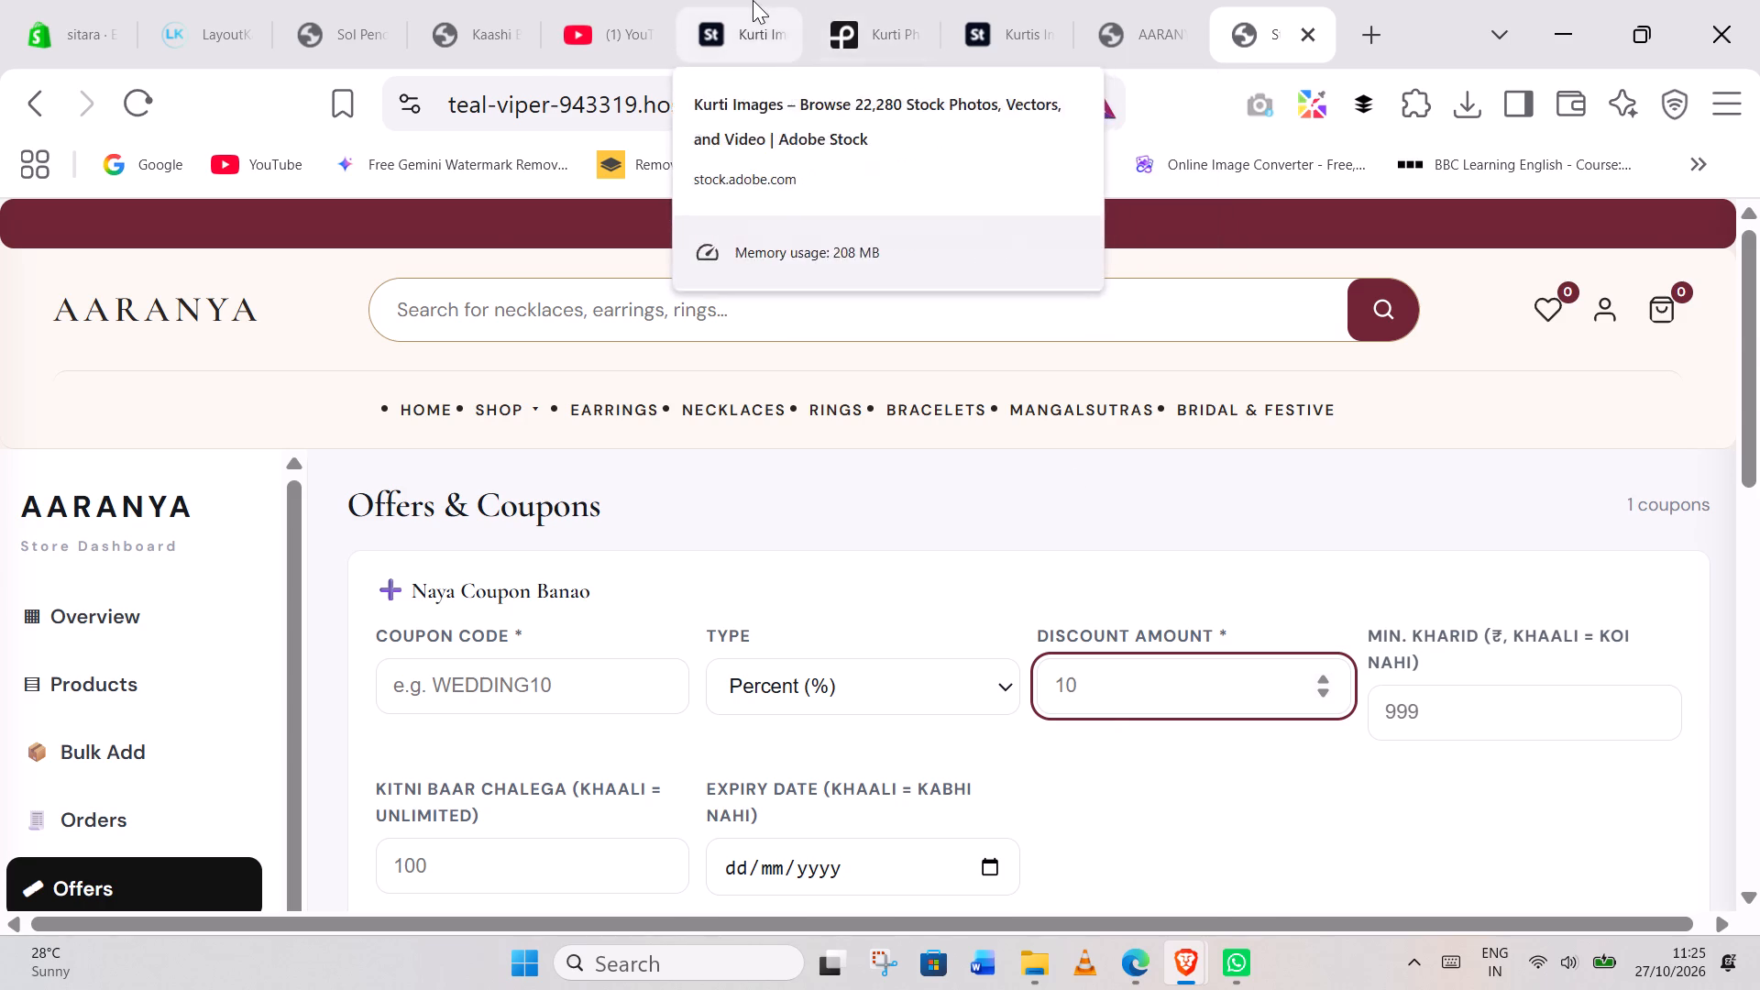
left_click(862, 0)
scroll(970, 215, "down", 4)
scroll(698, 566, "down", 1)
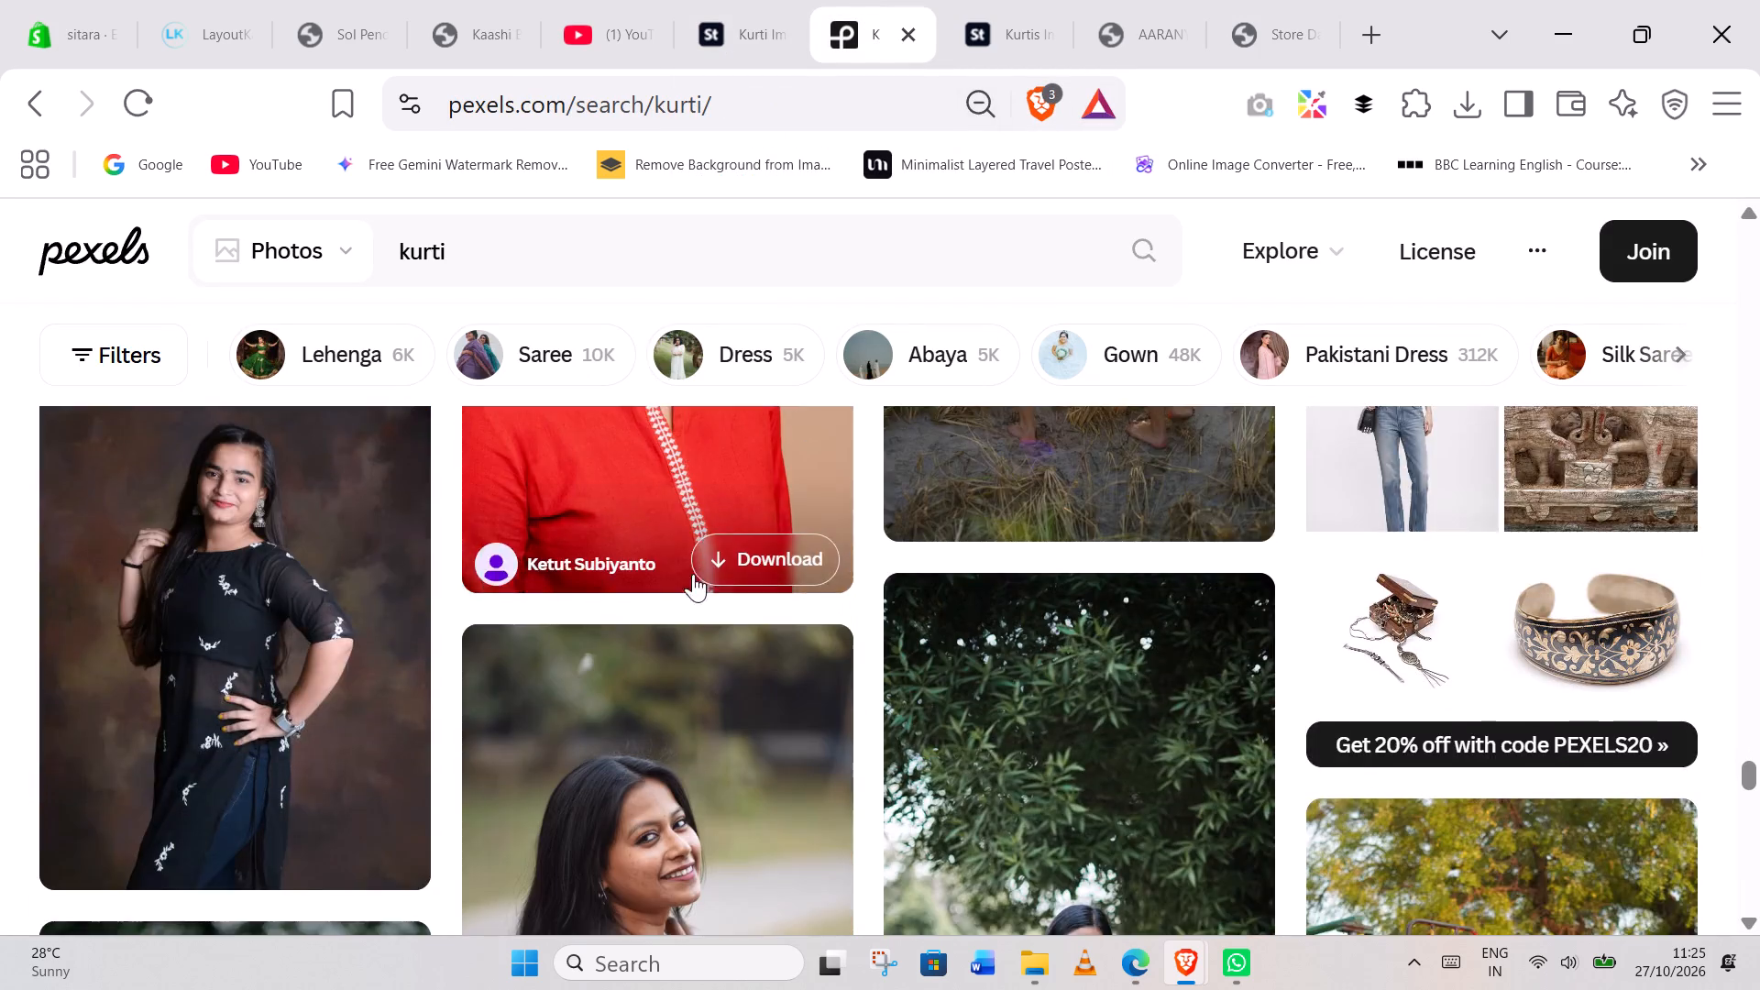
scroll(766, 620, "down", 2)
scroll(700, 662, "down", 1)
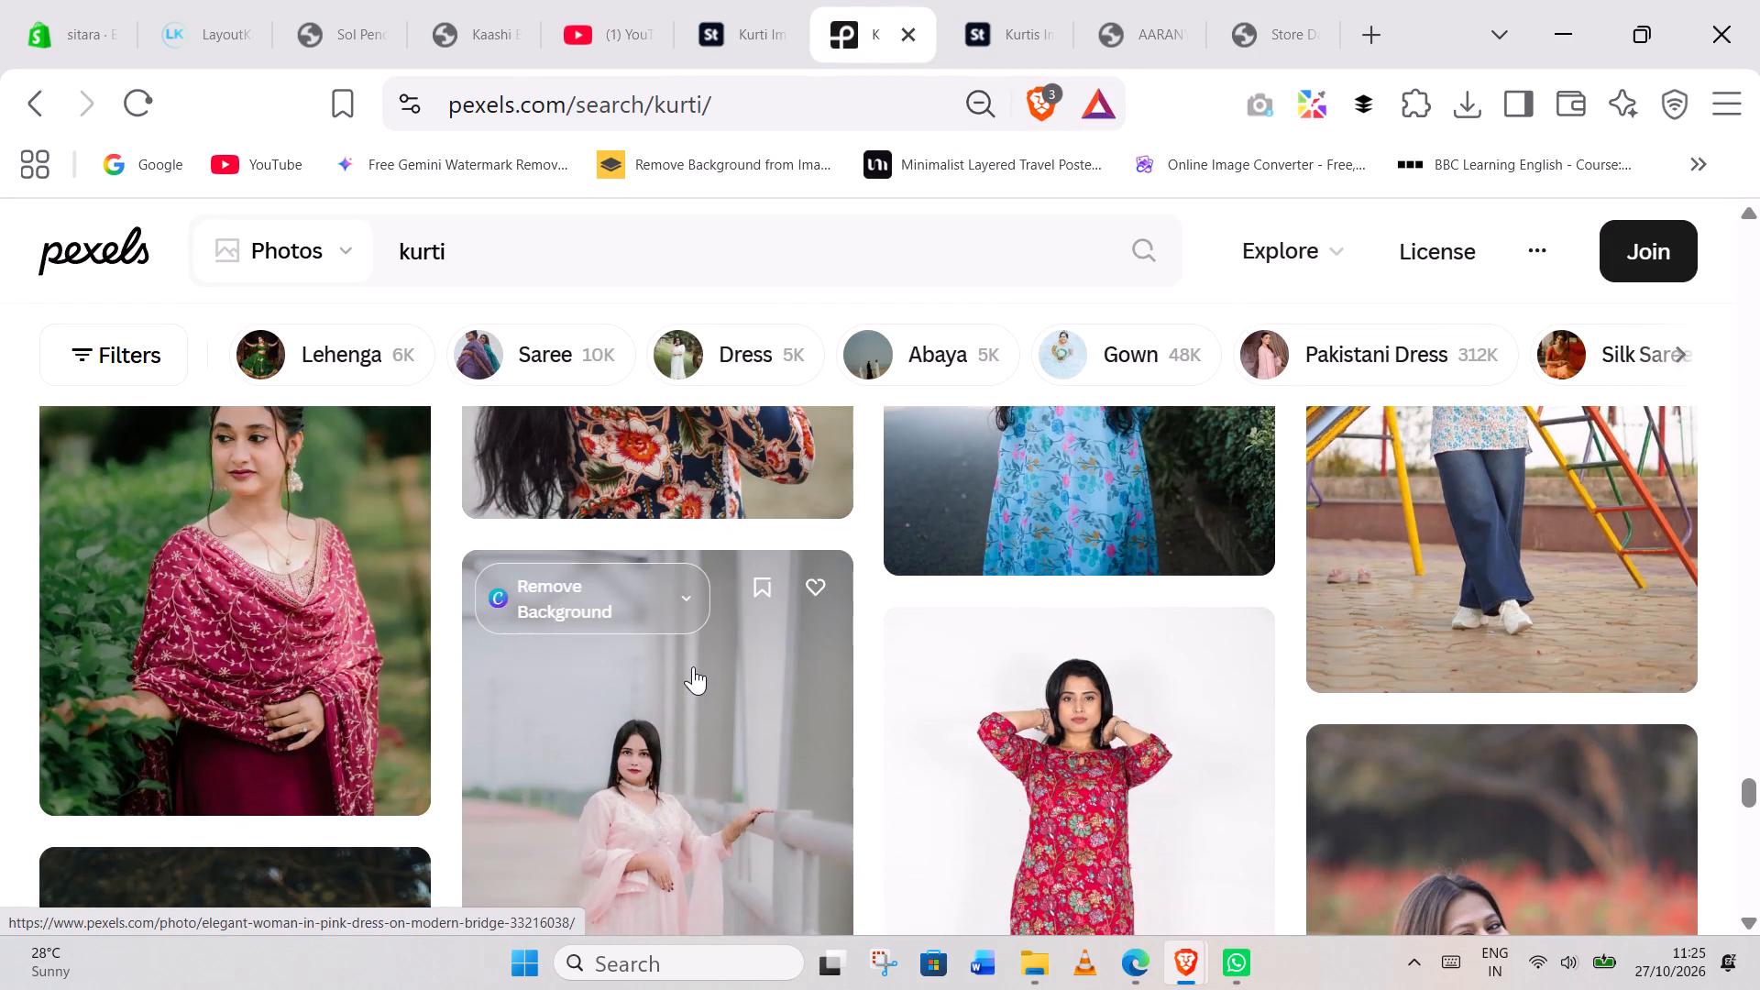
scroll(705, 675, "down", 2)
scroll(1172, 670, "down", 2)
scroll(731, 652, "down", 1)
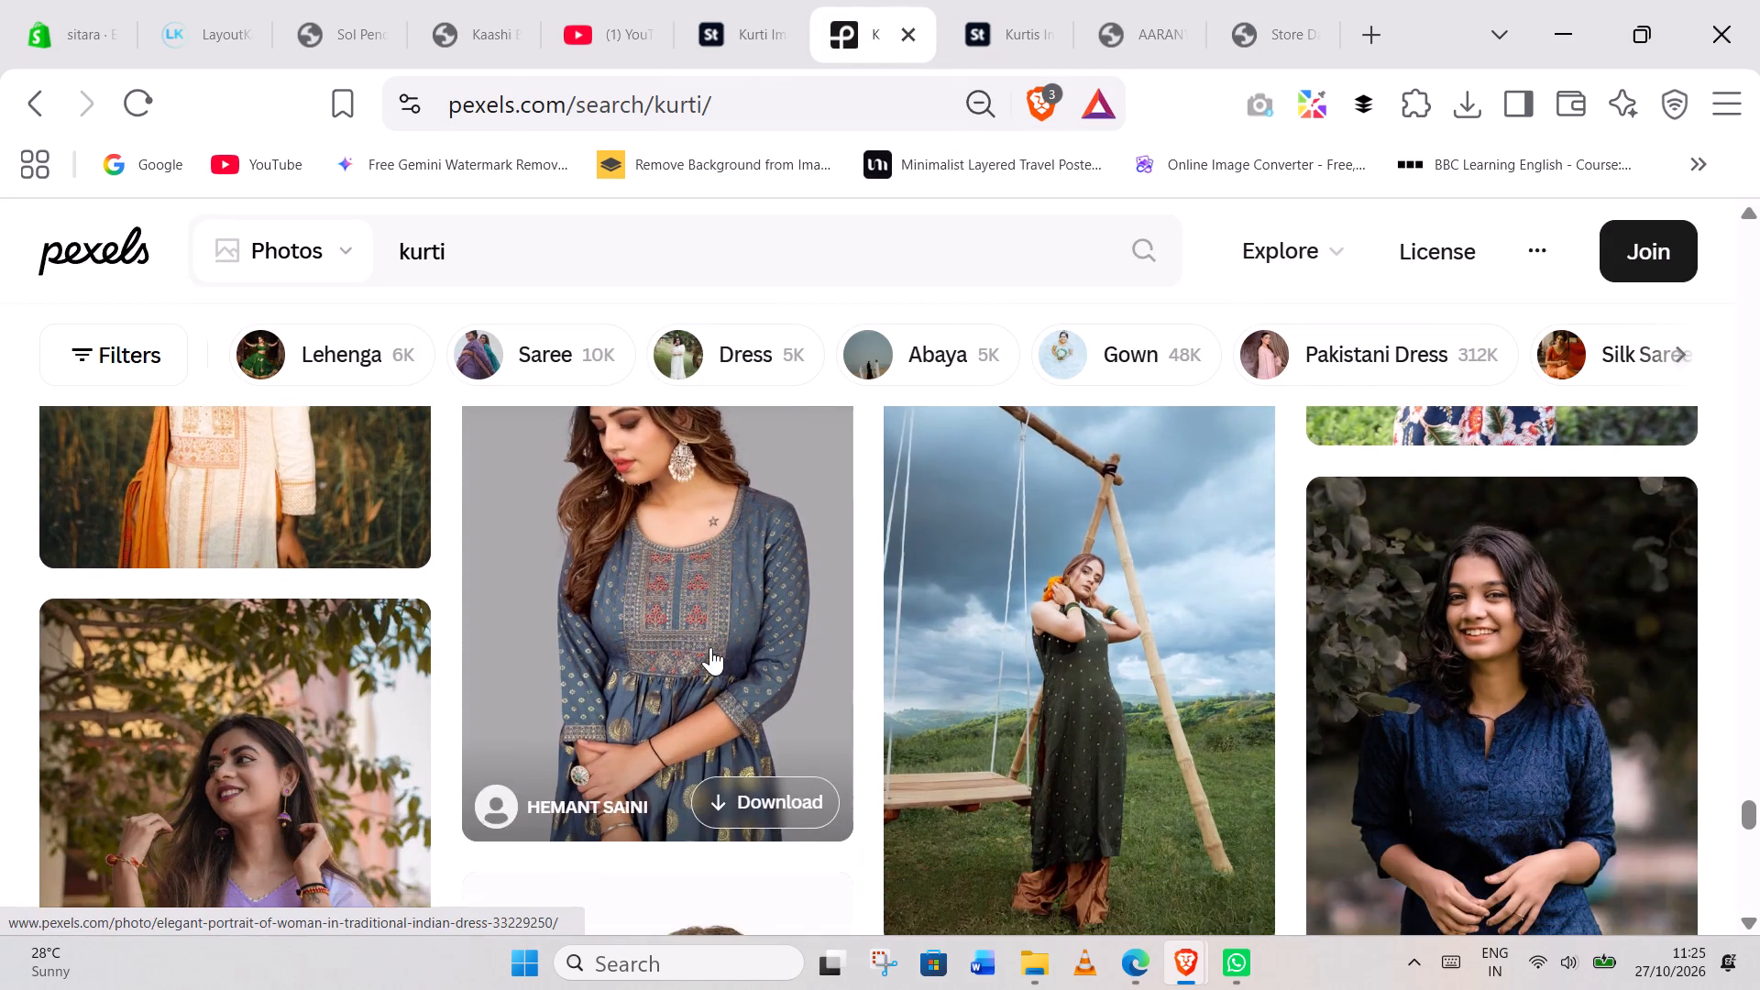
scroll(1226, 626, "down", 1)
scroll(441, 623, "down", 3)
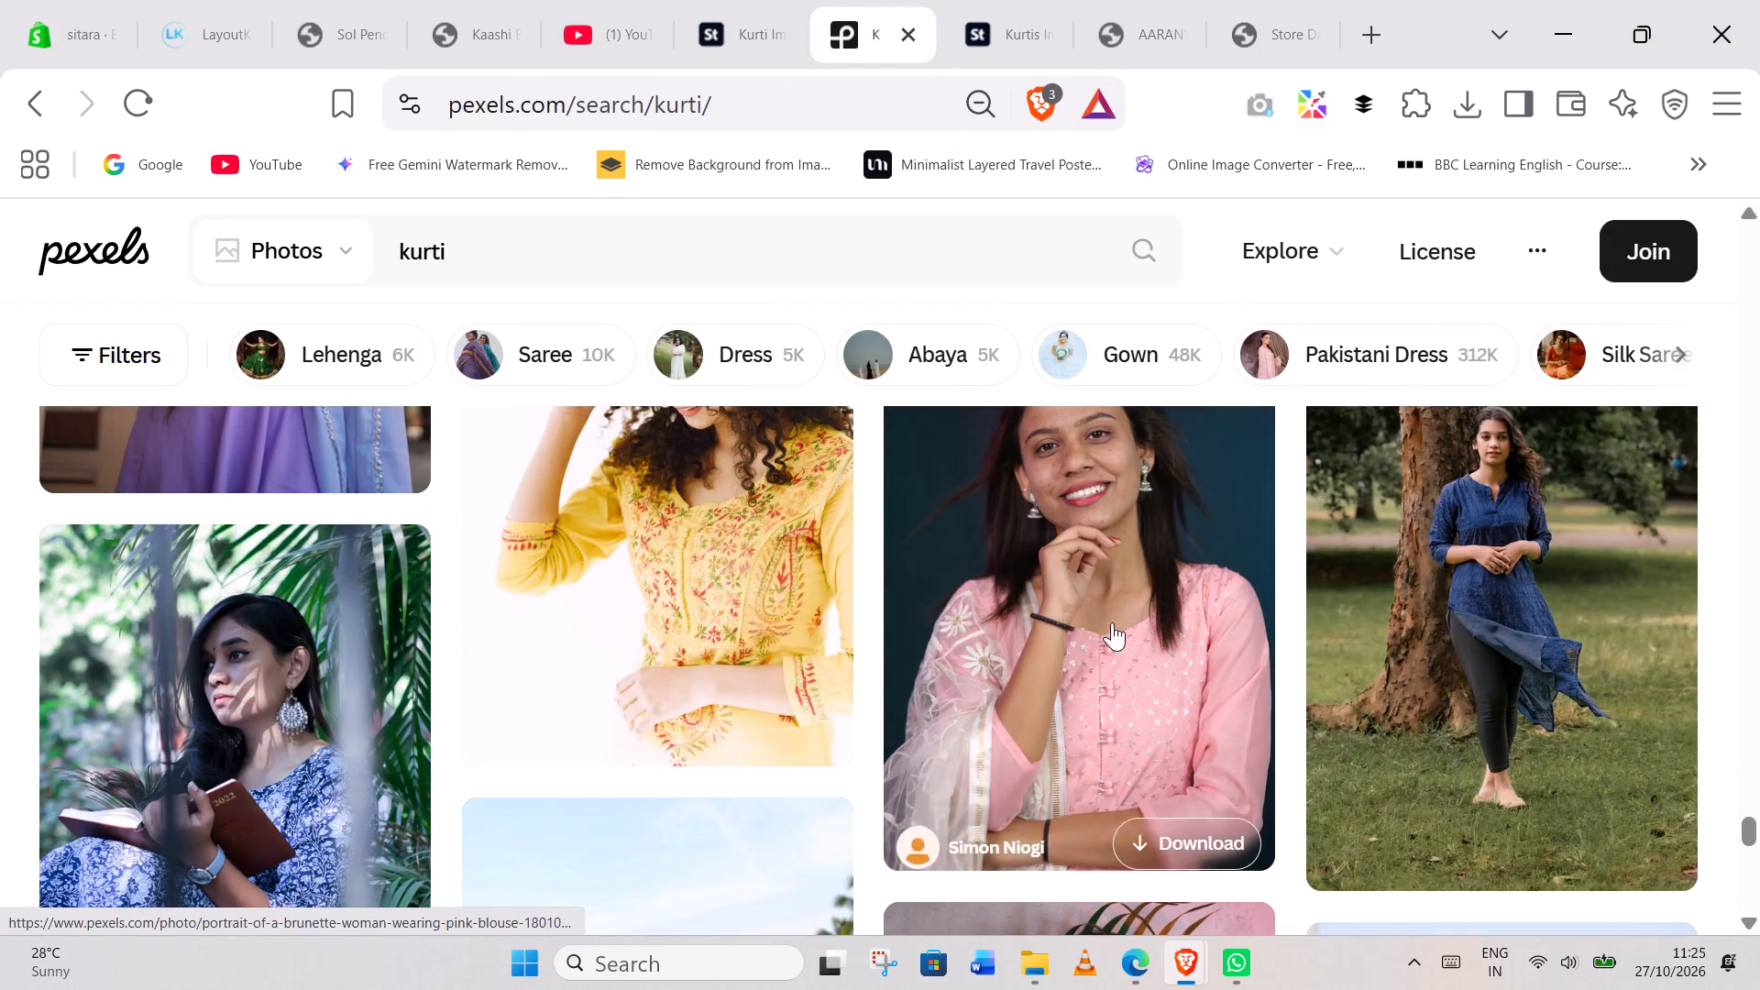
scroll(780, 590, "up", 2)
scroll(767, 576, "down", 5)
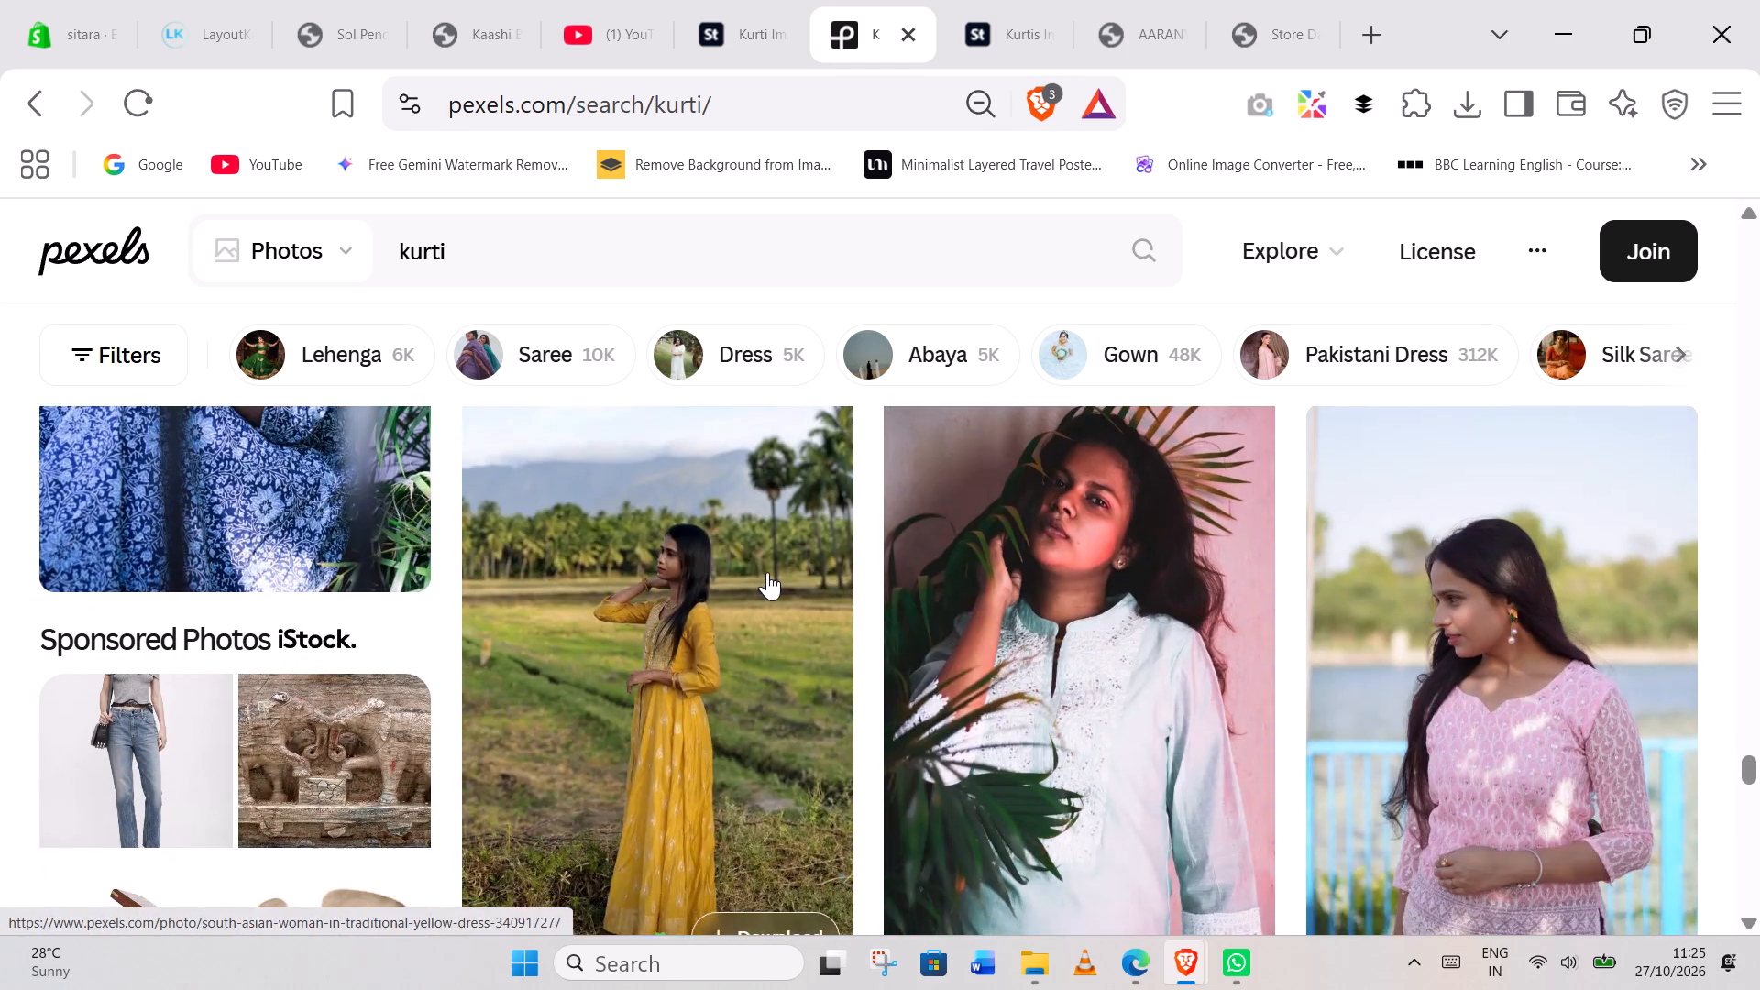
scroll(767, 570, "down", 3)
scroll(767, 570, "up", 1)
scroll(767, 570, "down", 2)
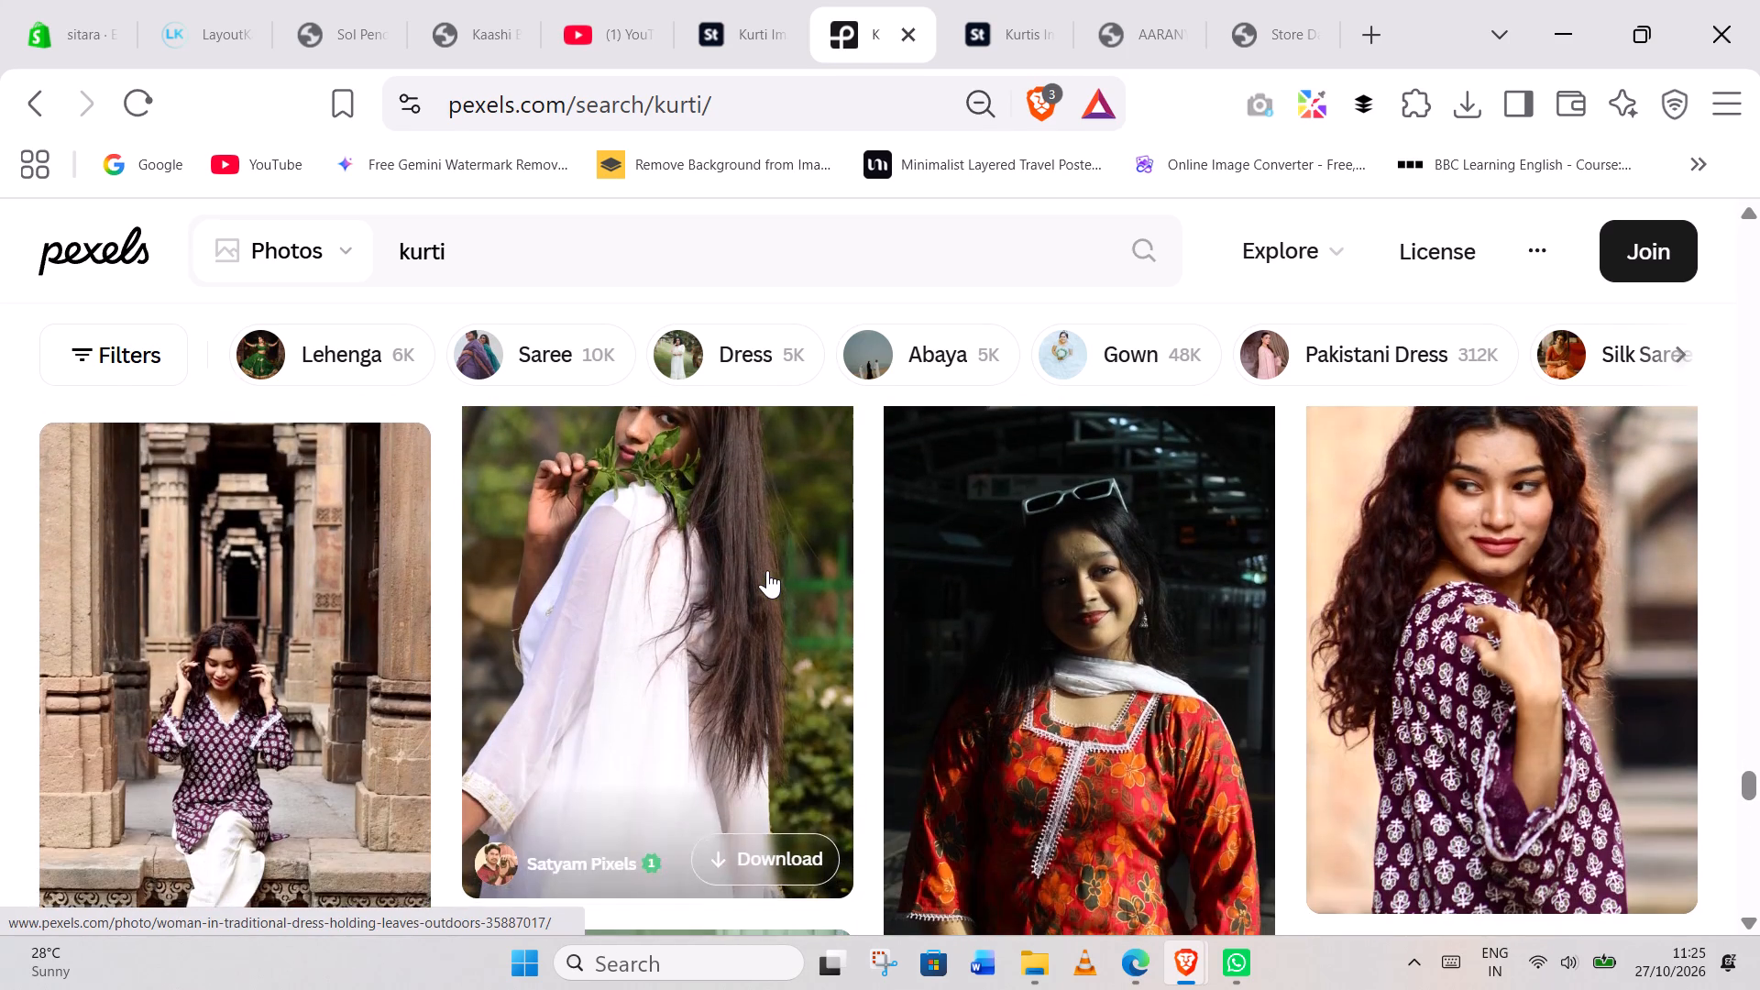
scroll(767, 570, "down", 4)
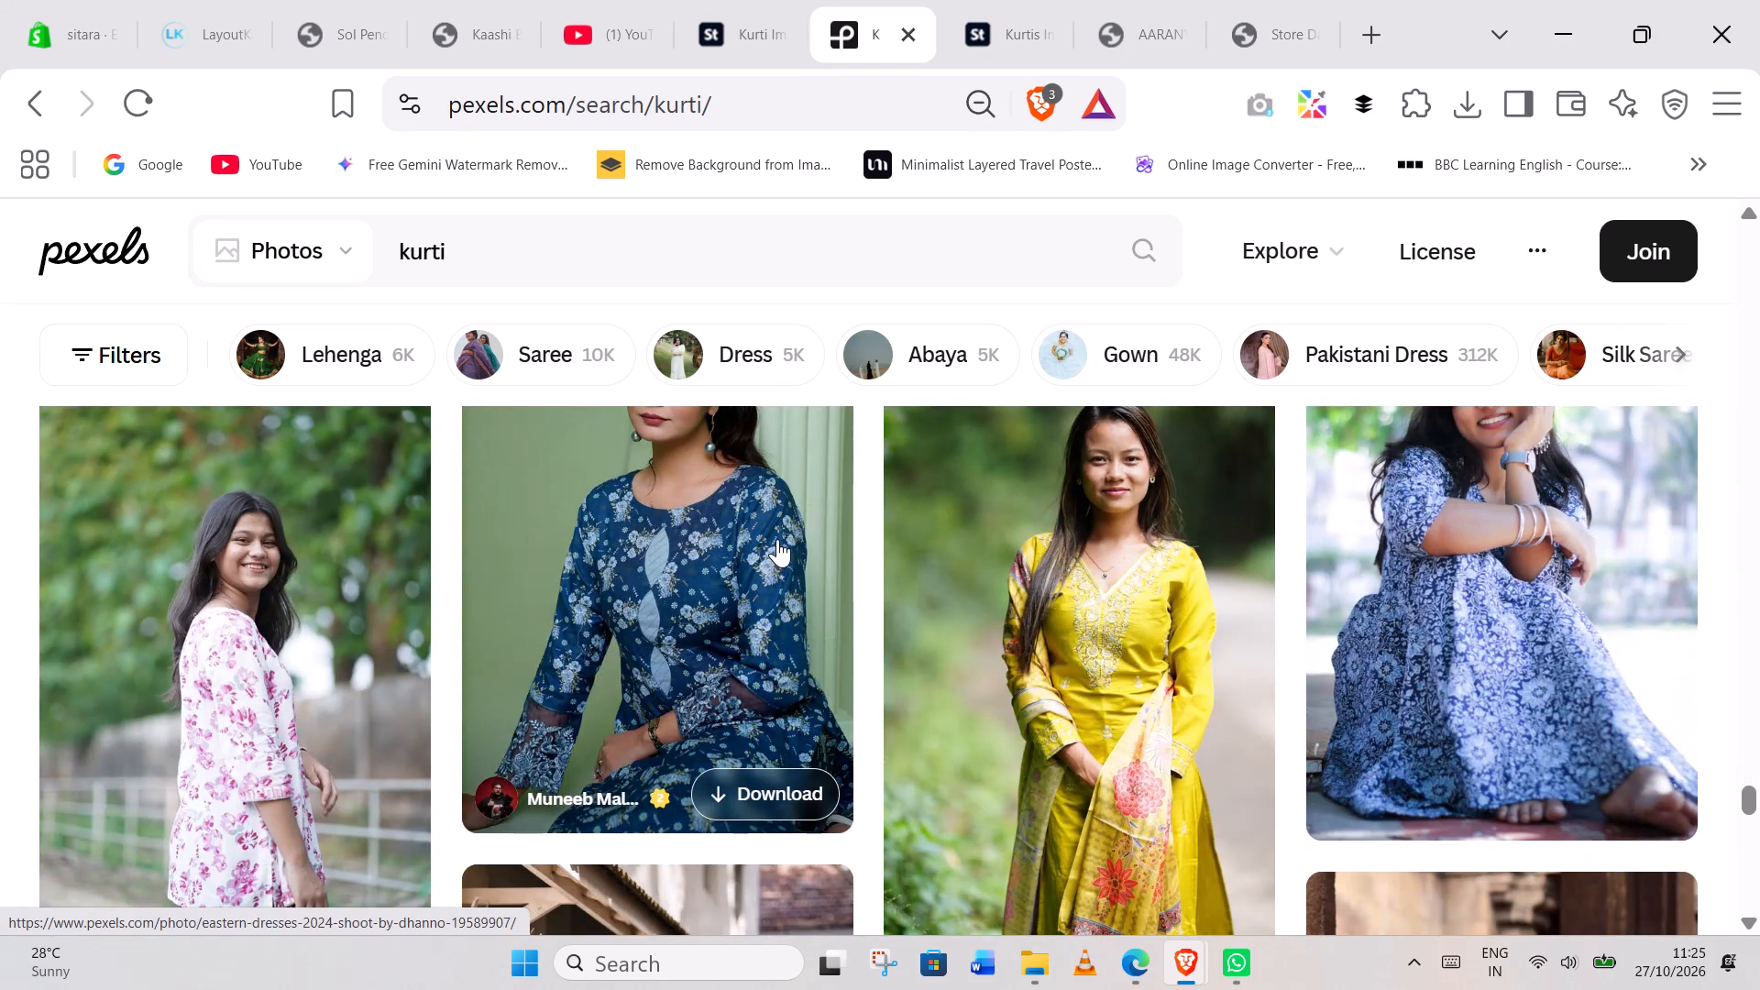
scroll(777, 539, "down", 4)
scroll(777, 541, "up", 2)
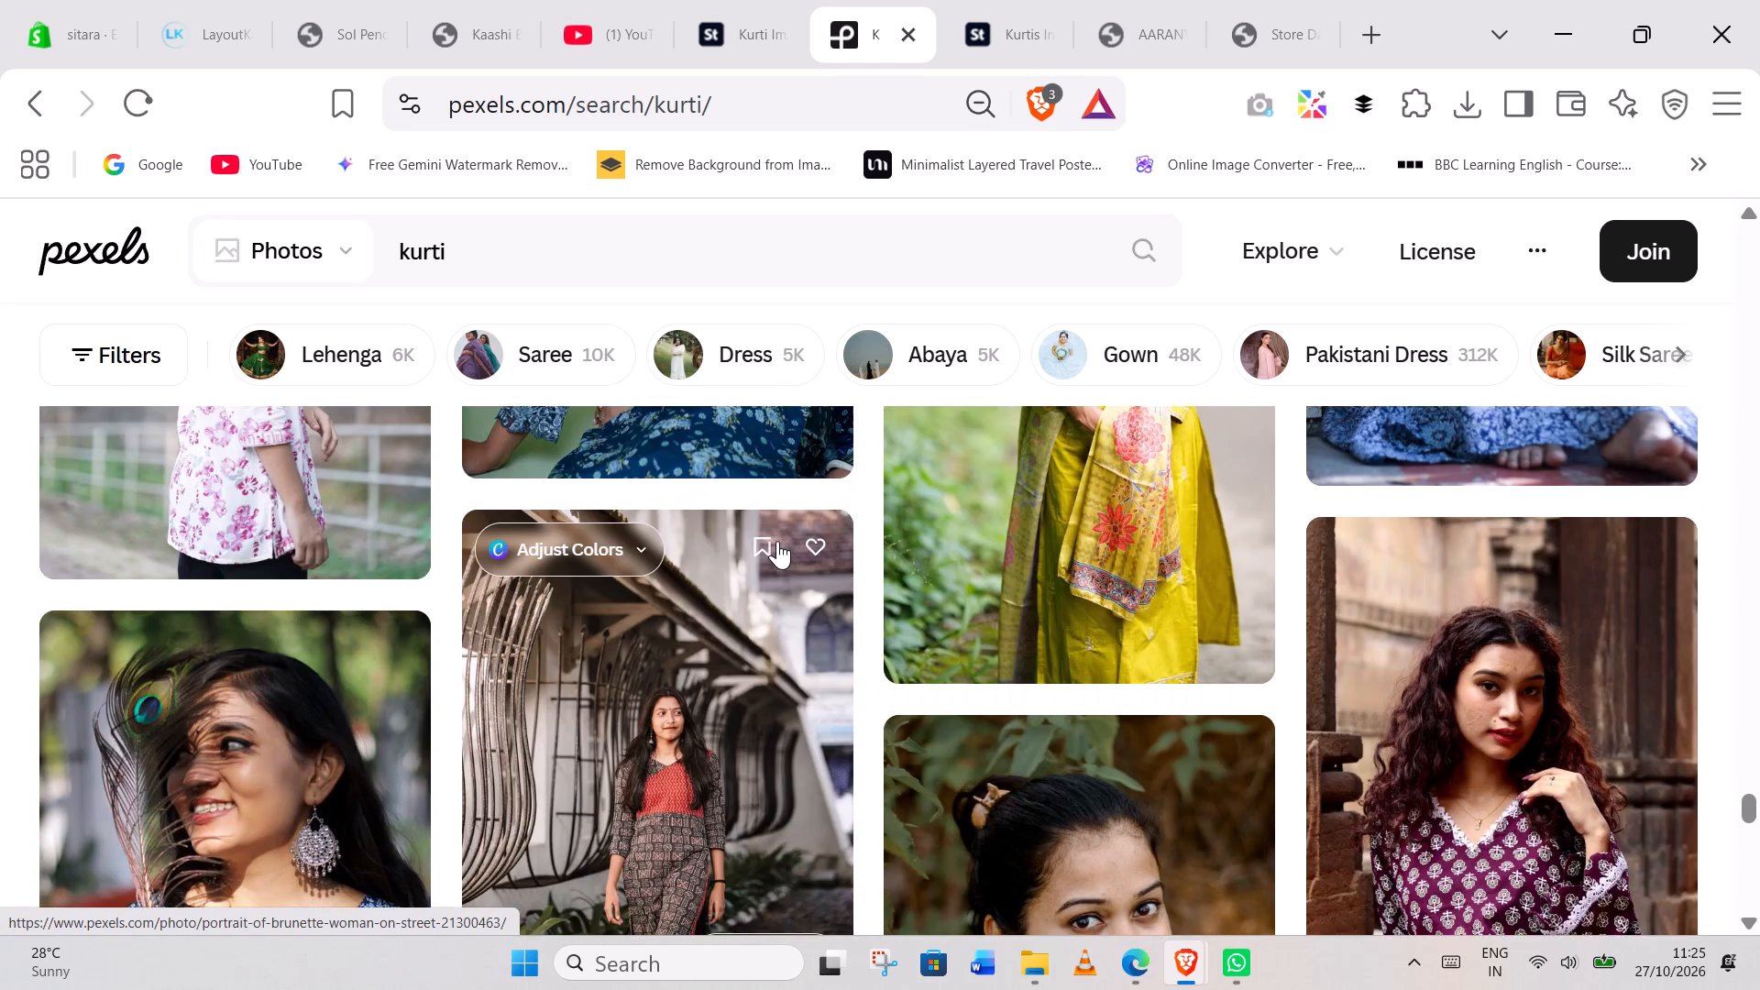
scroll(778, 545, "down", 1)
scroll(533, 626, "down", 3)
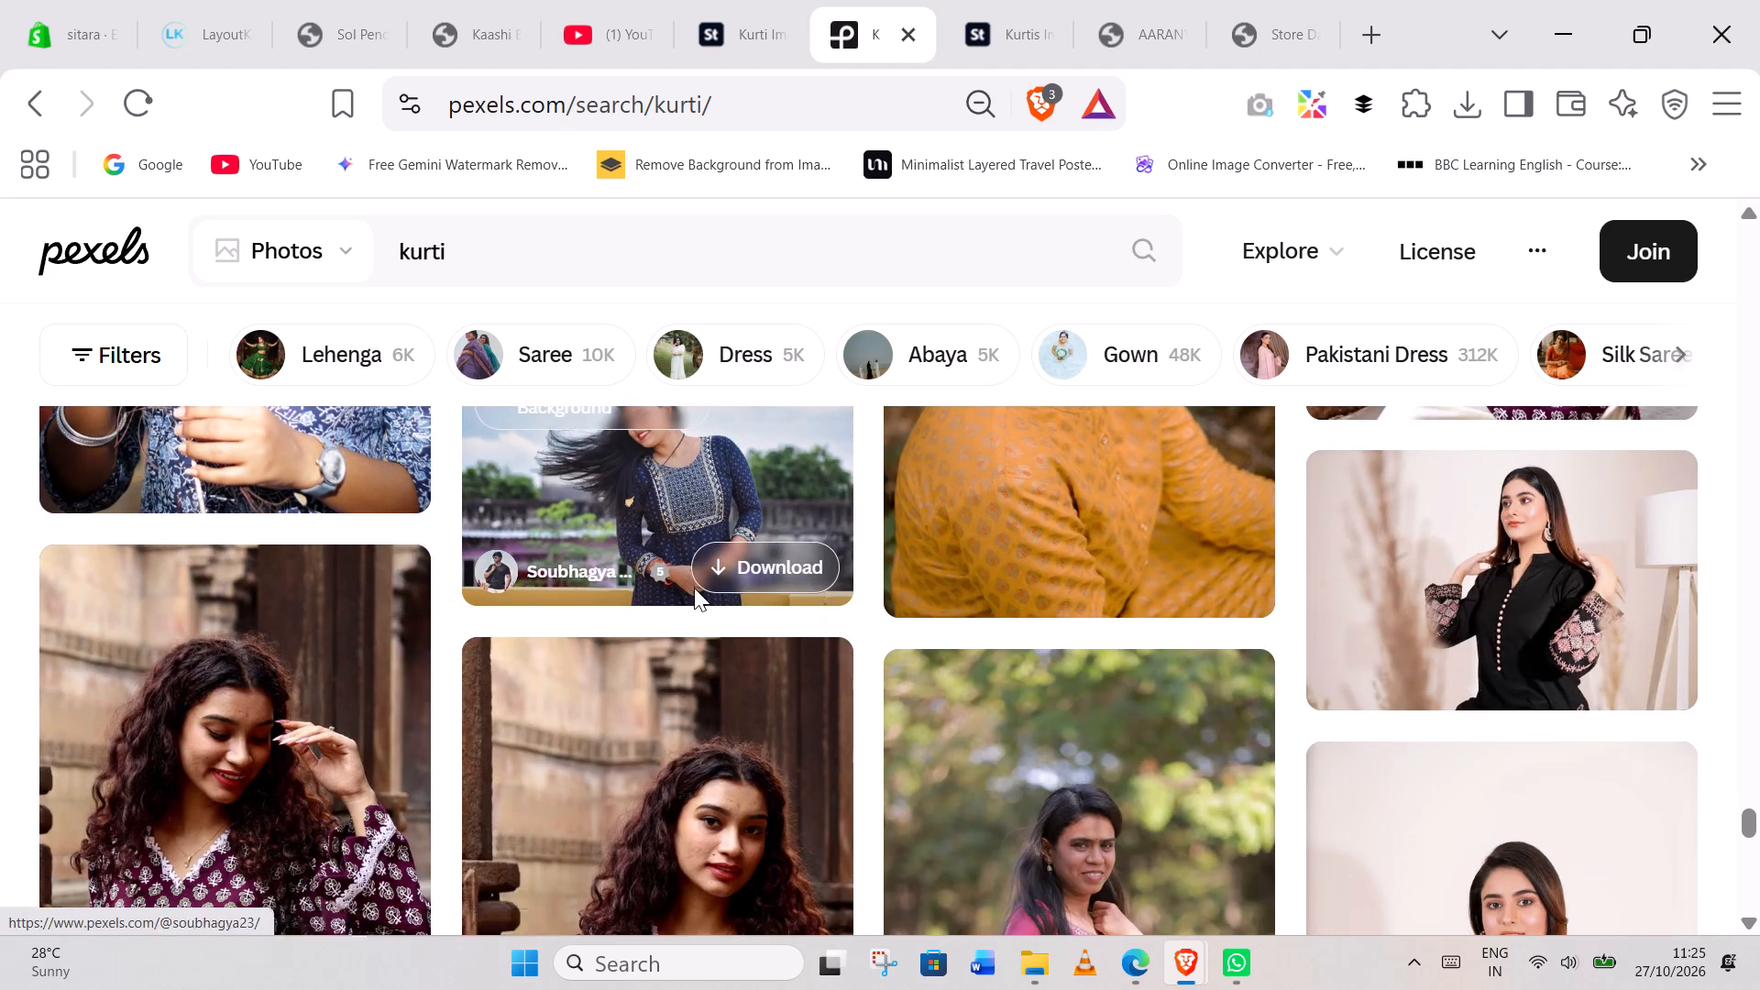
scroll(757, 570, "up", 3)
scroll(756, 574, "down", 5)
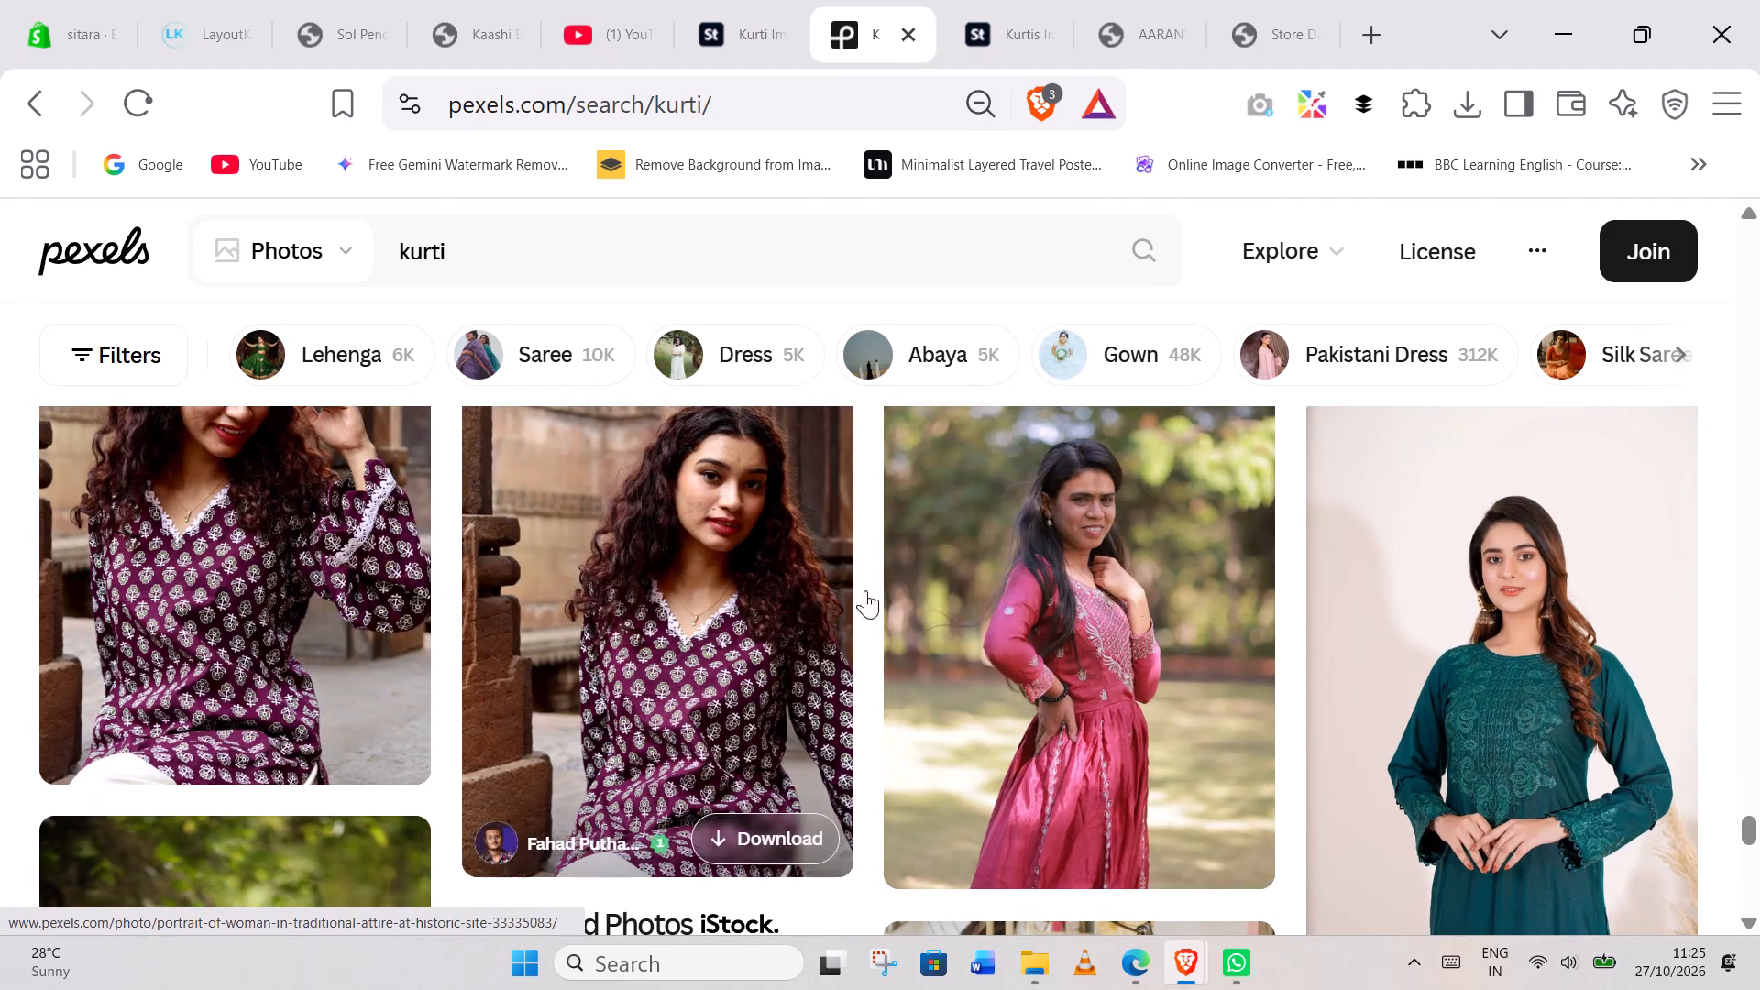
Download the photo of the woman in the embroidered dark green kurti as pexels-dhanno-19389293 into Downloads, and return to the results.
left_click(1501, 569)
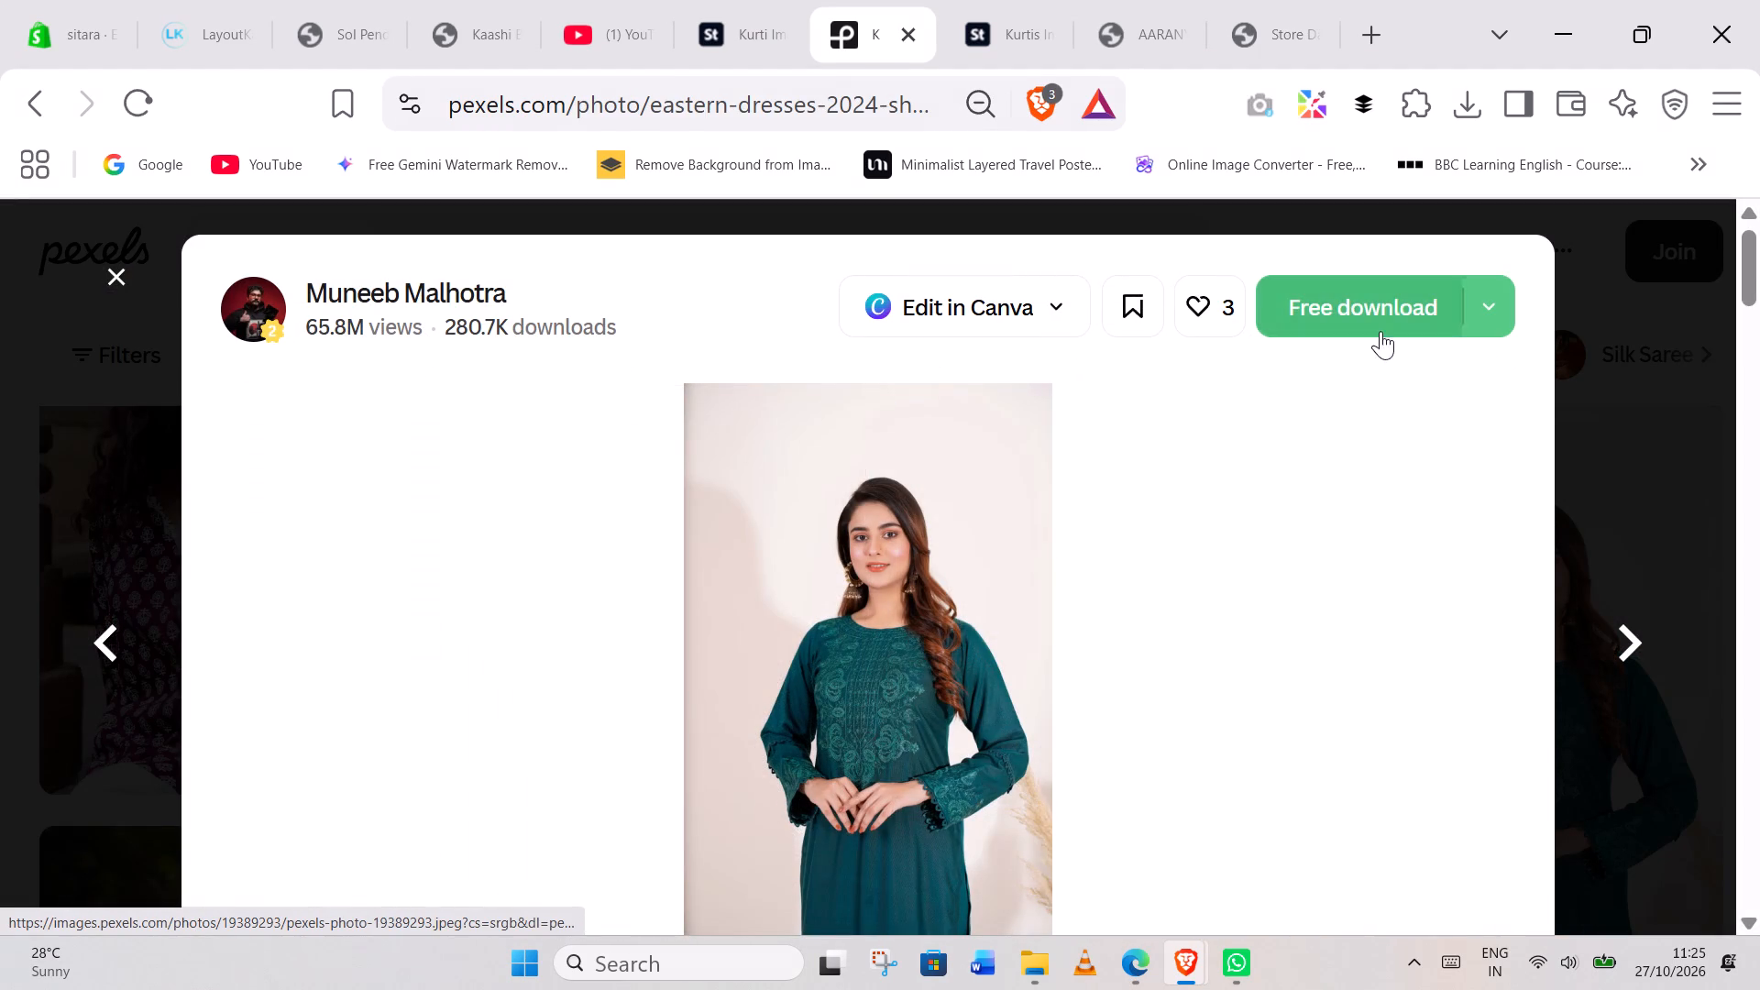
left_click(1491, 314)
left_click(1261, 879)
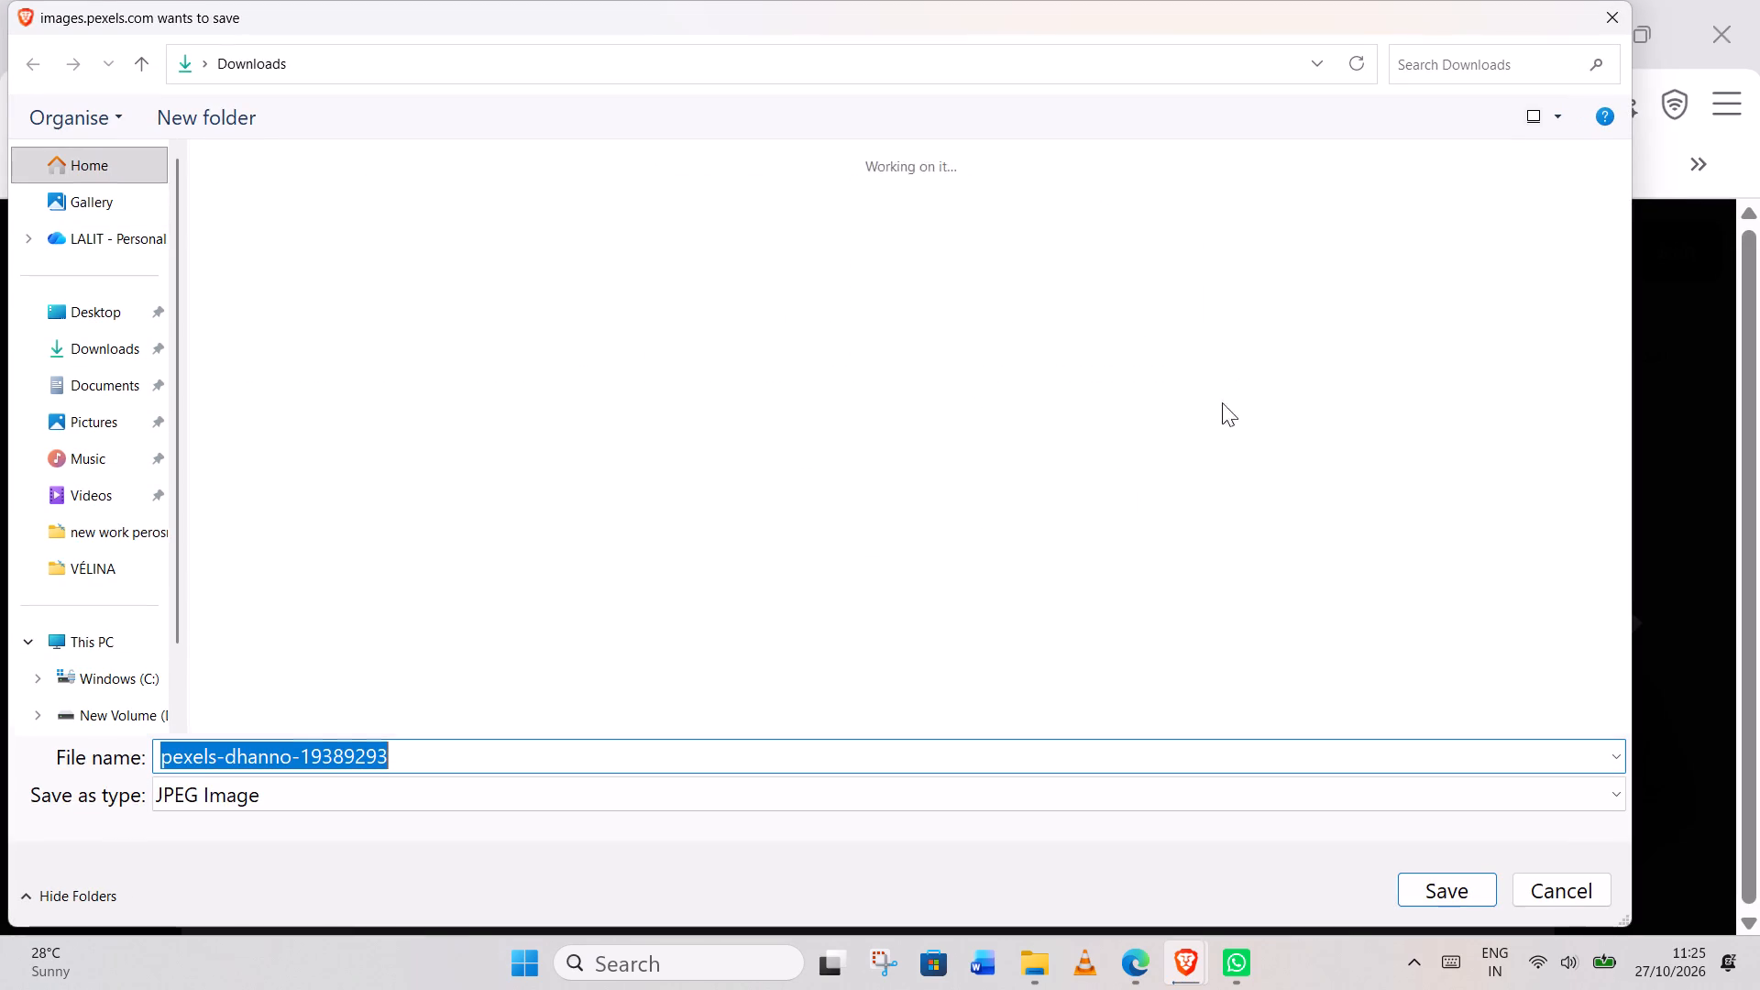
left_click(1427, 897)
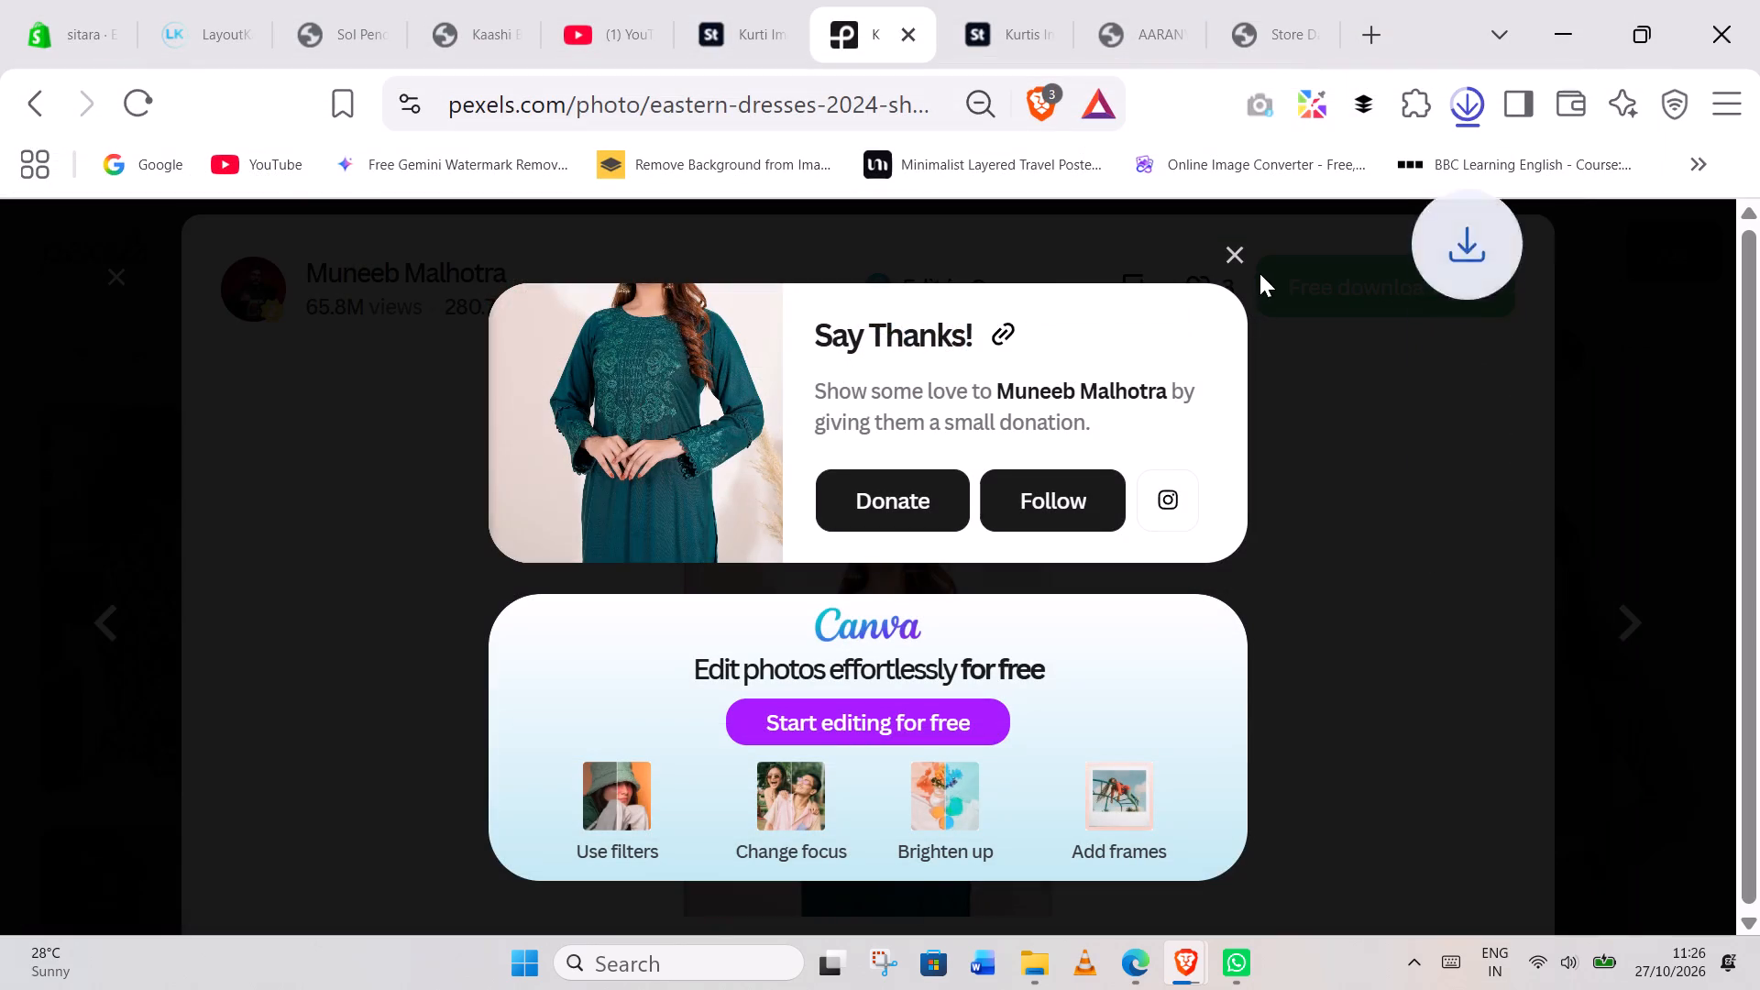
left_click(1228, 256)
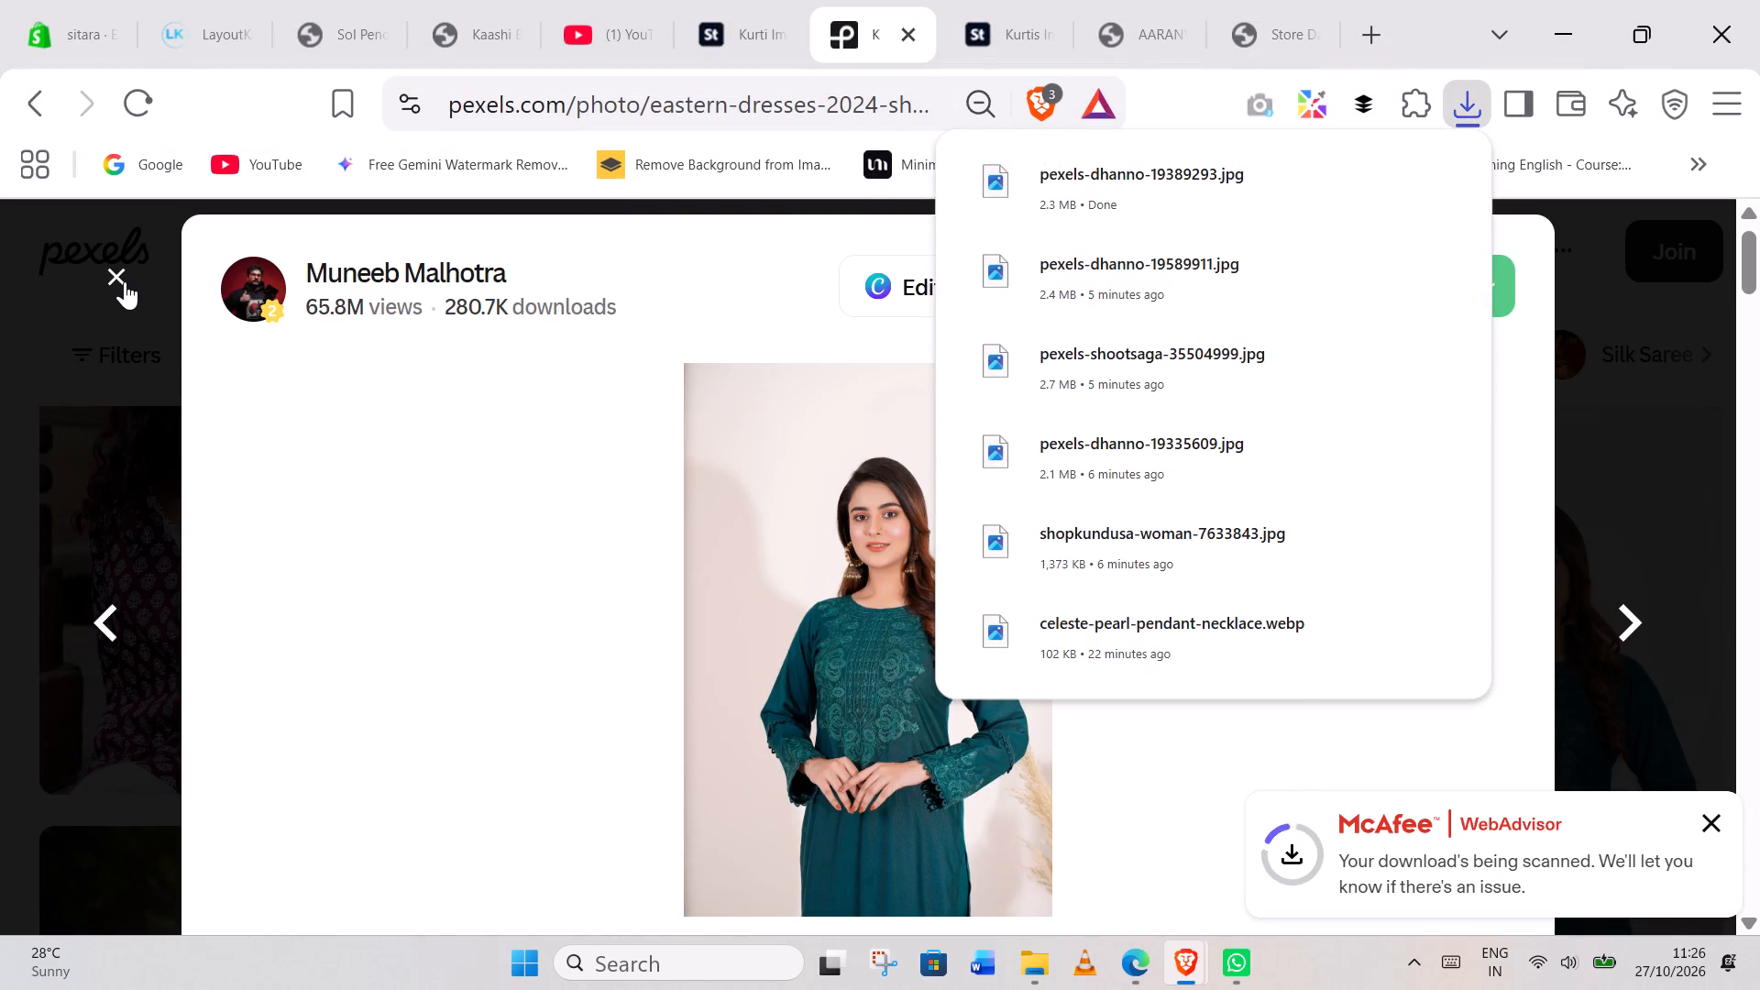
left_click(125, 281)
scroll(1169, 581, "down", 3)
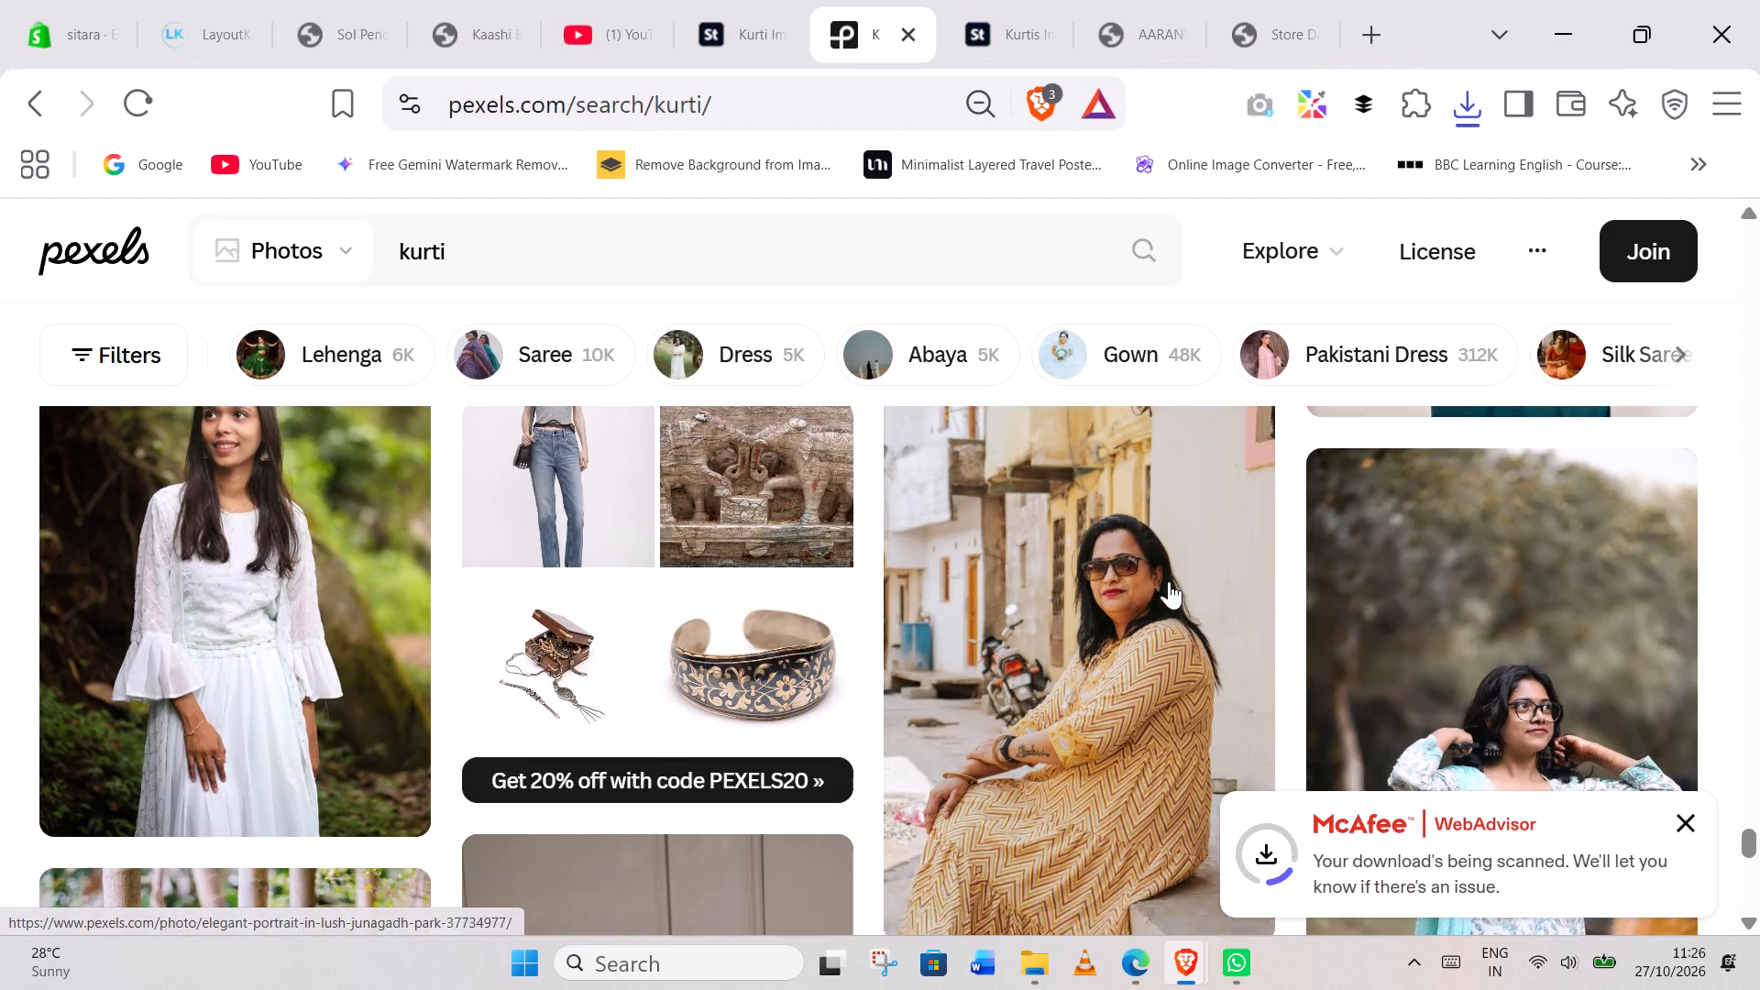
scroll(1303, 587, "down", 4)
scroll(1291, 583, "up", 1)
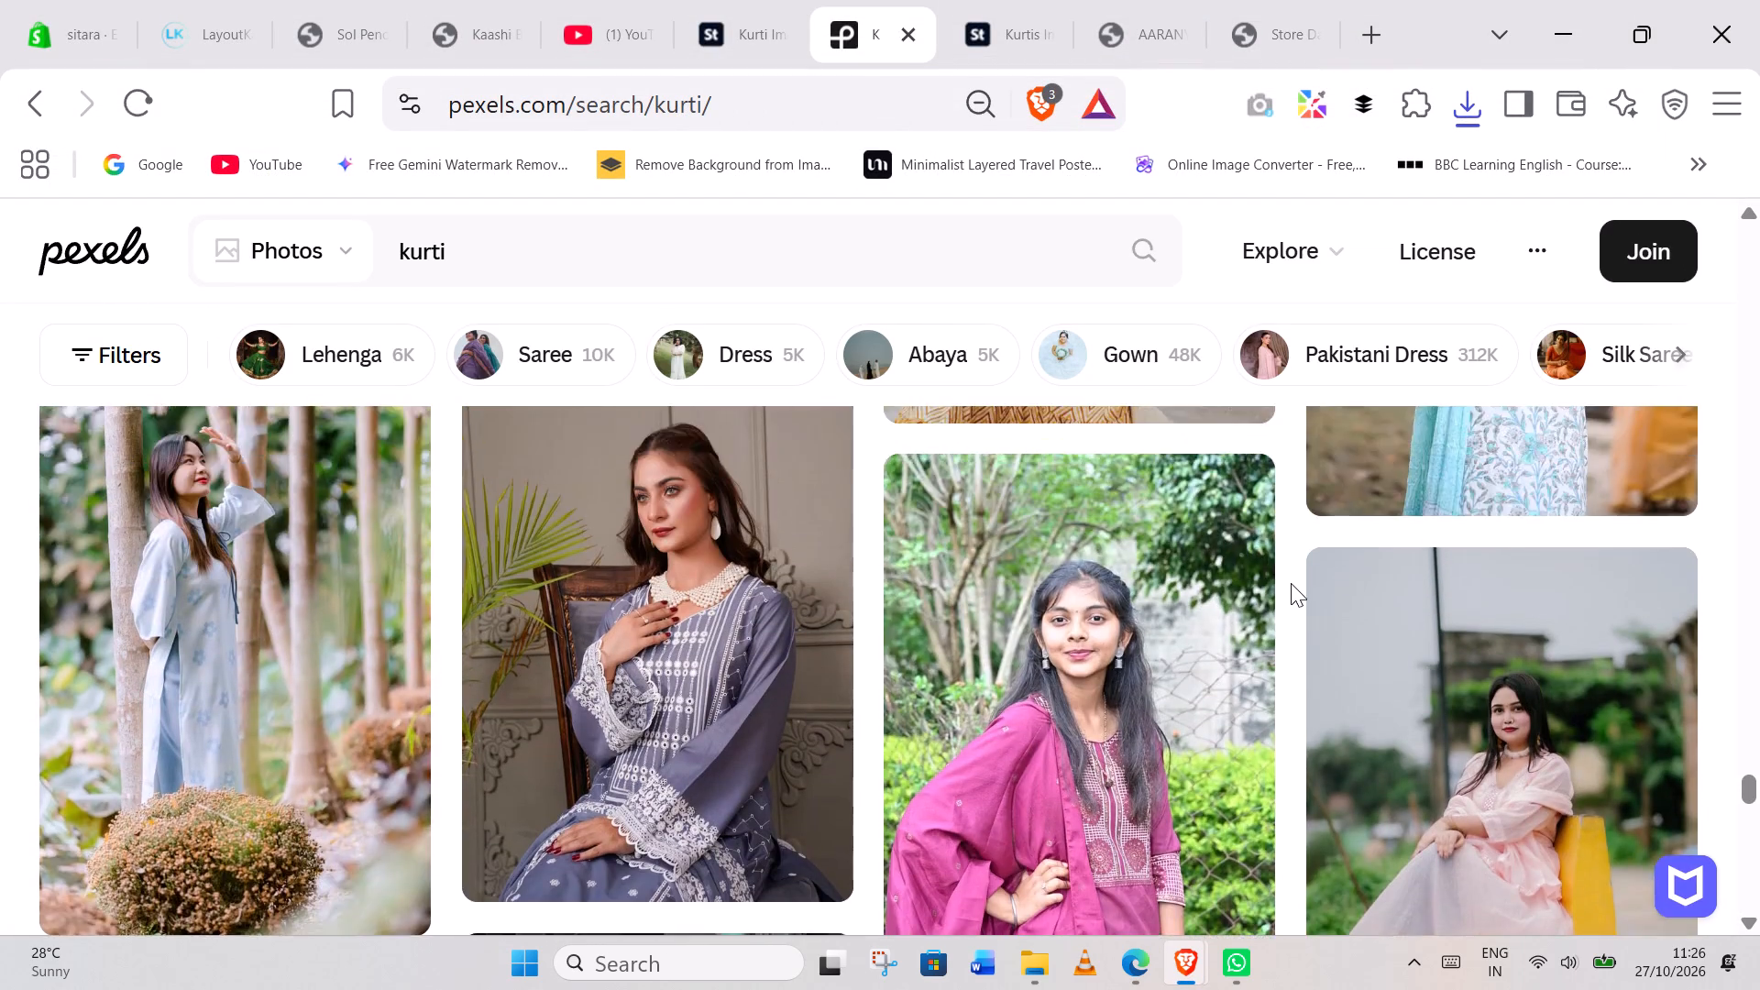
scroll(1291, 583, "down", 1)
scroll(1291, 583, "up", 2)
scroll(1259, 587, "down", 1)
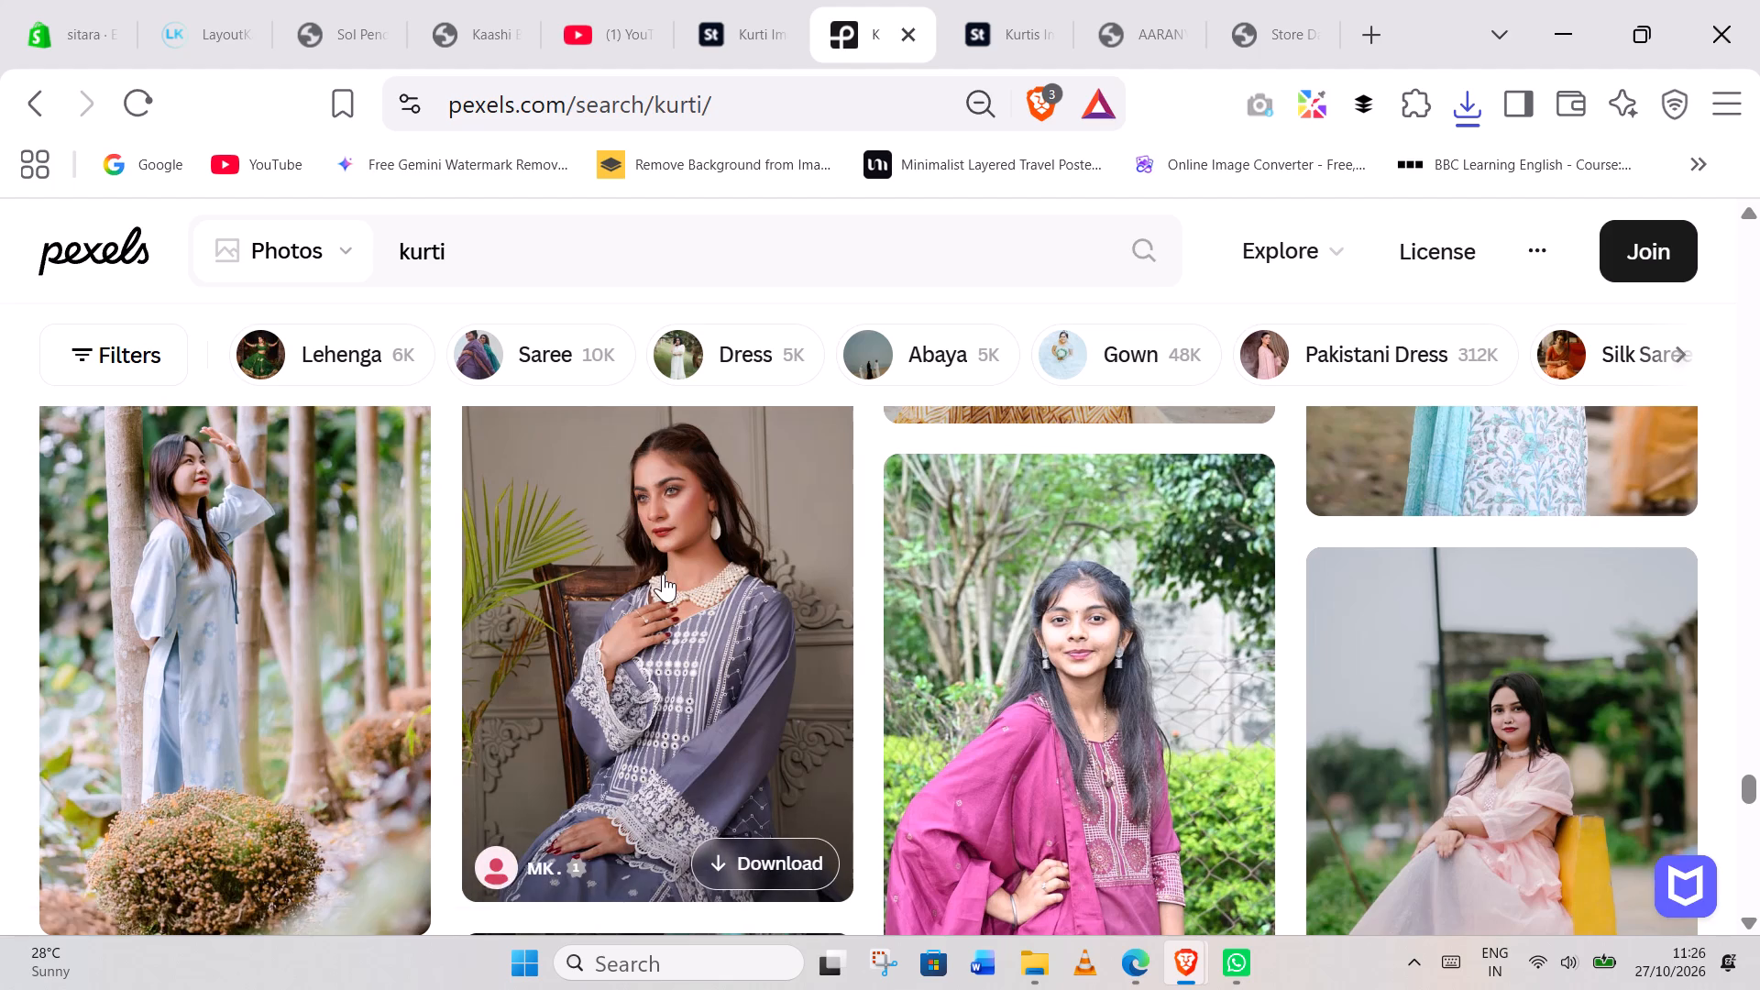
left_click(663, 574)
left_click(1479, 321)
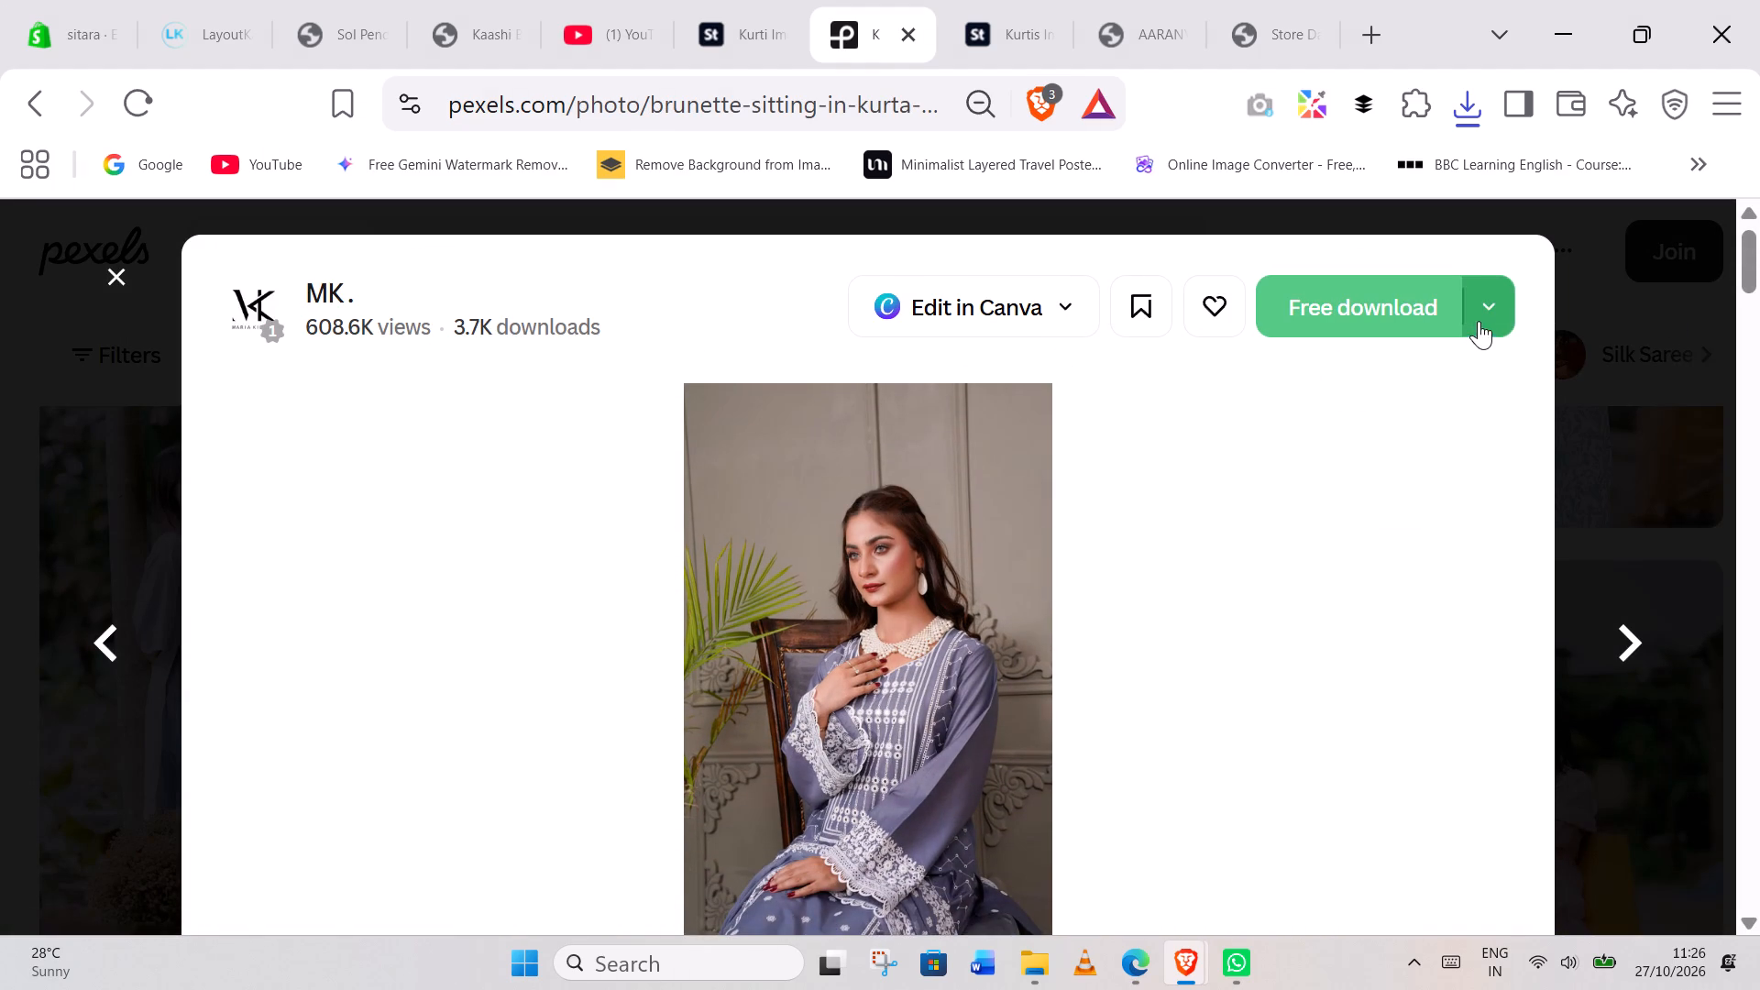
left_click(1282, 861)
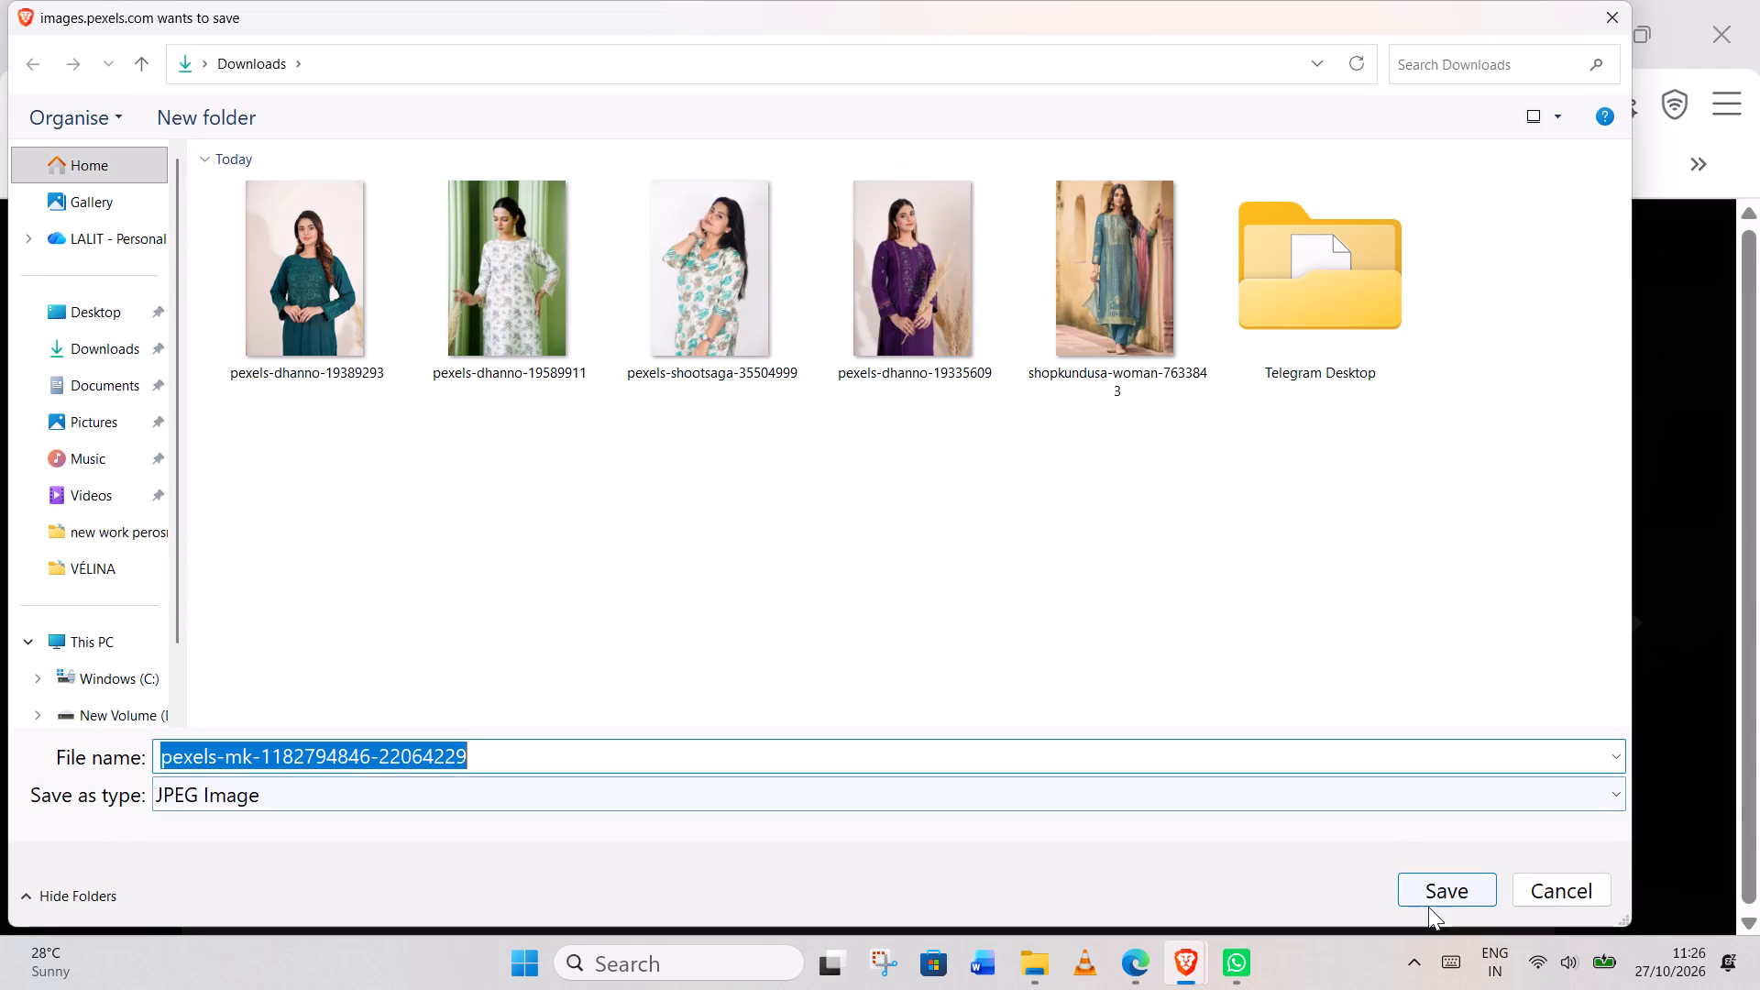
left_click(1437, 898)
left_click(1224, 251)
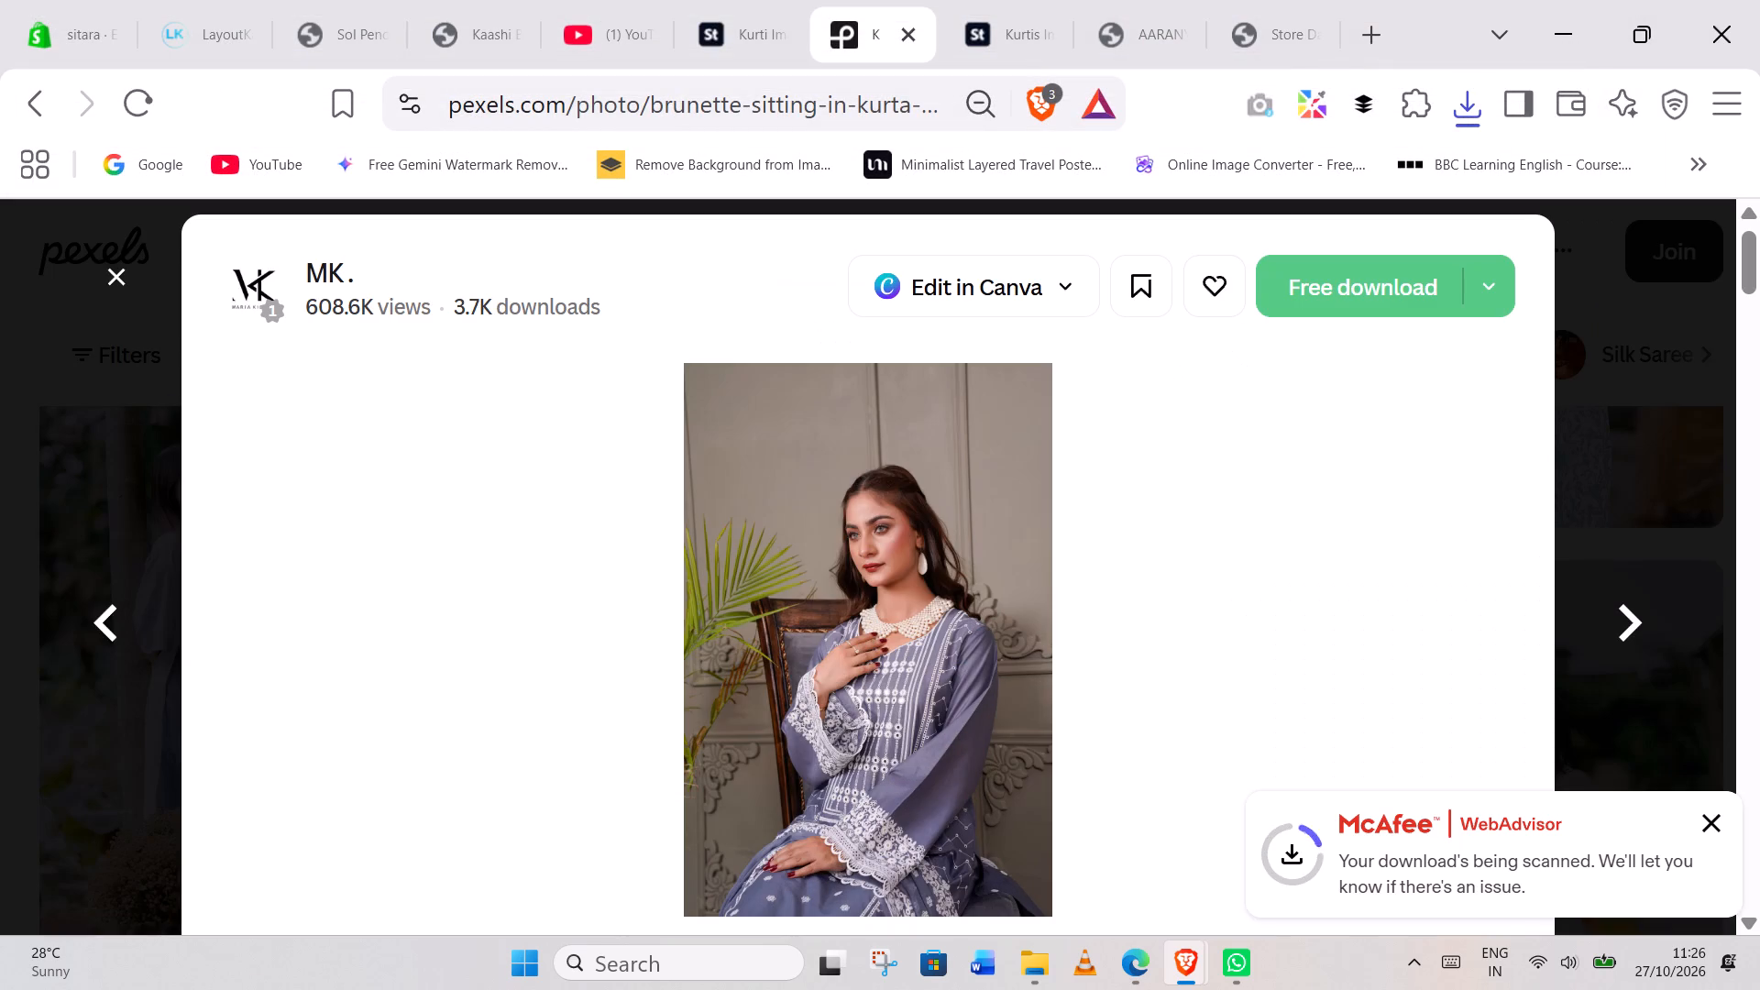
left_click(116, 281)
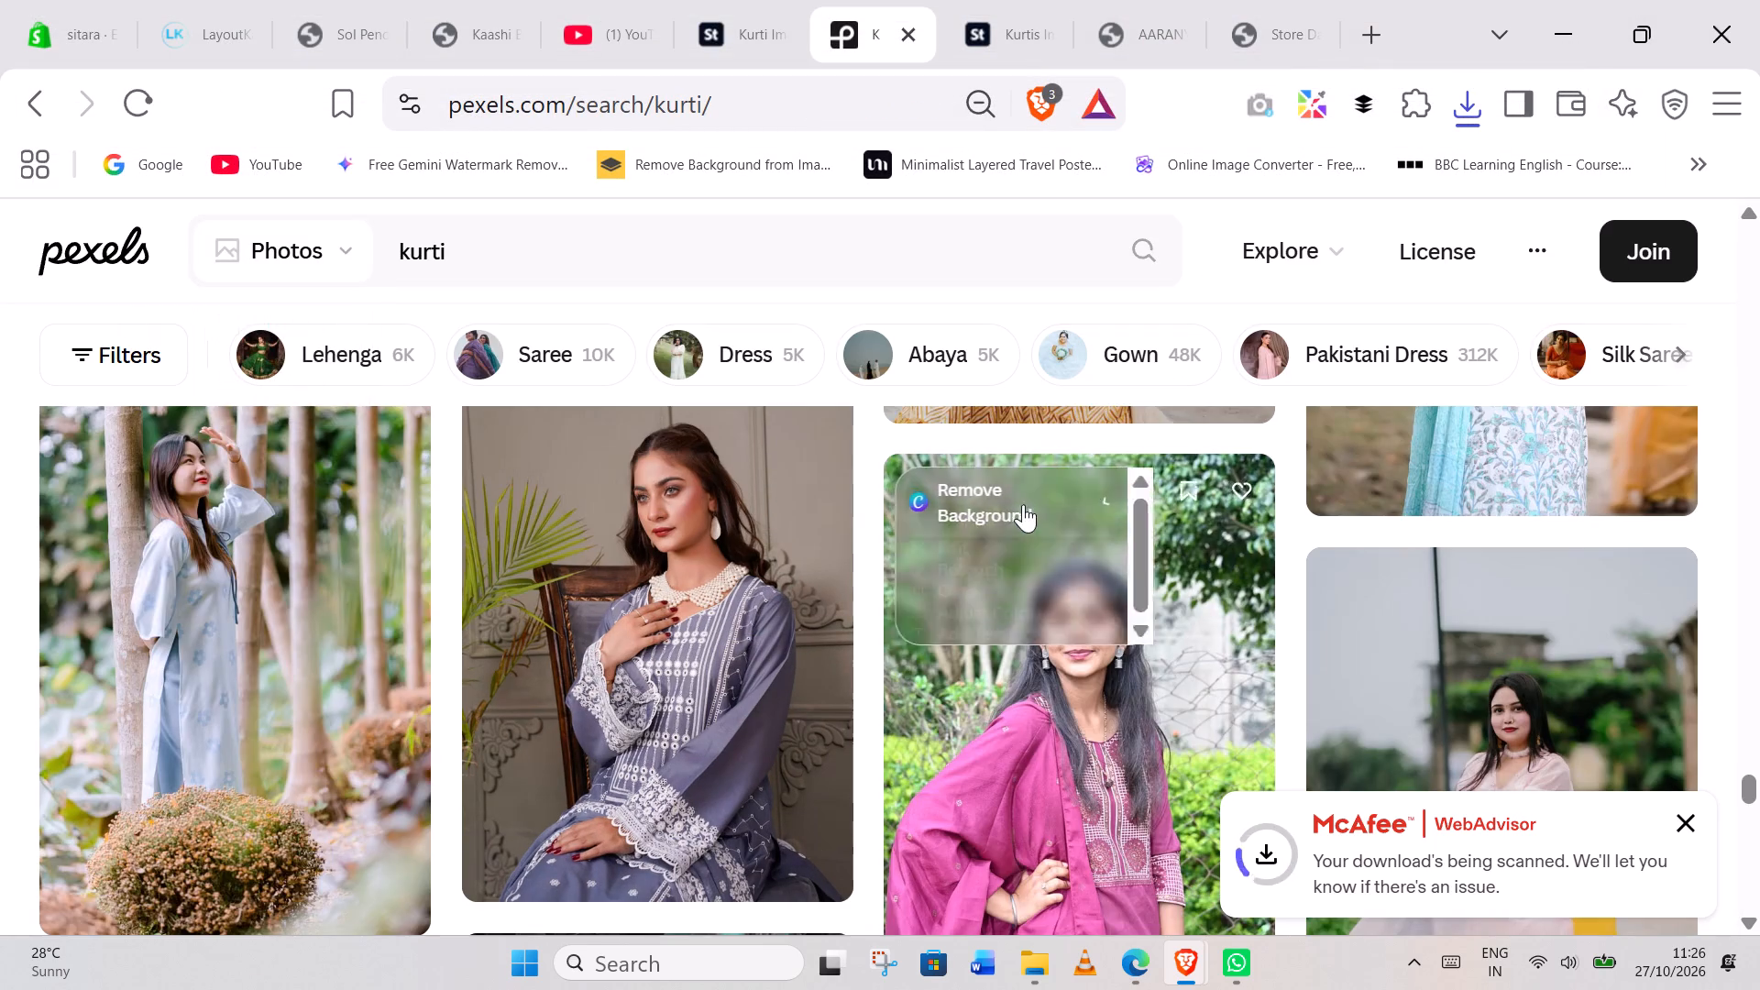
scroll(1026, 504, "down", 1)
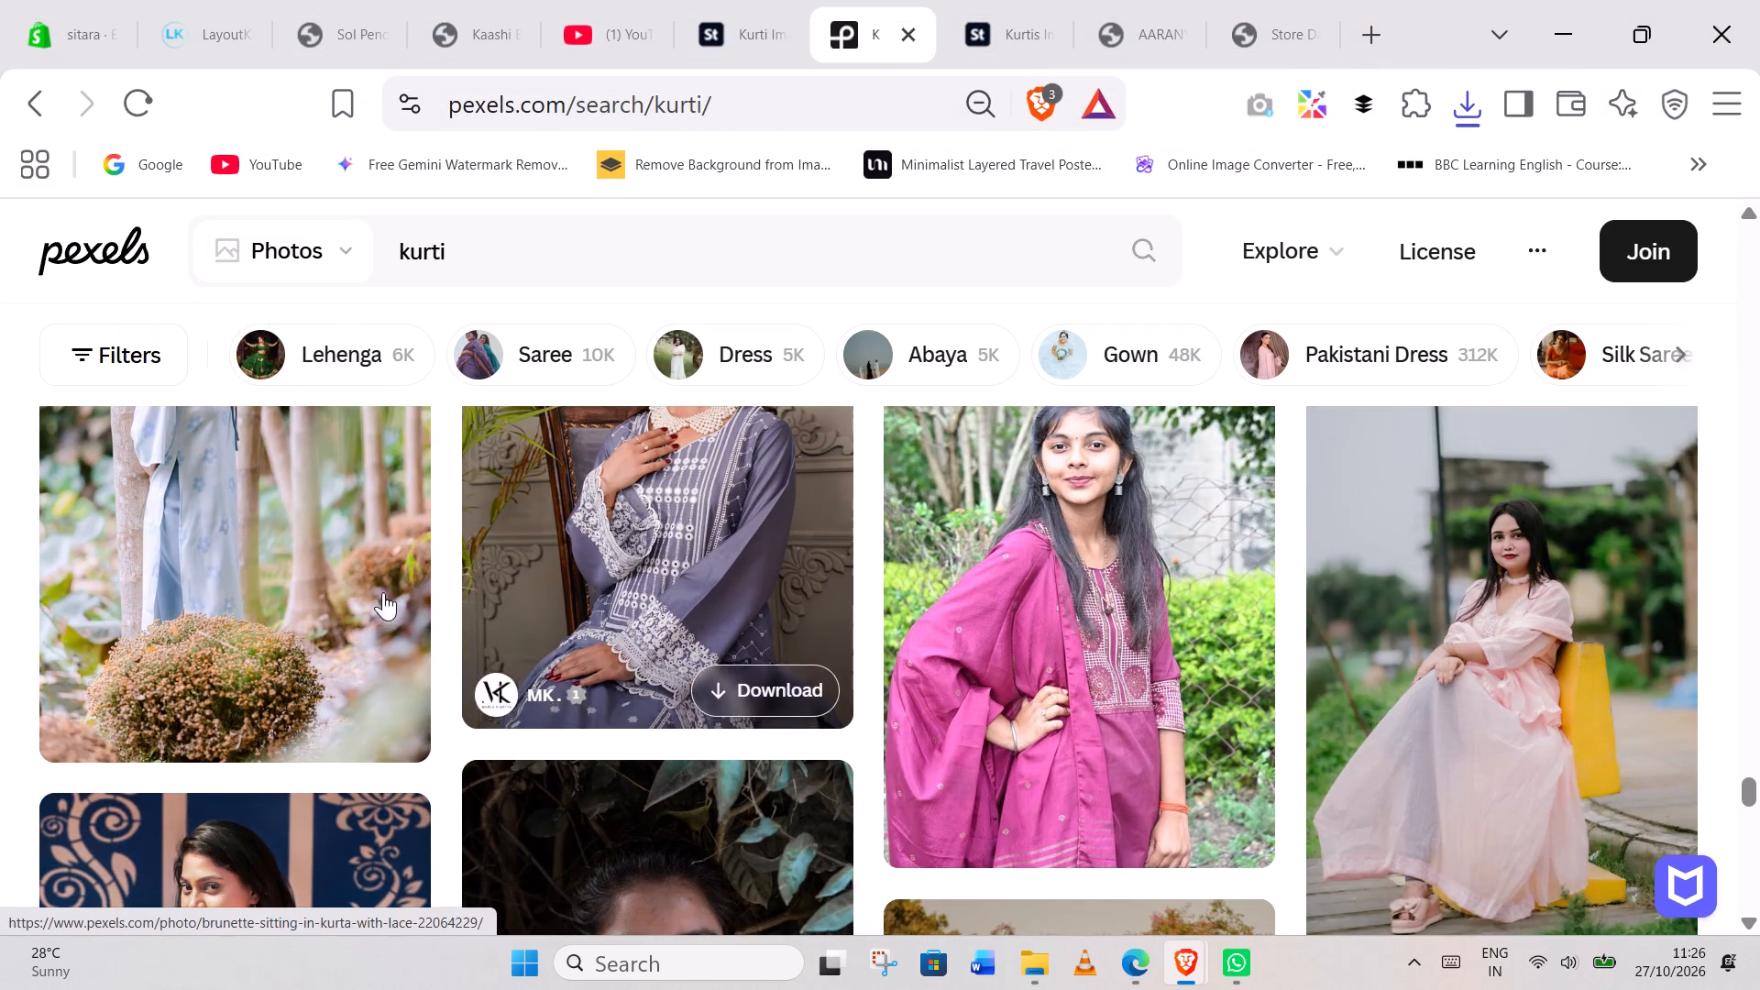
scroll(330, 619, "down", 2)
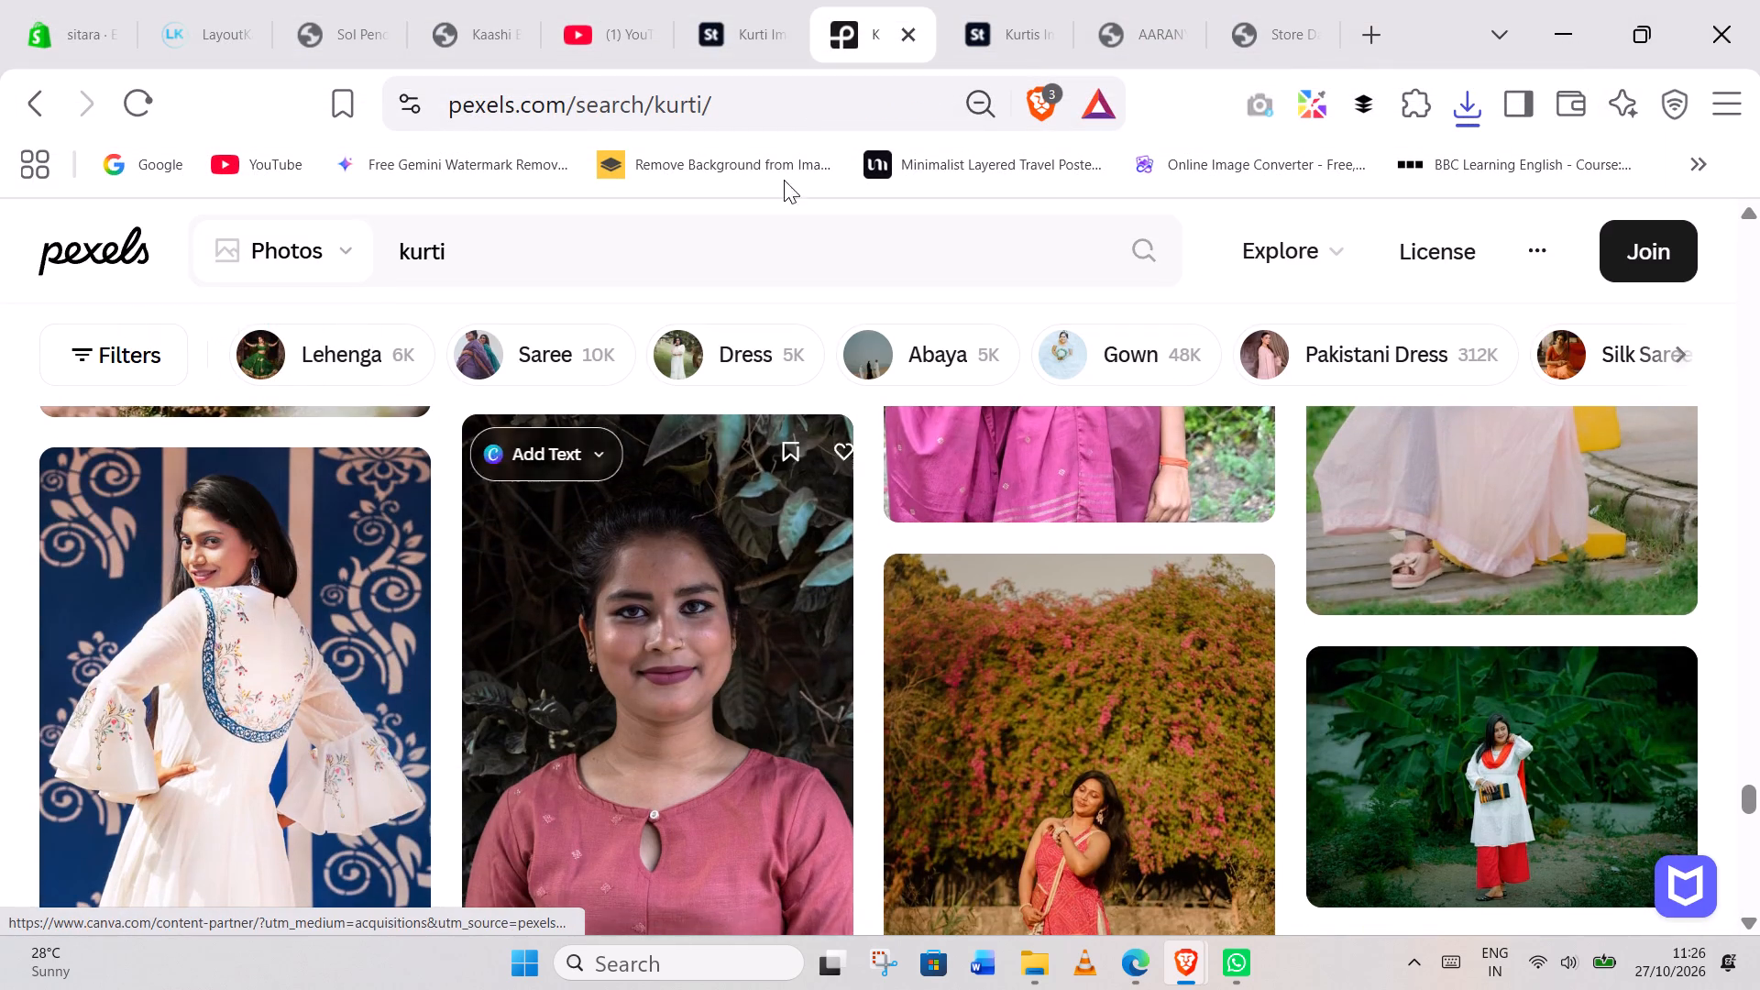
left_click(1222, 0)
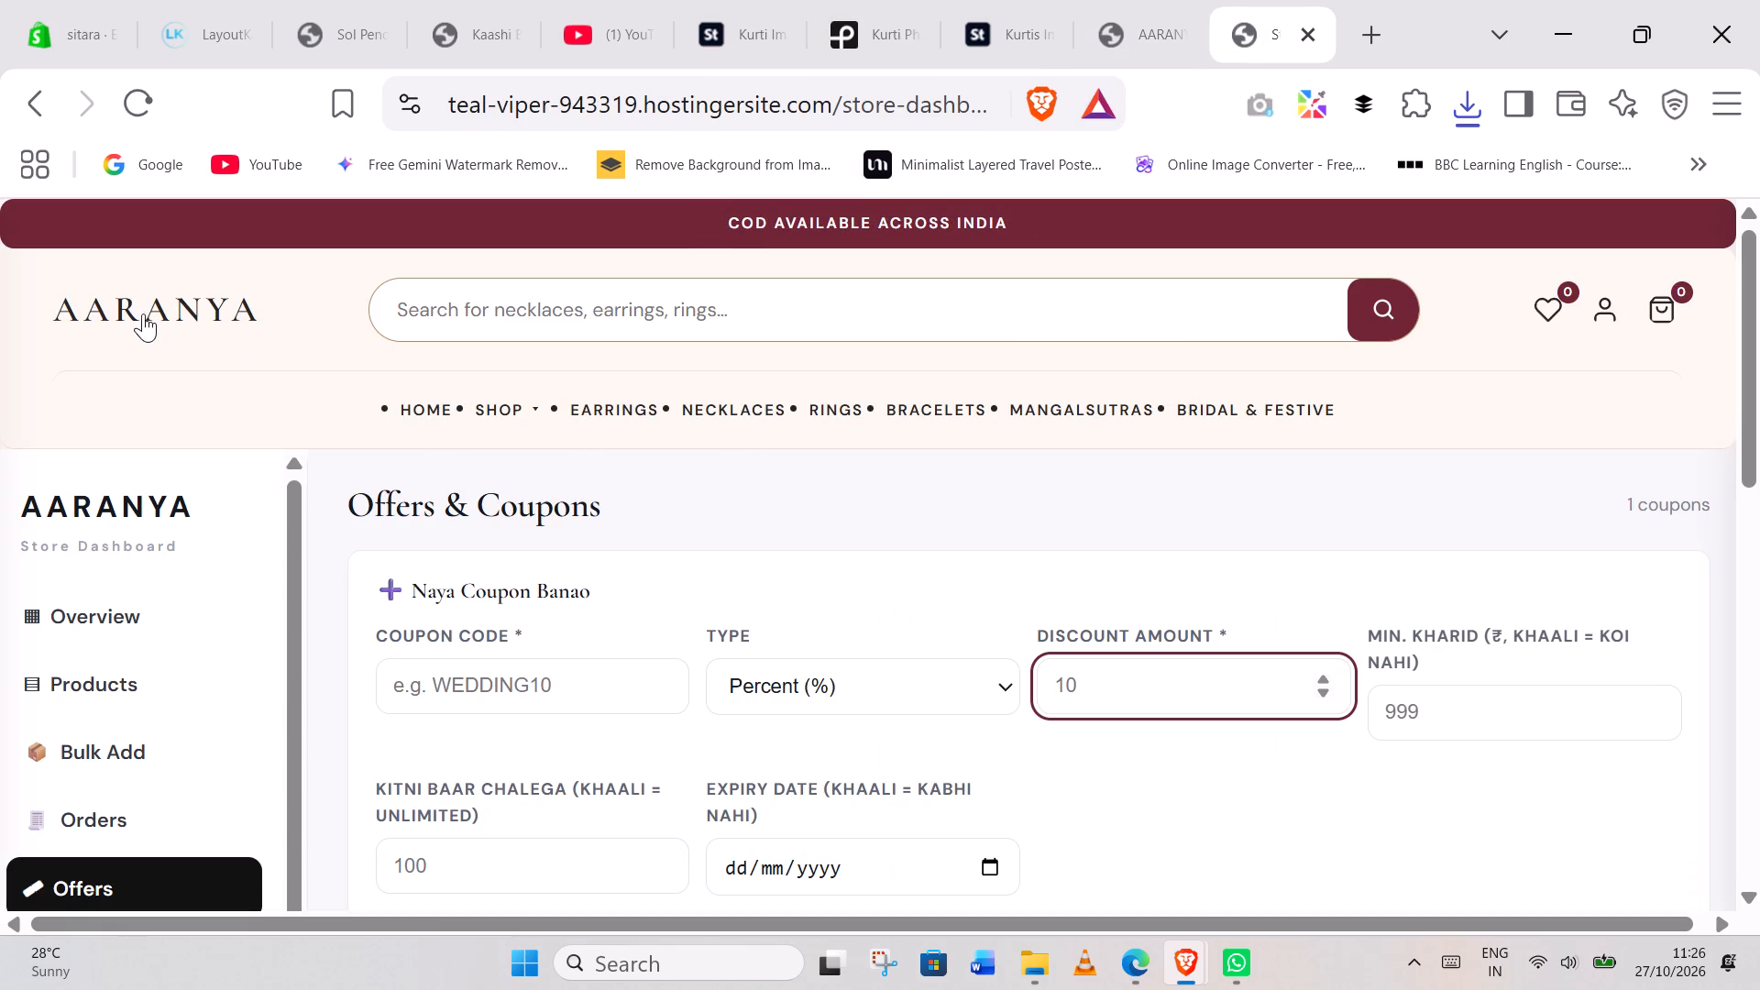
Search Google for palmonas in a new tab and open the PALMONAS Online Store result.
left_click(1372, 29)
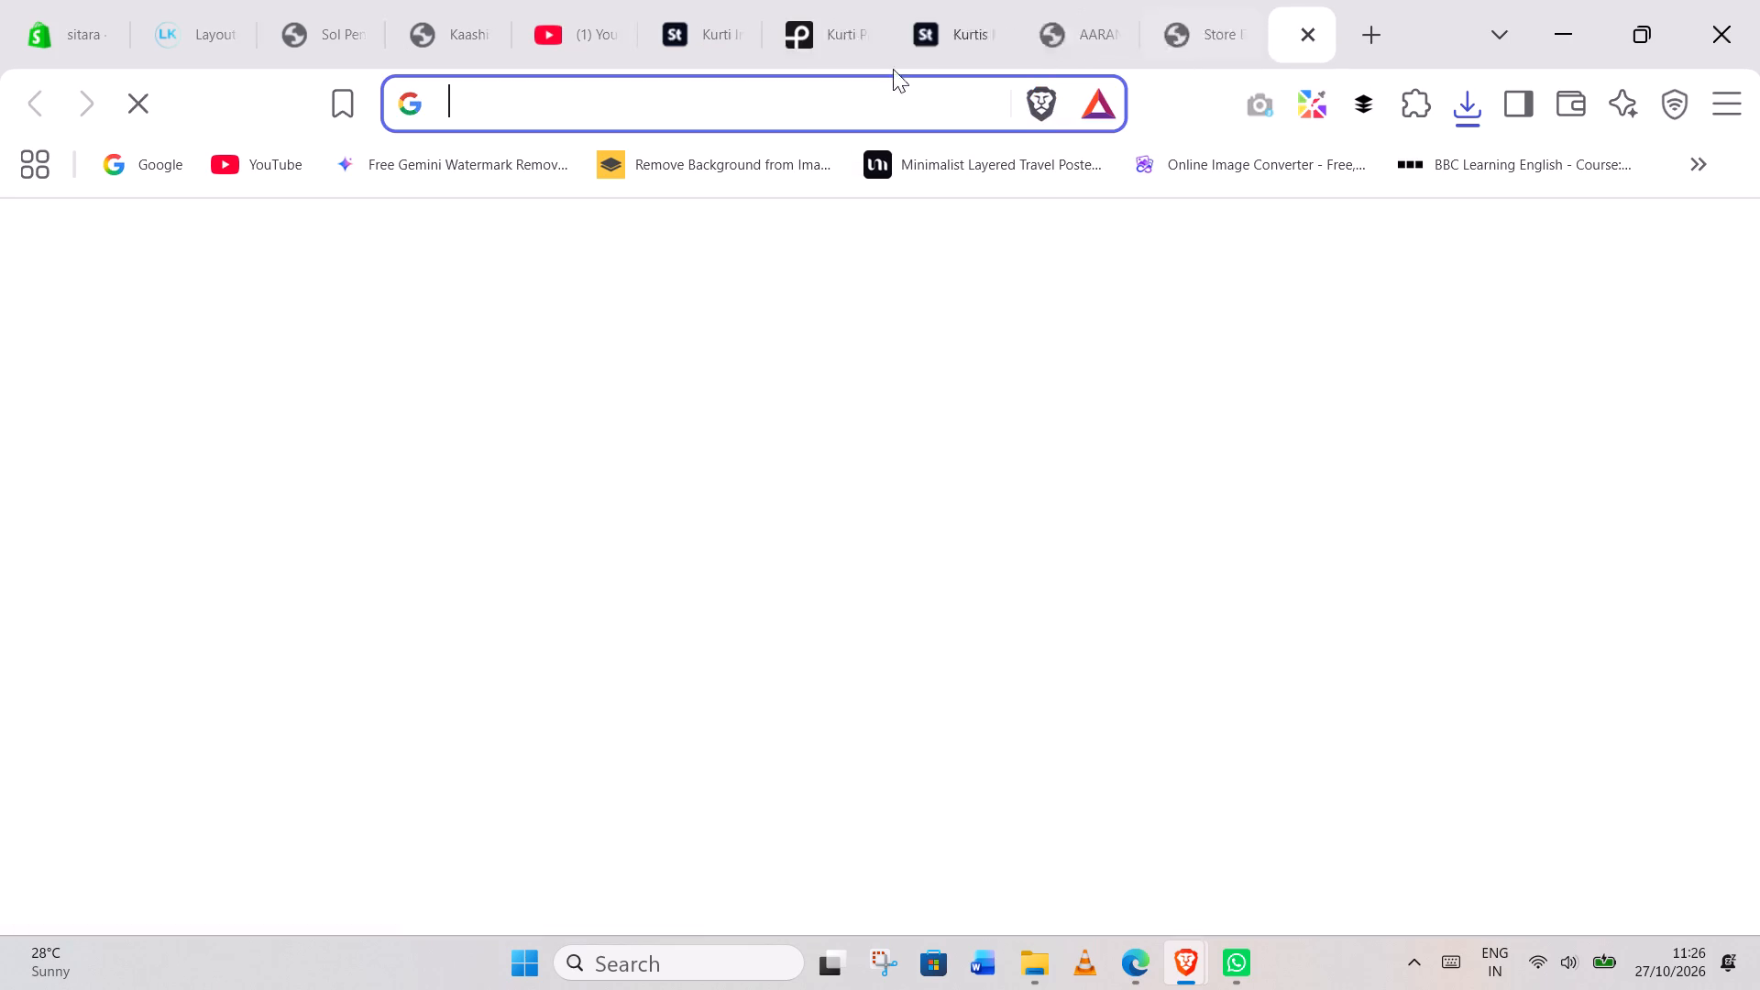
left_click(759, 98)
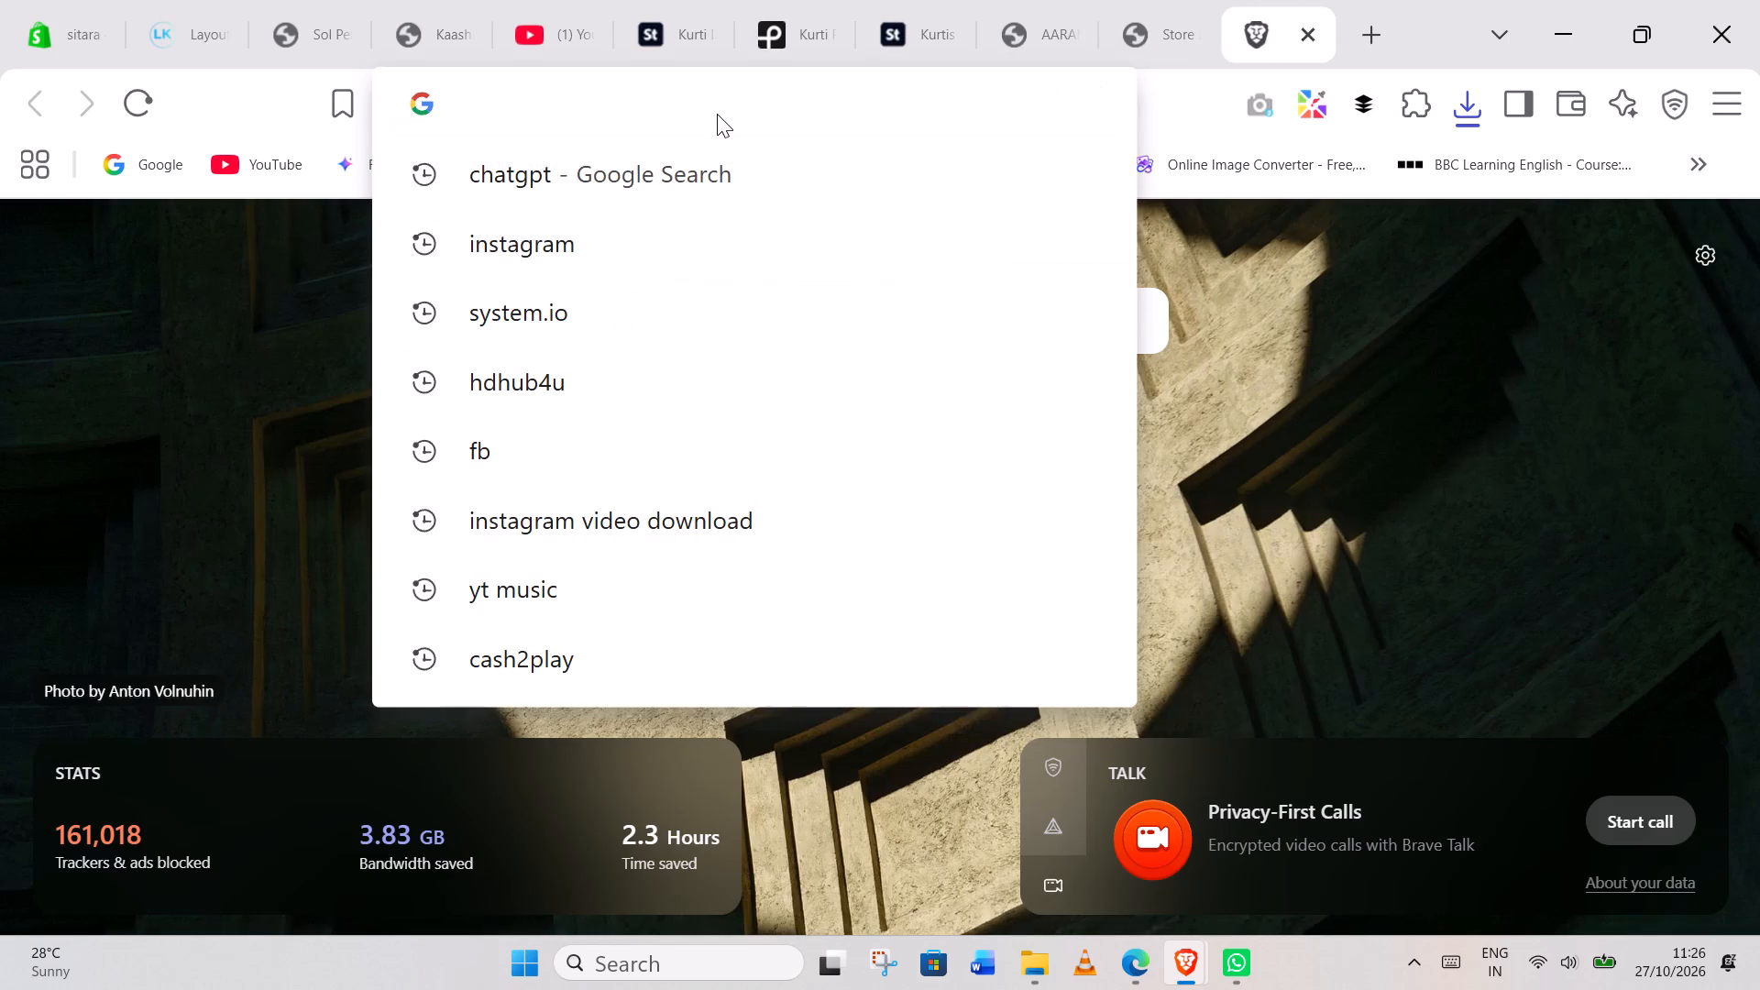
type("PALM")
key("Down")
key("Down")
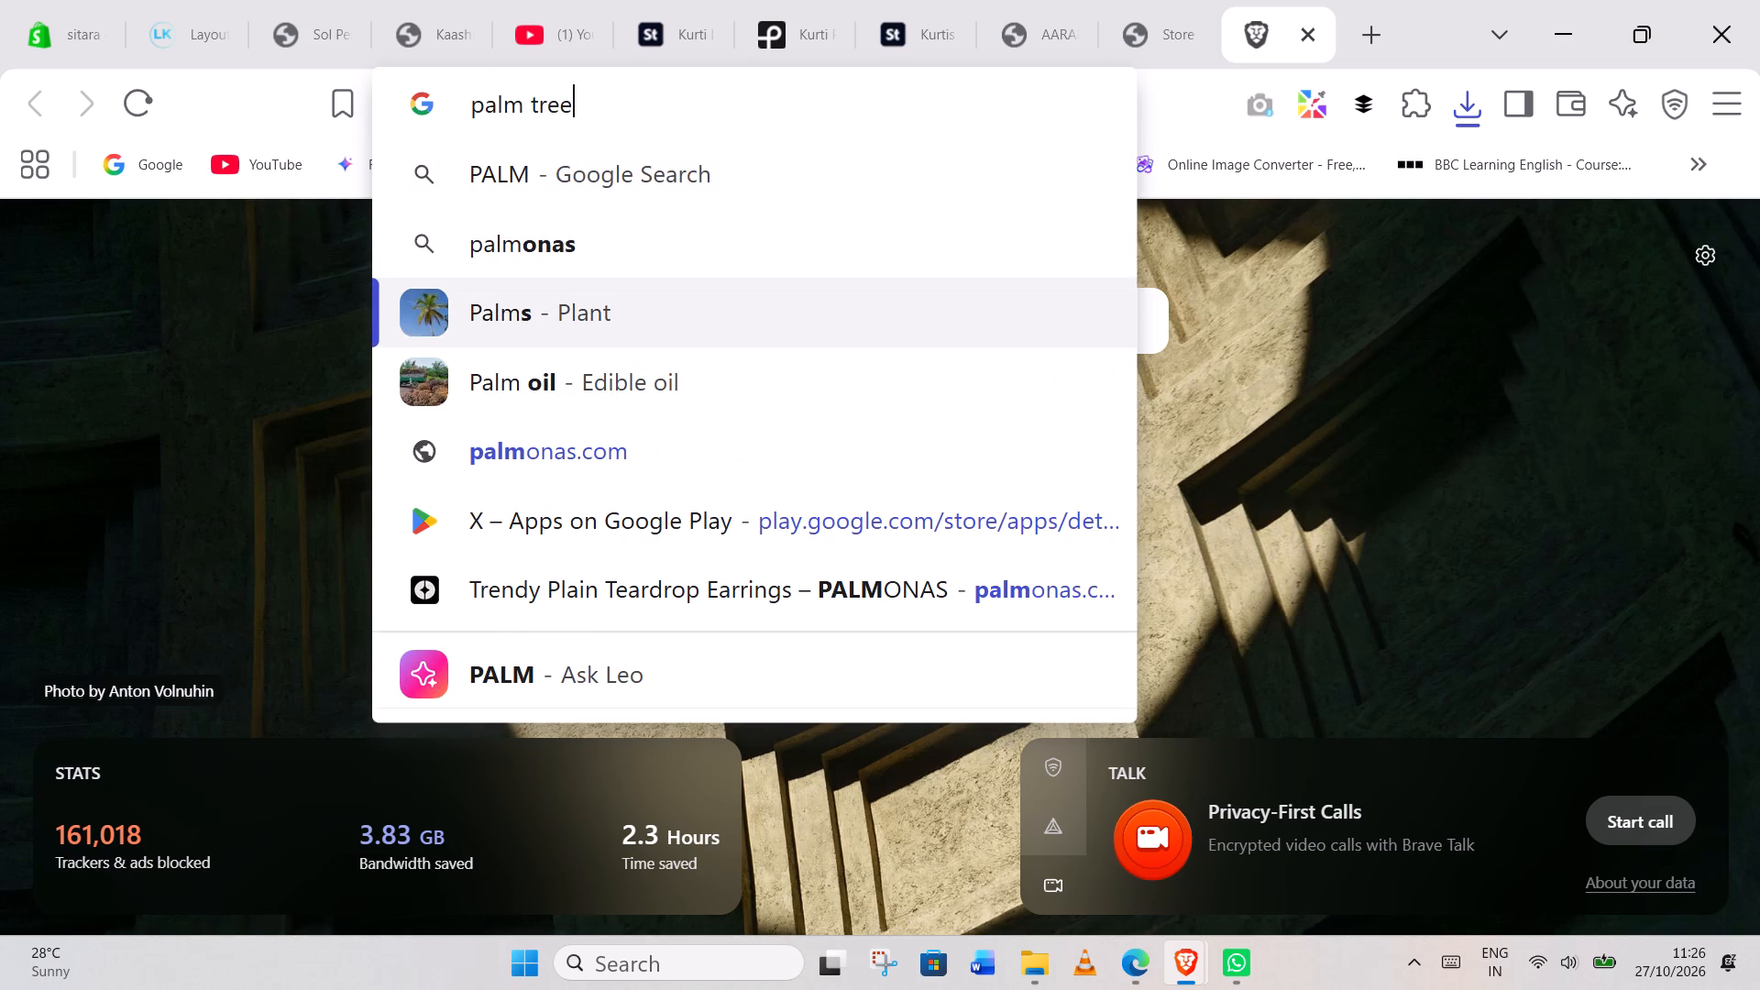
key("Up")
key("Return")
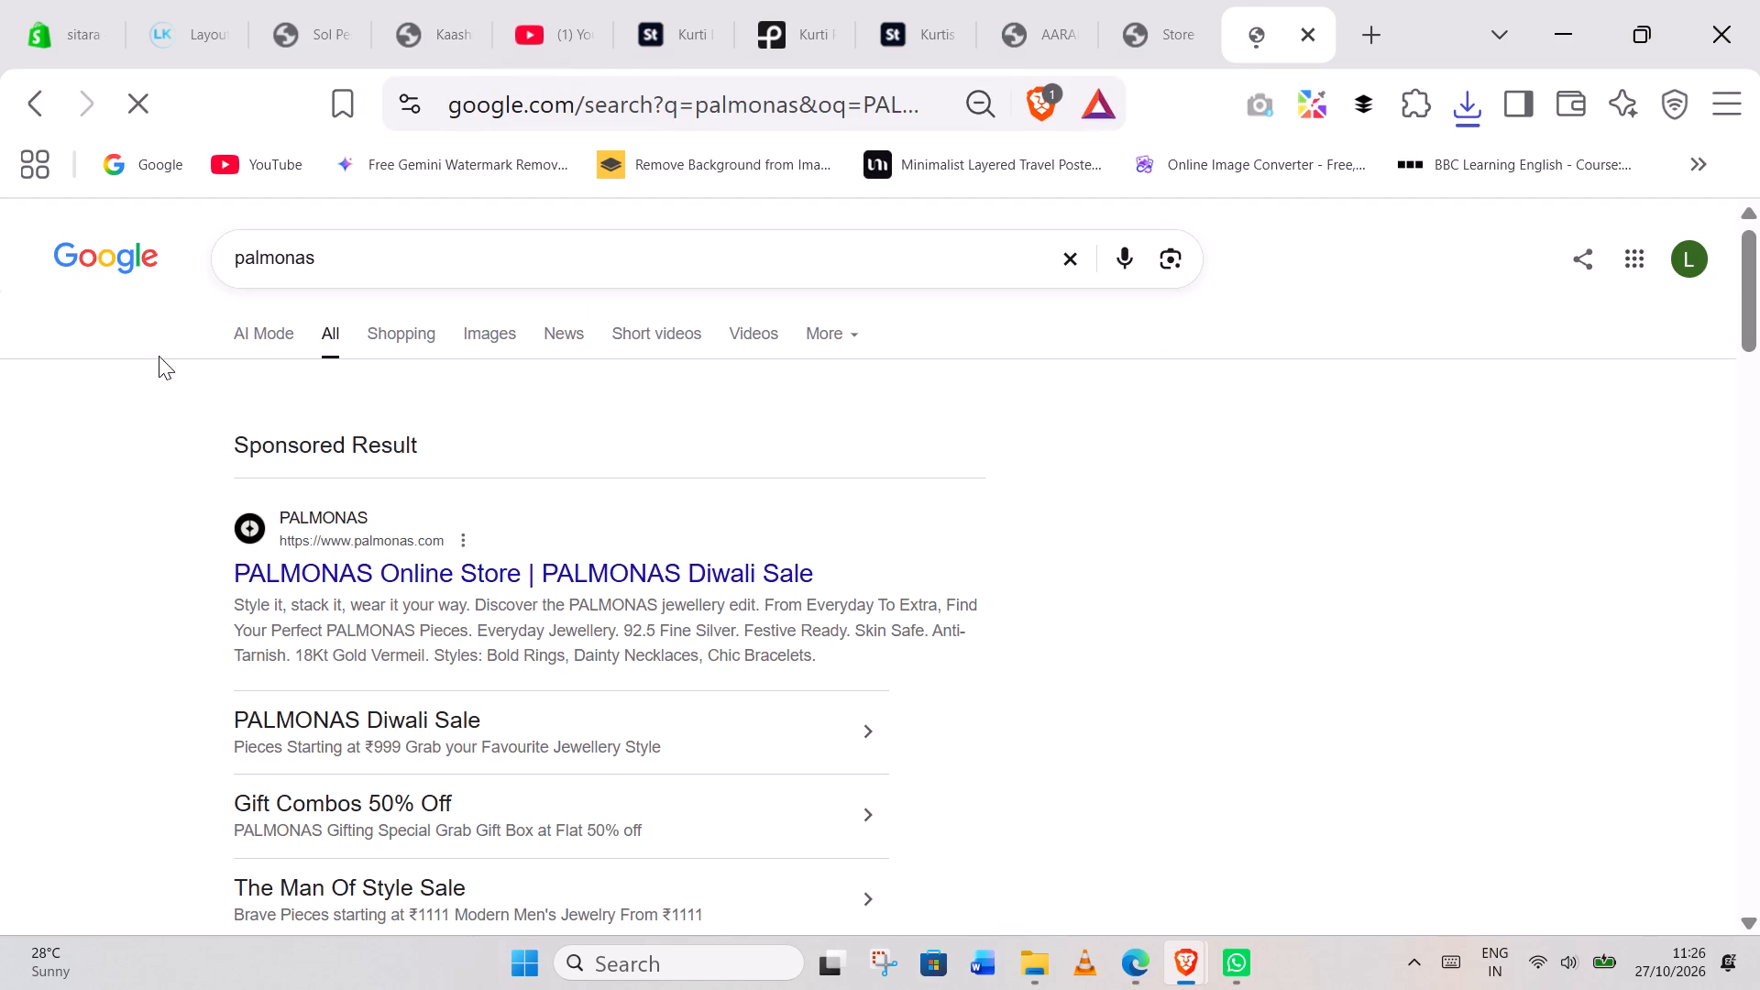
left_click(353, 568)
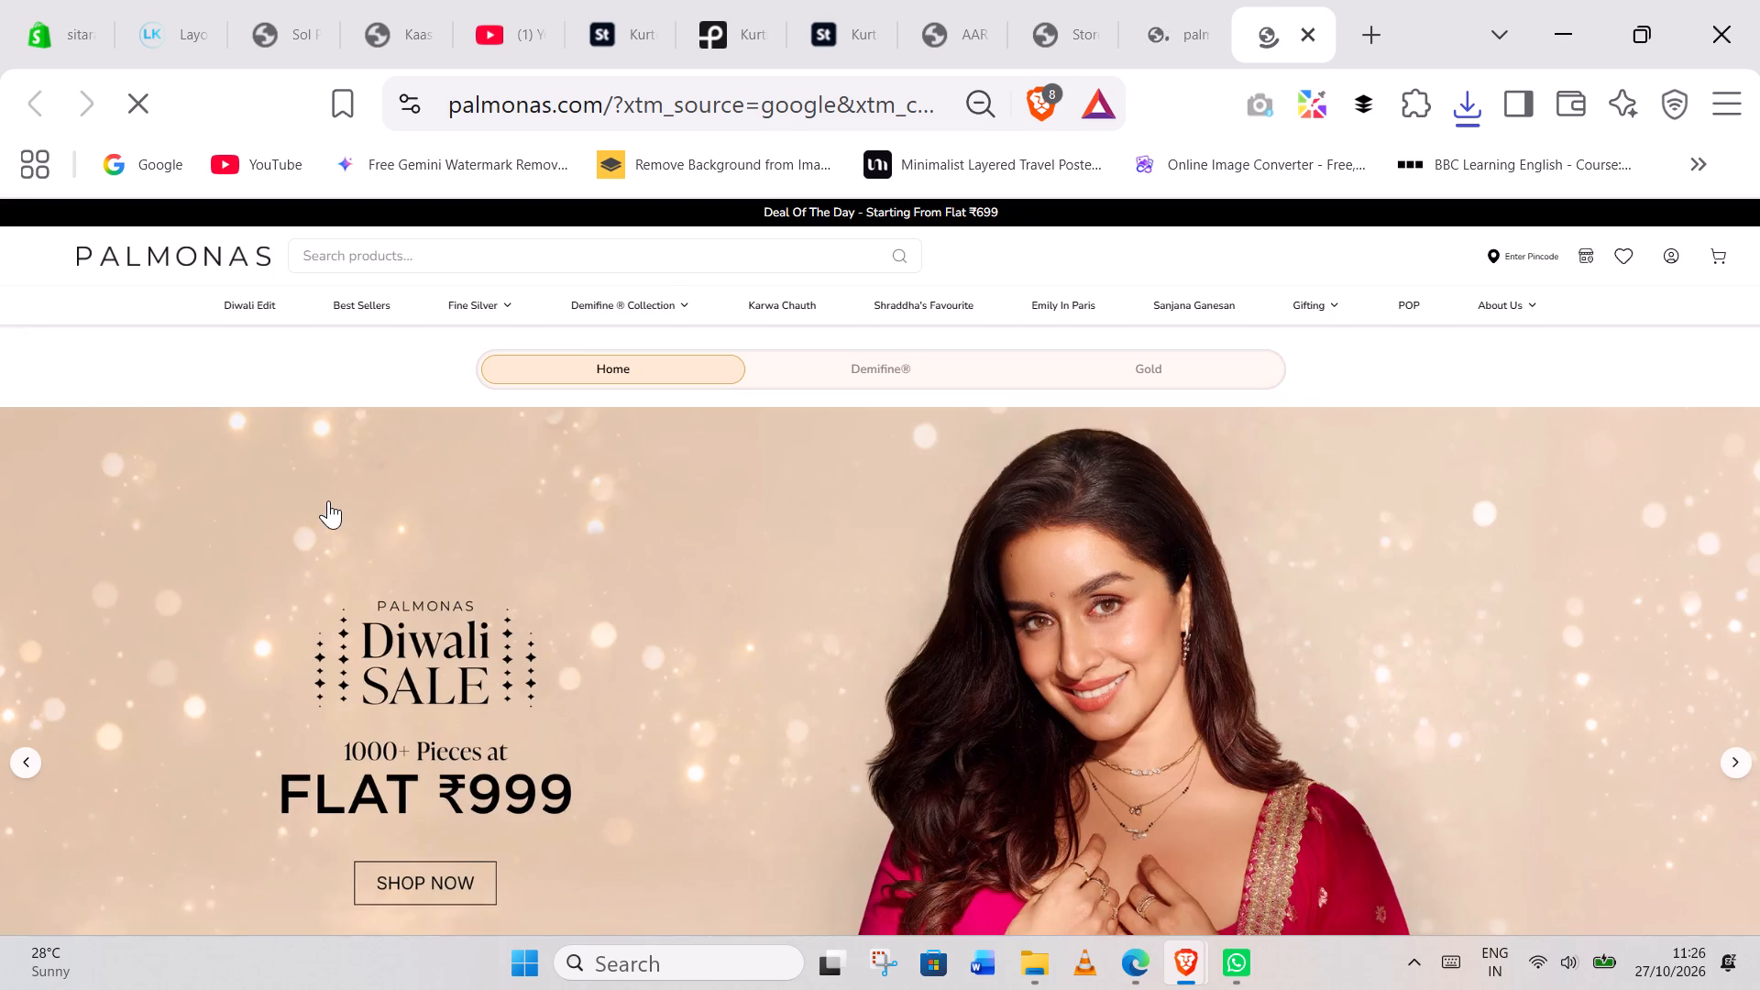
Look over the Palmonas homepage, including its category and offers sections and the slides of its main banner carousel.
scroll(469, 701, "down", 2)
scroll(793, 656, "up", 1)
scroll(1561, 666, "down", 5)
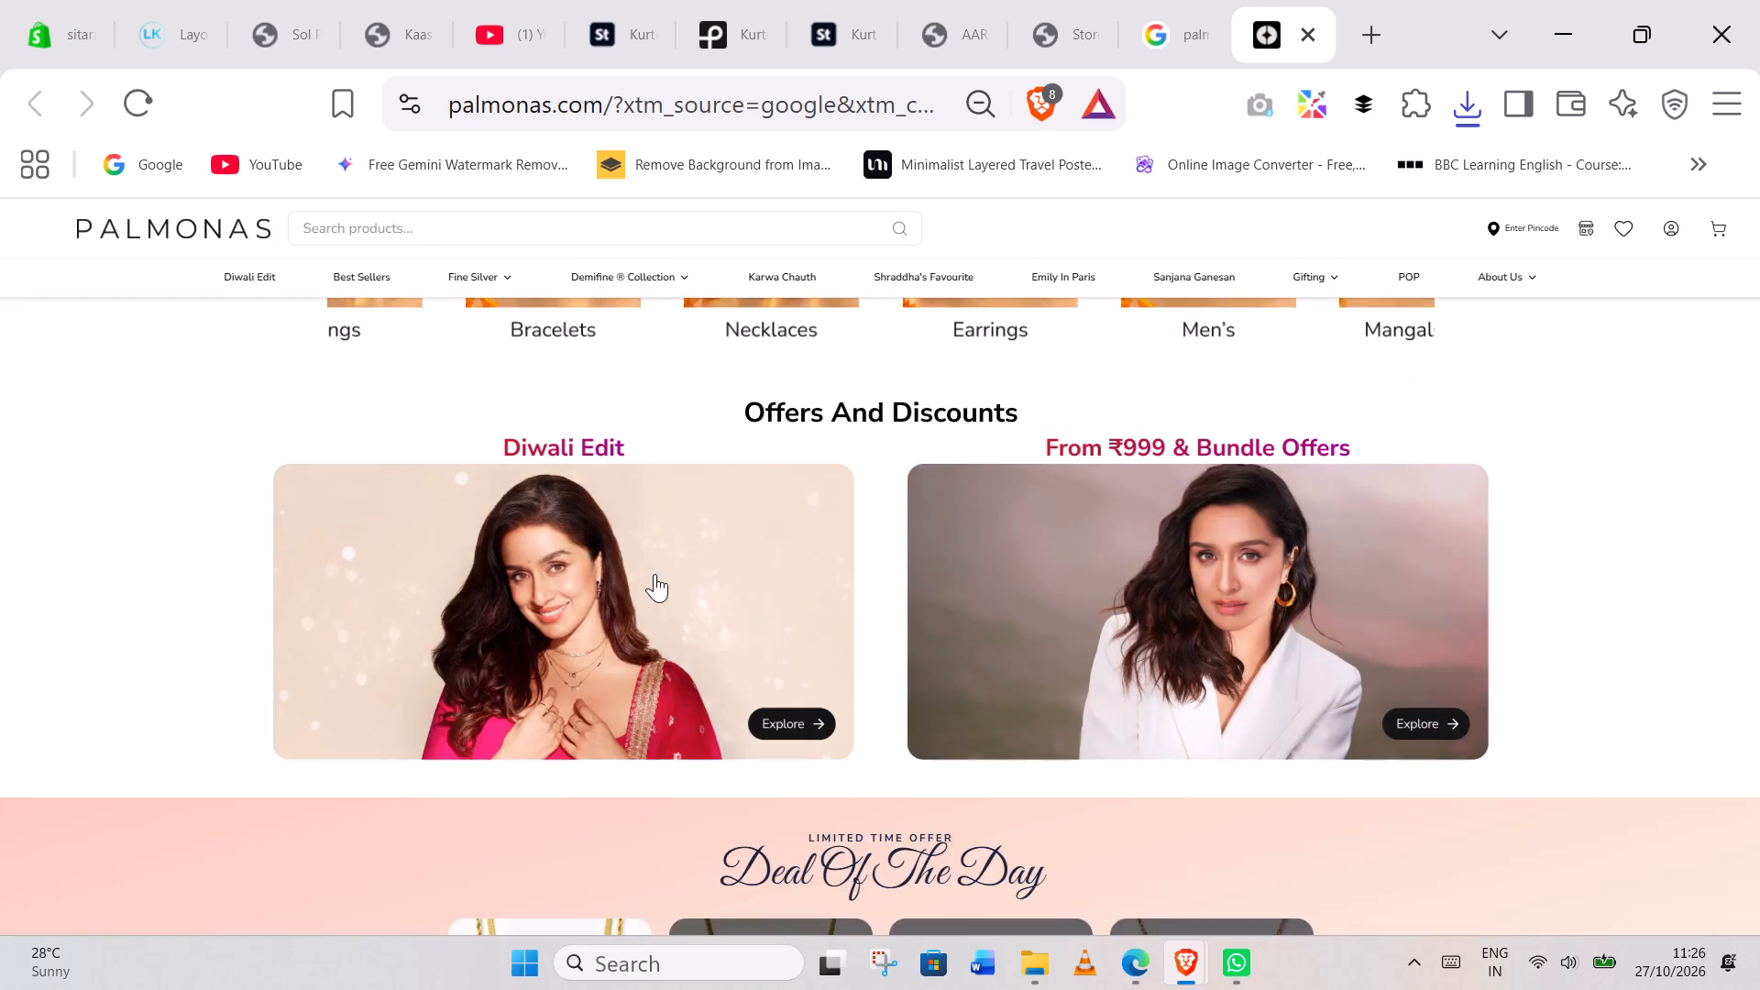
scroll(503, 555, "up", 6)
scroll(501, 560, "down", 5)
scroll(543, 569, "up", 5)
scroll(792, 591, "down", 2)
scroll(873, 588, "down", 4)
scroll(873, 588, "up", 5)
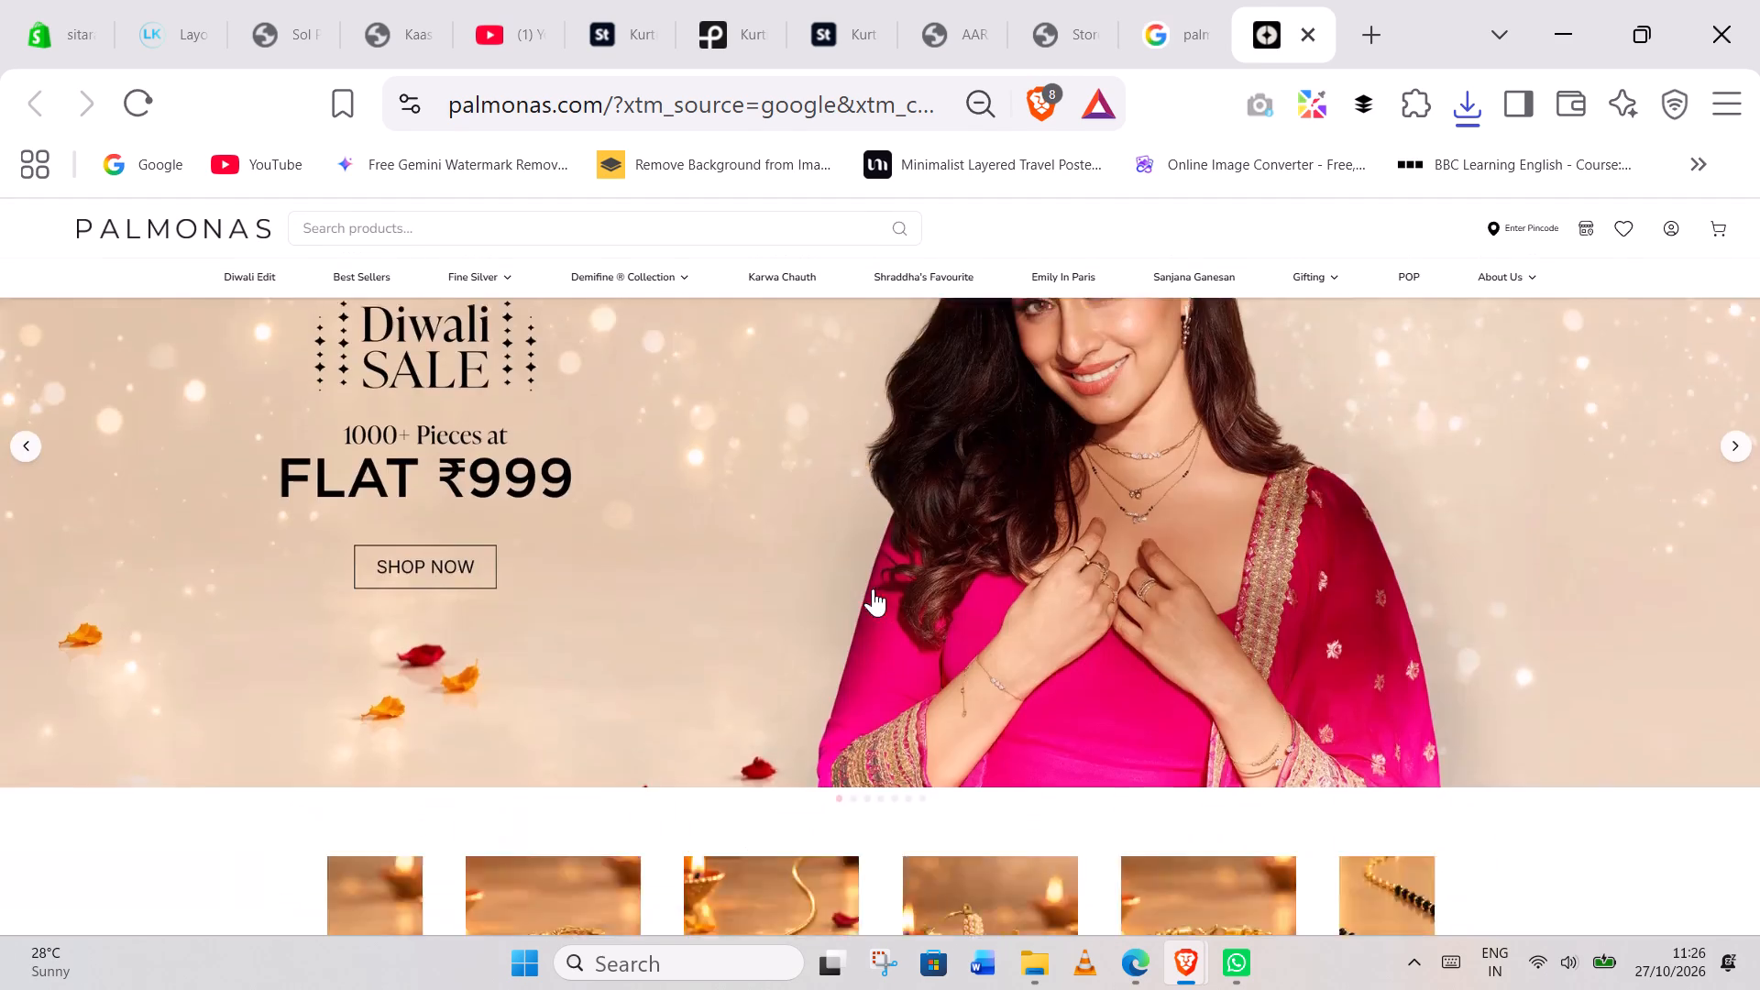
scroll(870, 588, "down", 6)
scroll(869, 588, "up", 5)
scroll(1246, 579, "up", 5)
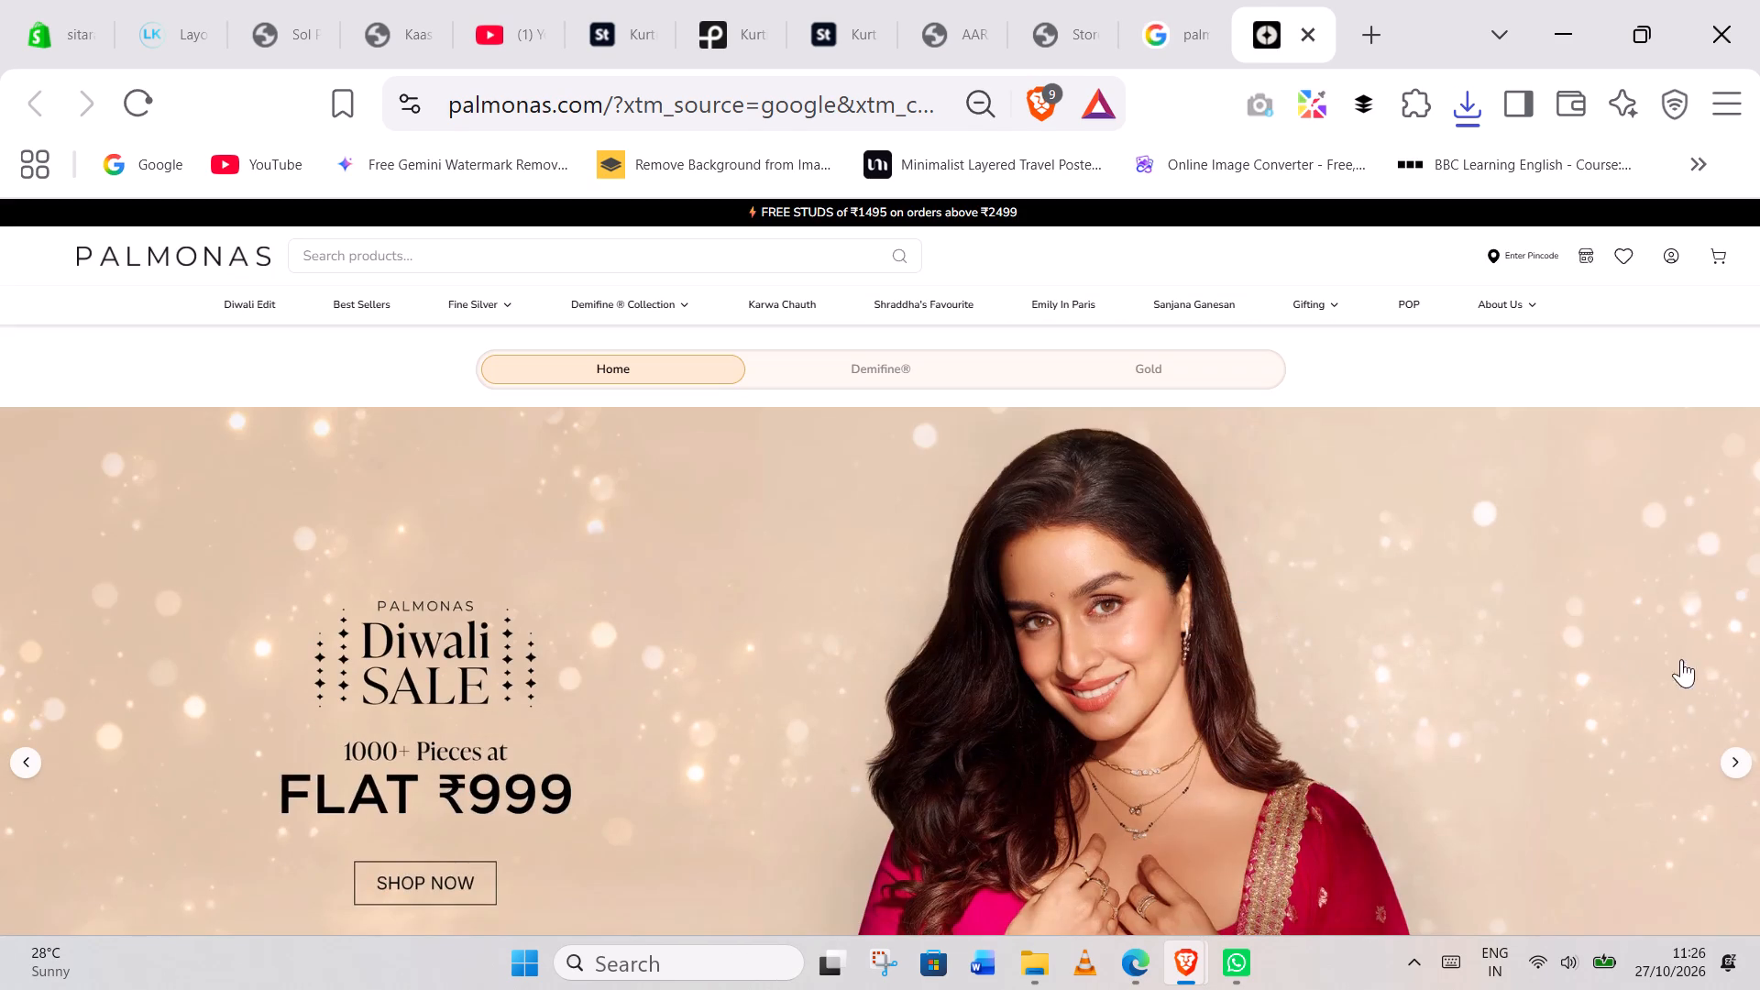
left_click(1736, 753)
left_click(1739, 756)
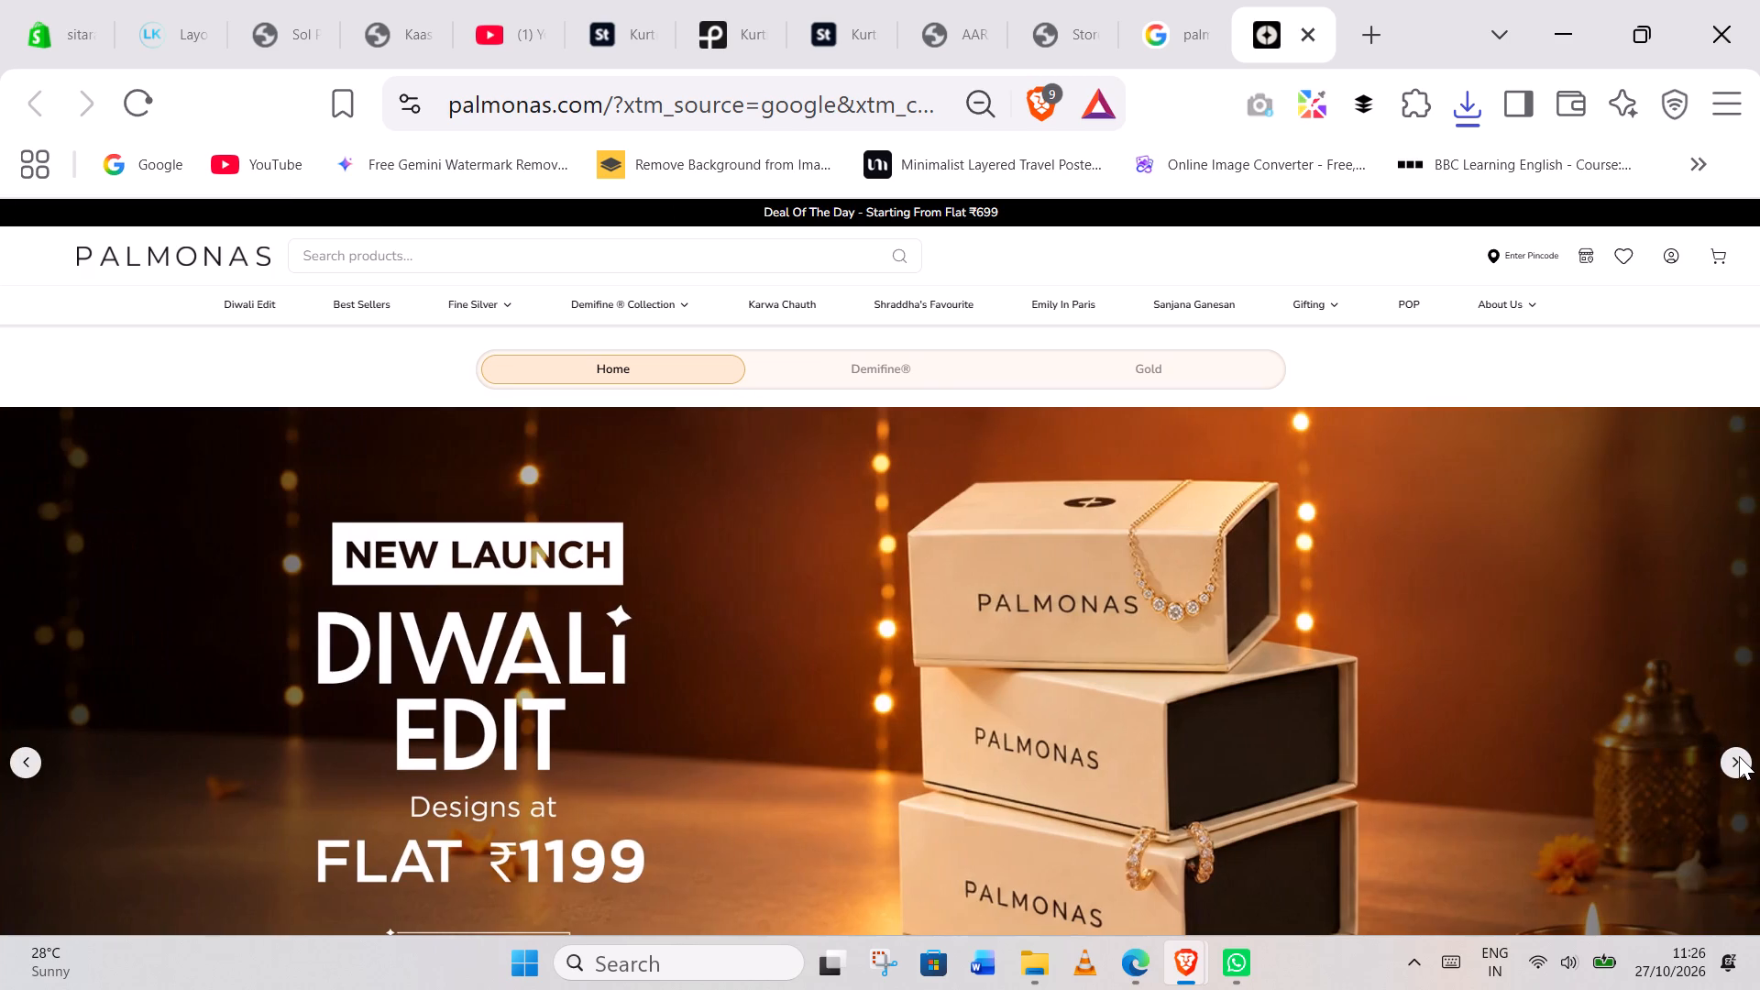
Check the traffic statistics of palmonas.com with the Similarweb extension, and return to the Palmonas homepage.
left_click(1415, 96)
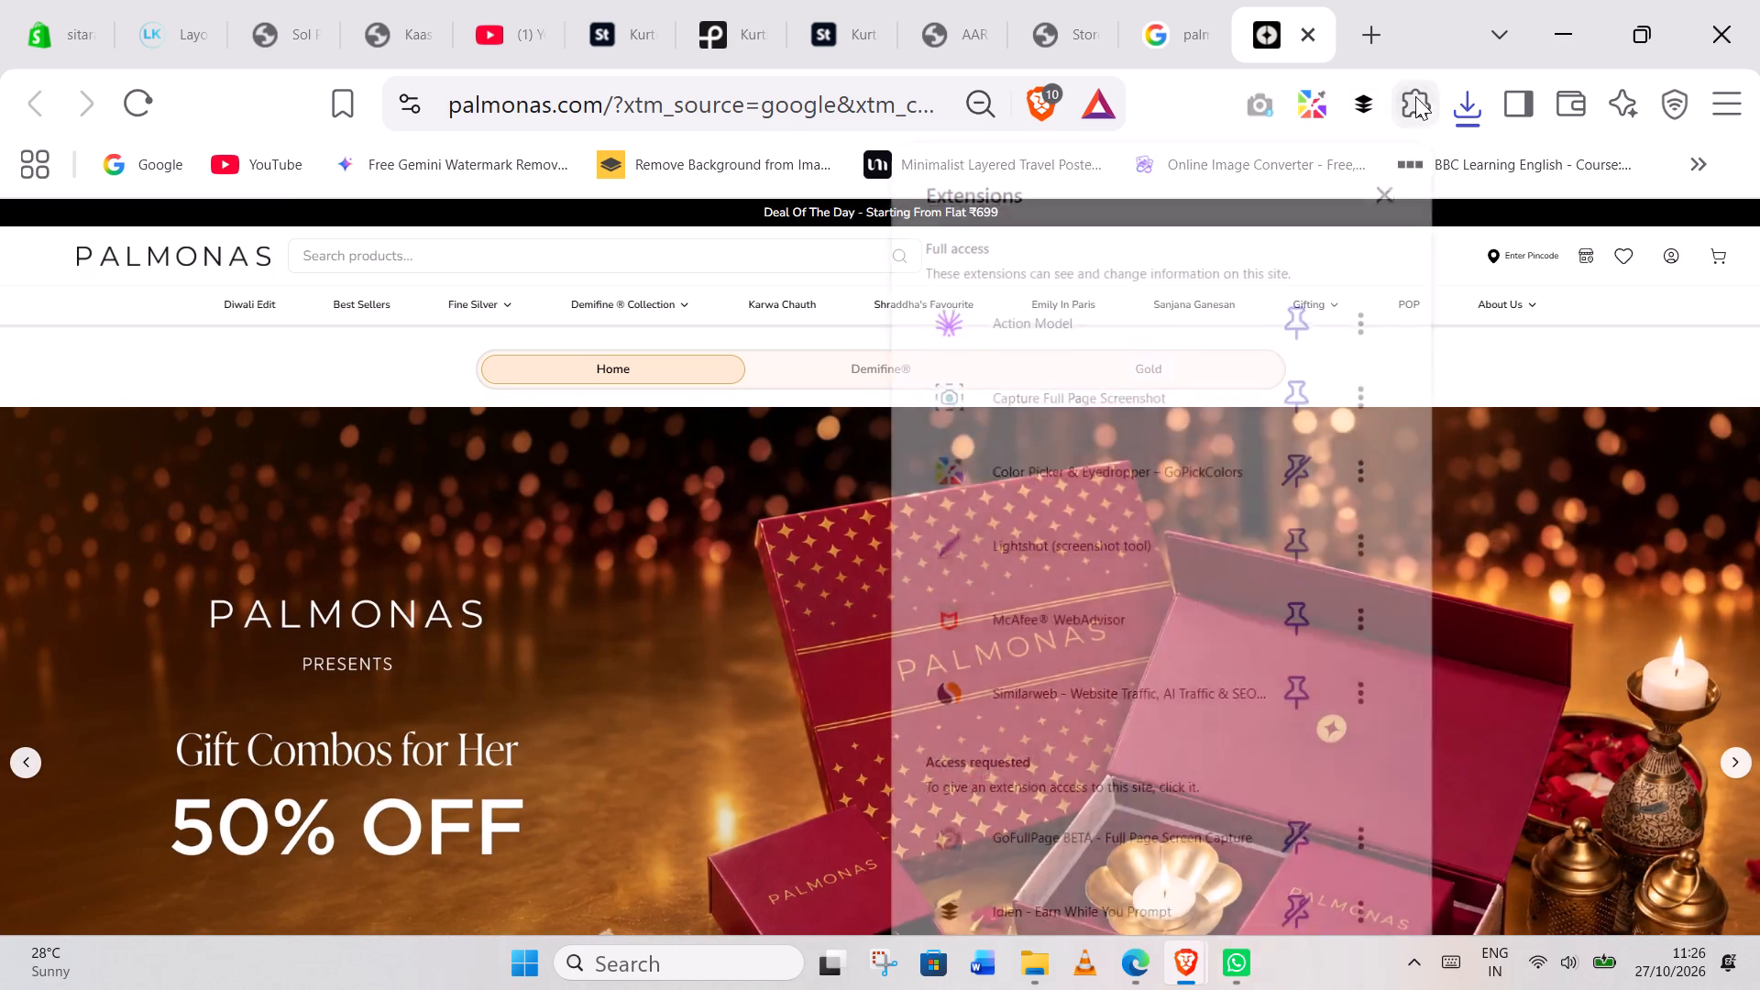
left_click(1182, 715)
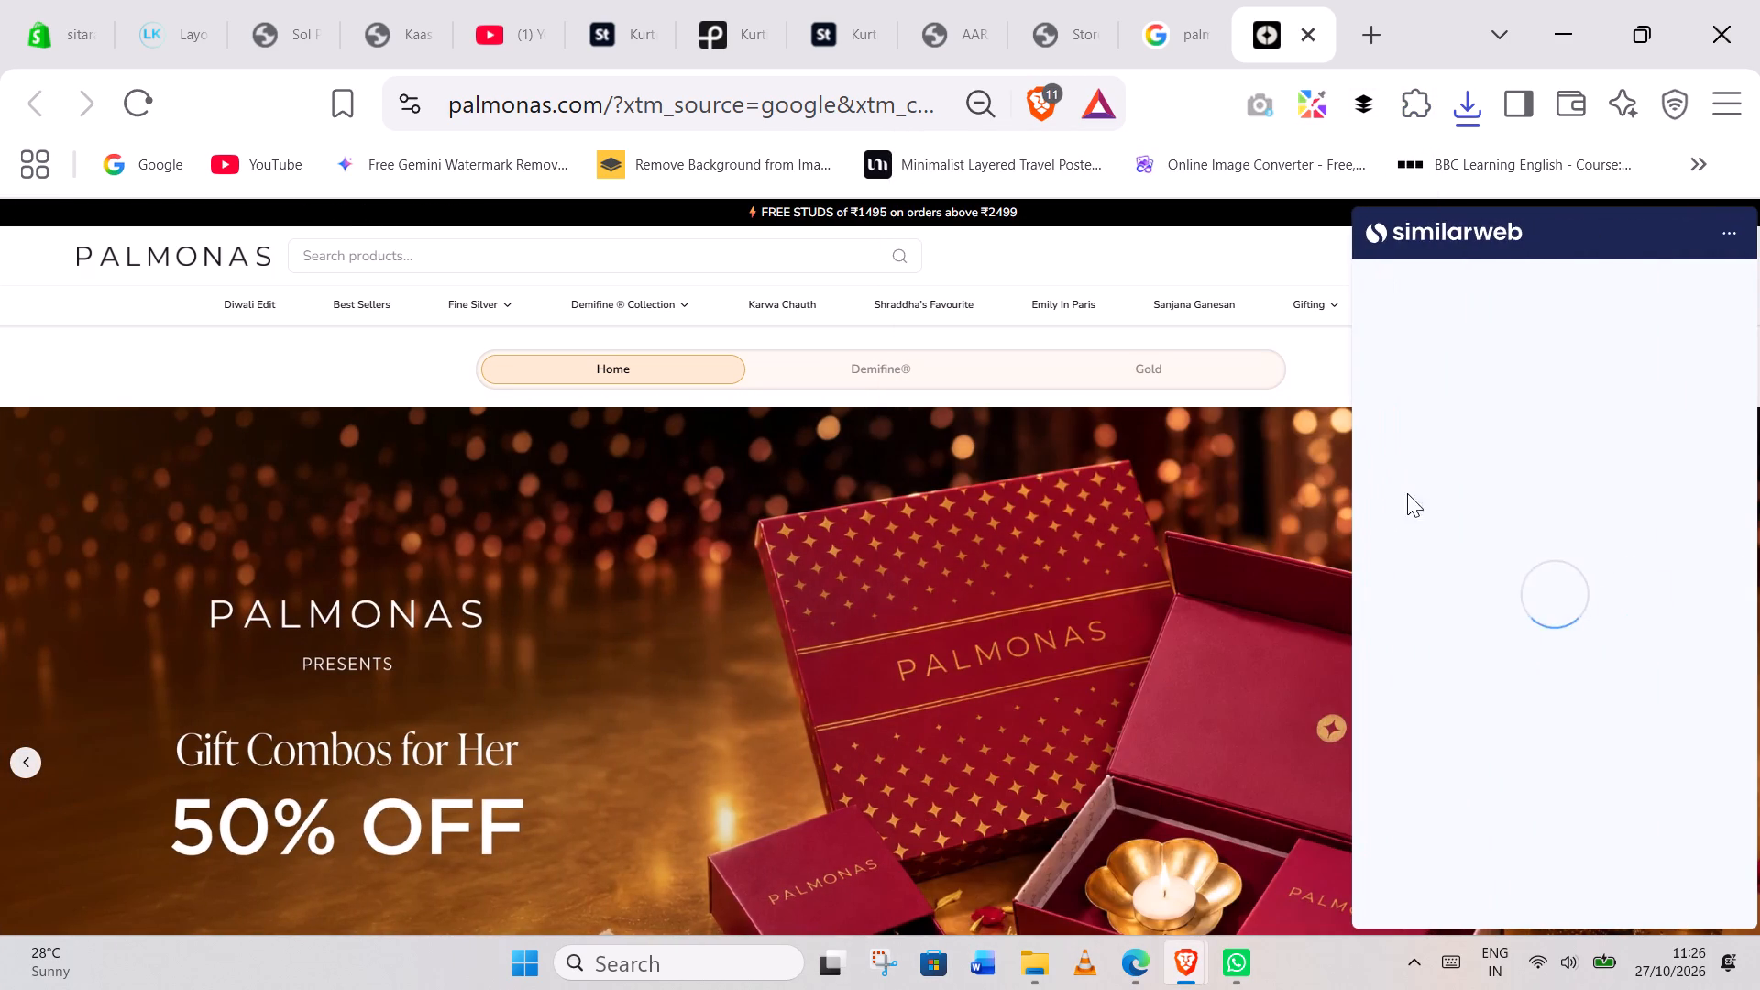
left_click_drag(1545, 637, 1545, 702)
left_click(1535, 721)
left_click(1730, 228)
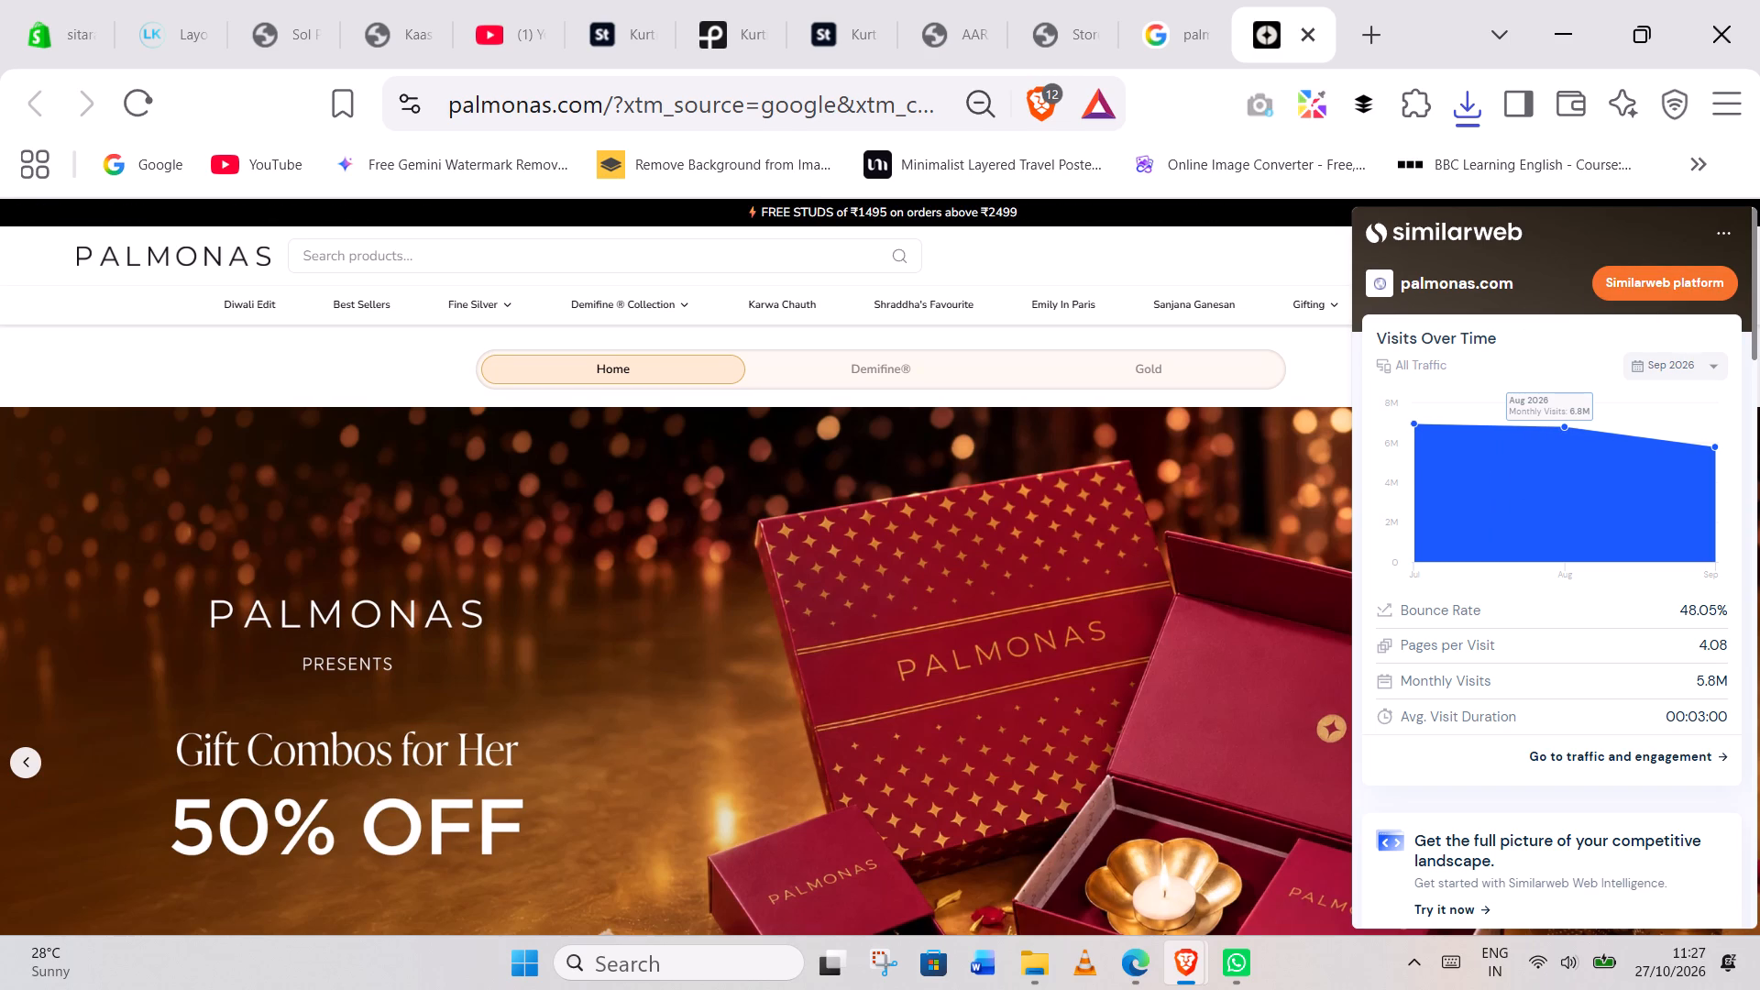
left_click(1208, 221)
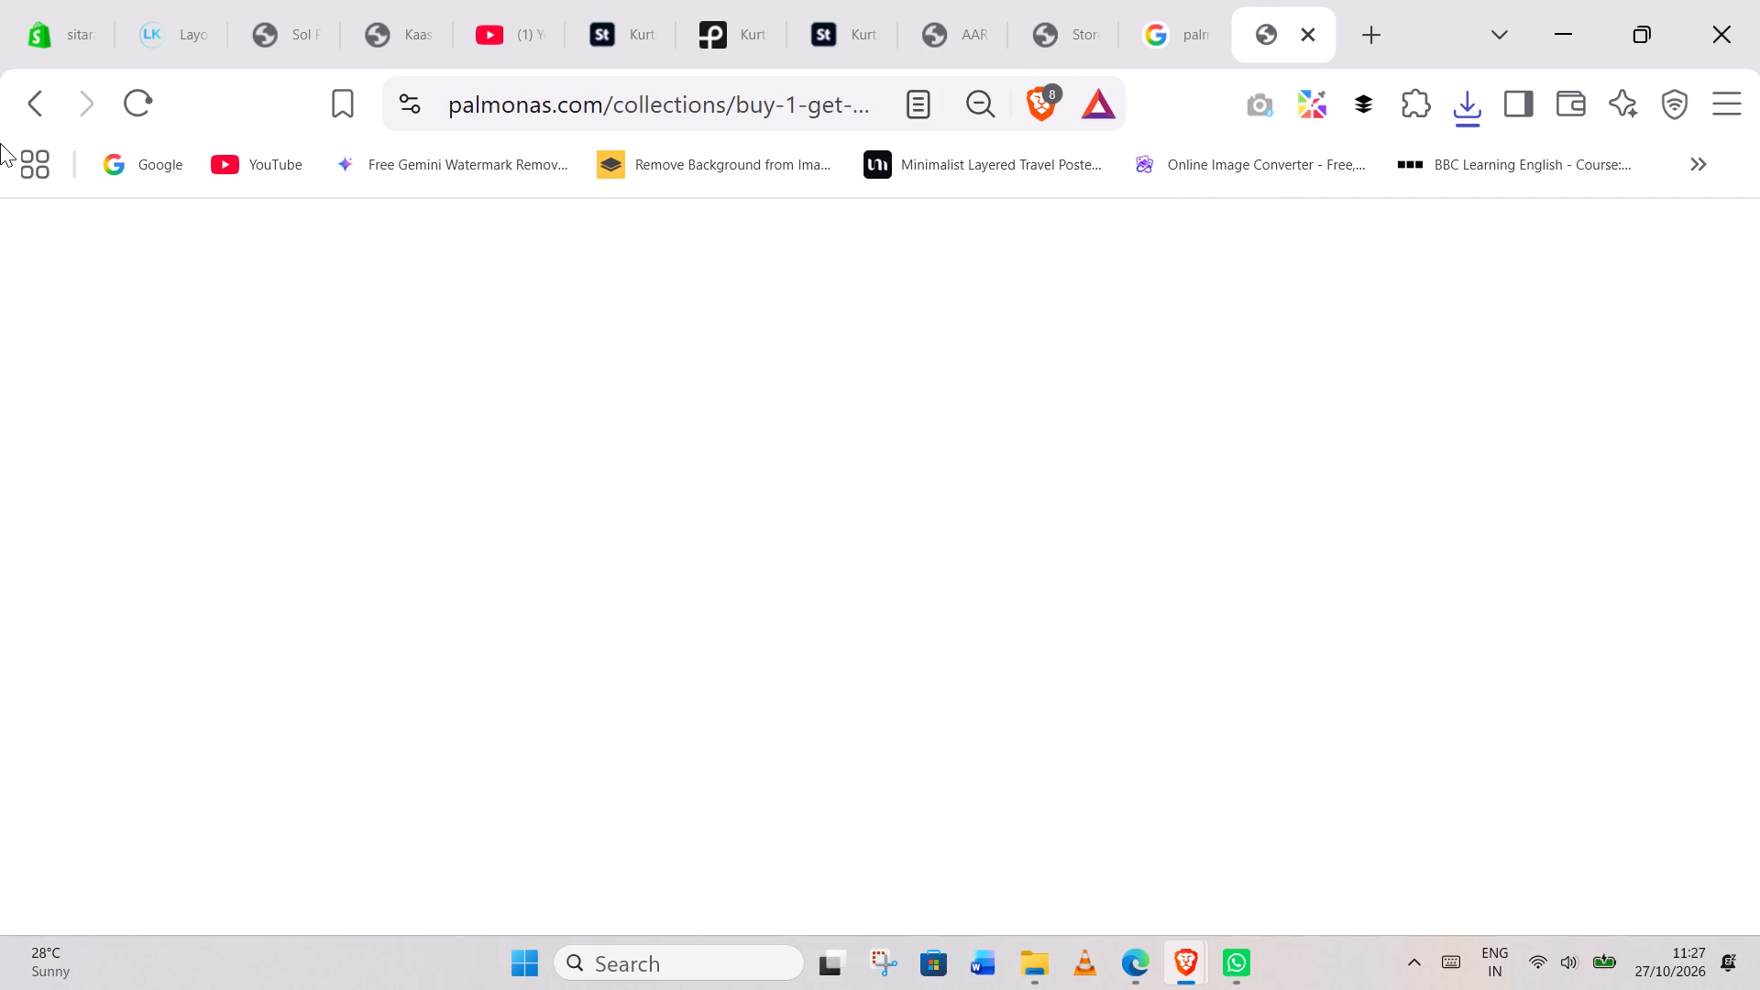
left_click(21, 90)
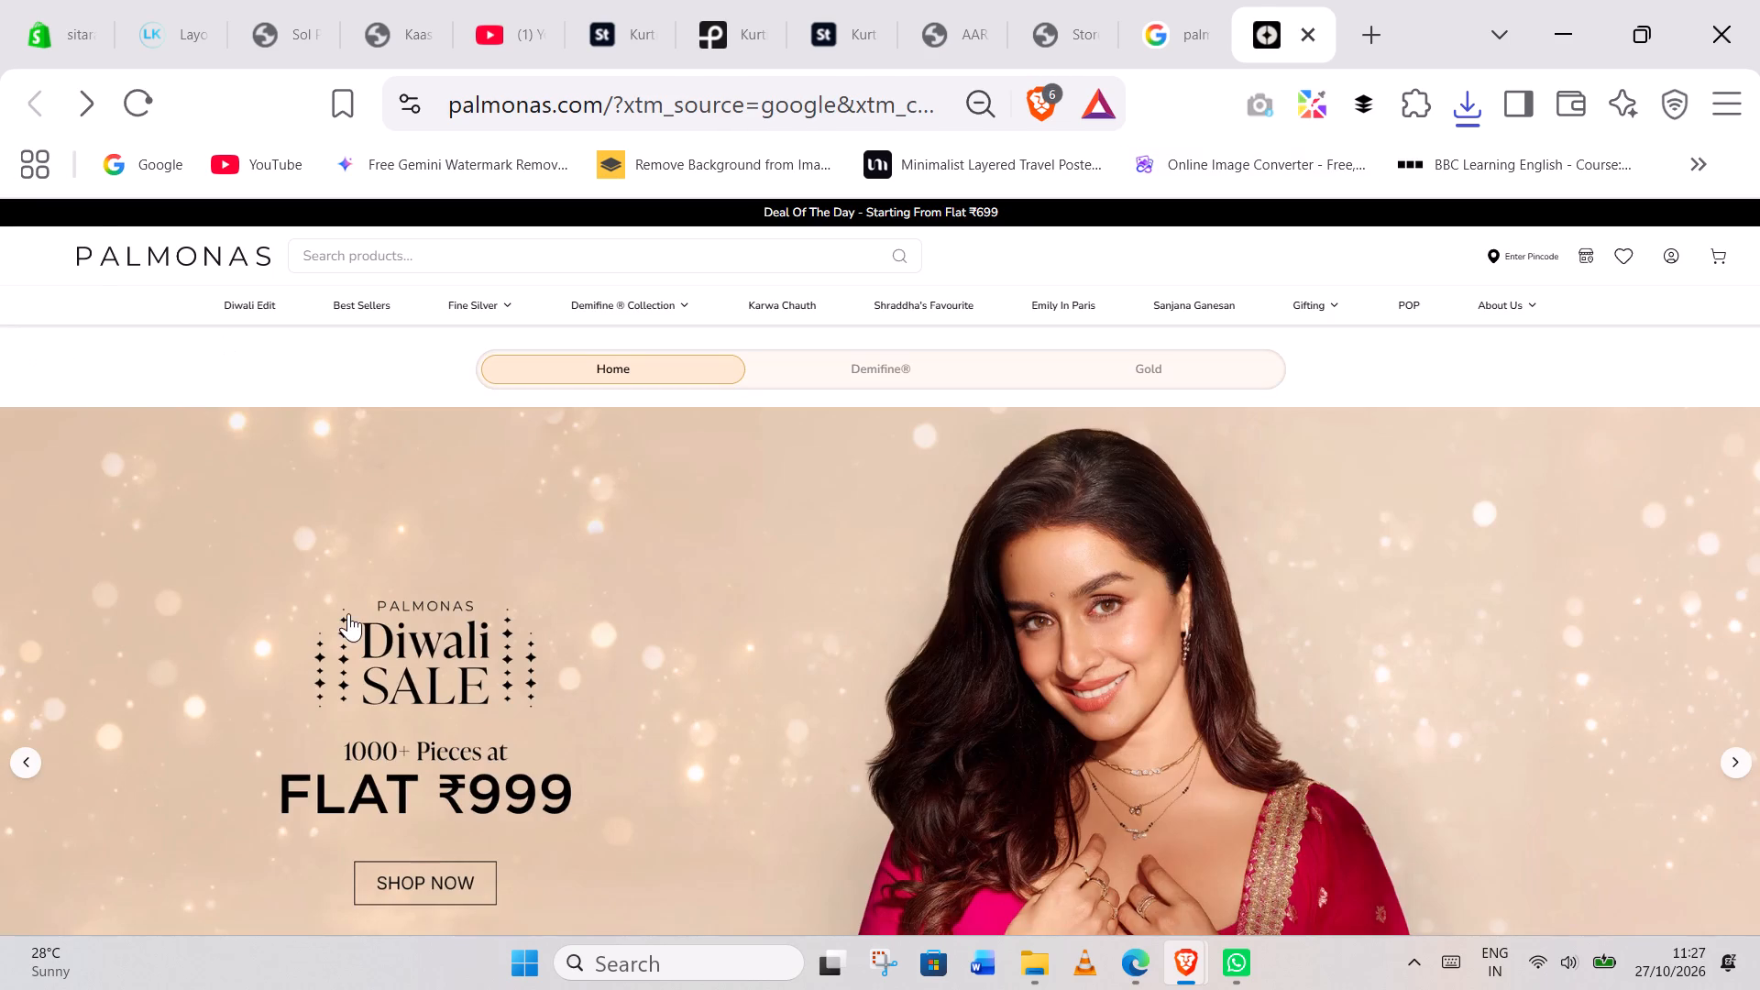
Set the browser zoom for the Palmonas site to 90%.
scroll(635, 438, "up", 4, "ctrl")
left_click(449, 369)
left_click(1746, 115)
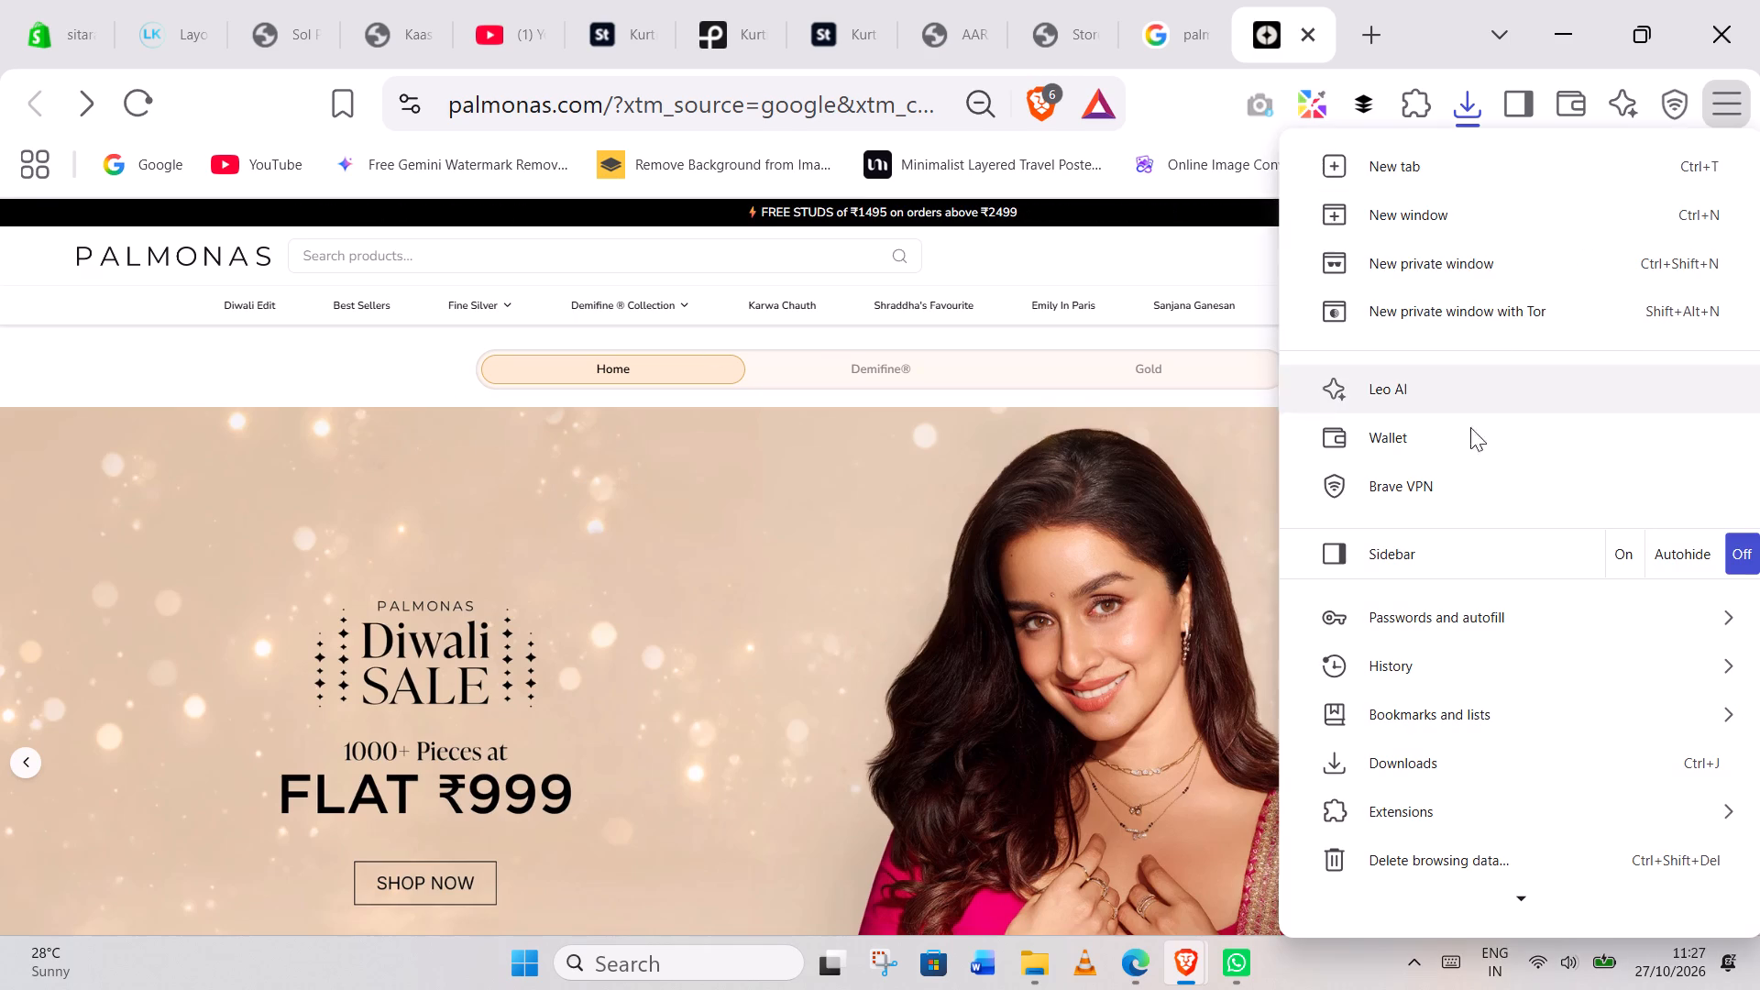
scroll(1545, 623, "down", 3)
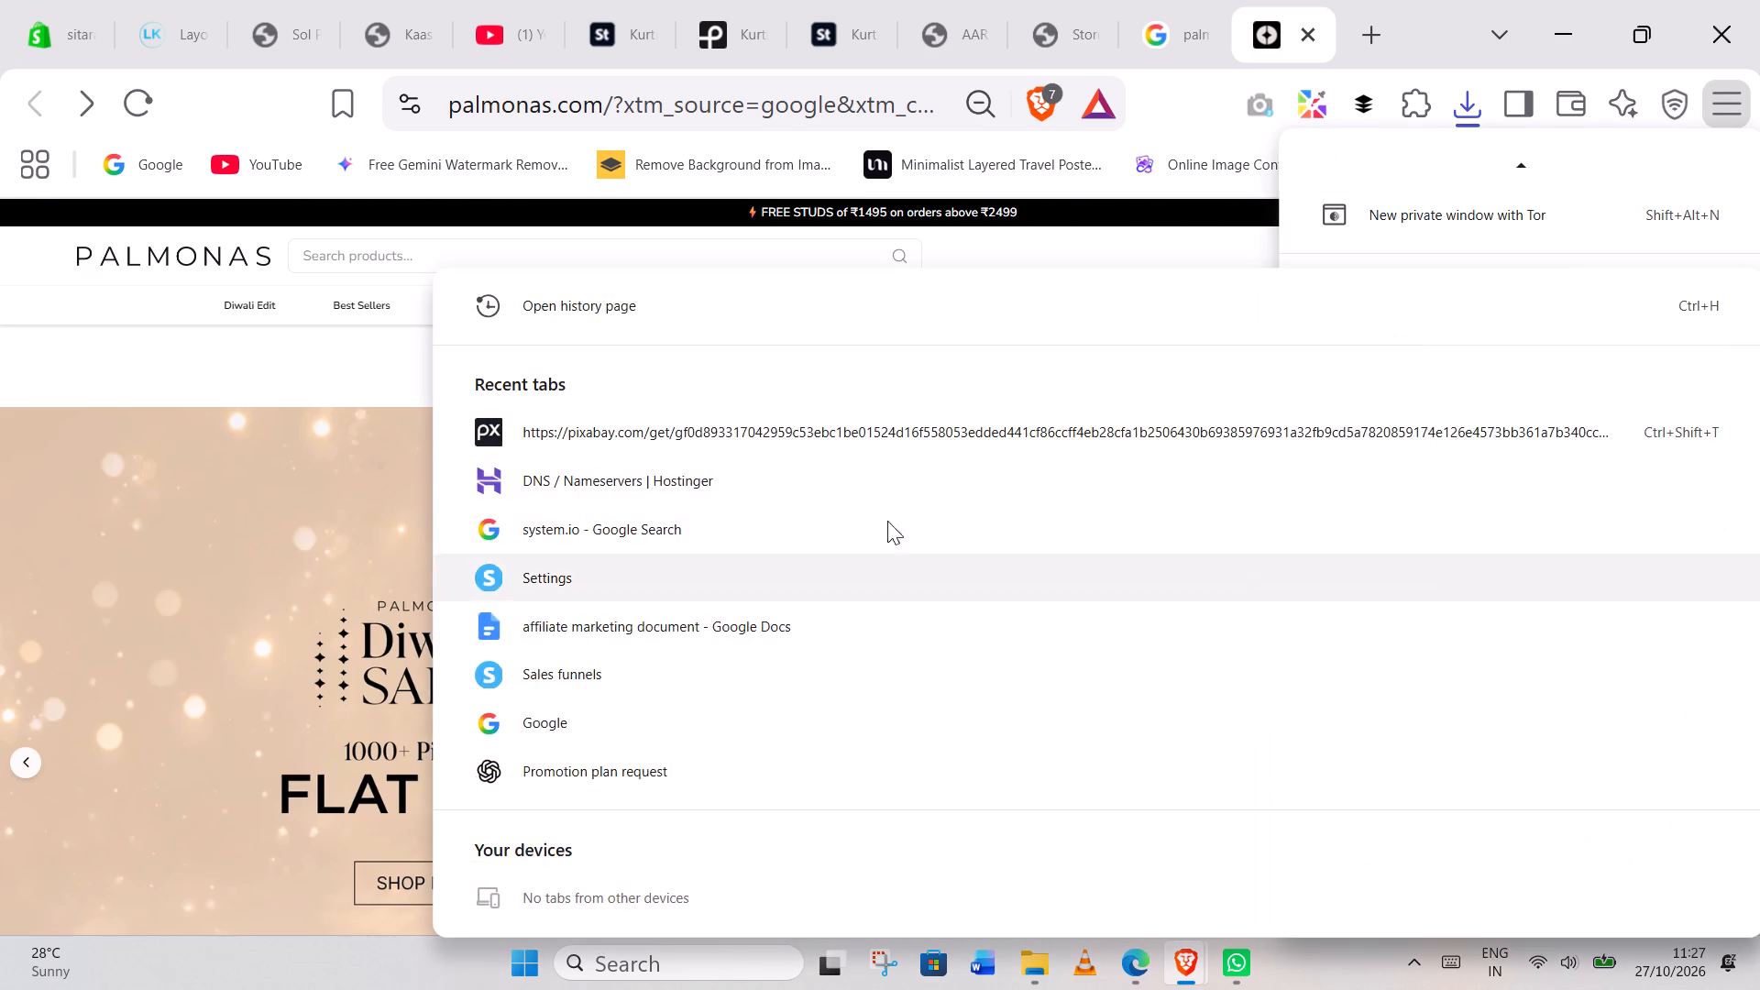
left_click(273, 406)
left_click(1732, 100)
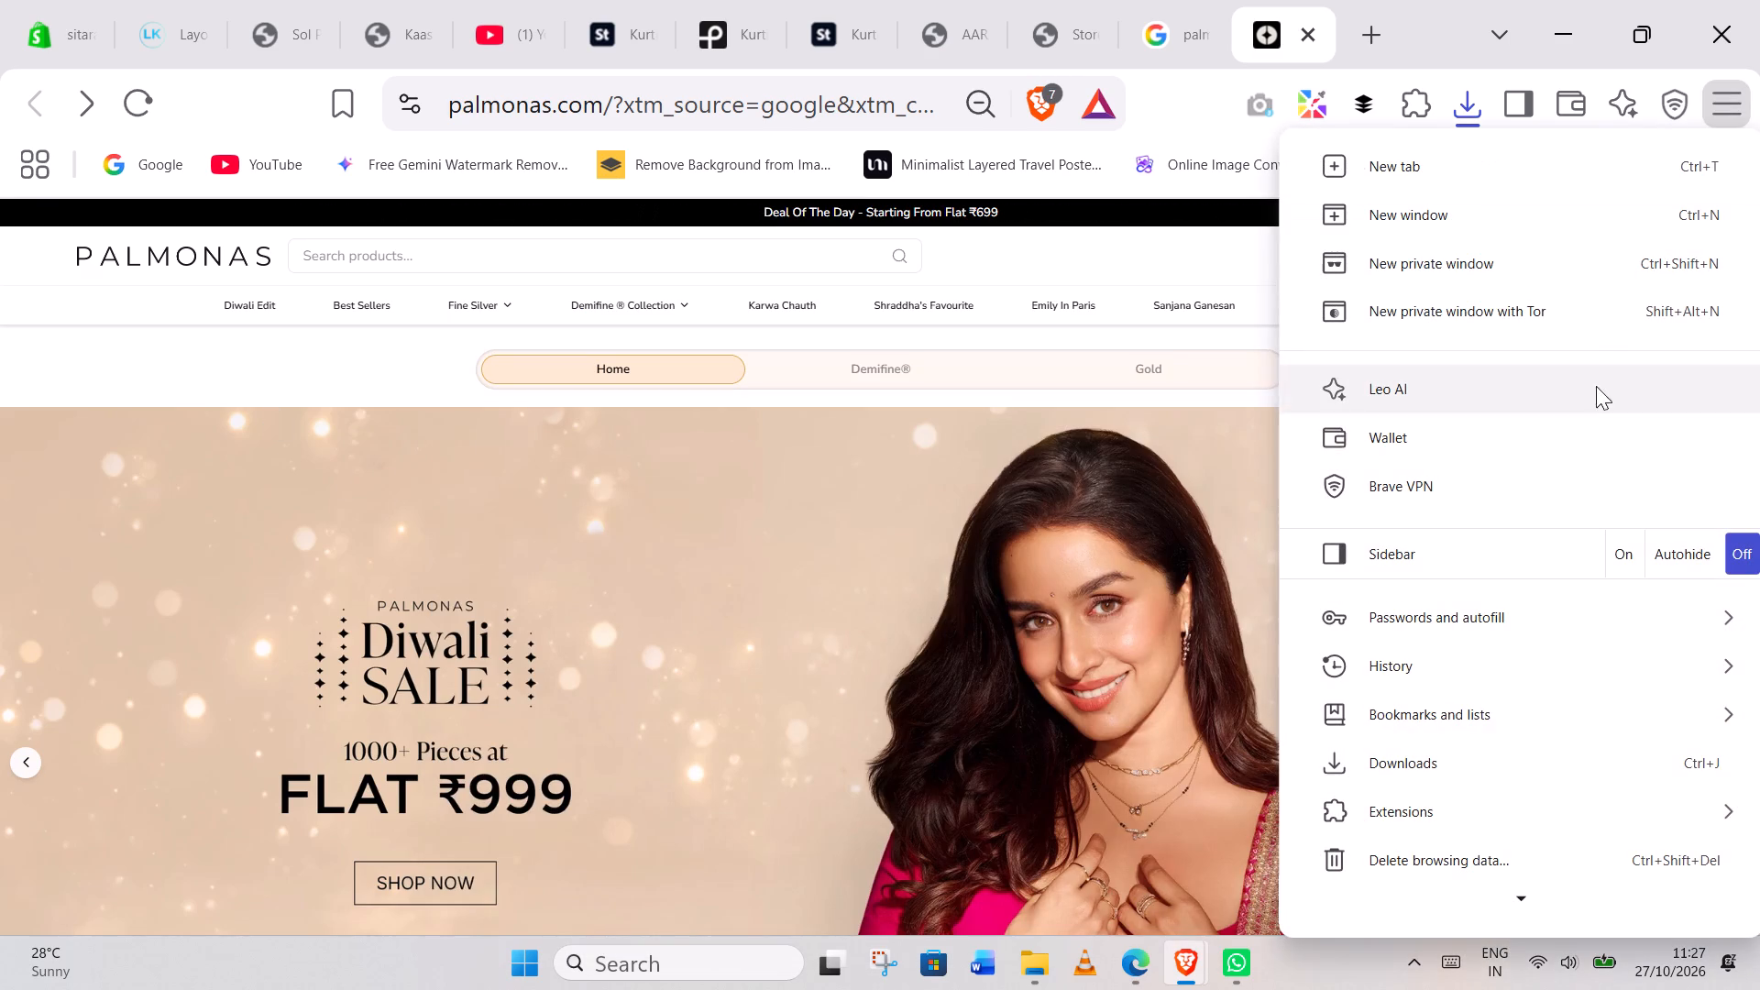
scroll(1534, 722, "down", 5)
double_click(1644, 720)
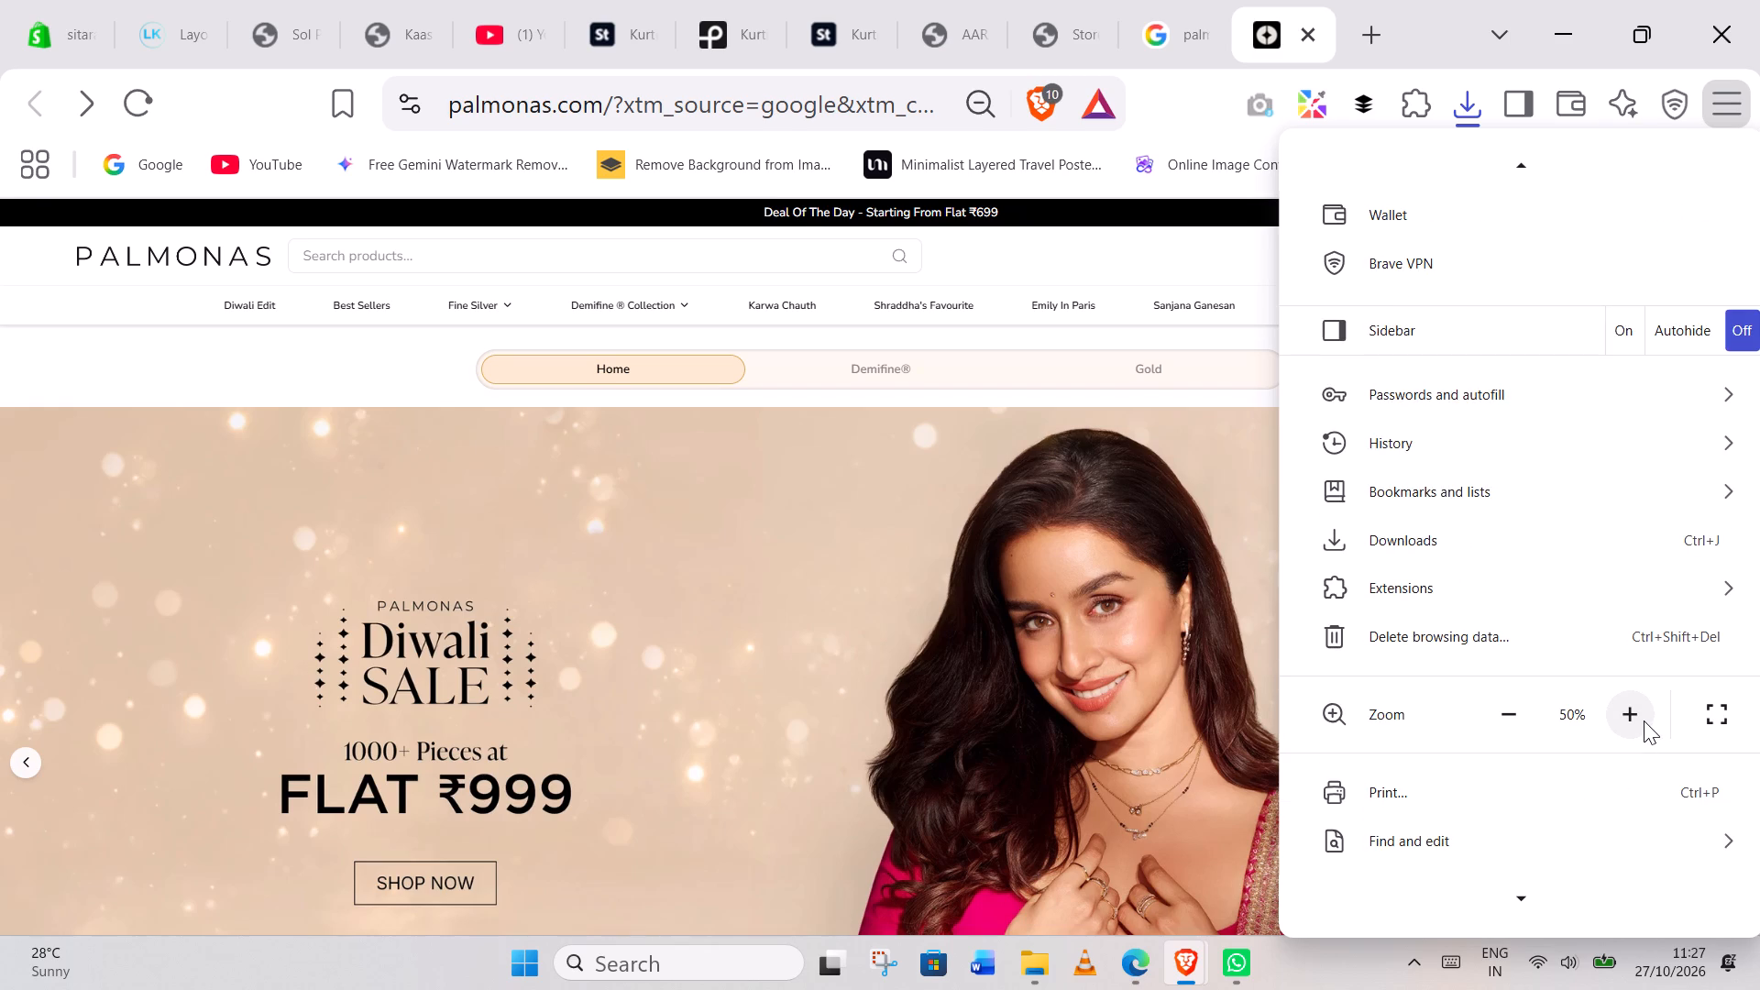
left_click(1644, 720)
left_click(1644, 720)
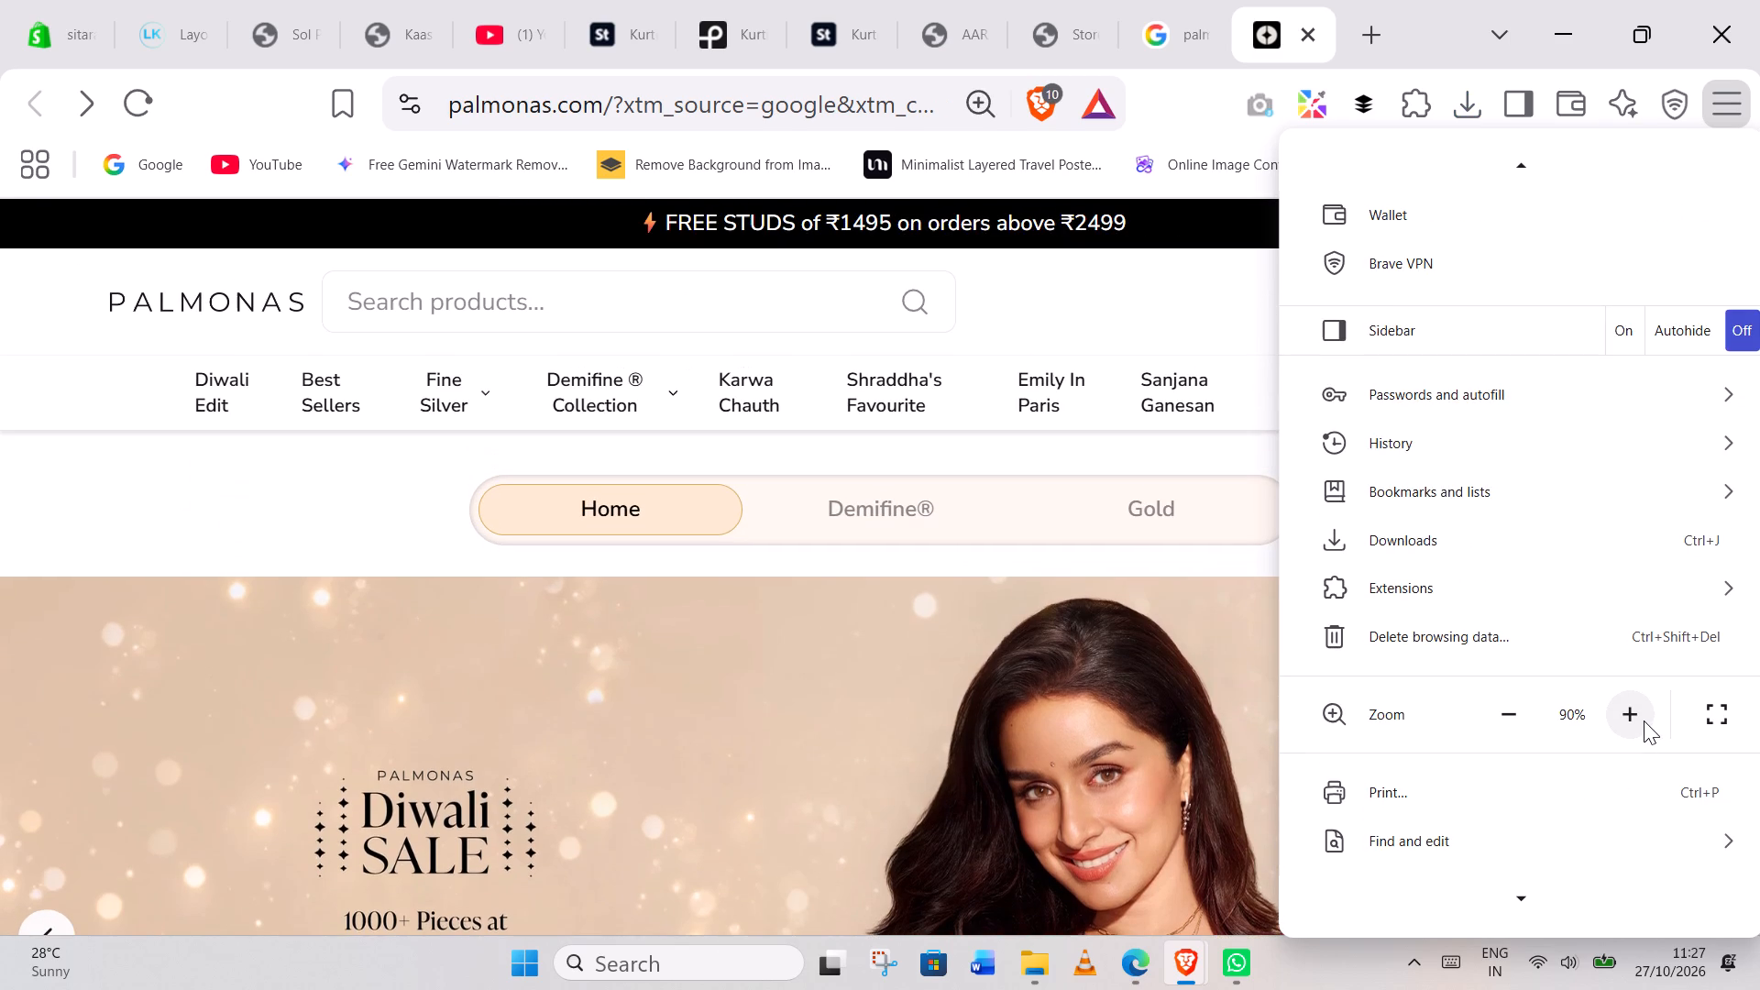
left_click(1644, 720)
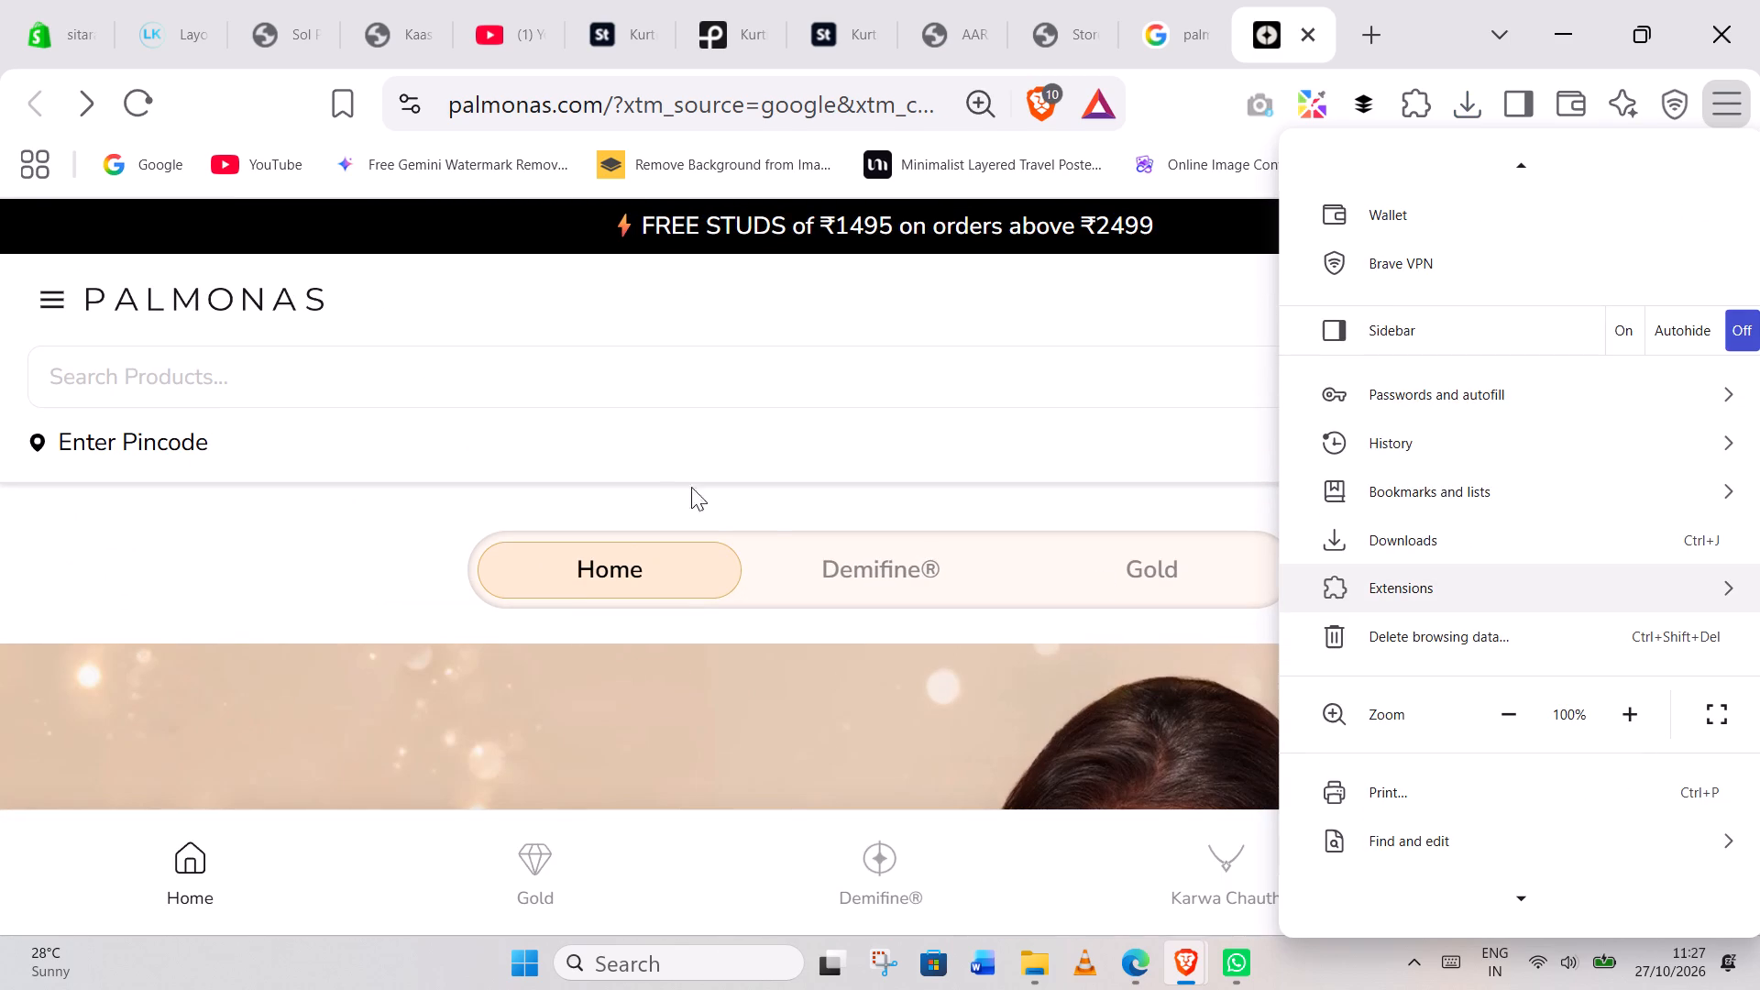
left_click(1522, 709)
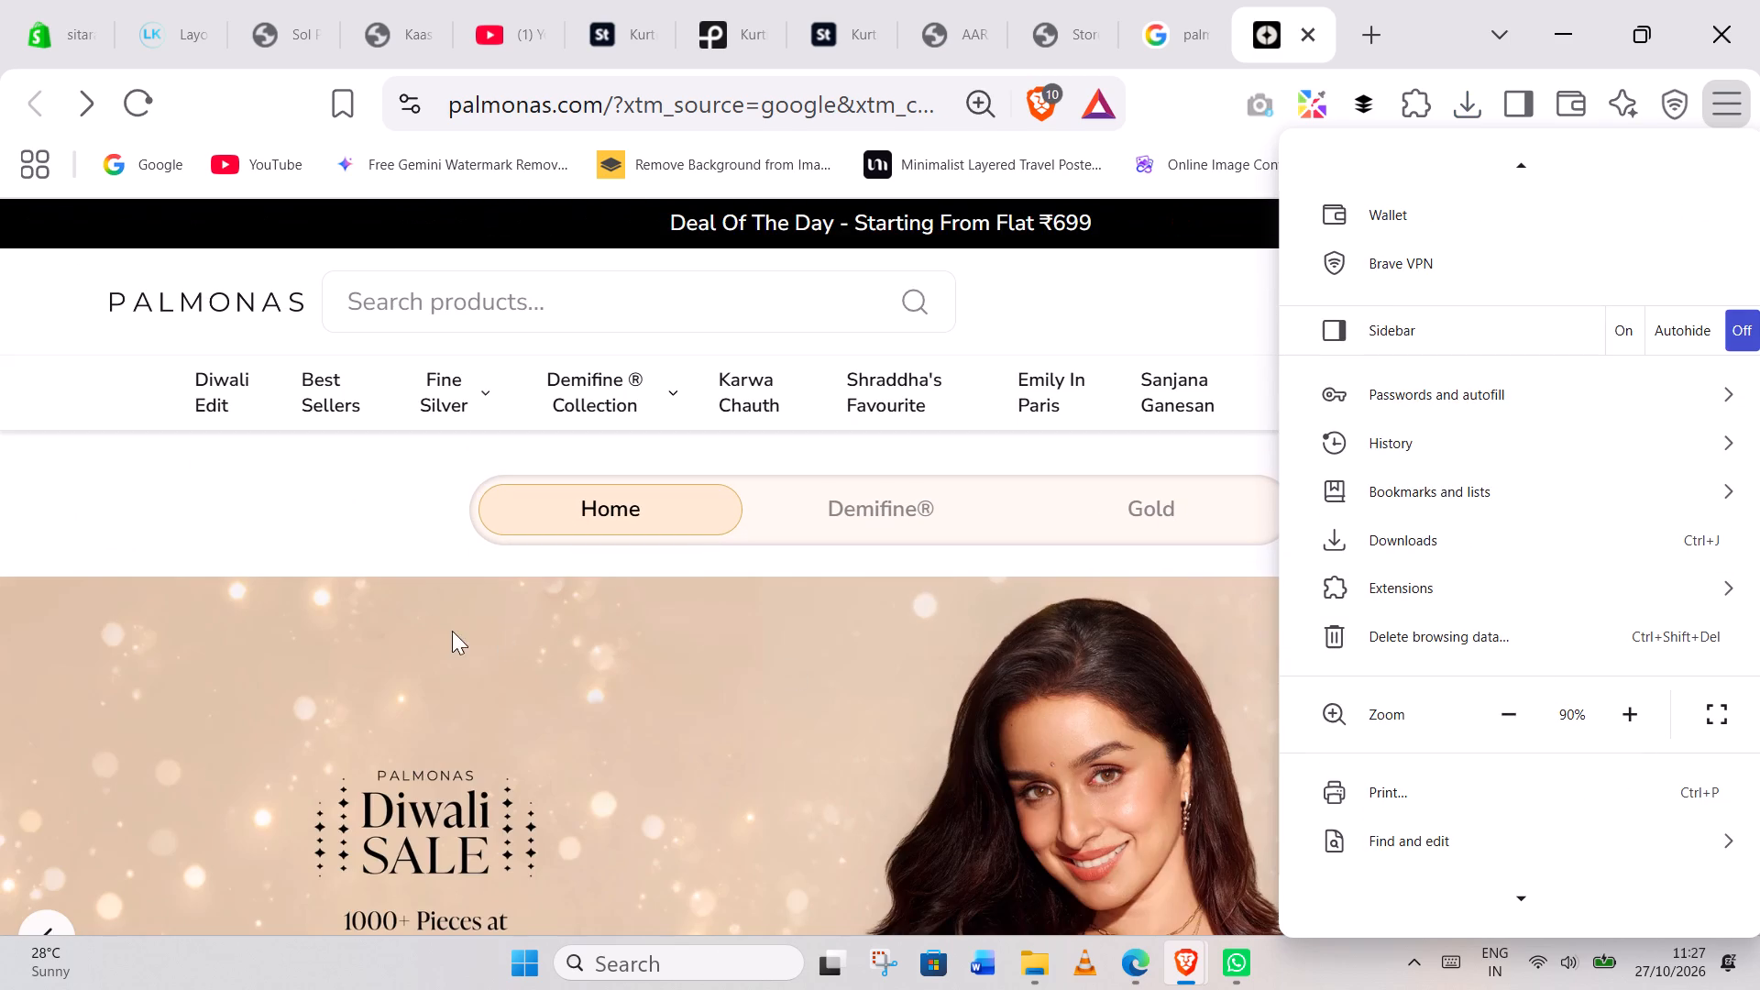
Open the Diwali Sale flat ₹999 collection from the homepage banner and look through its bundle offers, filters, product cards and prices.
left_click(452, 631)
scroll(1106, 550, "down", 2)
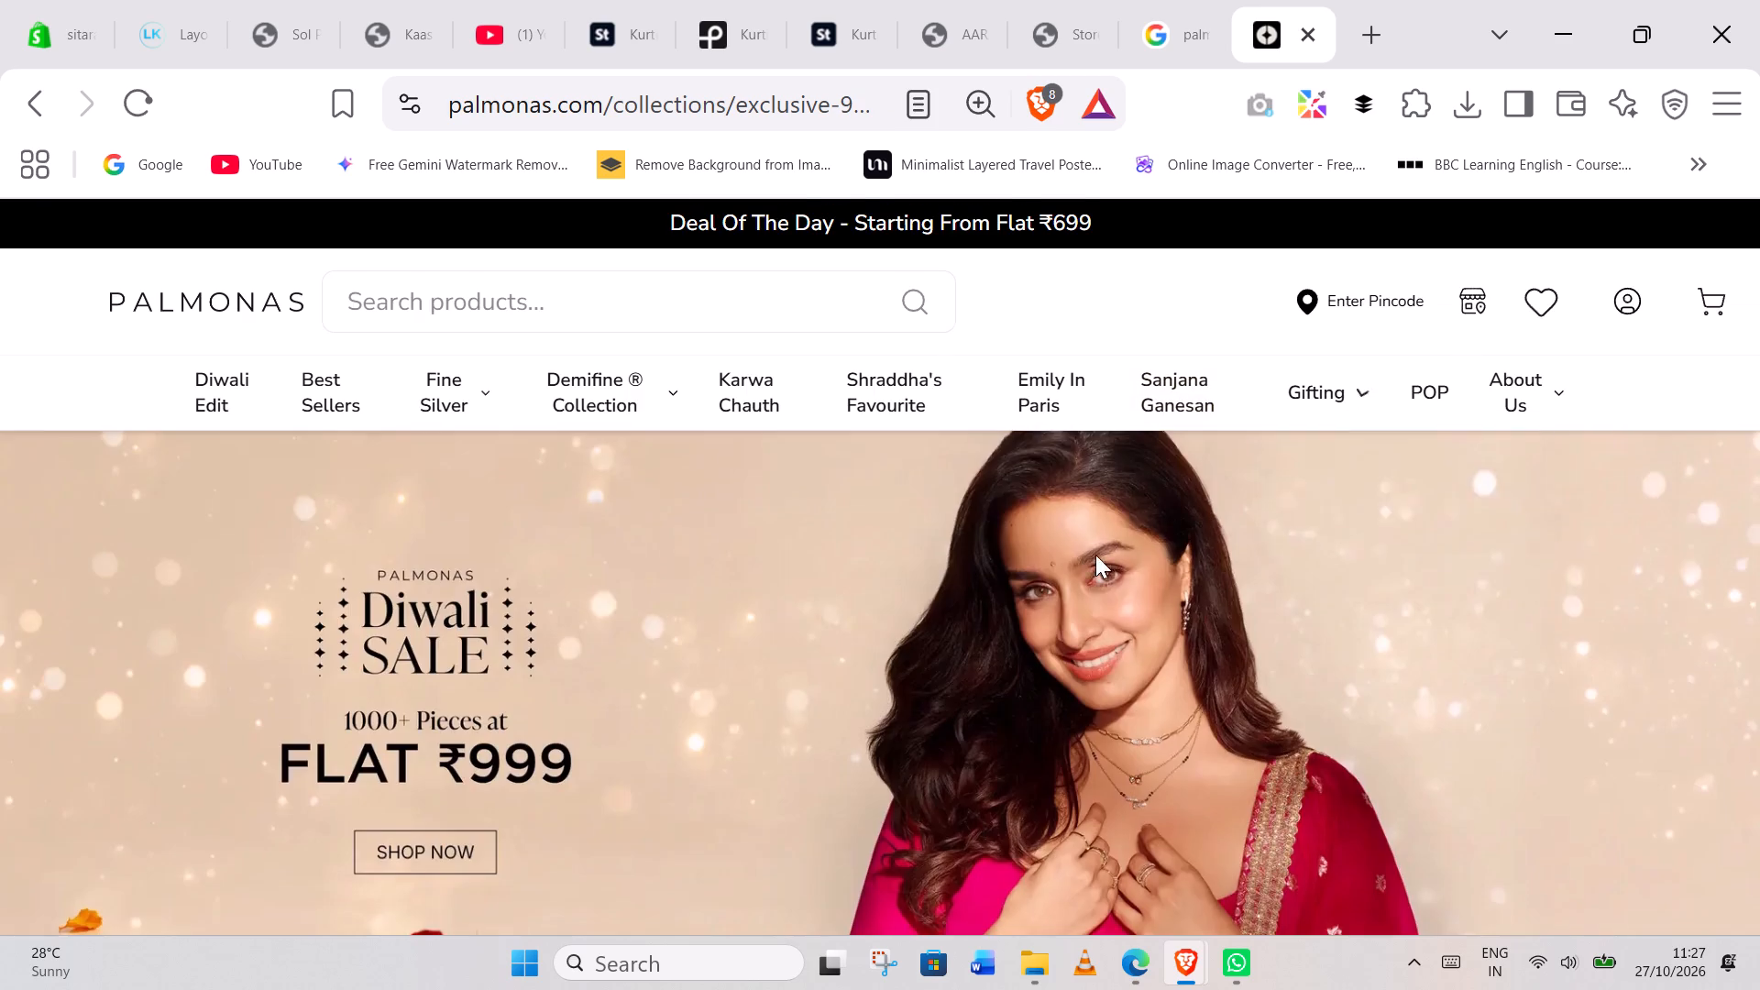
scroll(897, 573, "up", 4)
scroll(631, 544, "down", 2)
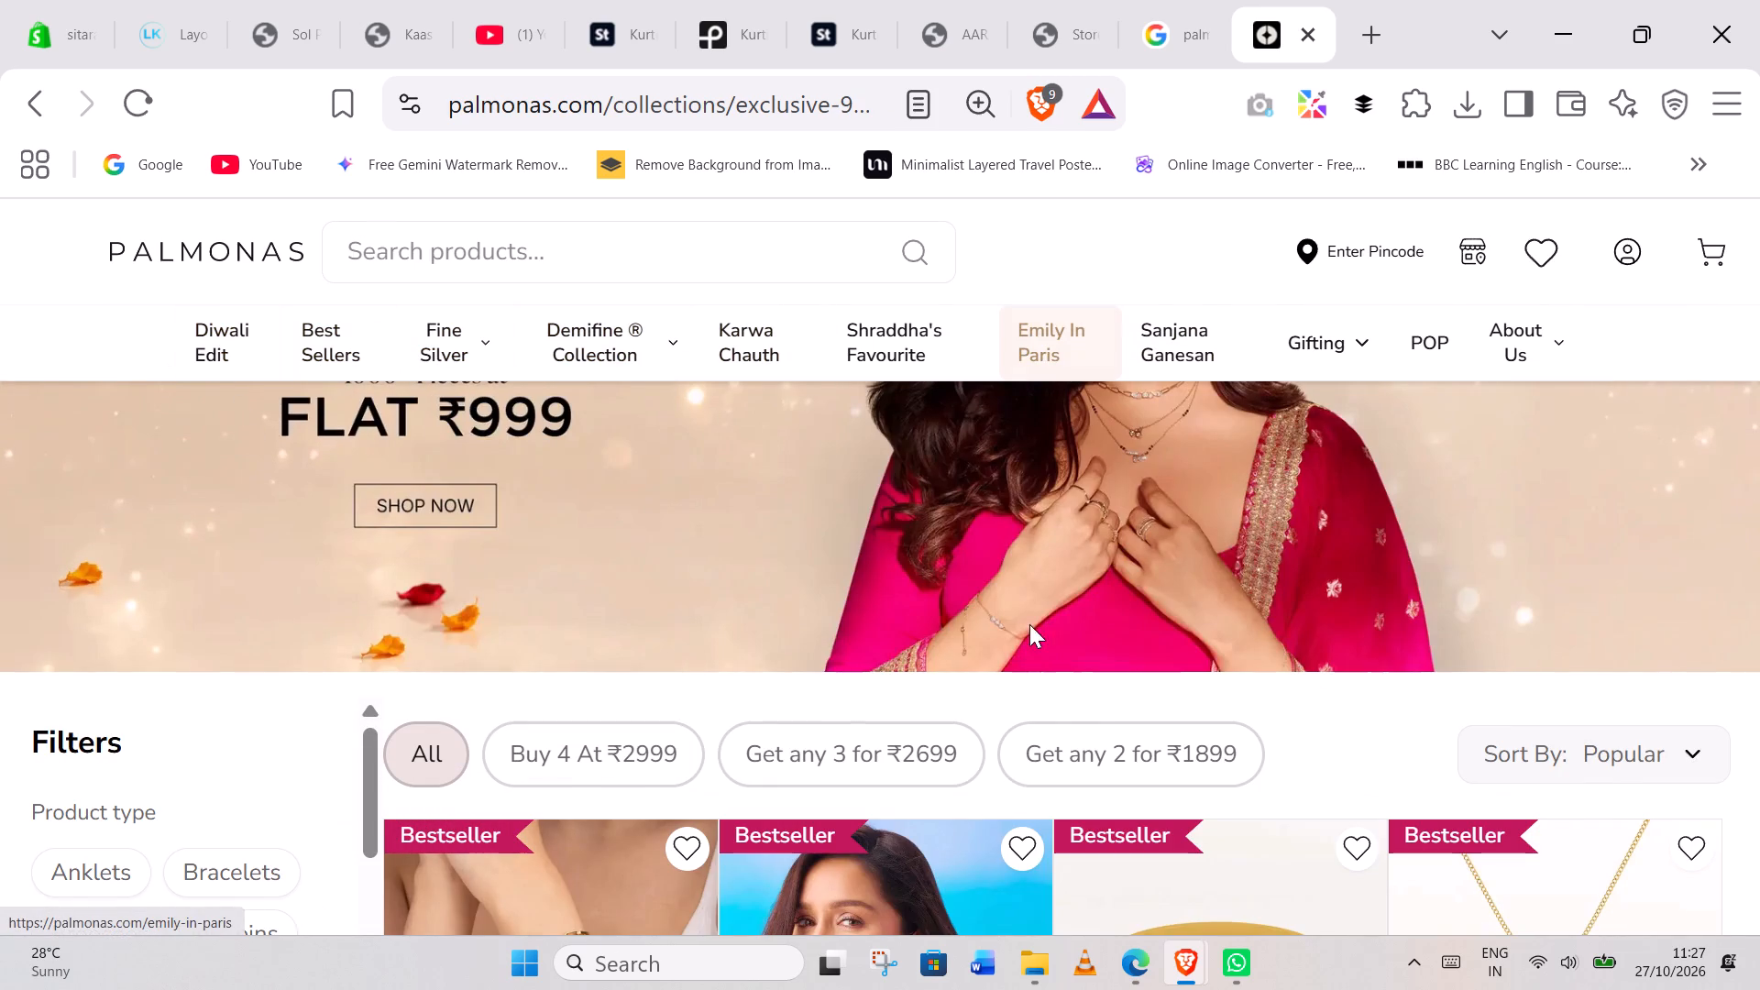
scroll(842, 692, "down", 3)
scroll(809, 685, "up", 1)
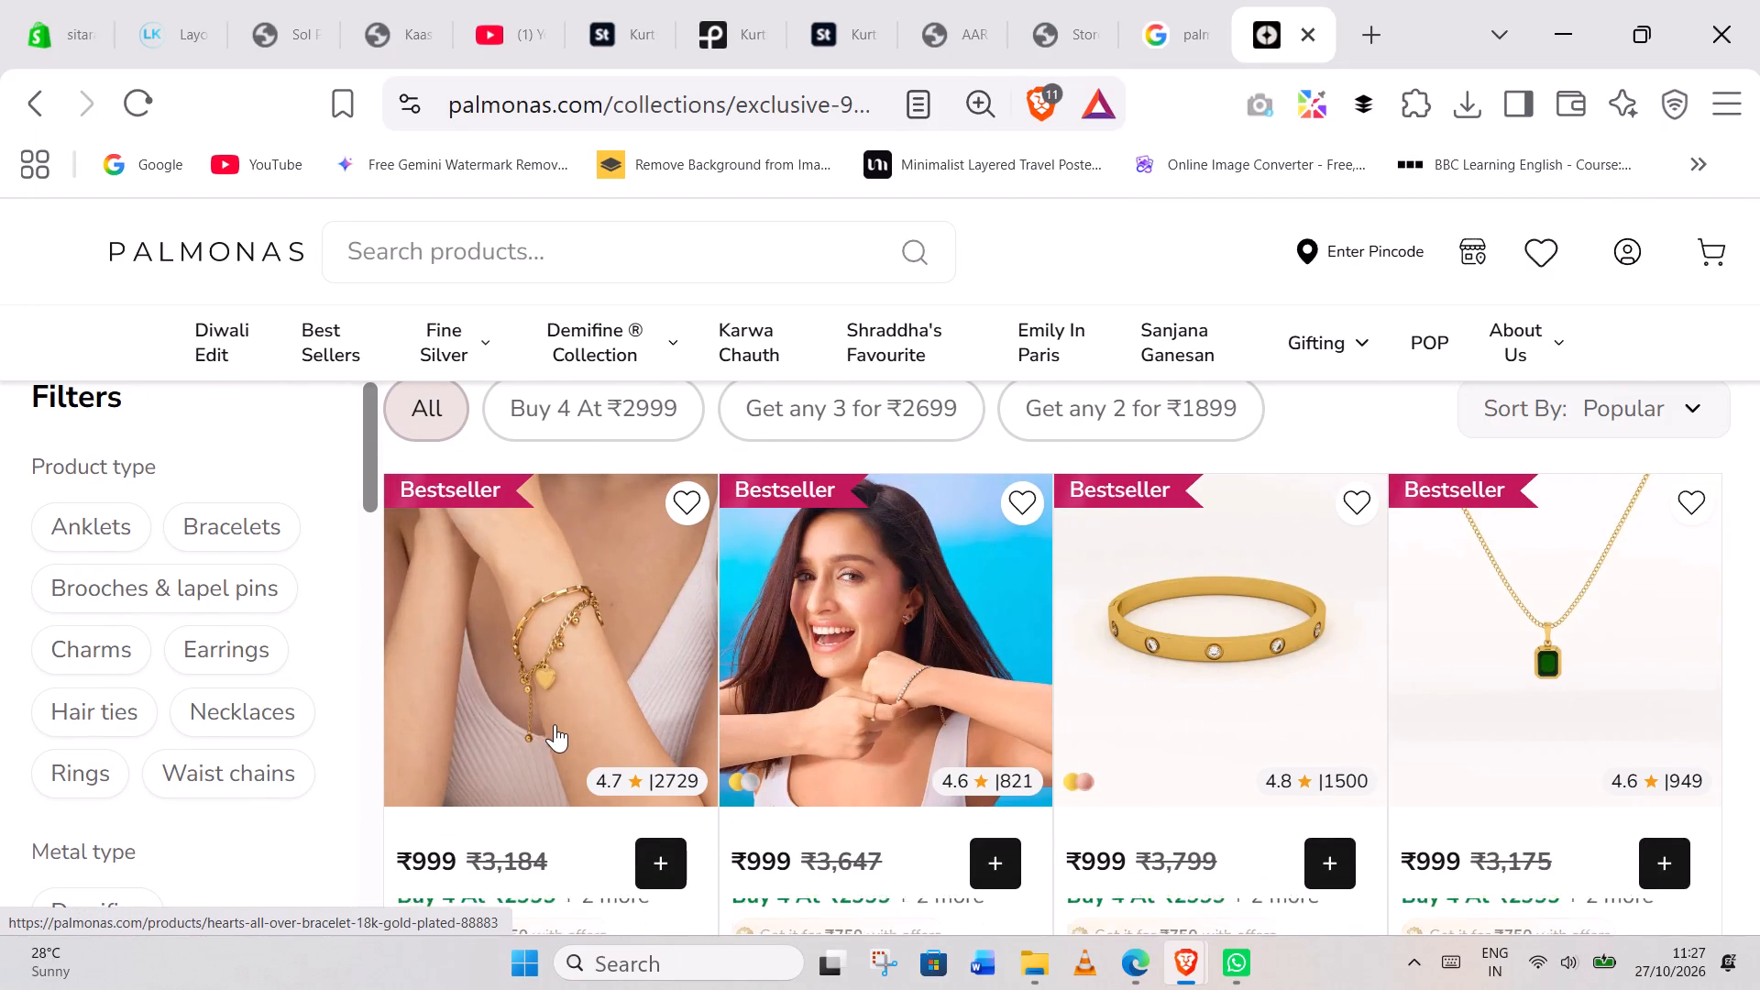
scroll(1180, 718, "down", 2)
scroll(1154, 514, "up", 1)
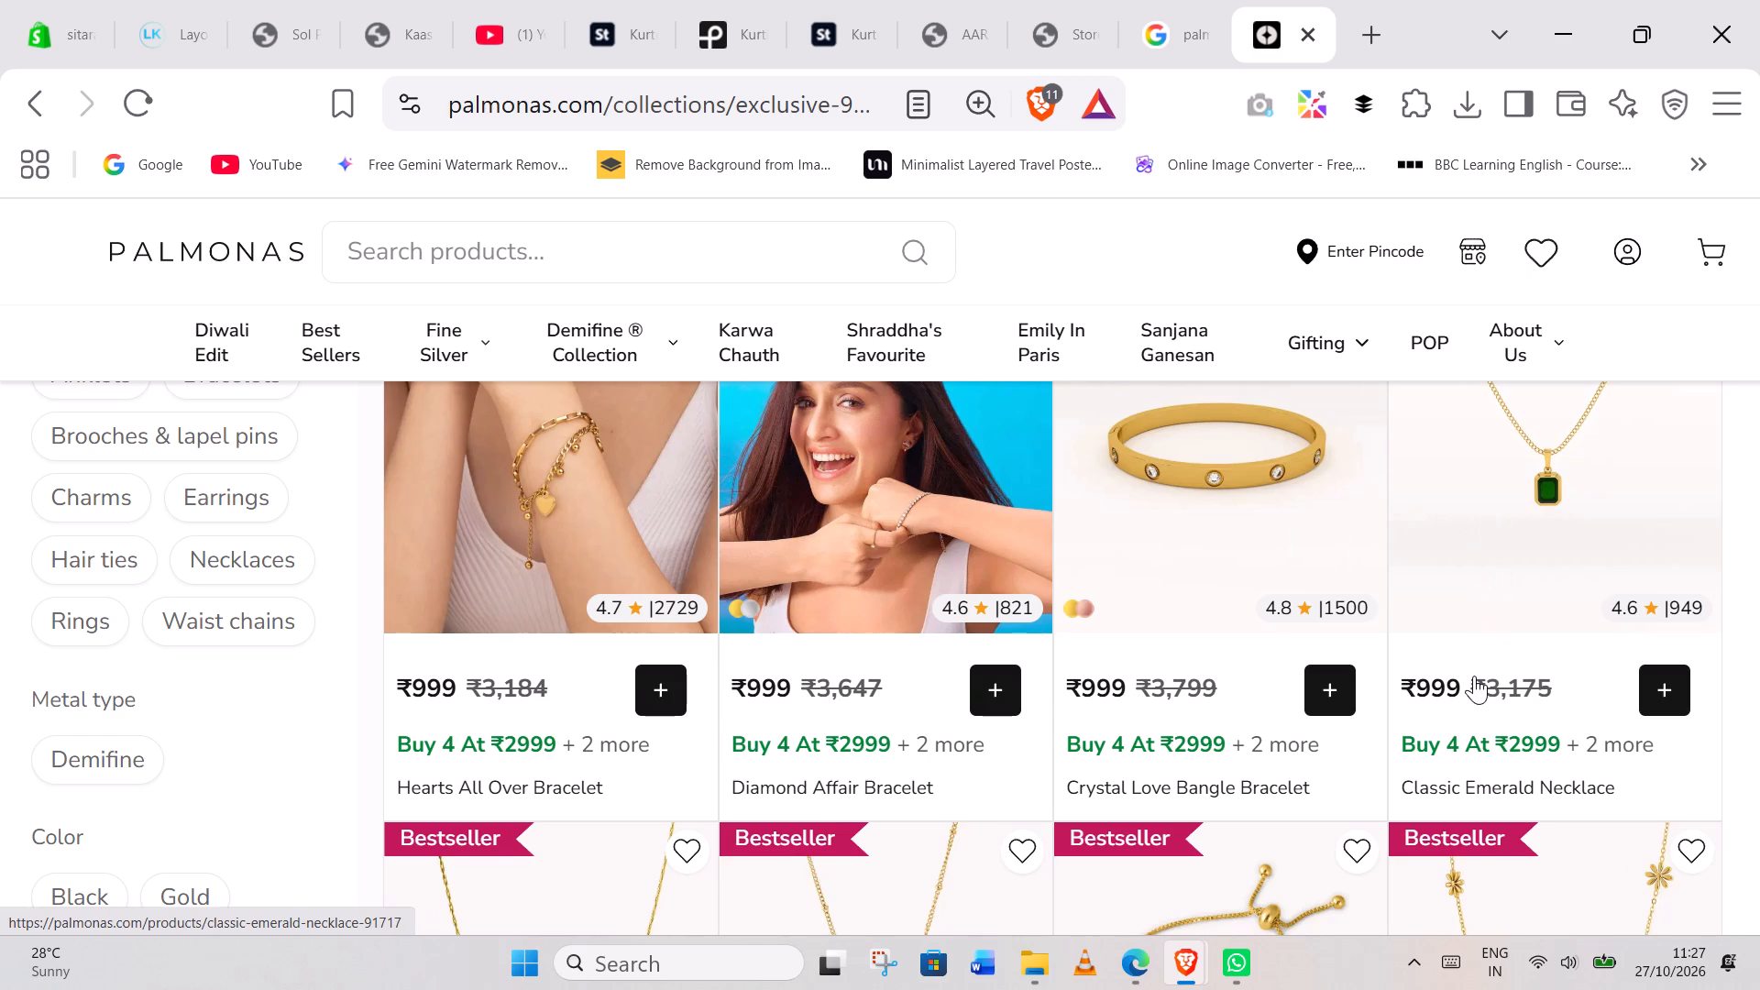
scroll(1474, 676, "down", 3)
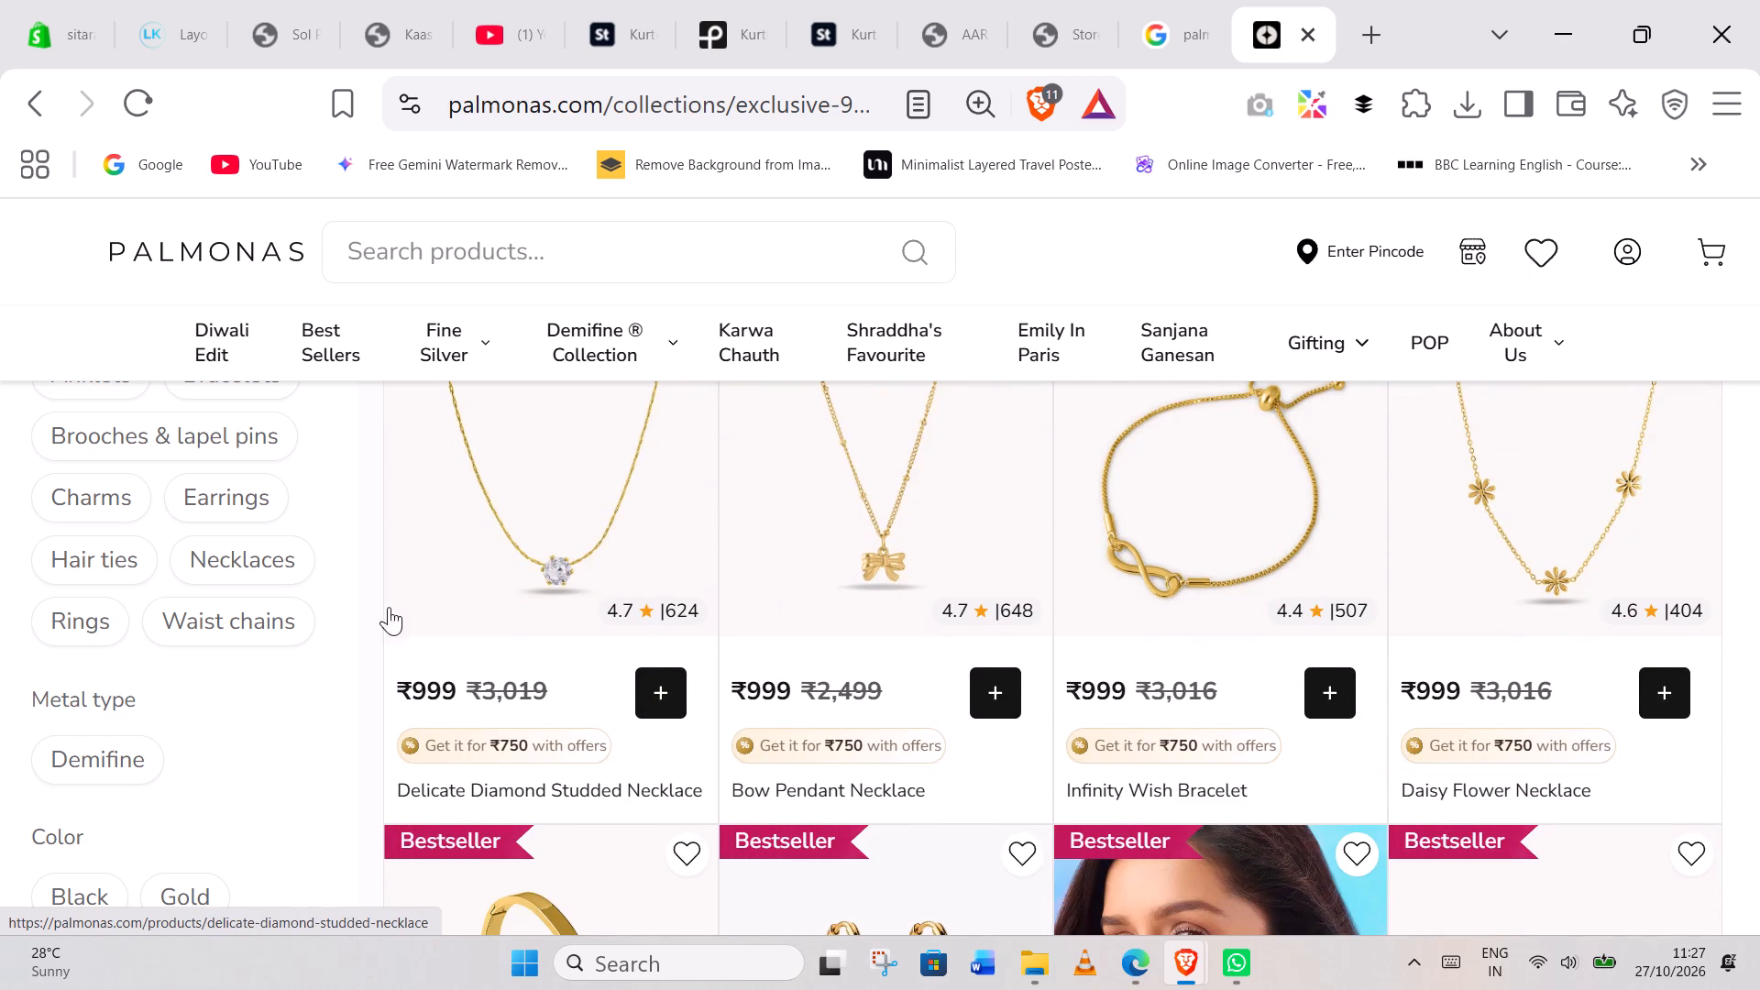
scroll(479, 553, "down", 2)
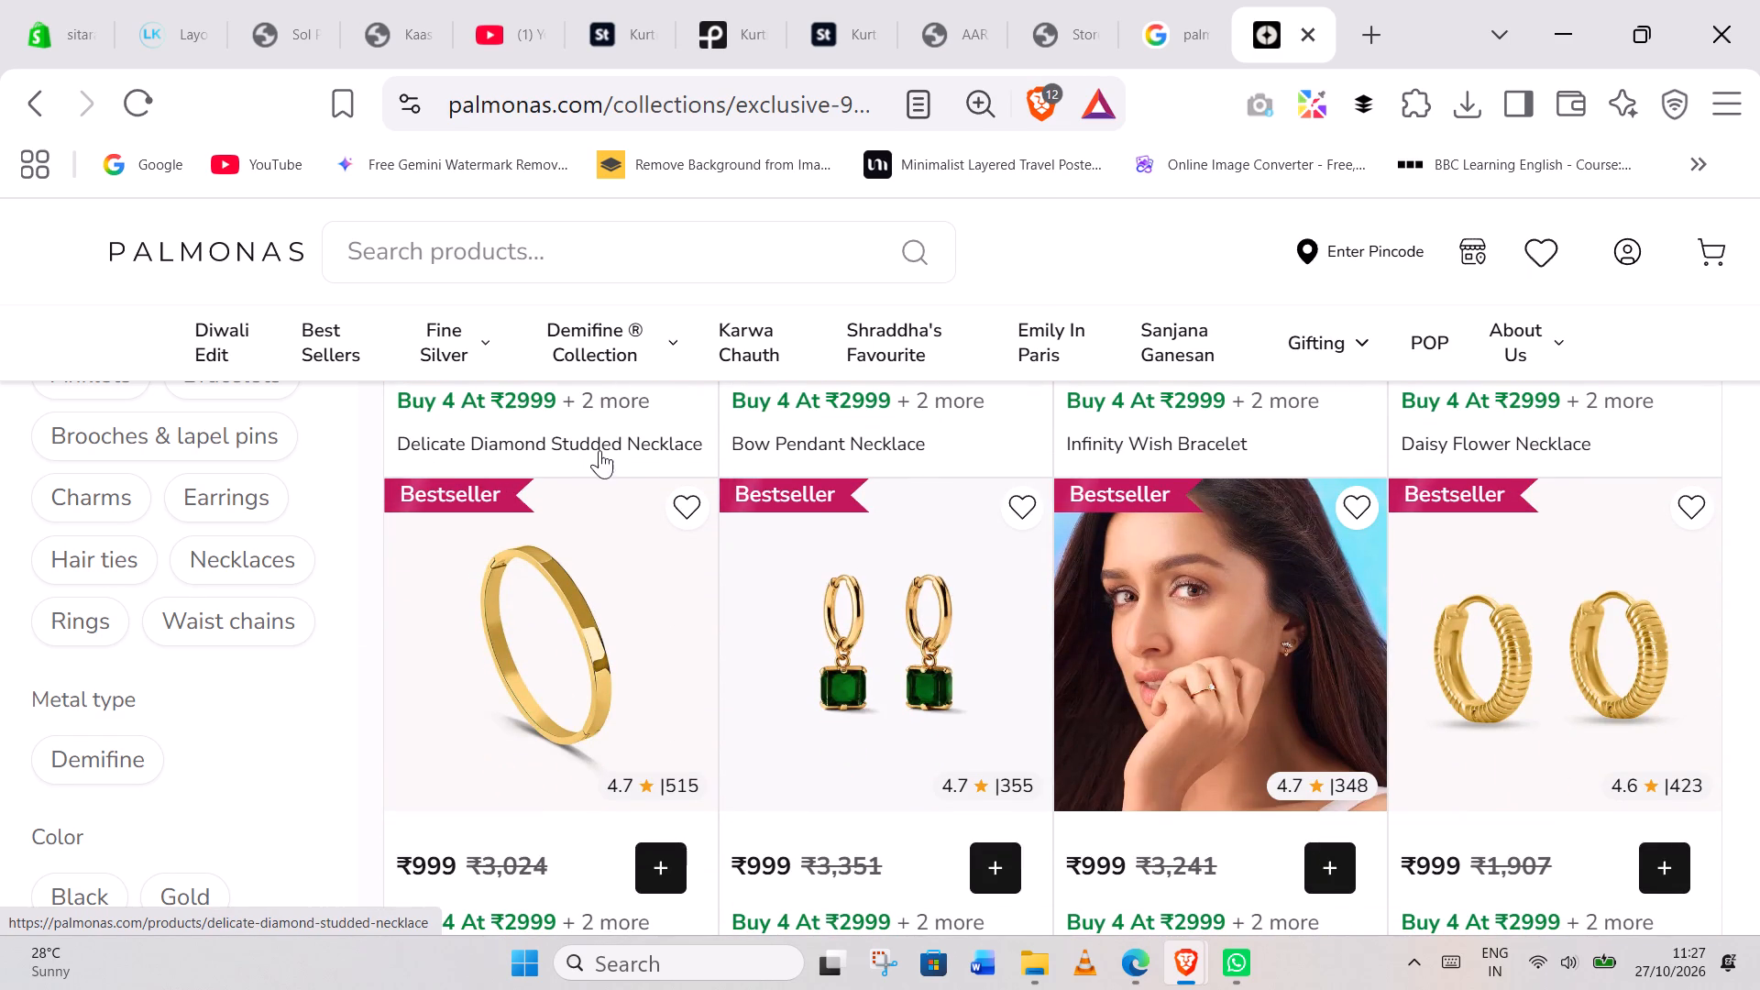
scroll(579, 594, "up", 1)
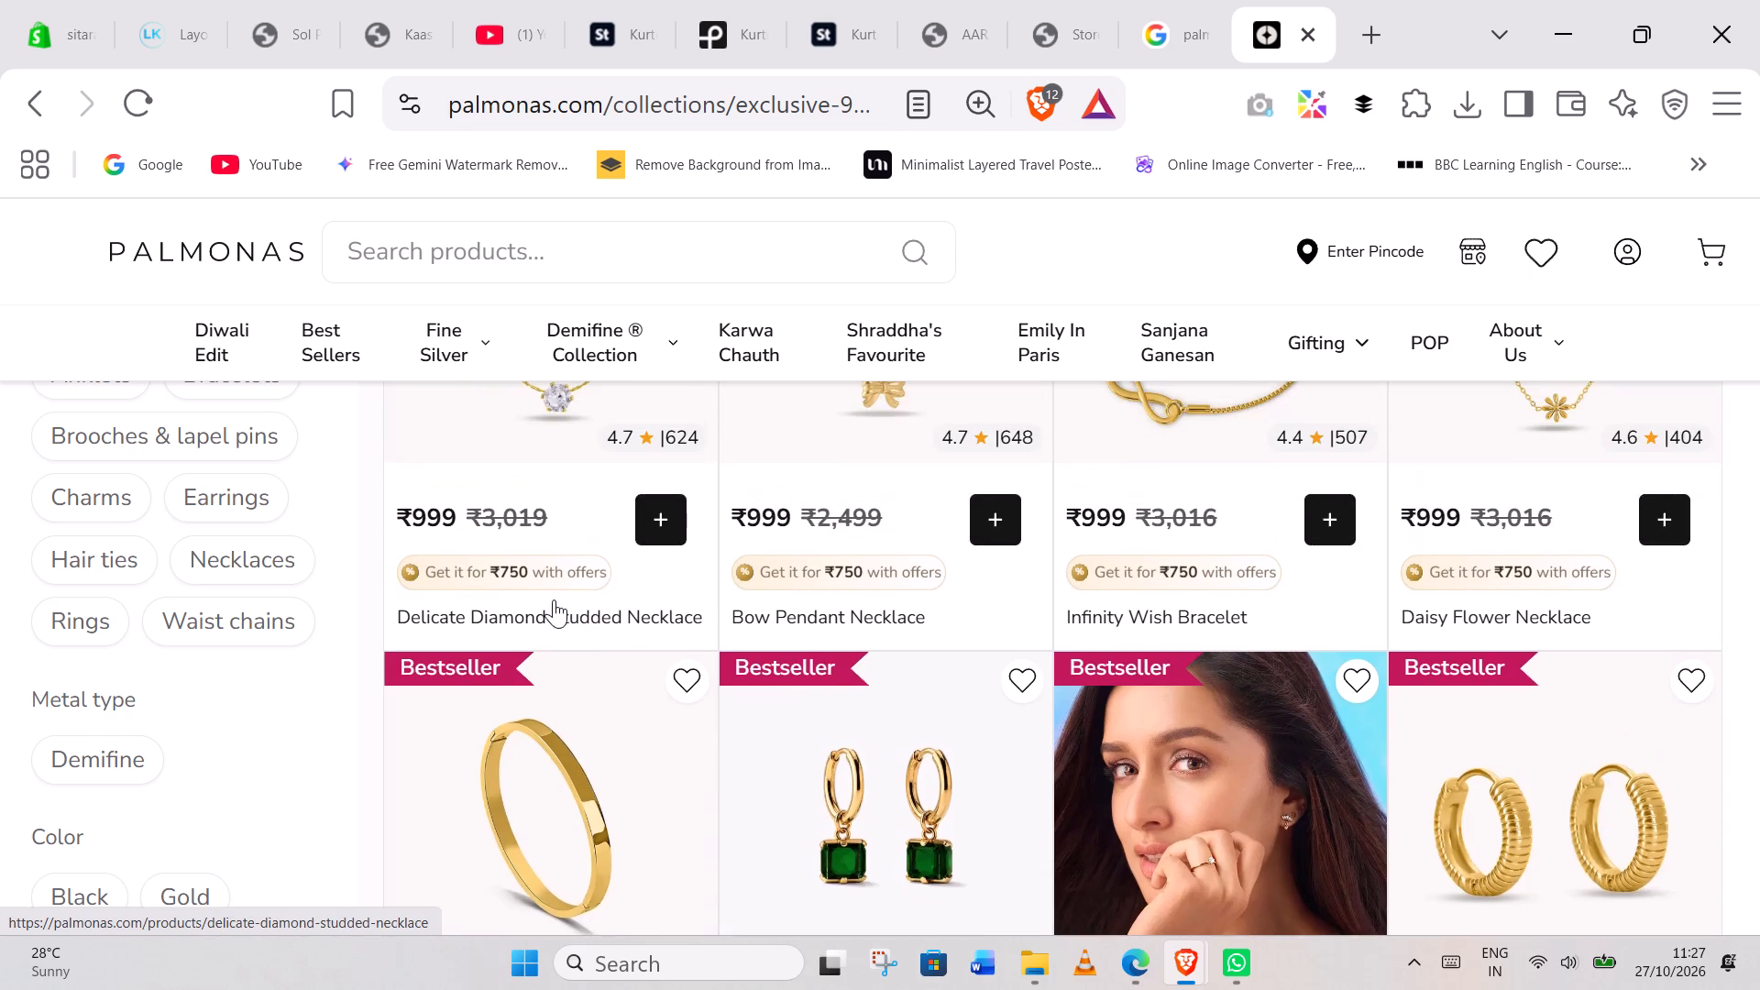
scroll(554, 599, "up", 2)
scroll(554, 599, "down", 6)
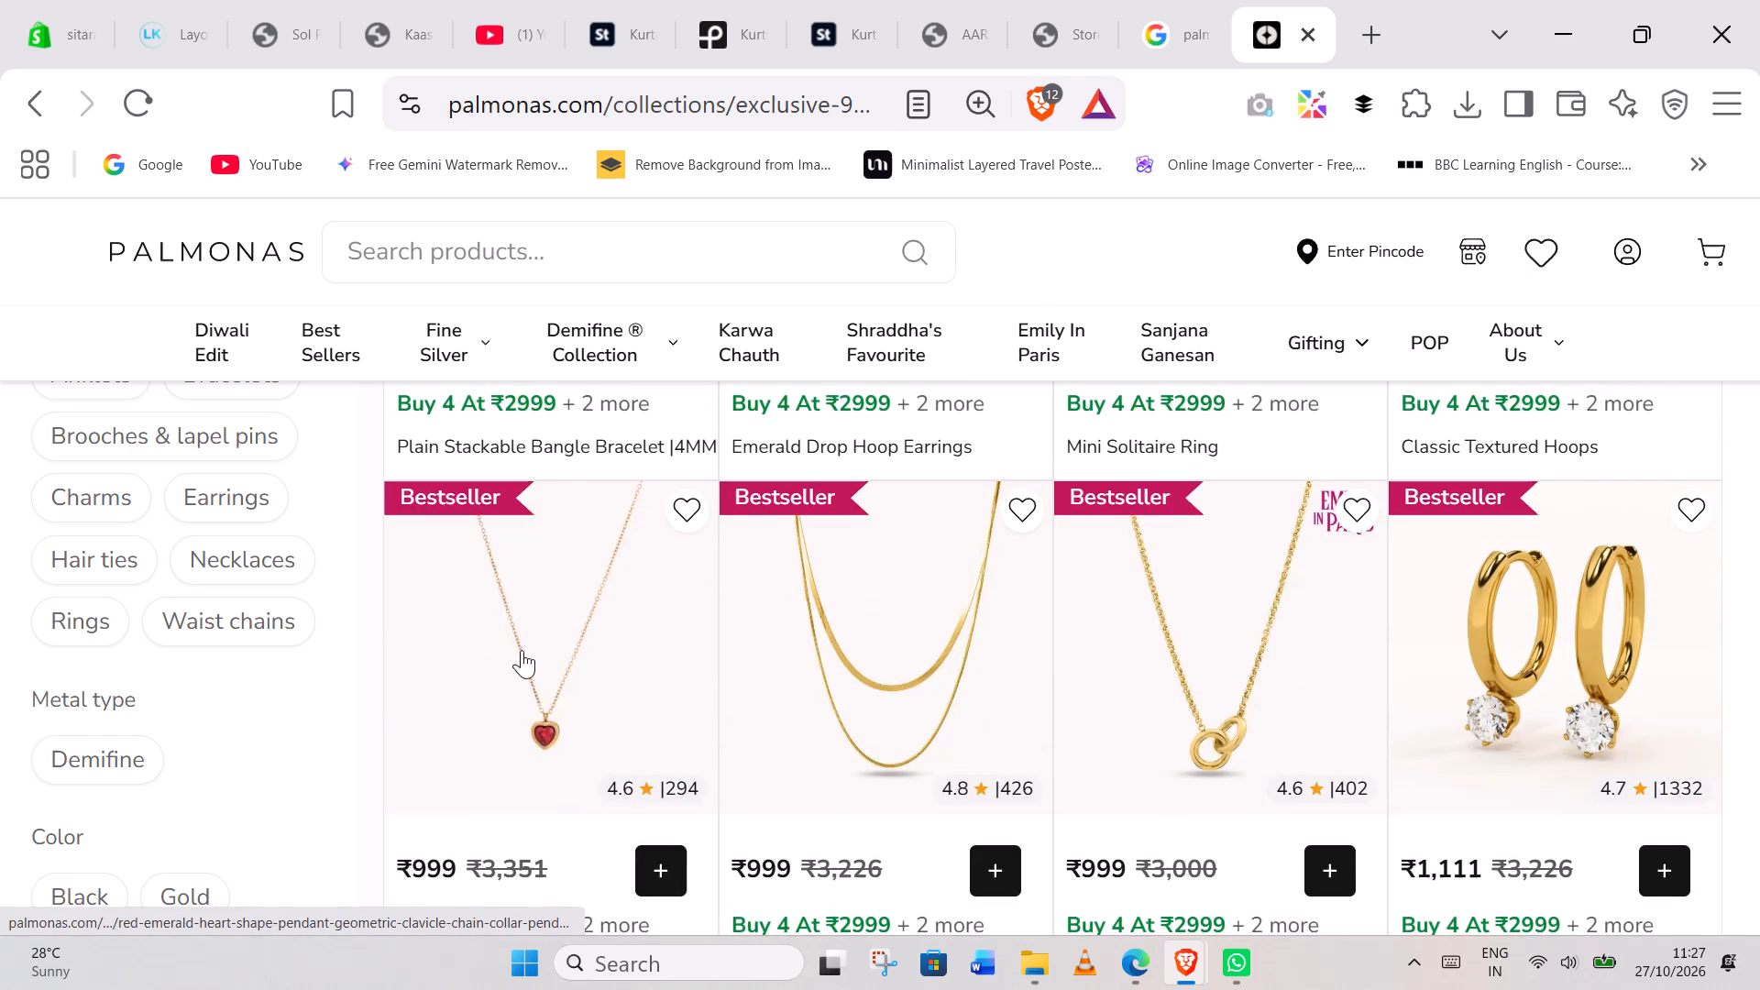
scroll(596, 660, "down", 4)
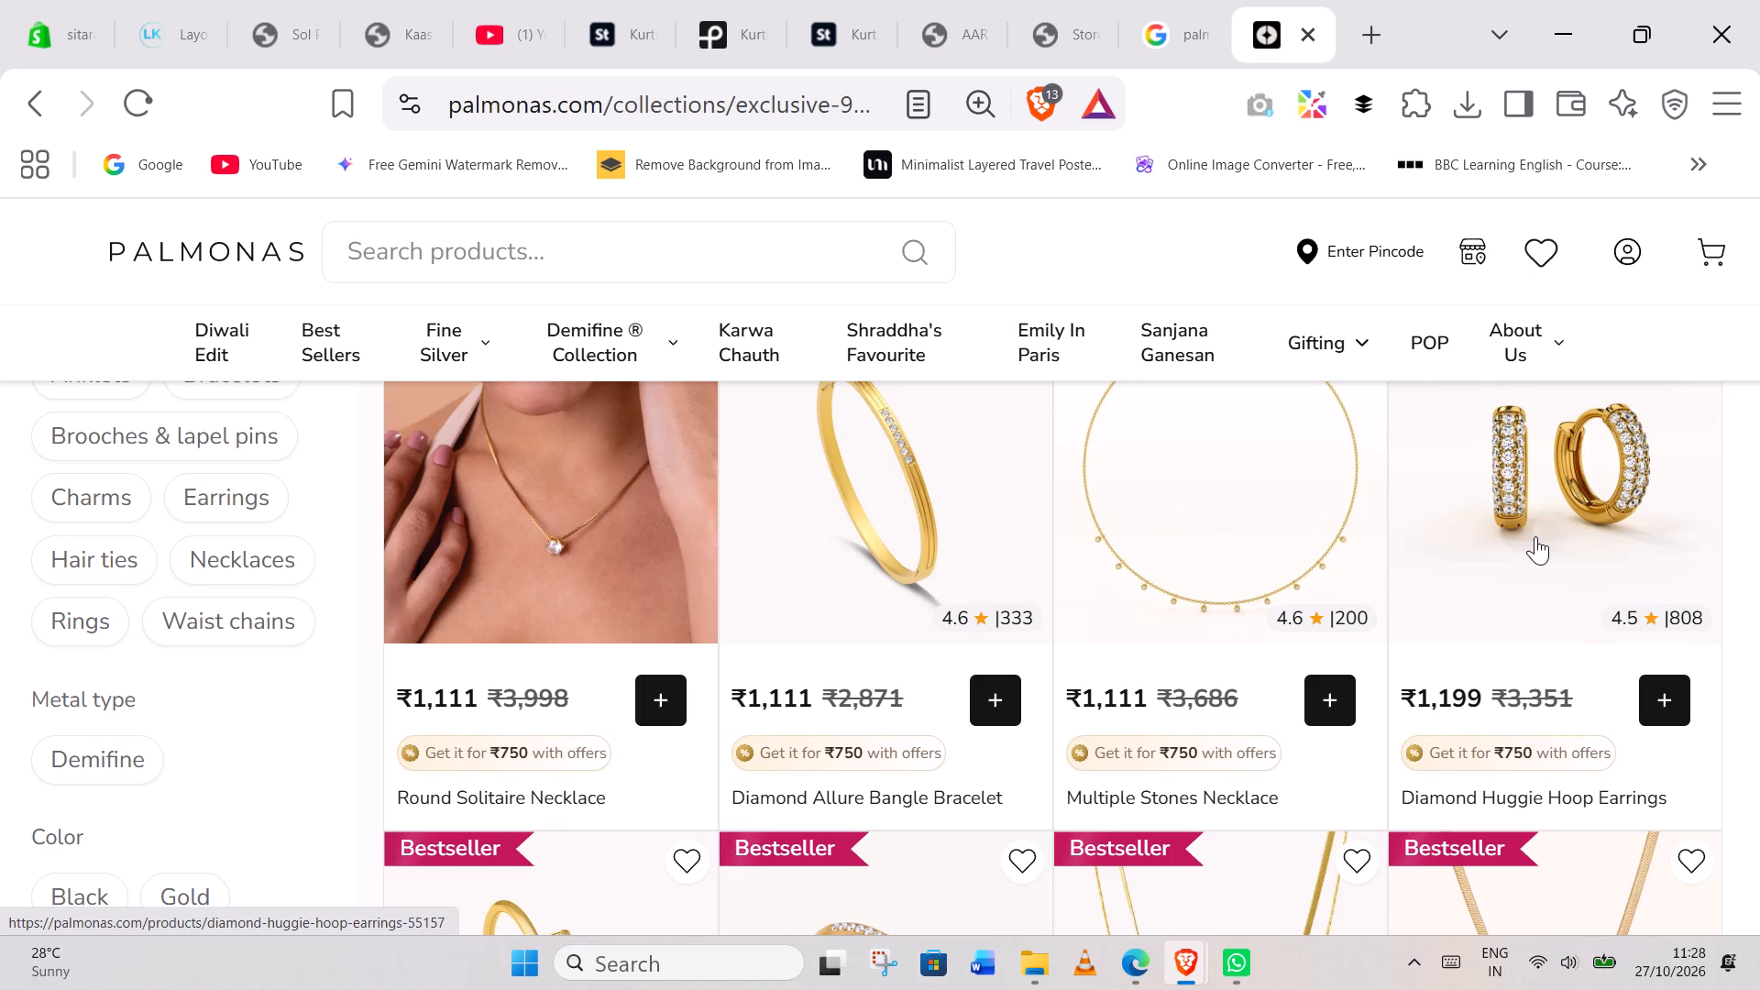
scroll(458, 546, "down", 5)
scroll(569, 544, "down", 5)
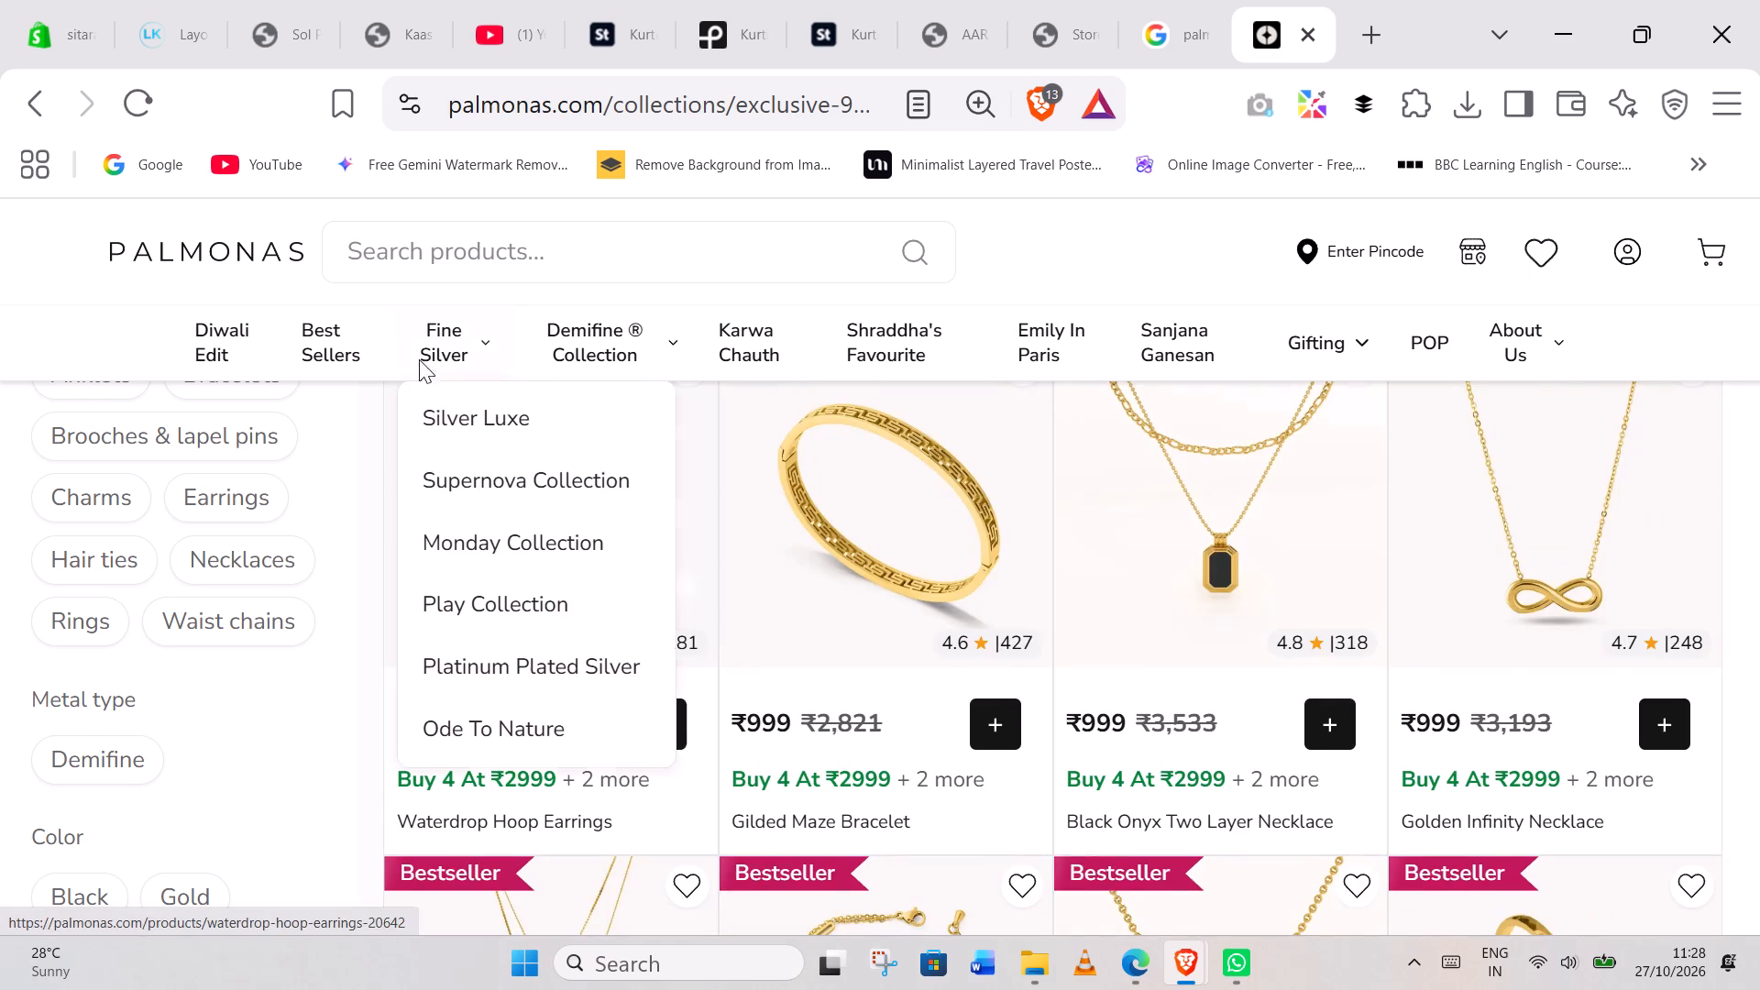
Open the Karwa Chauth page of Palmonas and look over its Mangalsutra Collection and Top Styles sections.
left_click(782, 332)
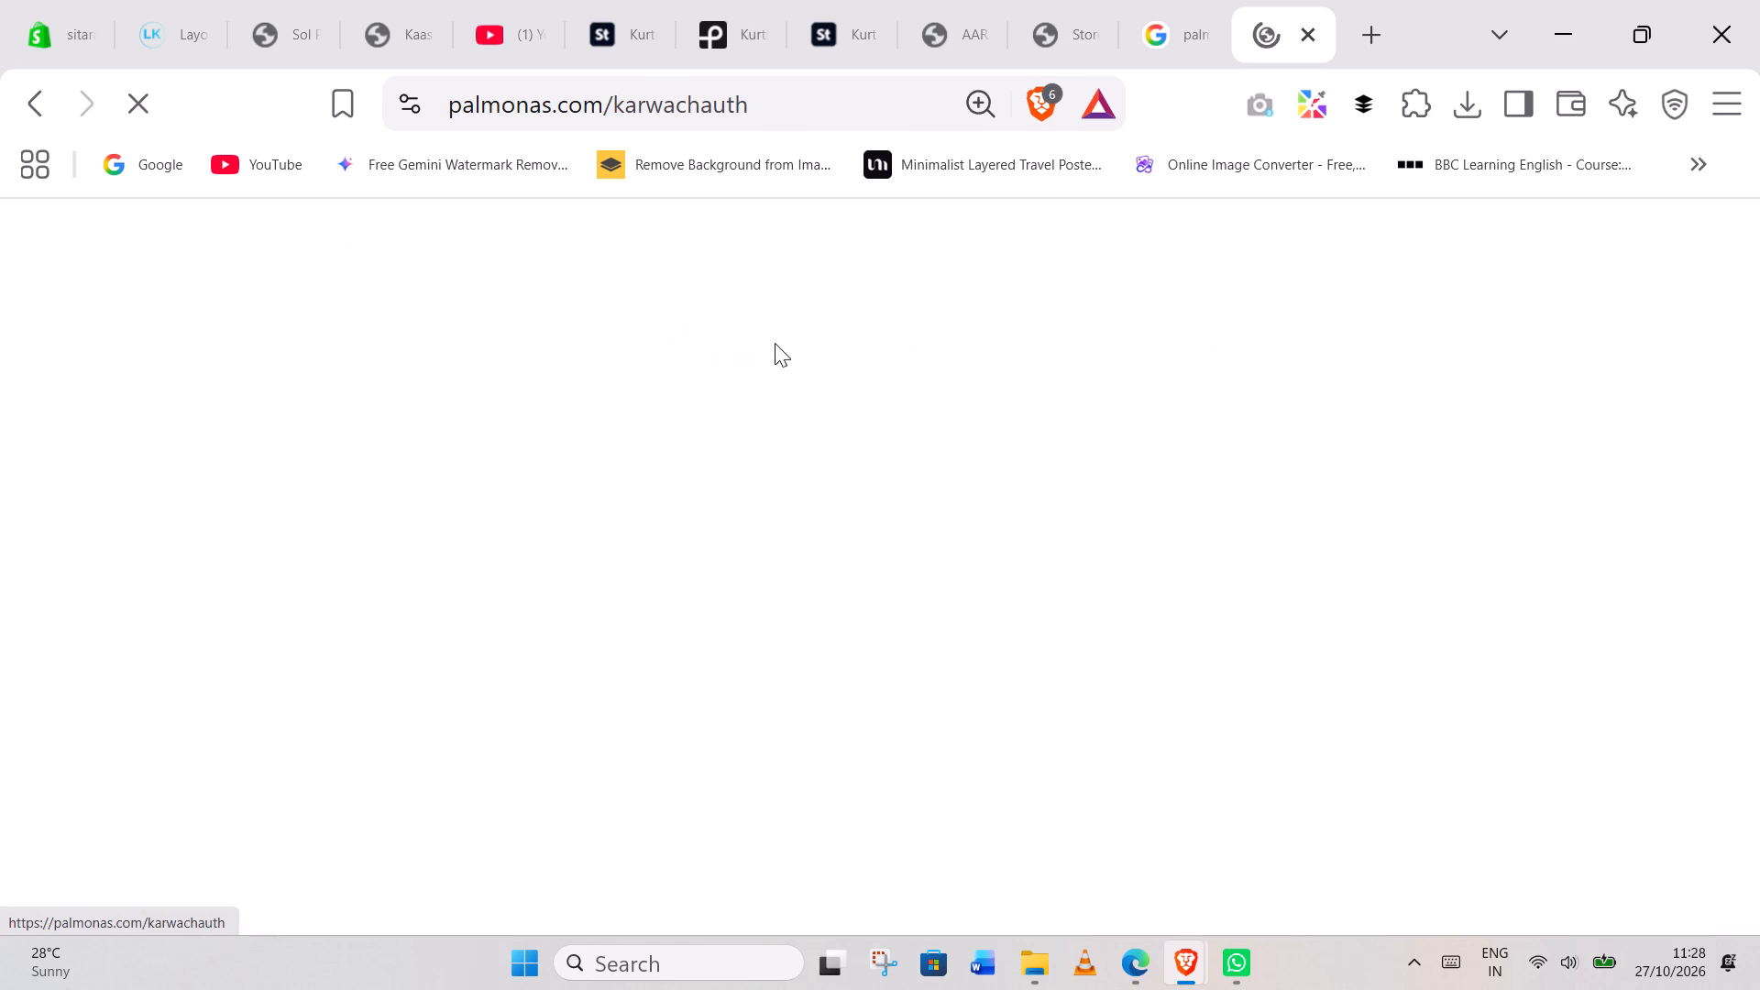
scroll(770, 588, "down", 6)
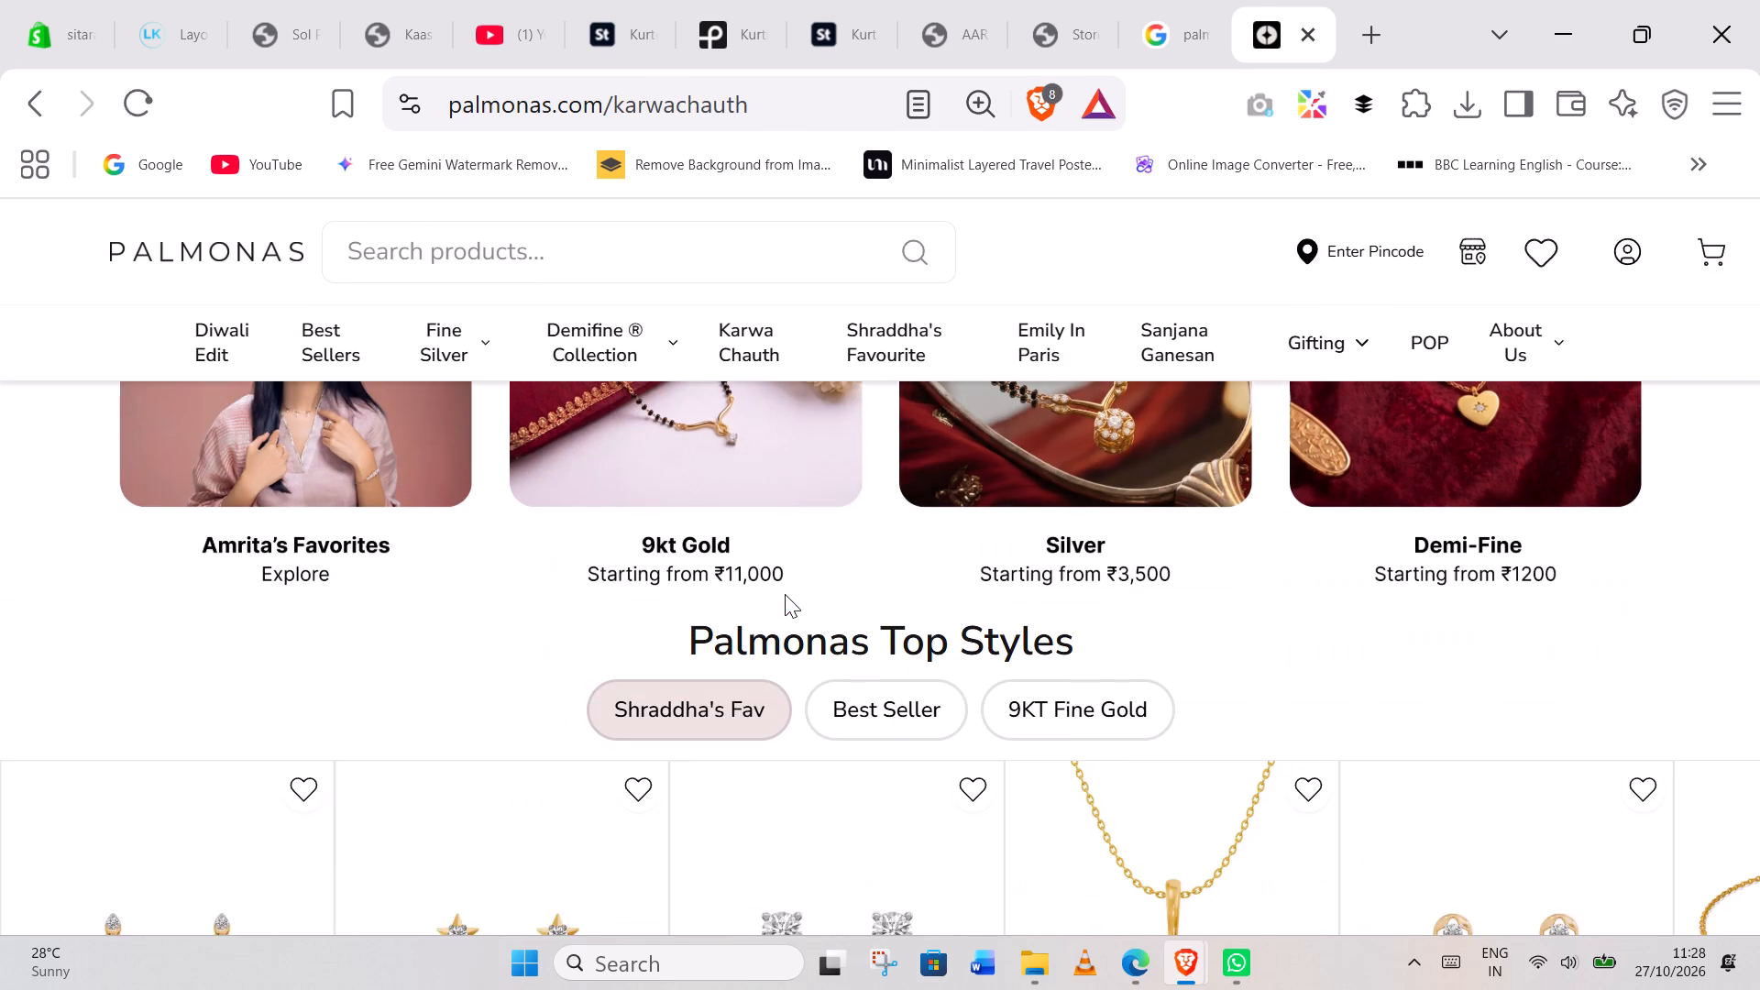
scroll(677, 532, "up", 1)
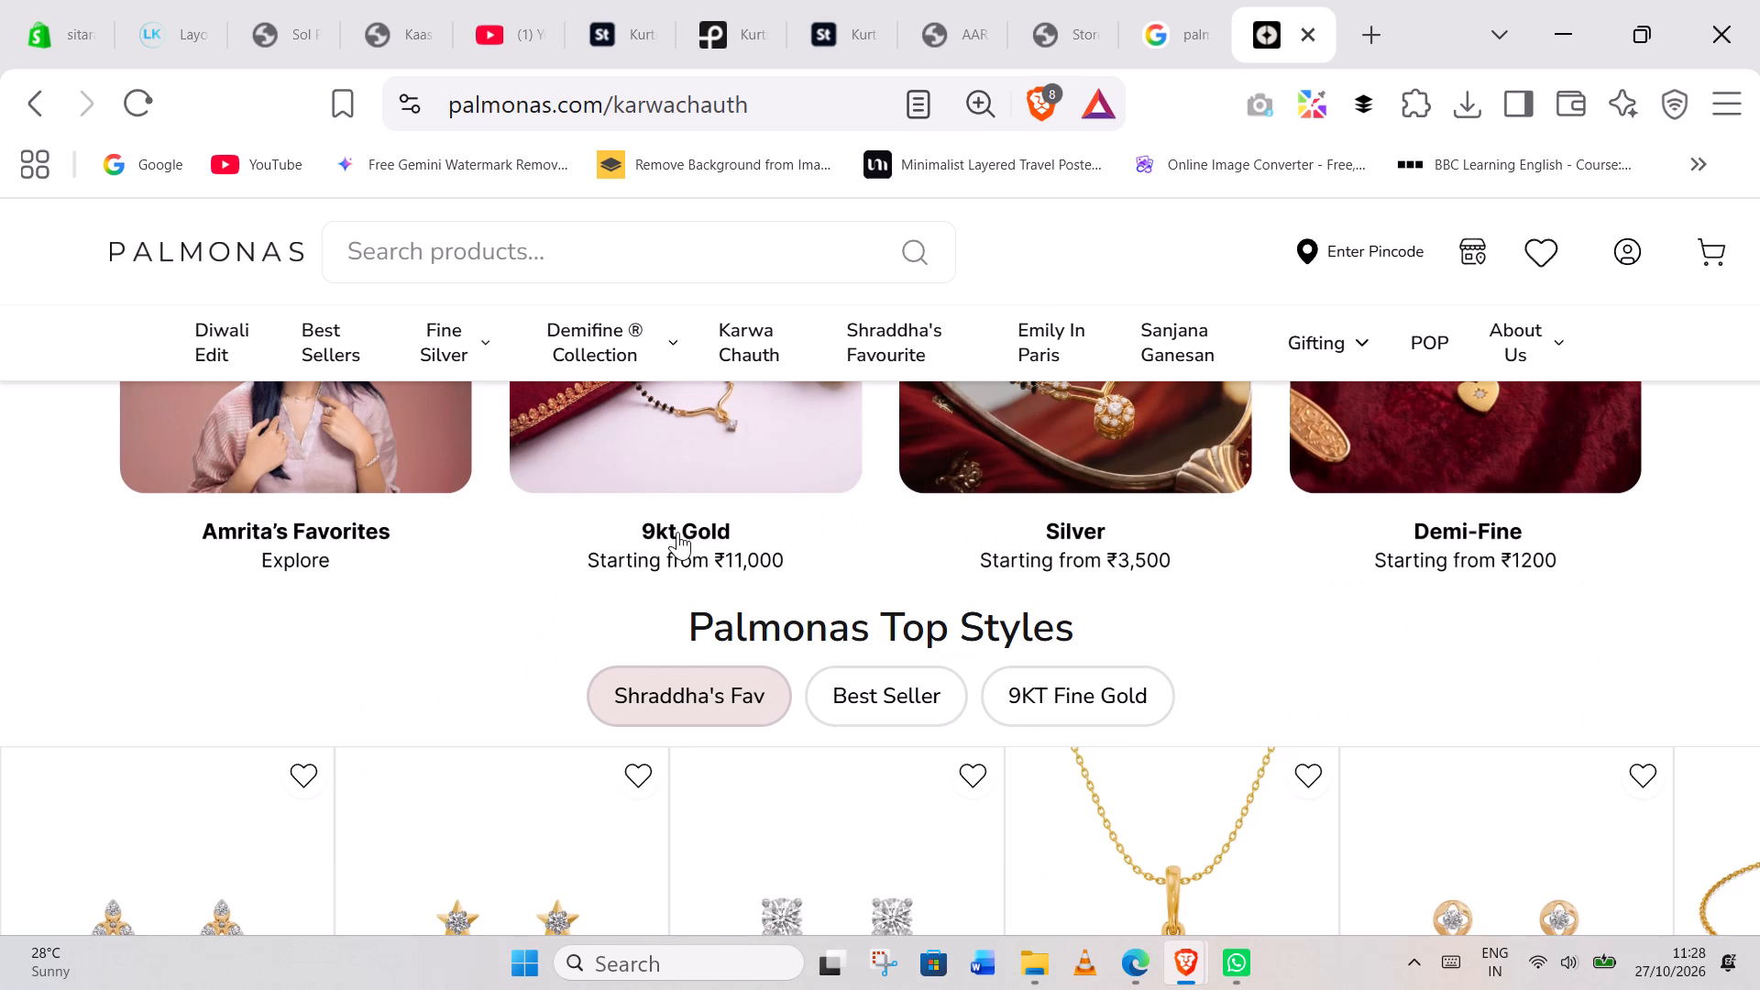
scroll(677, 532, "up", 2)
scroll(675, 535, "down", 2)
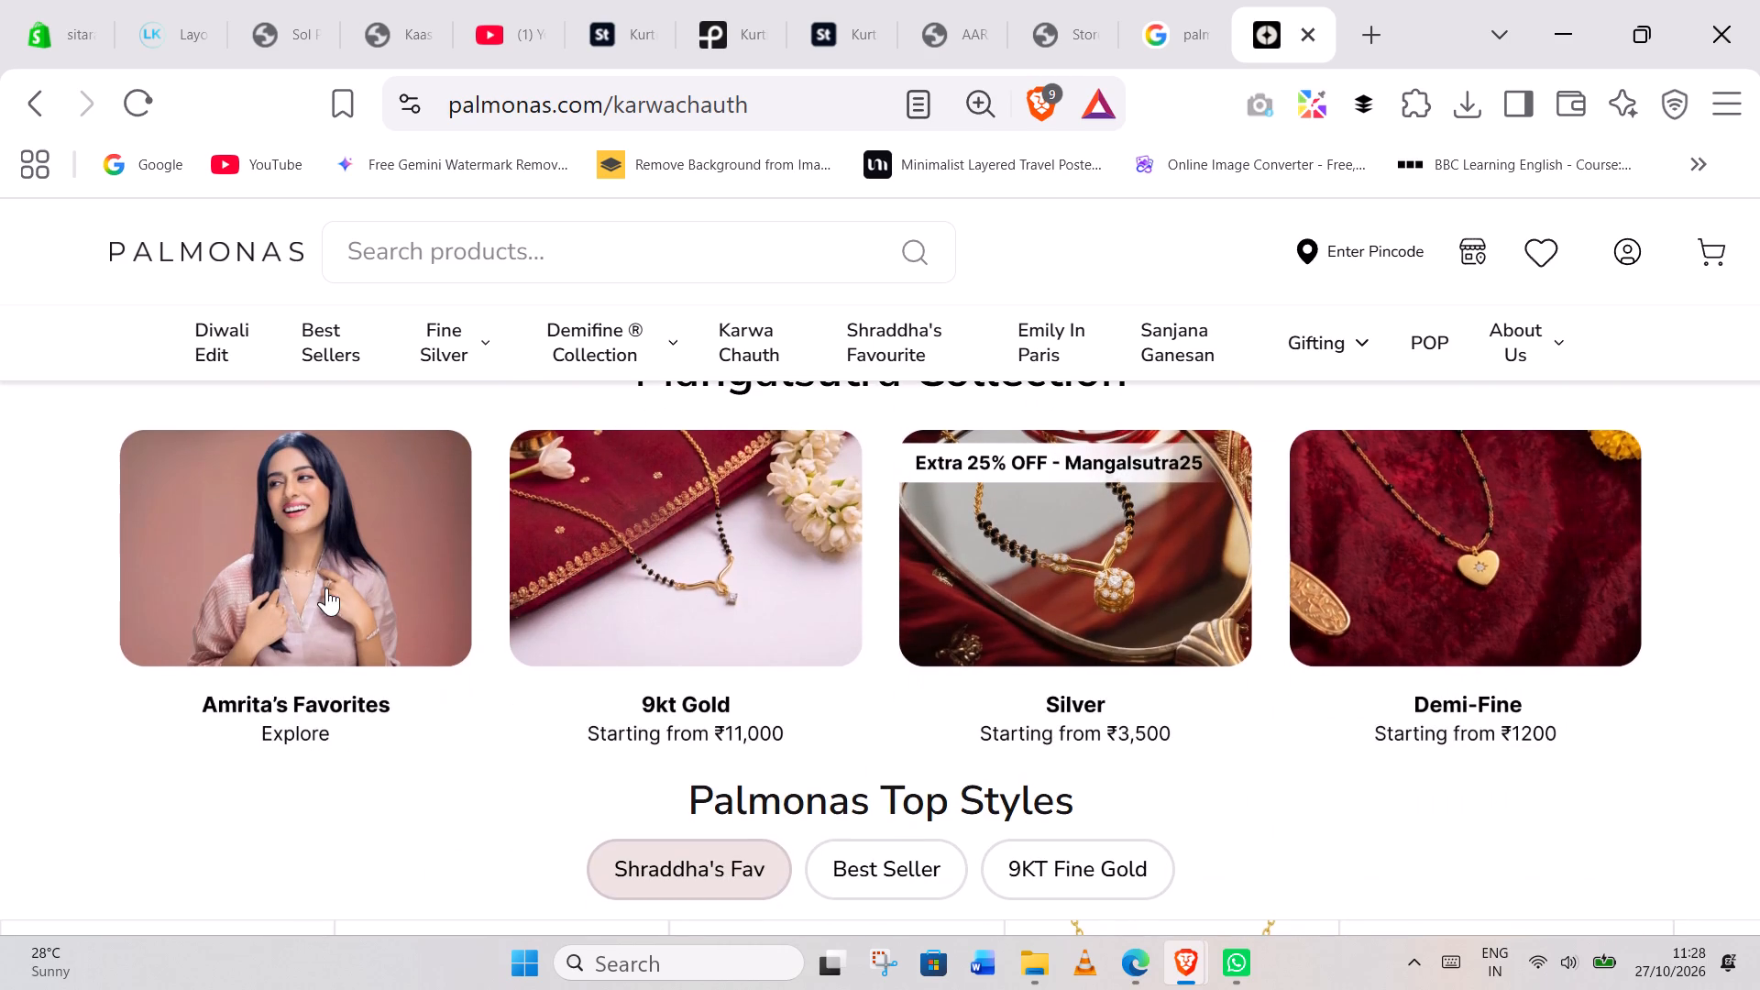
Open Amrita's Favorites from the Mangalsutra Collection and examine the 9KT gold product cards, filters, prices, offers and deal-of-the-day block.
left_click(290, 588)
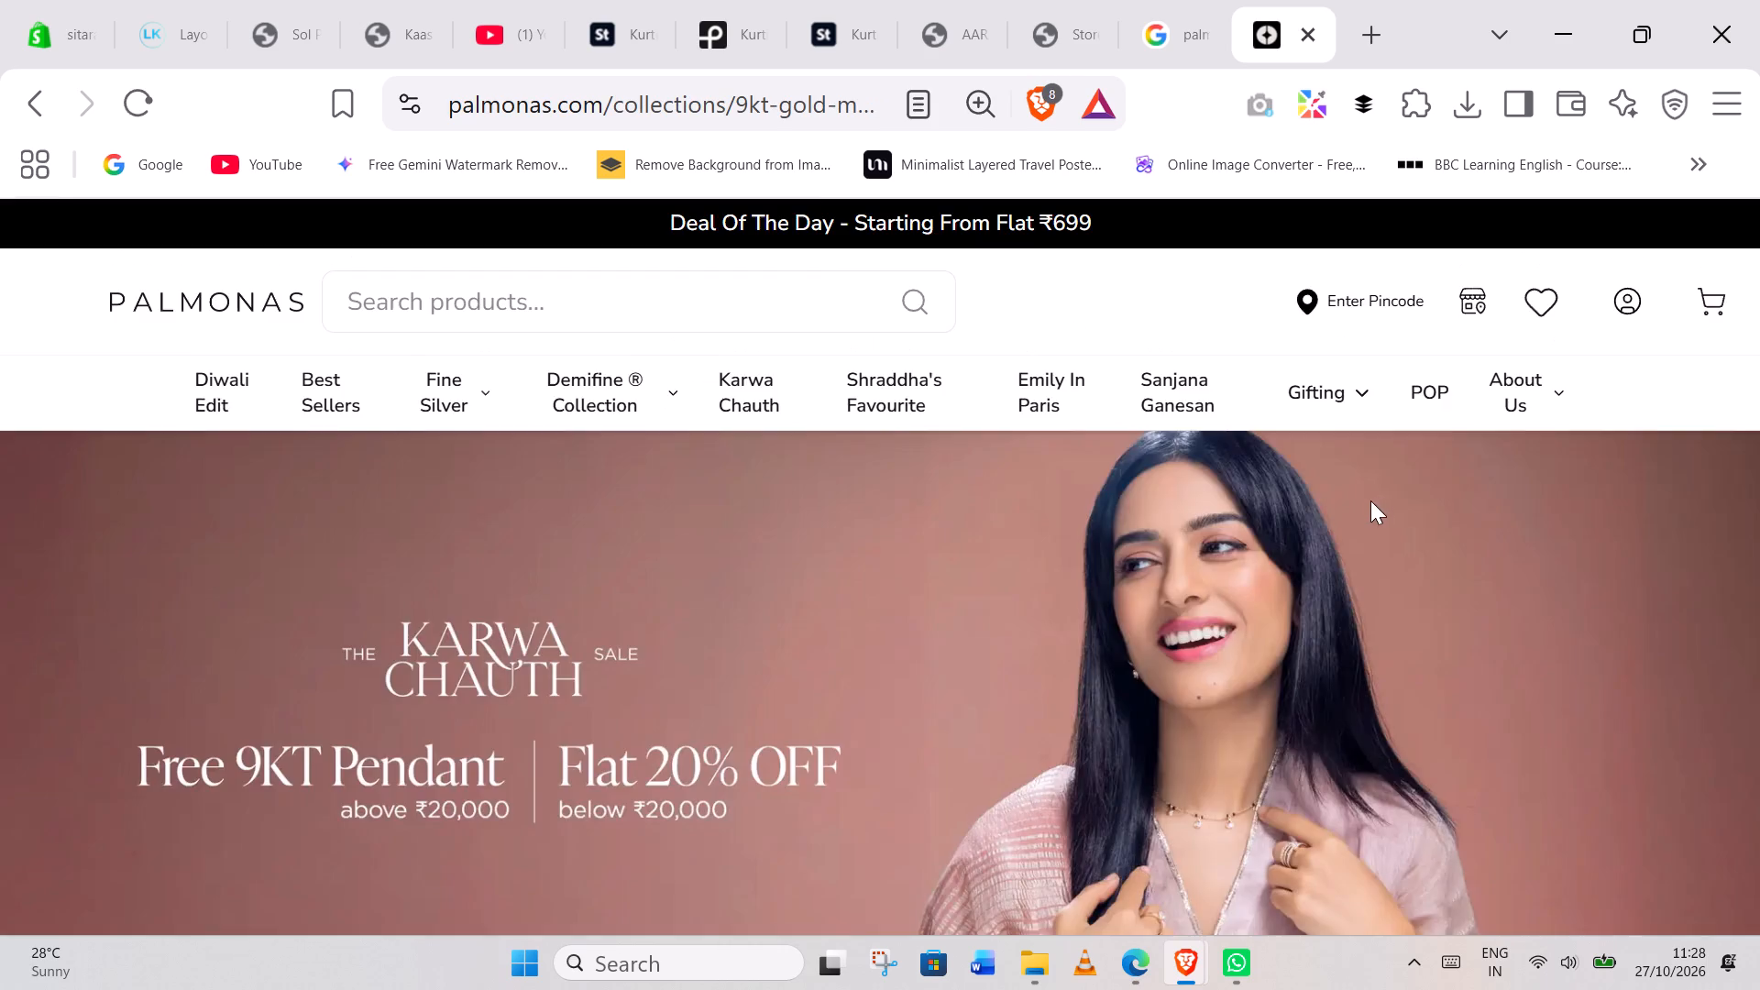
scroll(1370, 504, "down", 6)
scroll(1006, 541, "up", 1)
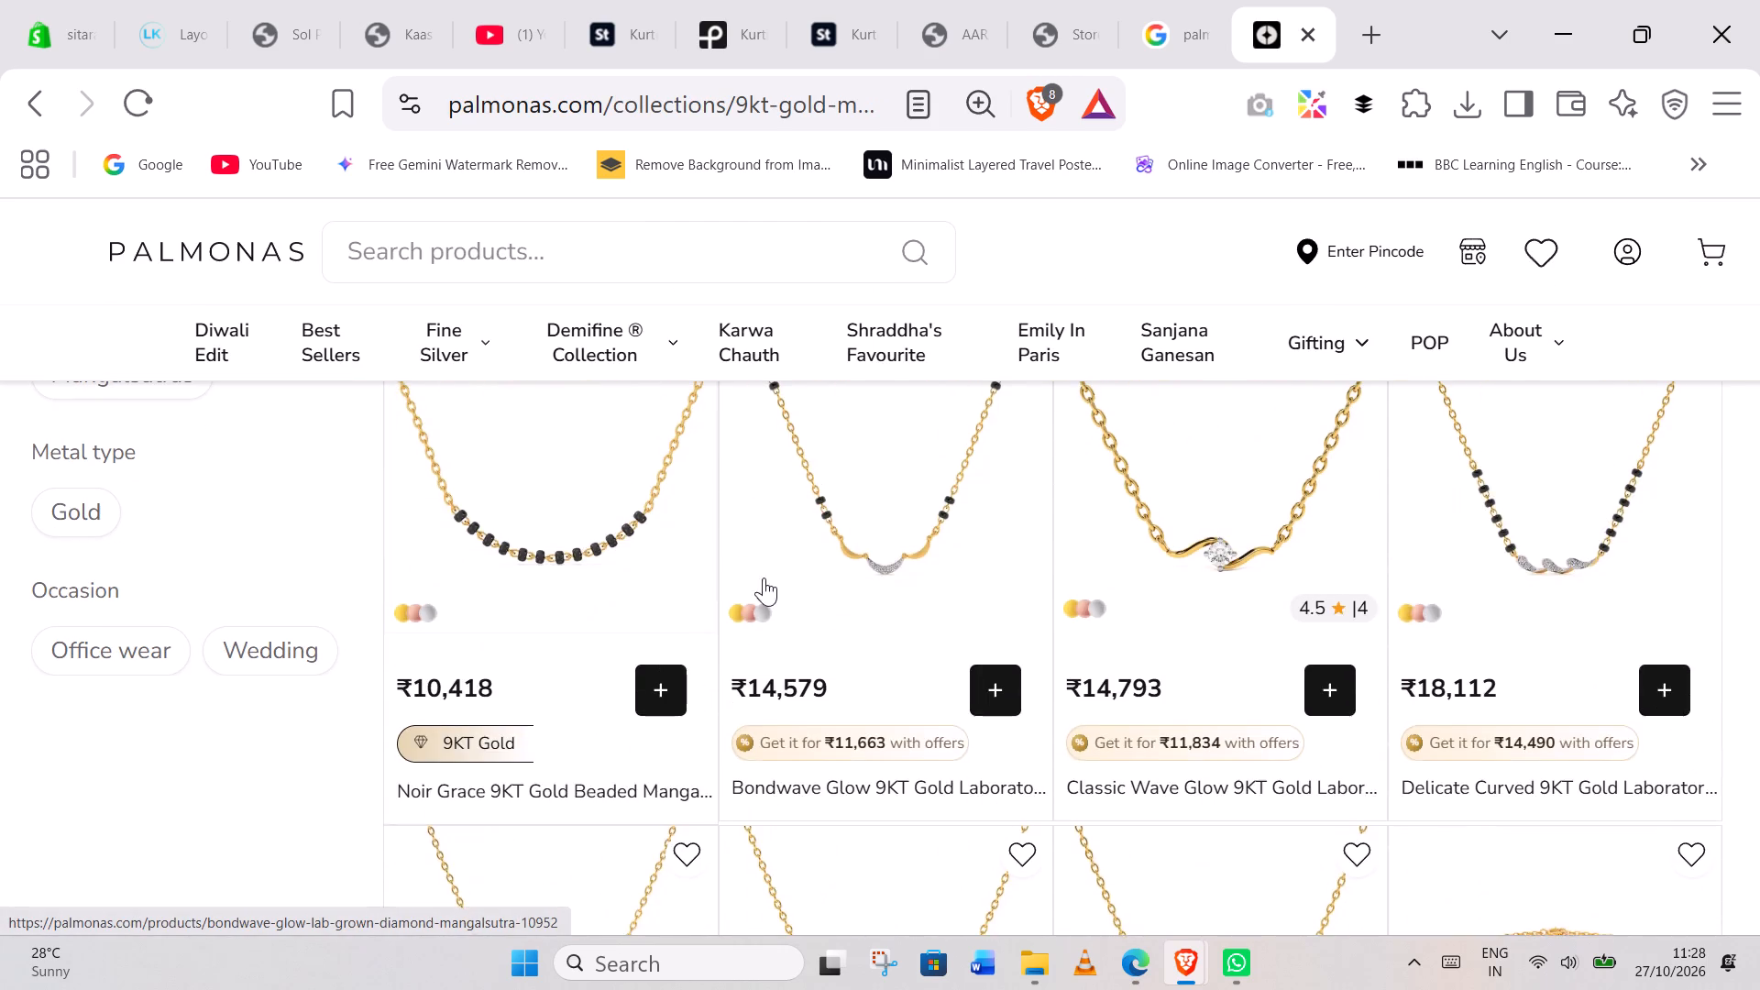
scroll(764, 577, "up", 1)
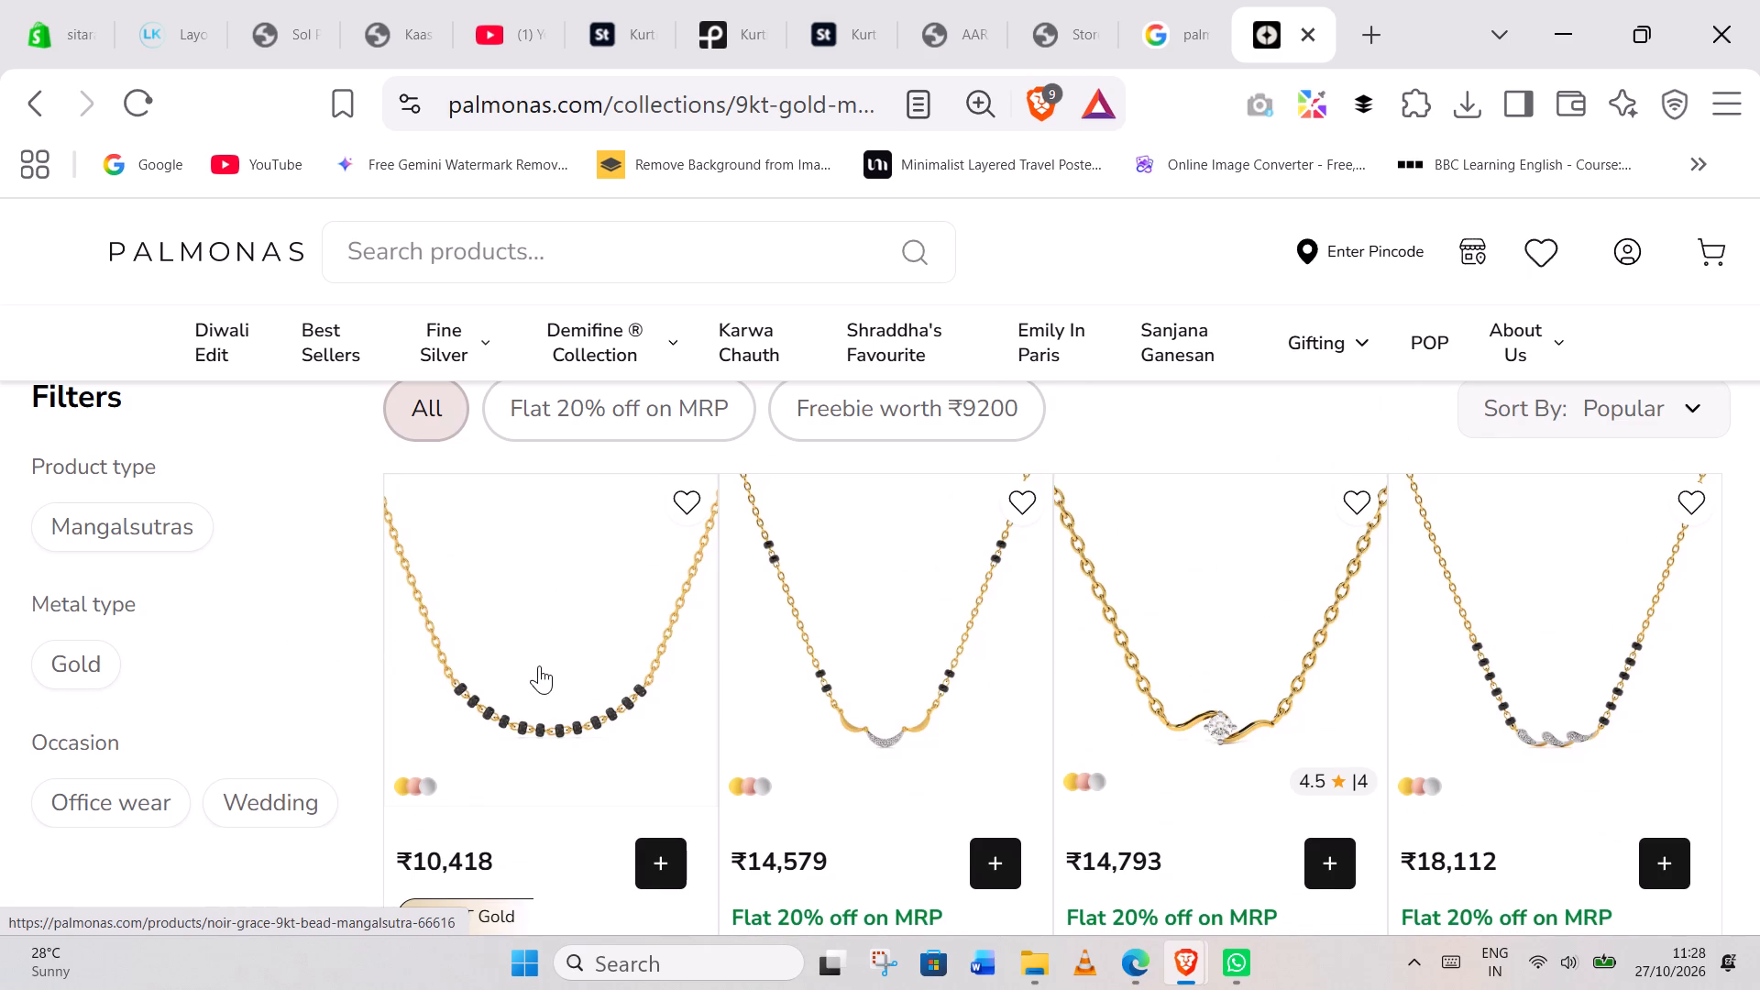
scroll(541, 667, "down", 1)
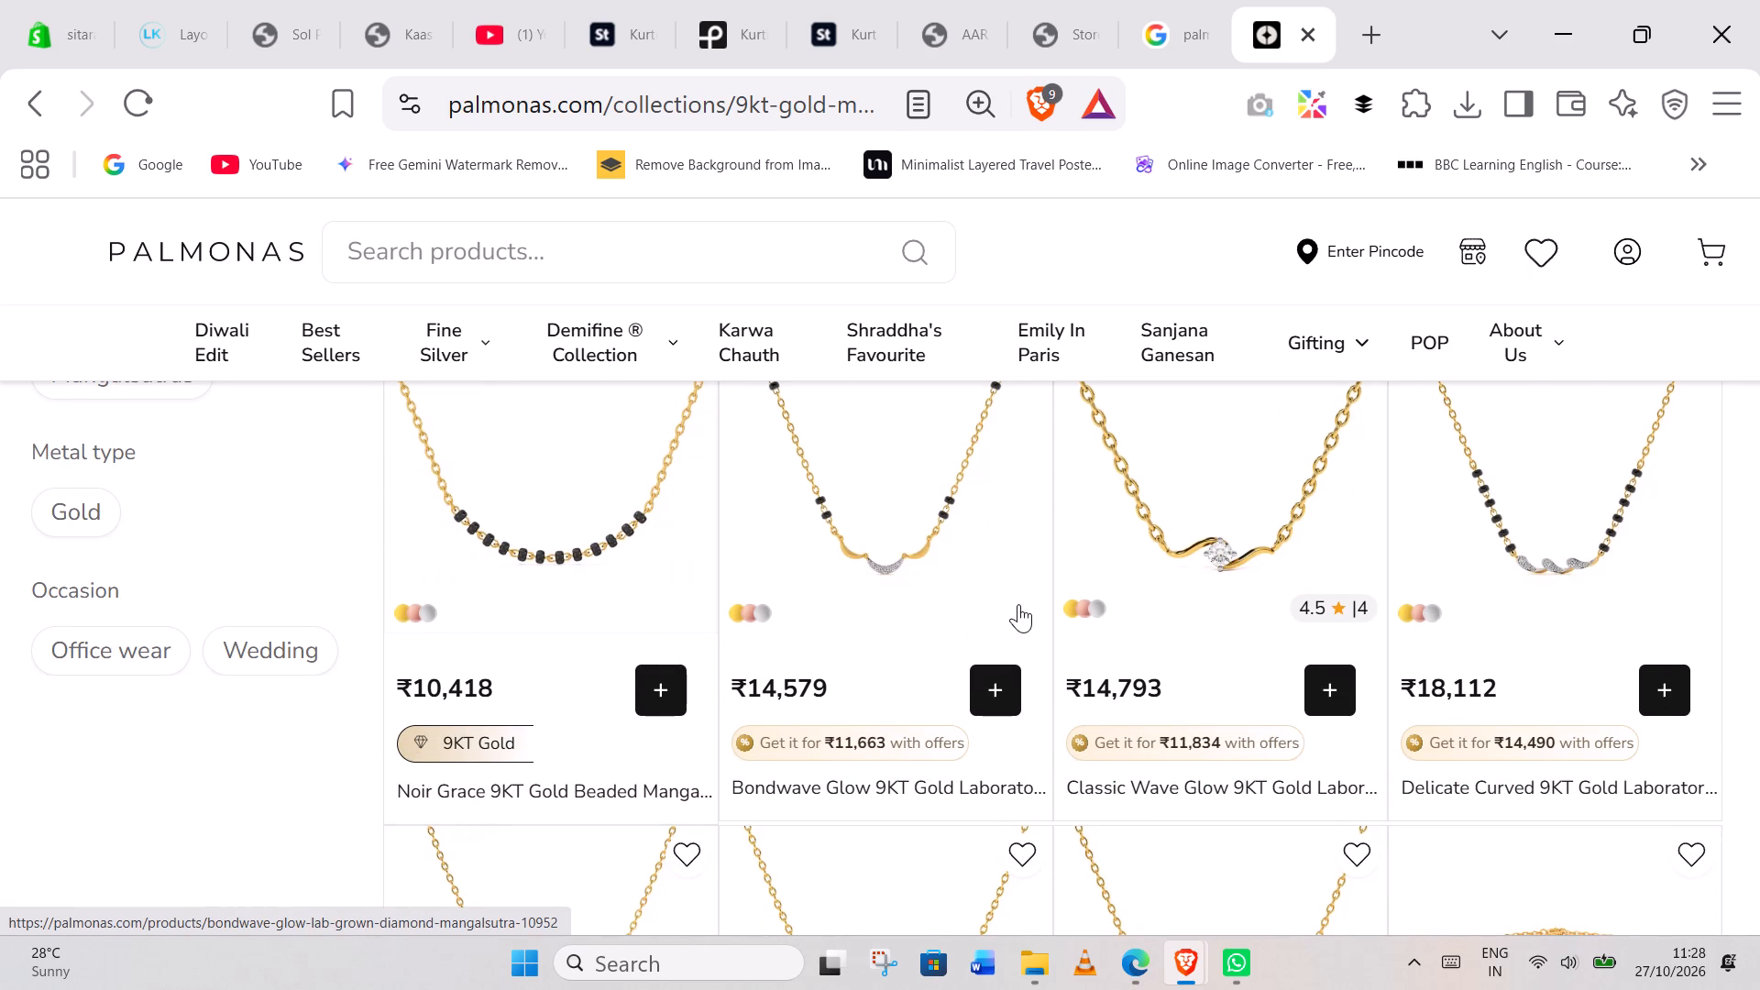
scroll(445, 717, "down", 3)
scroll(970, 643, "down", 1)
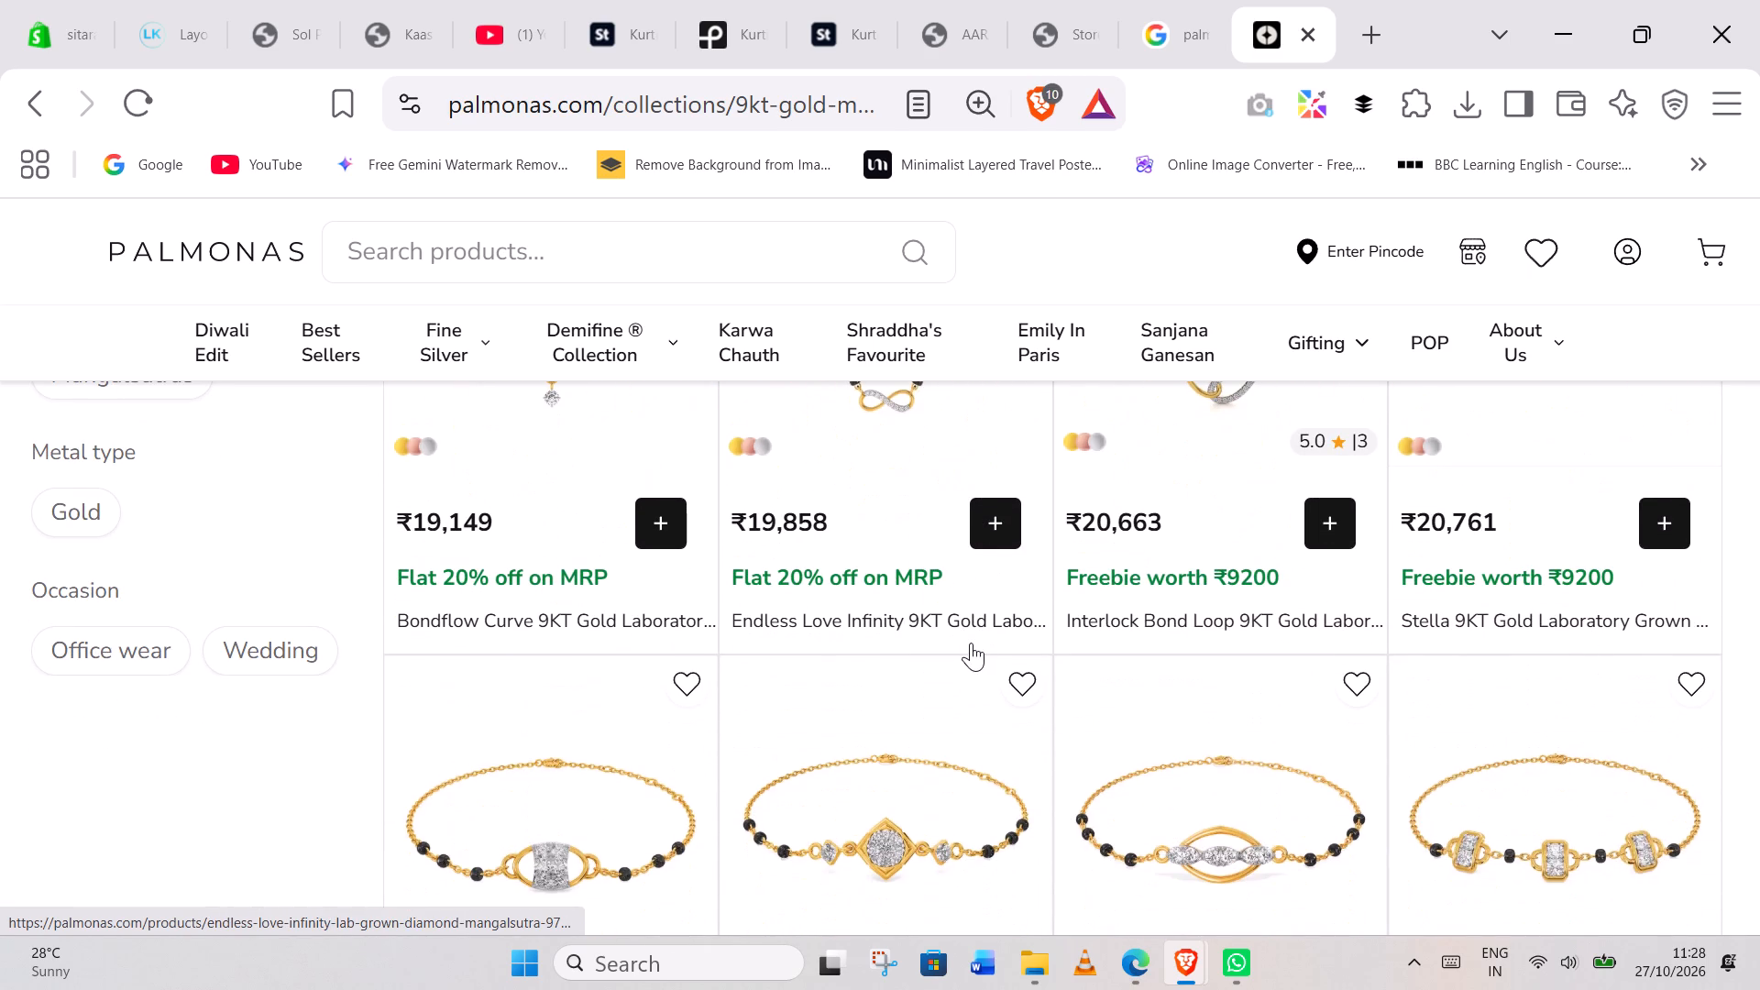
scroll(1535, 619, "down", 7)
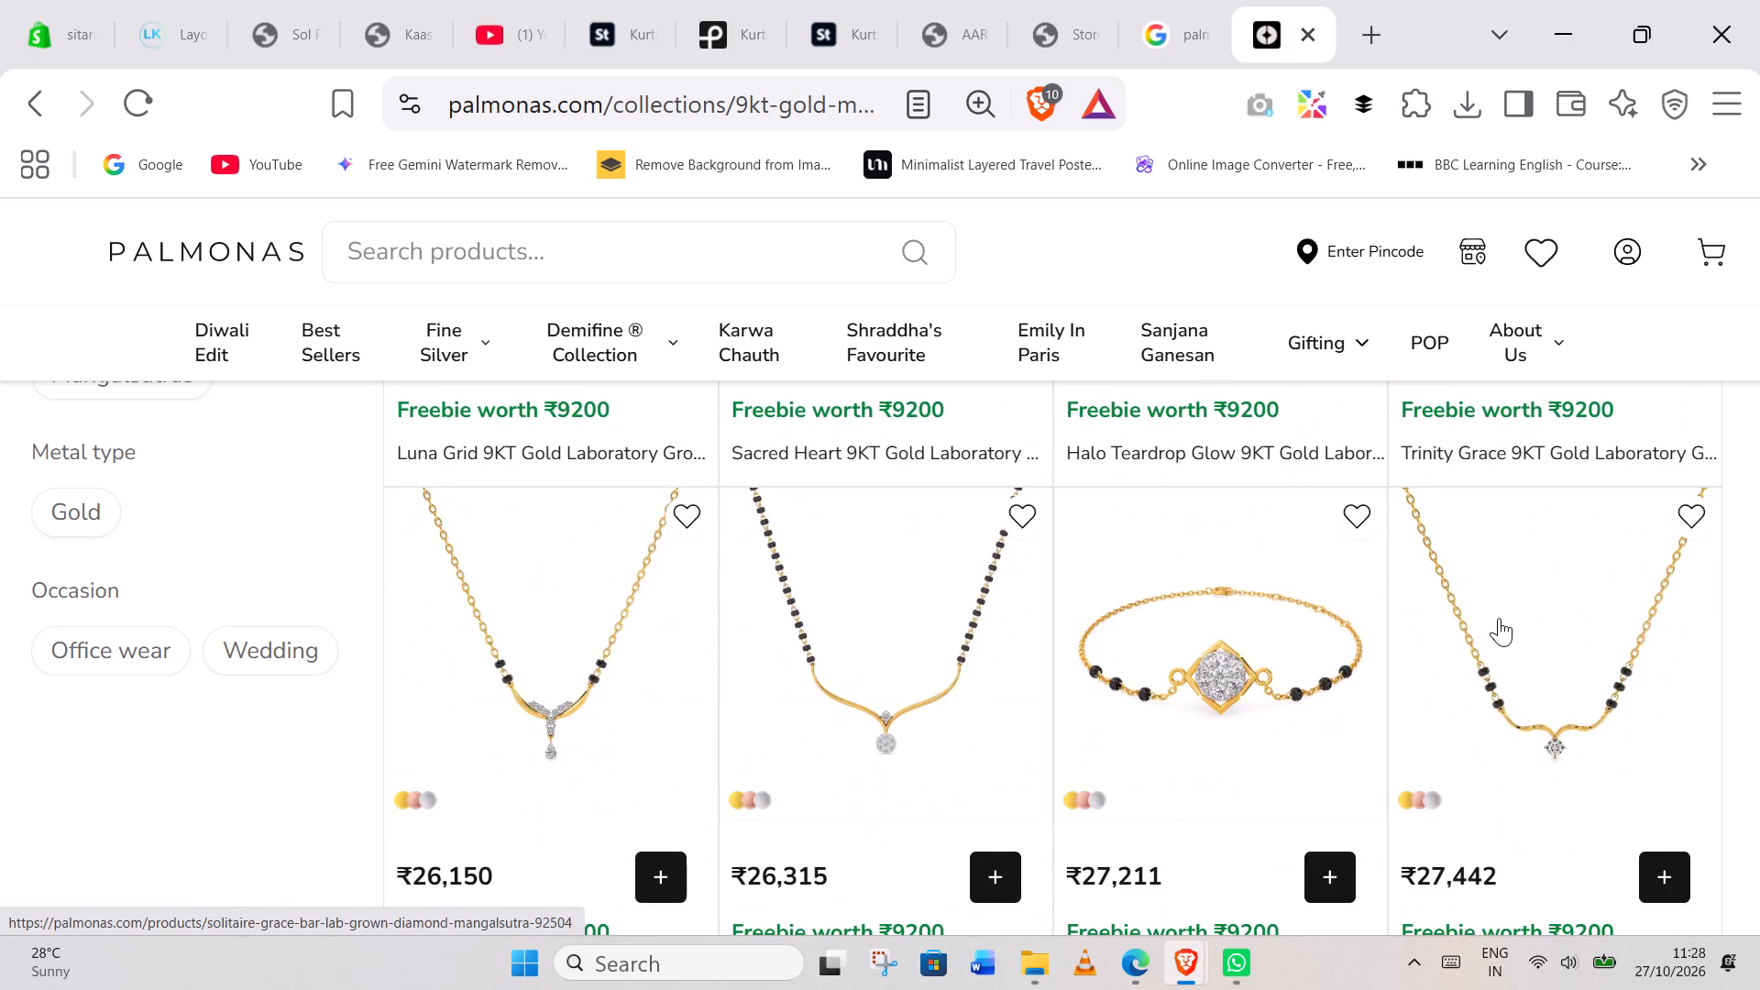
scroll(1499, 618, "down", 17)
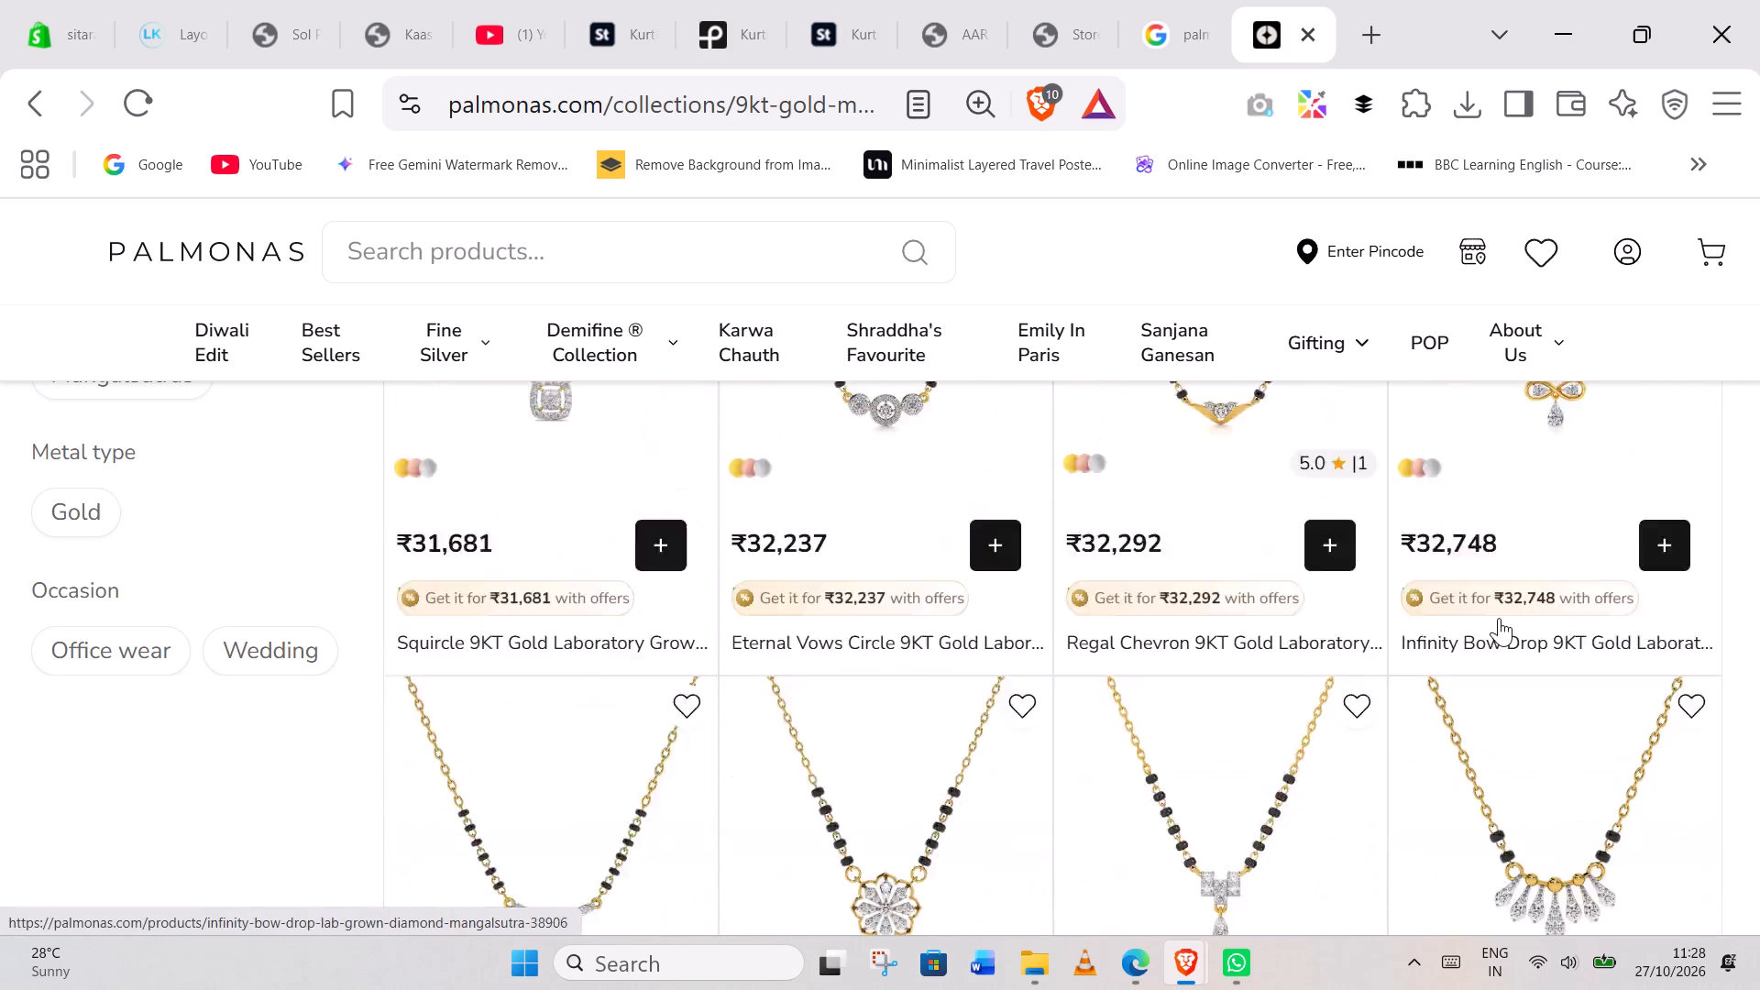
scroll(1499, 618, "down", 13)
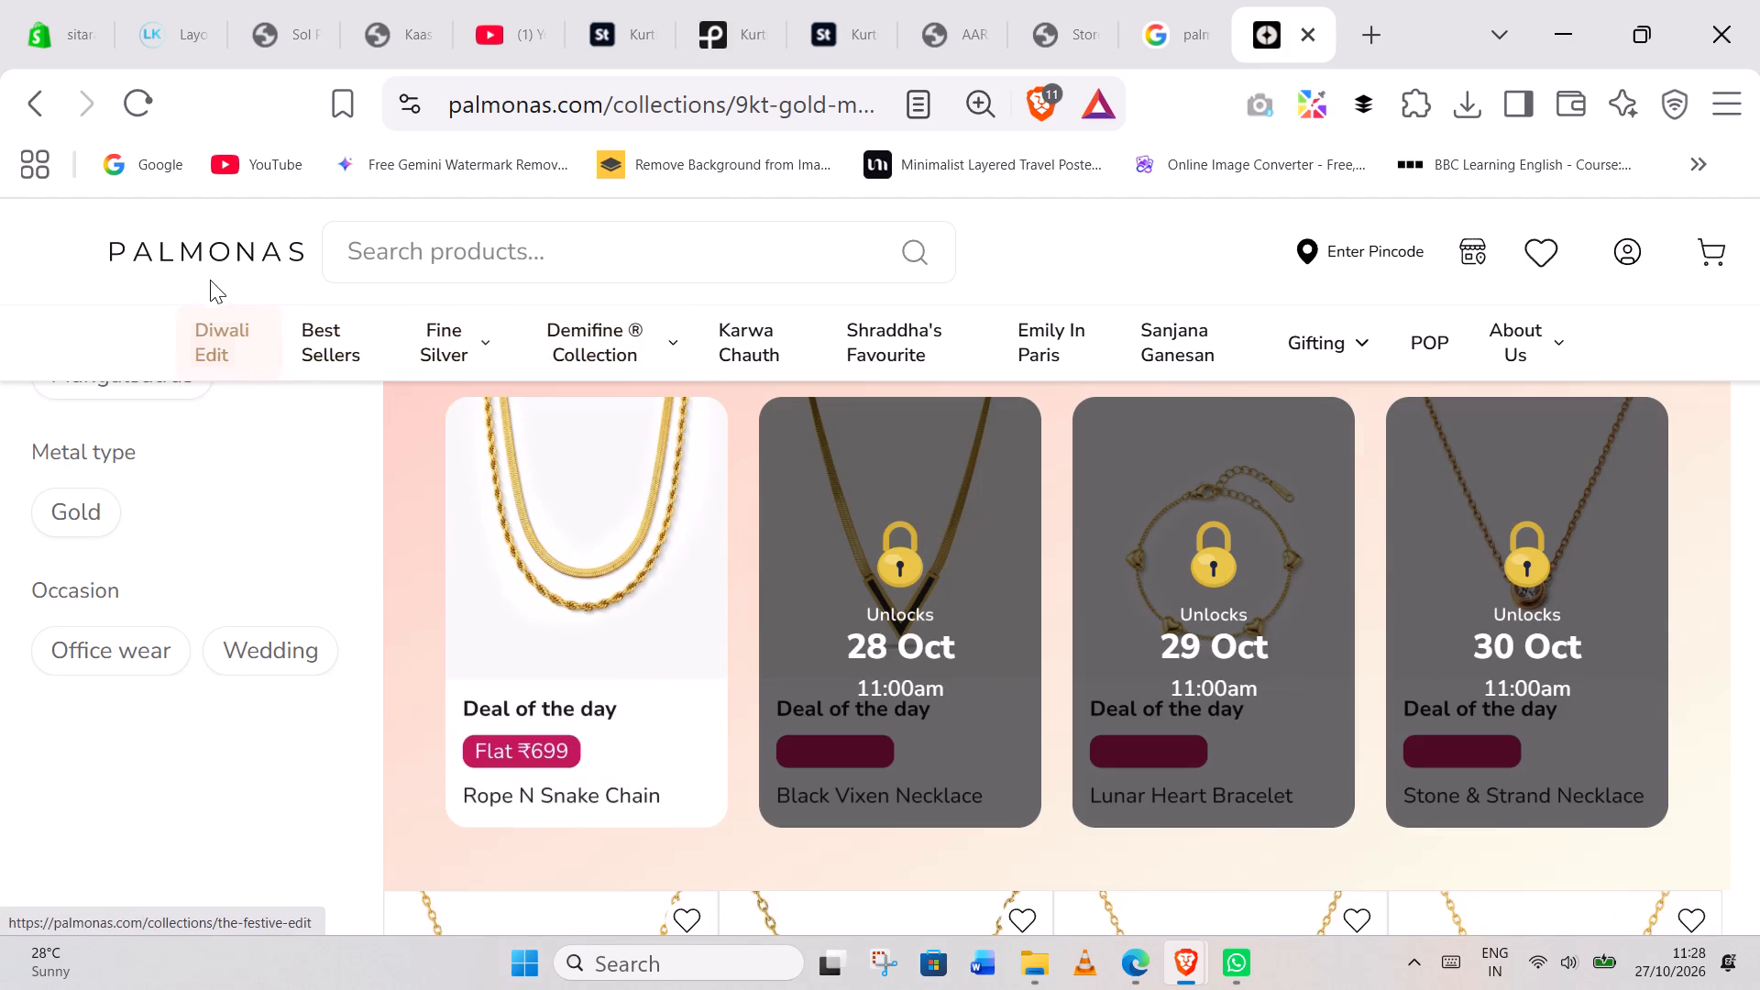
Return to the Karwa Chauth page and look through its banner carousel slides and the Mangalsutra Collection cards.
left_click(218, 262)
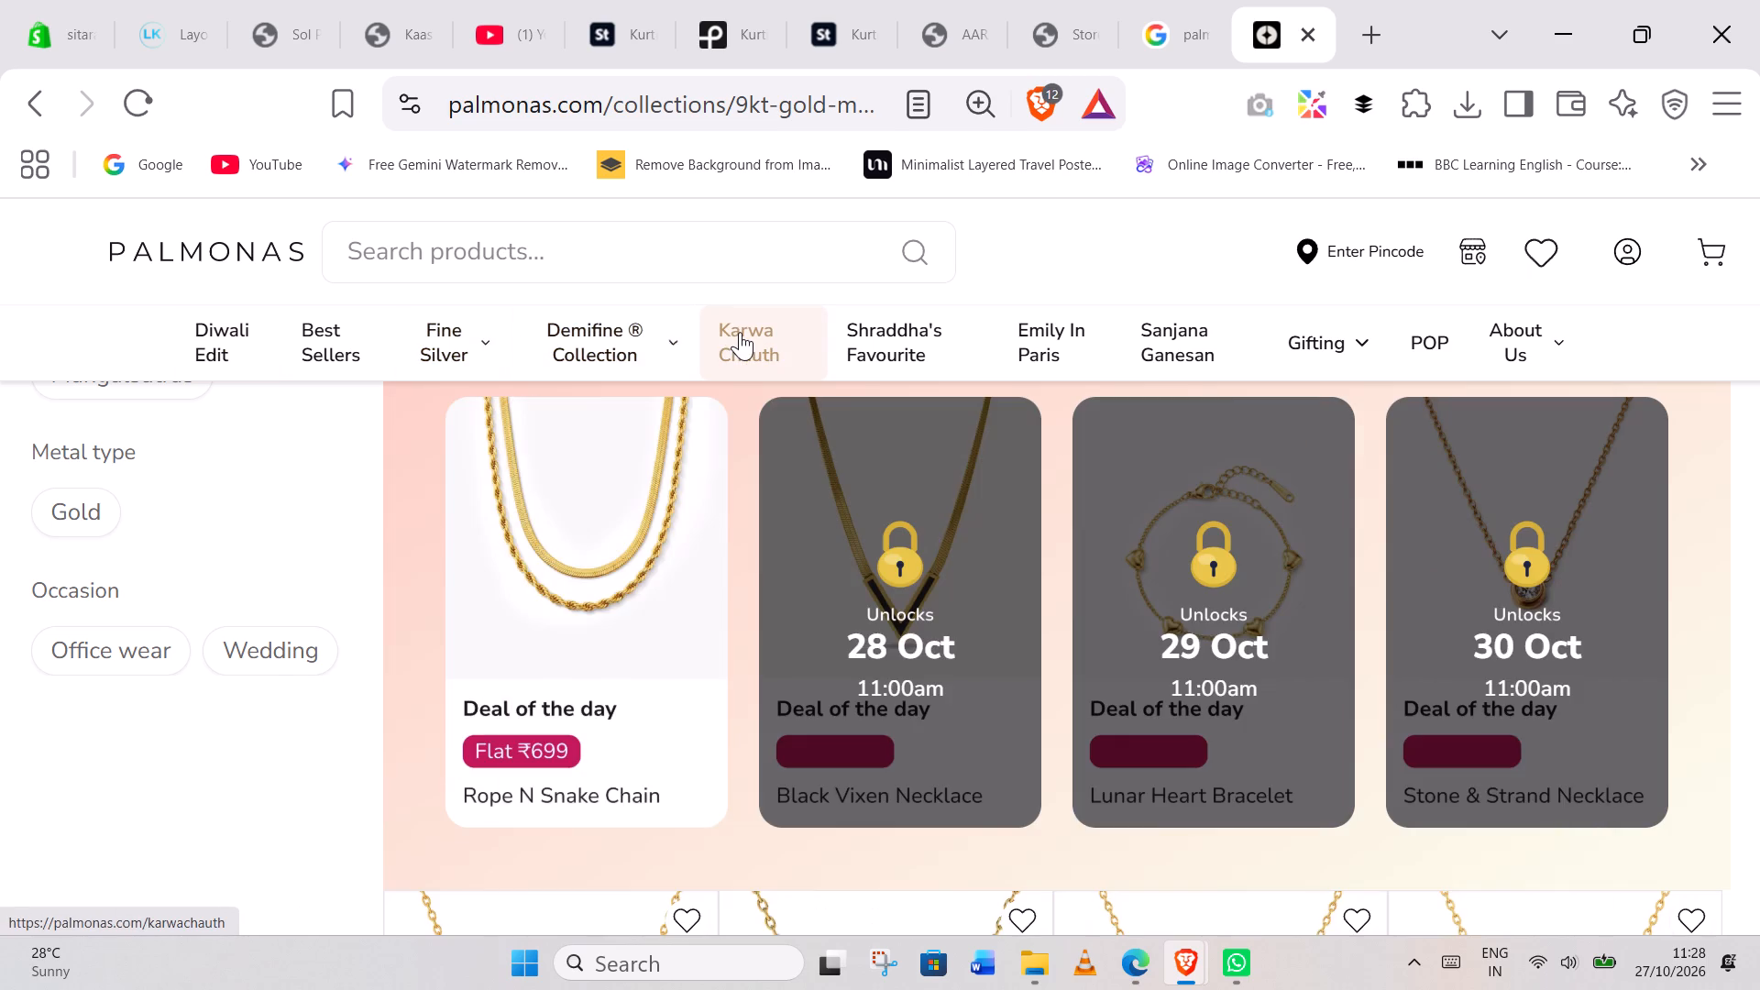
left_click(740, 332)
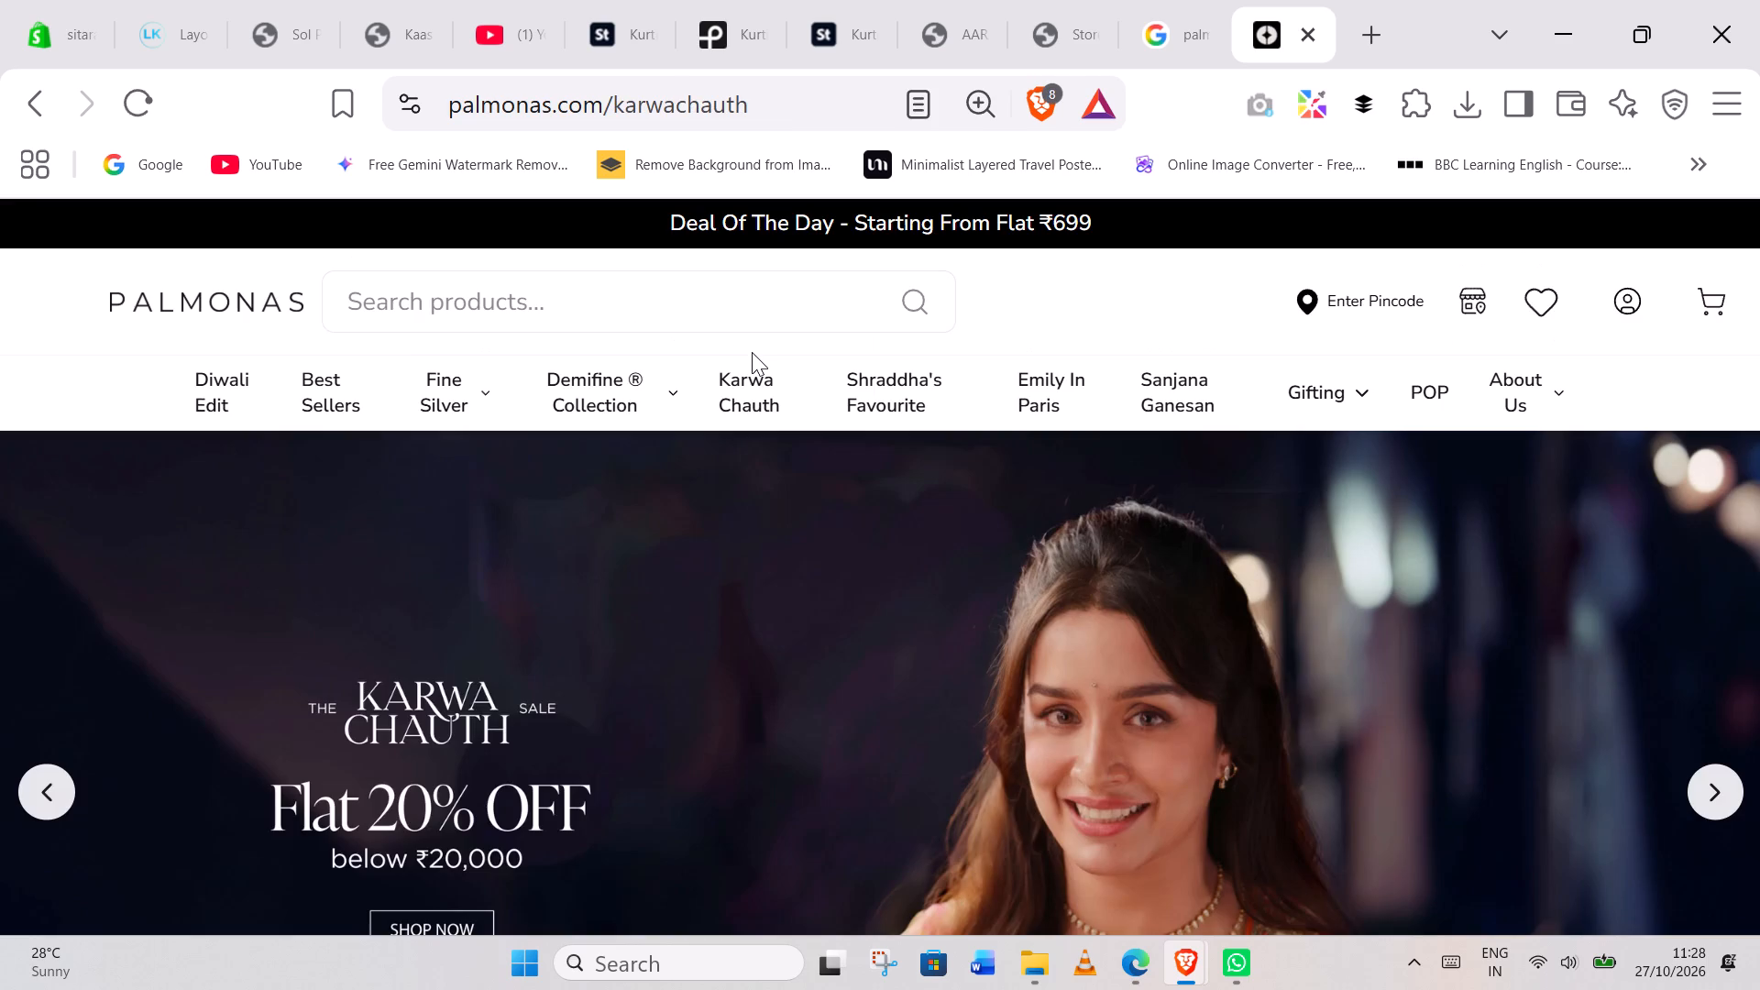
scroll(1611, 491, "down", 1)
left_click(1734, 624)
left_click(1708, 626)
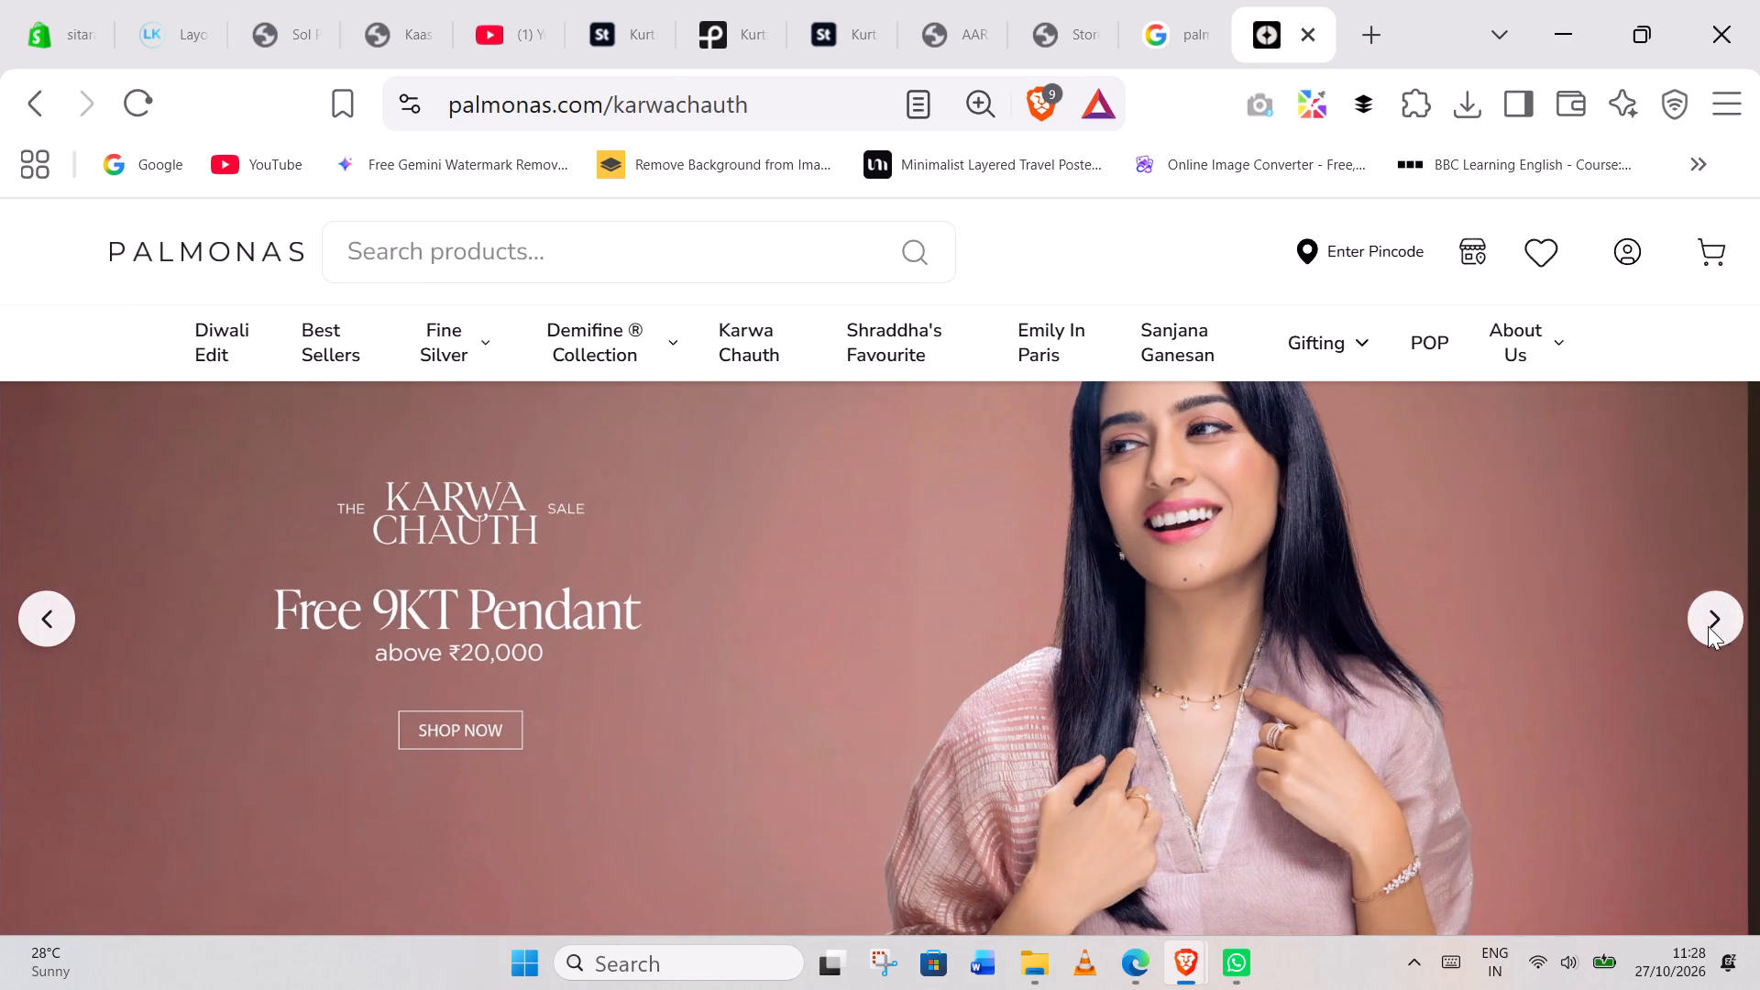
left_click(1708, 626)
left_click(1708, 626)
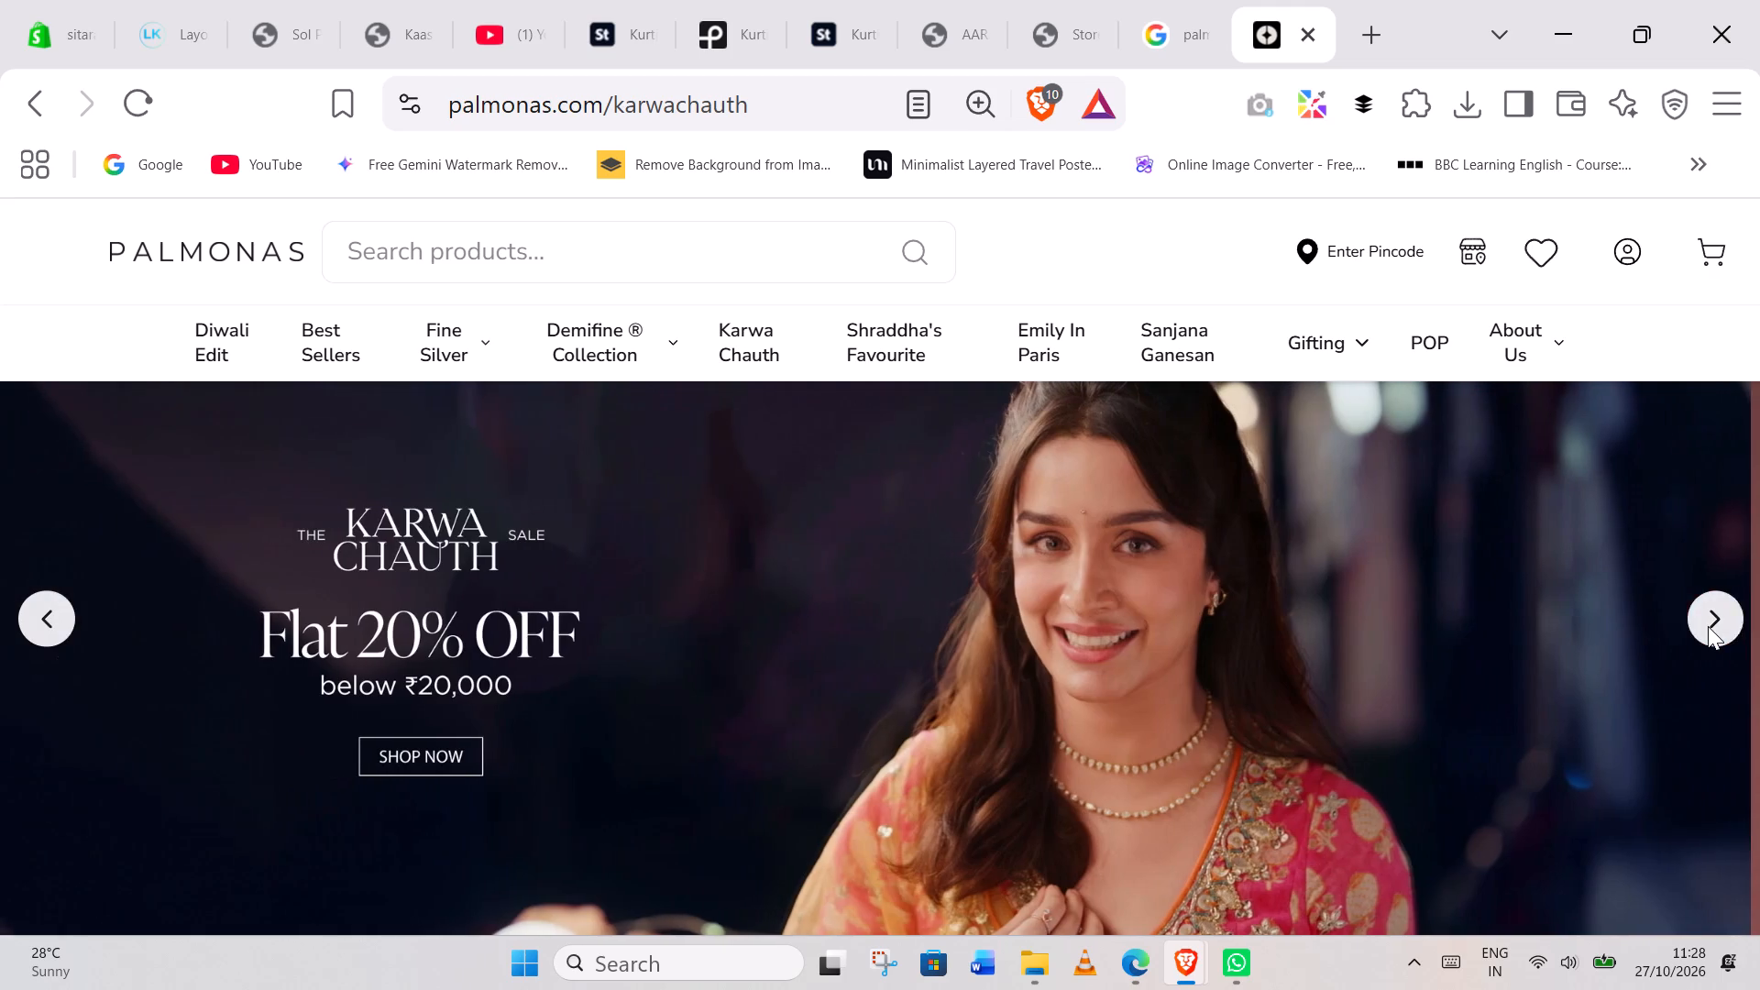
left_click(41, 613)
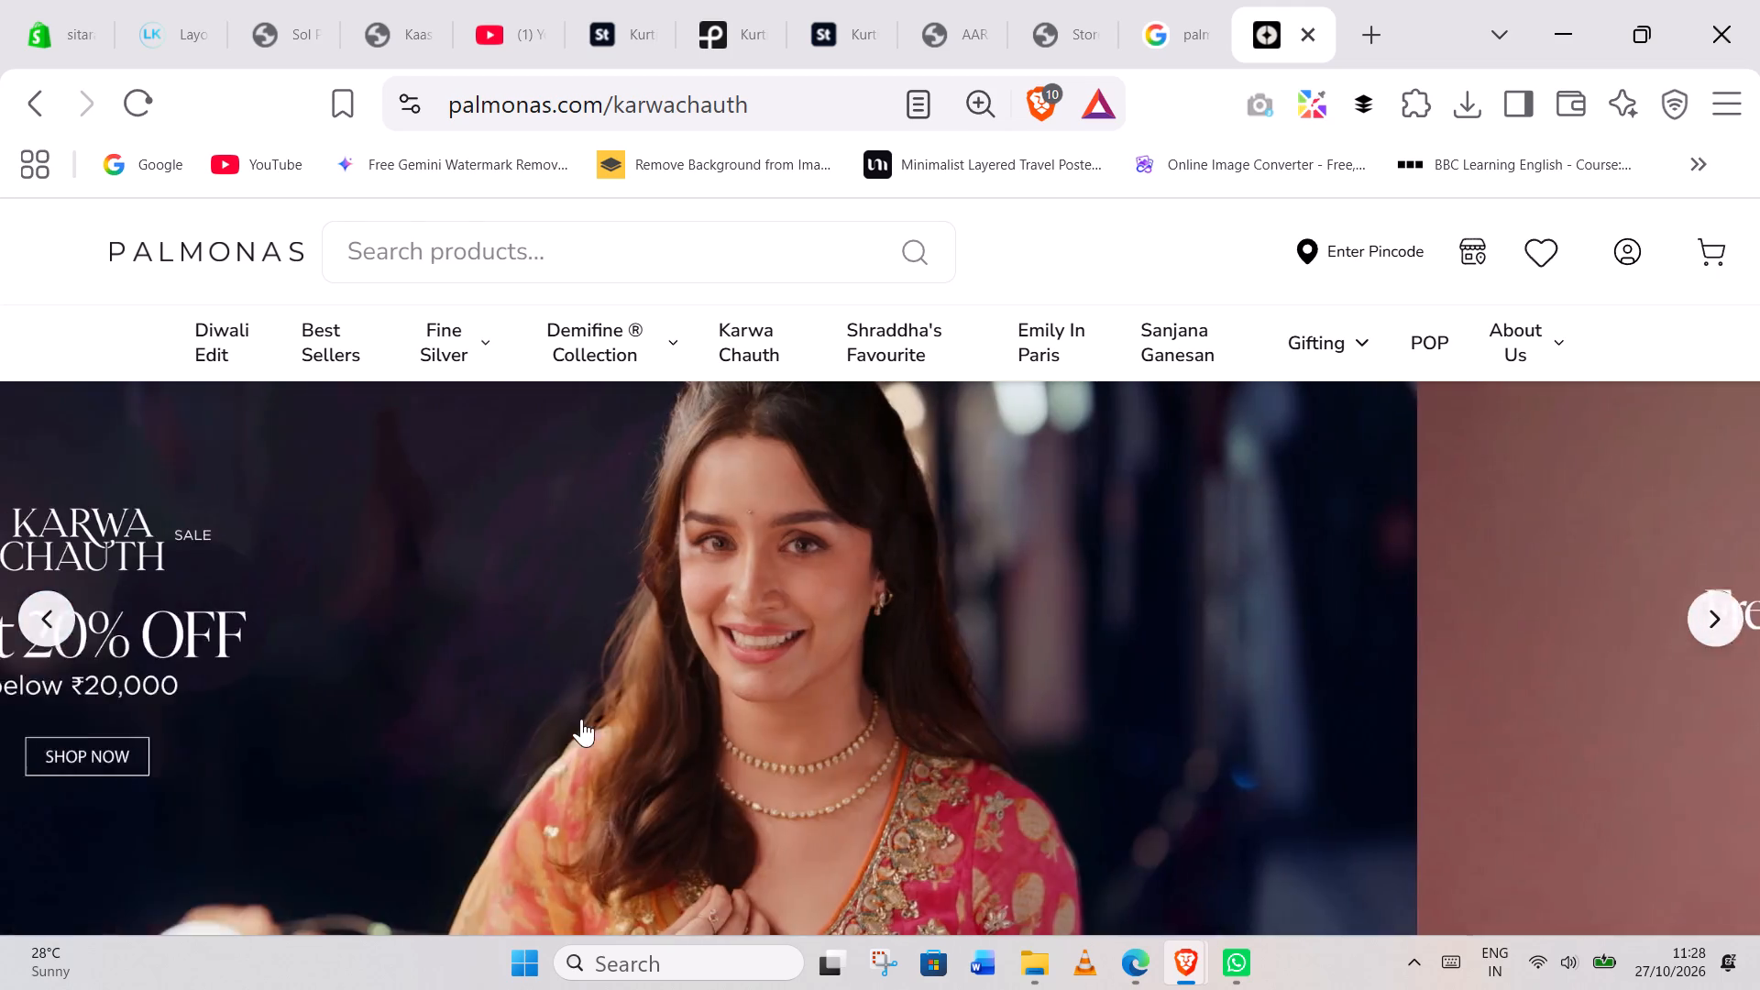
scroll(581, 719, "up", 1)
scroll(581, 719, "down", 3)
scroll(726, 692, "down", 2)
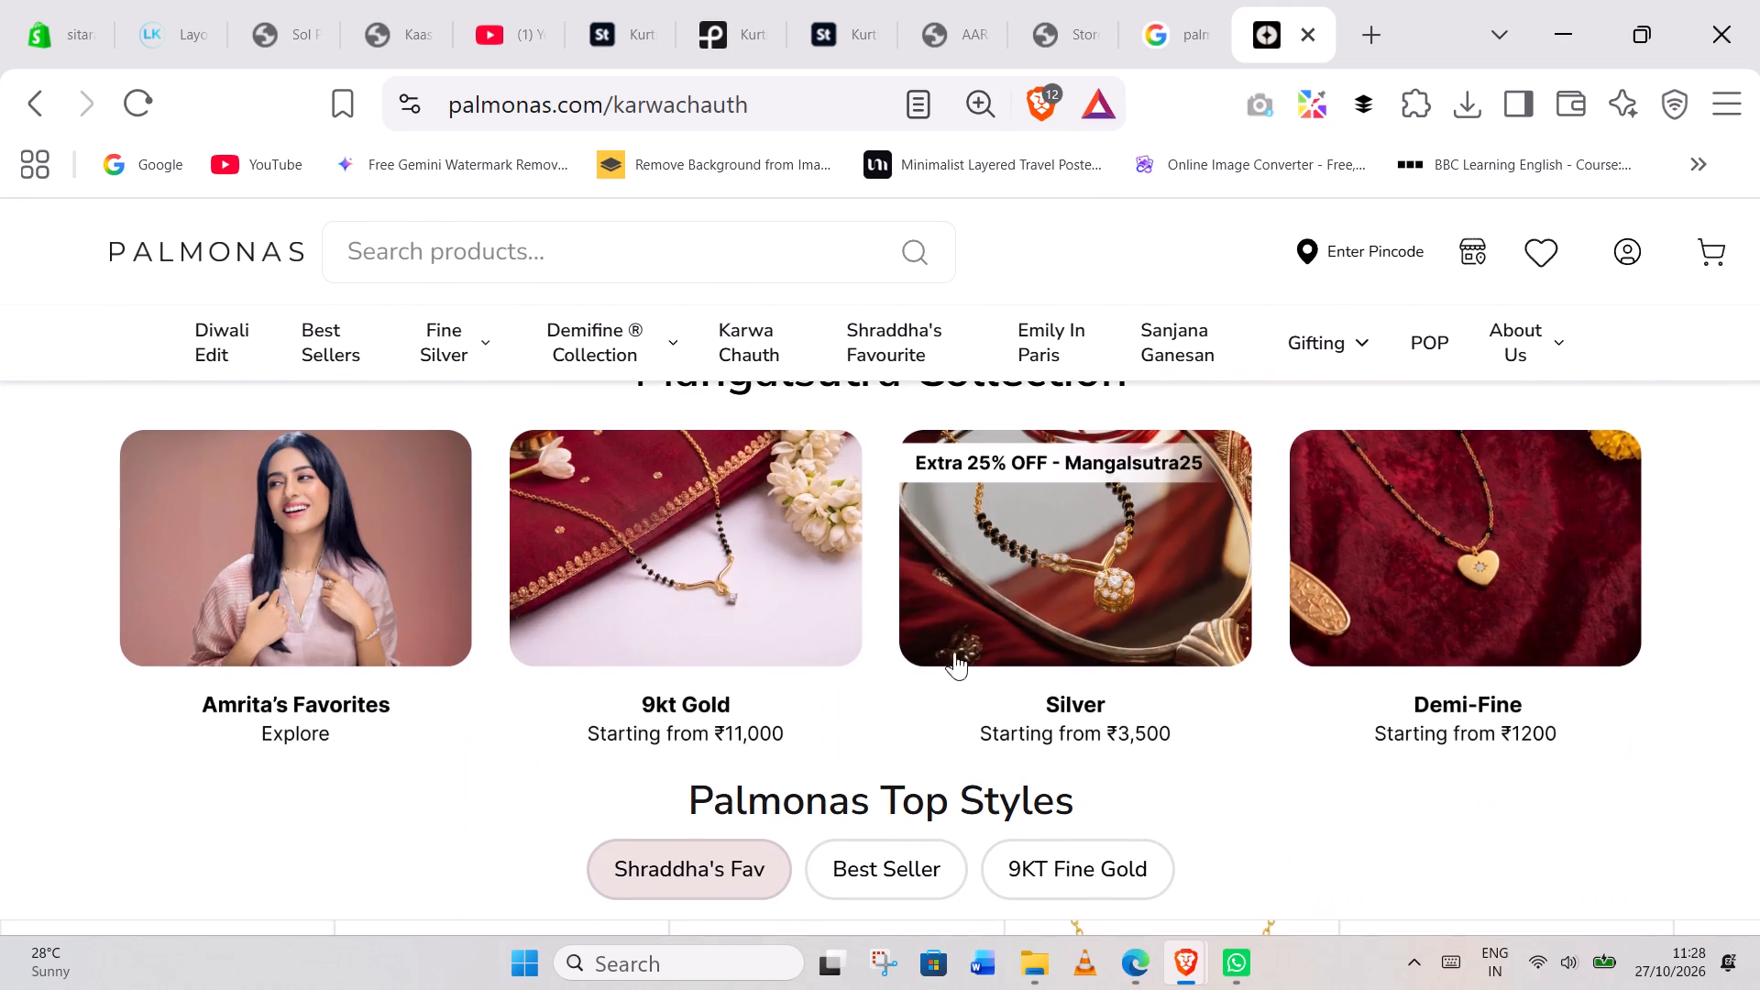
Open the Demi-Fine mangalsutra collection and examine its product cards, prices and the Fine Silver and Demifine Collection submenus.
left_click(1474, 616)
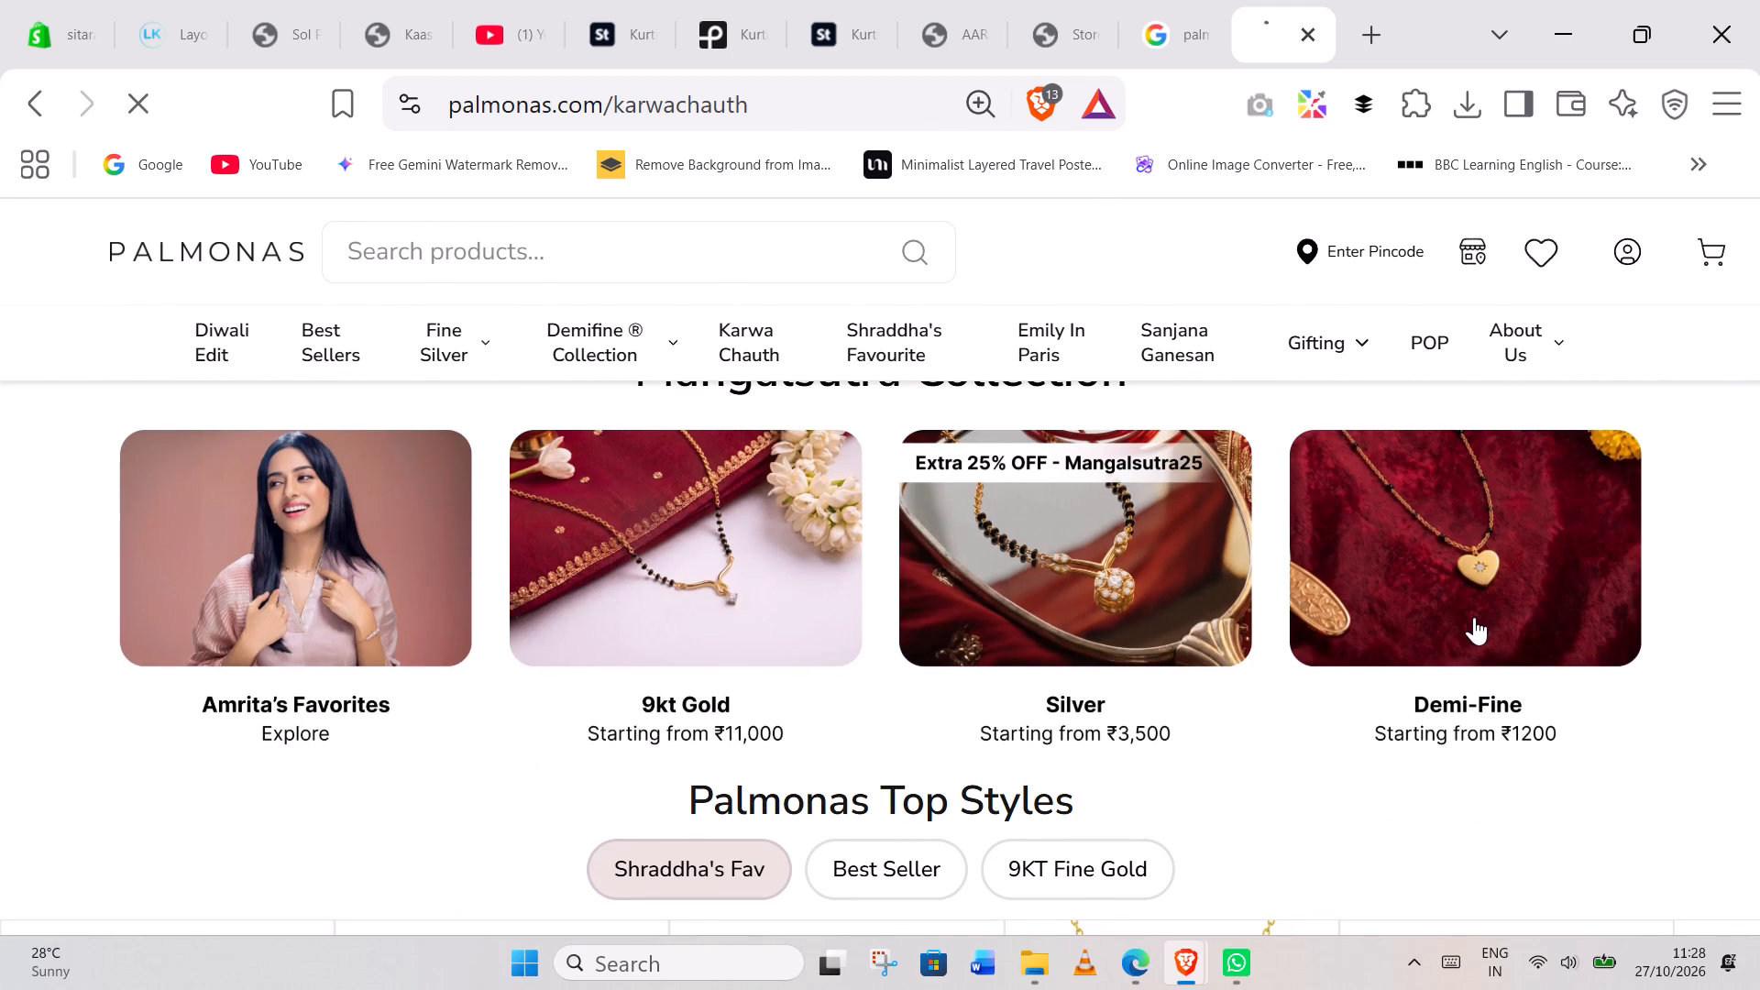
scroll(688, 630, "down", 5)
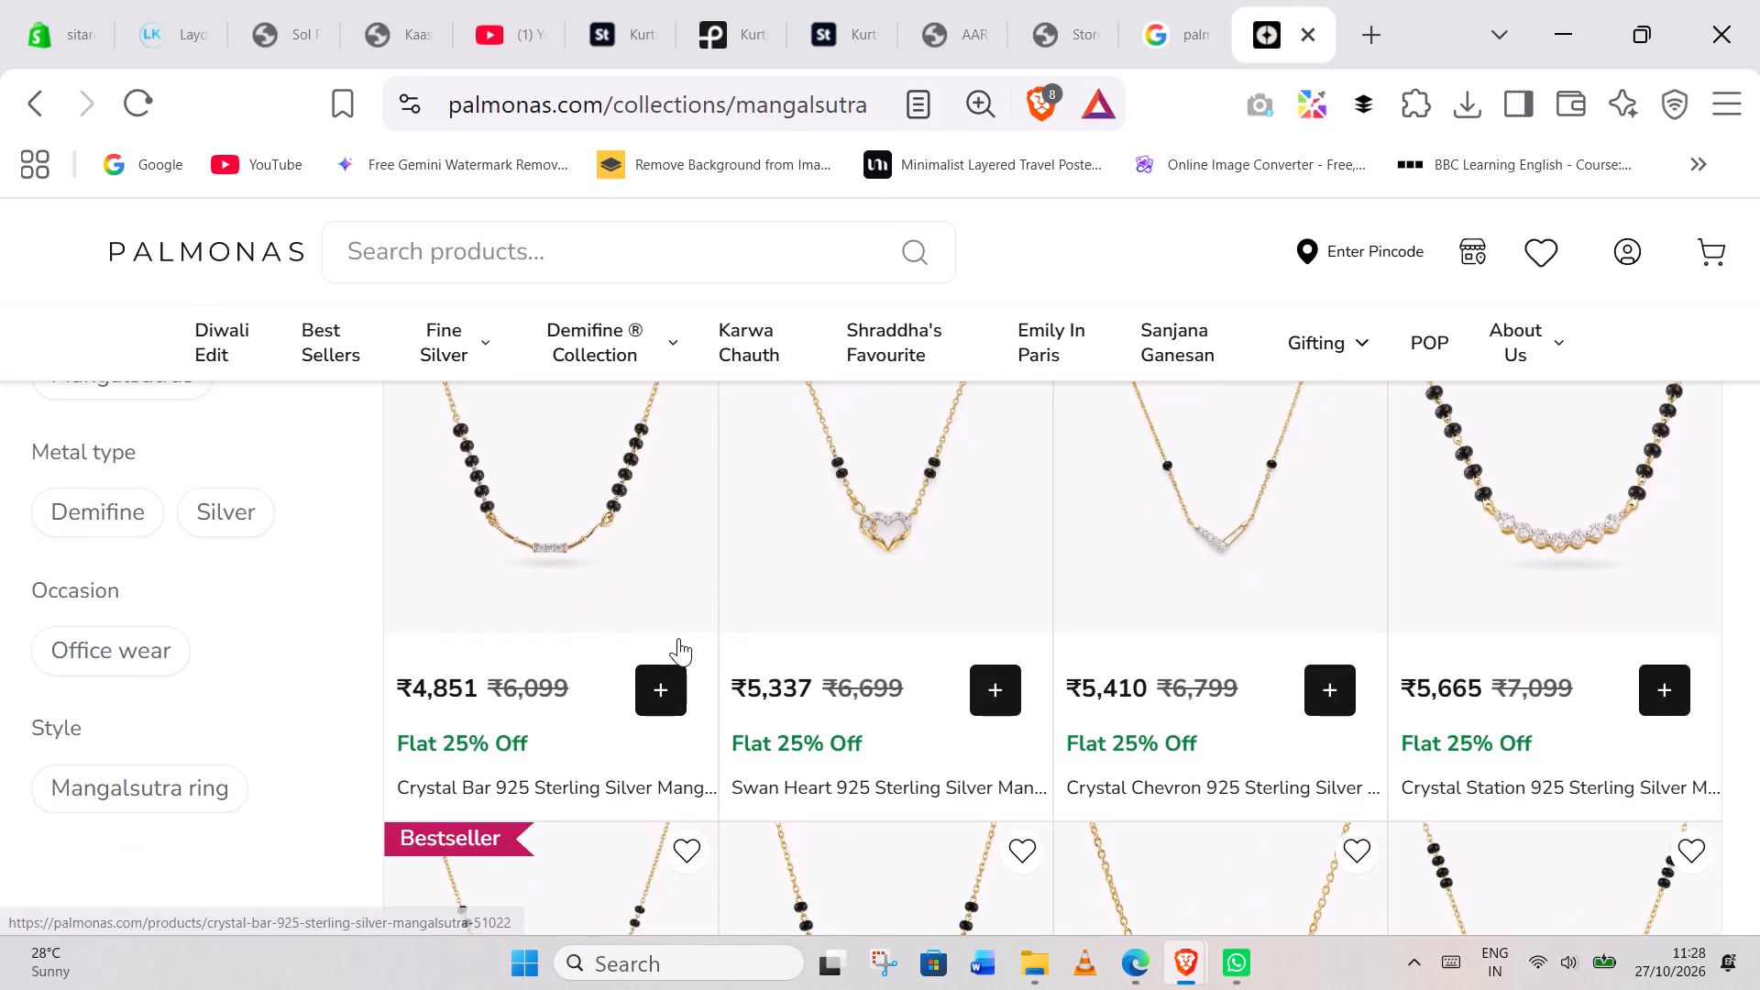
scroll(1137, 616, "up", 4)
scroll(1270, 607, "down", 4)
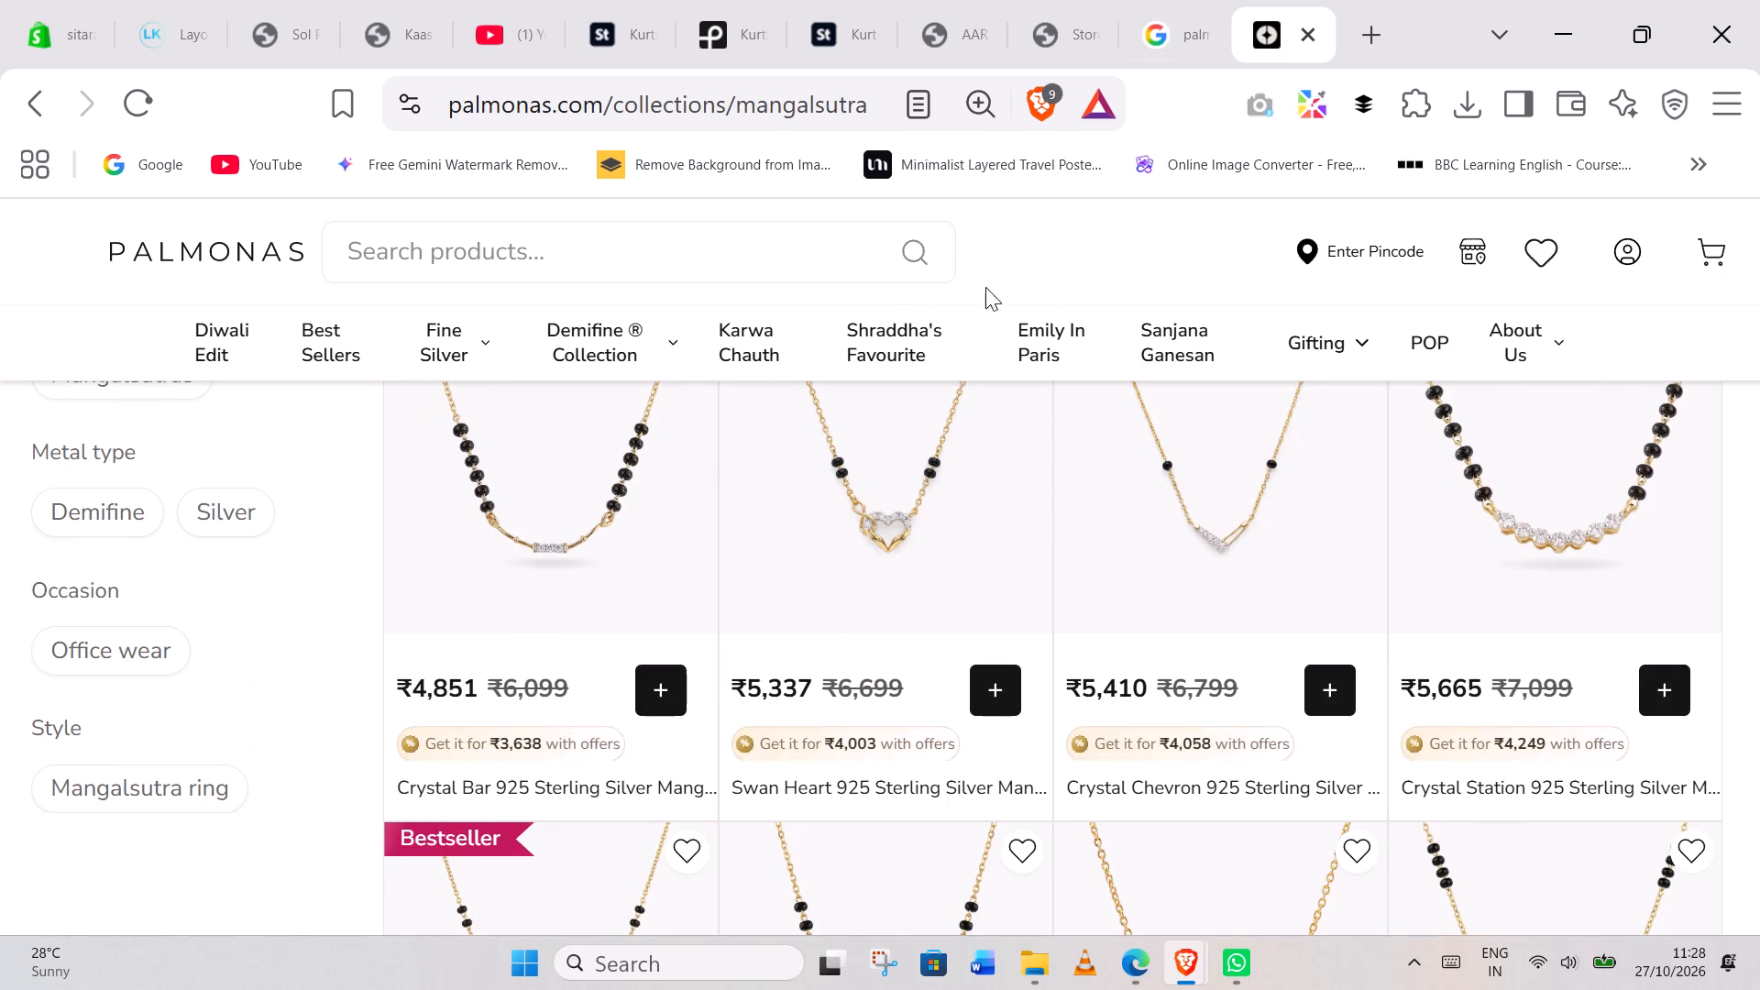
scroll(612, 401, "down", 4)
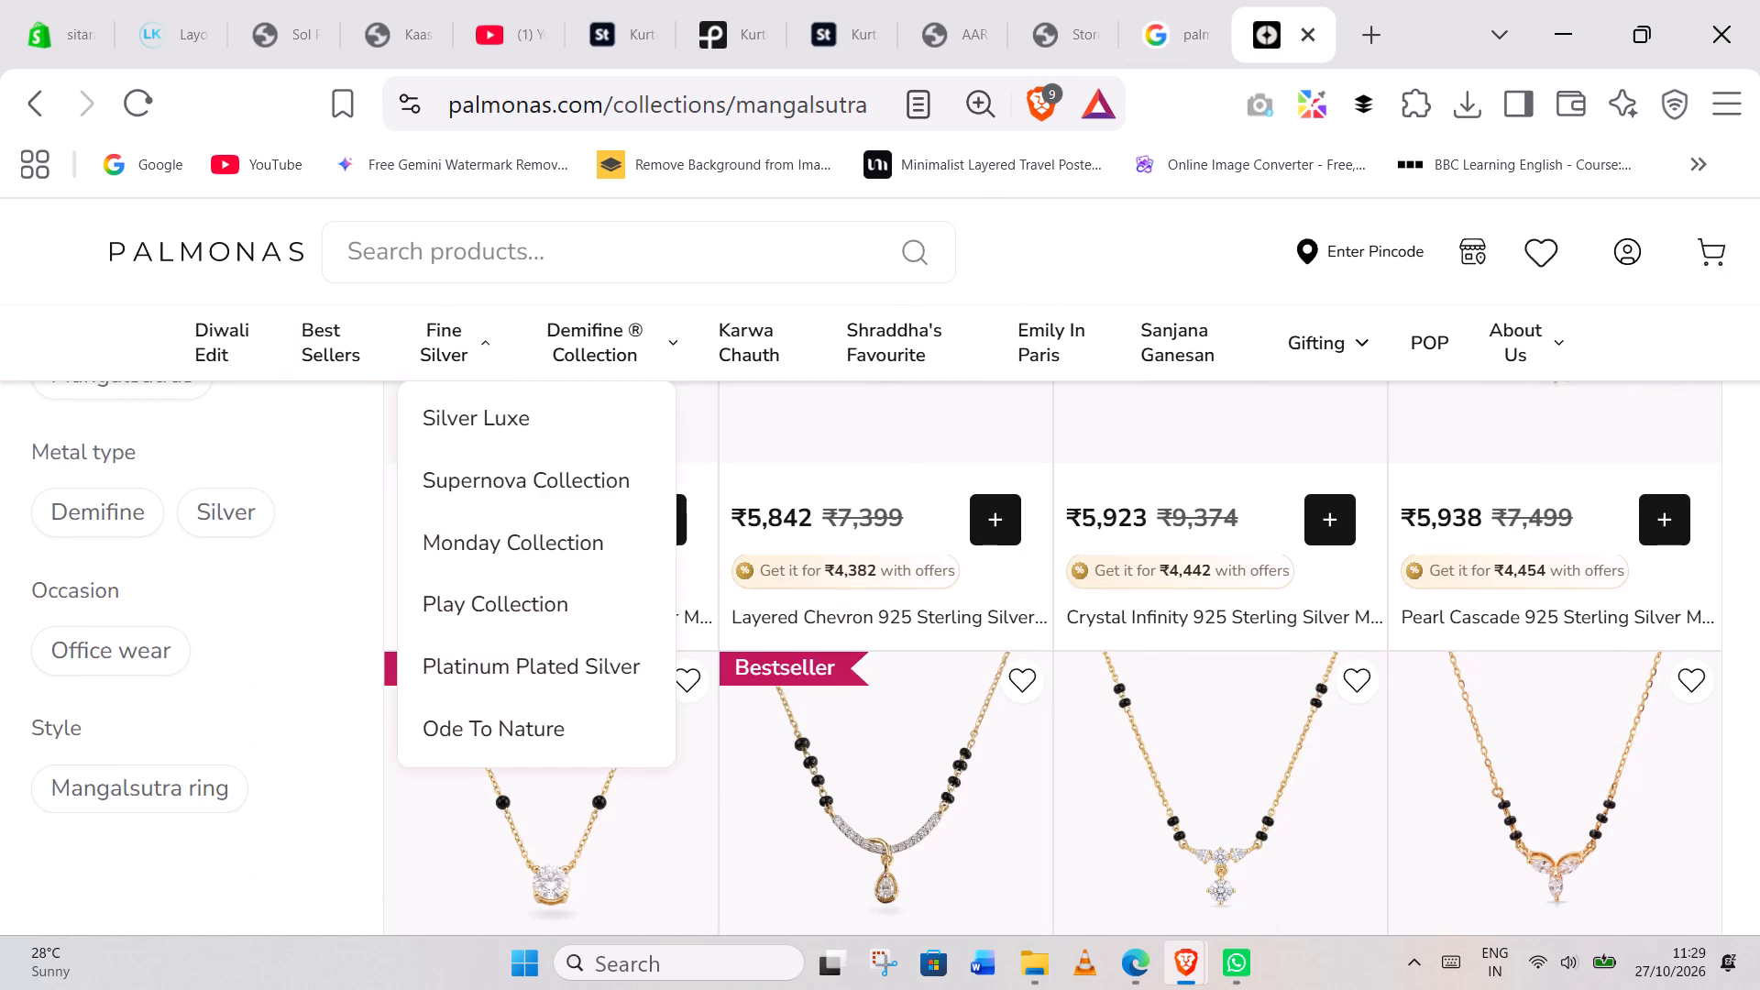
scroll(1295, 686, "down", 5)
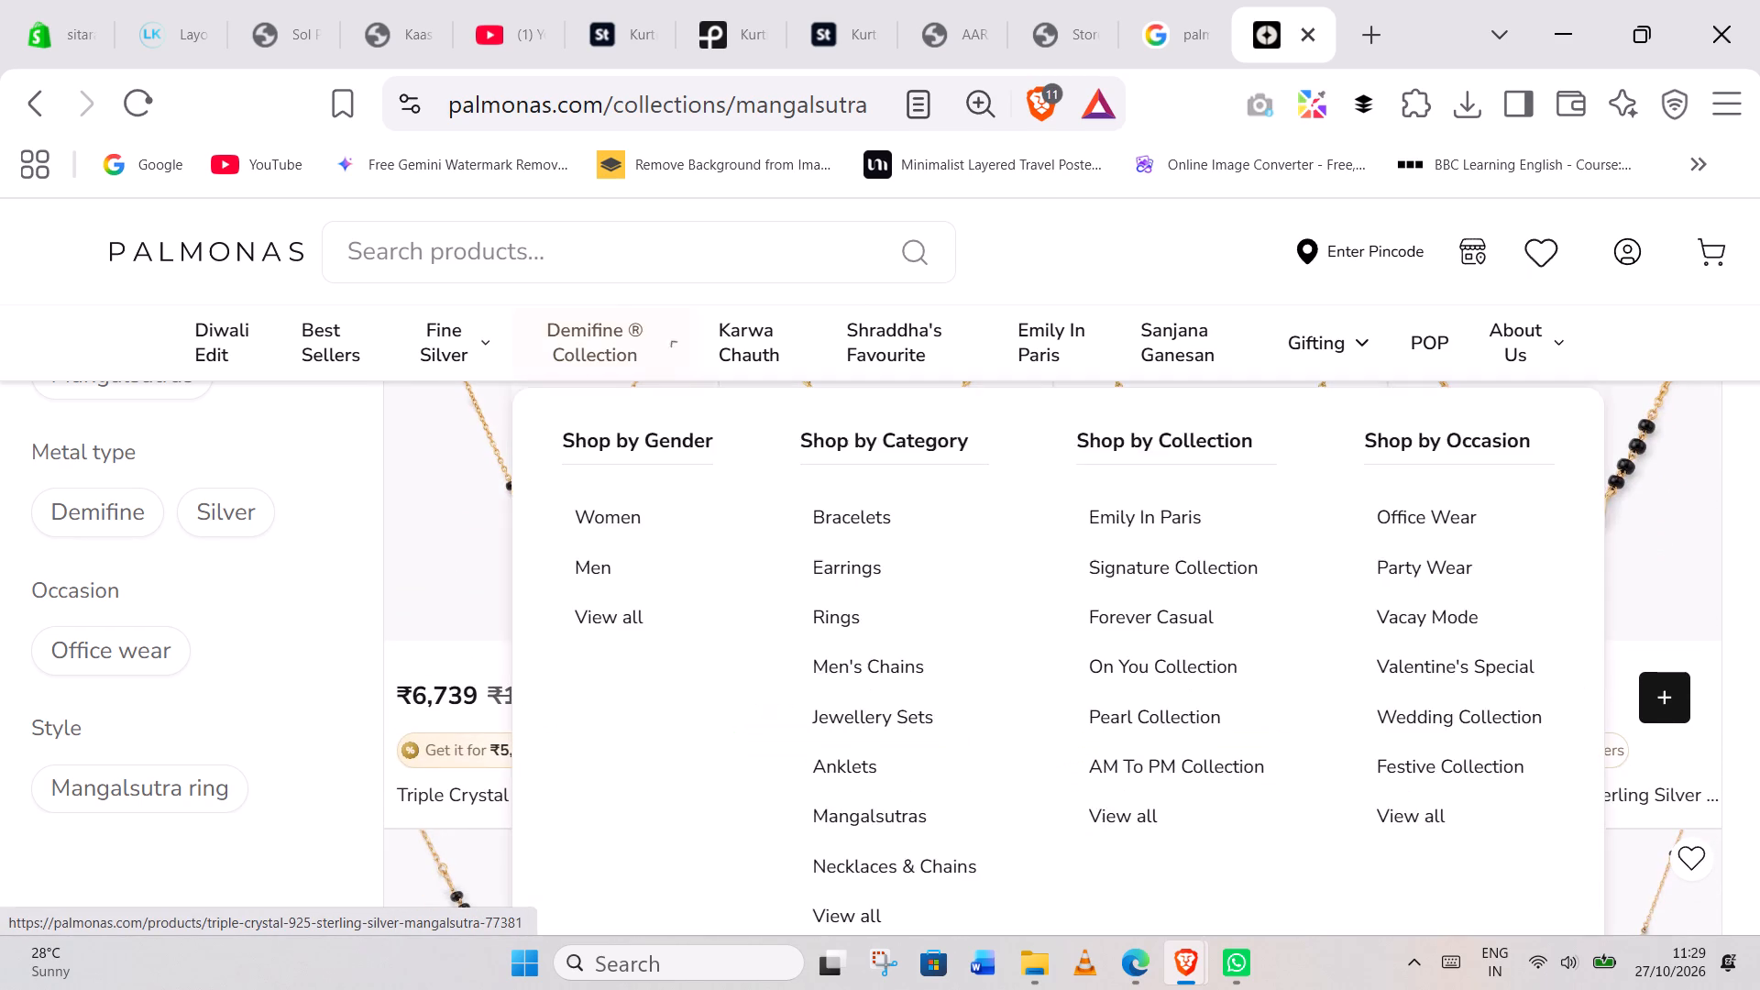
Switch to the Pexels kurti results, save the photo of the seated woman in a white floral kurti to Downloads, and close its preview.
left_click(729, 0)
scroll(387, 666, "down", 2)
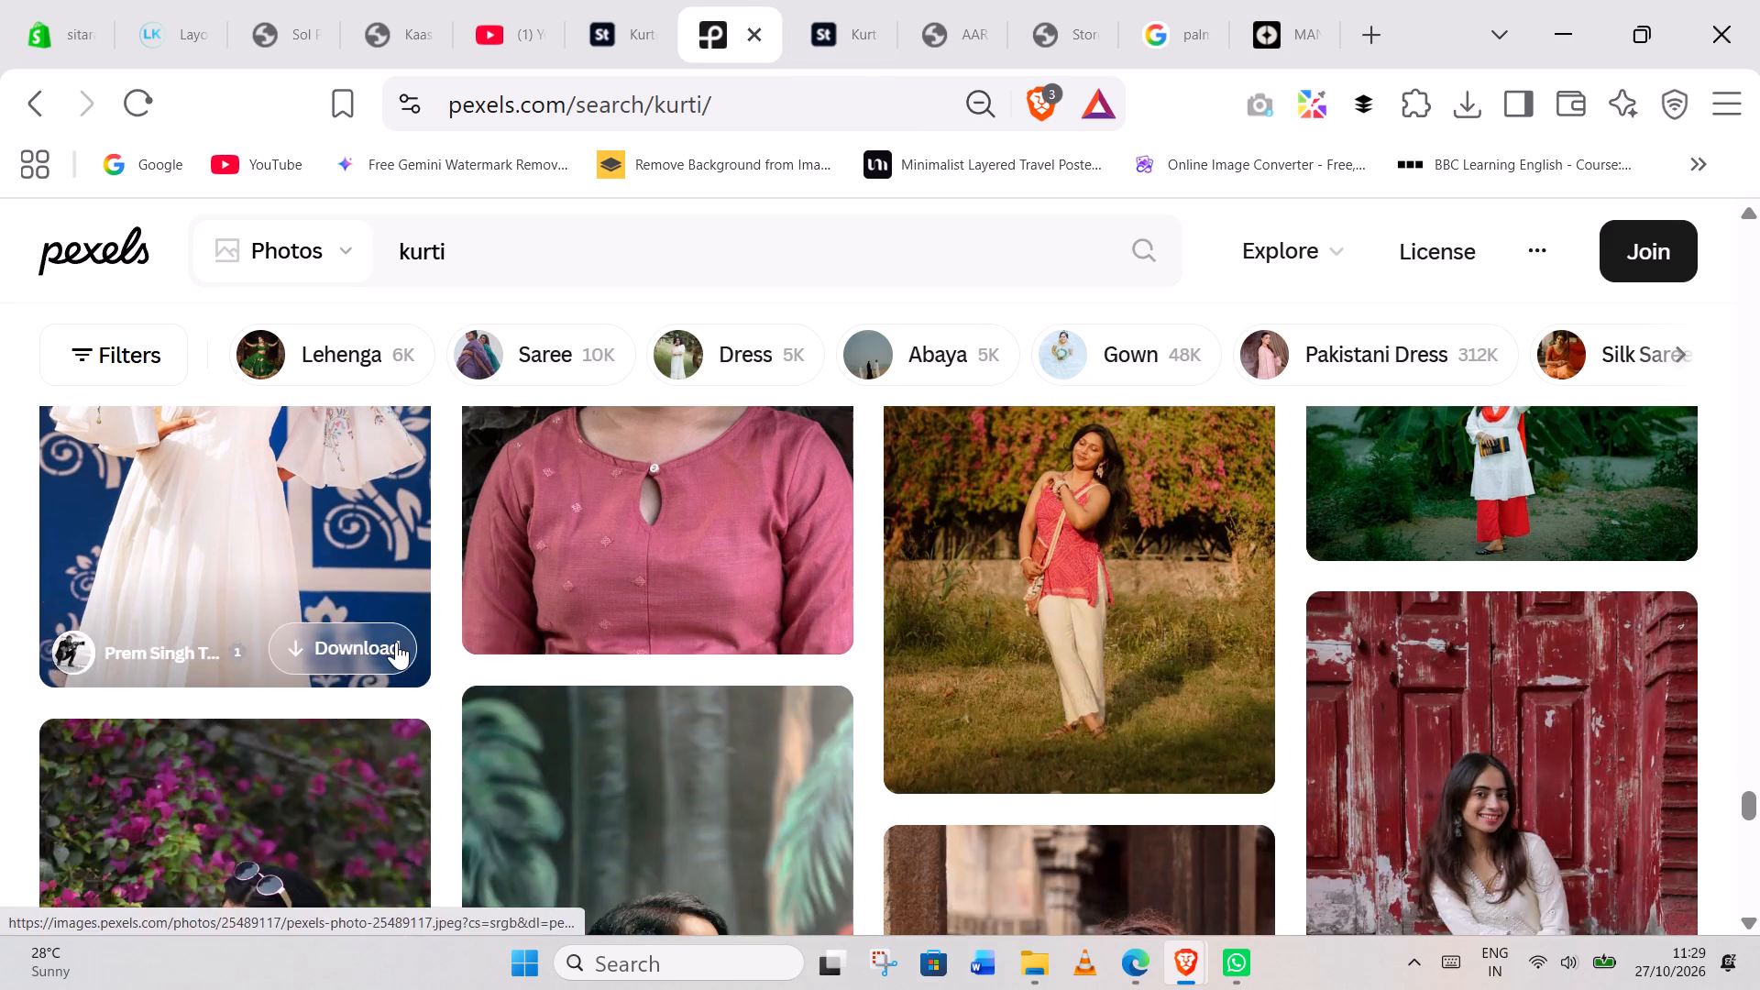
scroll(396, 642, "down", 4)
scroll(1099, 740, "down", 3)
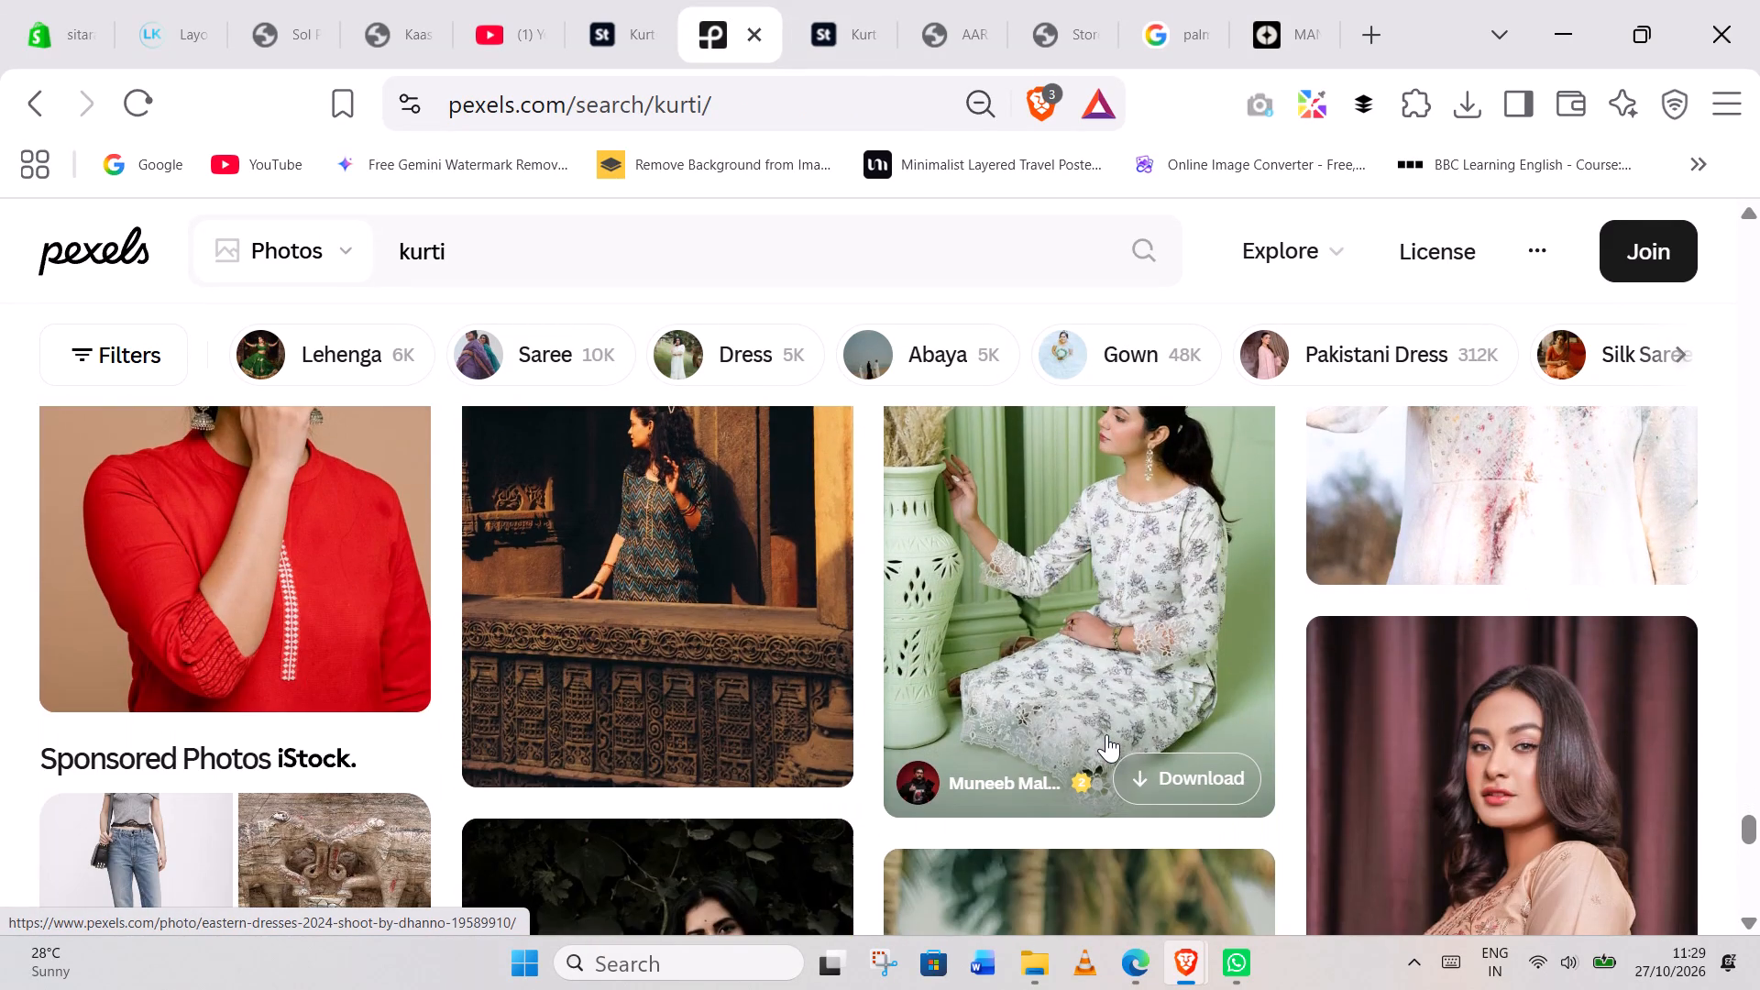
scroll(1106, 734, "up", 1)
left_click(1075, 650)
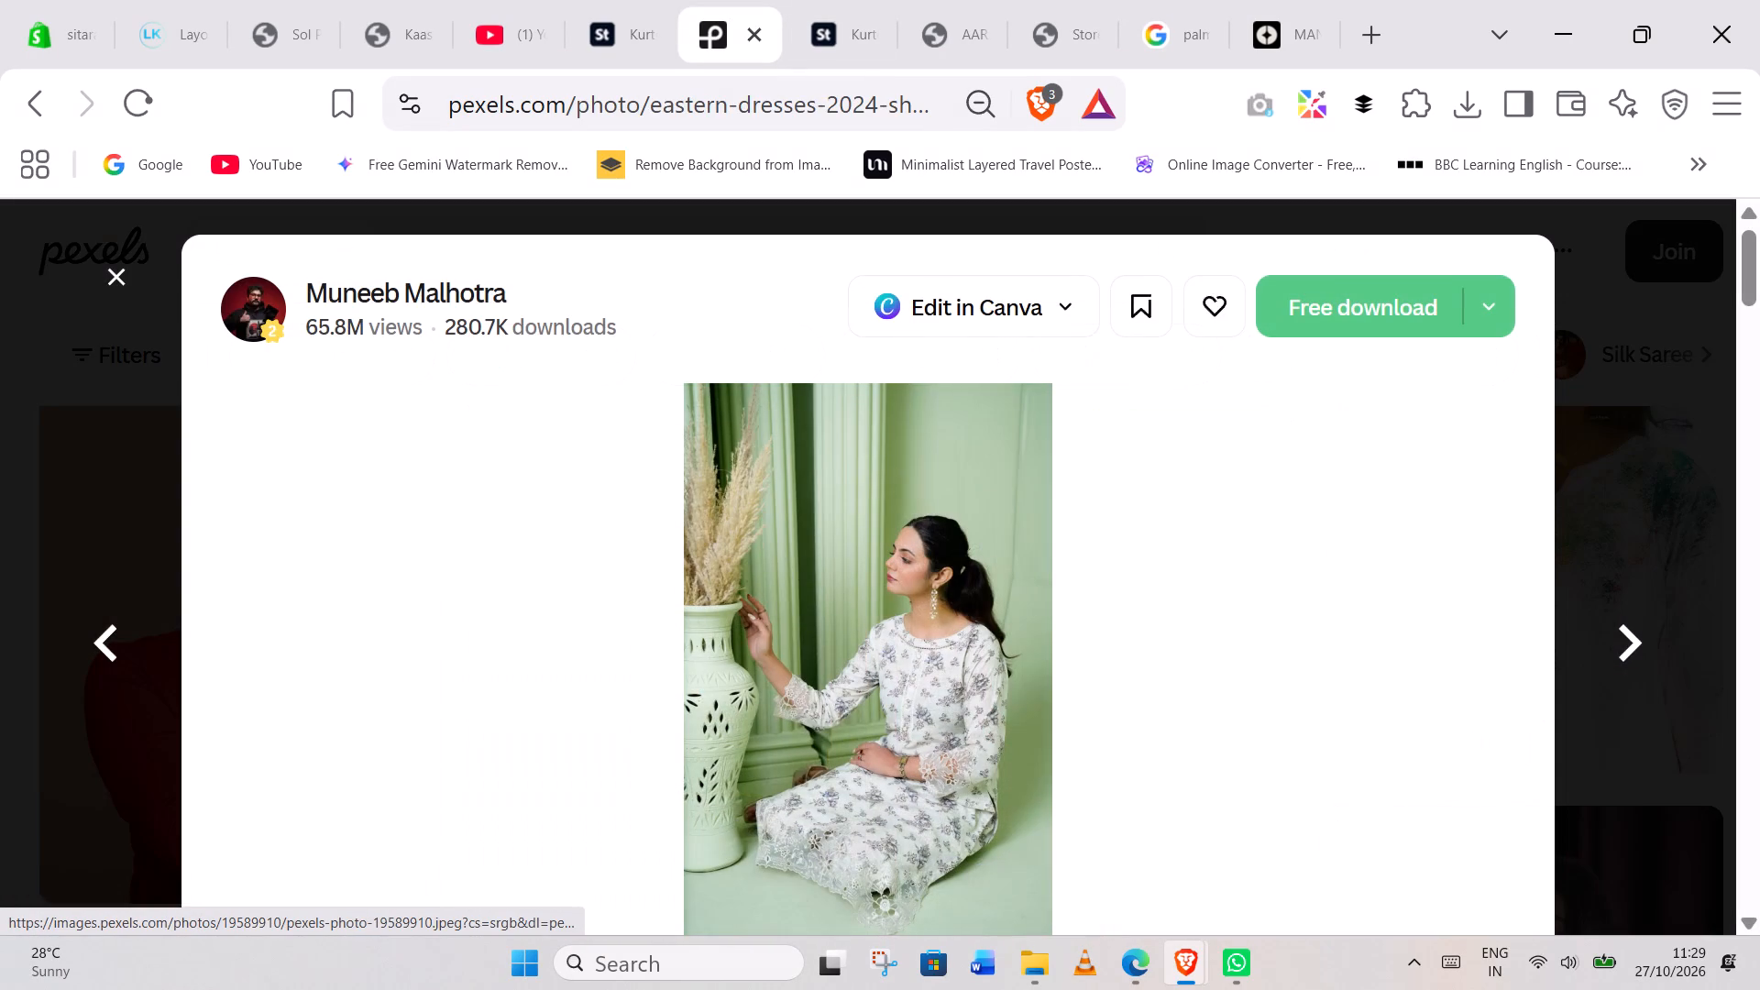
left_click(1499, 302)
left_click(1261, 853)
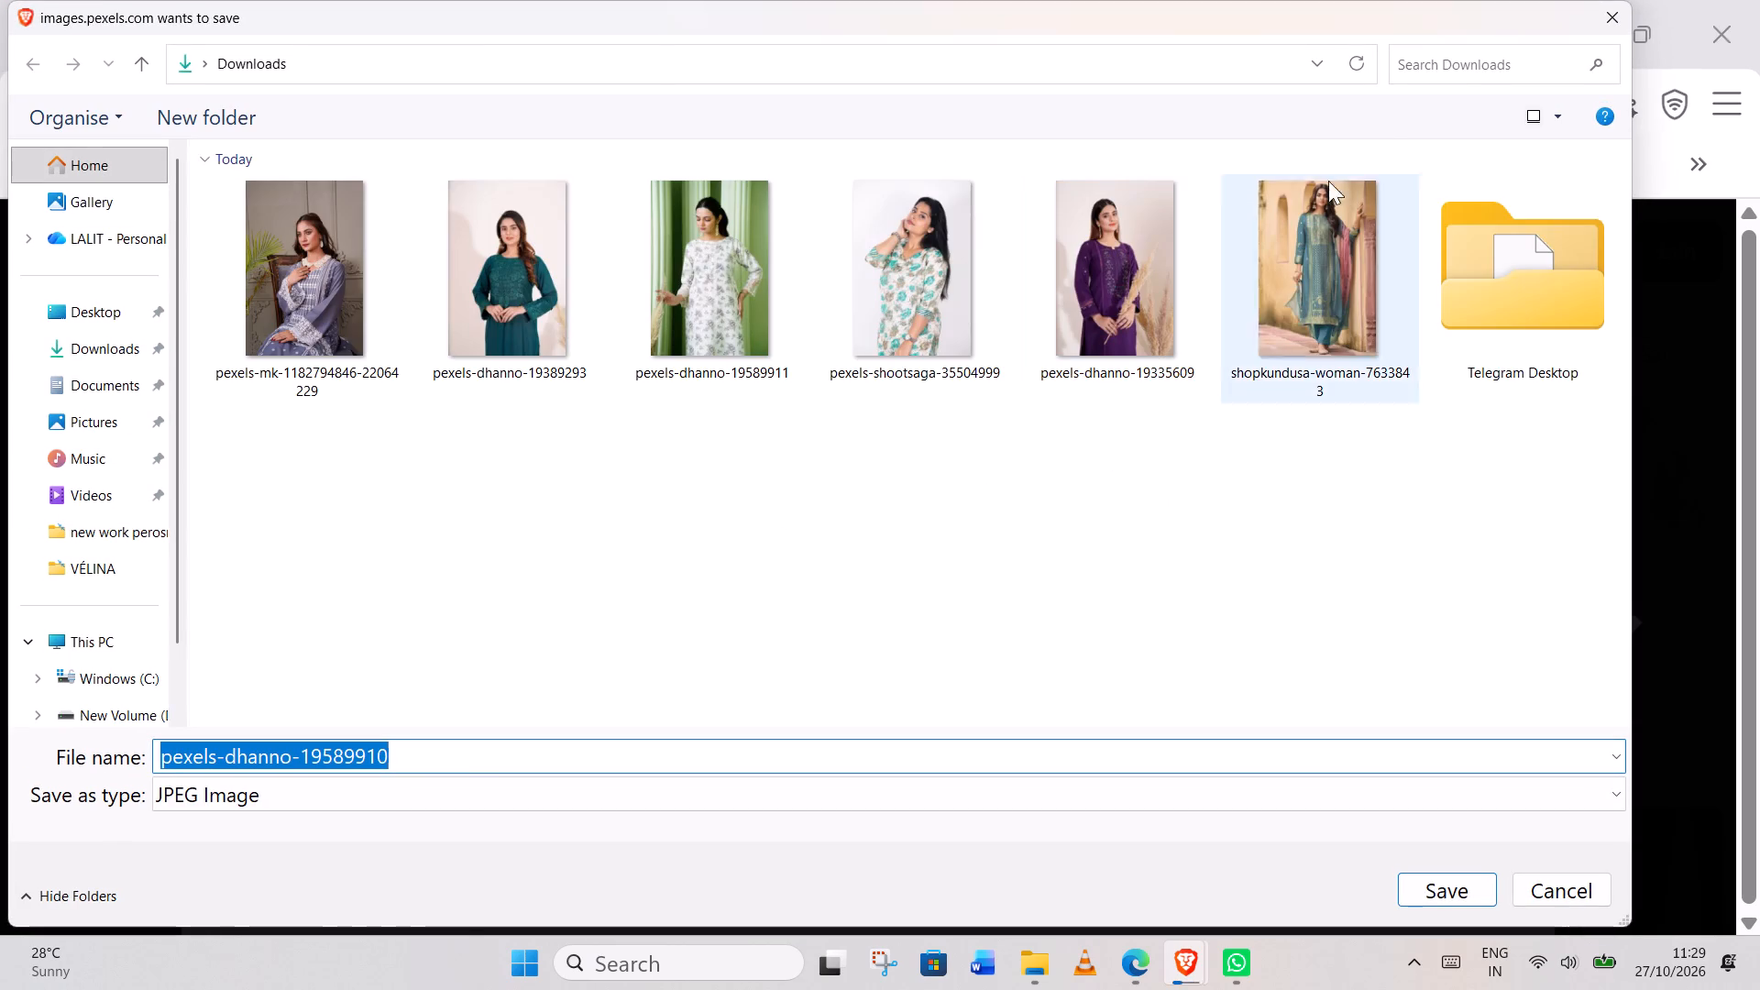
left_click(1445, 894)
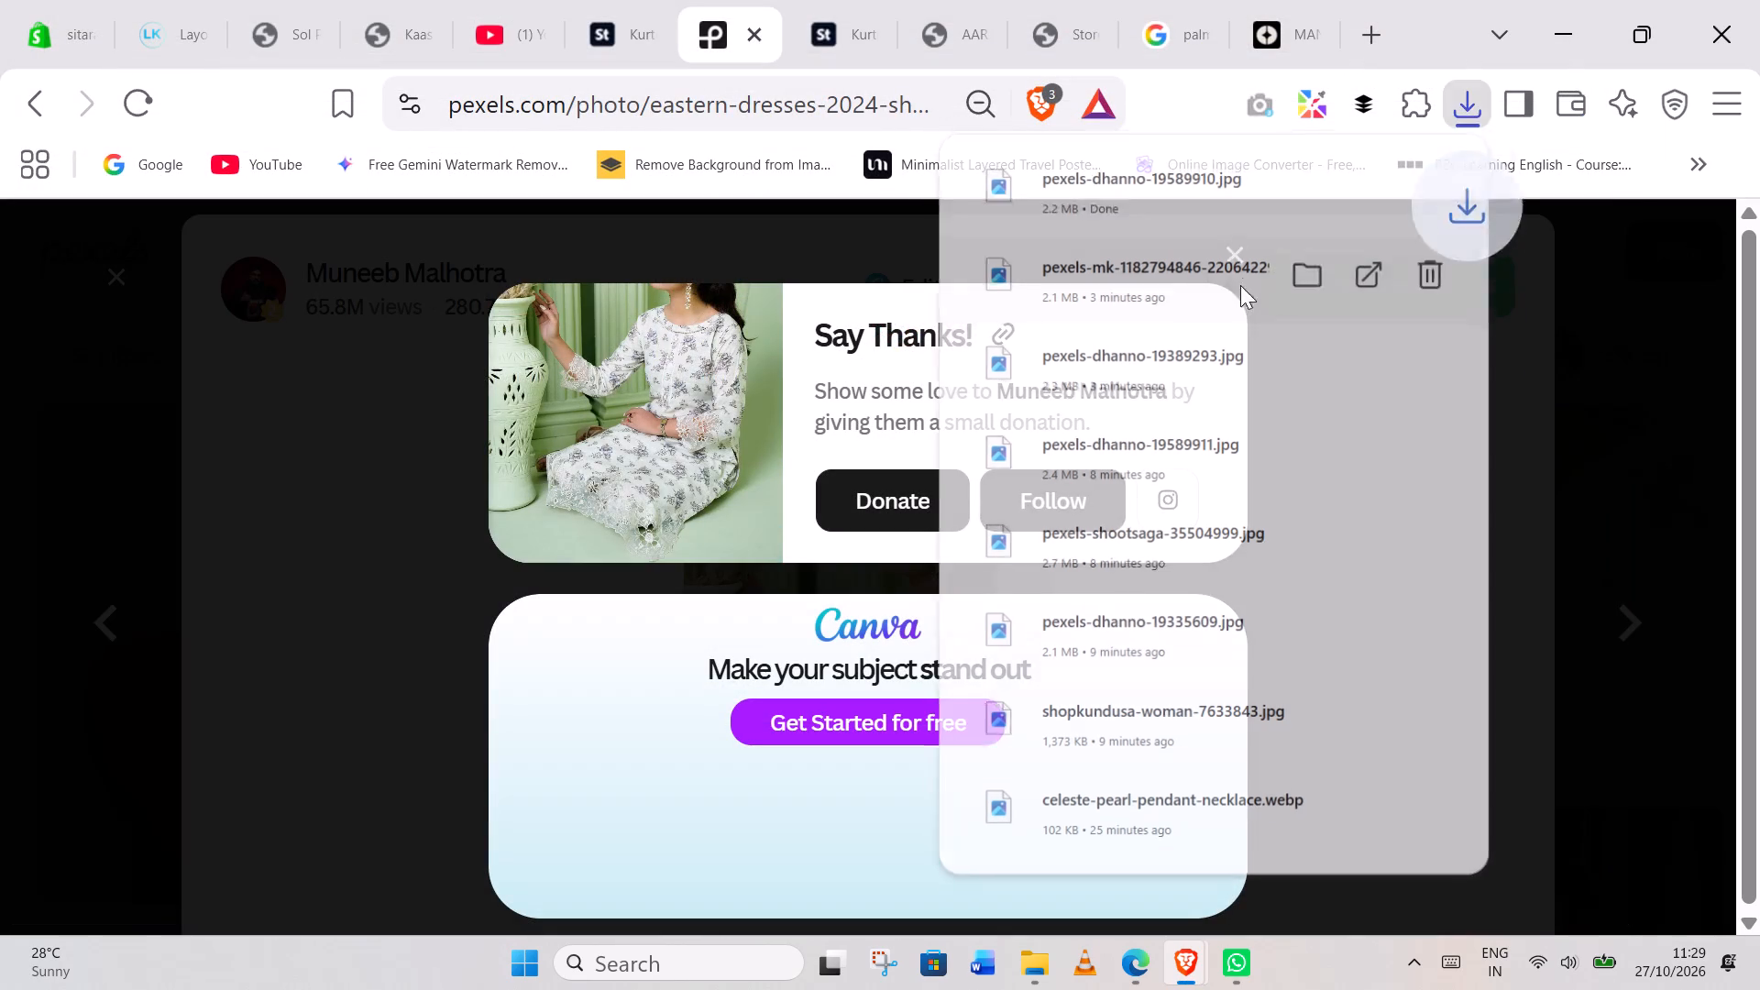
left_click(258, 308)
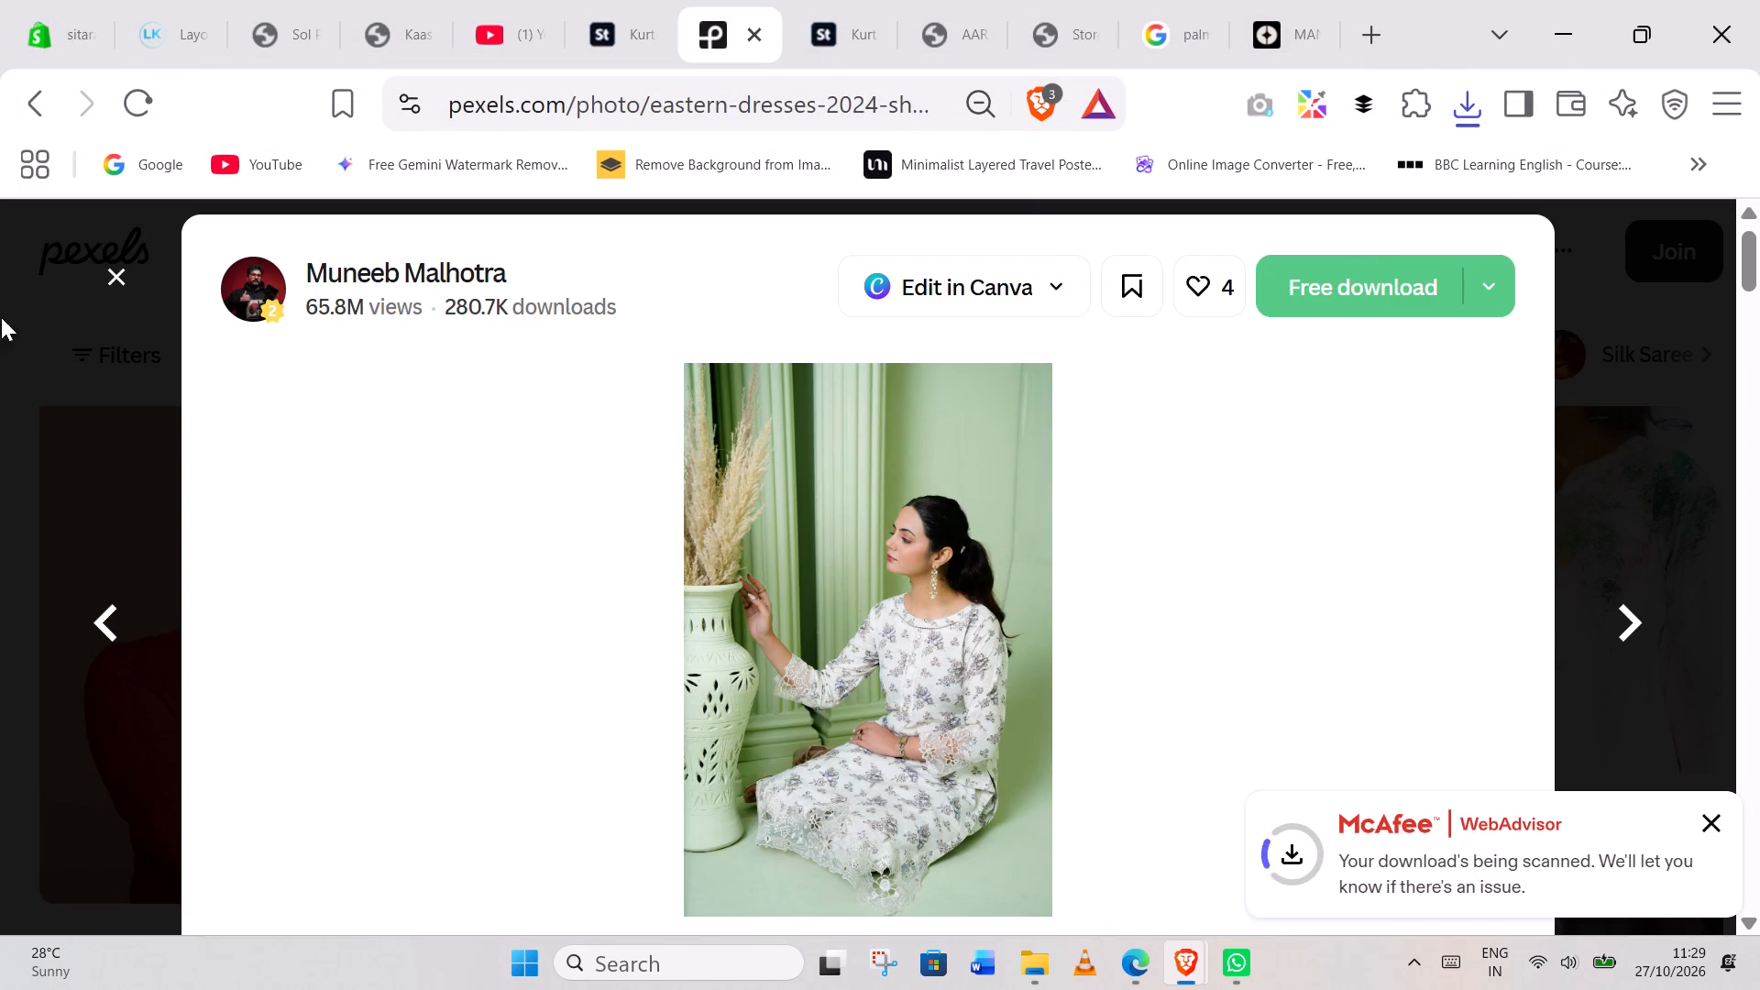
left_click(119, 271)
Browse further down the Pexels kurti results and compare the model photos.
scroll(1280, 500, "down", 4)
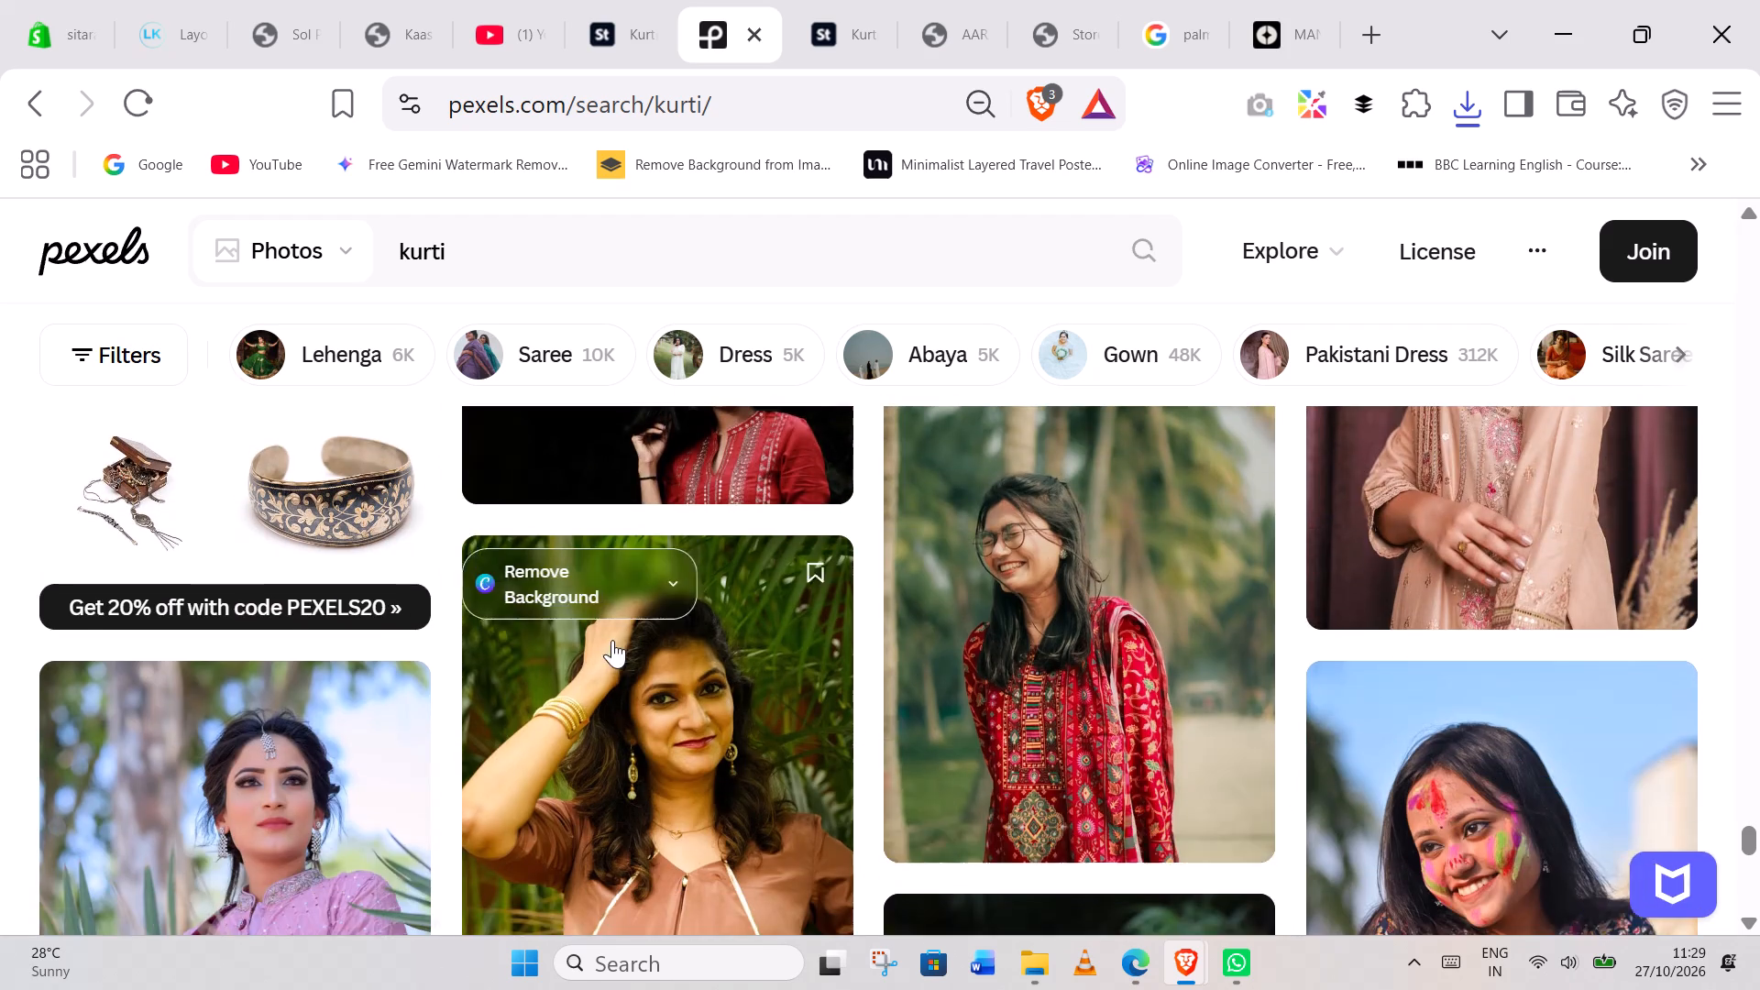
scroll(638, 635, "down", 1)
scroll(1116, 567, "up", 4)
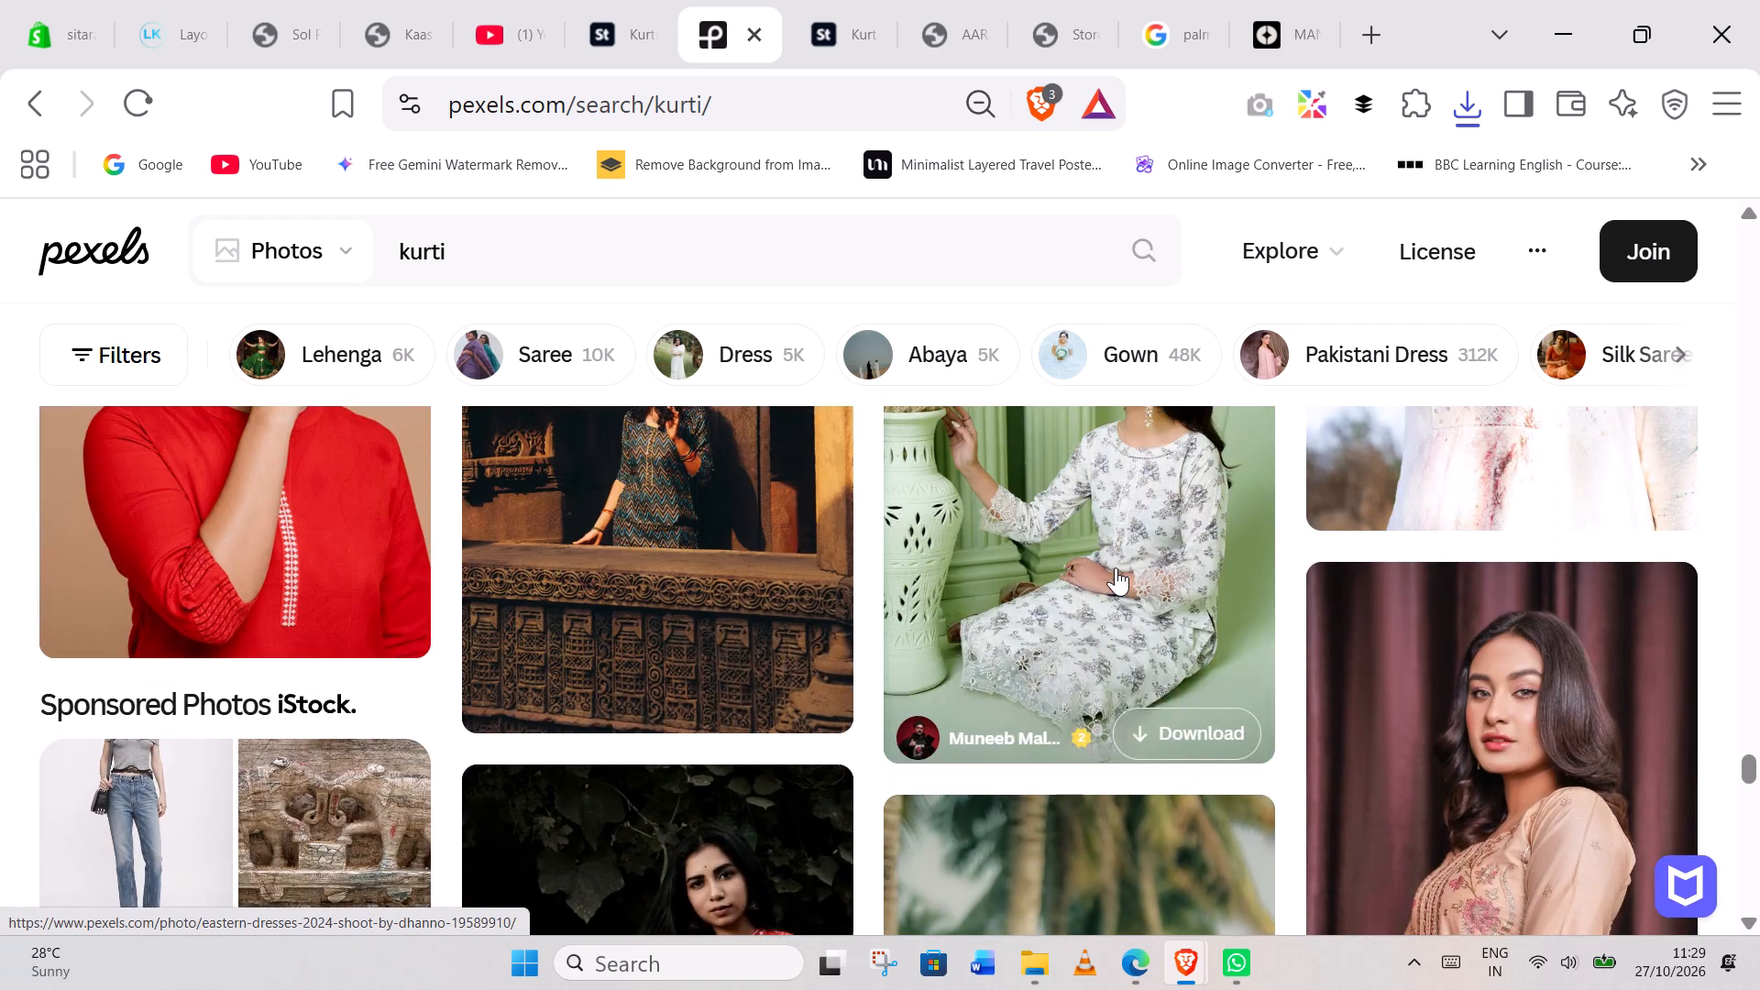
scroll(1116, 567, "down", 2)
scroll(1062, 569, "up", 4)
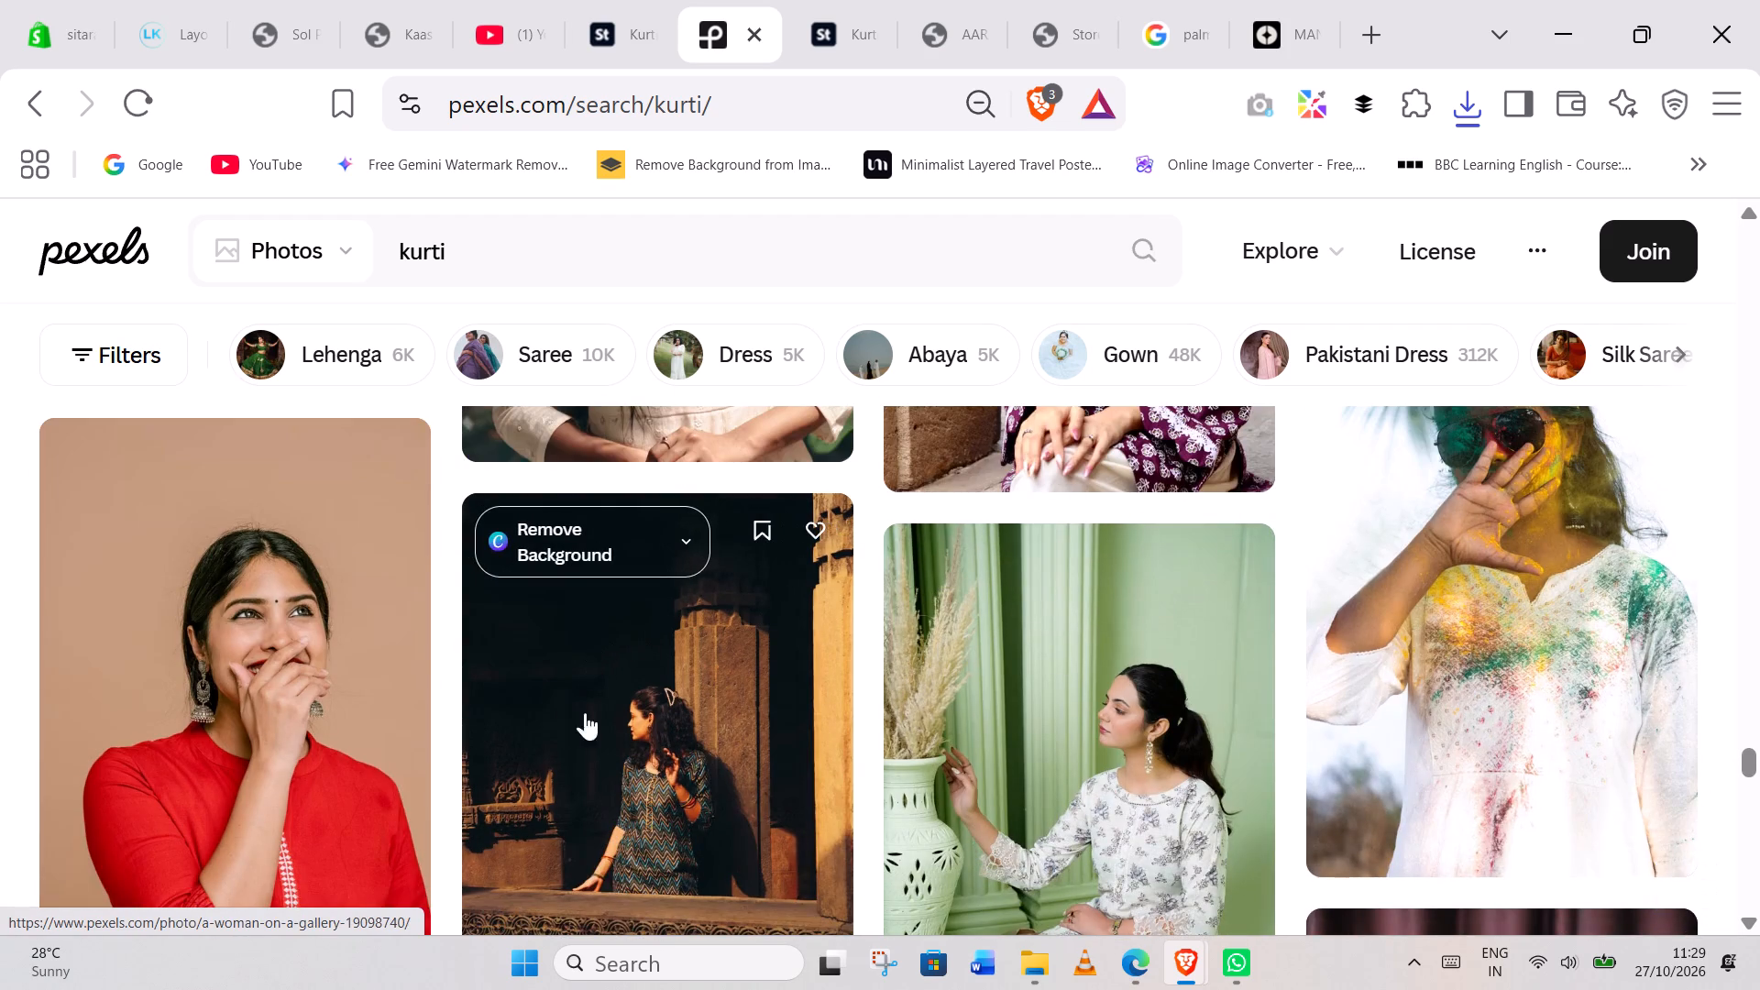
scroll(1146, 561, "down", 10)
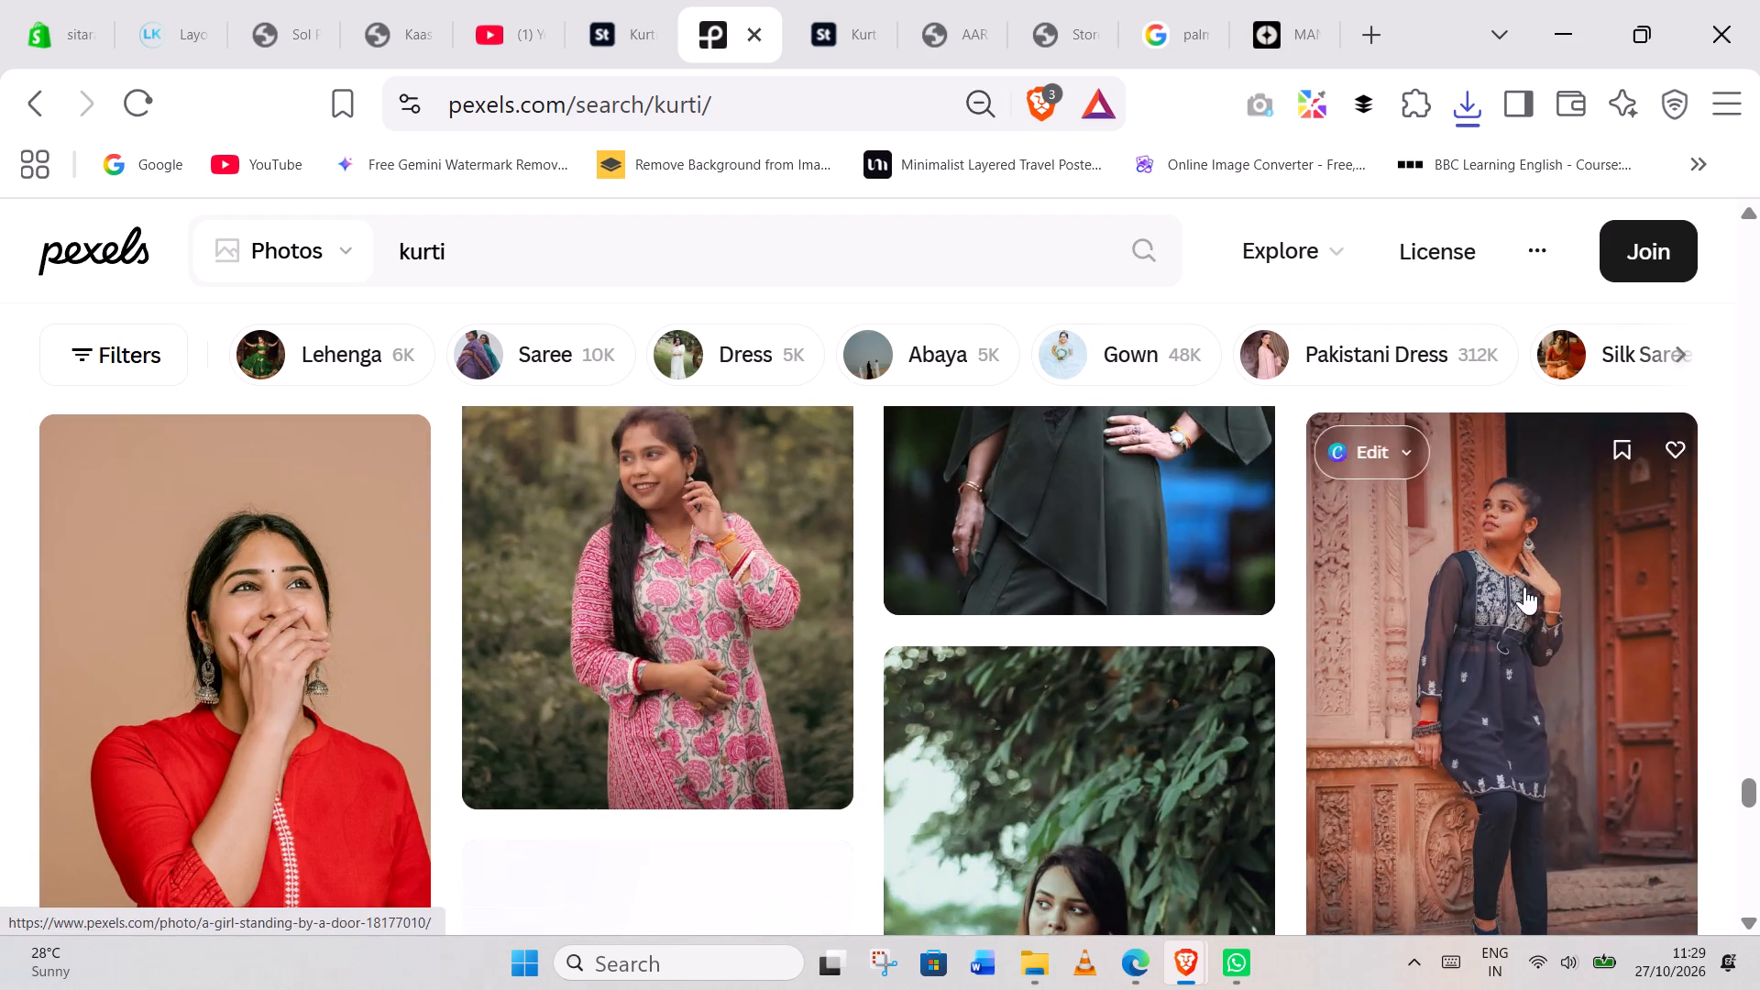
scroll(1164, 574, "down", 4)
scroll(757, 598, "down", 3)
scroll(409, 619, "down", 2)
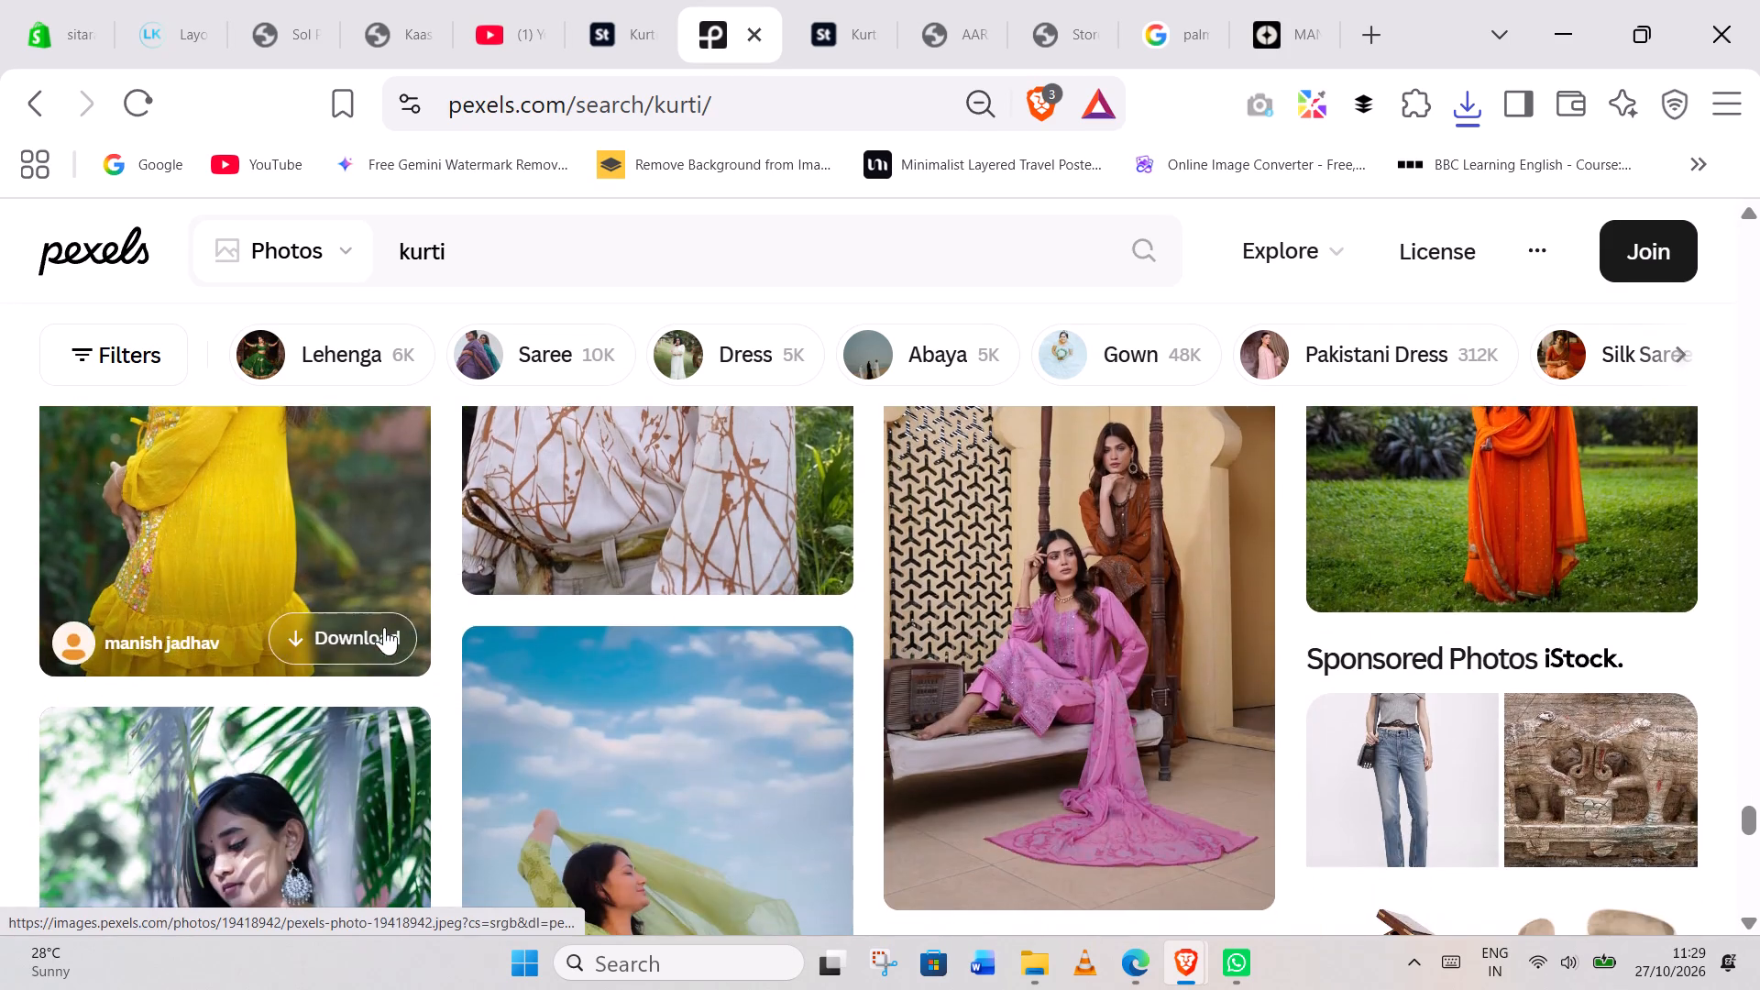
scroll(384, 627, "down", 4)
scroll(1153, 567, "down", 2)
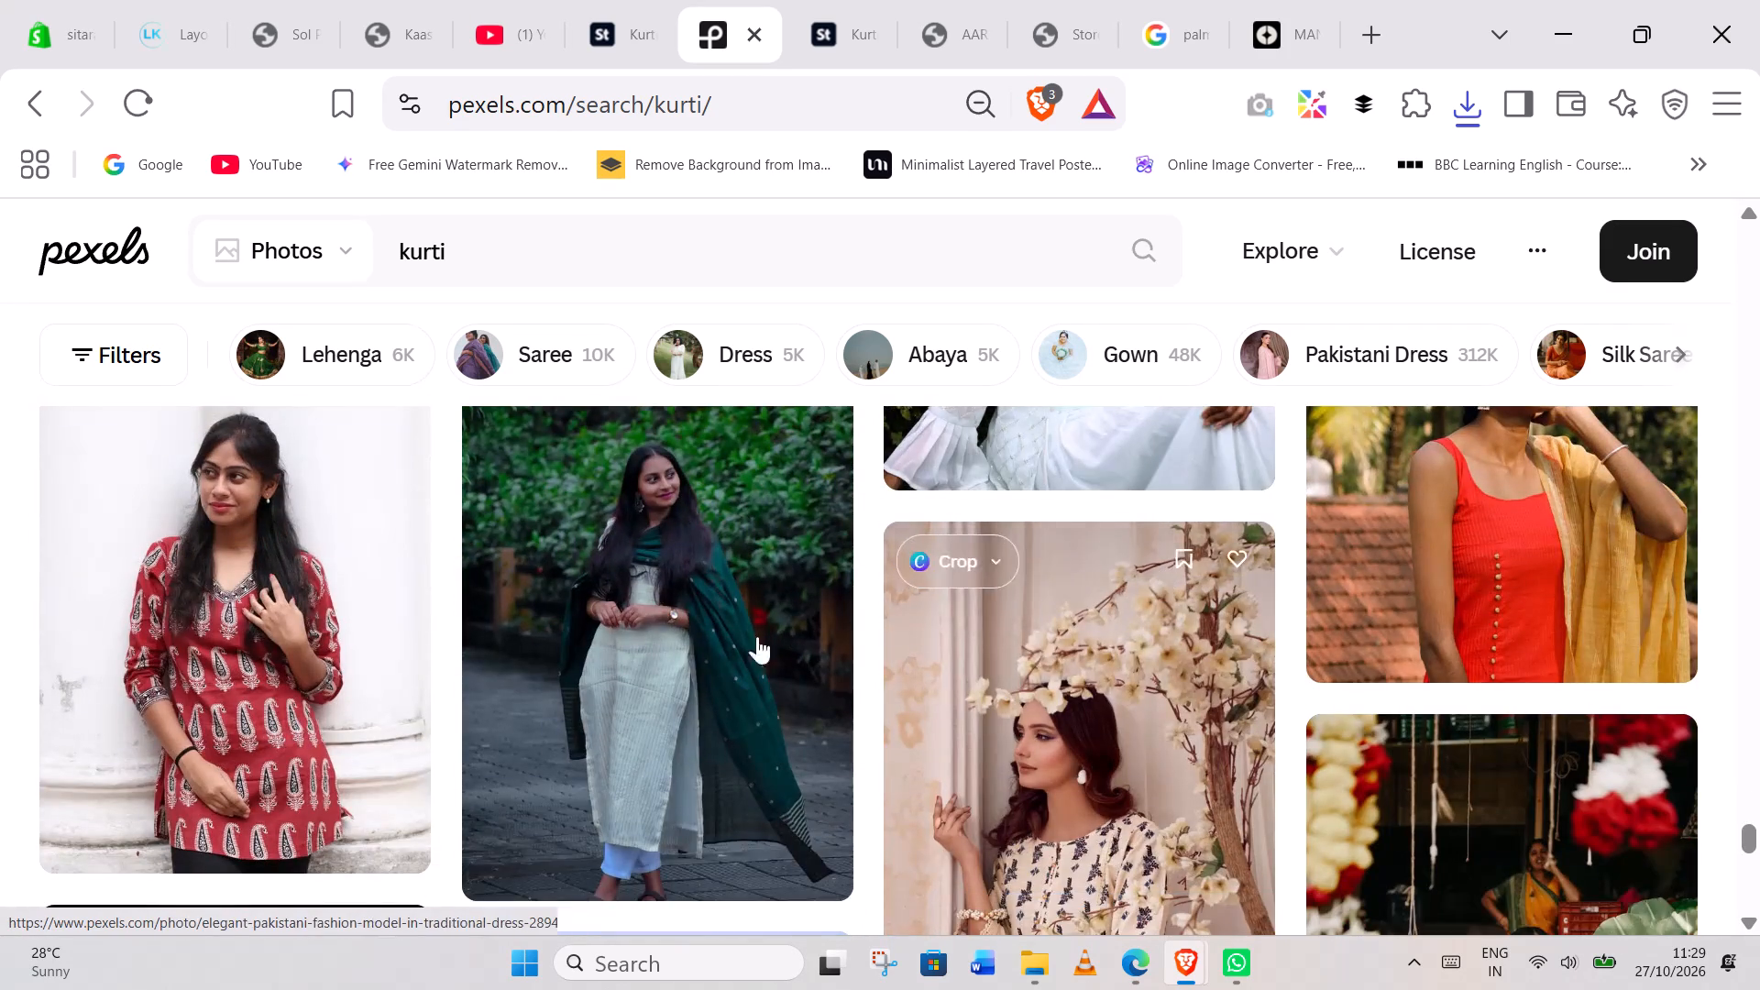
Save the photo of the woman in a cream floral kurti beside white blossoms to Downloads at original 4000x6000 size and close its preview.
scroll(640, 656, "down", 2)
scroll(1131, 601, "up", 1)
scroll(309, 588, "up", 2)
scroll(285, 617, "down", 1)
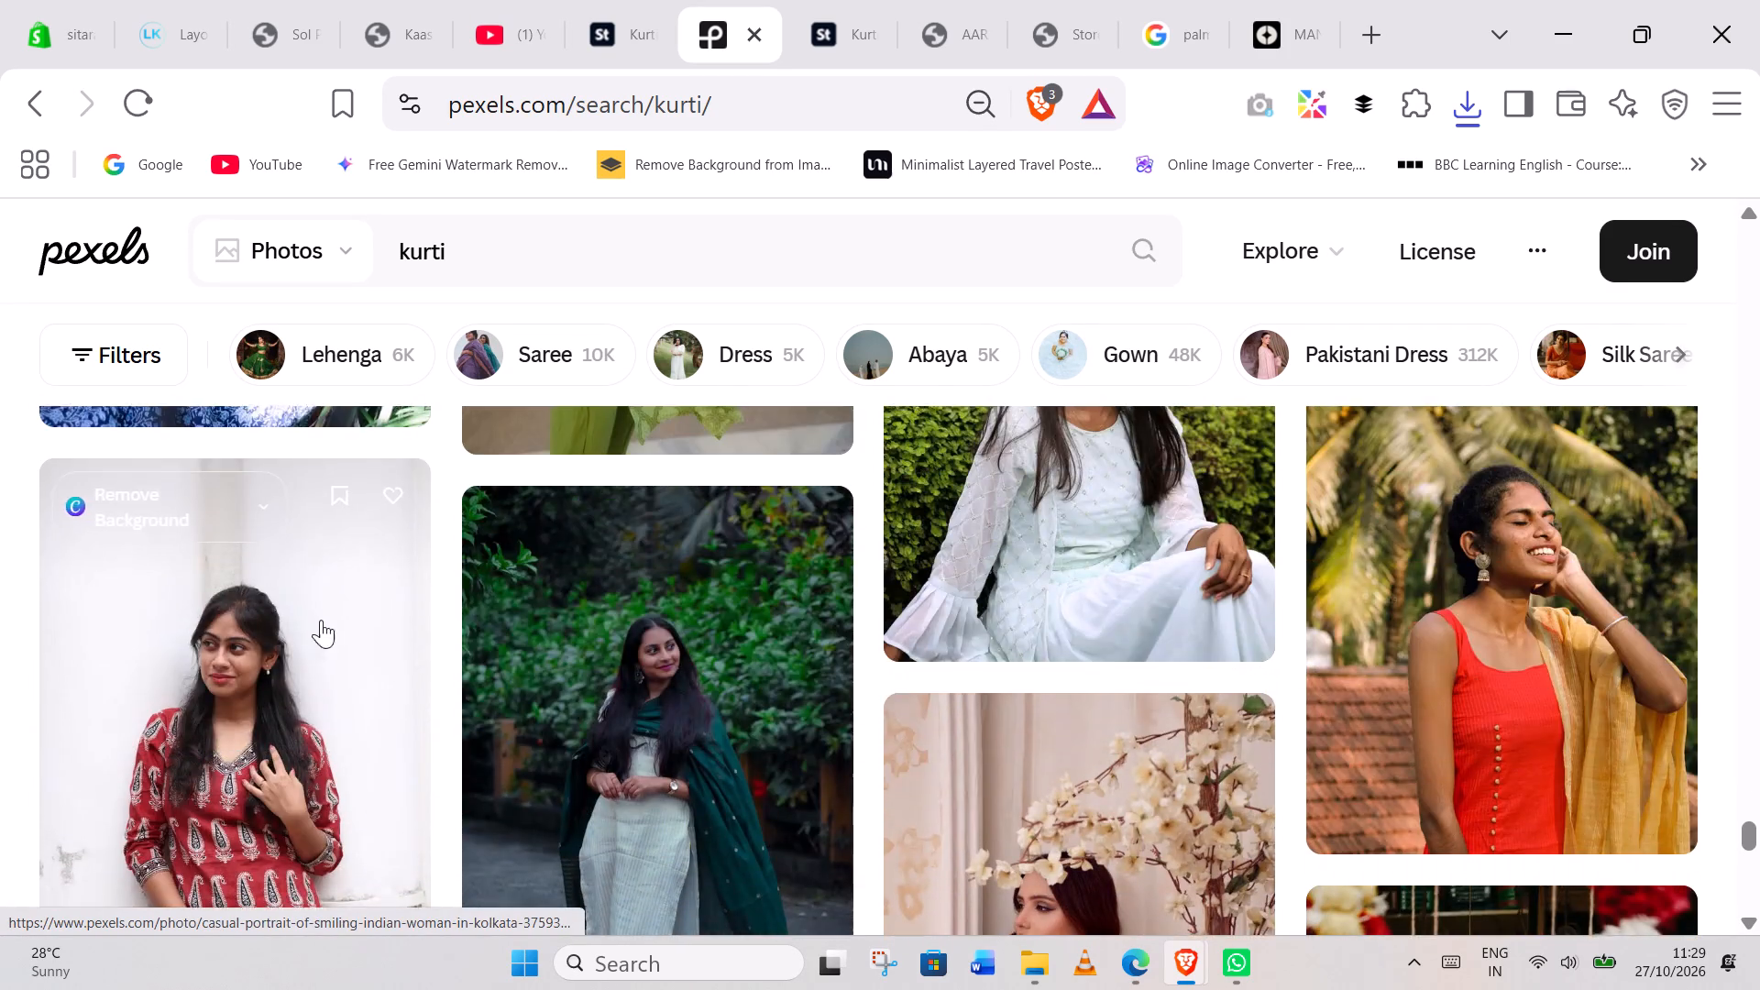
scroll(321, 620, "down", 1)
left_click(1052, 594)
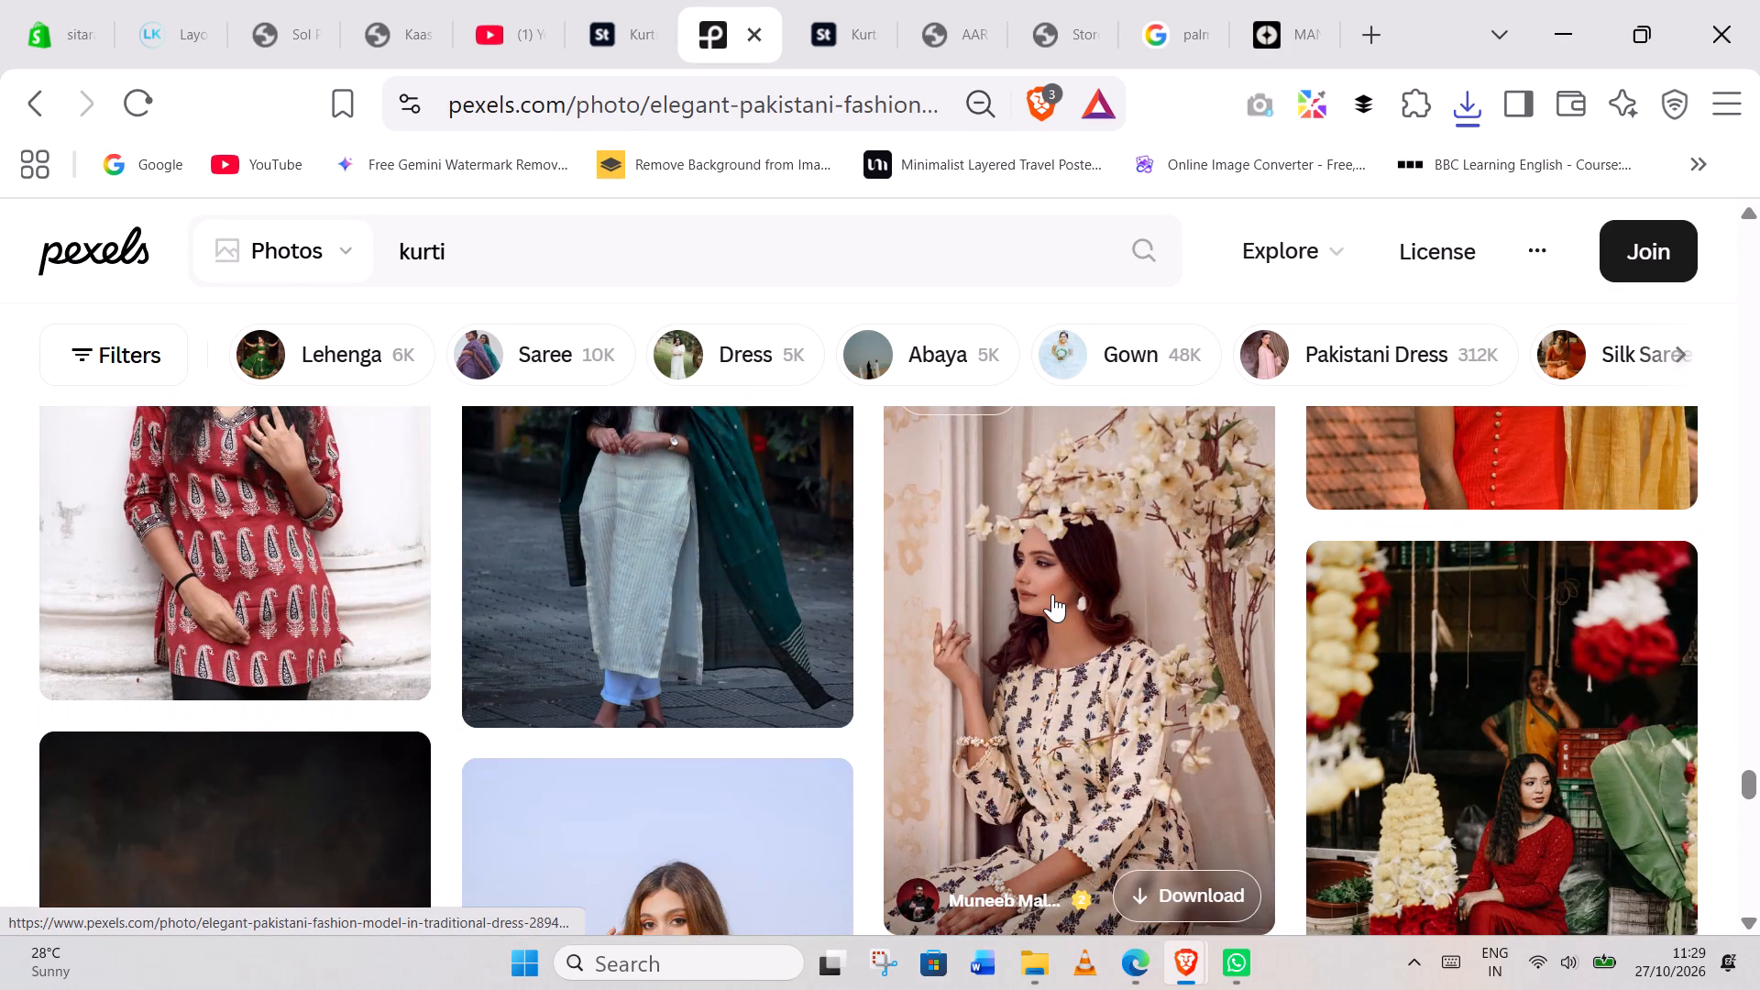
left_click(1475, 306)
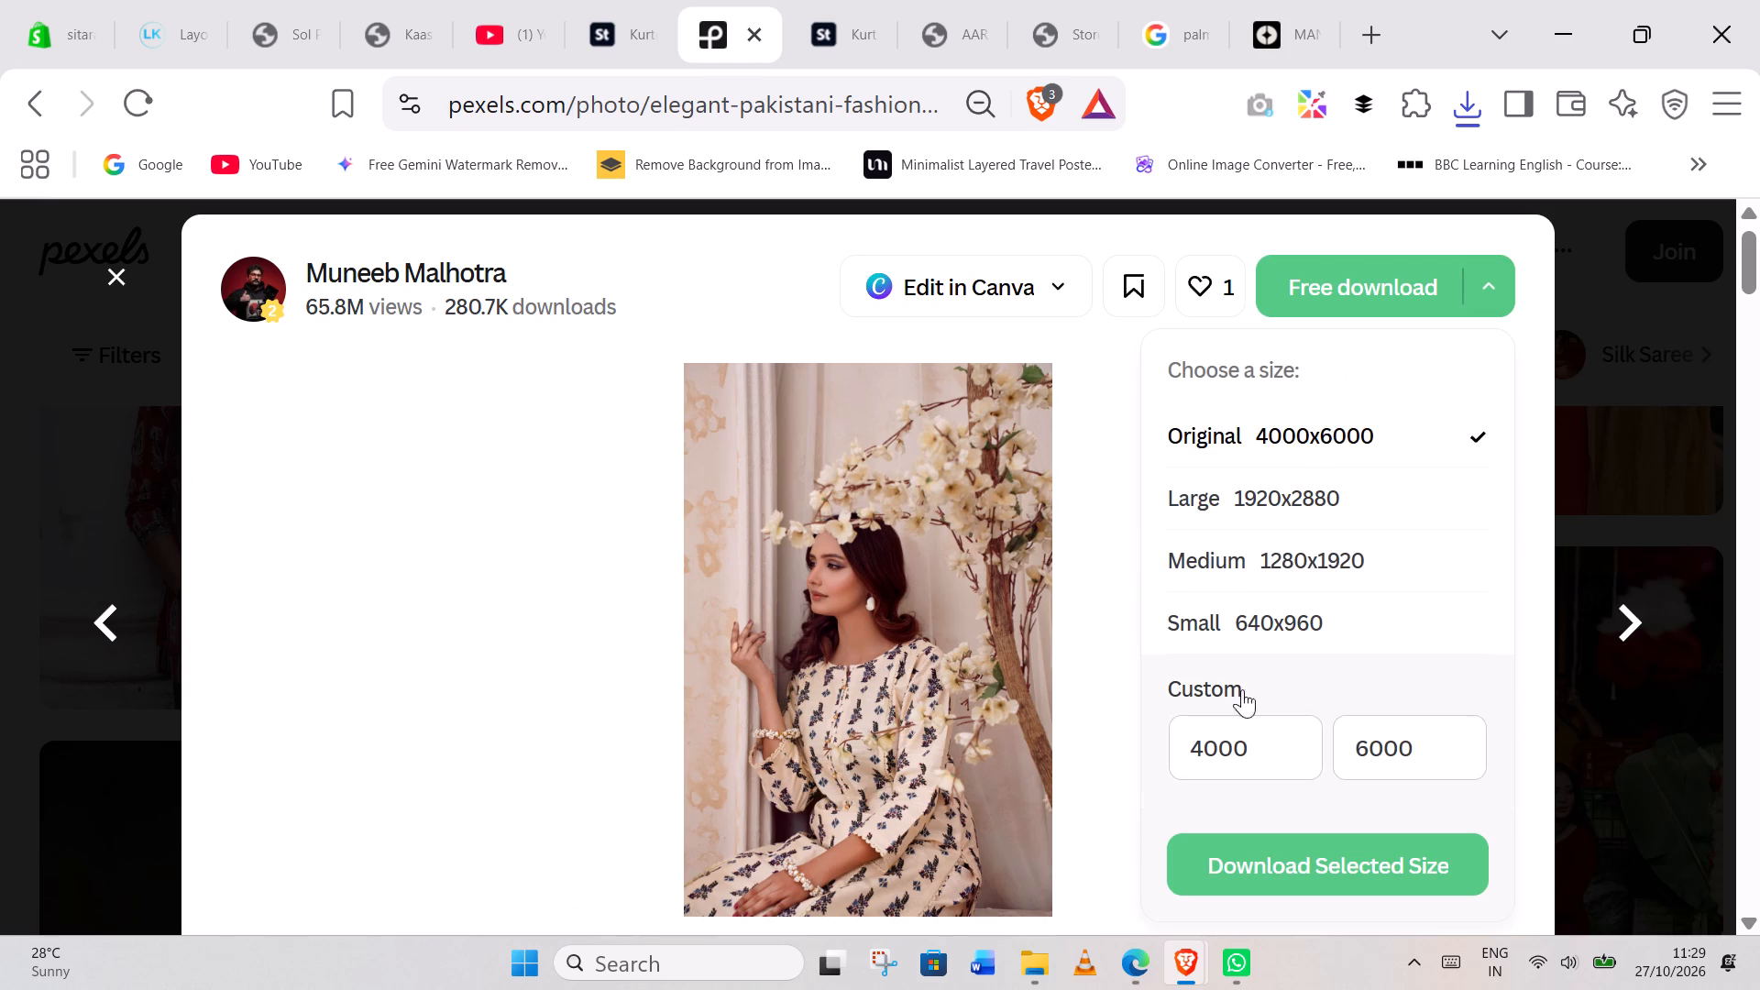
left_click(1274, 872)
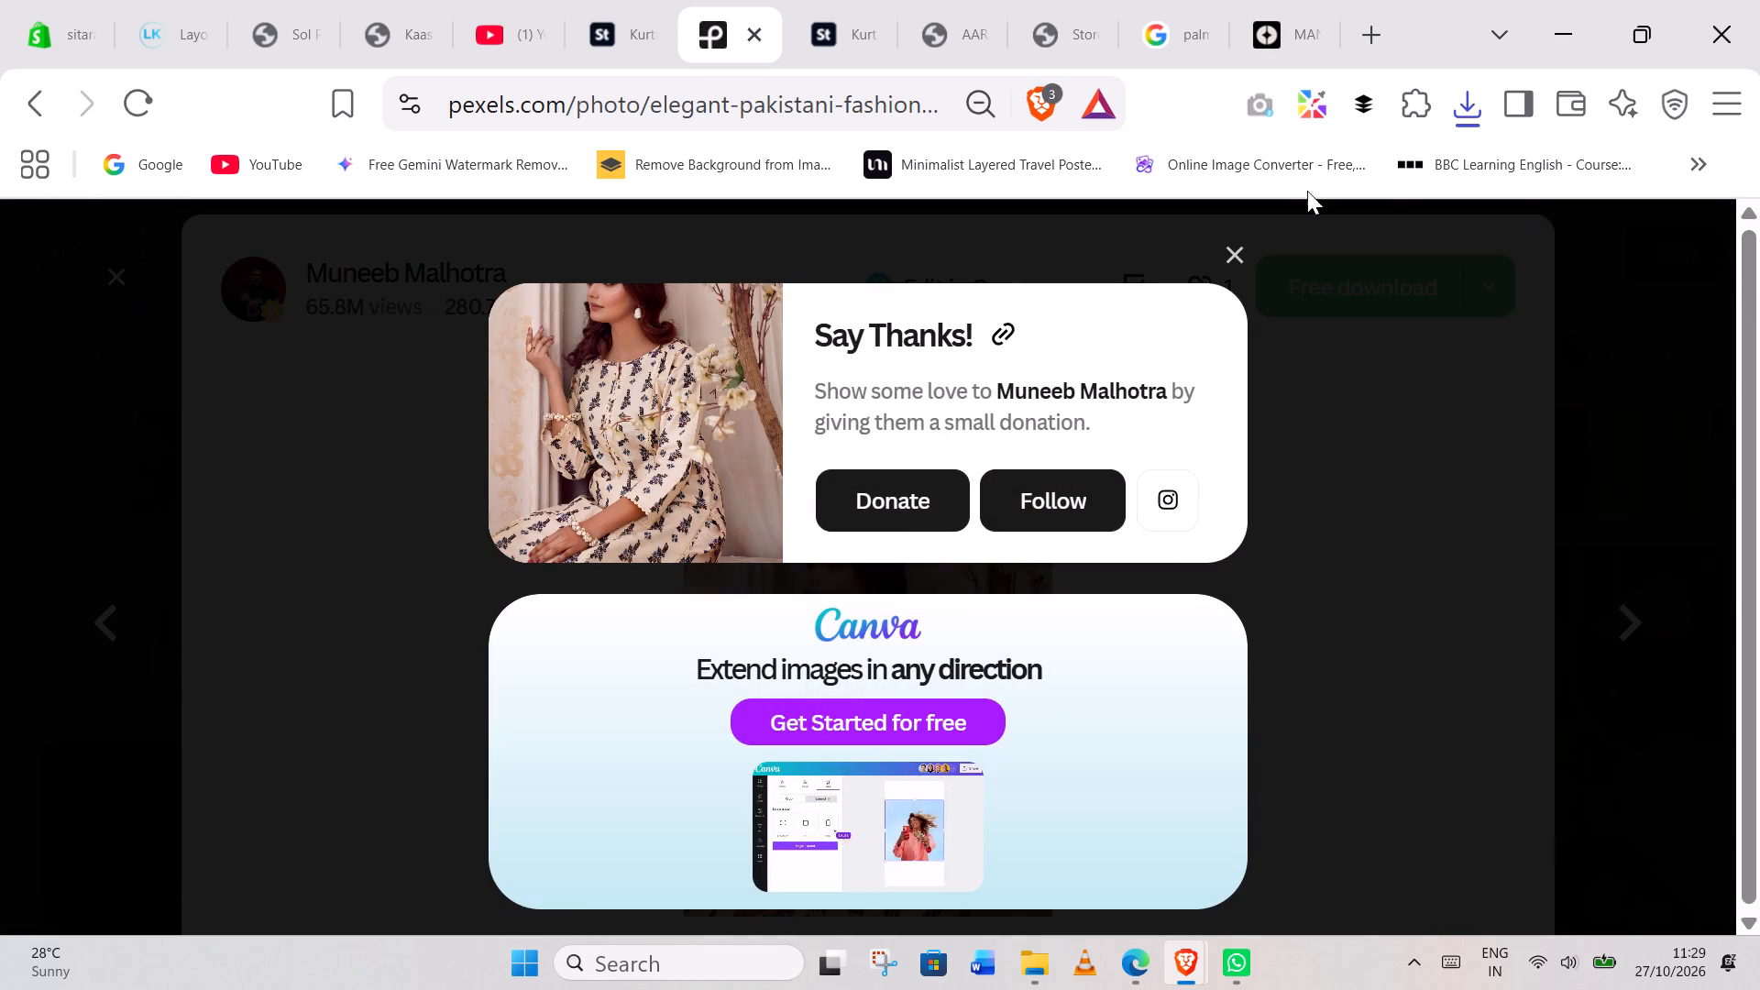
left_click(1440, 885)
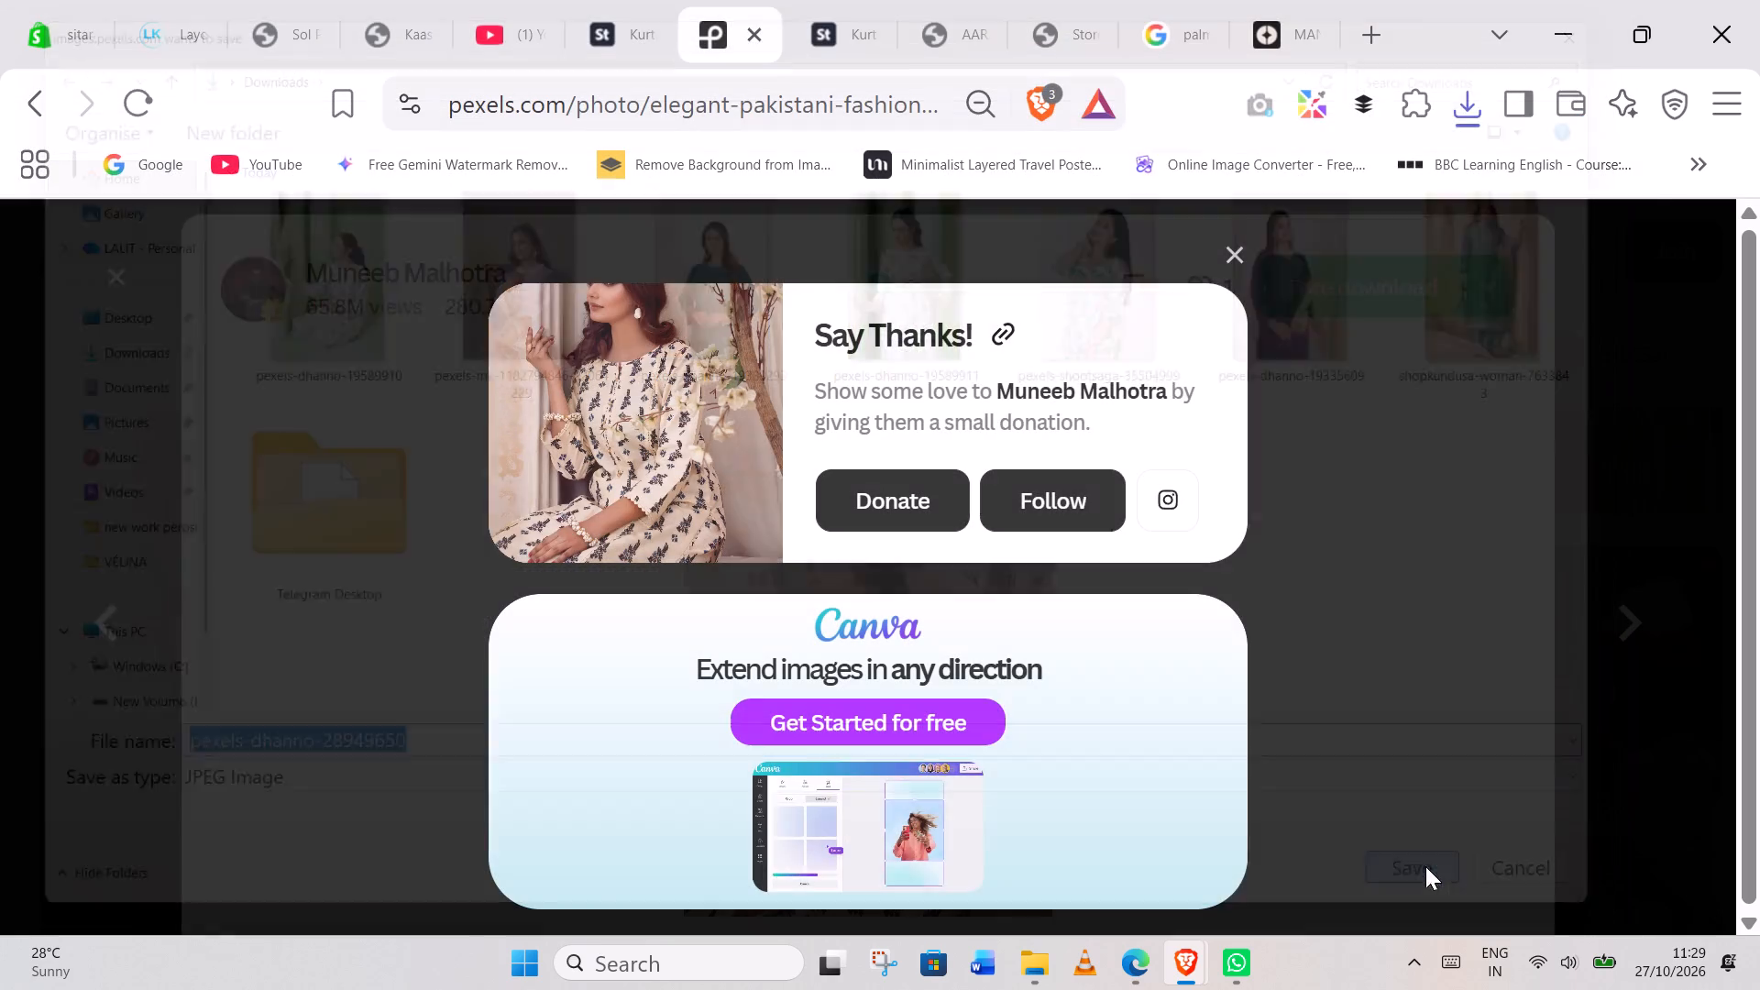
left_click(232, 323)
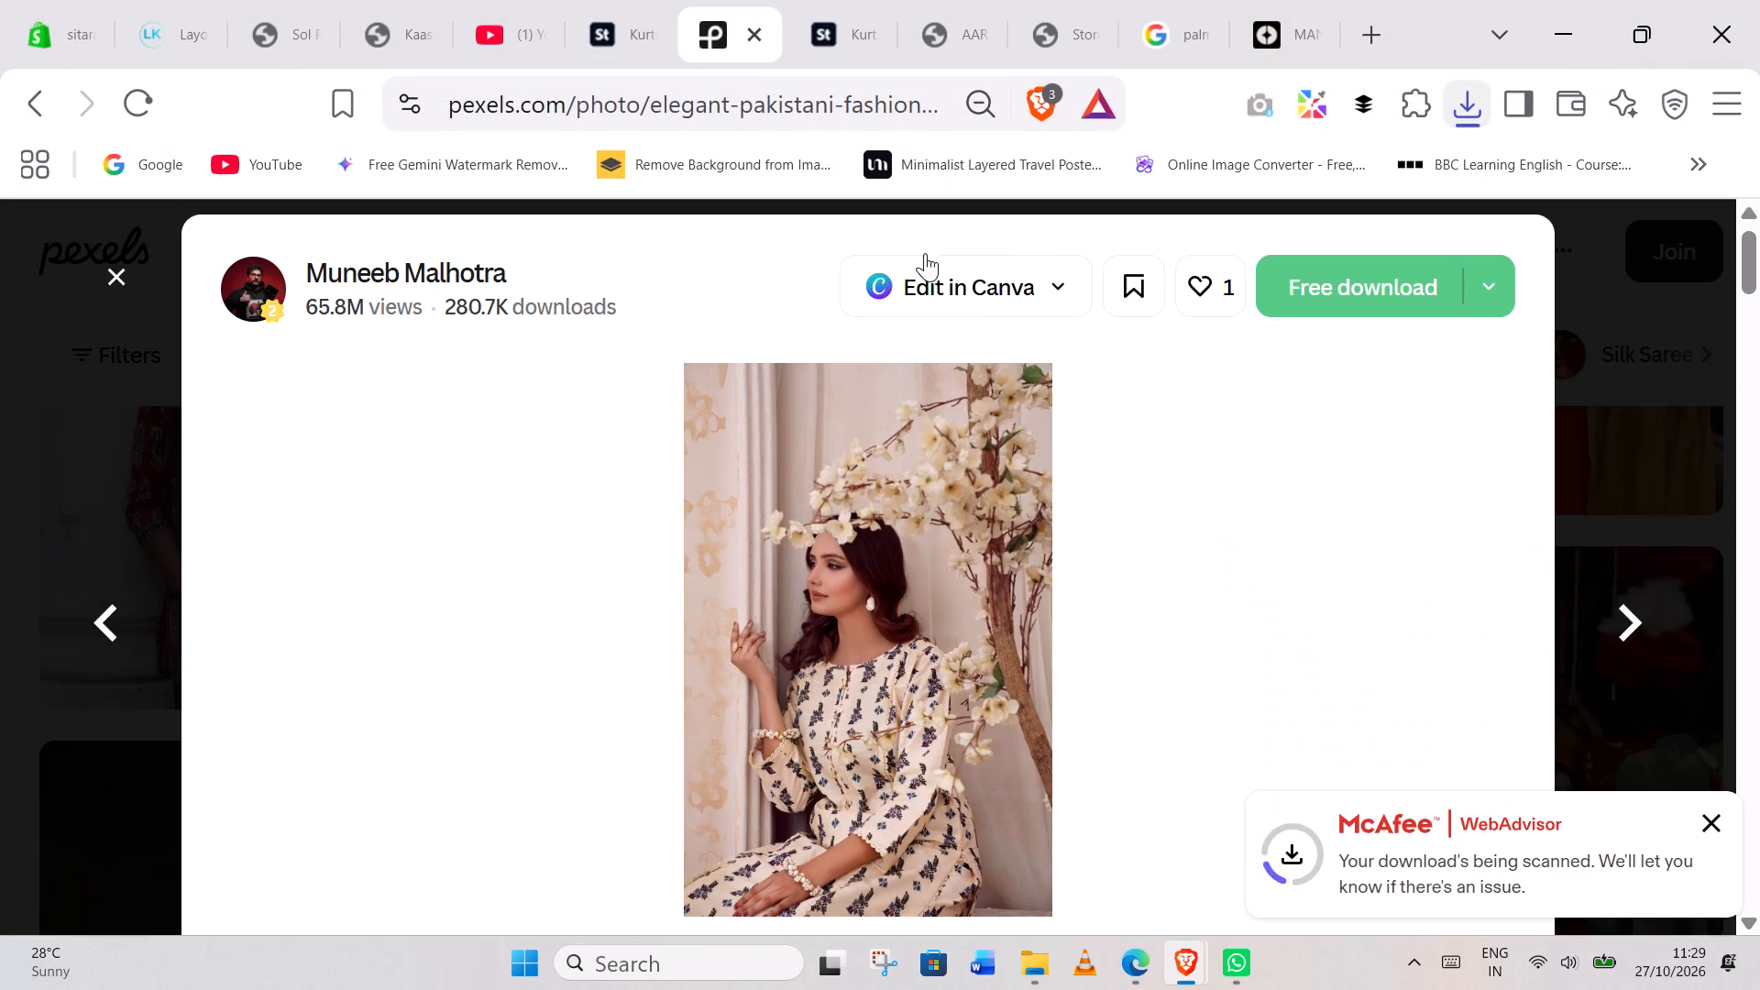
left_click(117, 258)
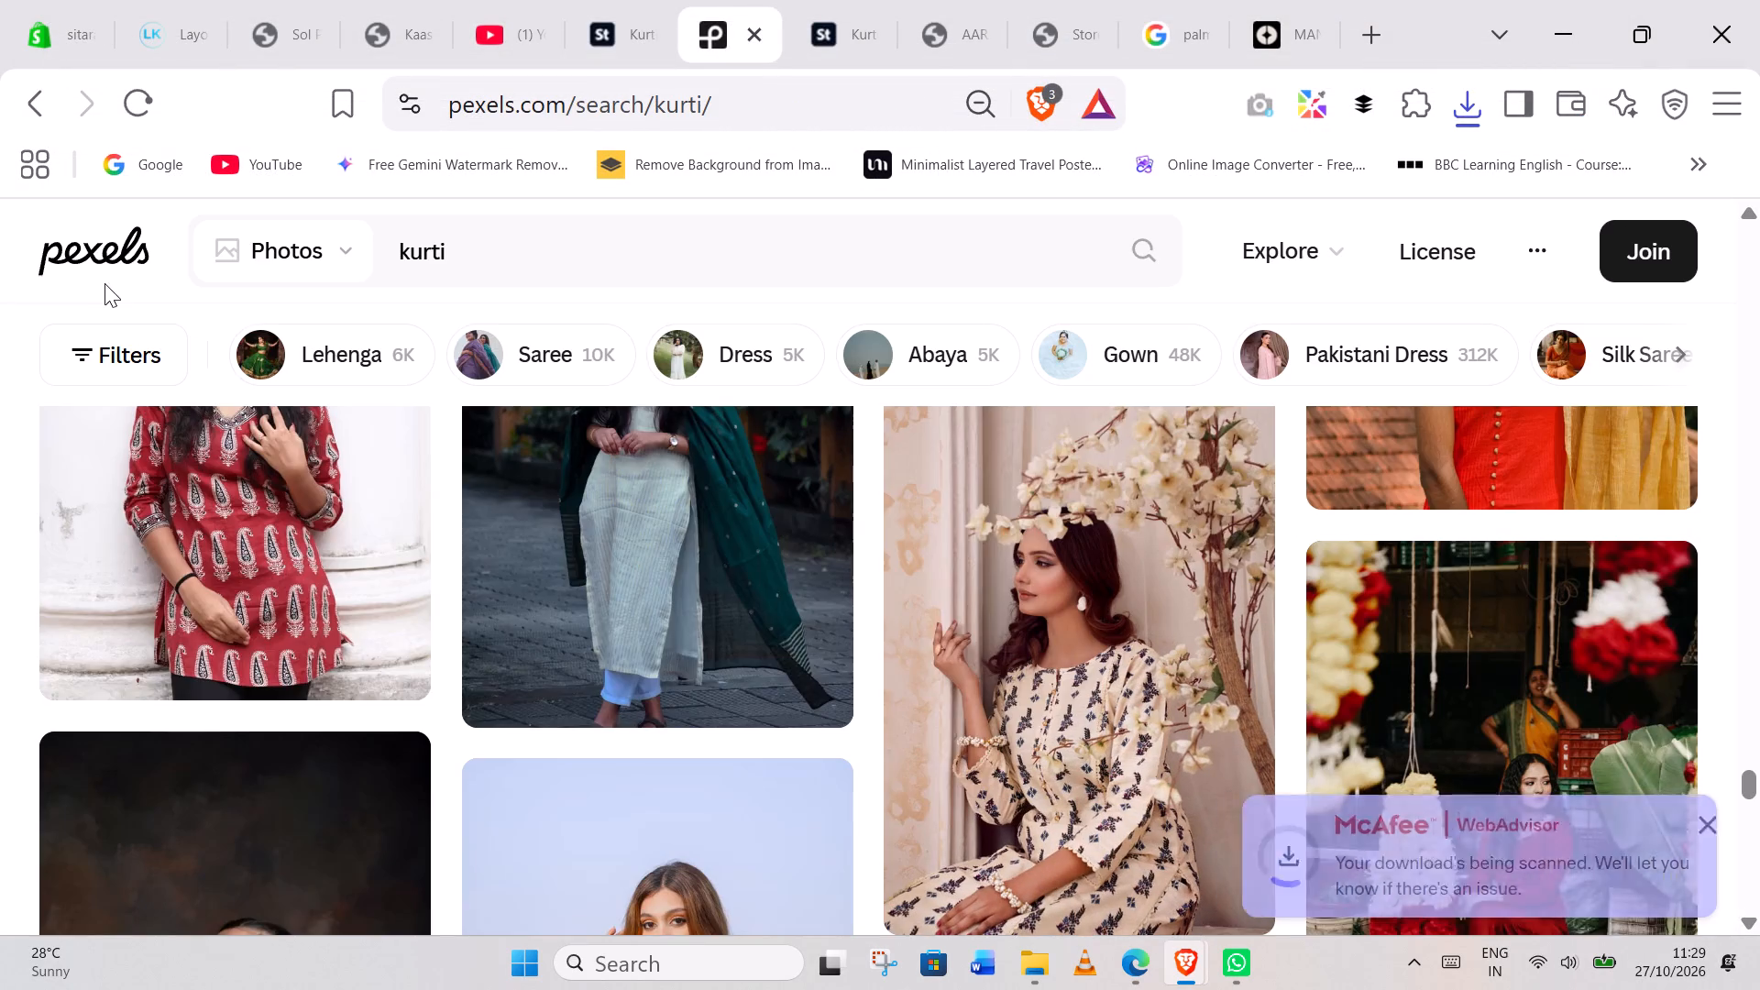
Look through the kurti photos further down the results.
scroll(1122, 525, "down", 2)
scroll(1109, 603, "down", 2)
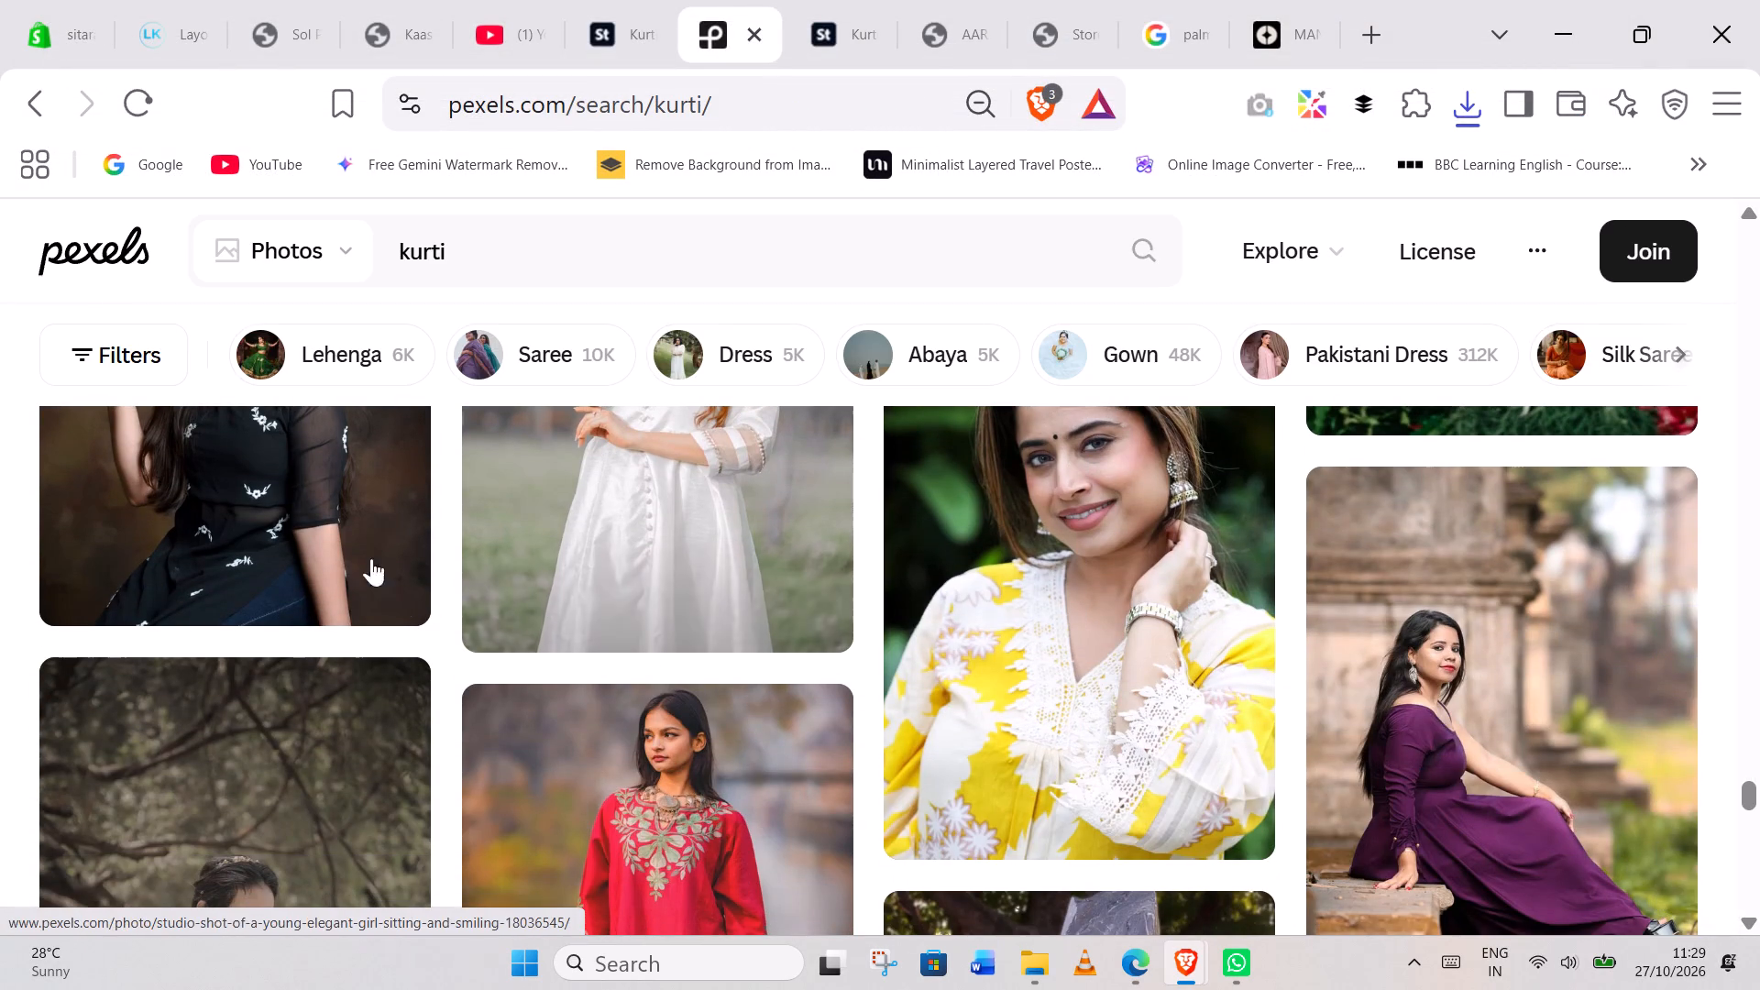
scroll(1614, 628, "down", 1)
scroll(1395, 633, "down", 2)
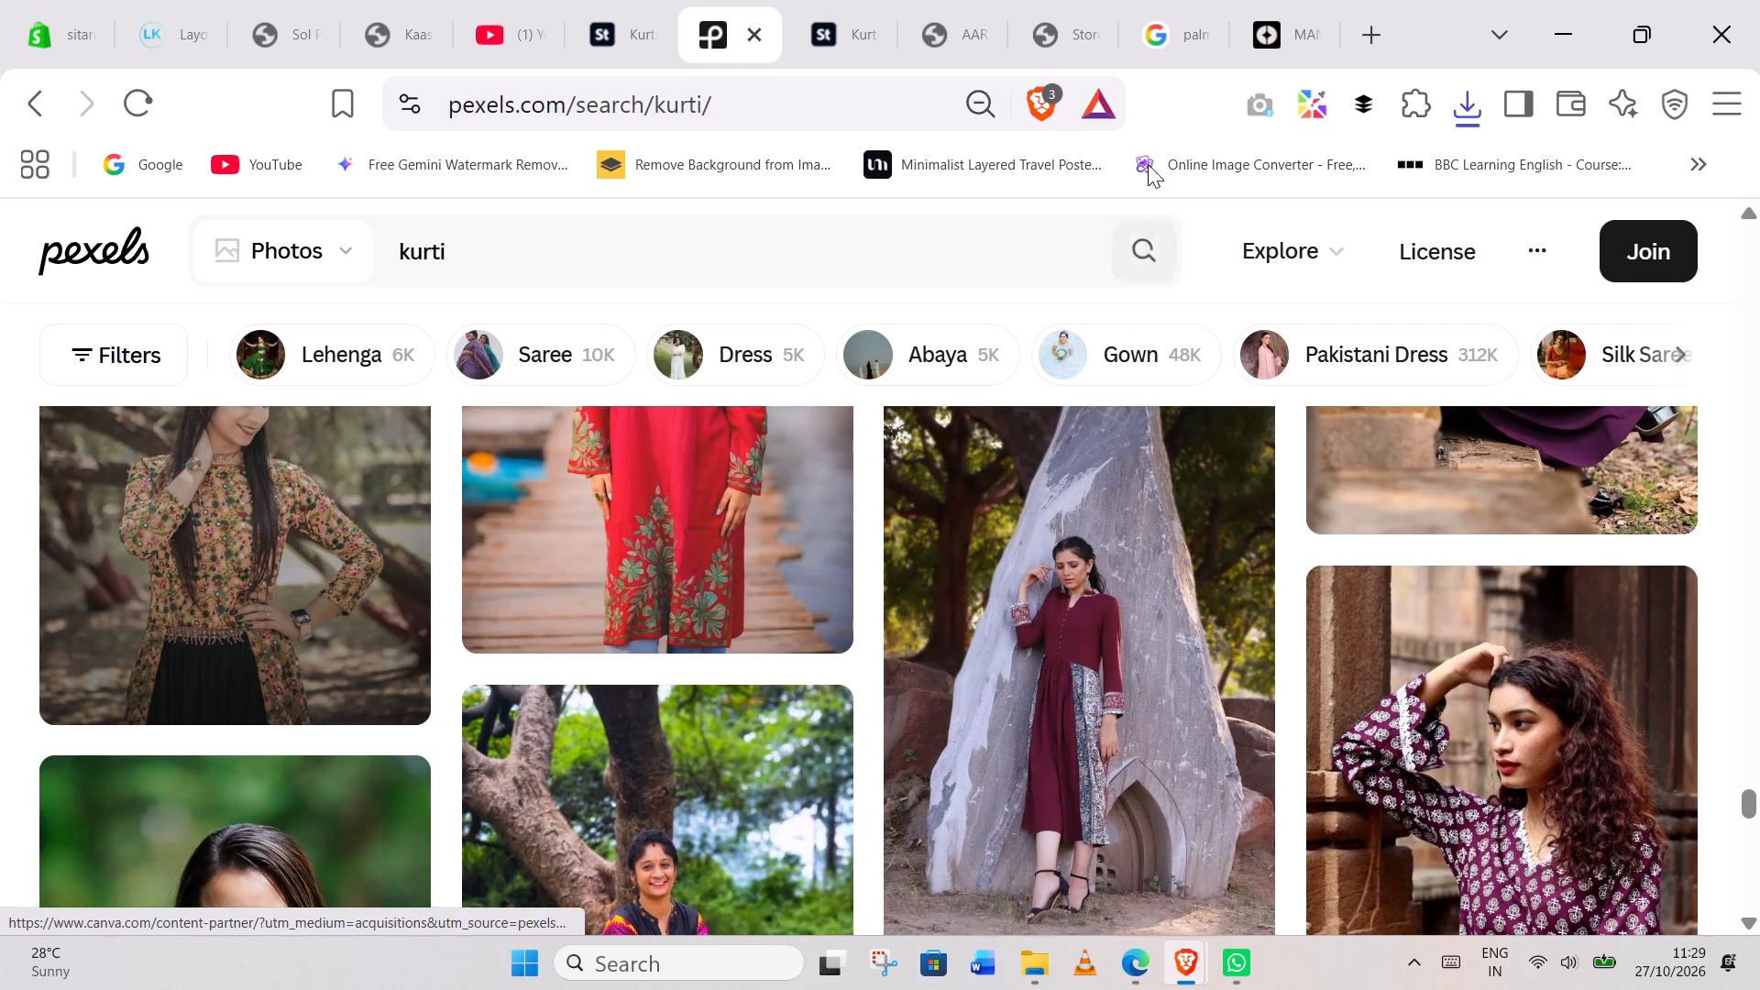
Replace the palmonas Google search with the suggested query "tamanna jewellery" and open the Tamannaah Fine Jewellery site.
left_click(1176, 0)
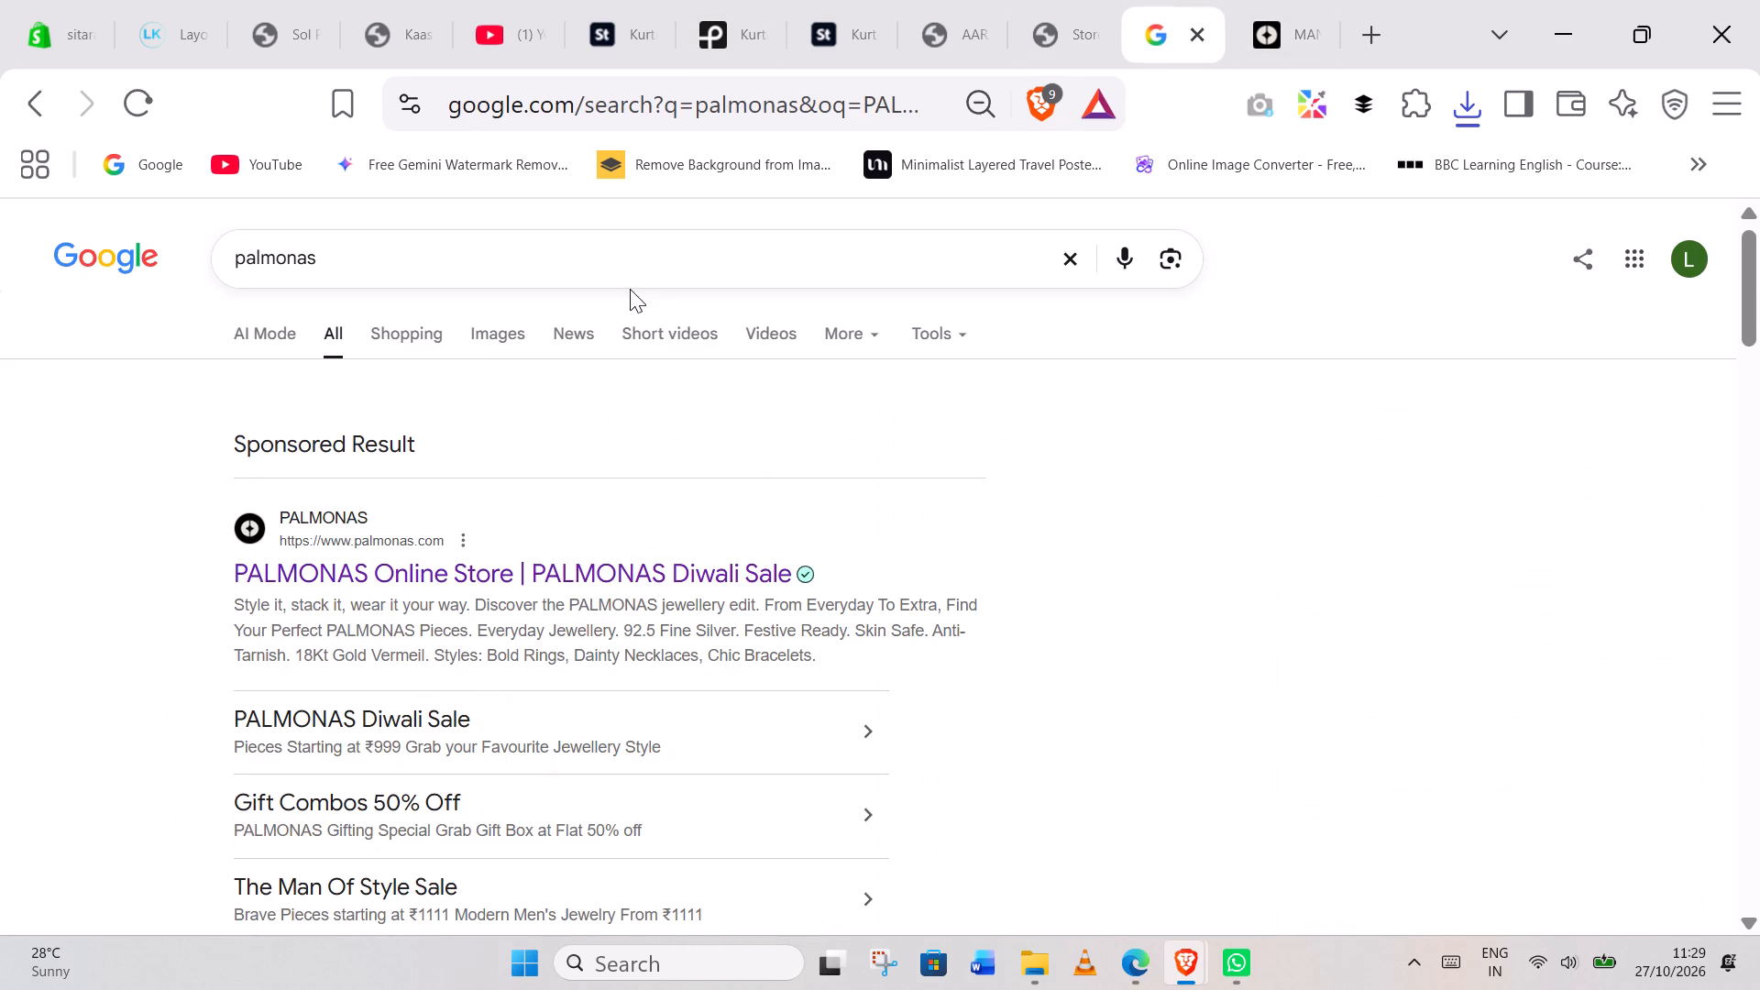
left_click(630, 289)
triple_click(623, 274)
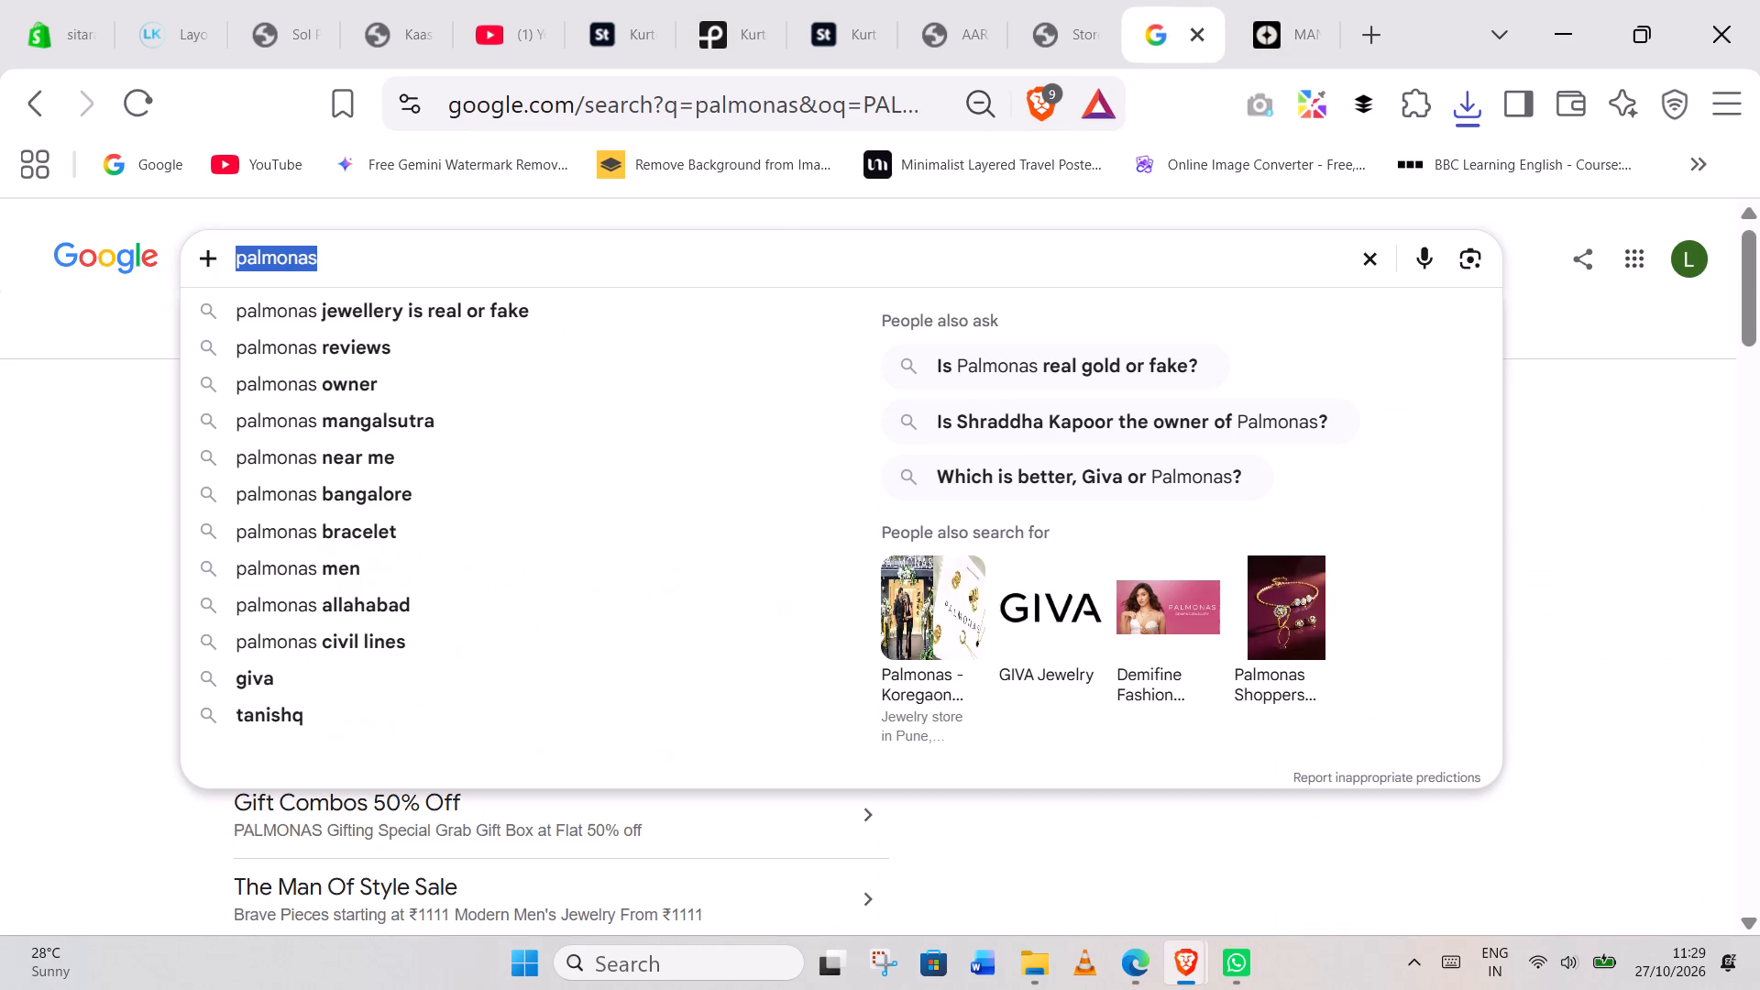
type("TAMANT")
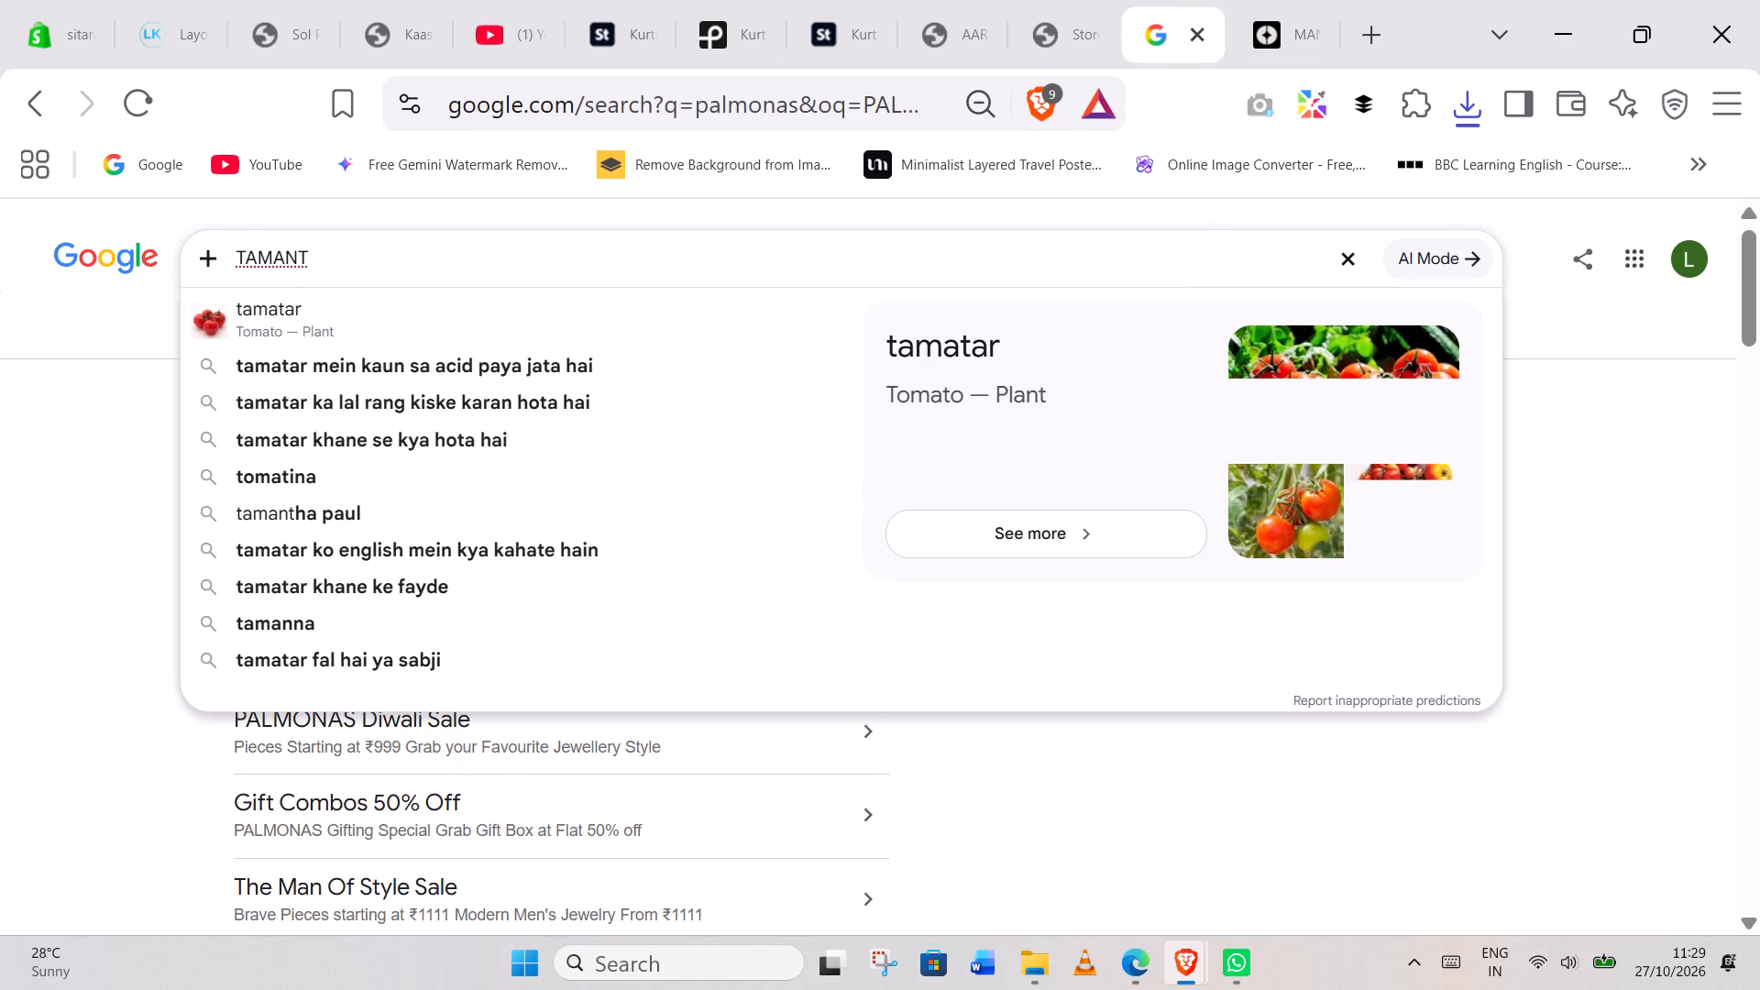
type("A")
key("space")
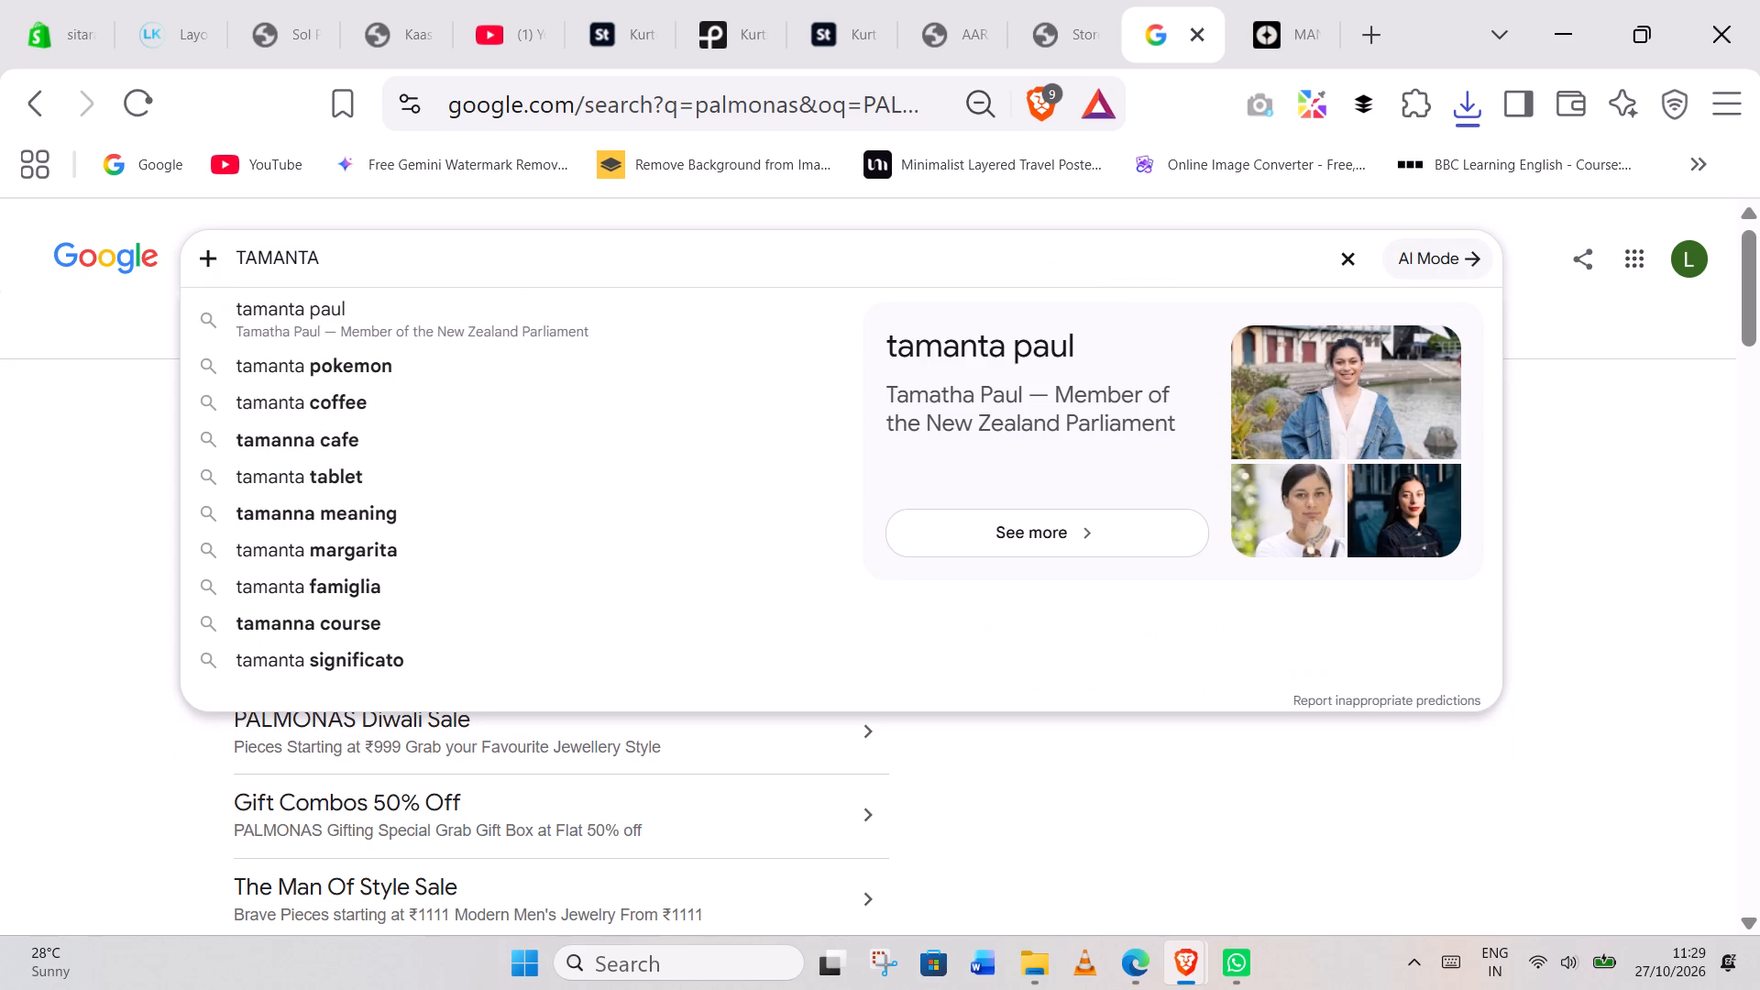
type("JEWE")
key("Down")
key("Return")
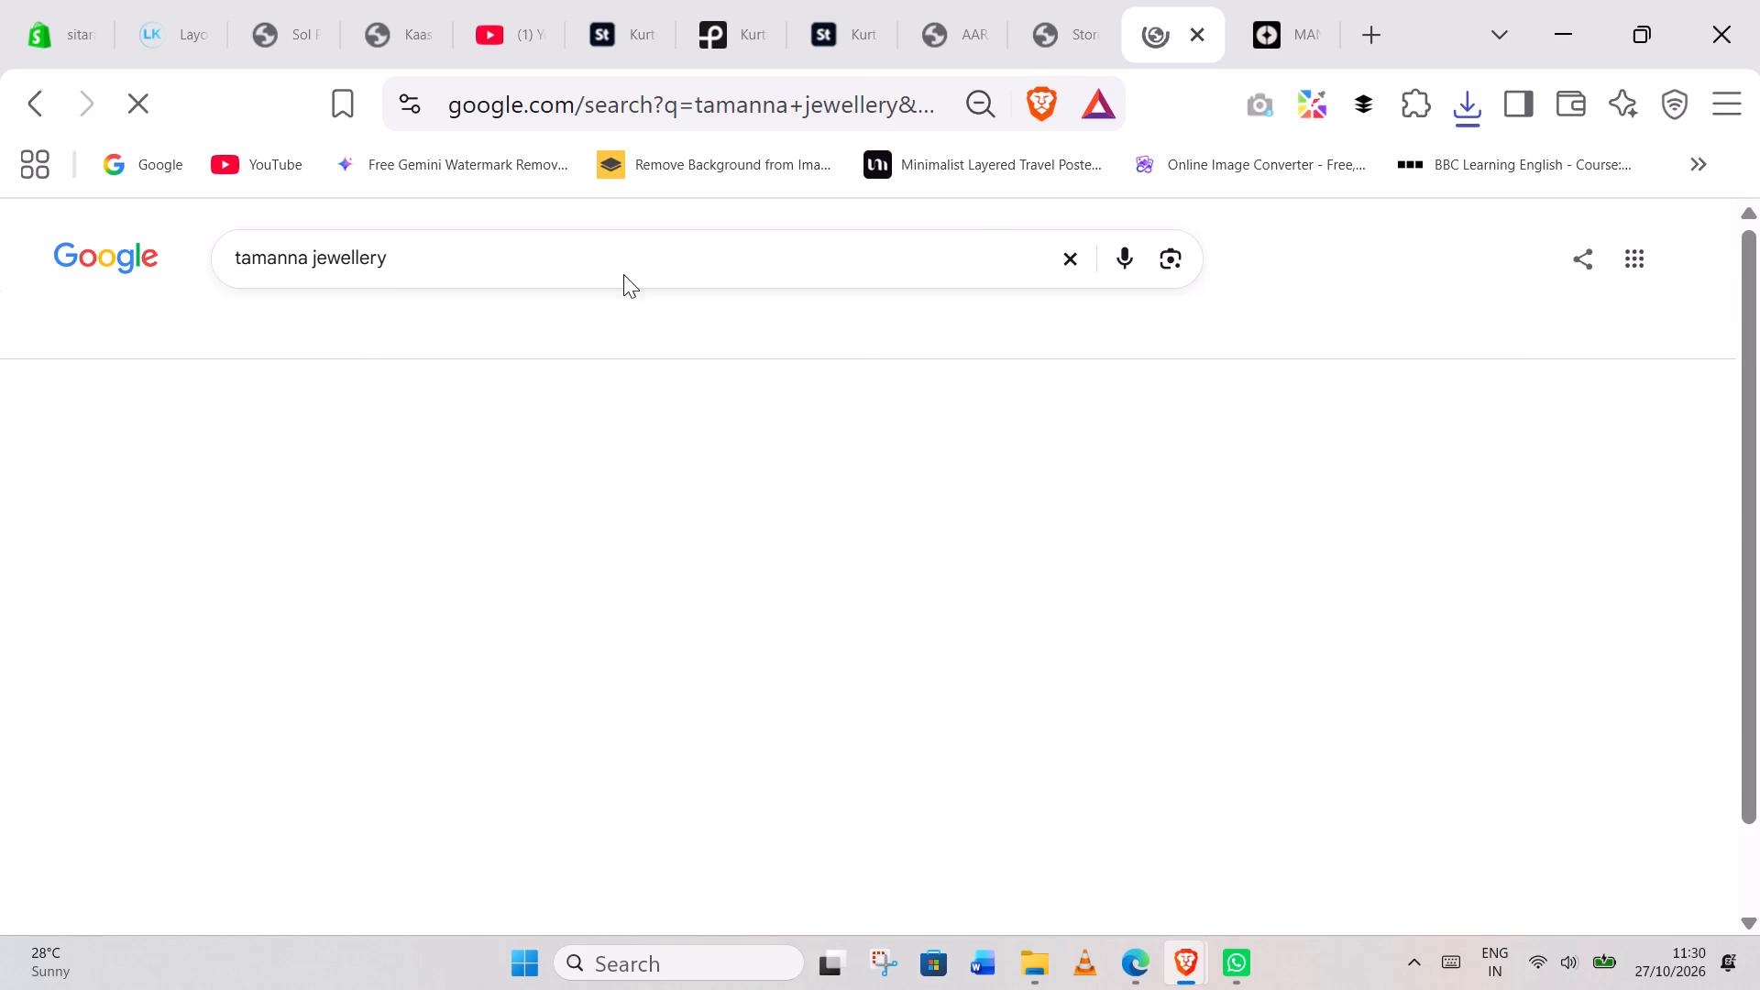
left_click(314, 525)
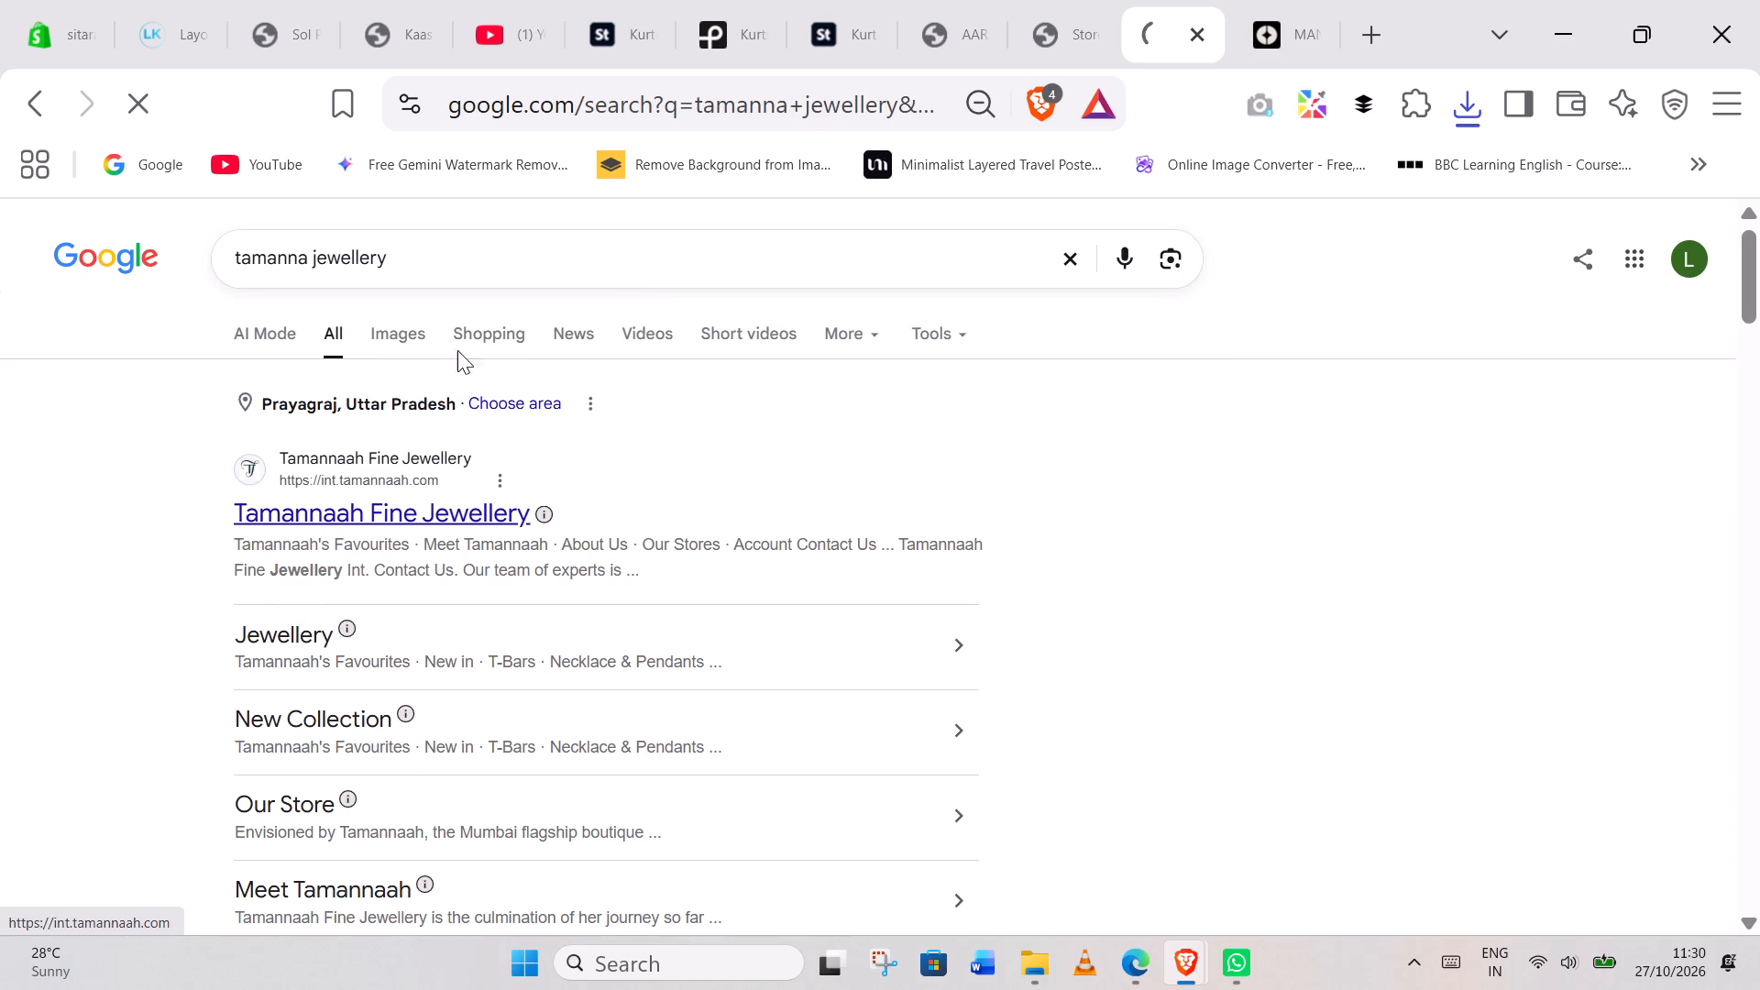
Examine the Tamannaah homepage's hero banner, newsletter sign-up and footer layout.
scroll(1016, 487, "down", 3)
scroll(1019, 507, "up", 6)
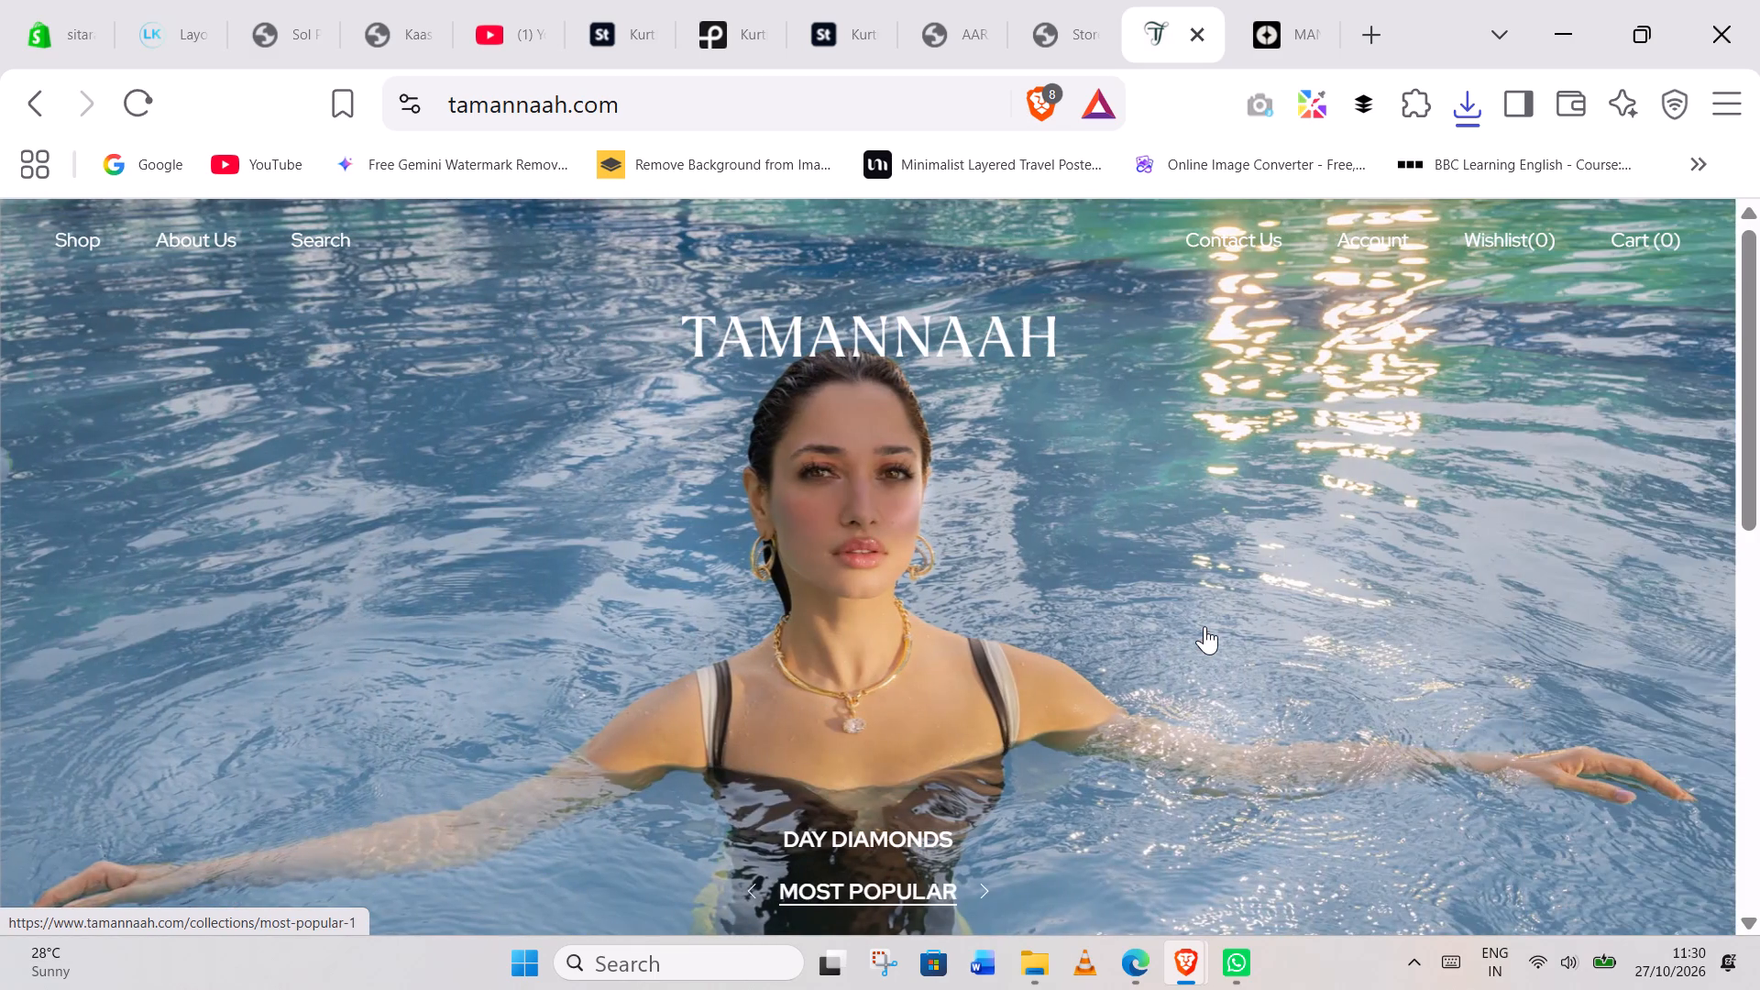
scroll(1129, 555, "down", 5)
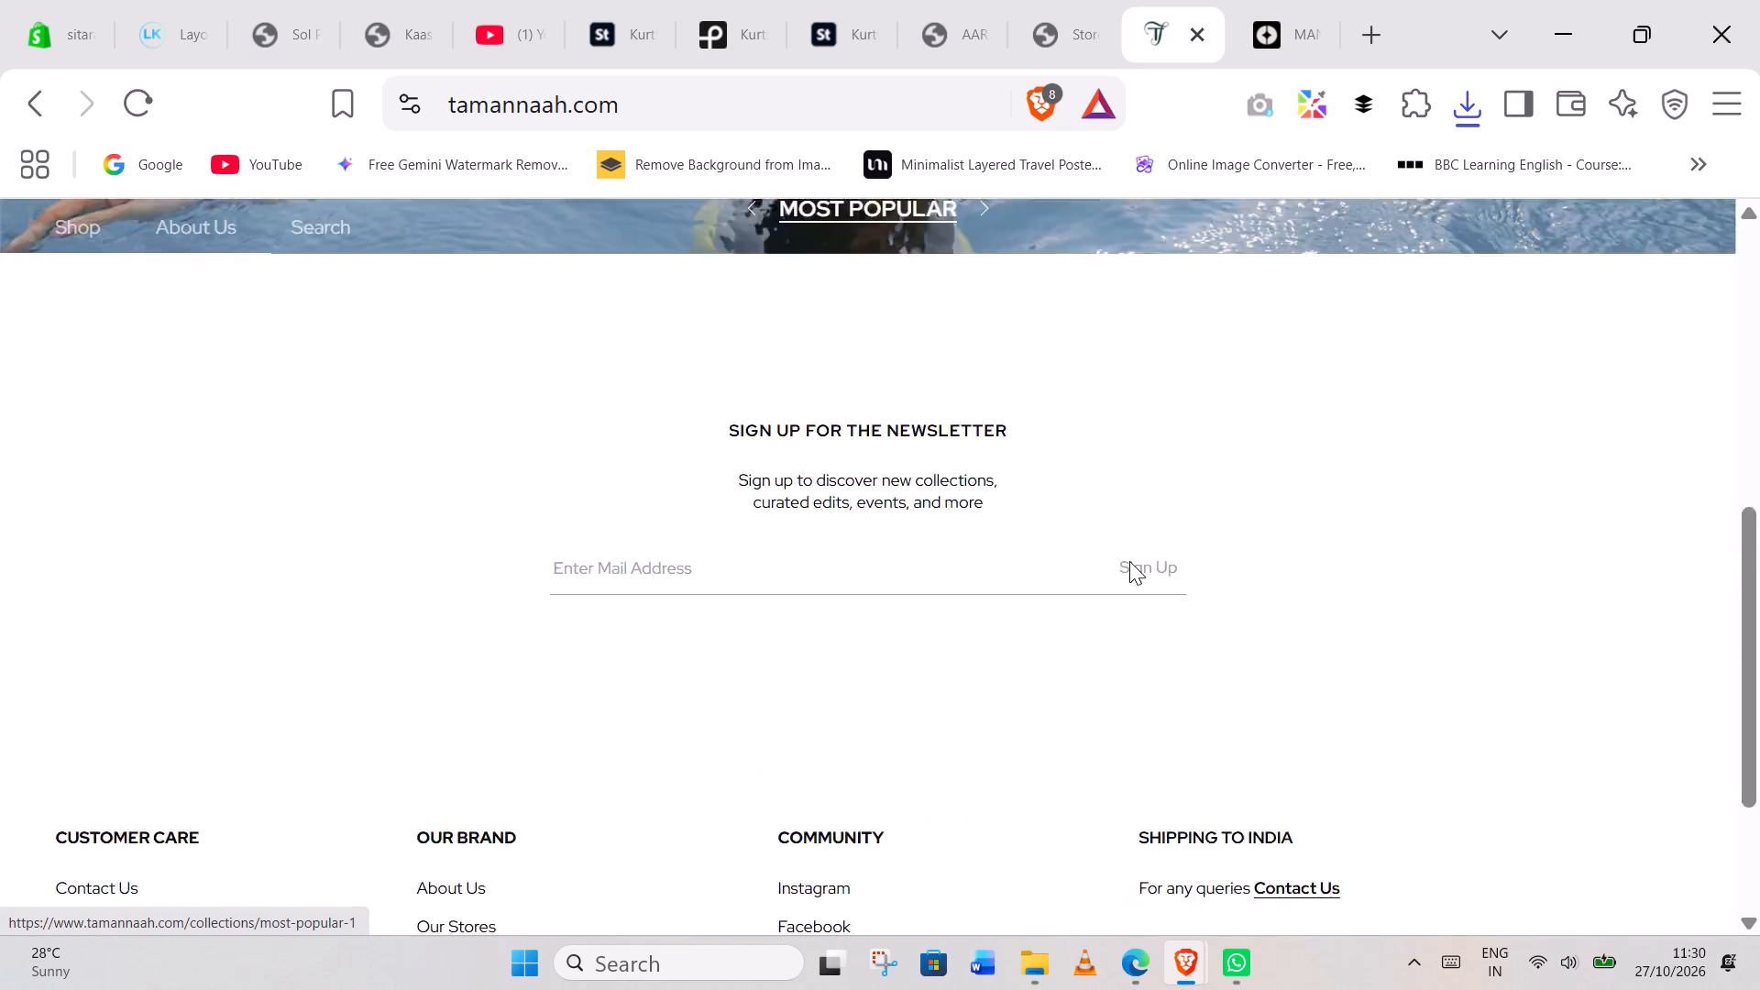
scroll(1142, 590, "down", 4)
scroll(779, 640, "up", 7)
scroll(705, 591, "up", 2)
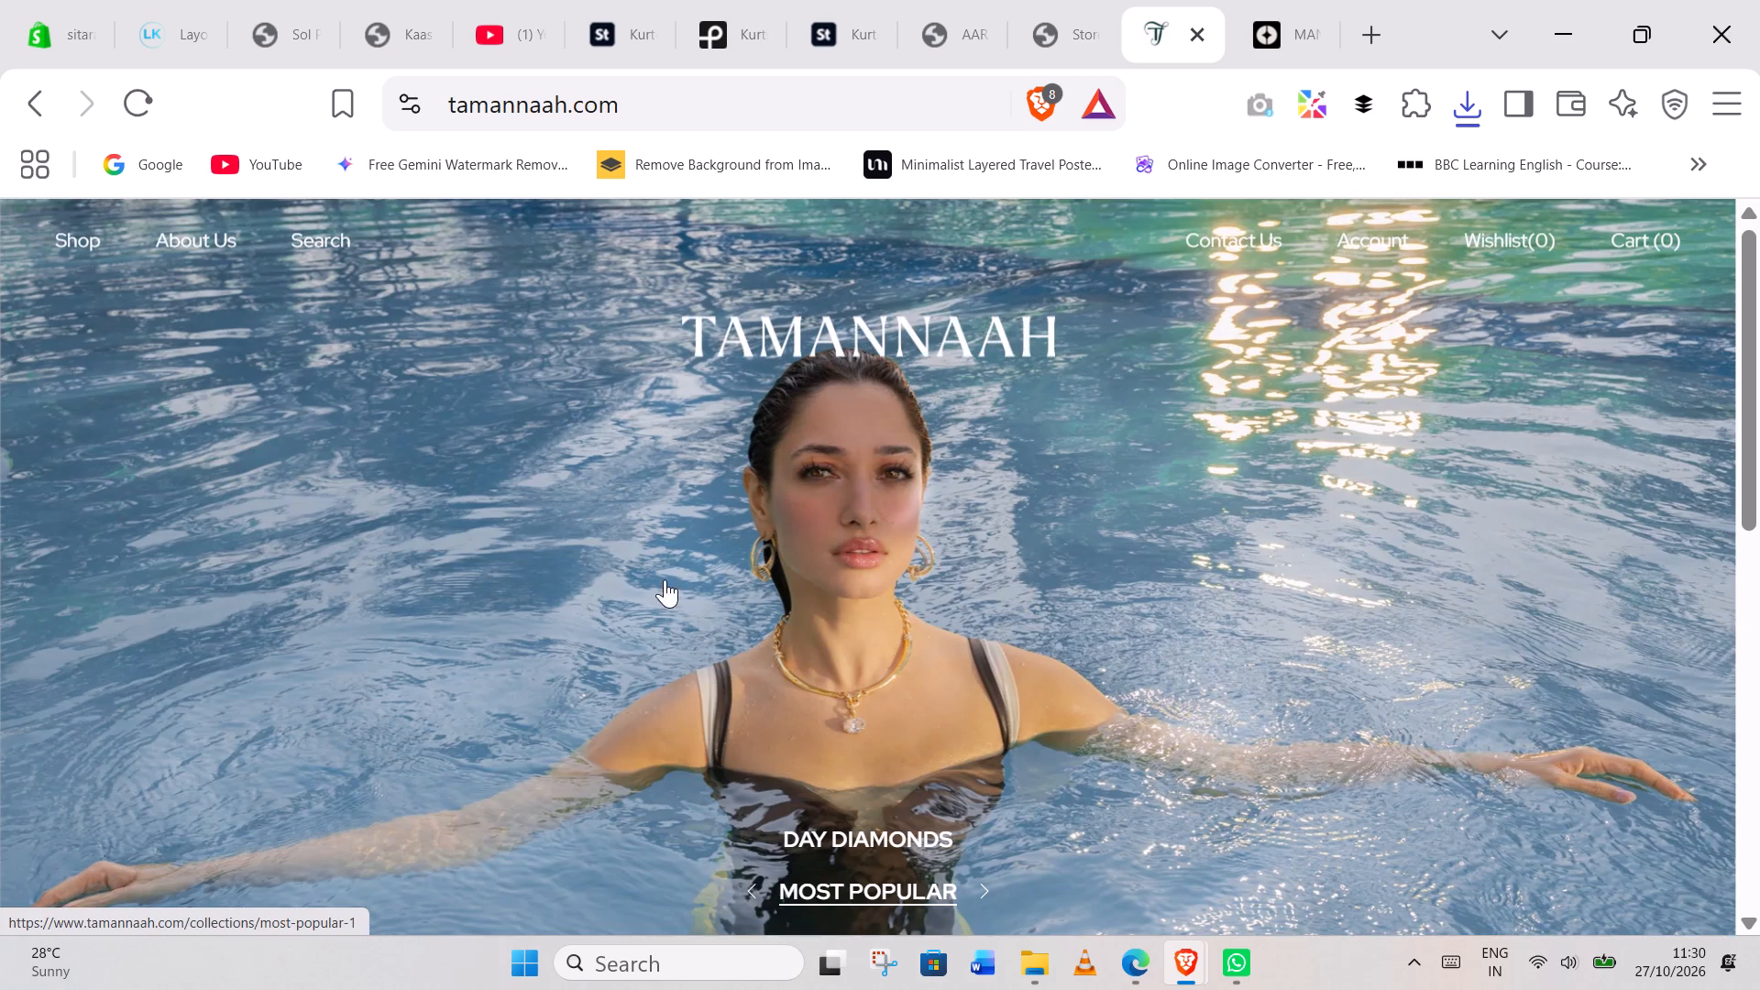
scroll(303, 549, "down", 6)
scroll(284, 559, "up", 7)
scroll(595, 584, "down", 3)
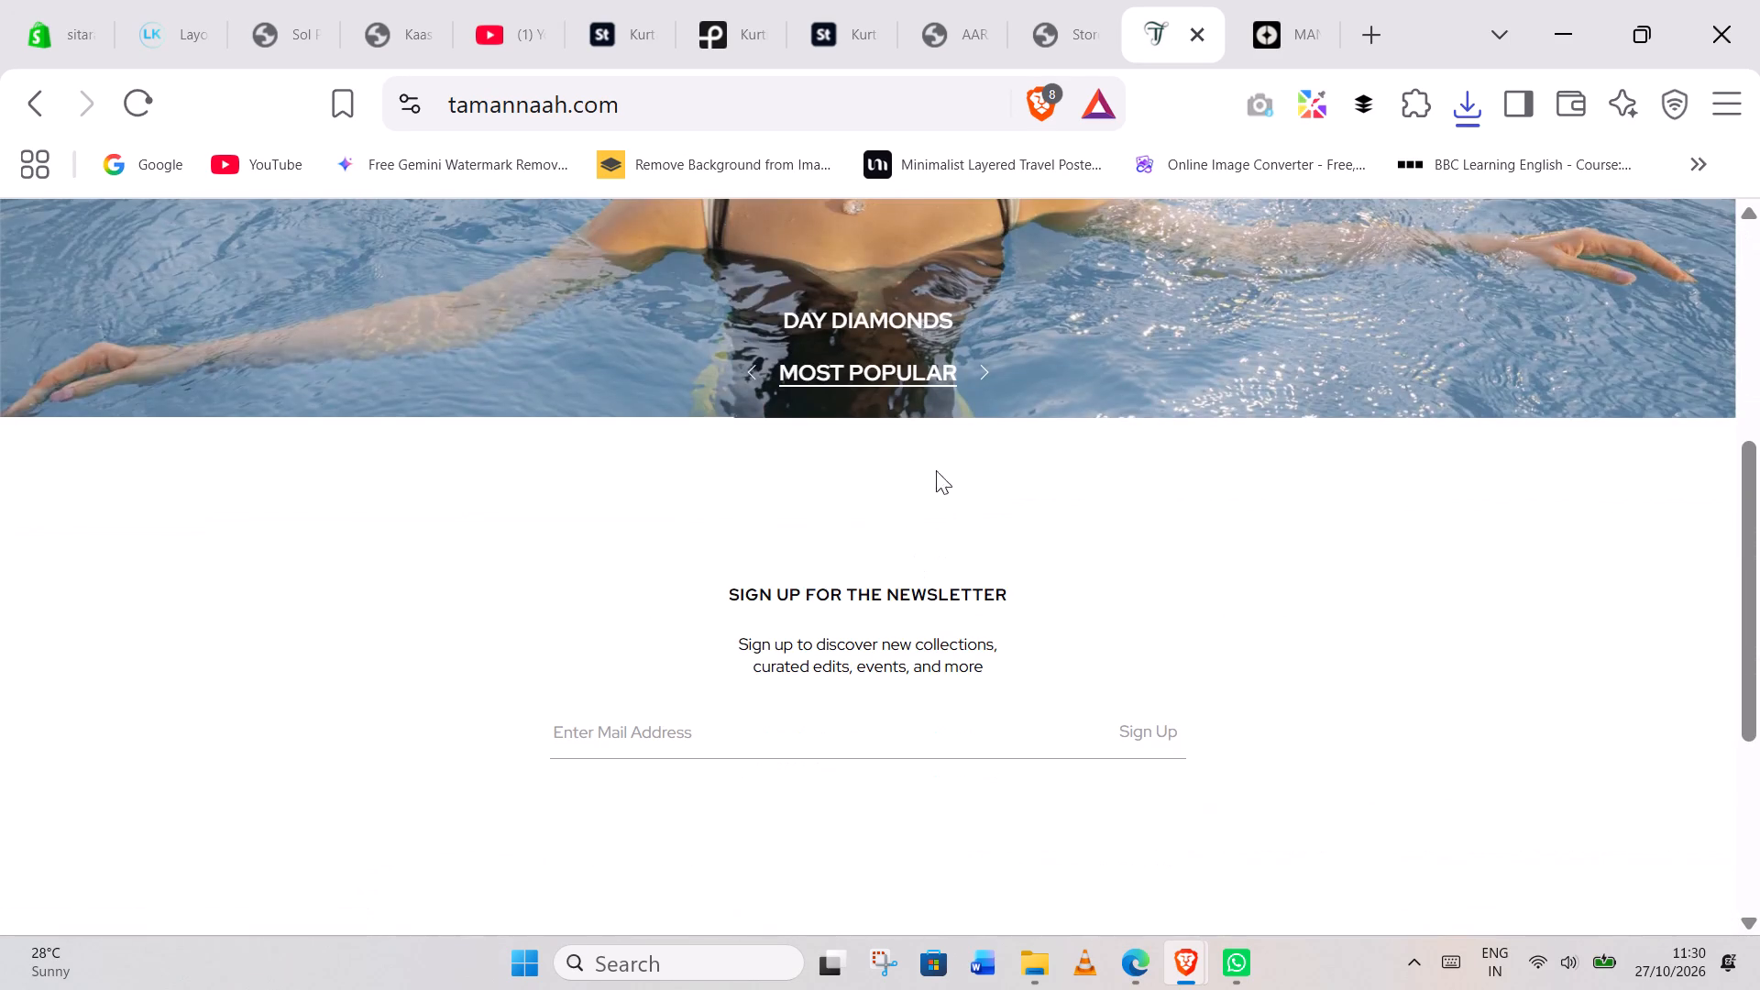
scroll(106, 577, "up", 6)
View the Shop categories, close them, and look over the homepage's footer, header and banner slides again.
left_click(81, 240)
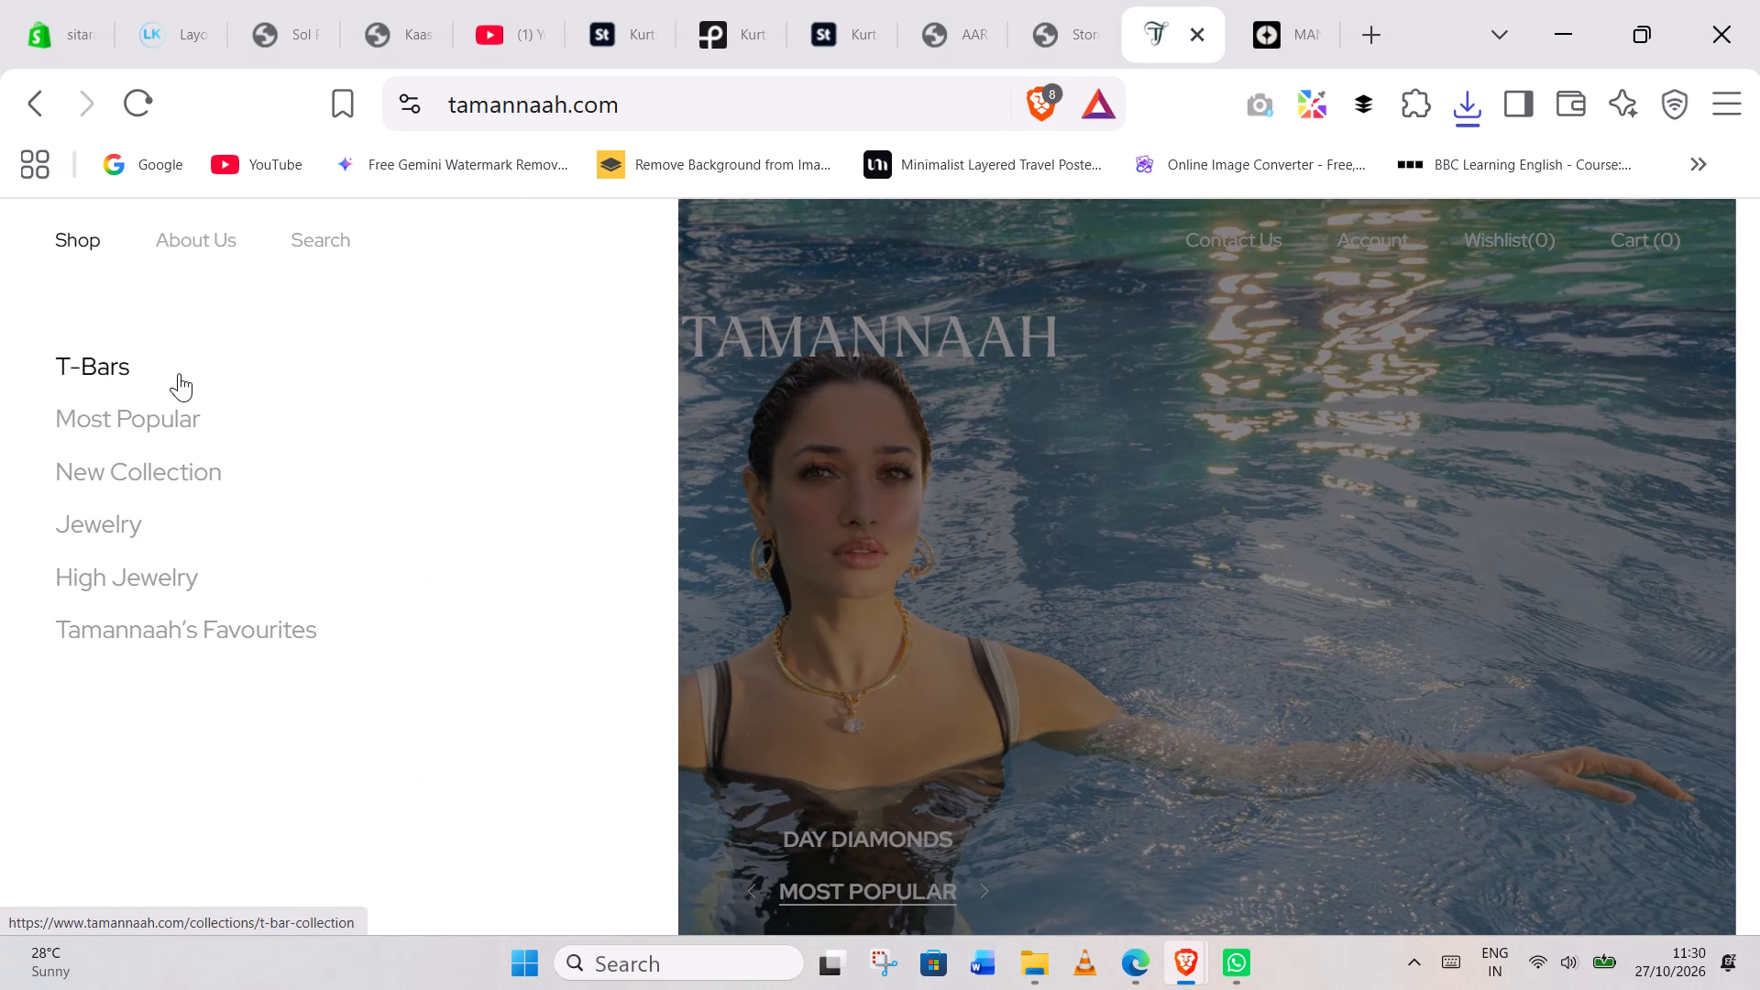
left_click(918, 479)
scroll(908, 495, "down", 6)
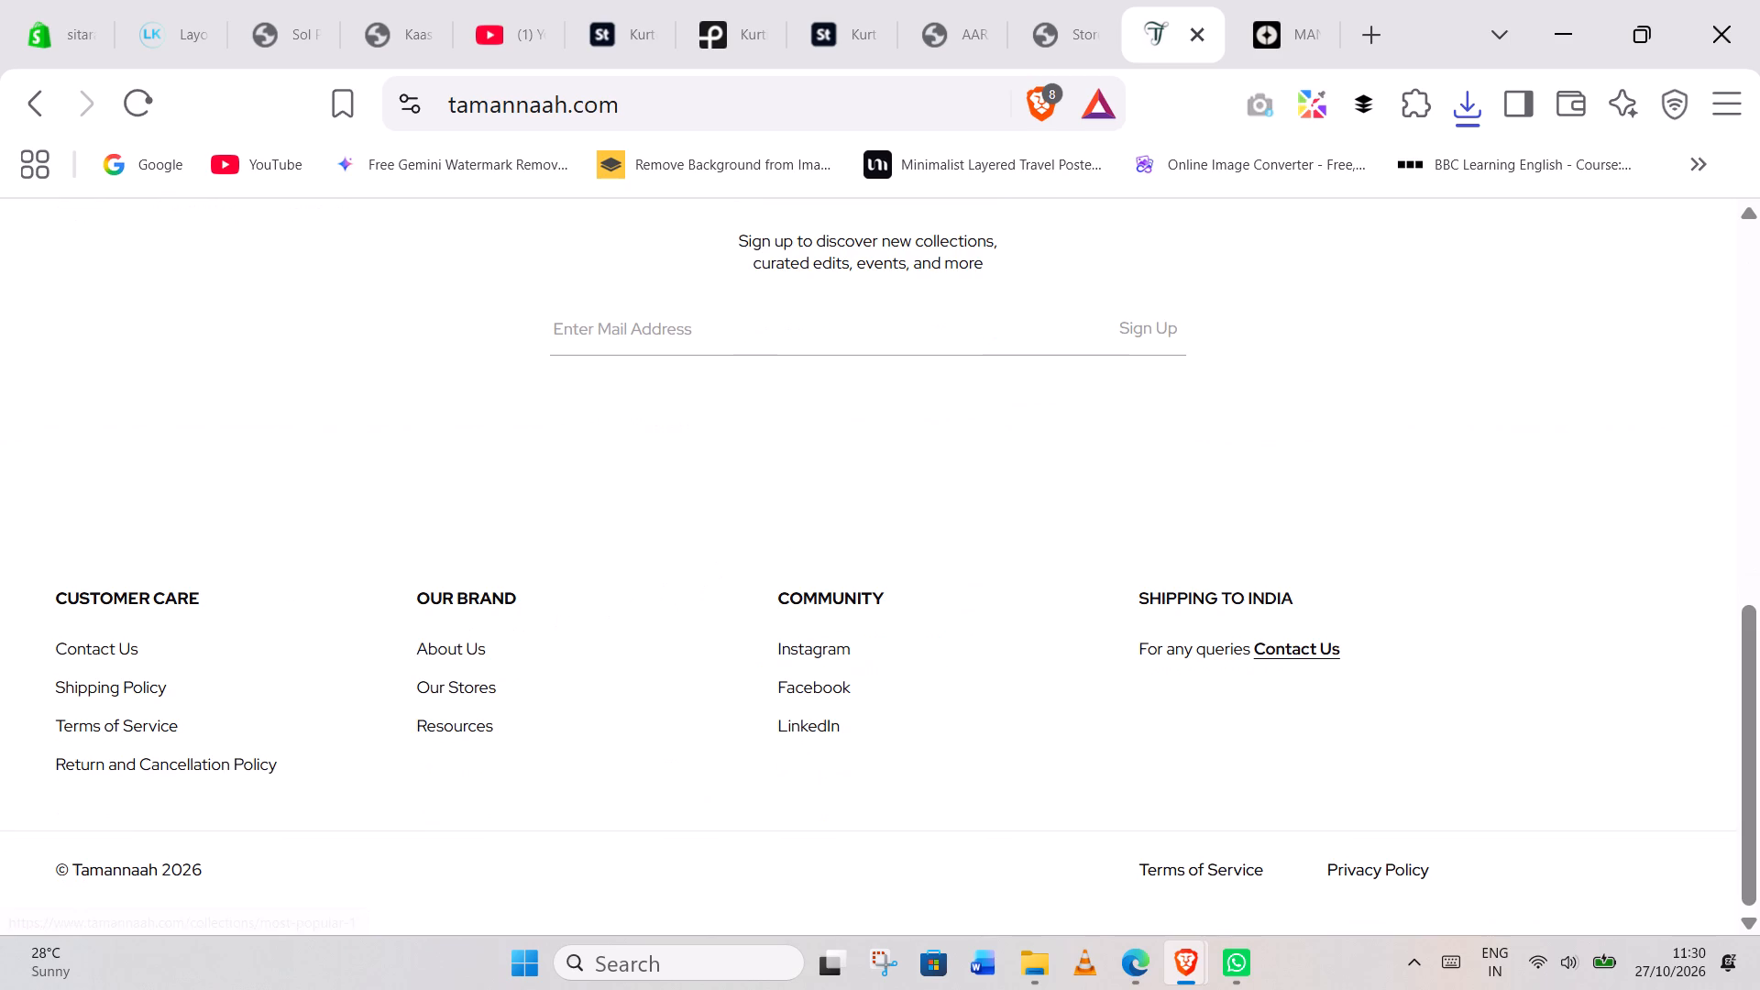
scroll(192, 584, "up", 1)
scroll(660, 491, "up", 1)
scroll(764, 488, "up", 5)
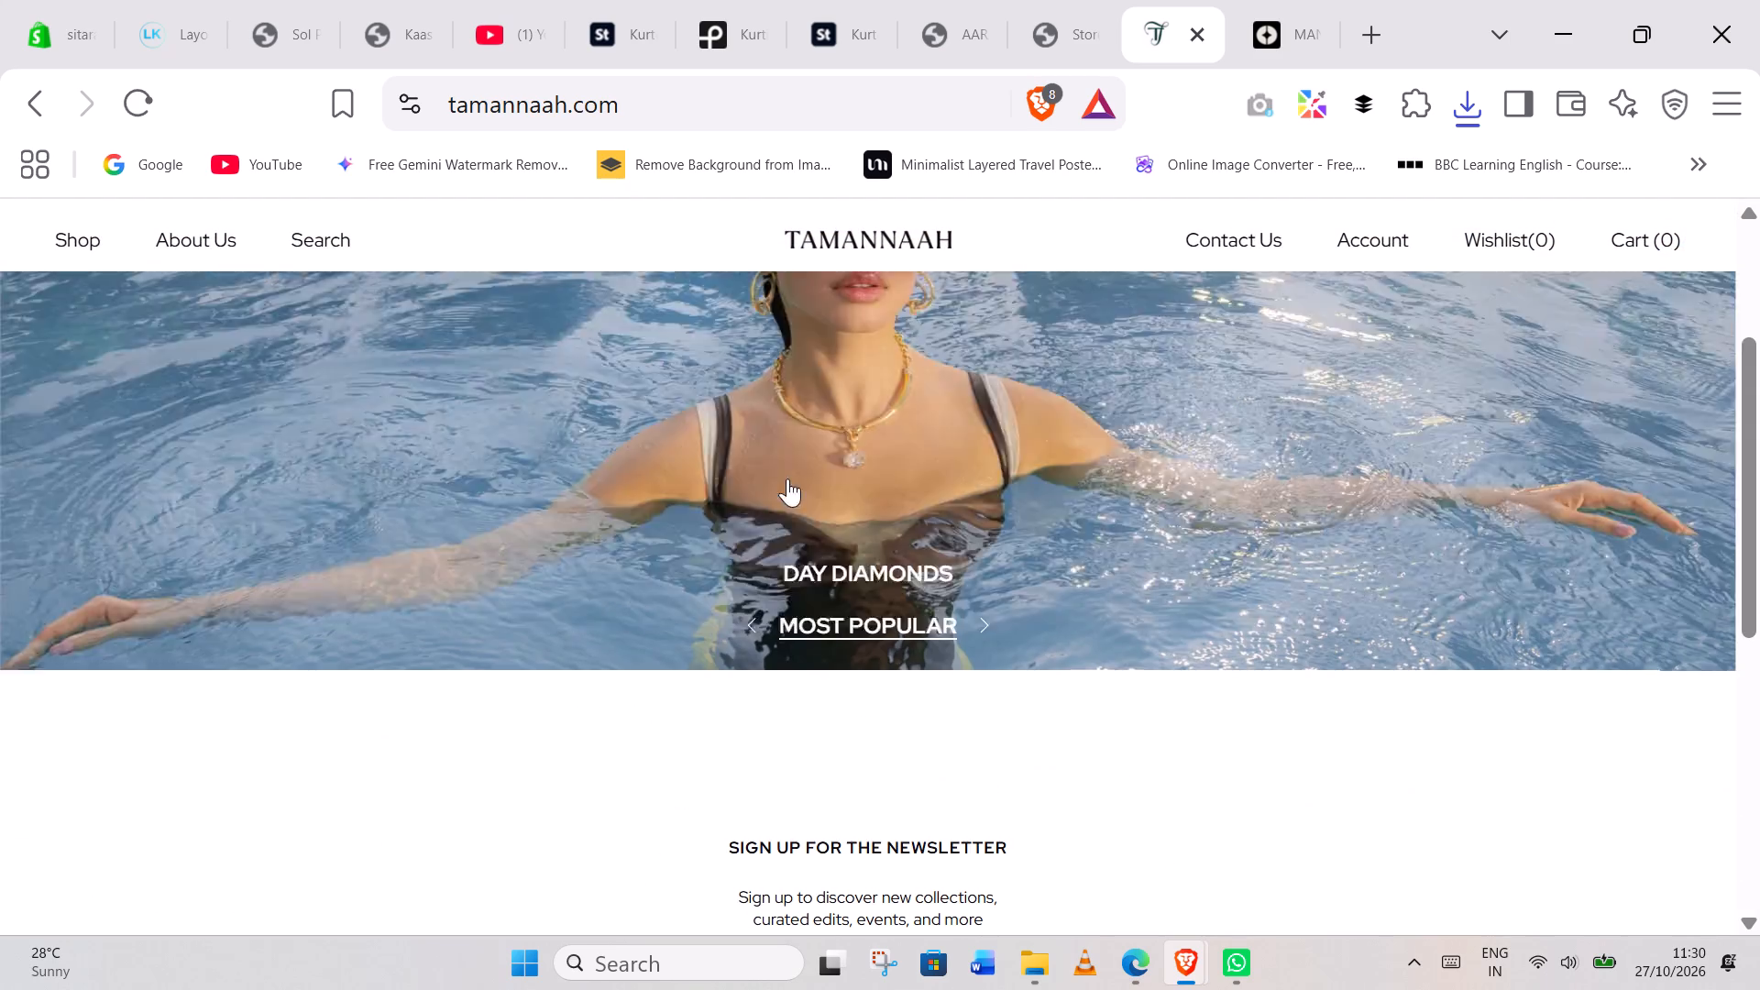
scroll(304, 467, "down", 2)
scroll(548, 560, "up", 3)
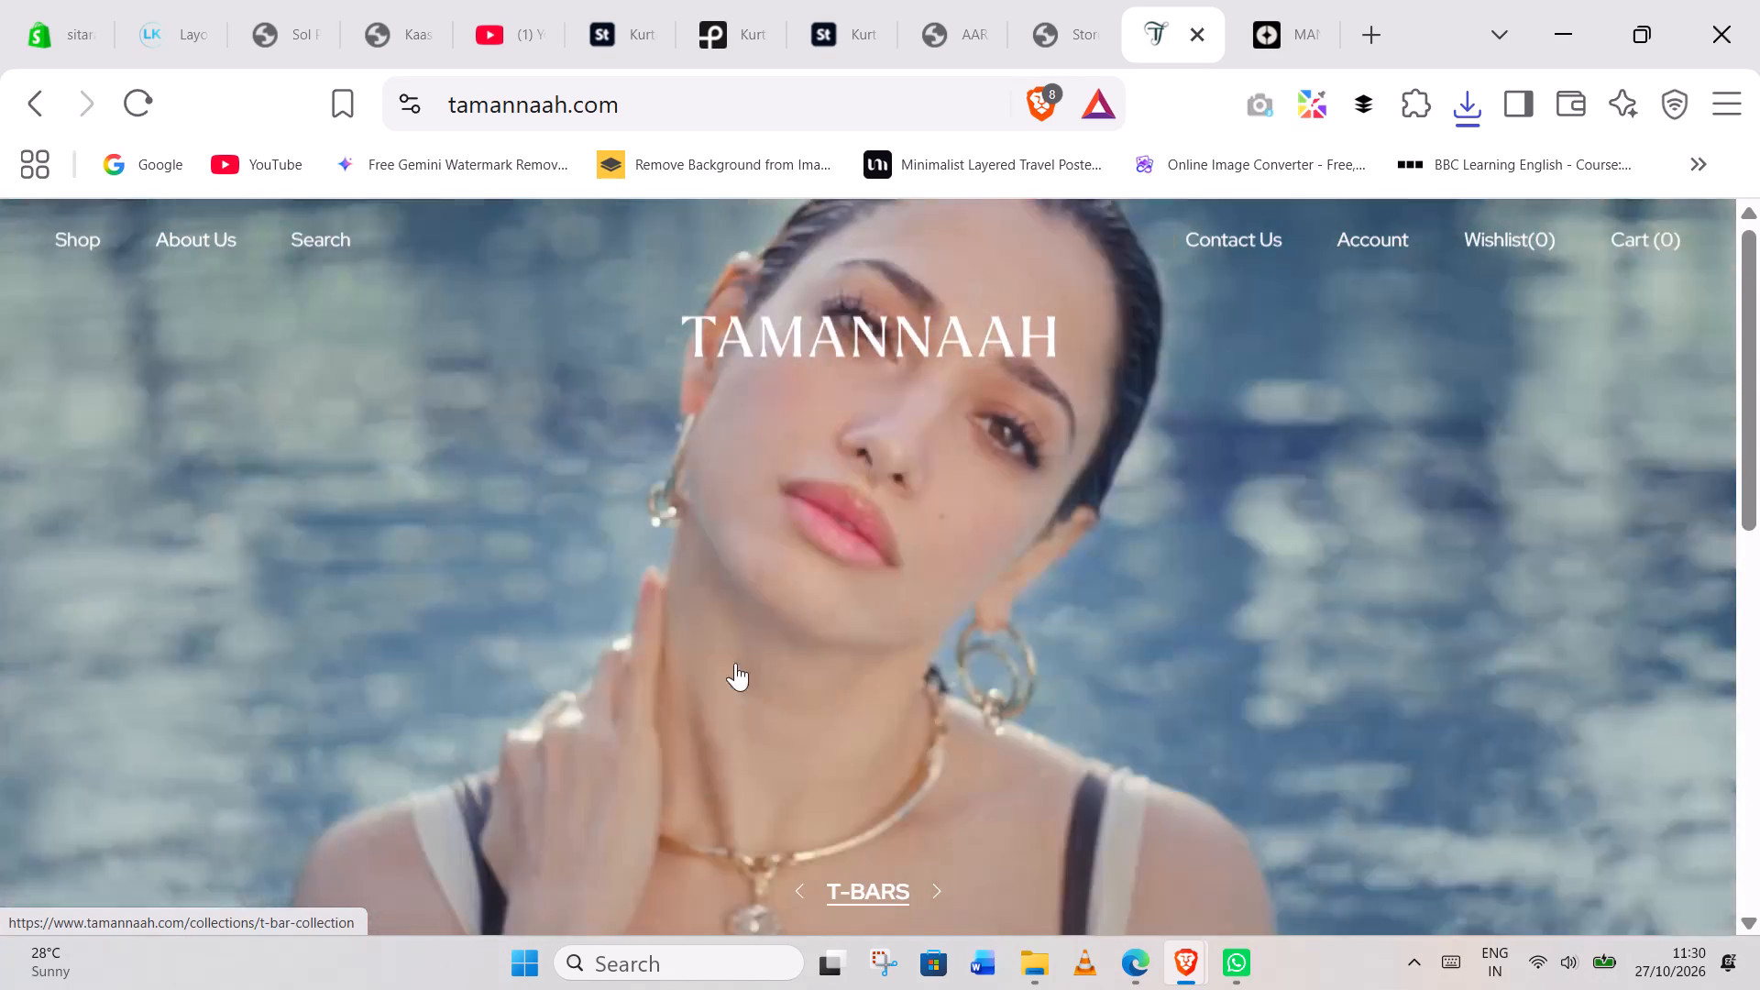
scroll(888, 761, "down", 2)
scroll(0, 306, "up", 4)
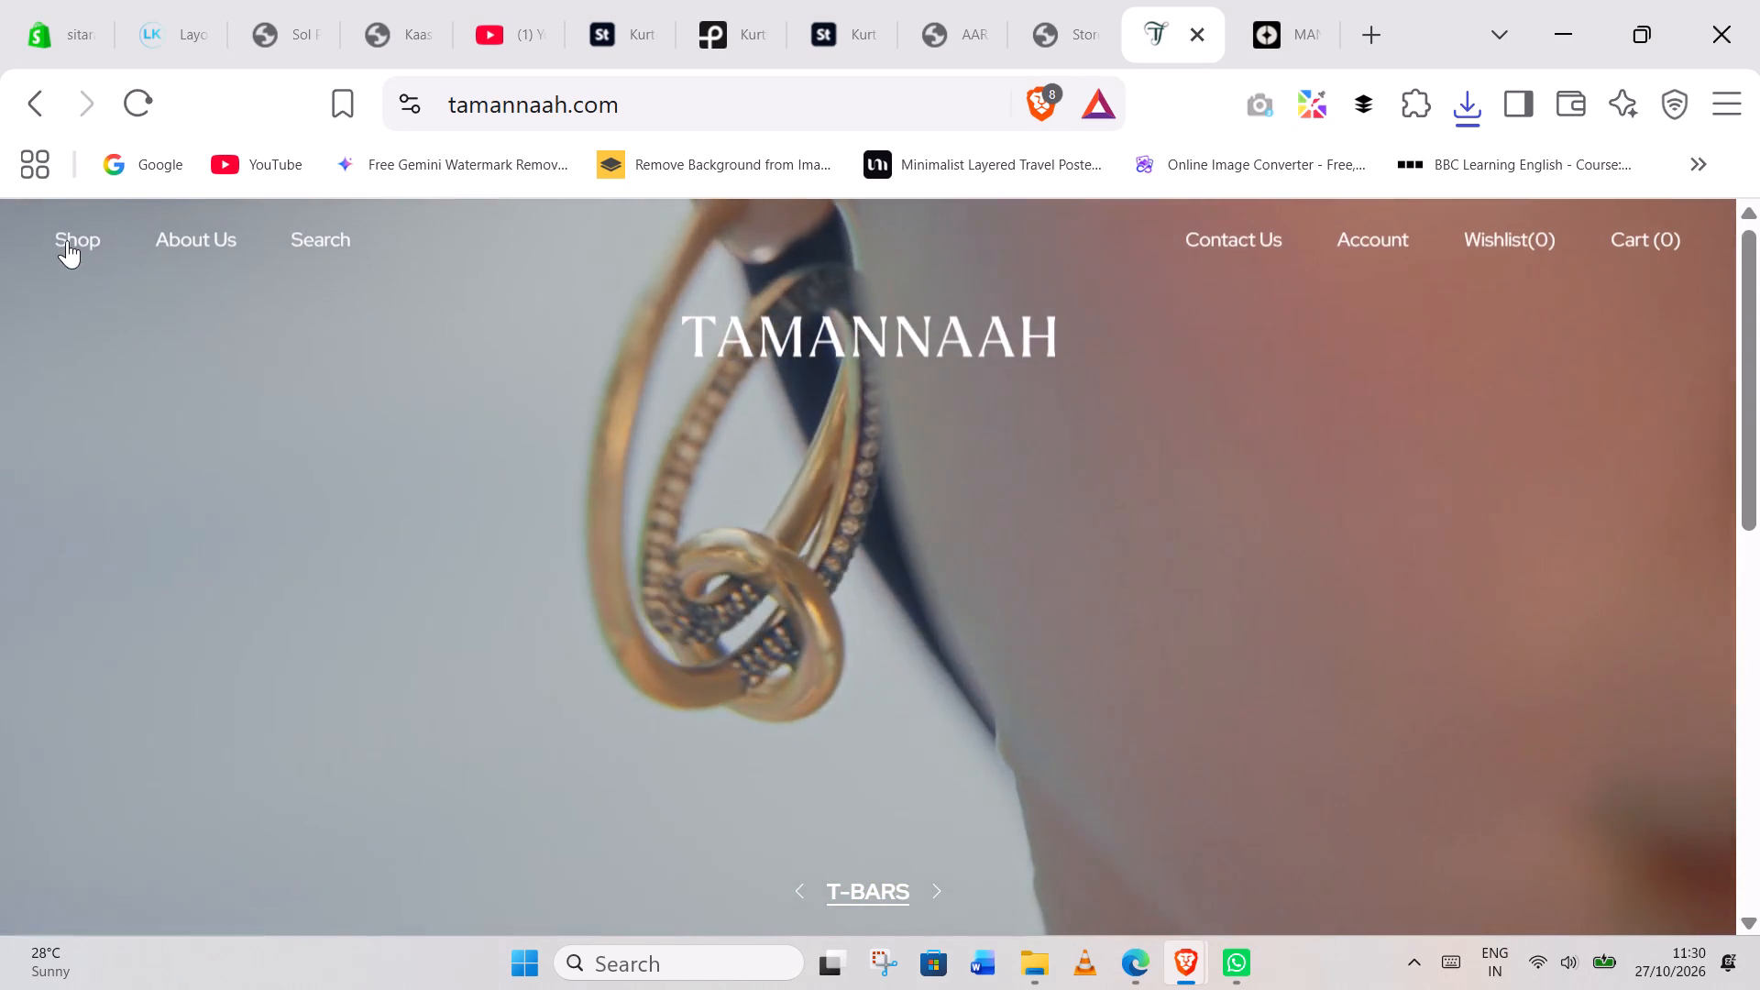
Open the Necklace & Pendants collection under Jewelry in the Shop categories and examine its product grid and prices.
left_click(67, 240)
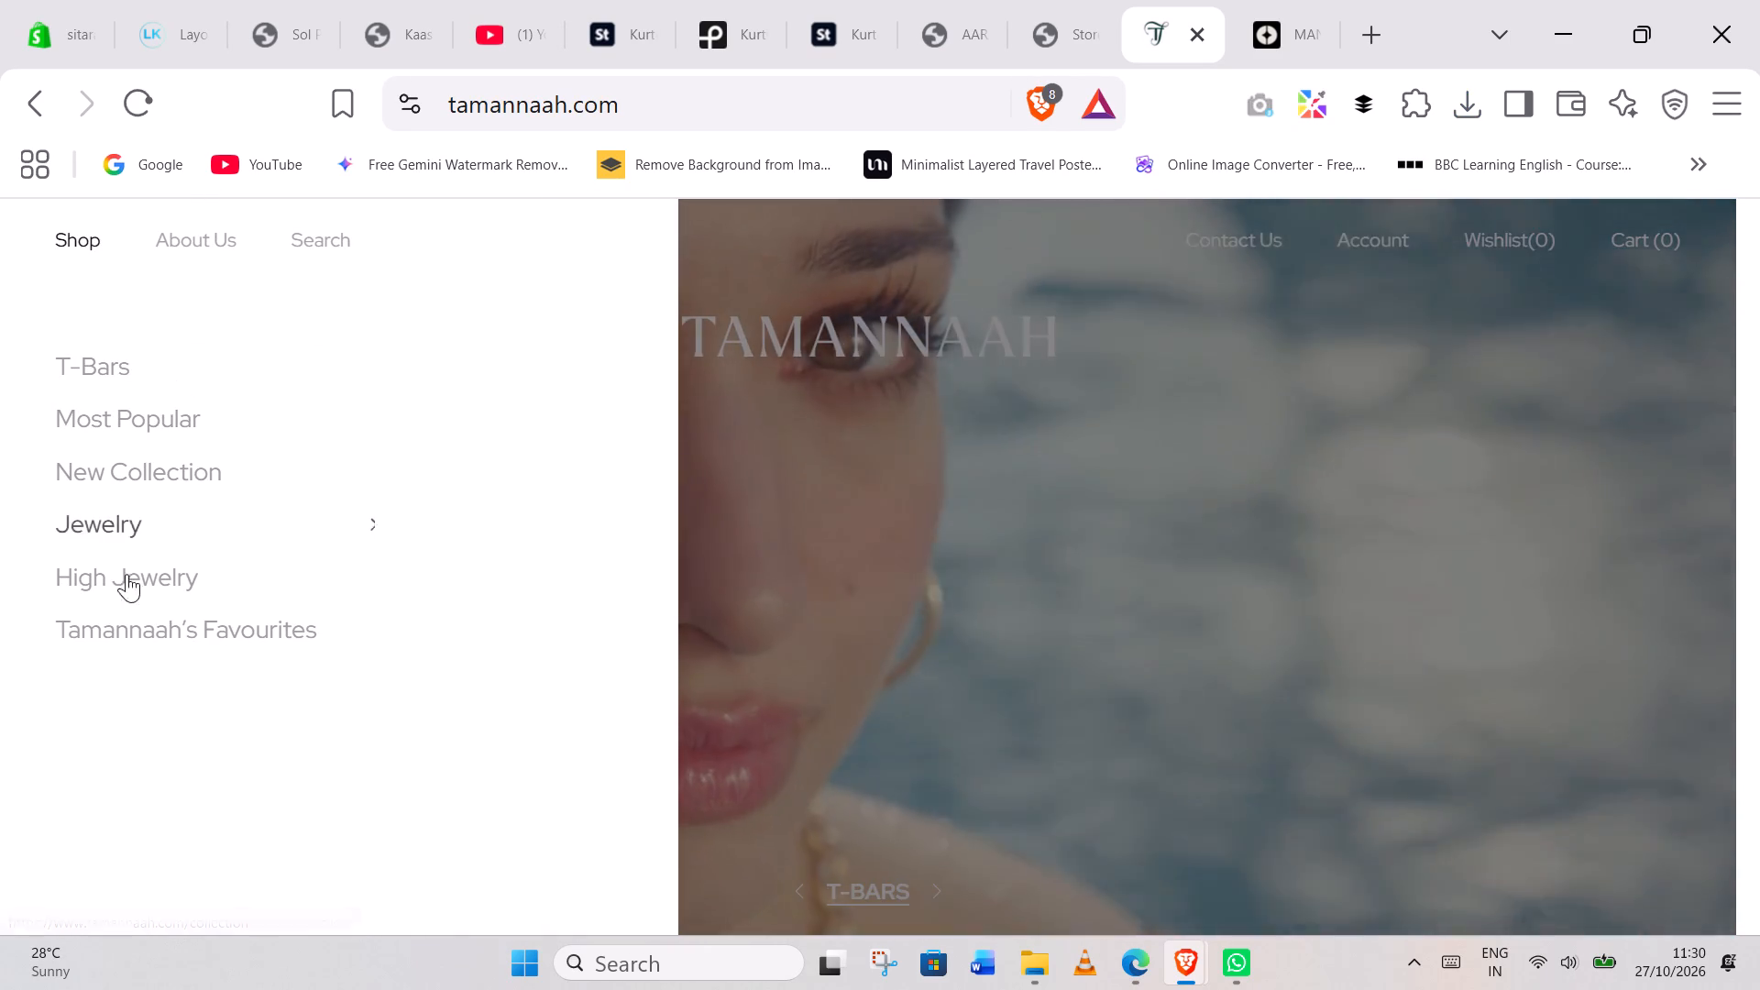
left_click(124, 522)
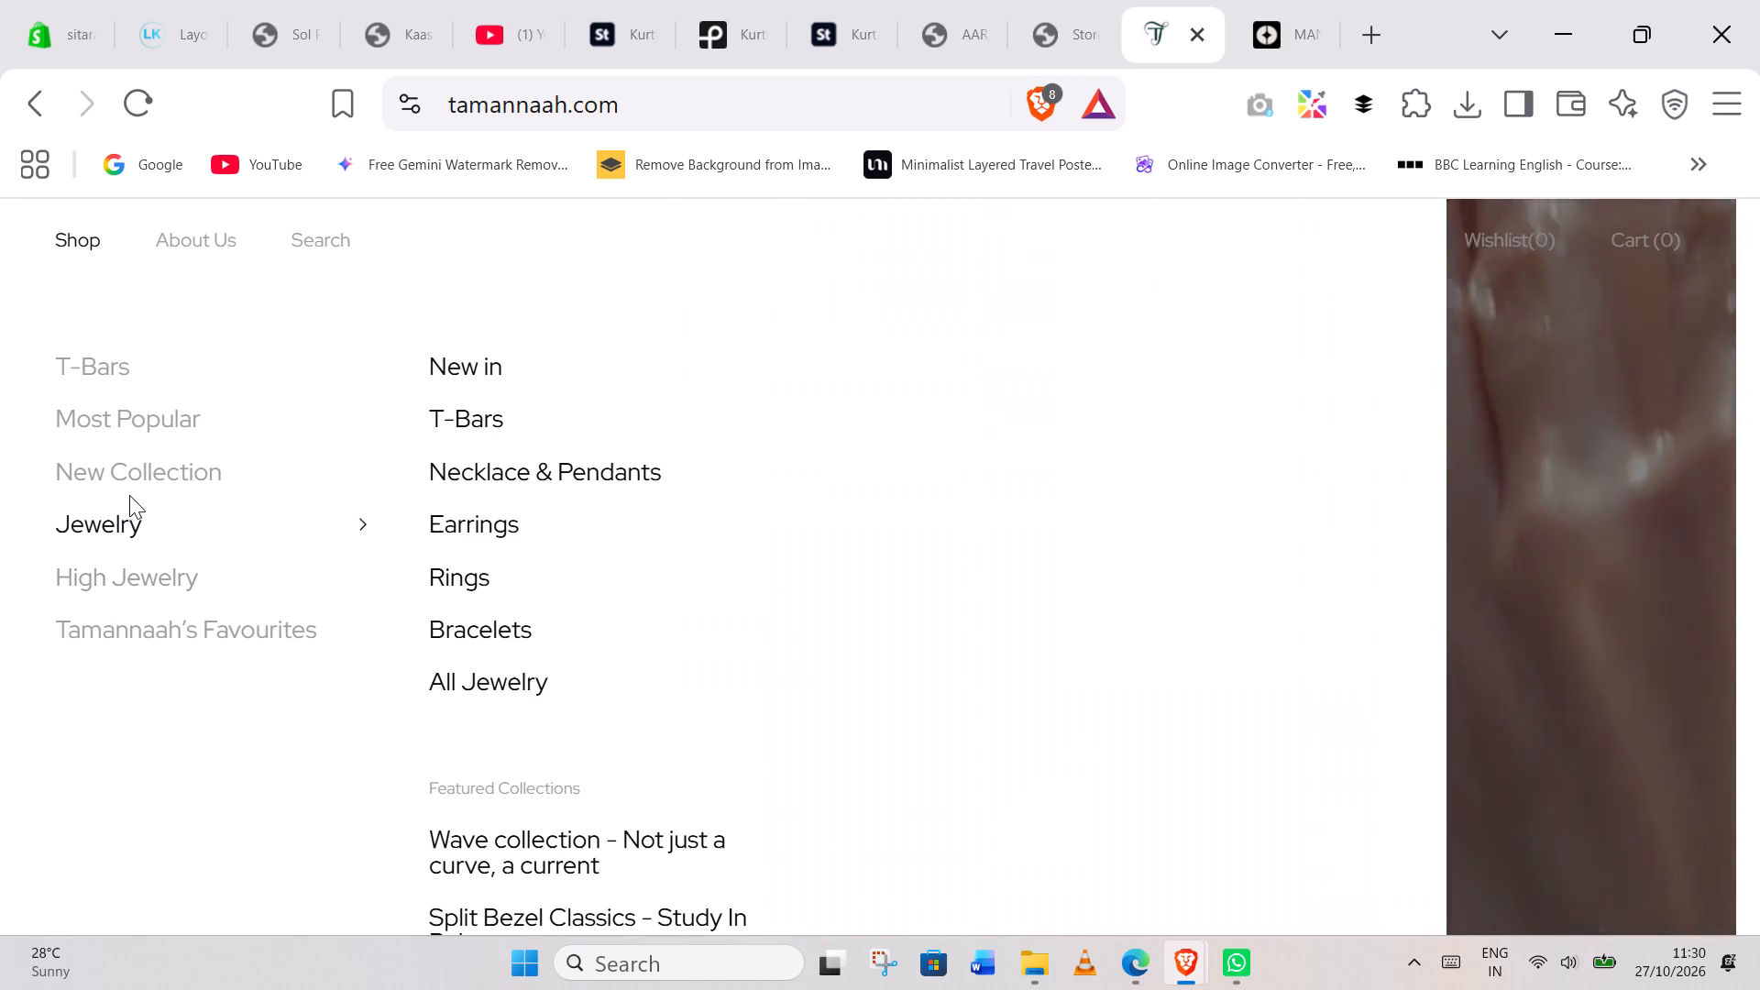
left_click(489, 478)
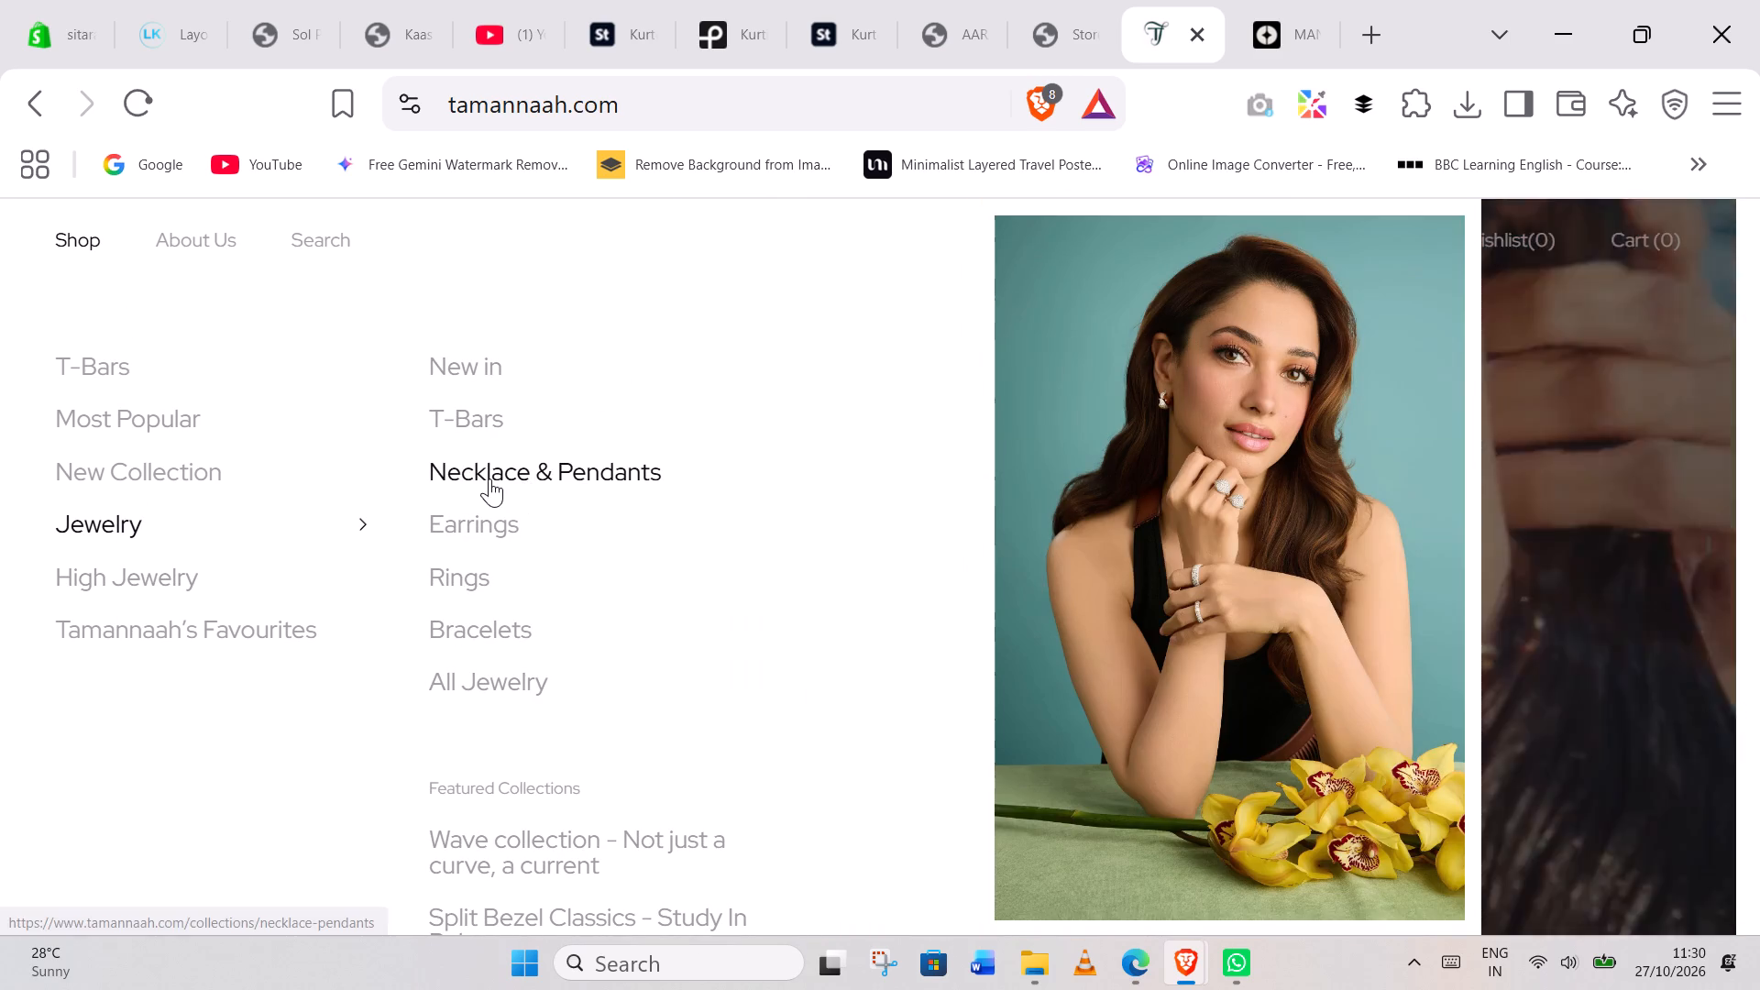
scroll(349, 586, "down", 5)
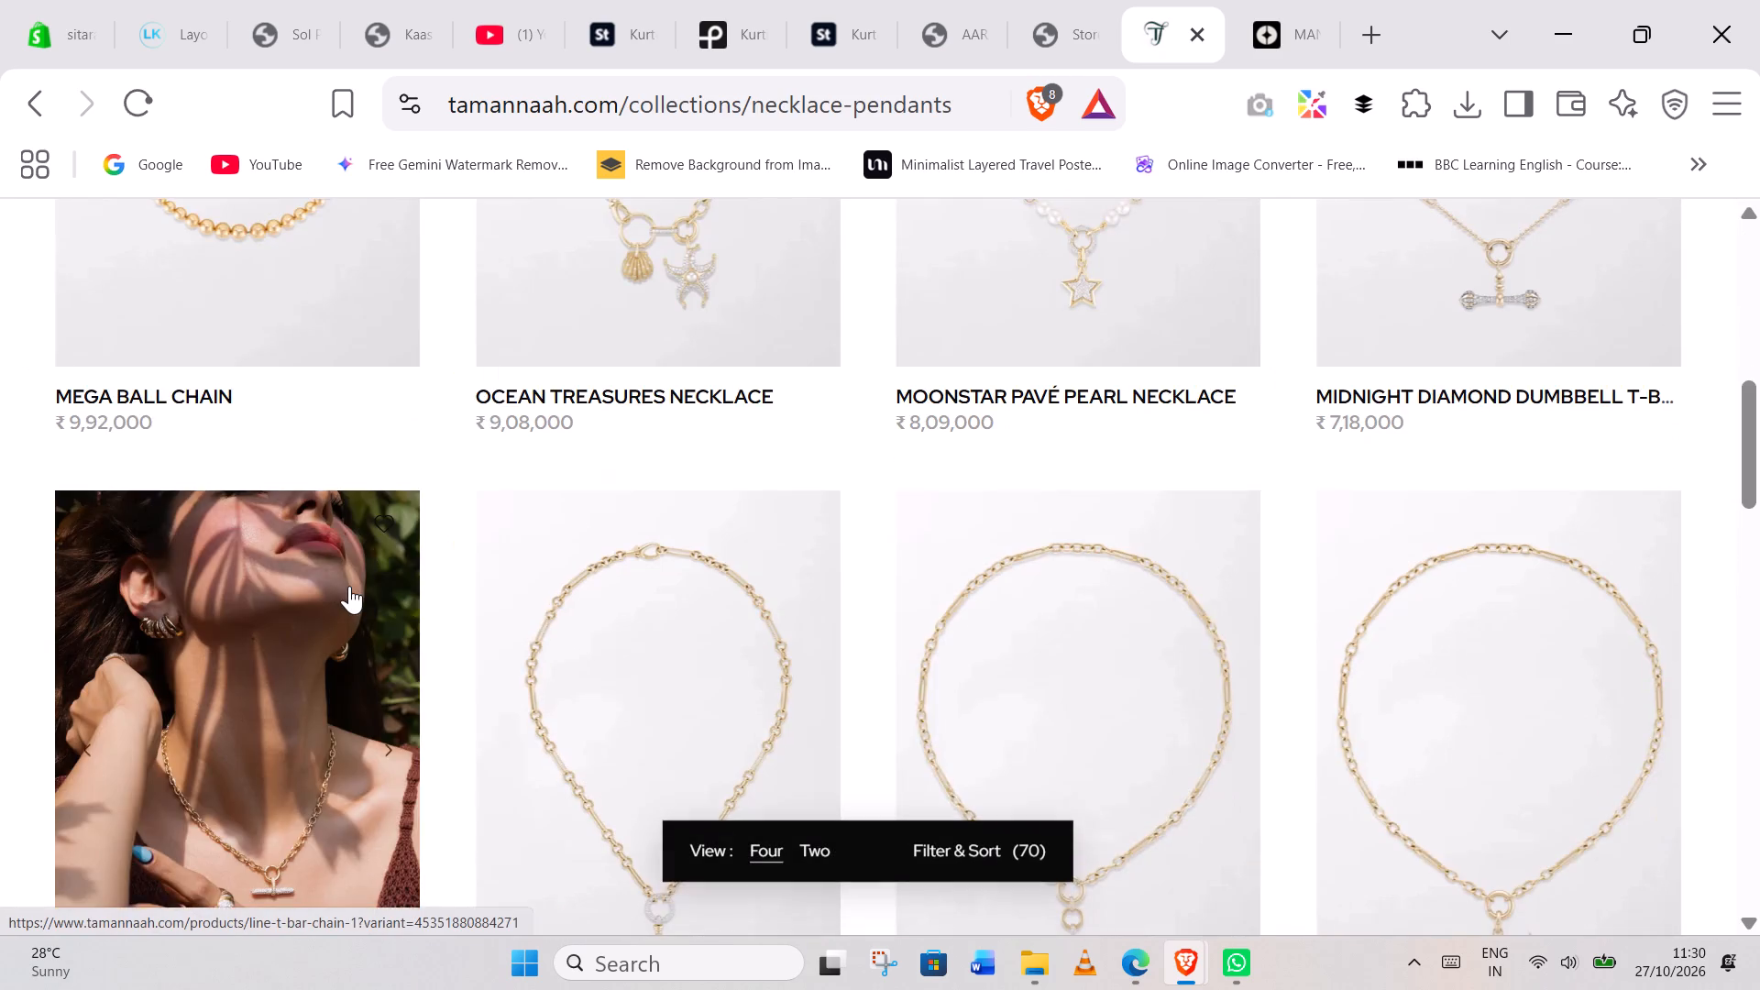
scroll(349, 586, "up", 3)
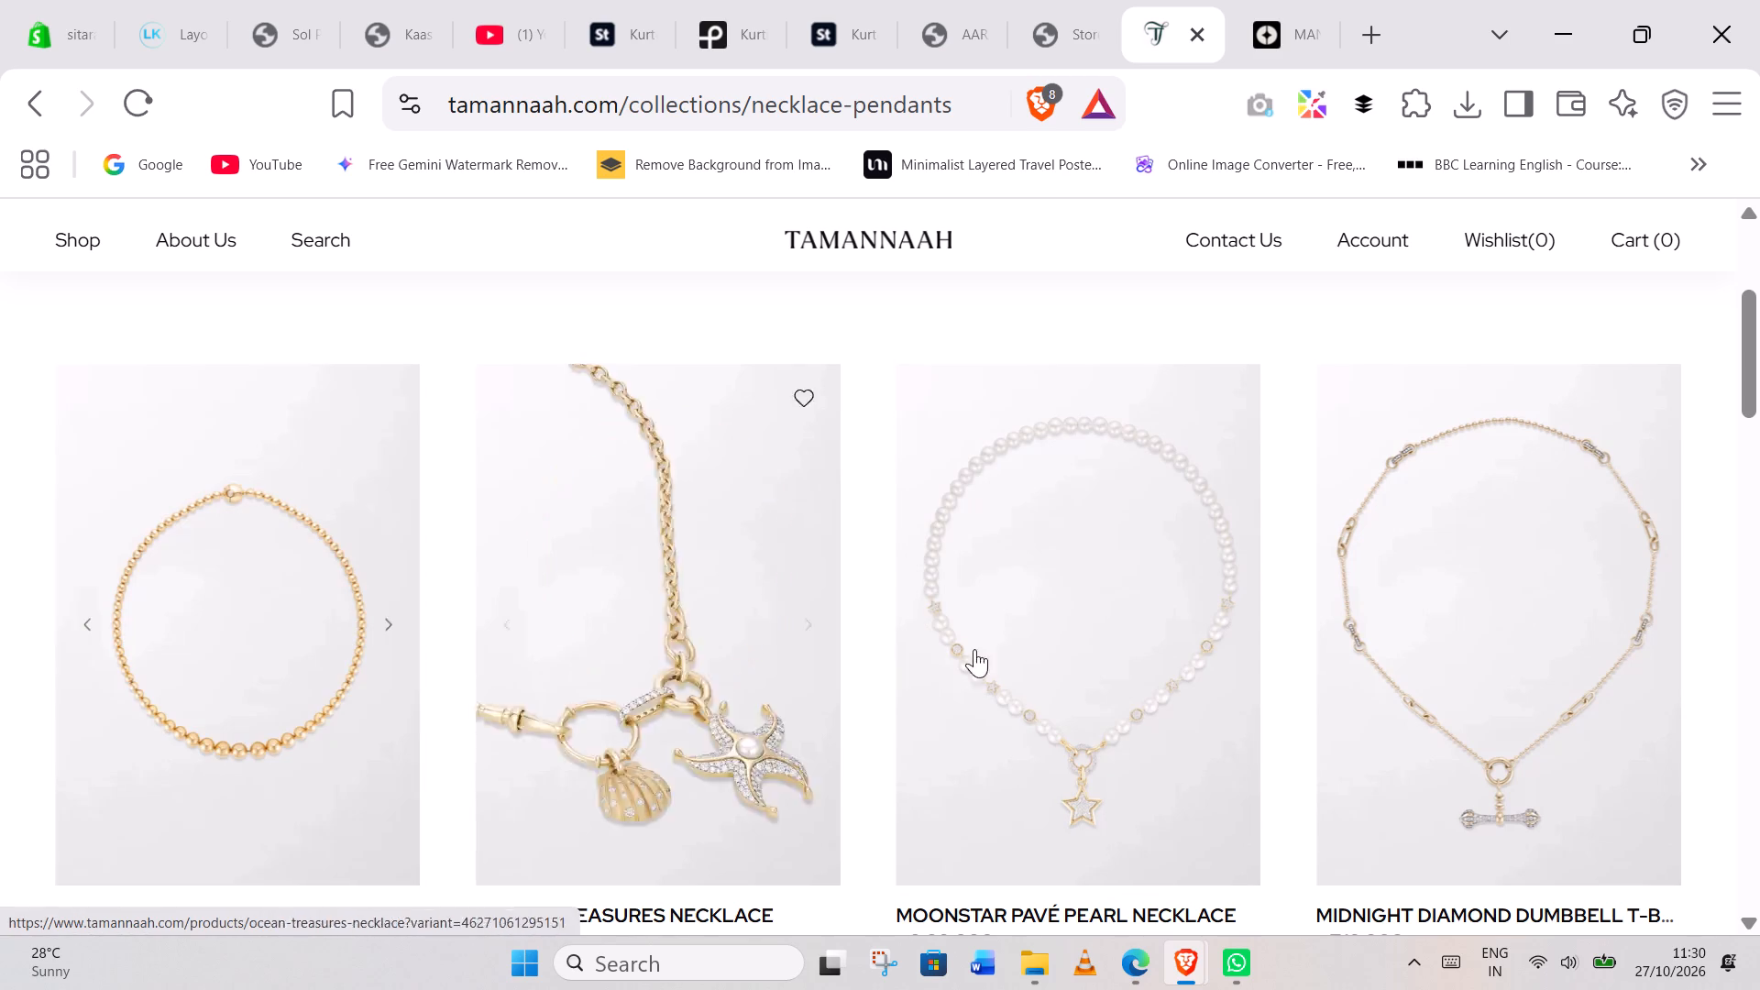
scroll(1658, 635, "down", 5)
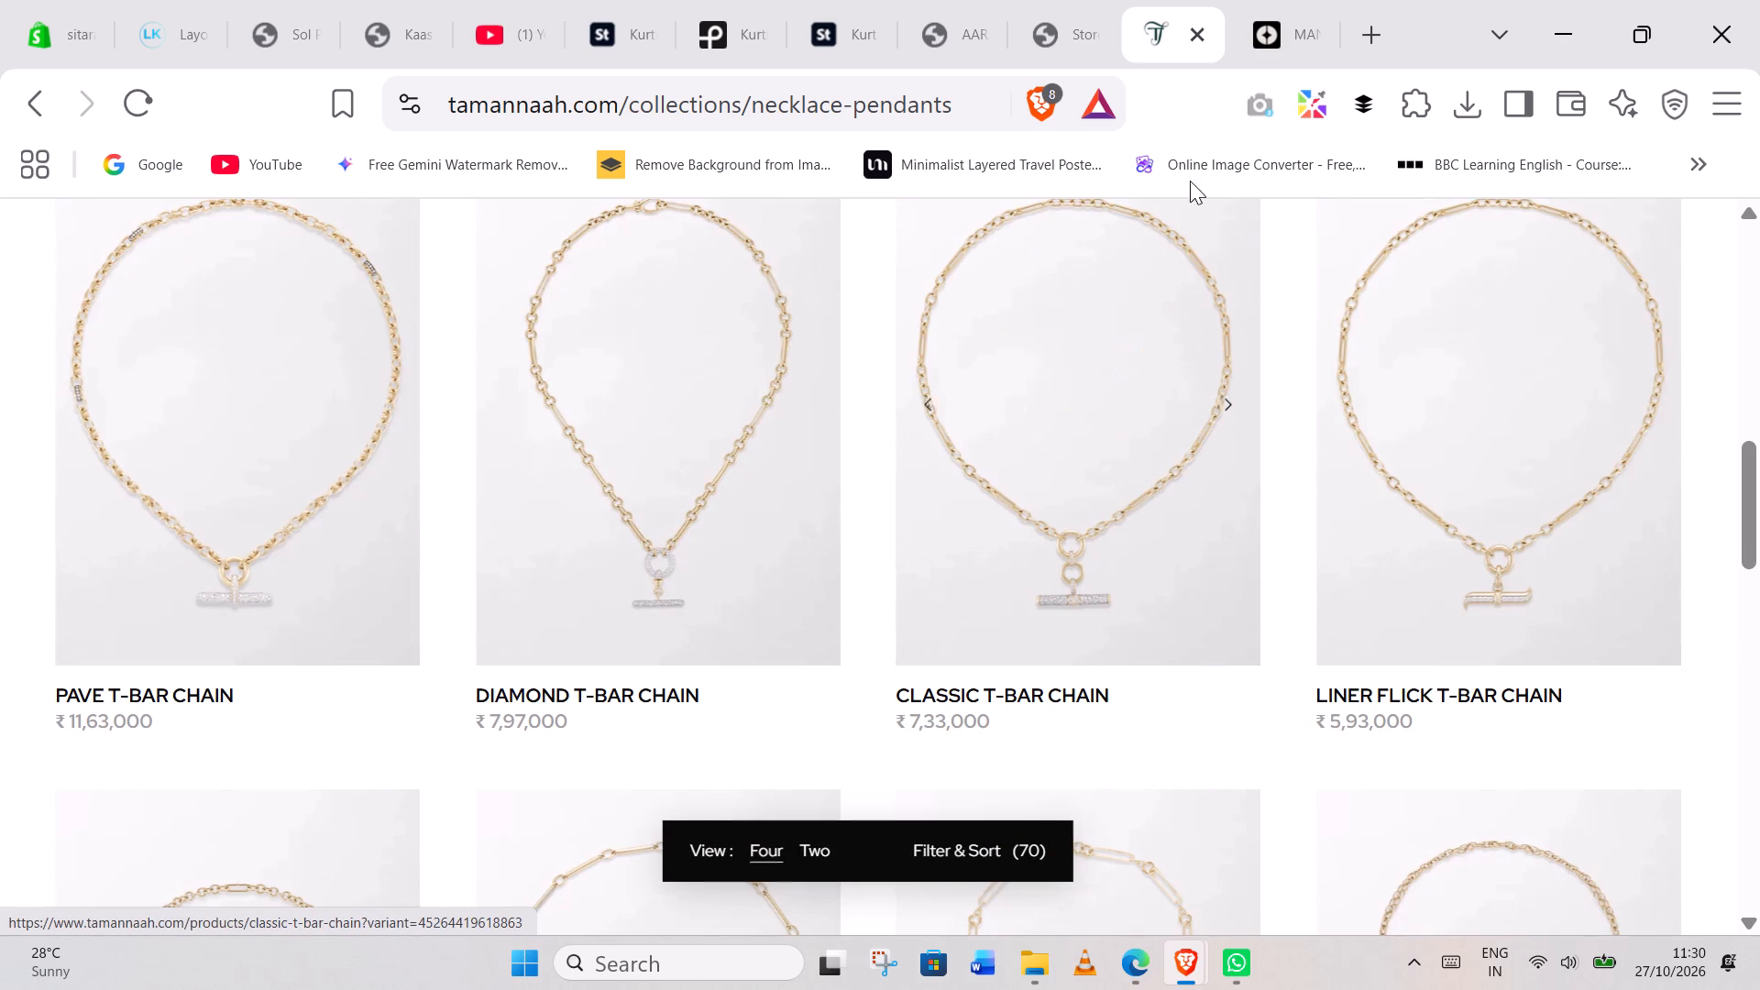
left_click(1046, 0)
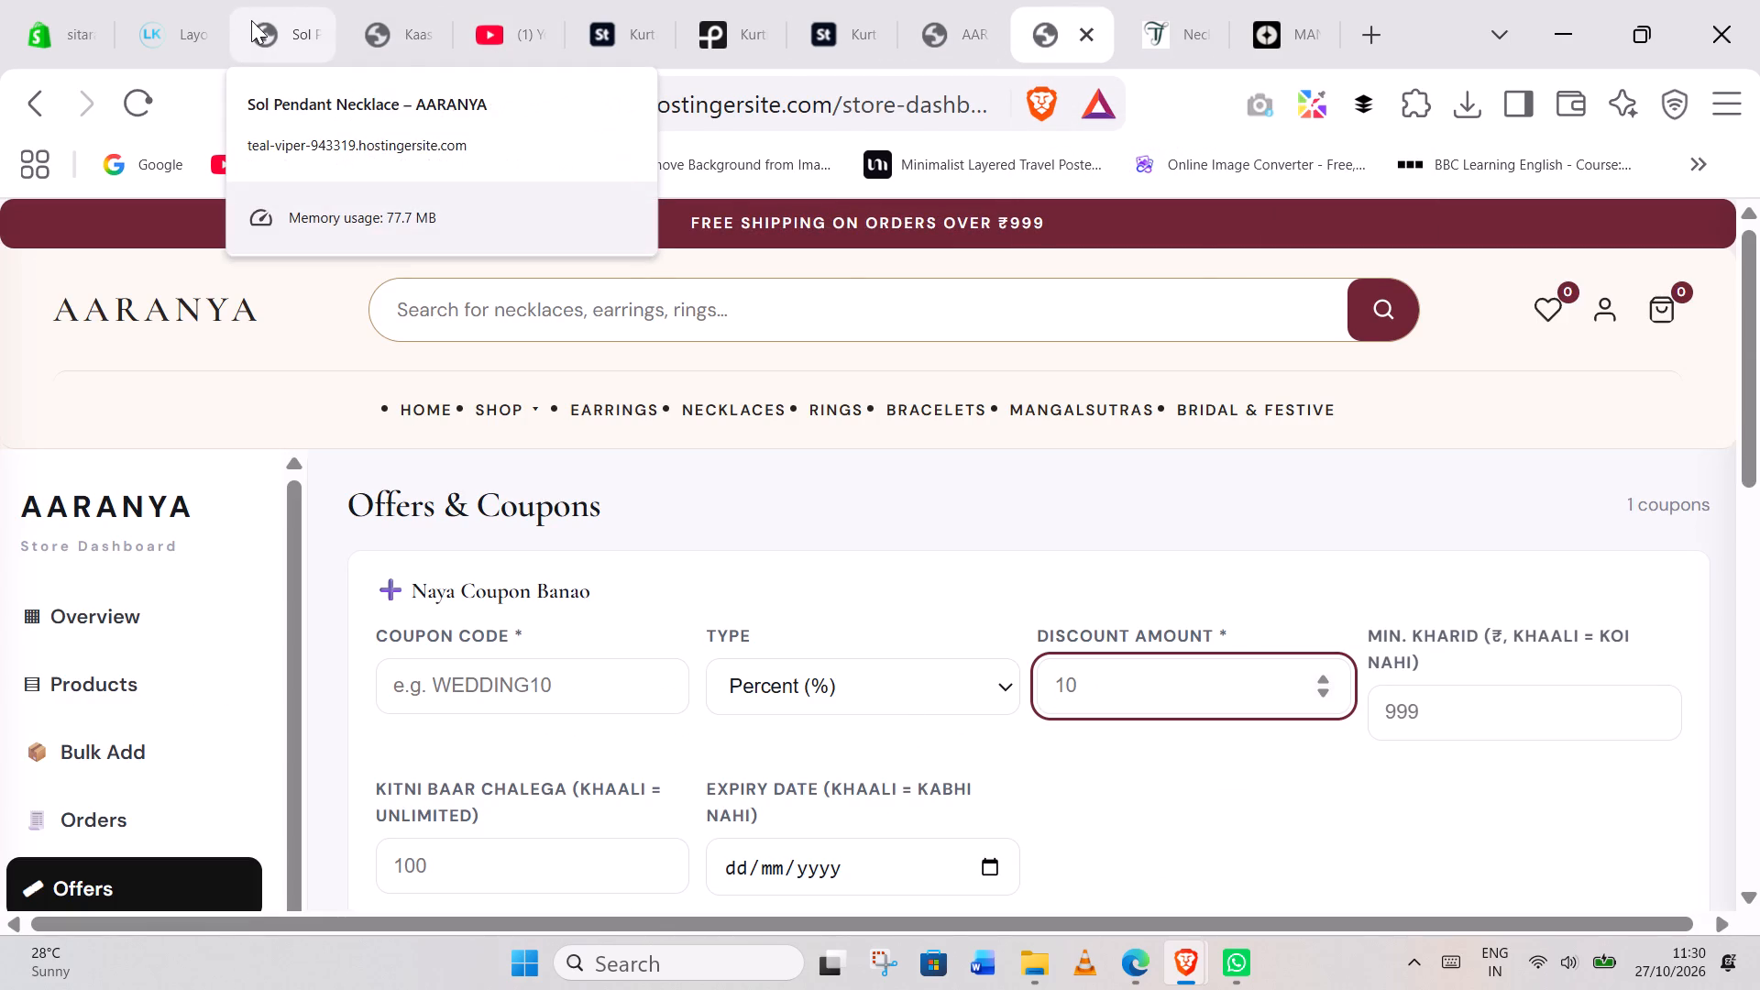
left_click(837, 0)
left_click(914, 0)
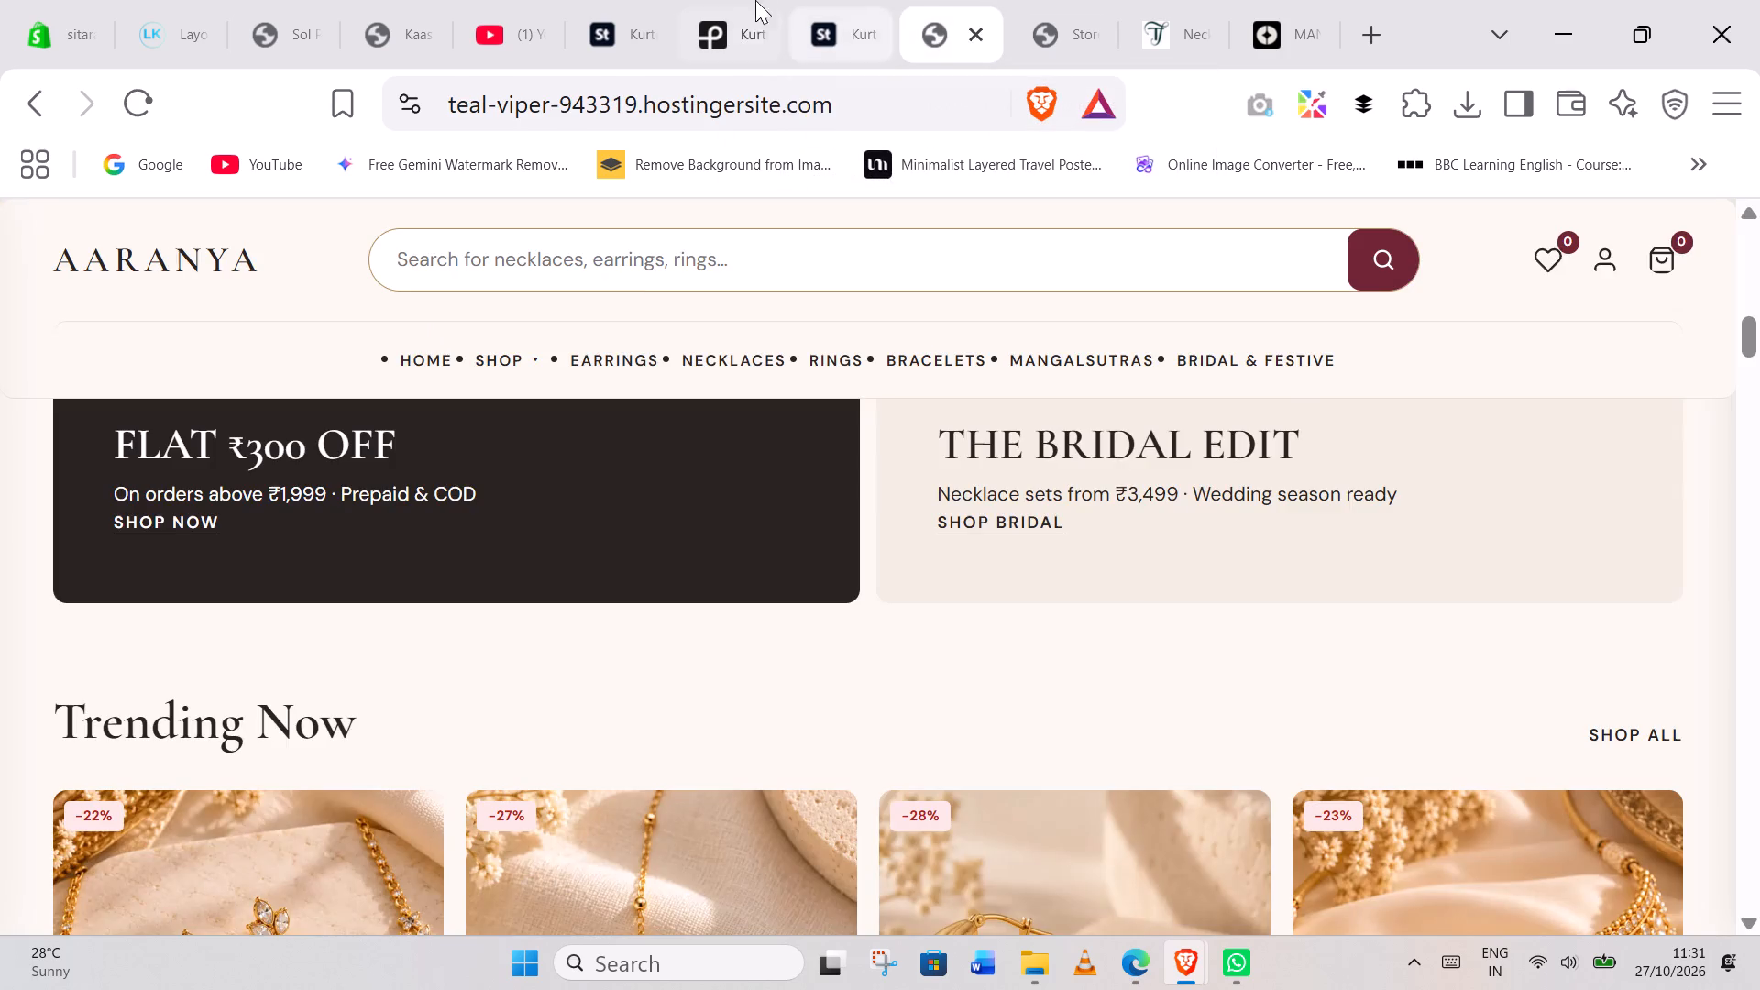
Find the model in a white kurti on outdoor steps in the Pexels kurti results and save the photo in original size to Downloads.
left_click(714, 0)
scroll(816, 390, "down", 3)
scroll(404, 553, "down", 4)
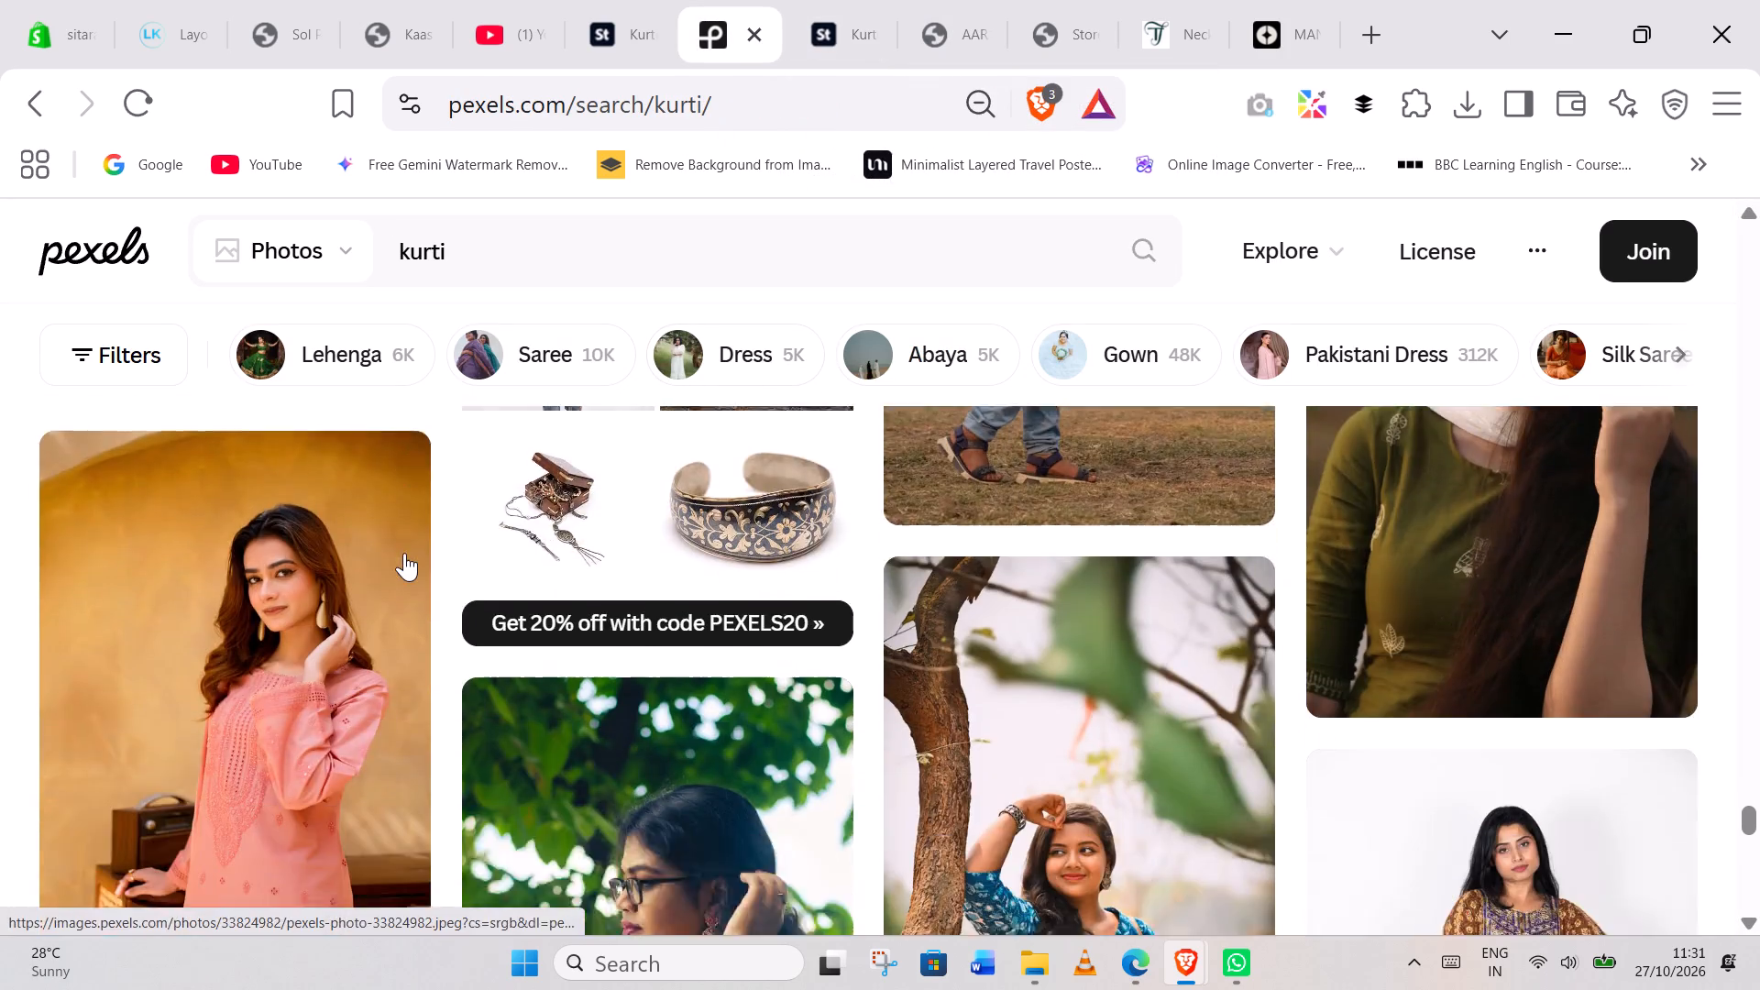
scroll(404, 553, "up", 2)
scroll(414, 554, "down", 3)
scroll(414, 554, "up", 2)
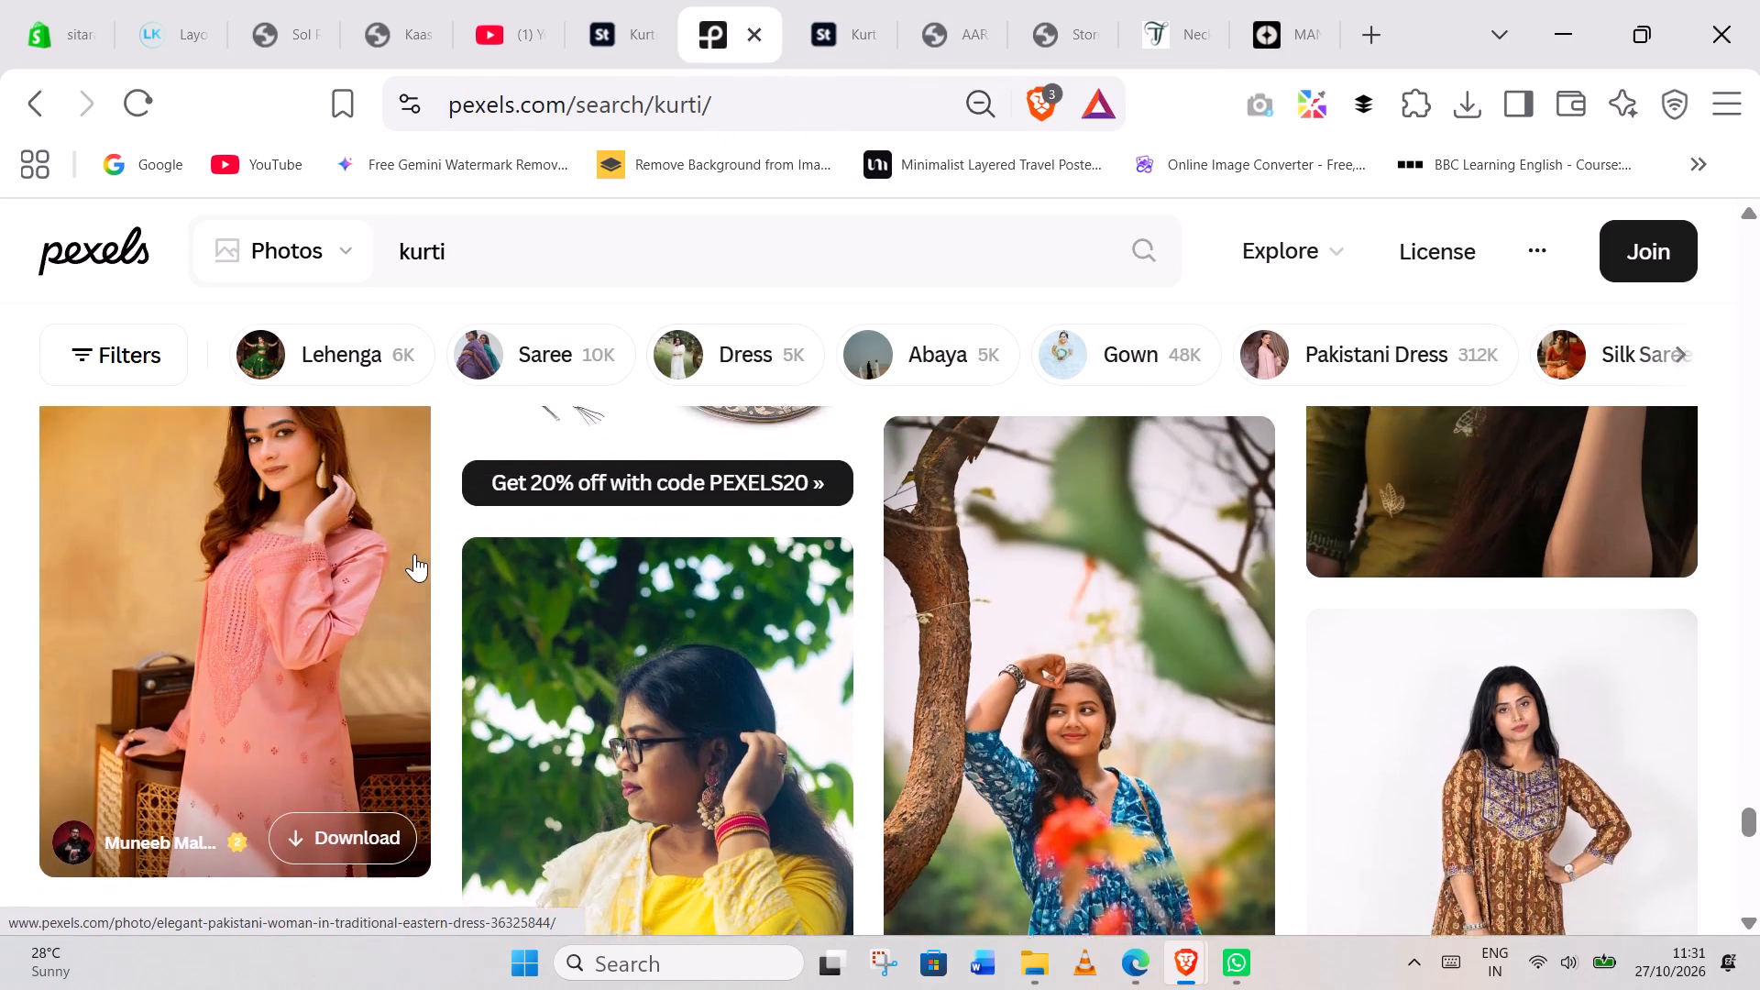
scroll(414, 554, "down", 3)
scroll(414, 554, "up", 2)
scroll(414, 554, "down", 3)
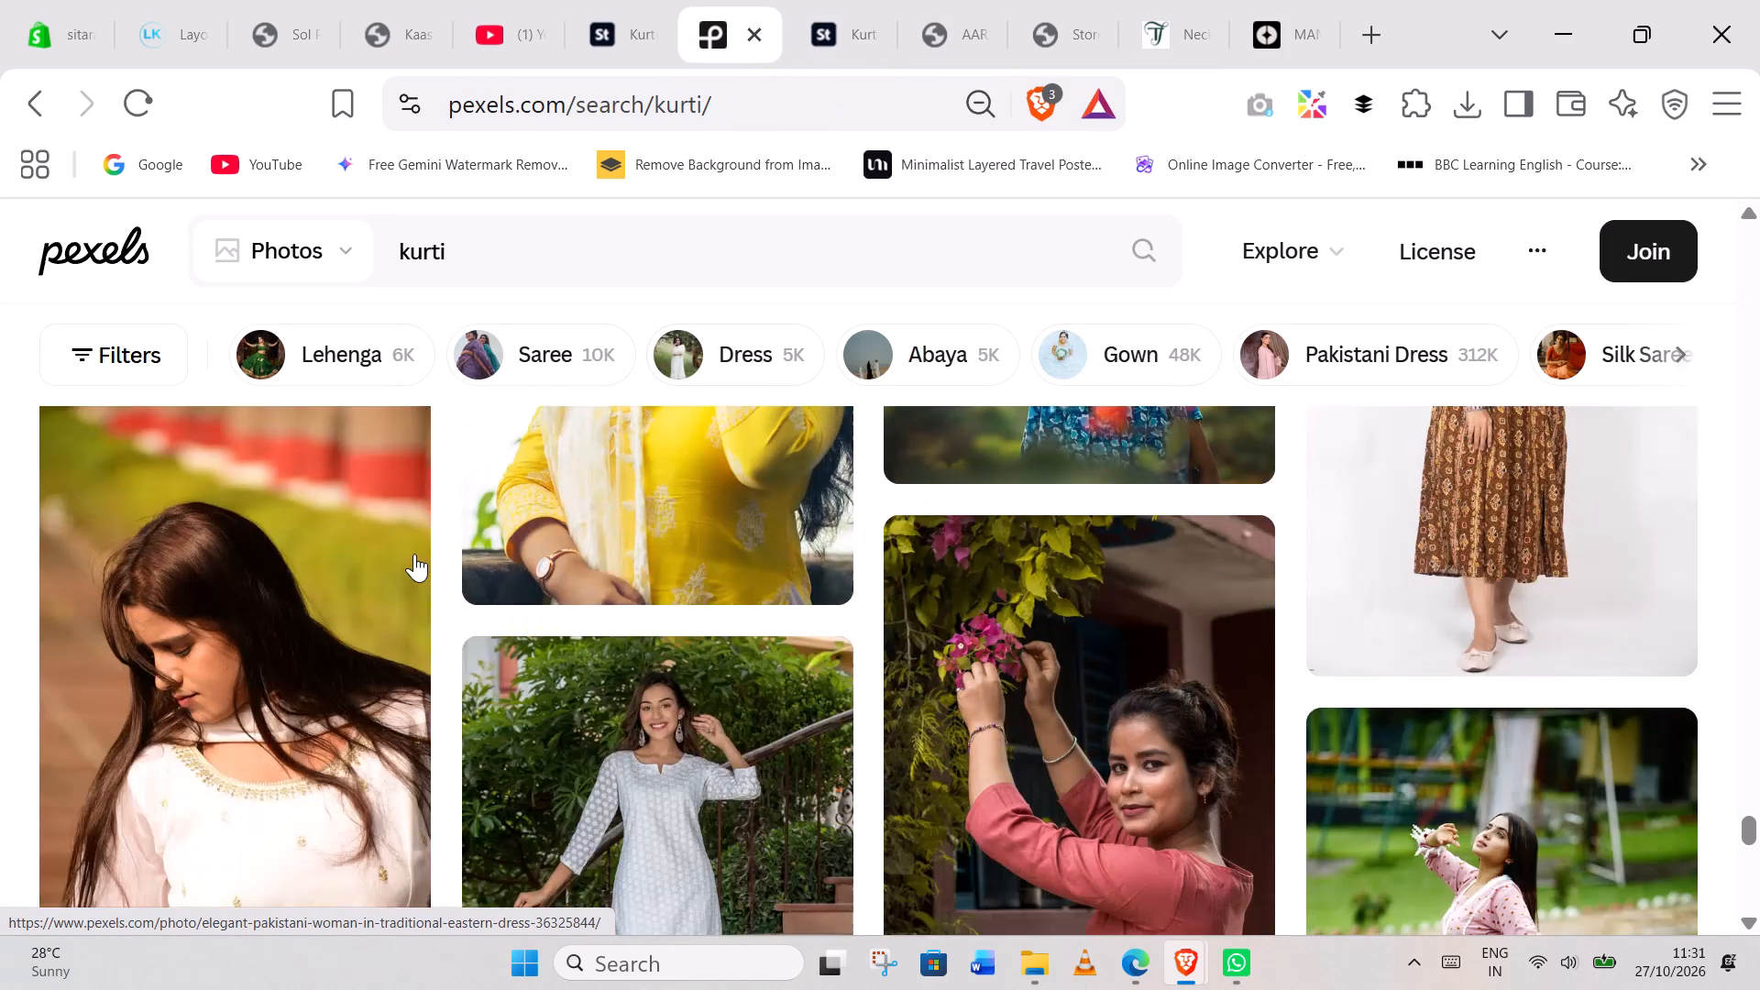
scroll(414, 554, "down", 2)
scroll(414, 554, "up", 1)
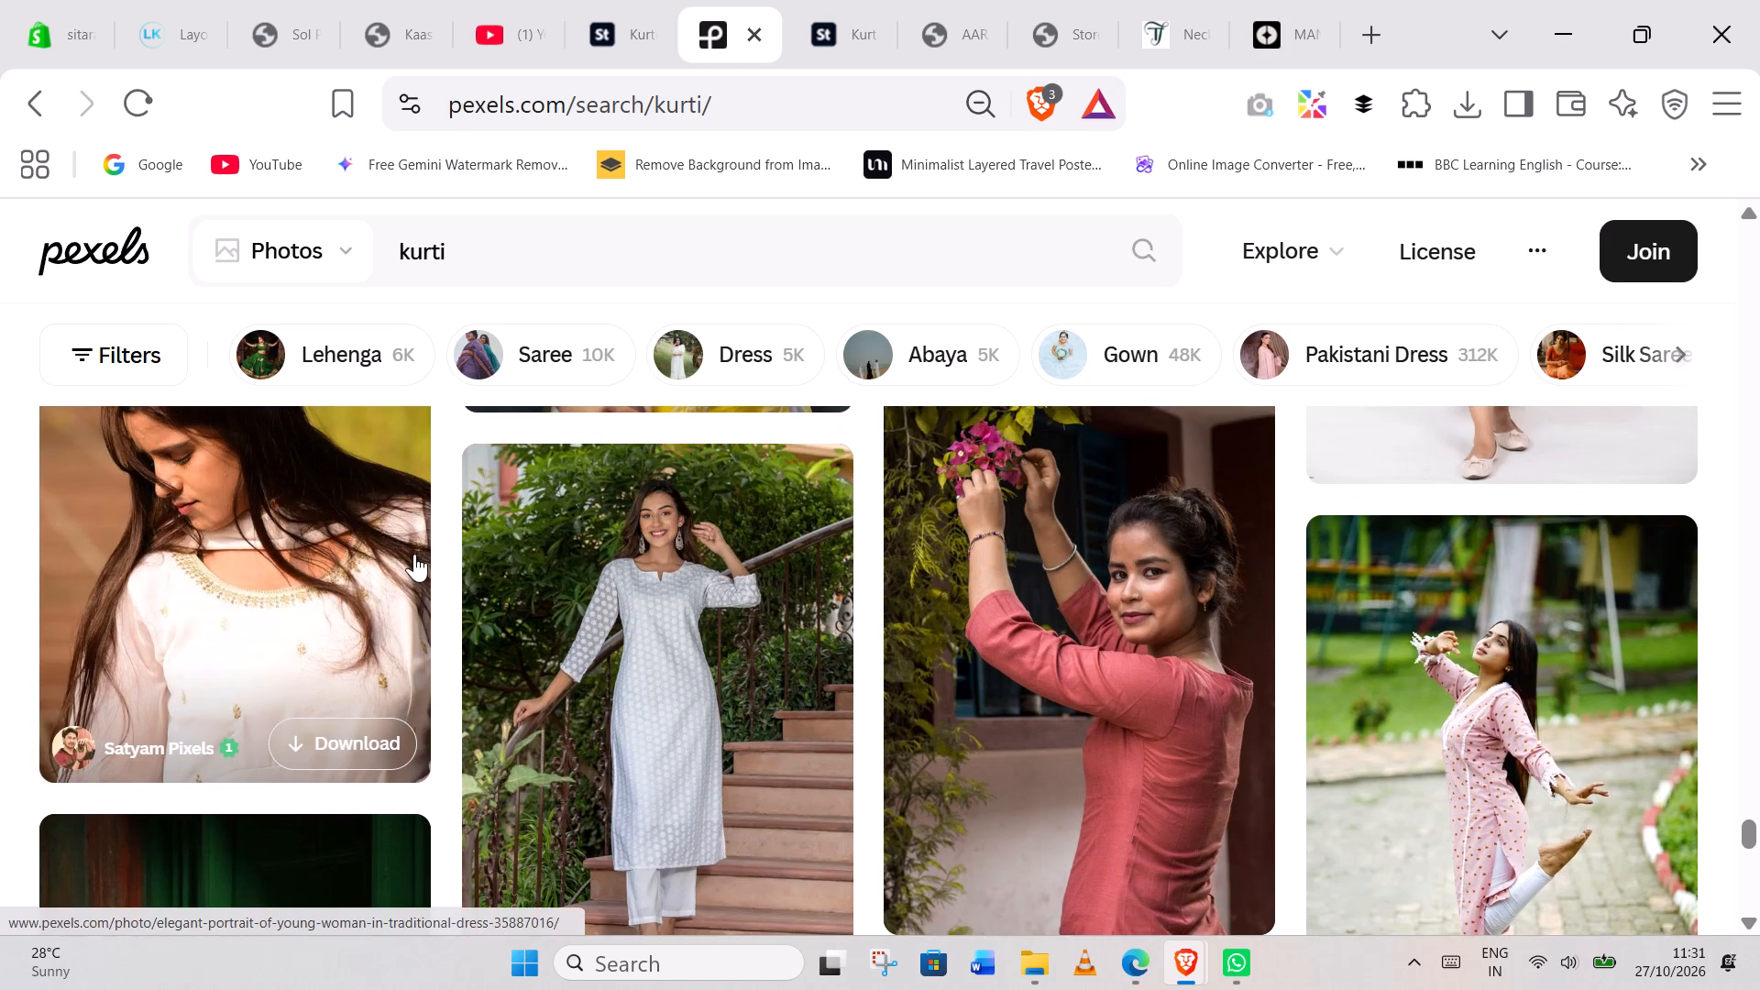
left_click(721, 604)
left_click(1500, 297)
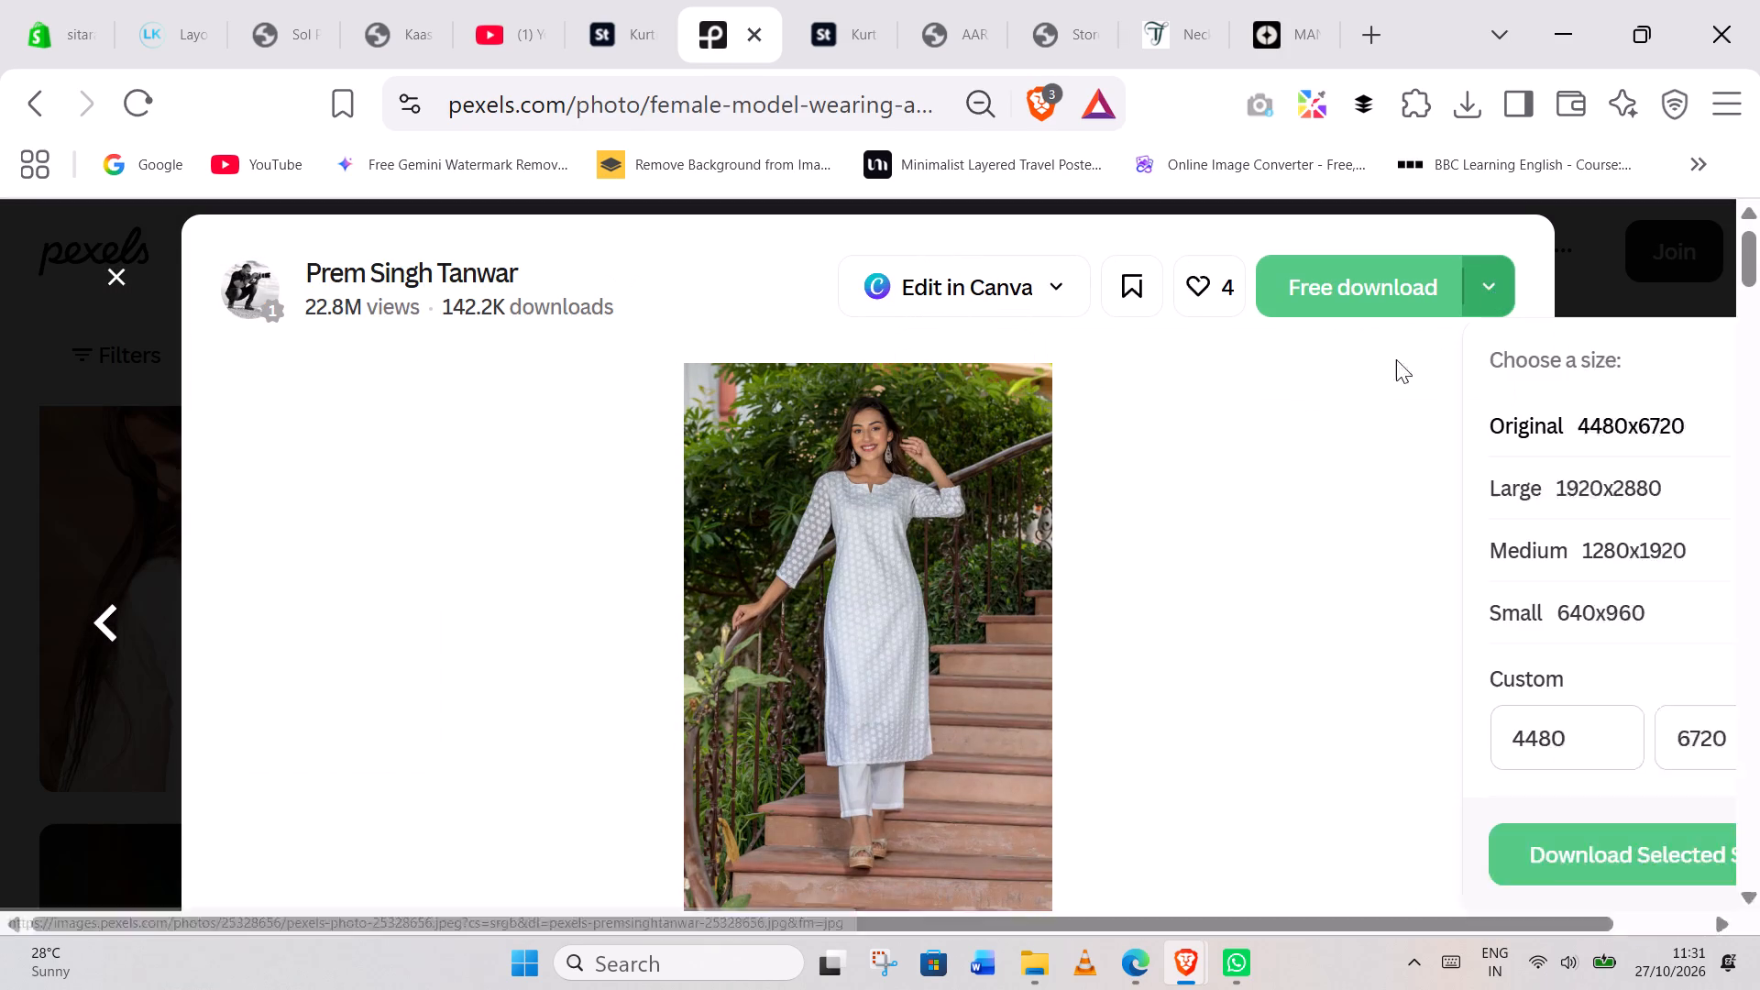
left_click(1270, 830)
left_click(1269, 863)
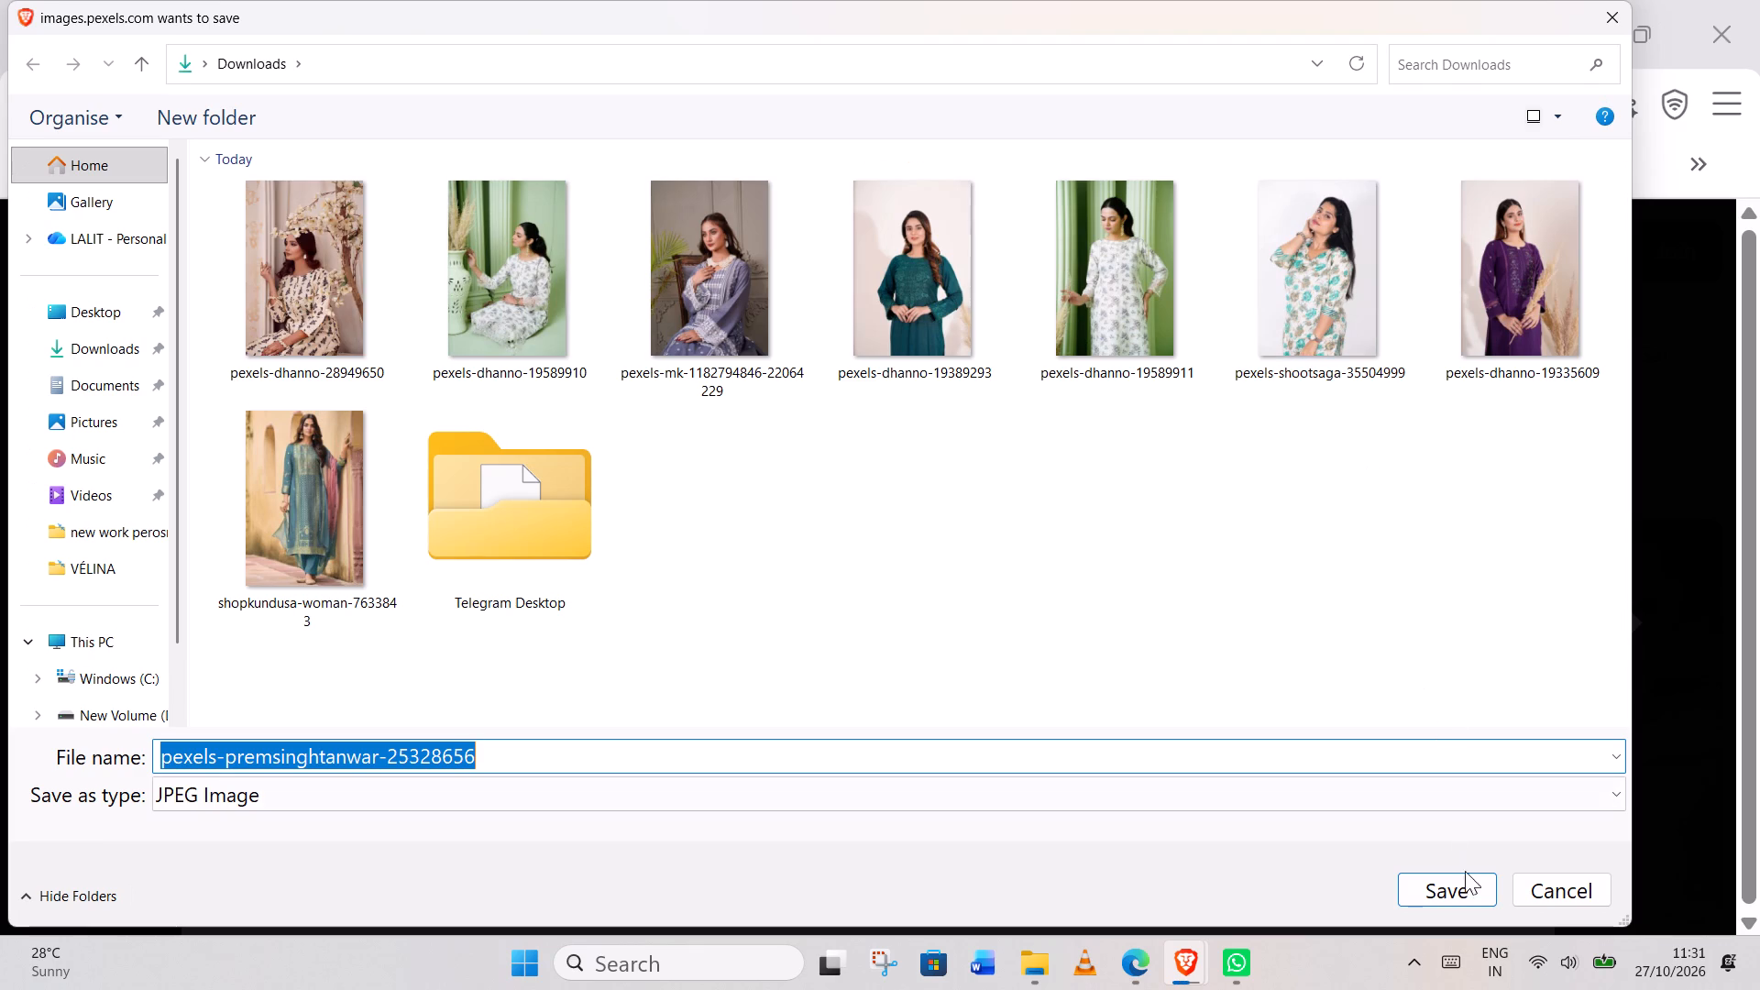
left_click(1467, 897)
left_click(713, 213)
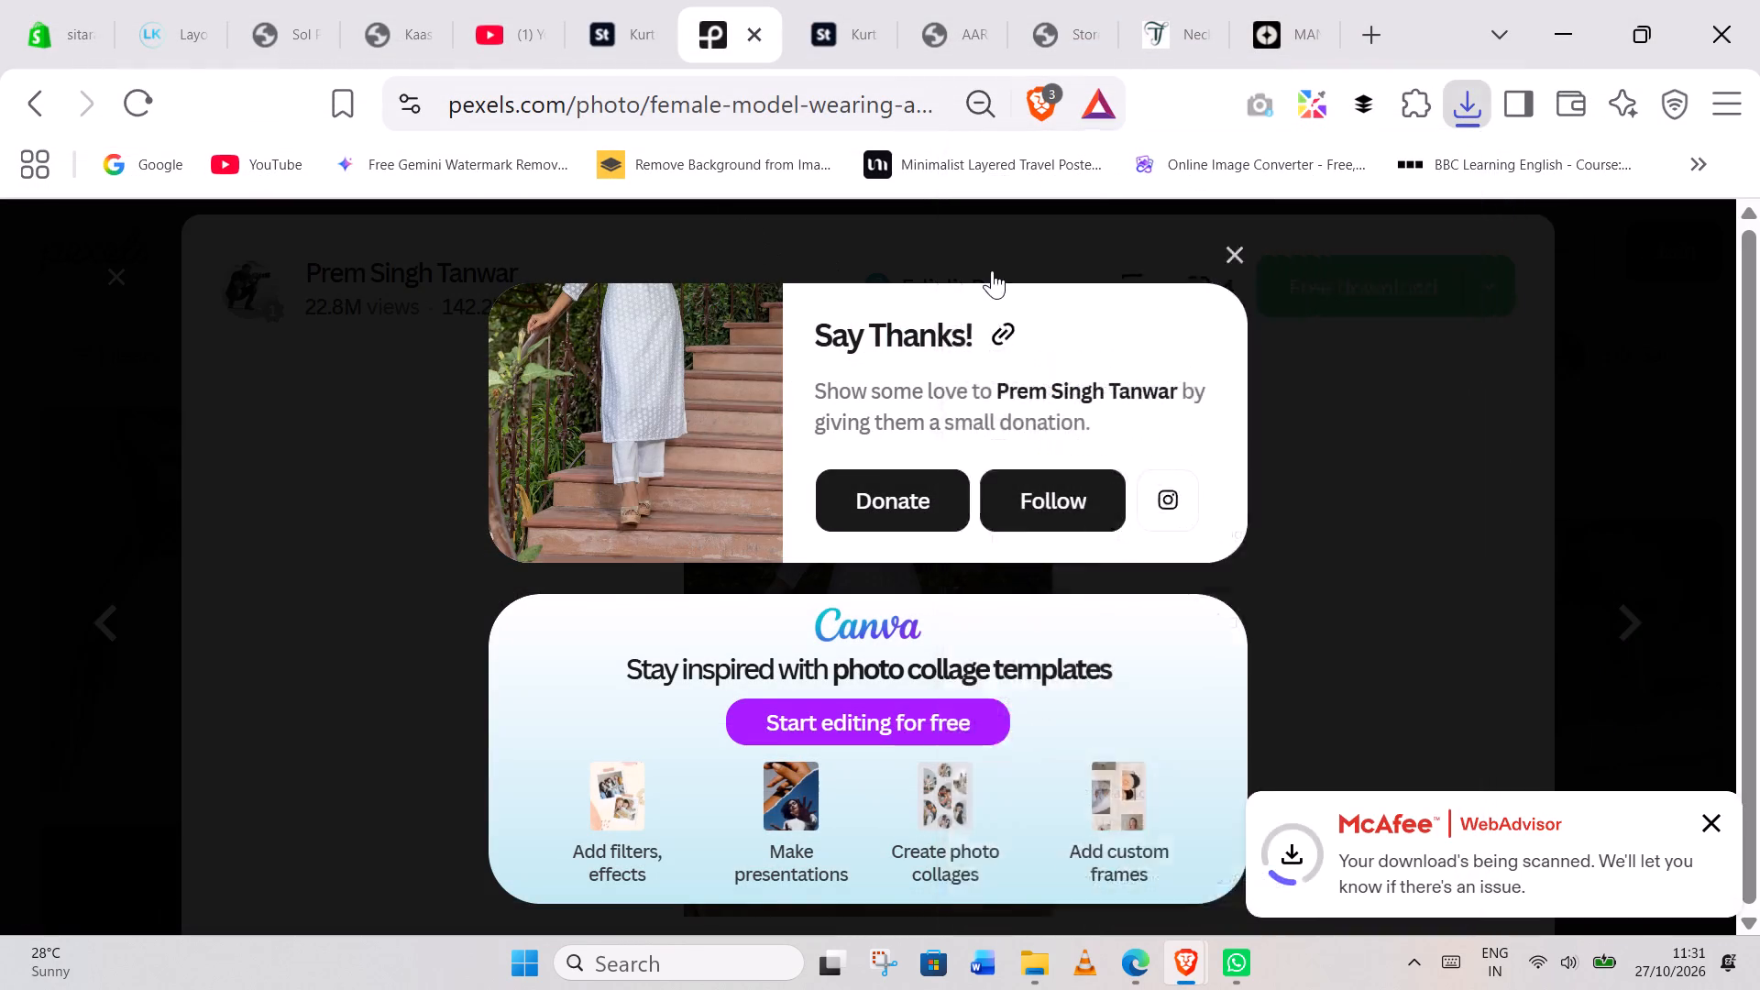
Return to the Sitara store's theme editor, close the FEATURES row settings and open the Home page template.
left_click(91, 0)
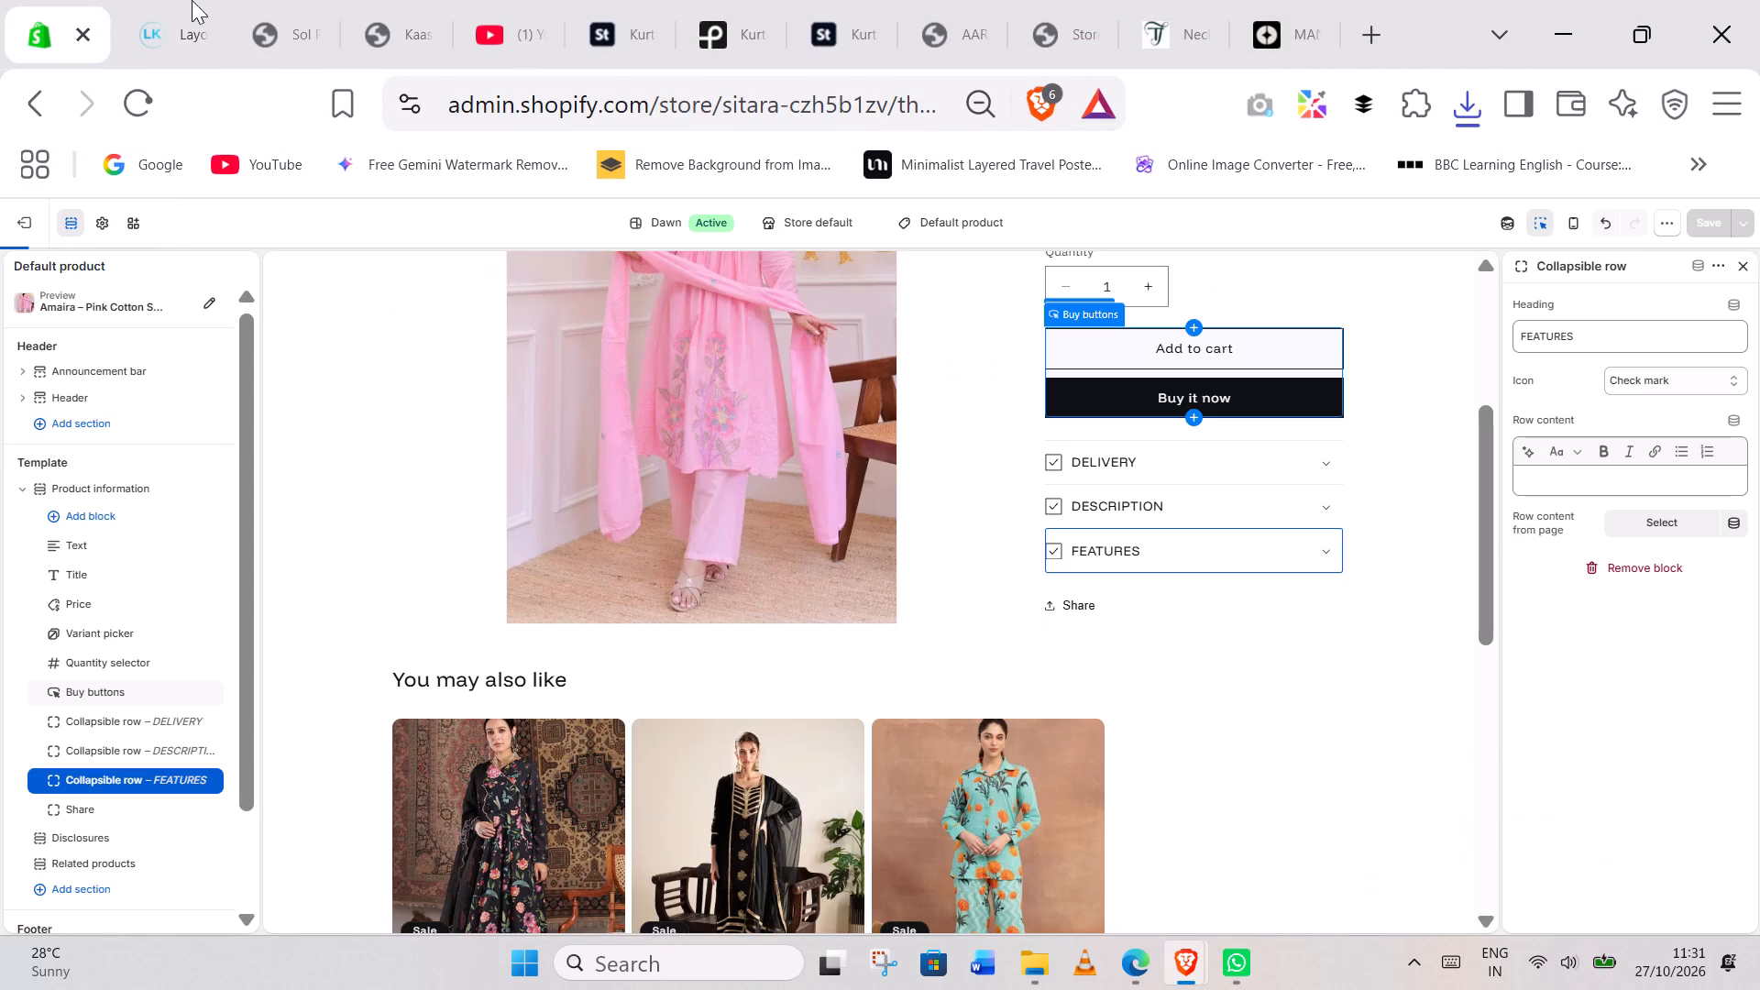
scroll(933, 730, "down", 2)
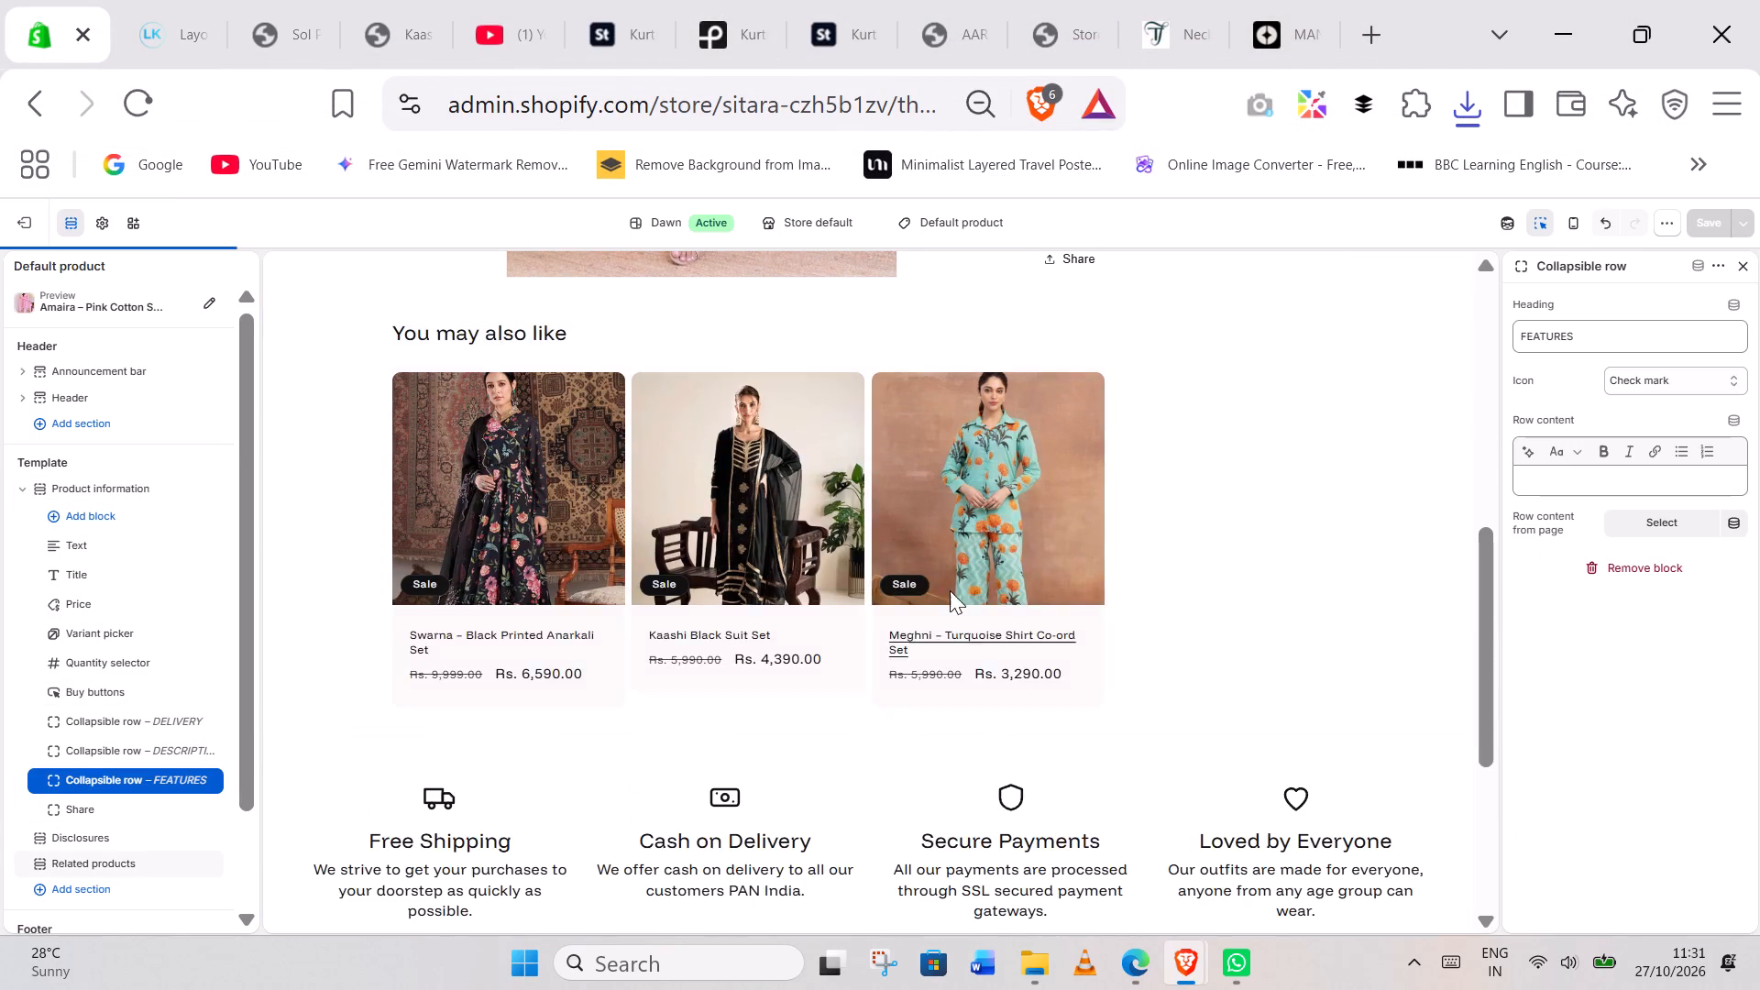
scroll(1016, 409, "up", 14)
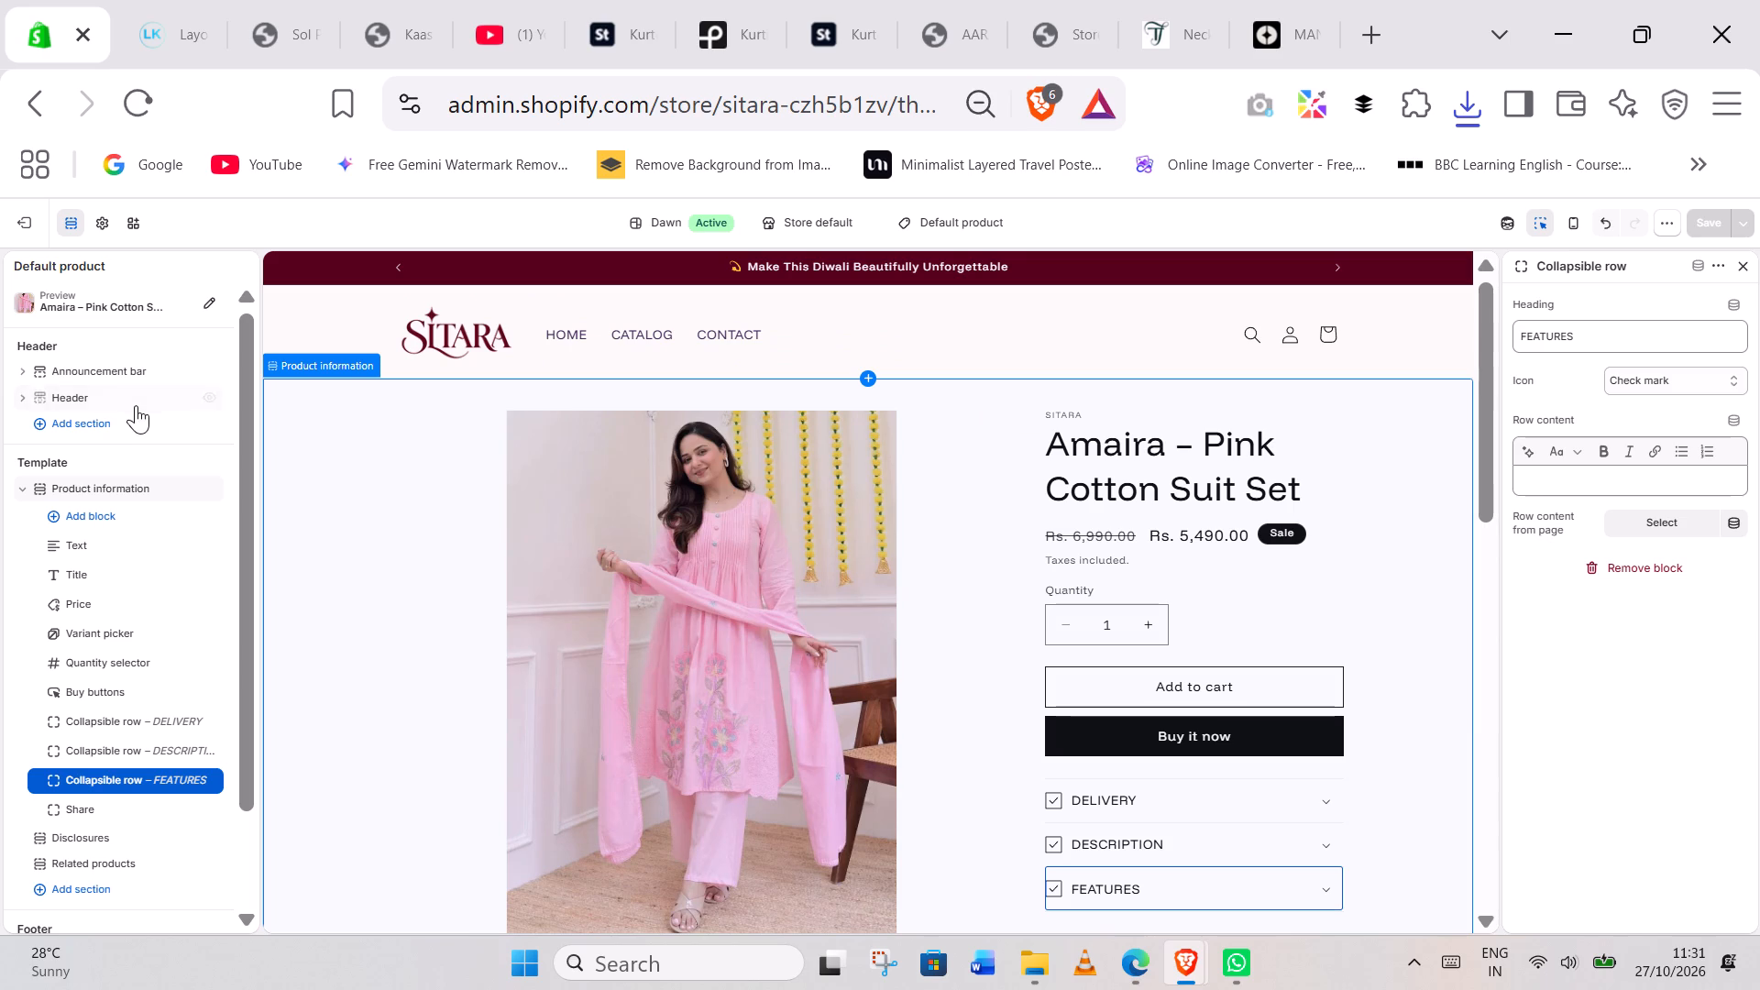
left_click(1754, 262)
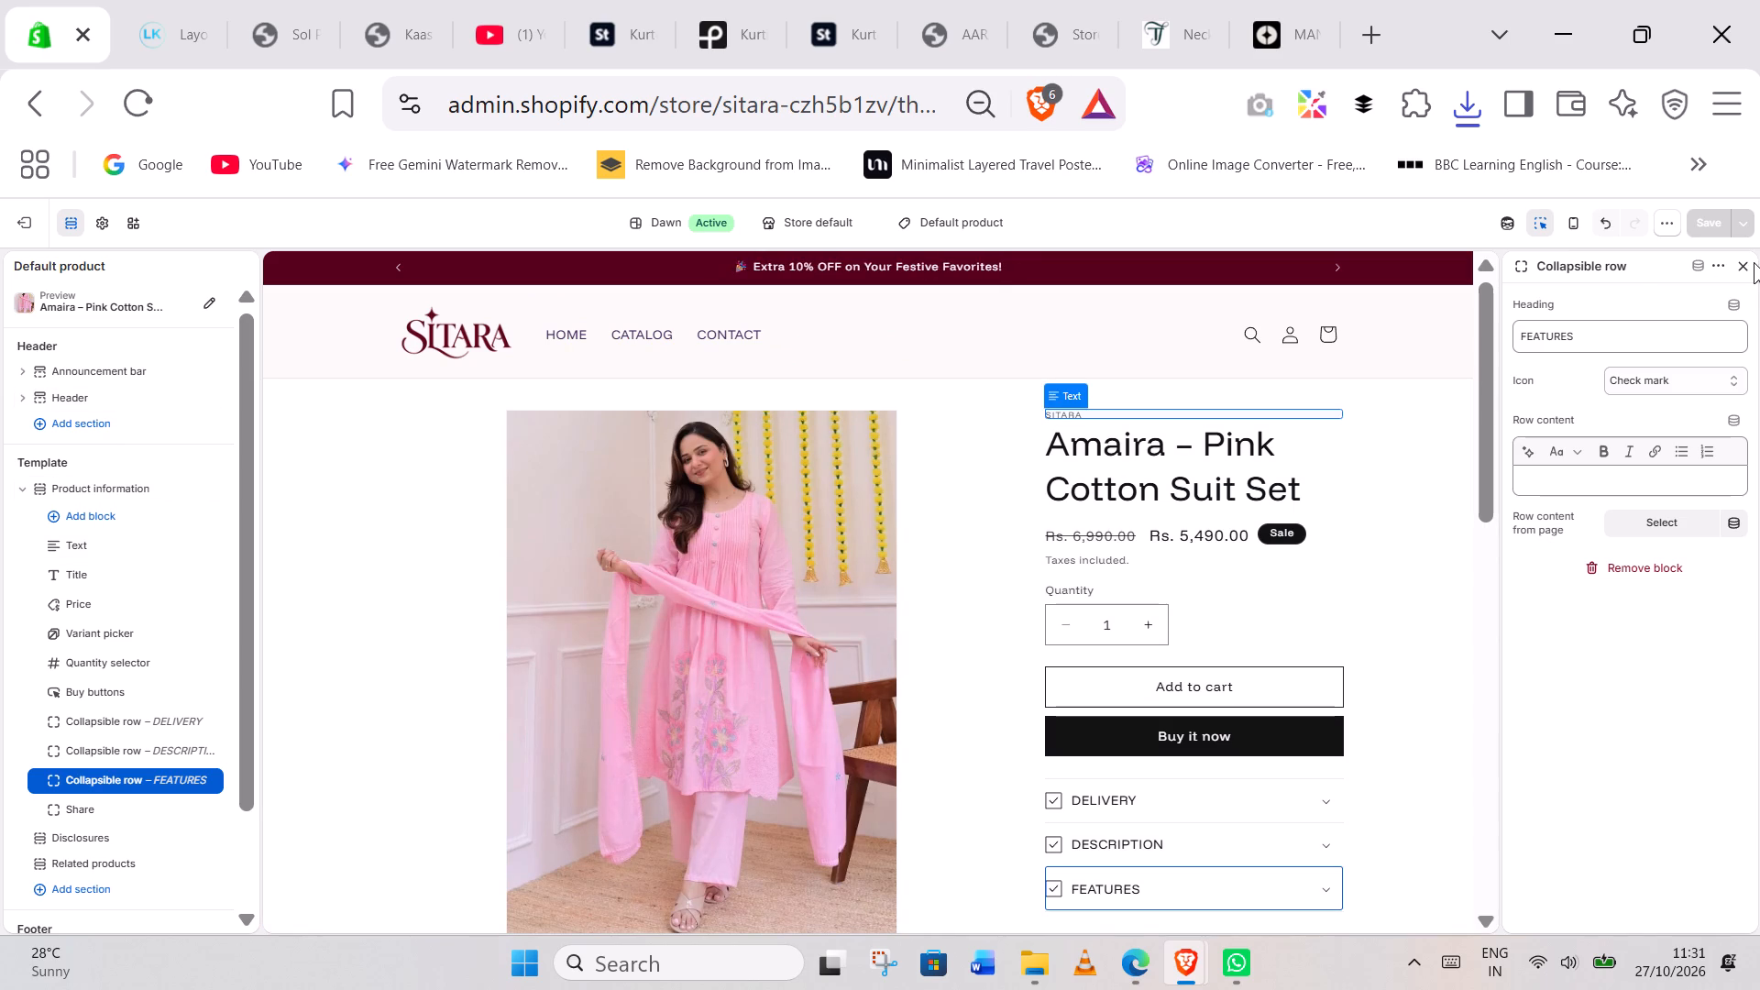
left_click(1748, 264)
left_click(979, 220)
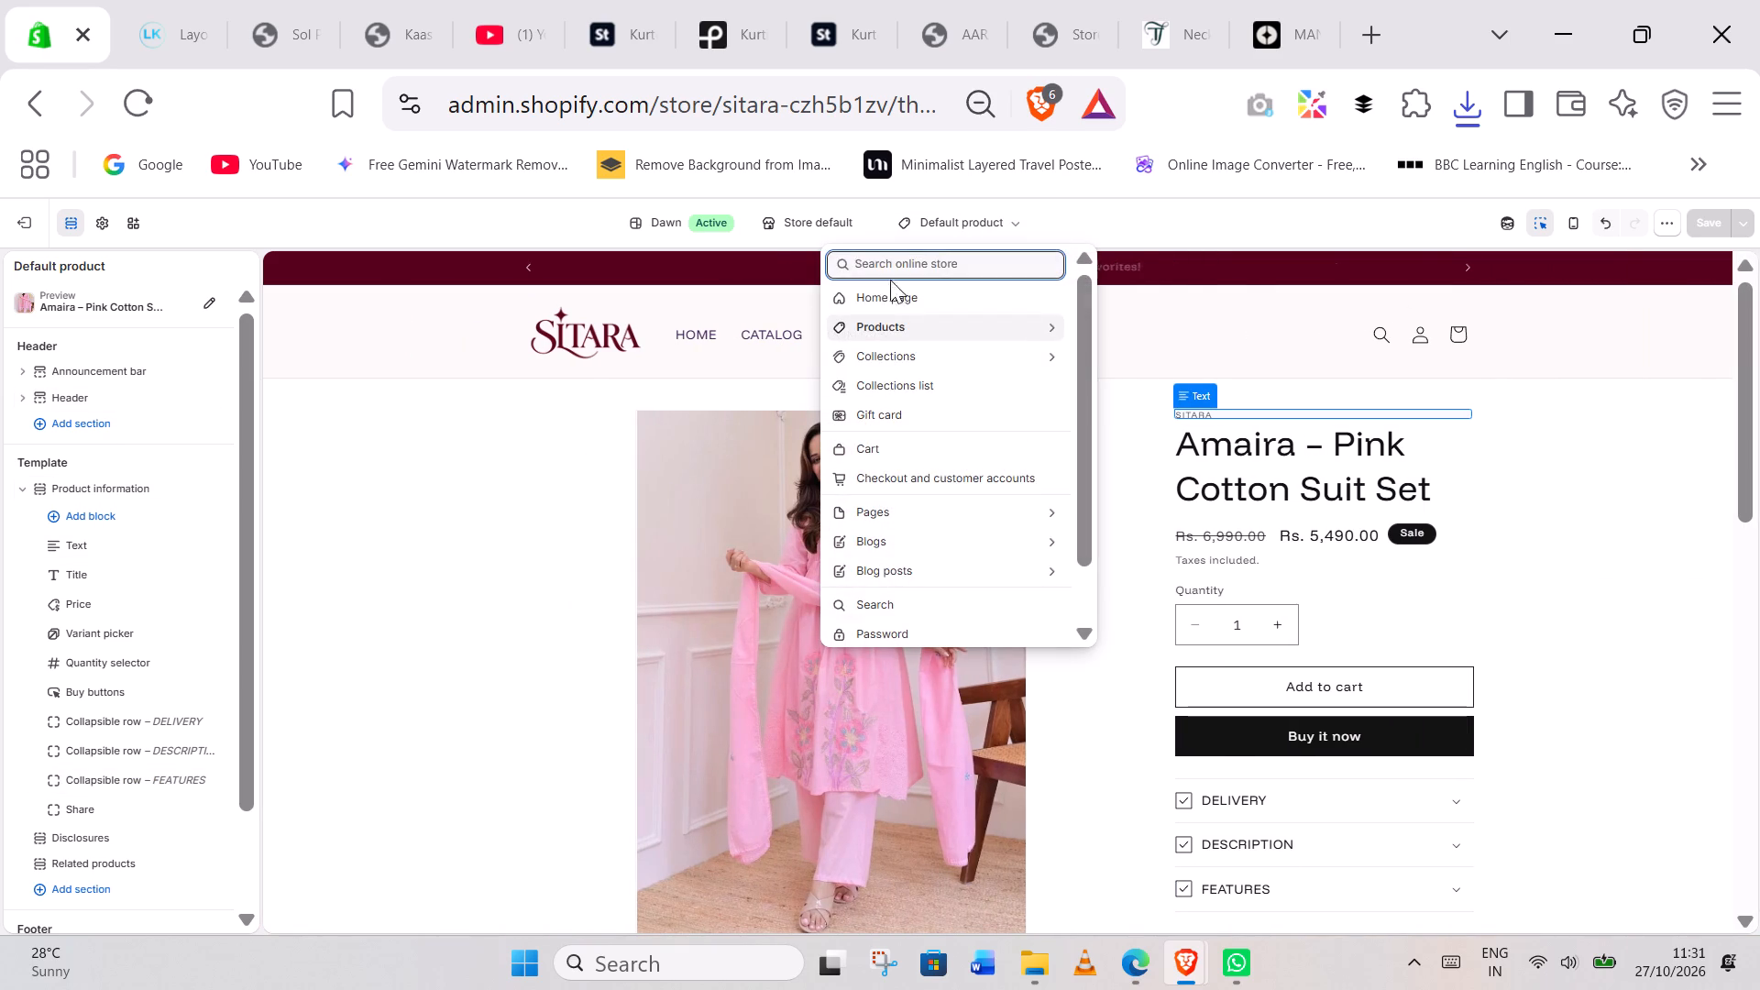
left_click(889, 297)
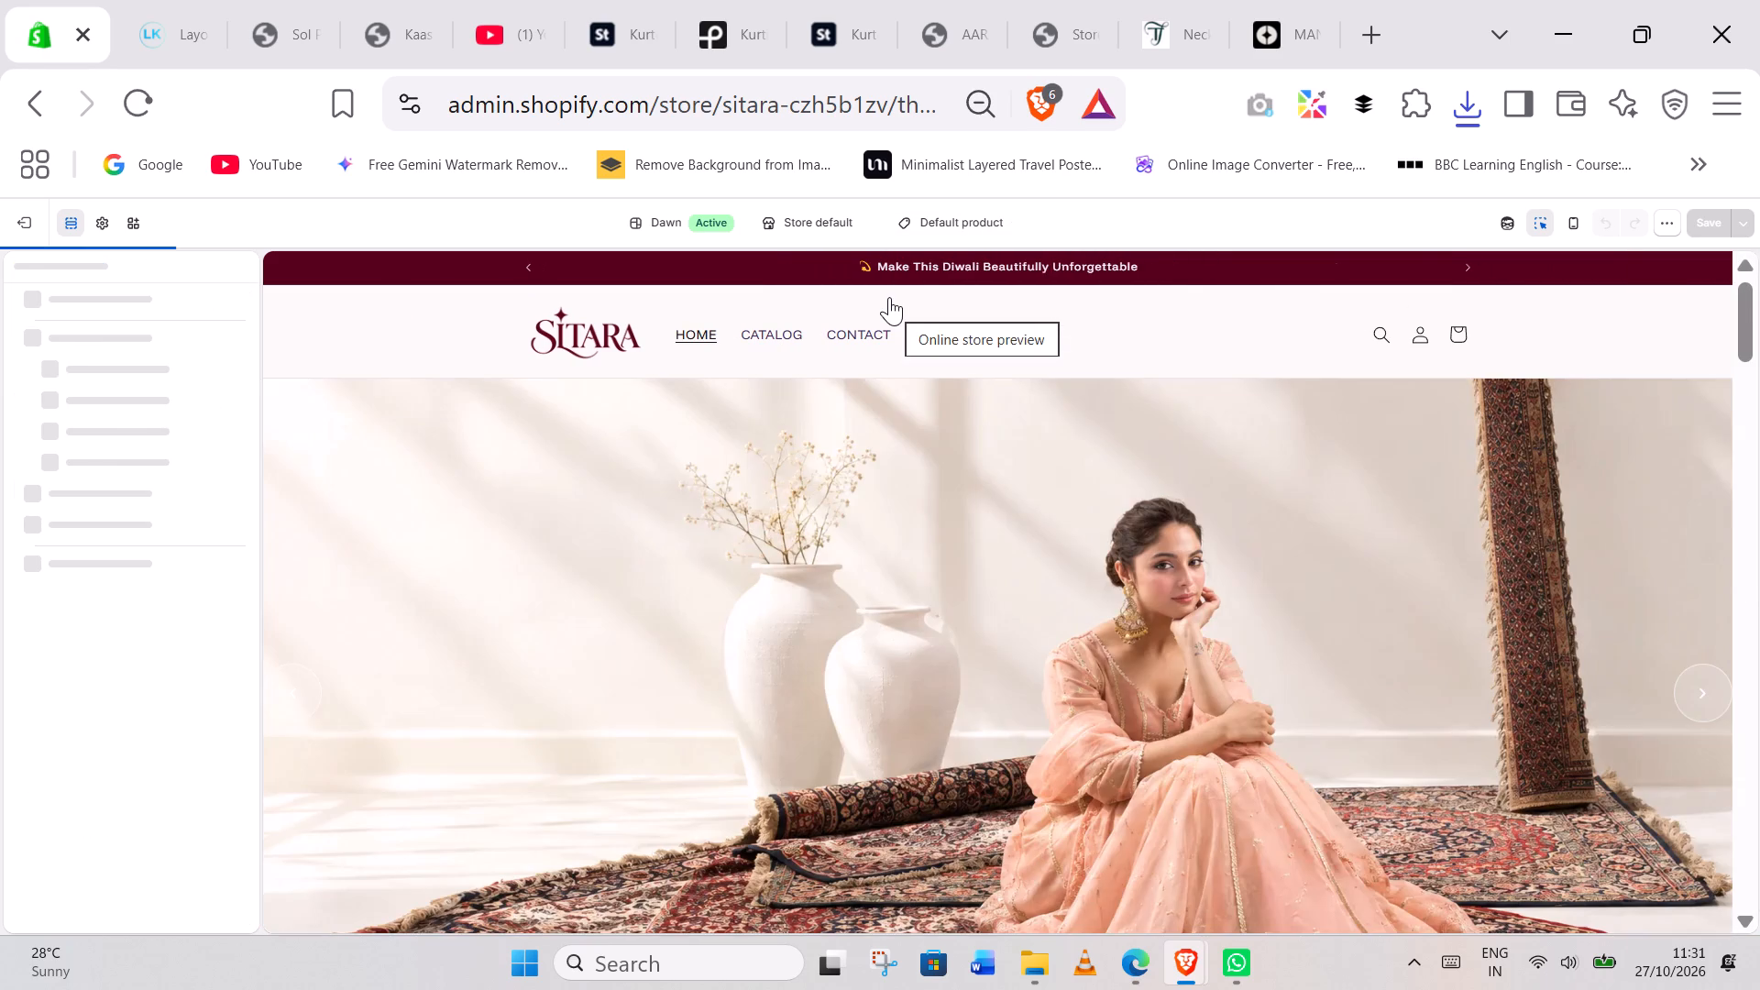
Replace the custom image of the HEER category under Curated For You with the downloaded photo pexels-dhanno-19589911.
scroll(975, 395, "down", 4)
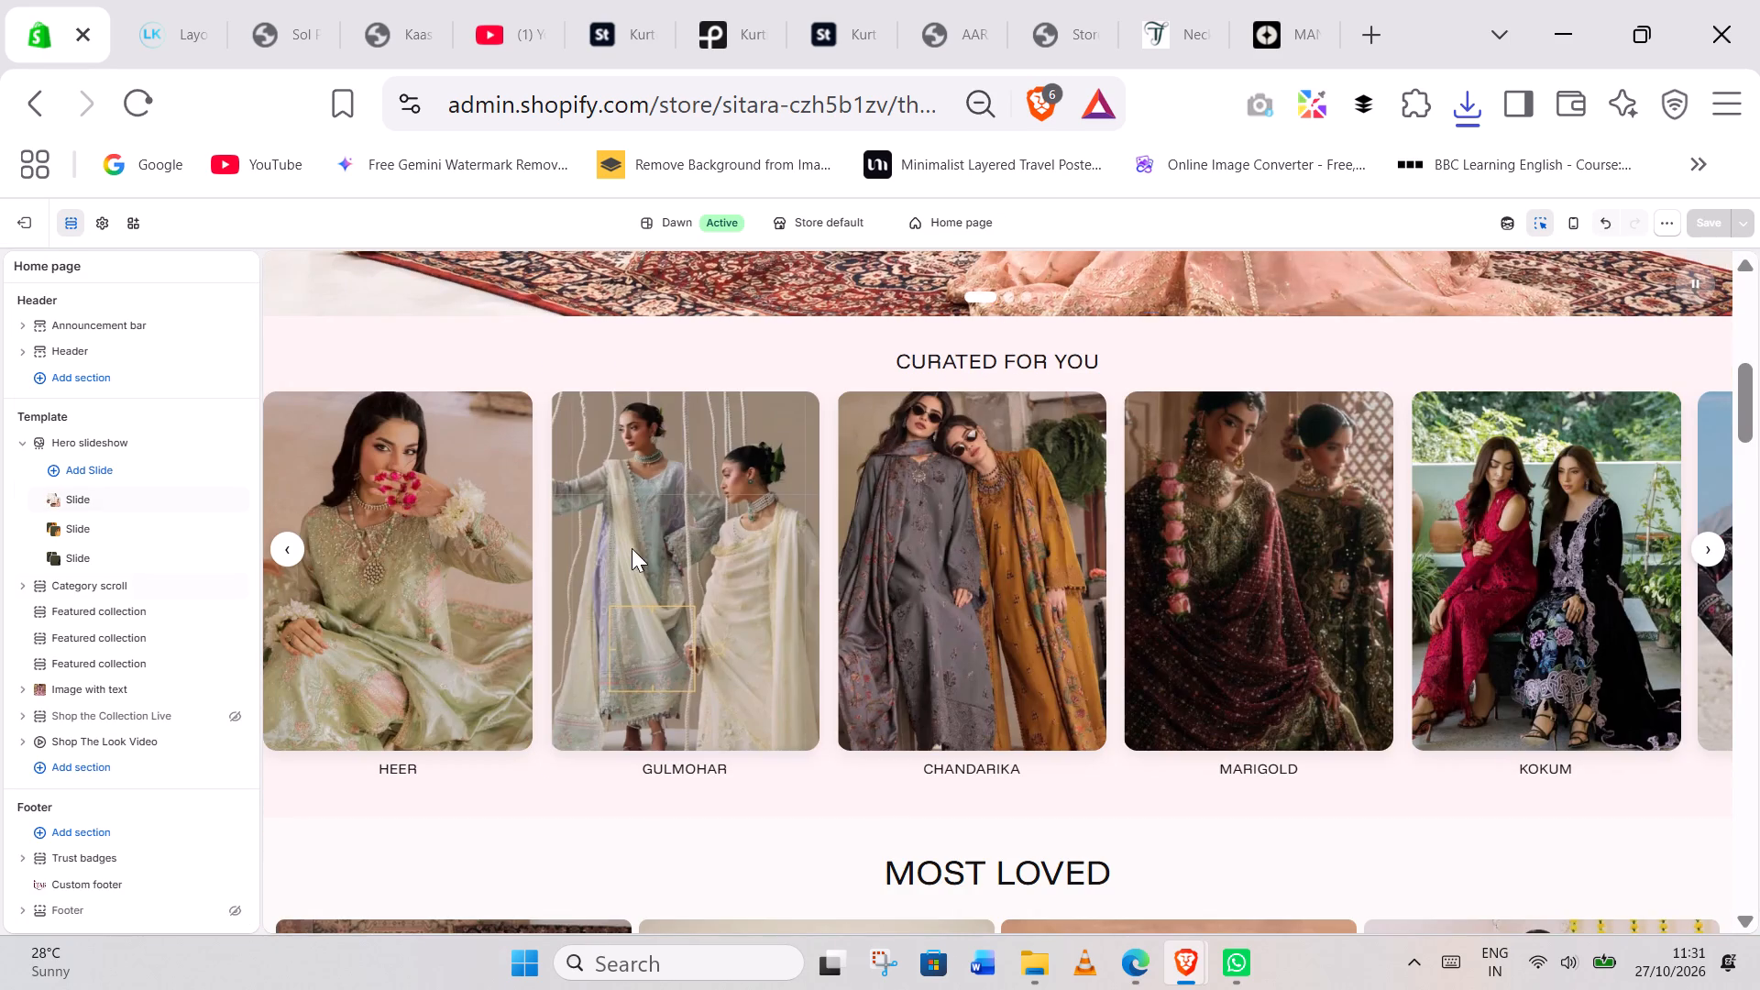
left_click(428, 568)
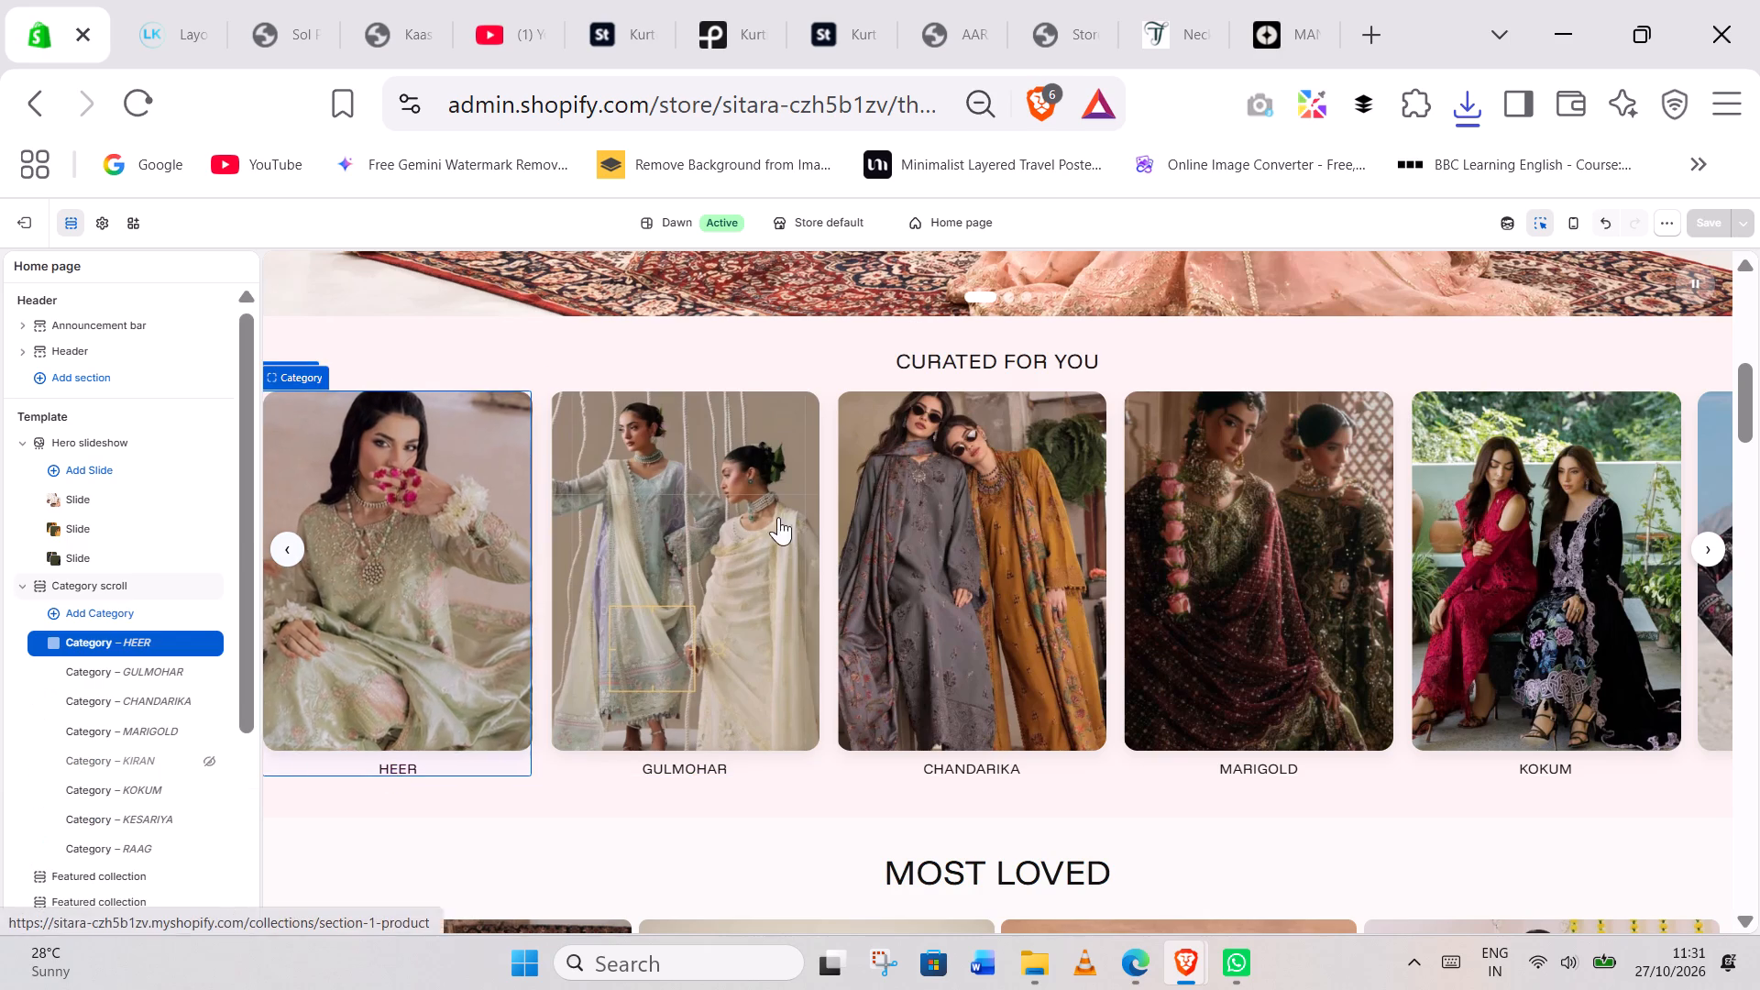
left_click(1739, 346)
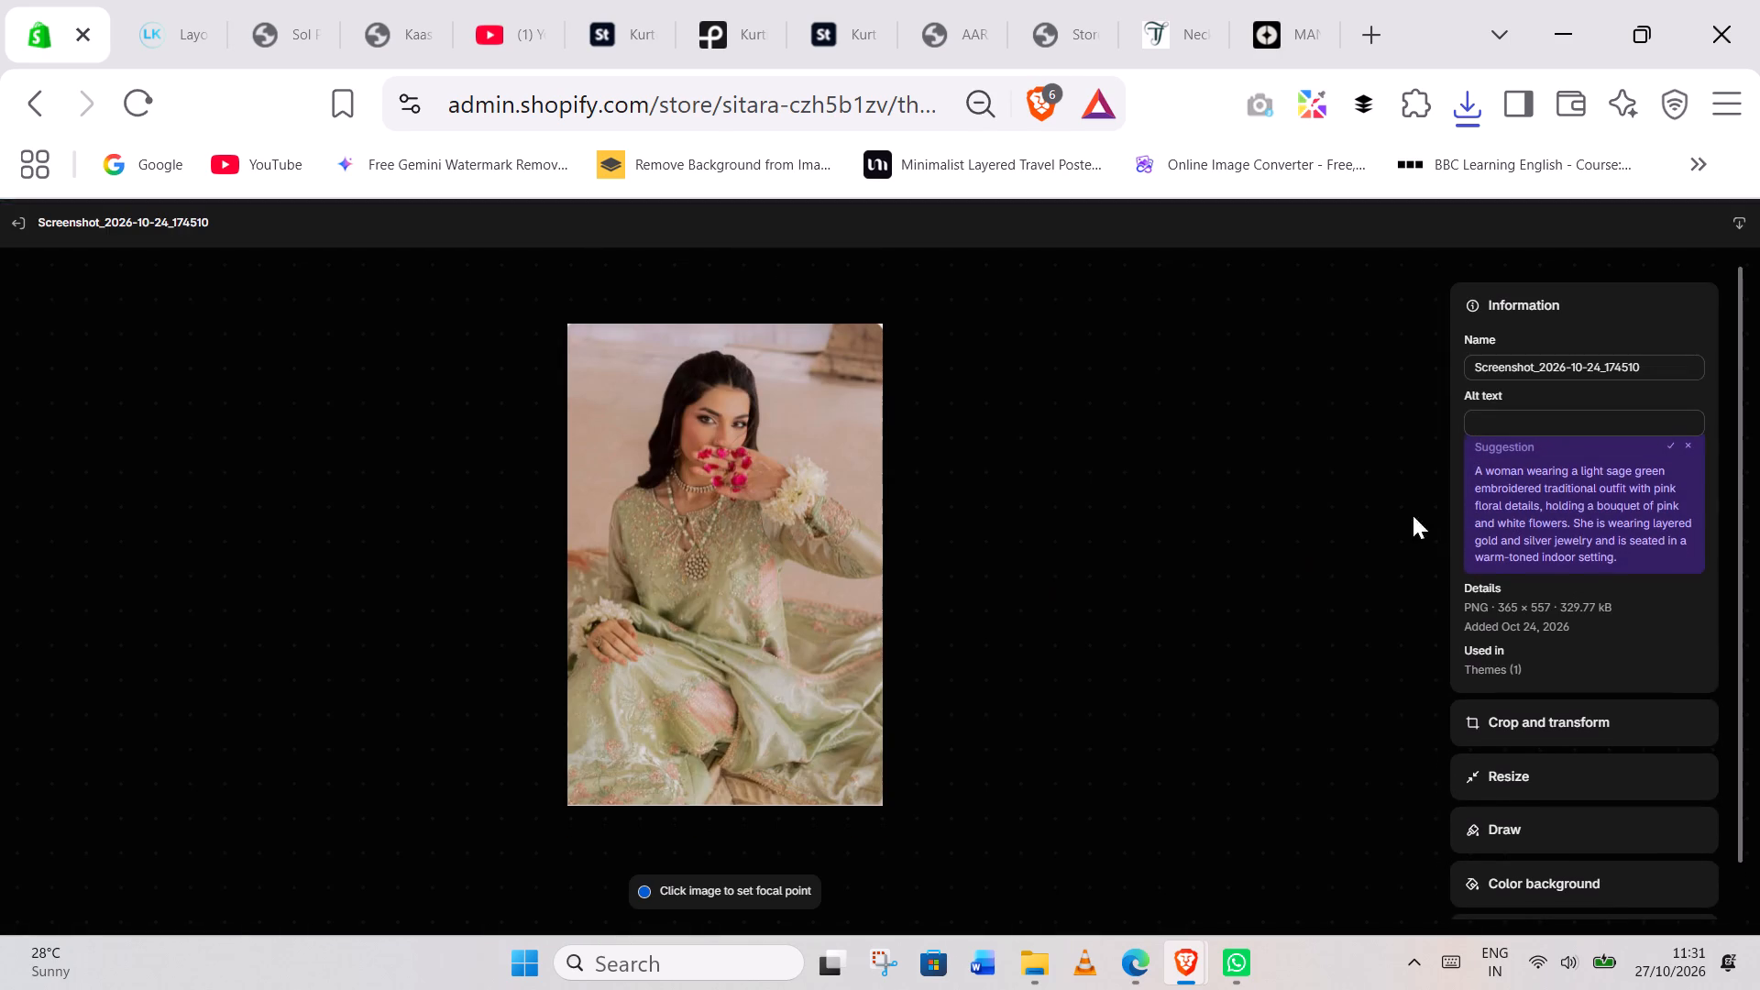
left_click(9, 207)
left_click(11, 218)
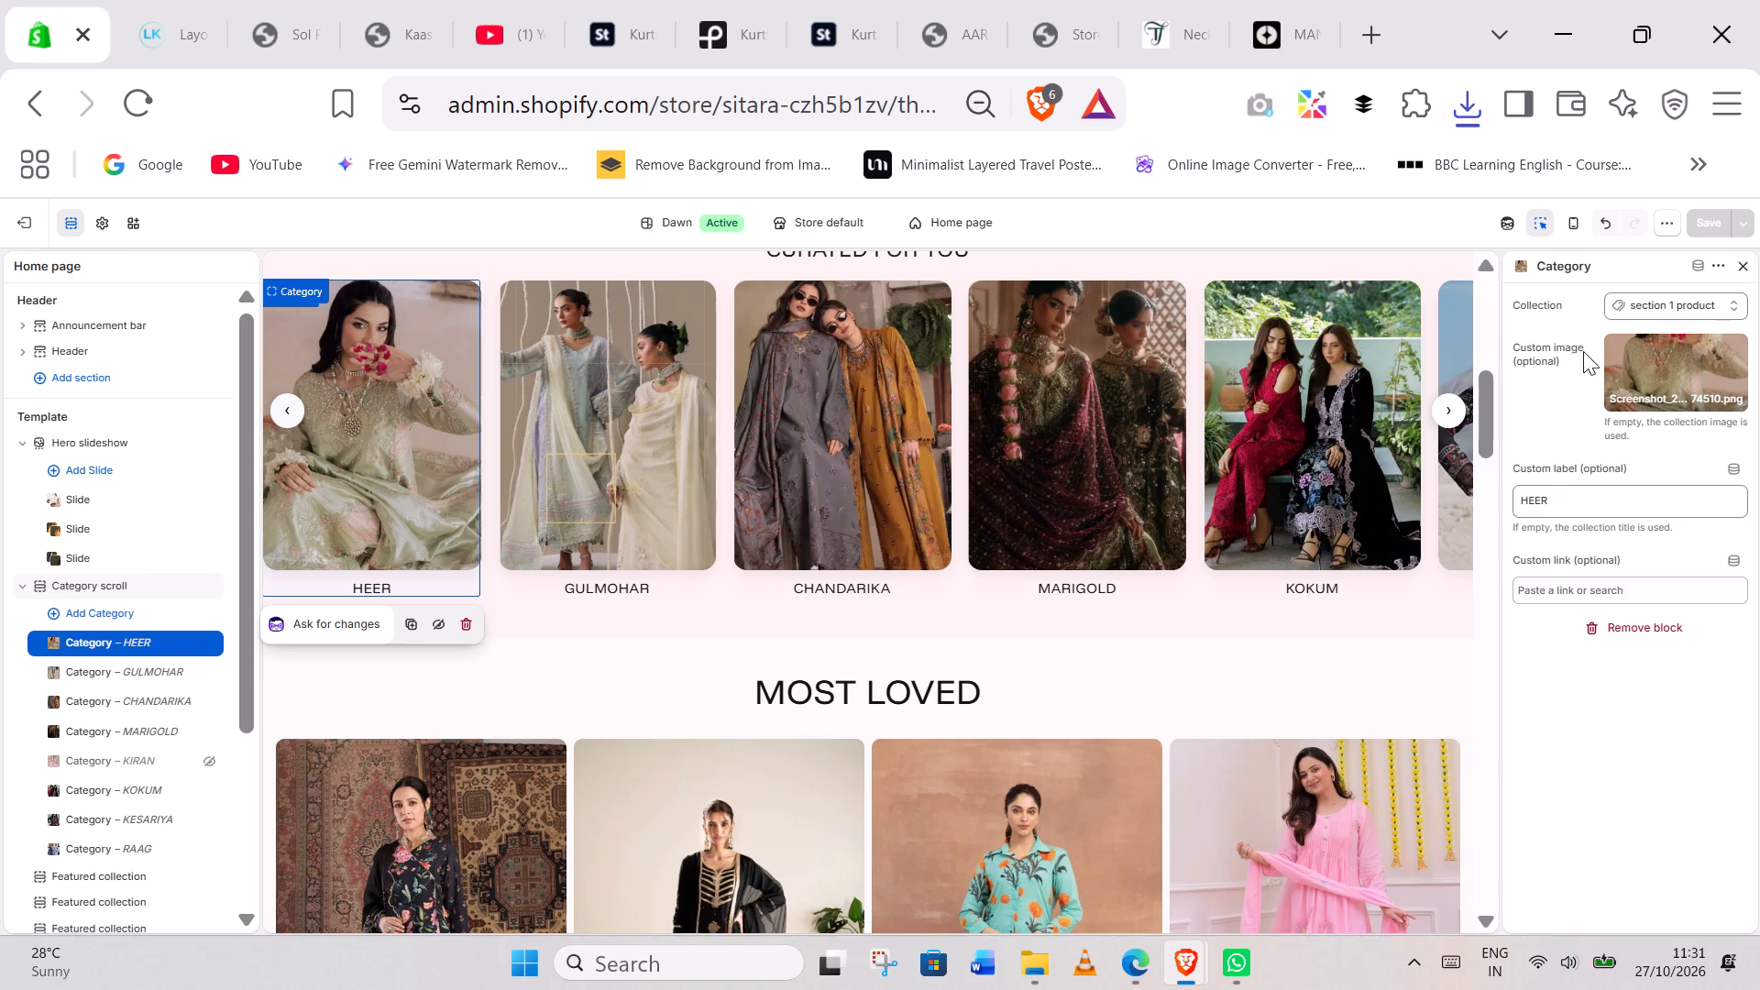
left_click(1676, 360)
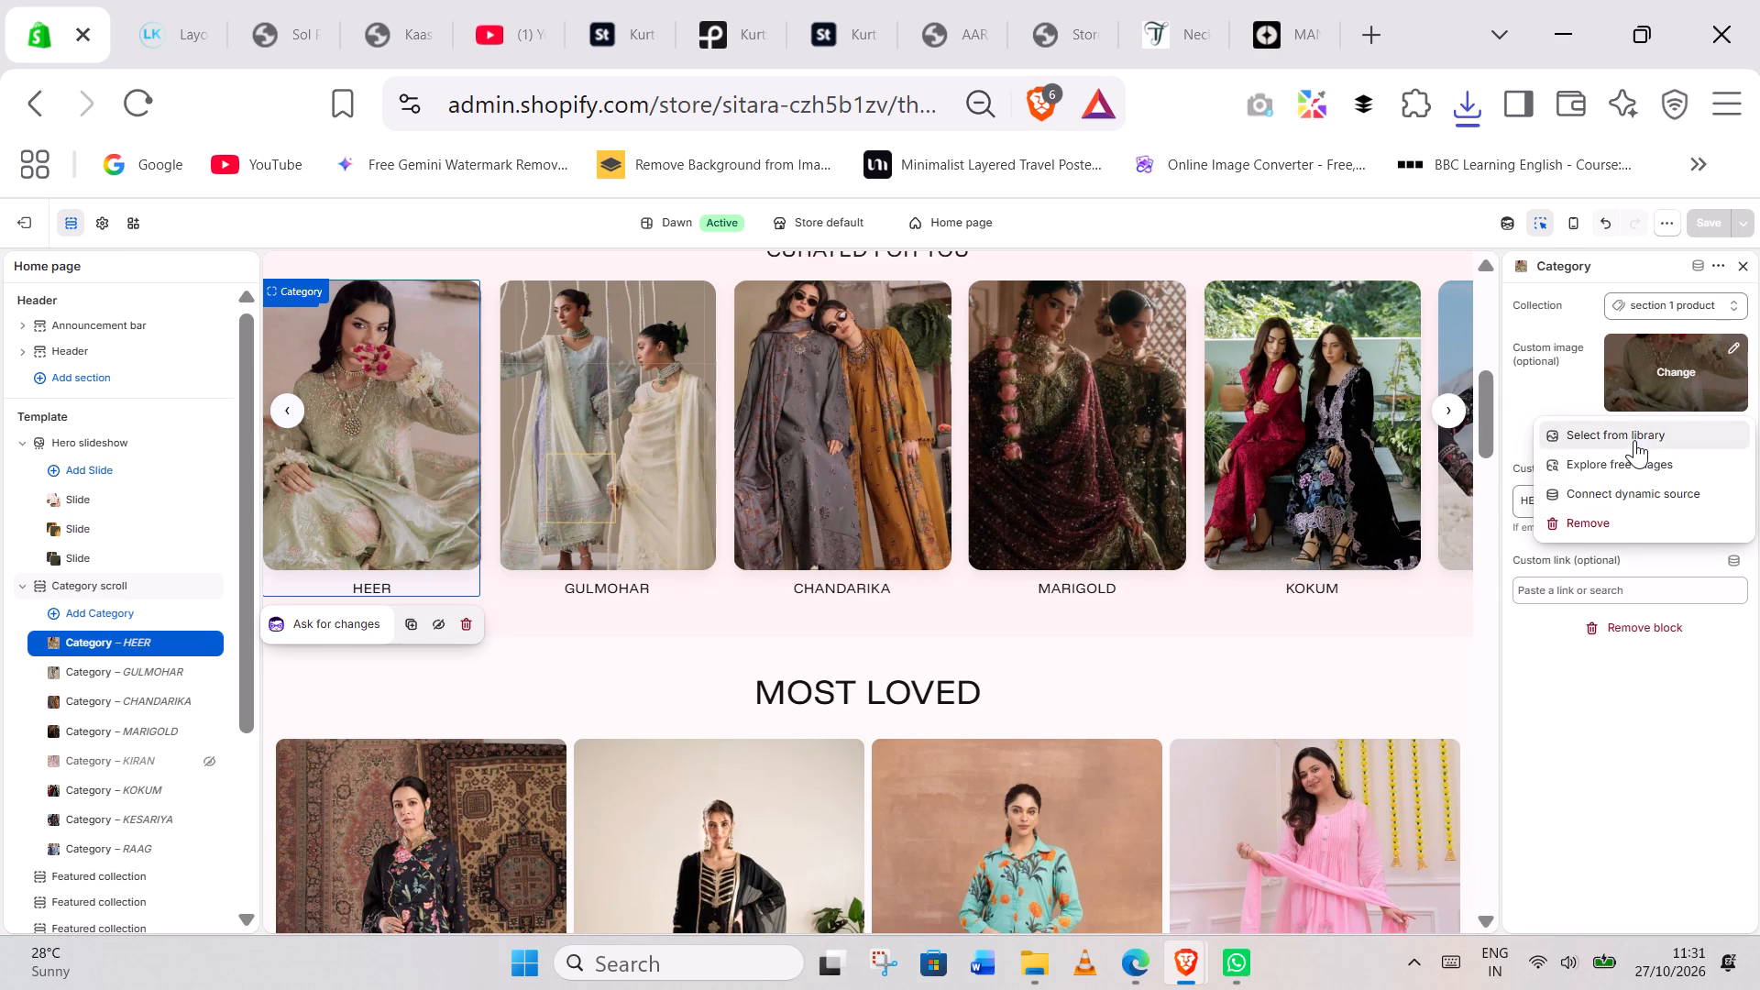
left_click(1634, 440)
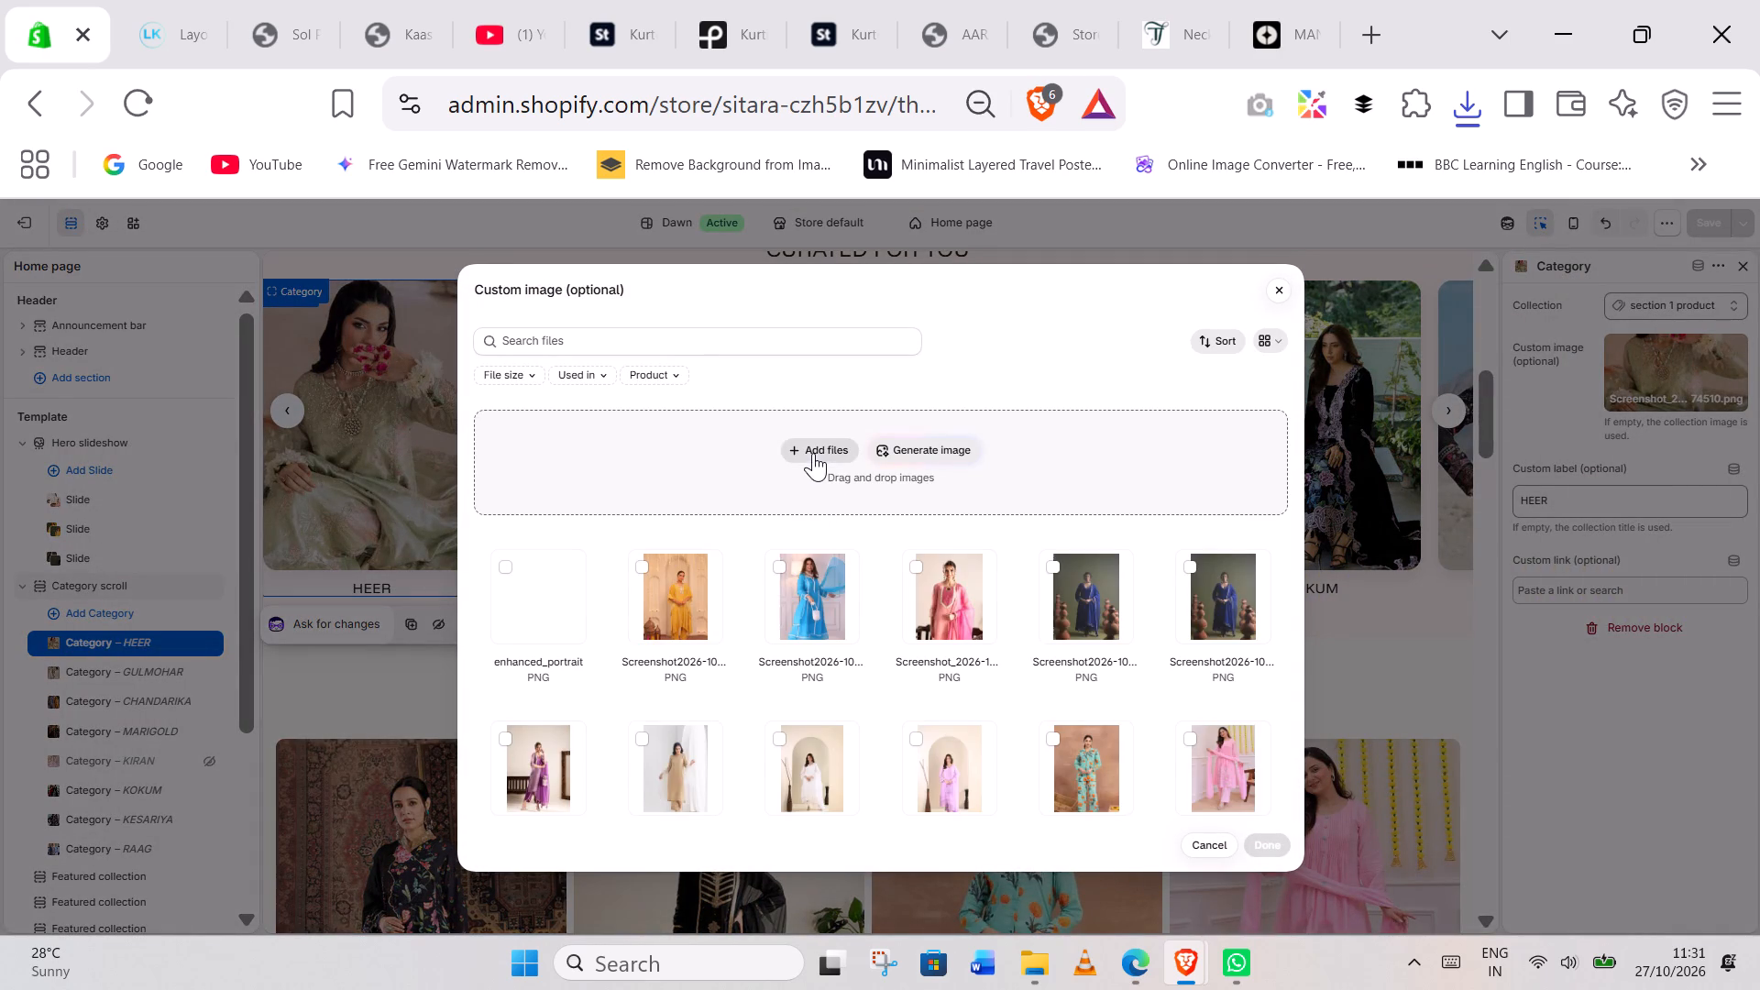
left_click(813, 453)
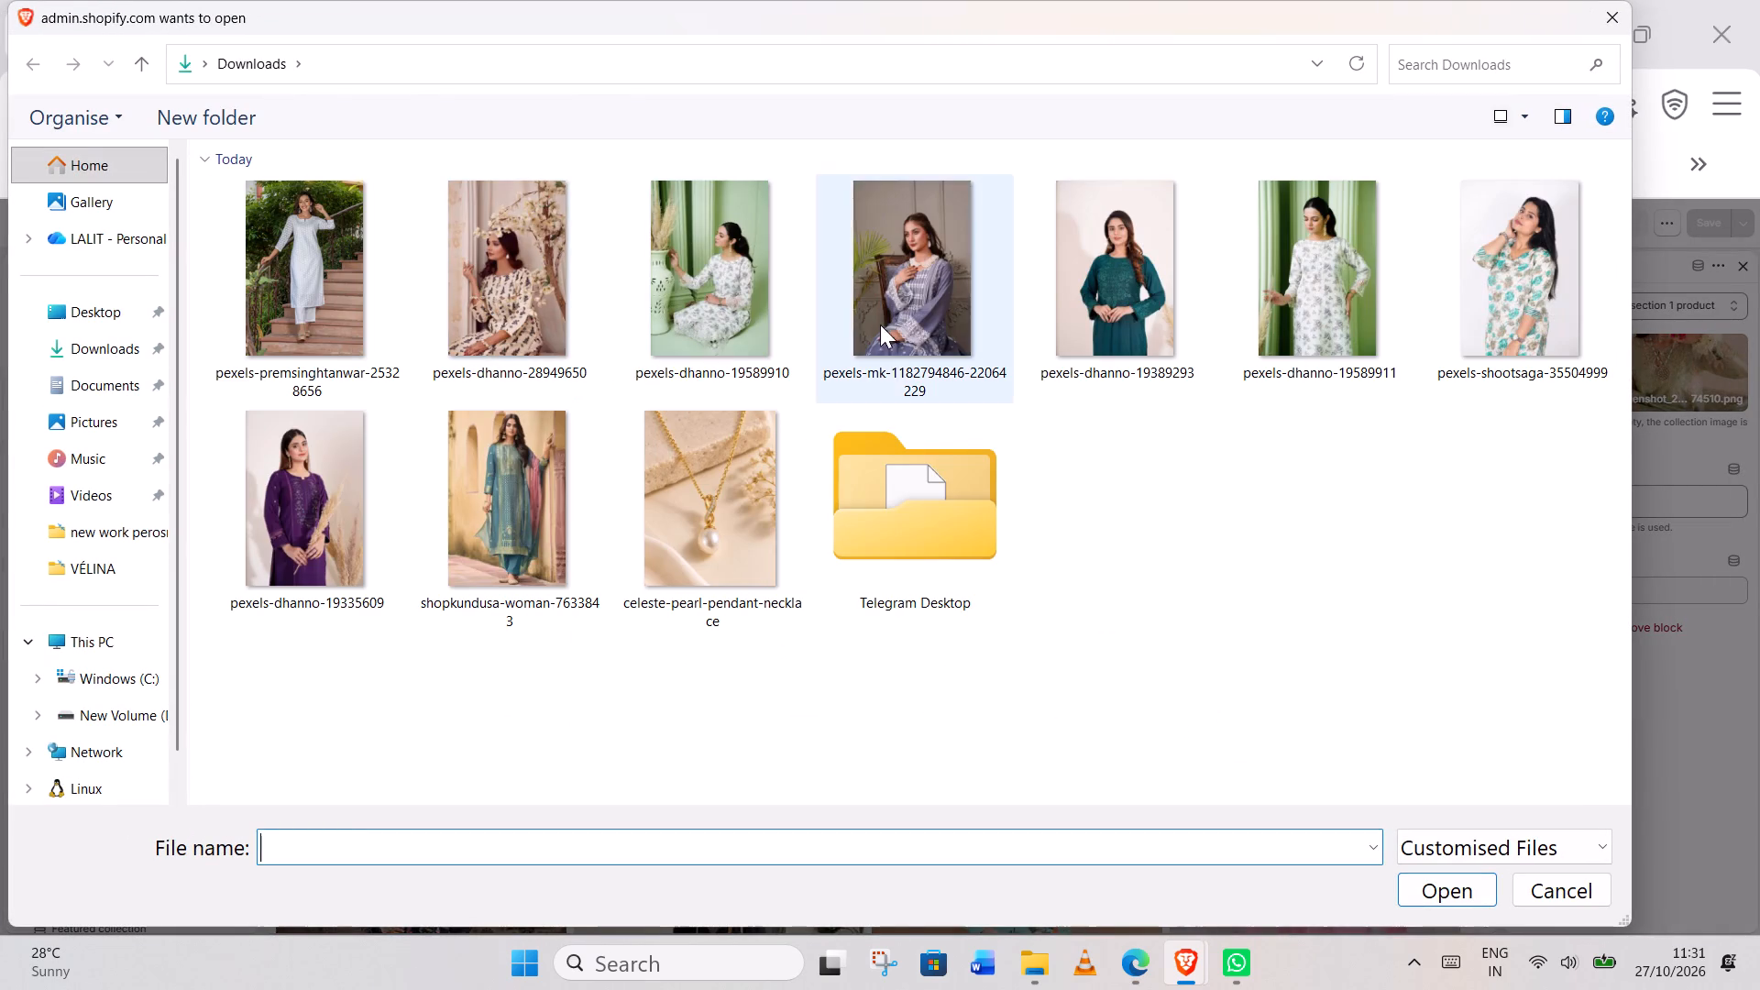
double_click(1327, 248)
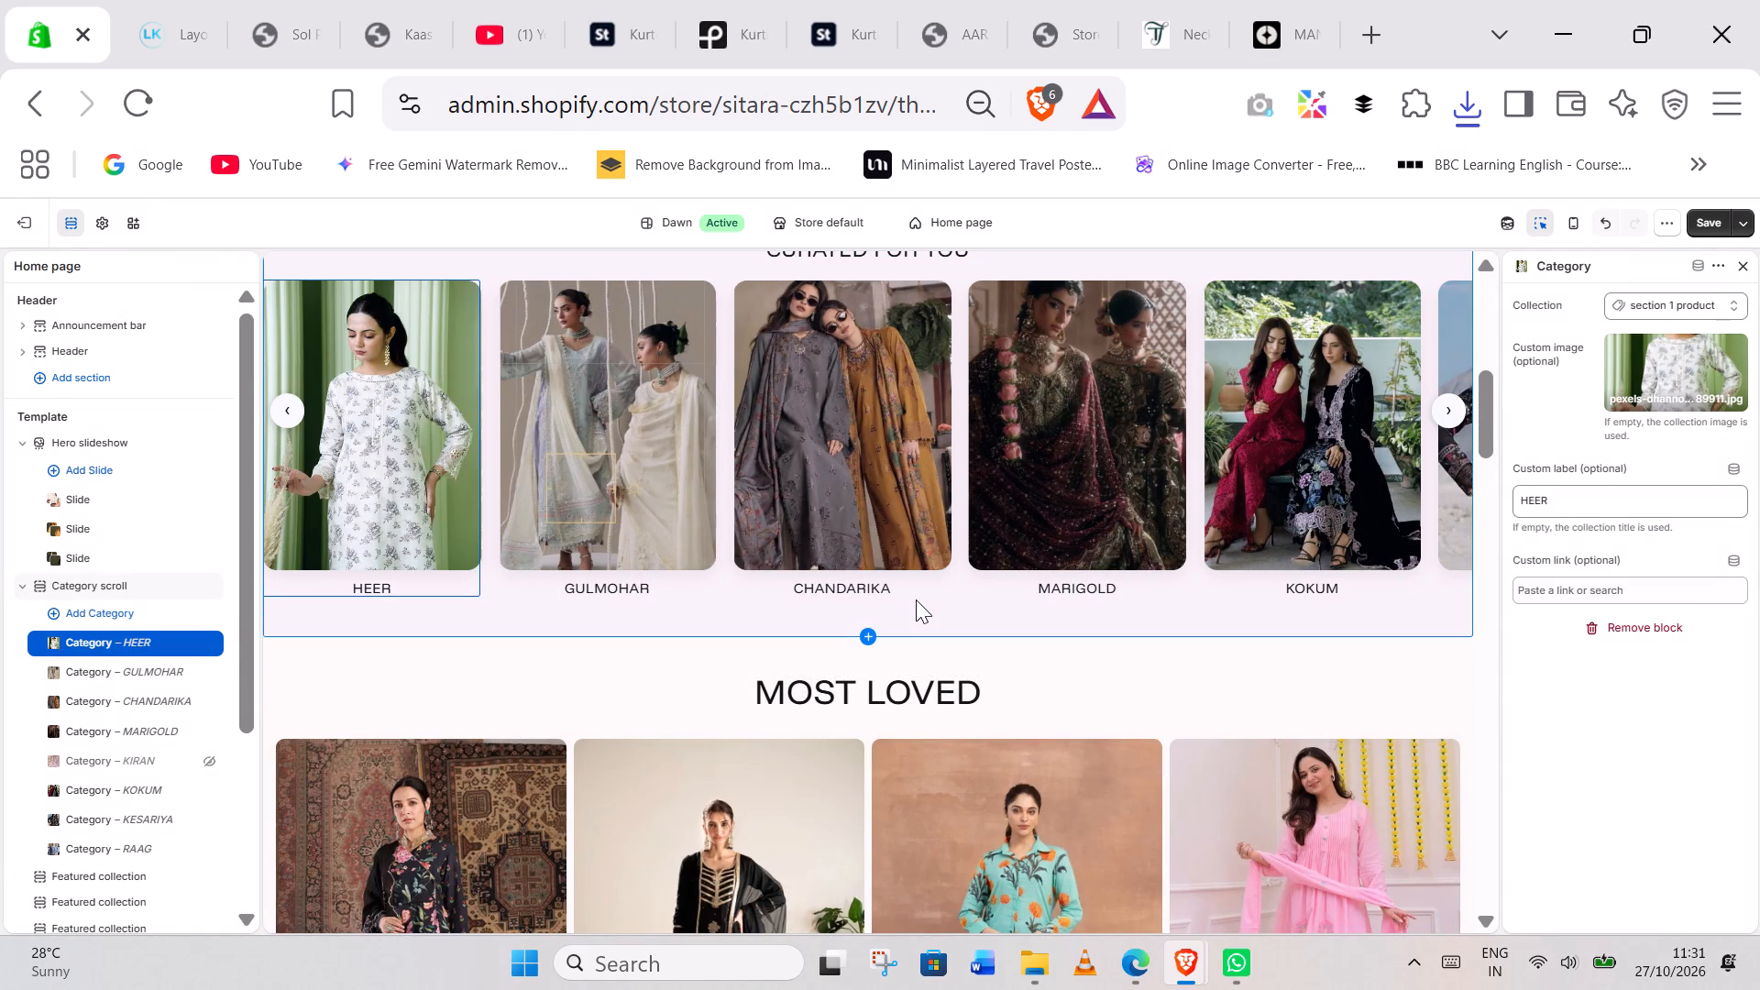
Upload the downloaded photo pexels-dhanno-19335609 as a replacement custom image for the GULMOHAR category.
left_click(691, 429)
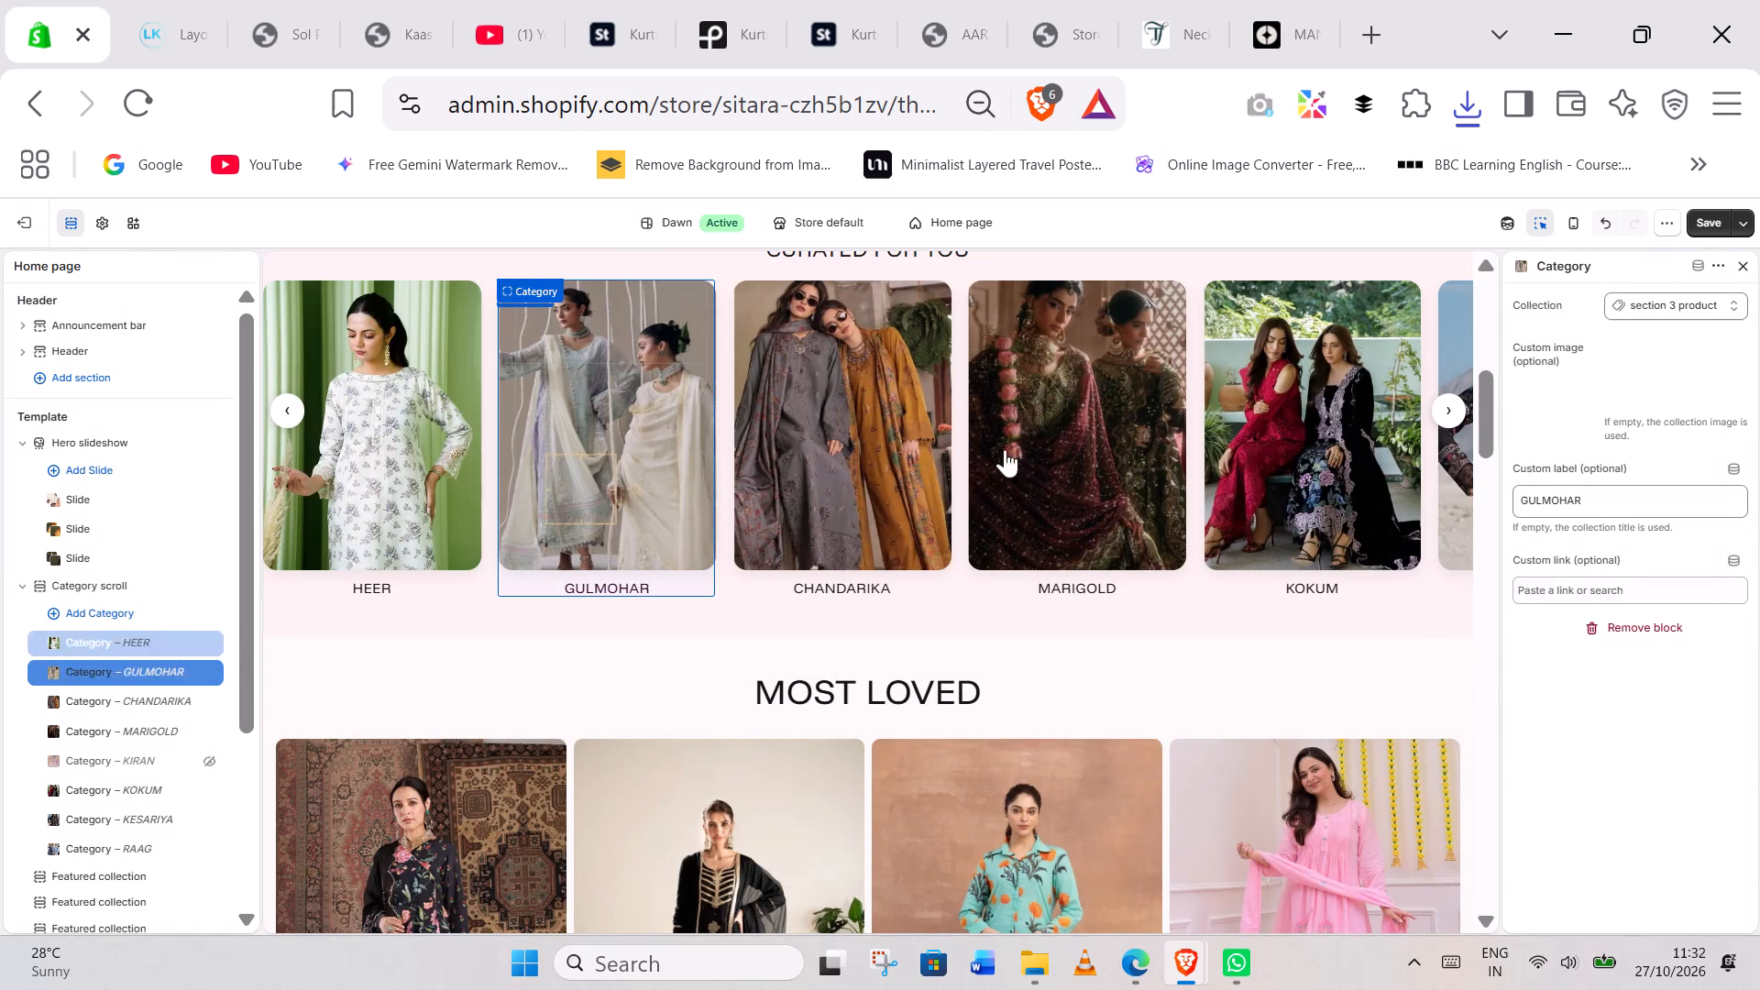
left_click(1679, 368)
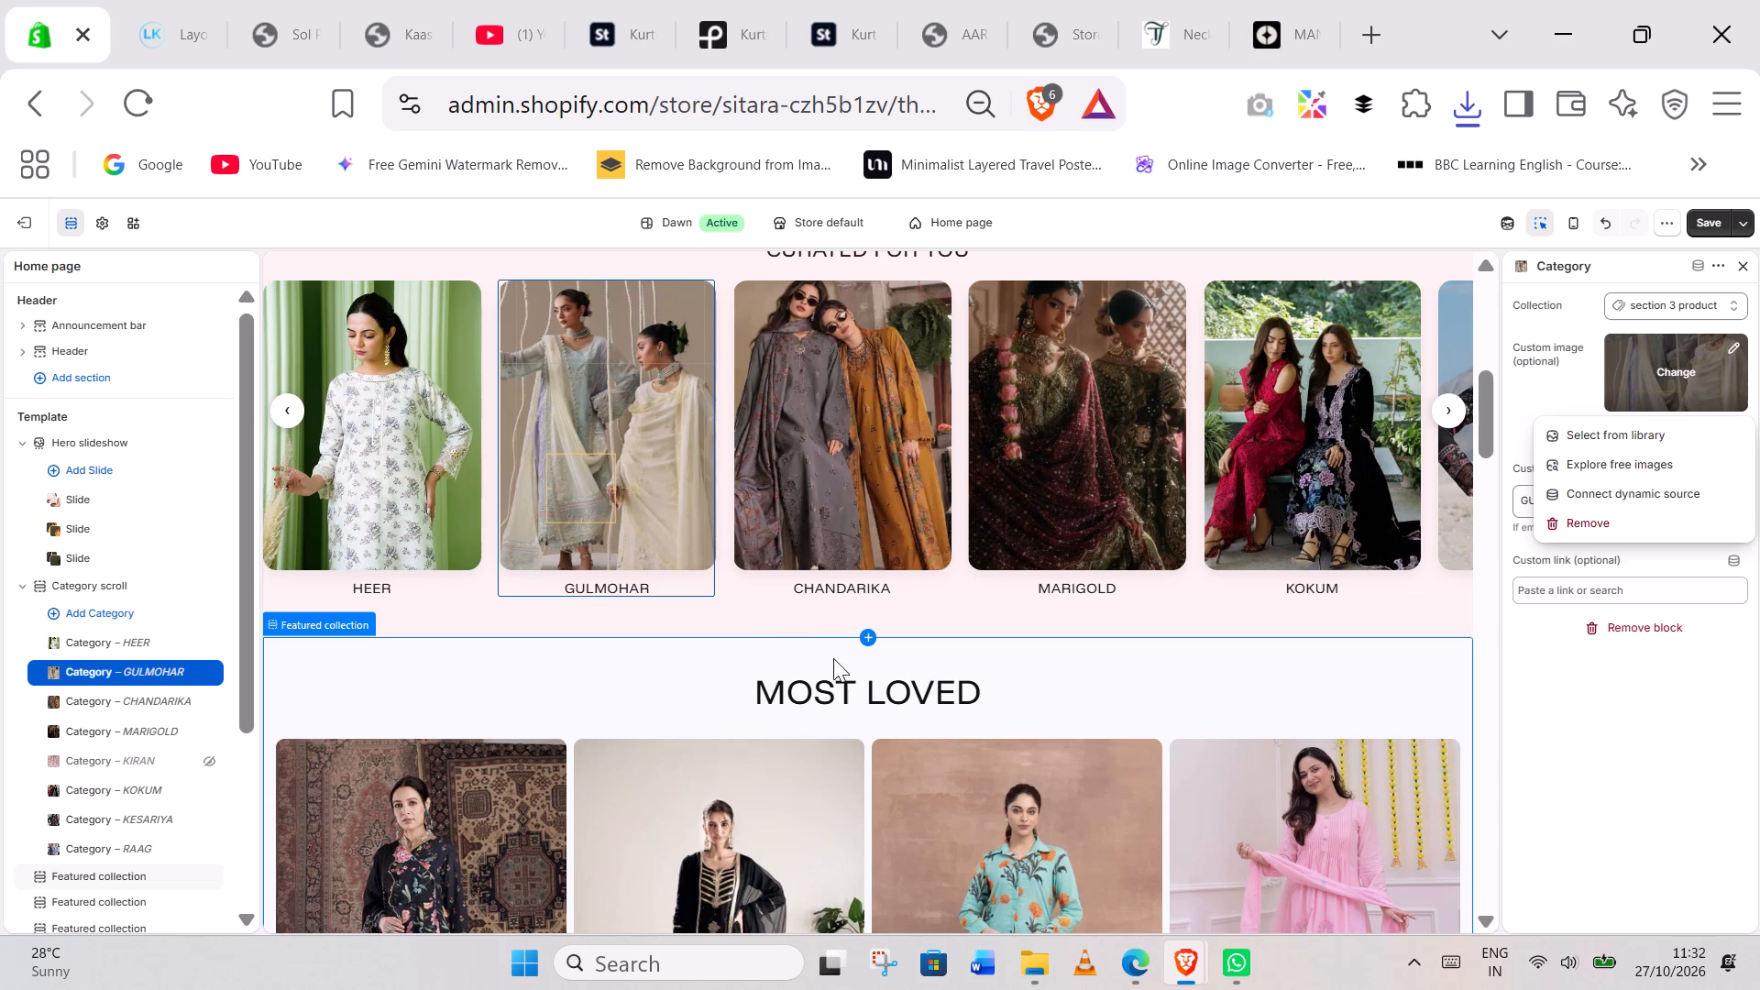
left_click(1628, 441)
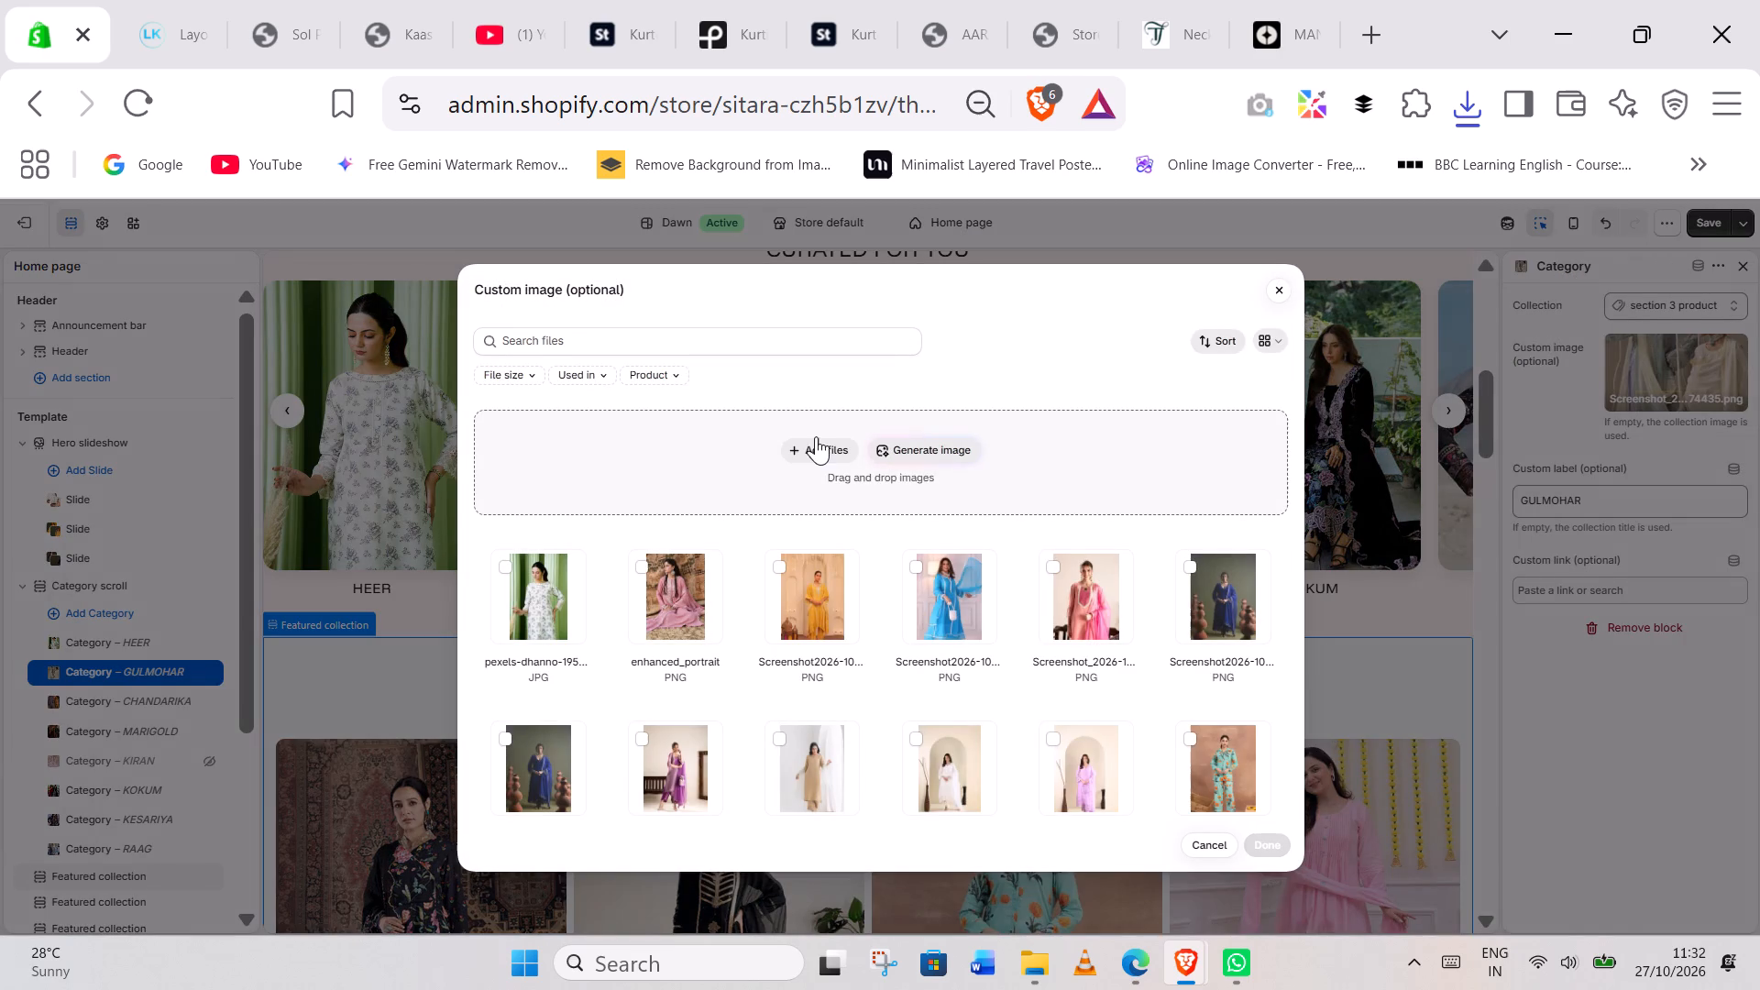
left_click(822, 445)
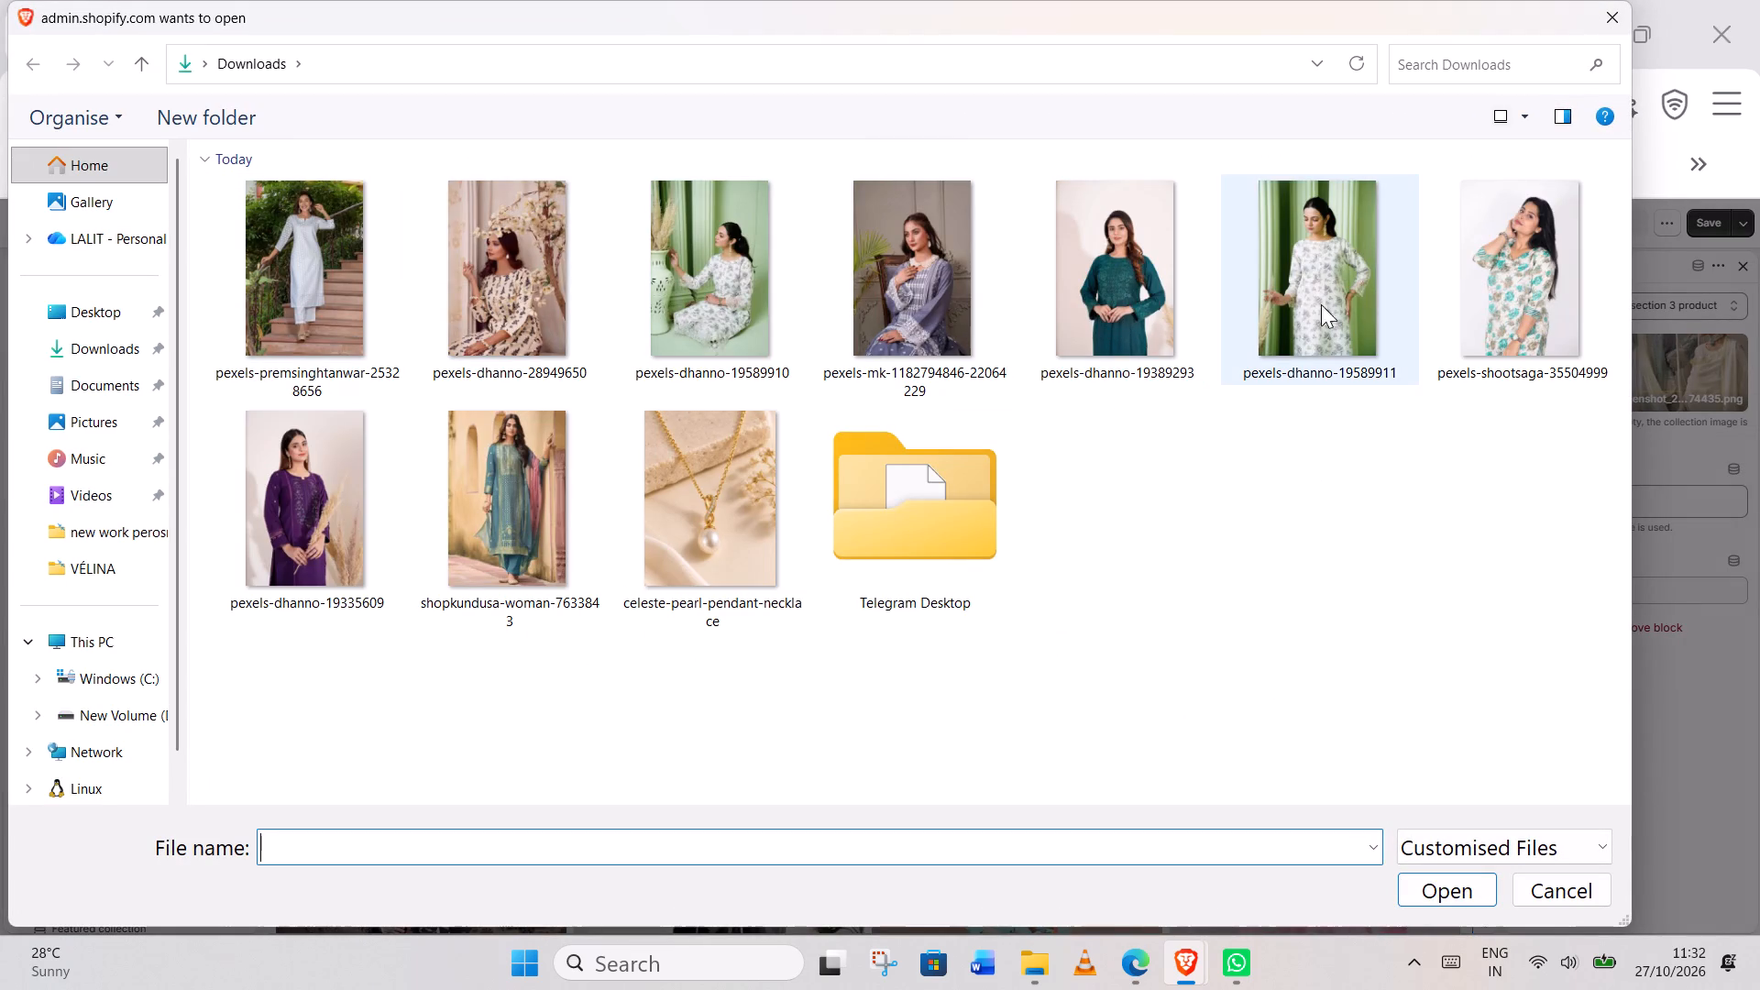
double_click(284, 511)
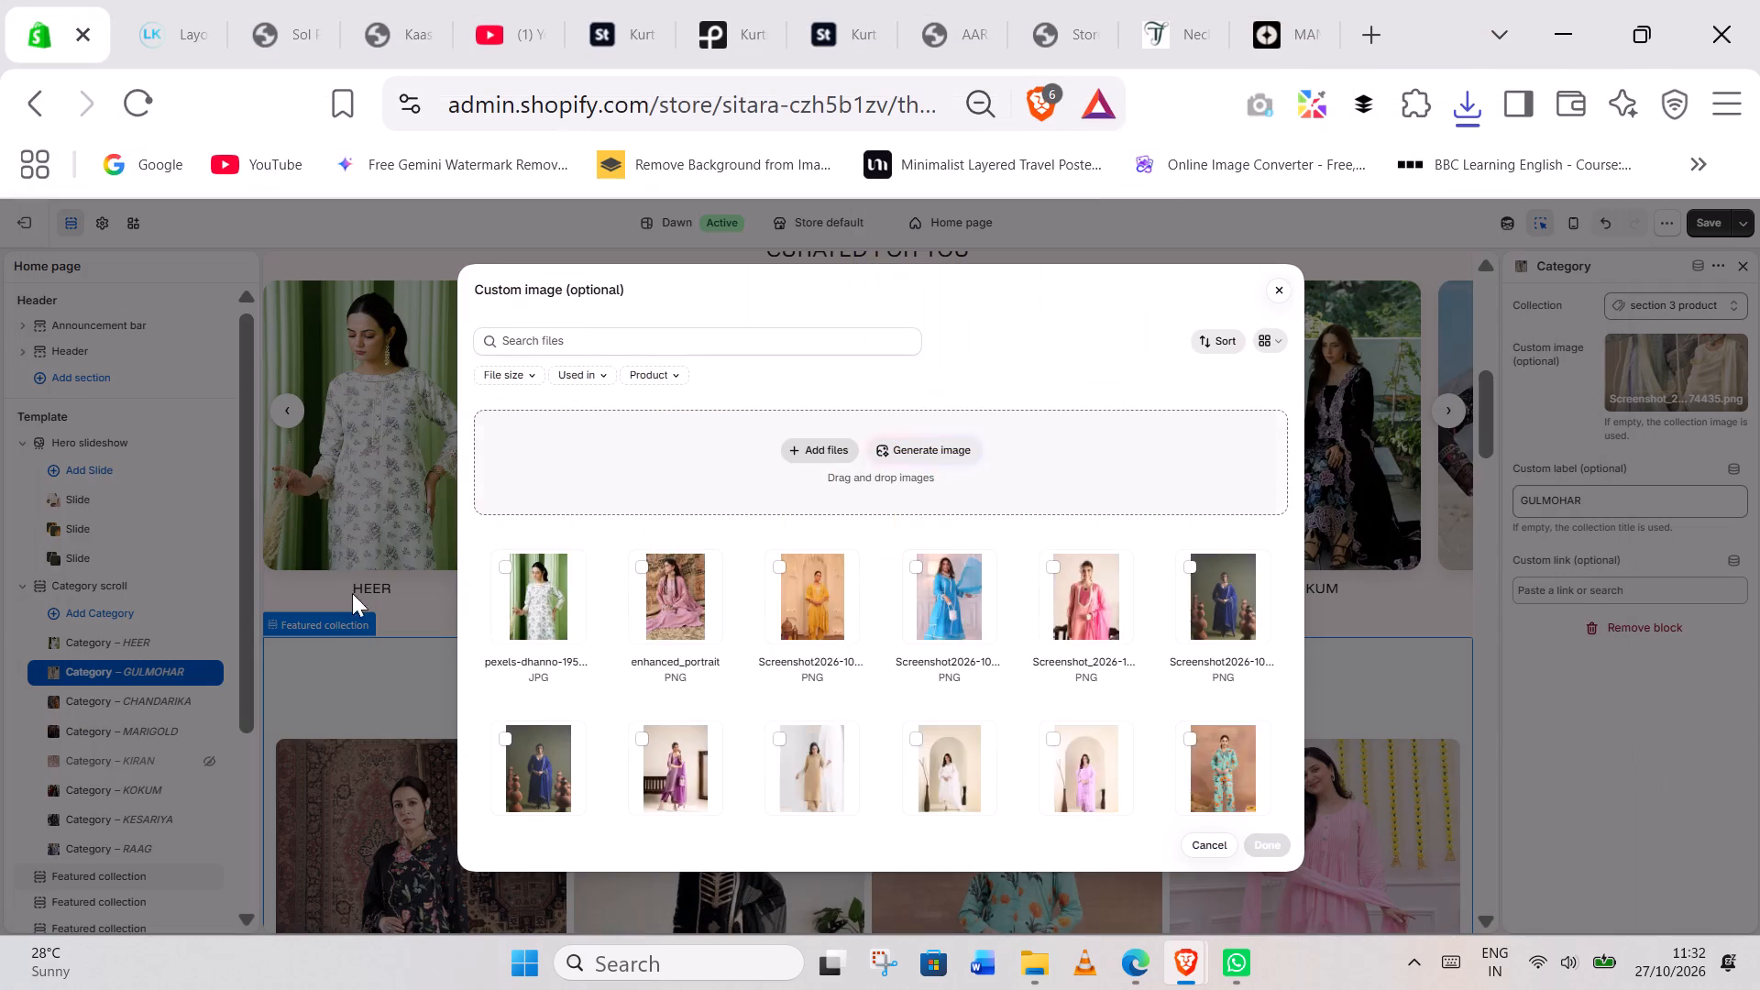
Switch to the browser window with the Celeste Pearl Pendant Necklace product page, glance over its offers and close it.
left_click(1170, 951)
left_click(1312, 861)
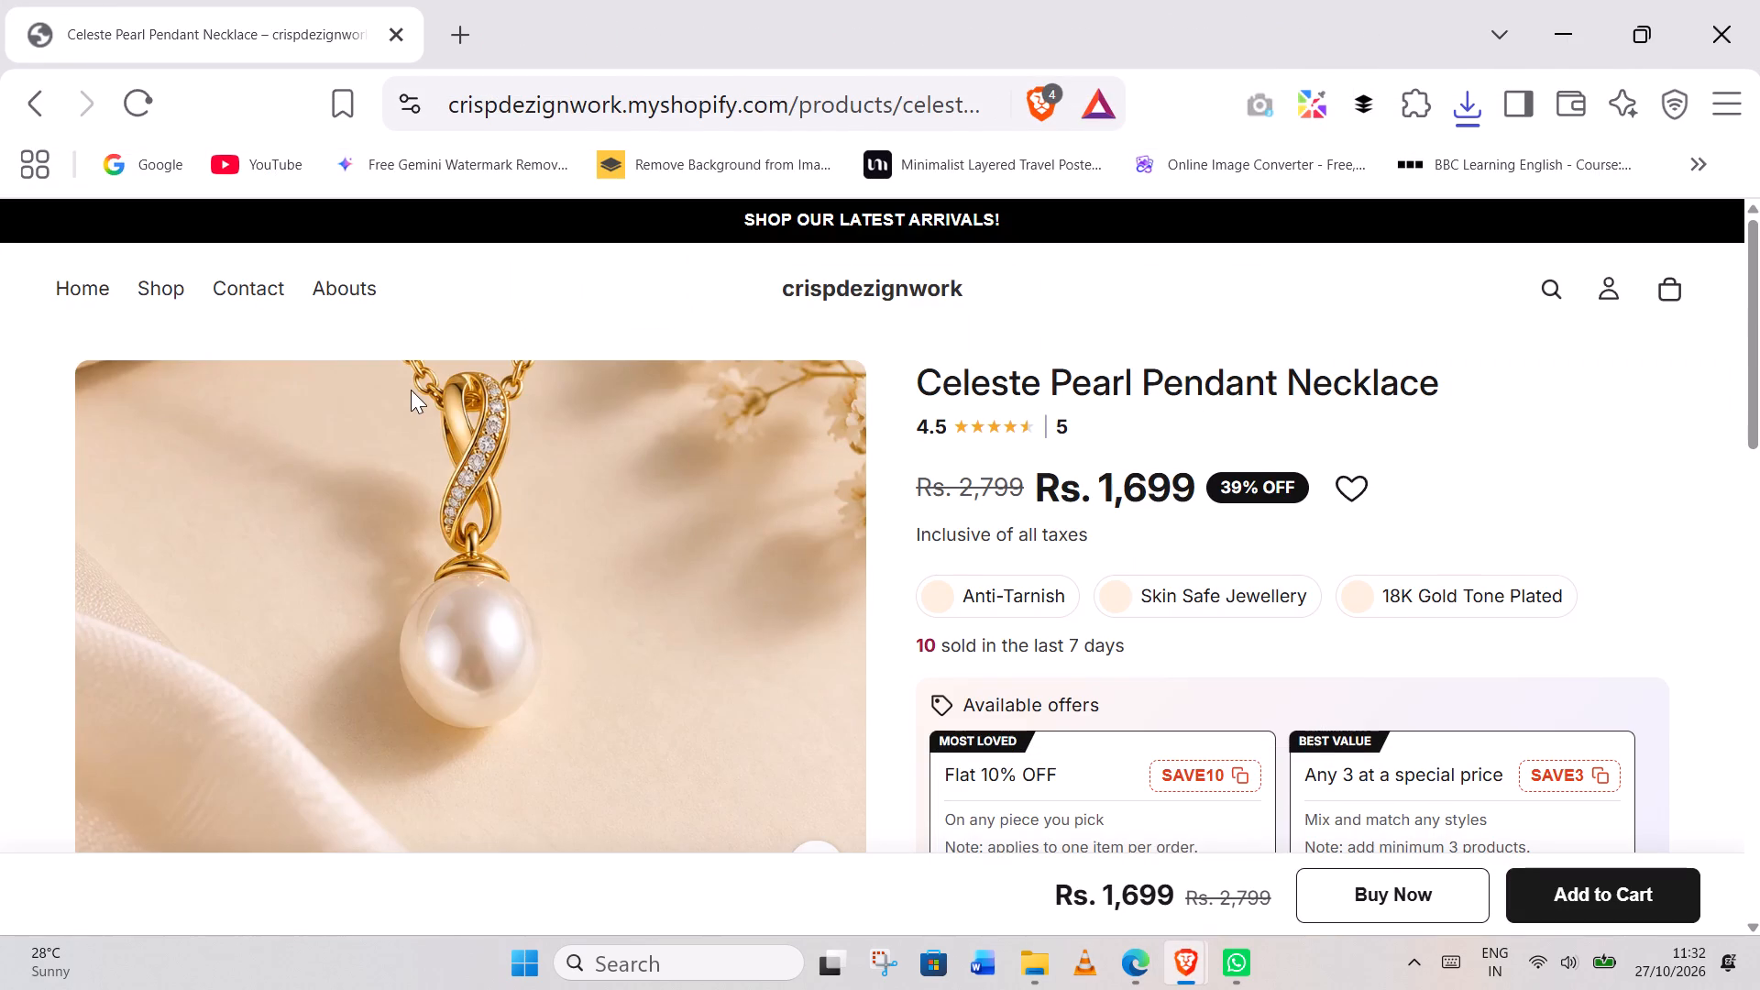
scroll(424, 342, "down", 2)
left_click(393, 32)
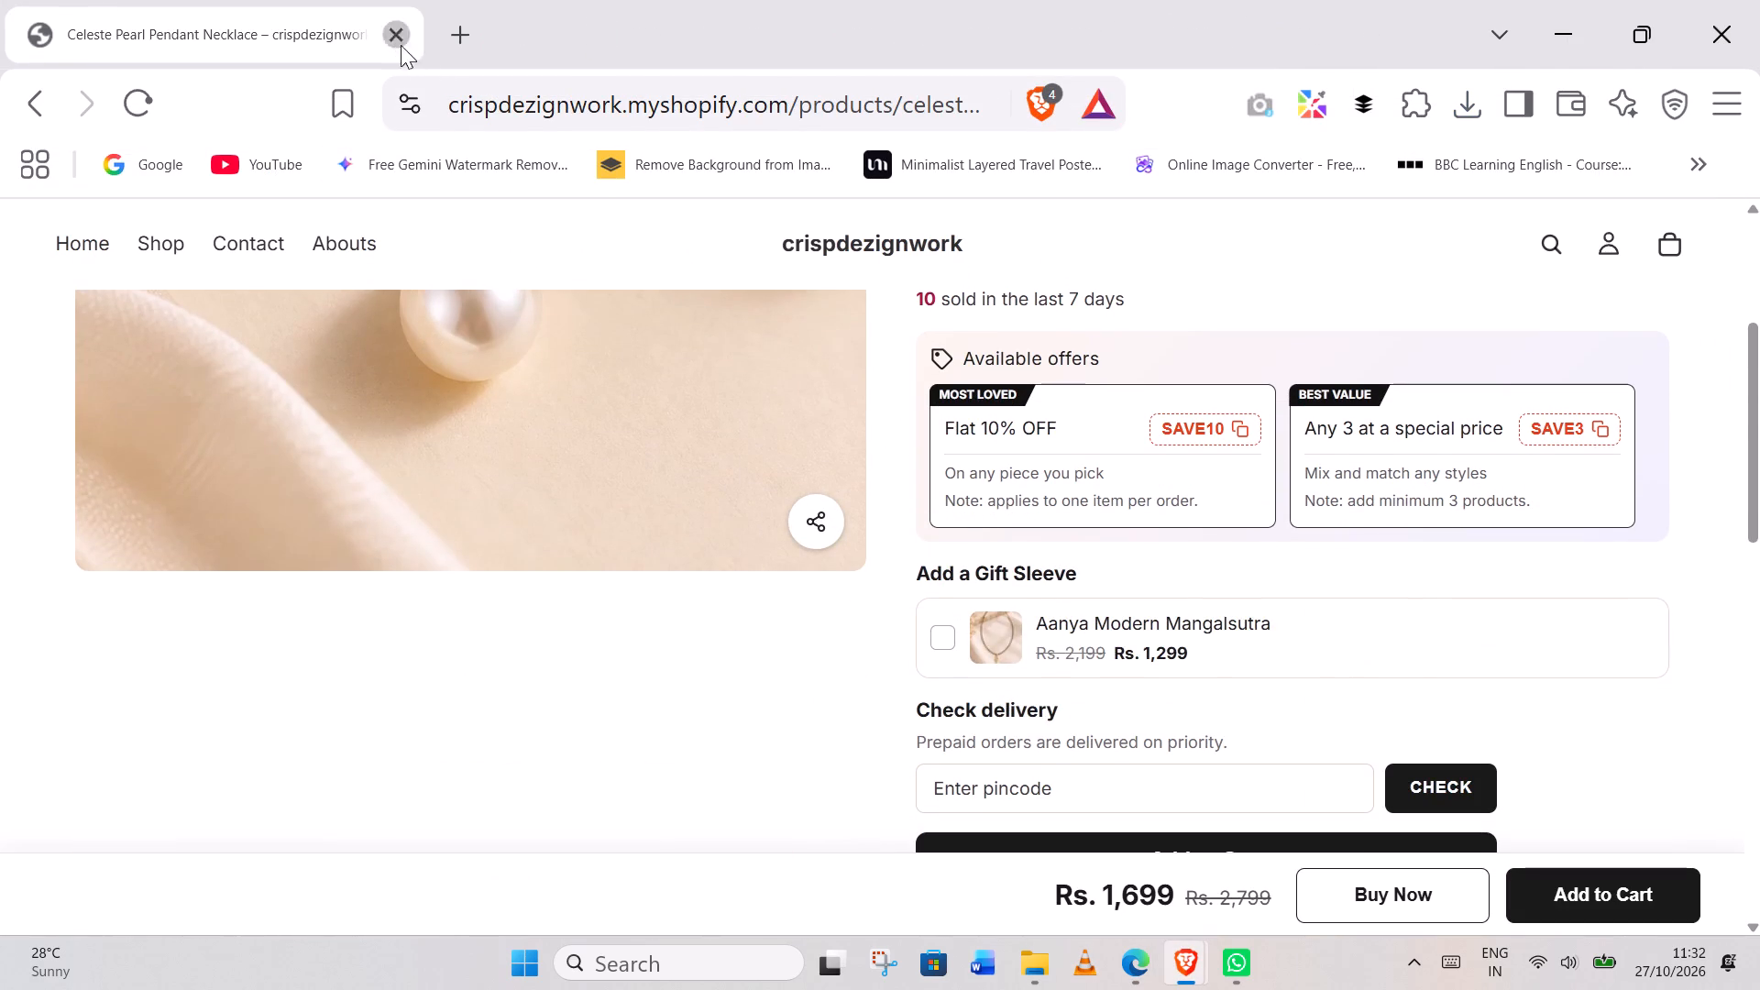
Apply the uploaded purple kurti photo as the GULMOHAR category's custom image.
left_click(1254, 849)
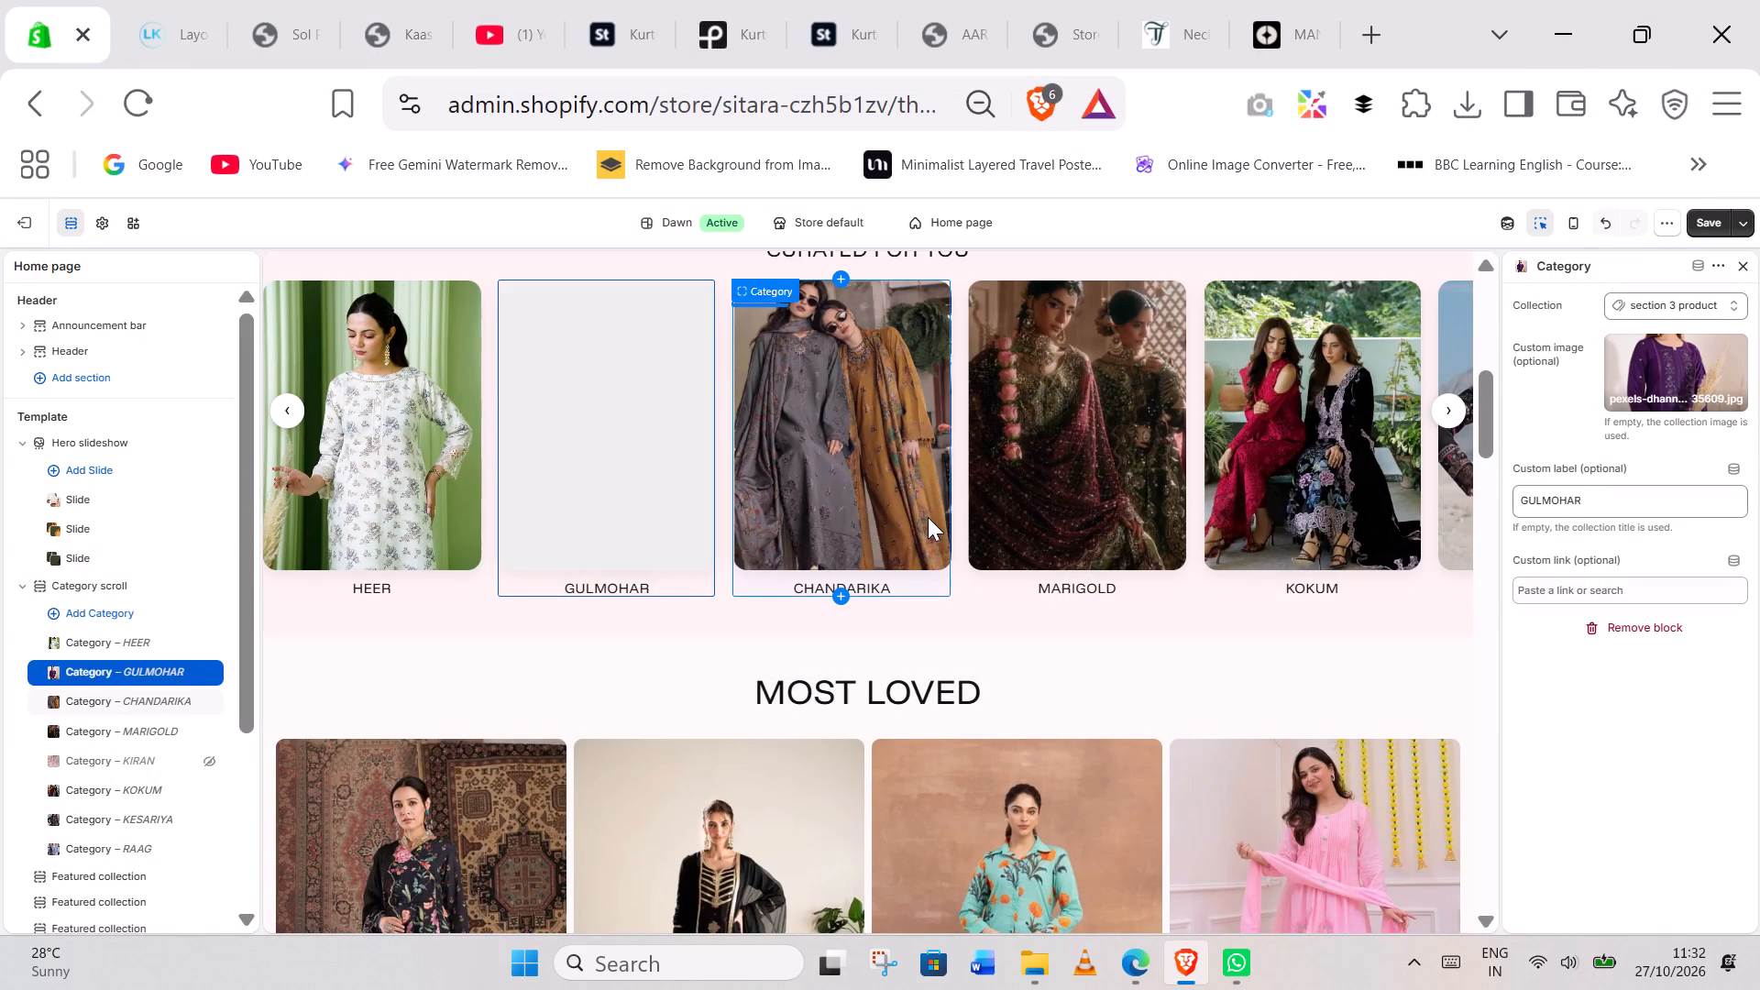
left_click(853, 373)
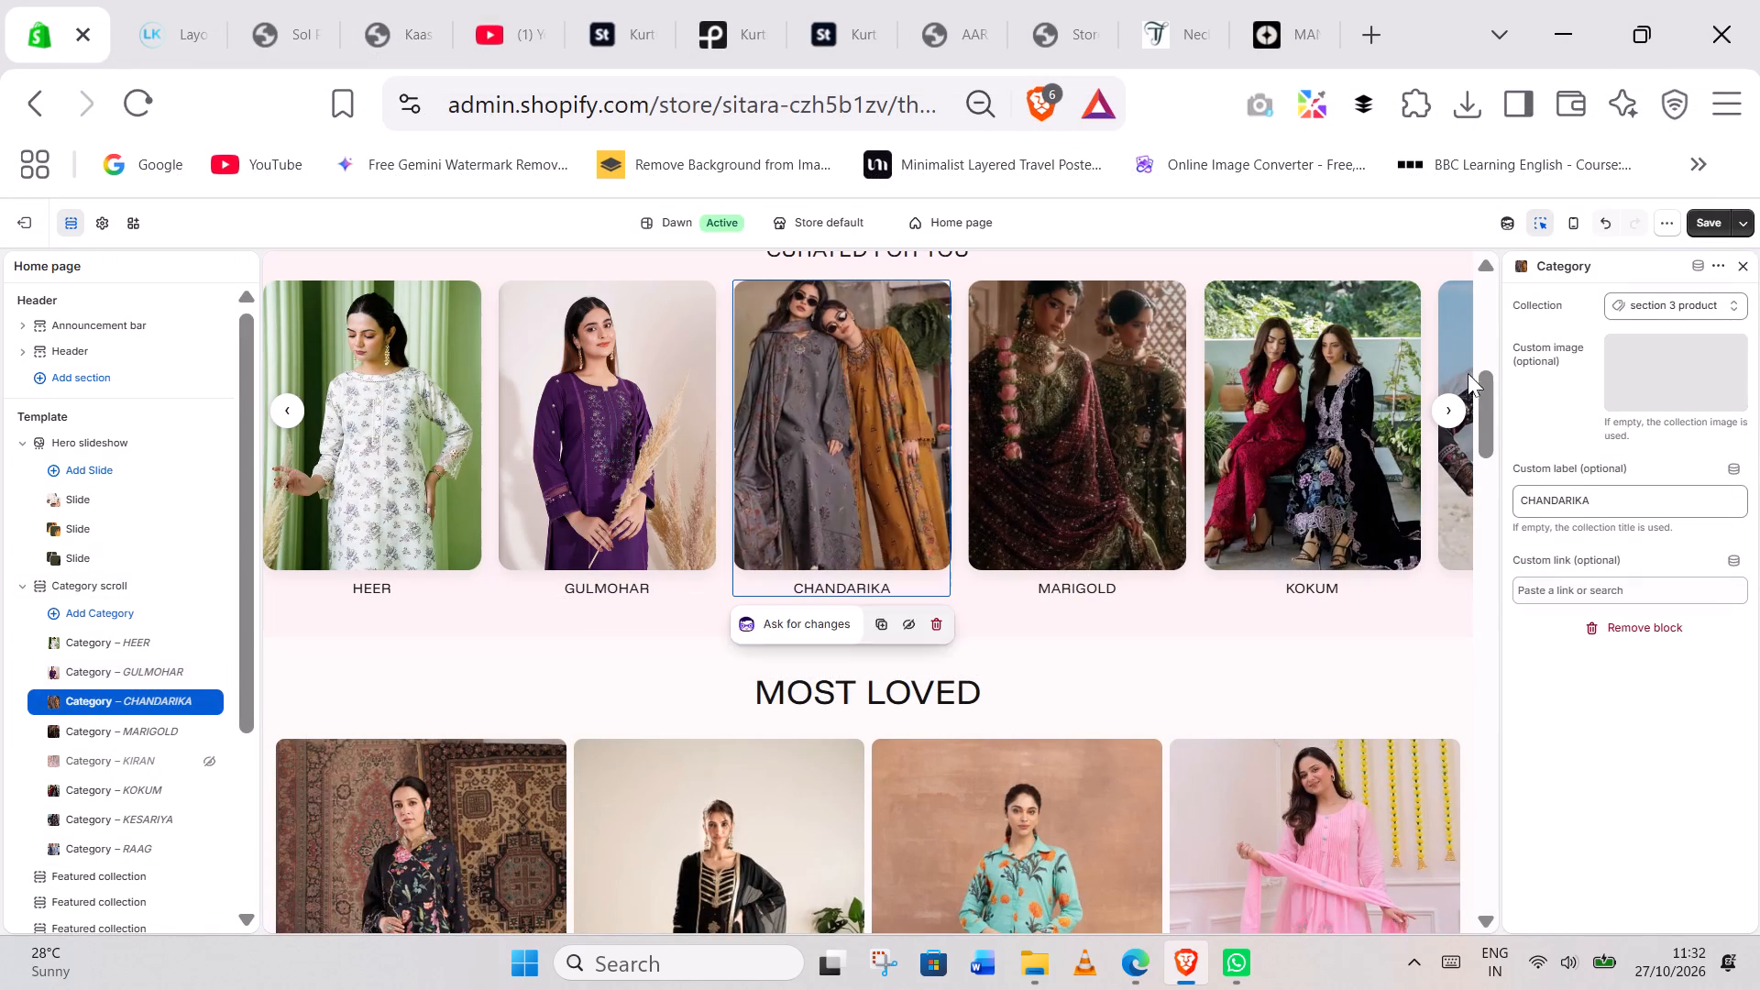
left_click(1670, 366)
left_click(1604, 430)
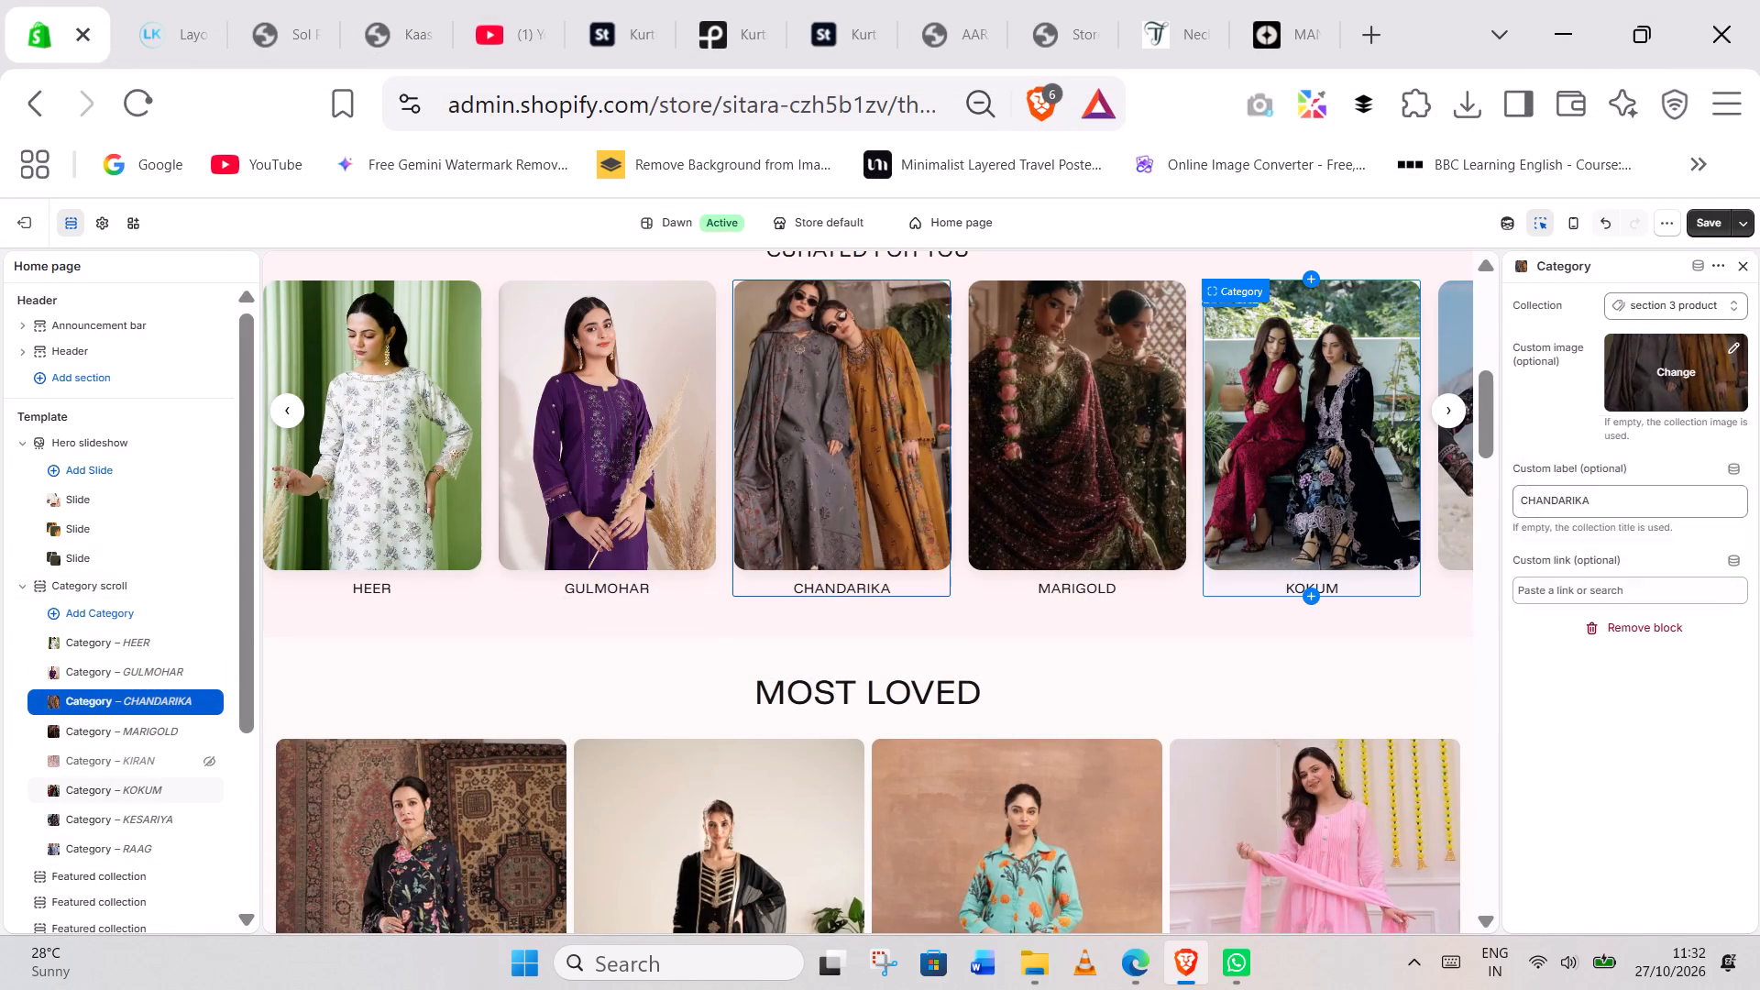
left_click(810, 443)
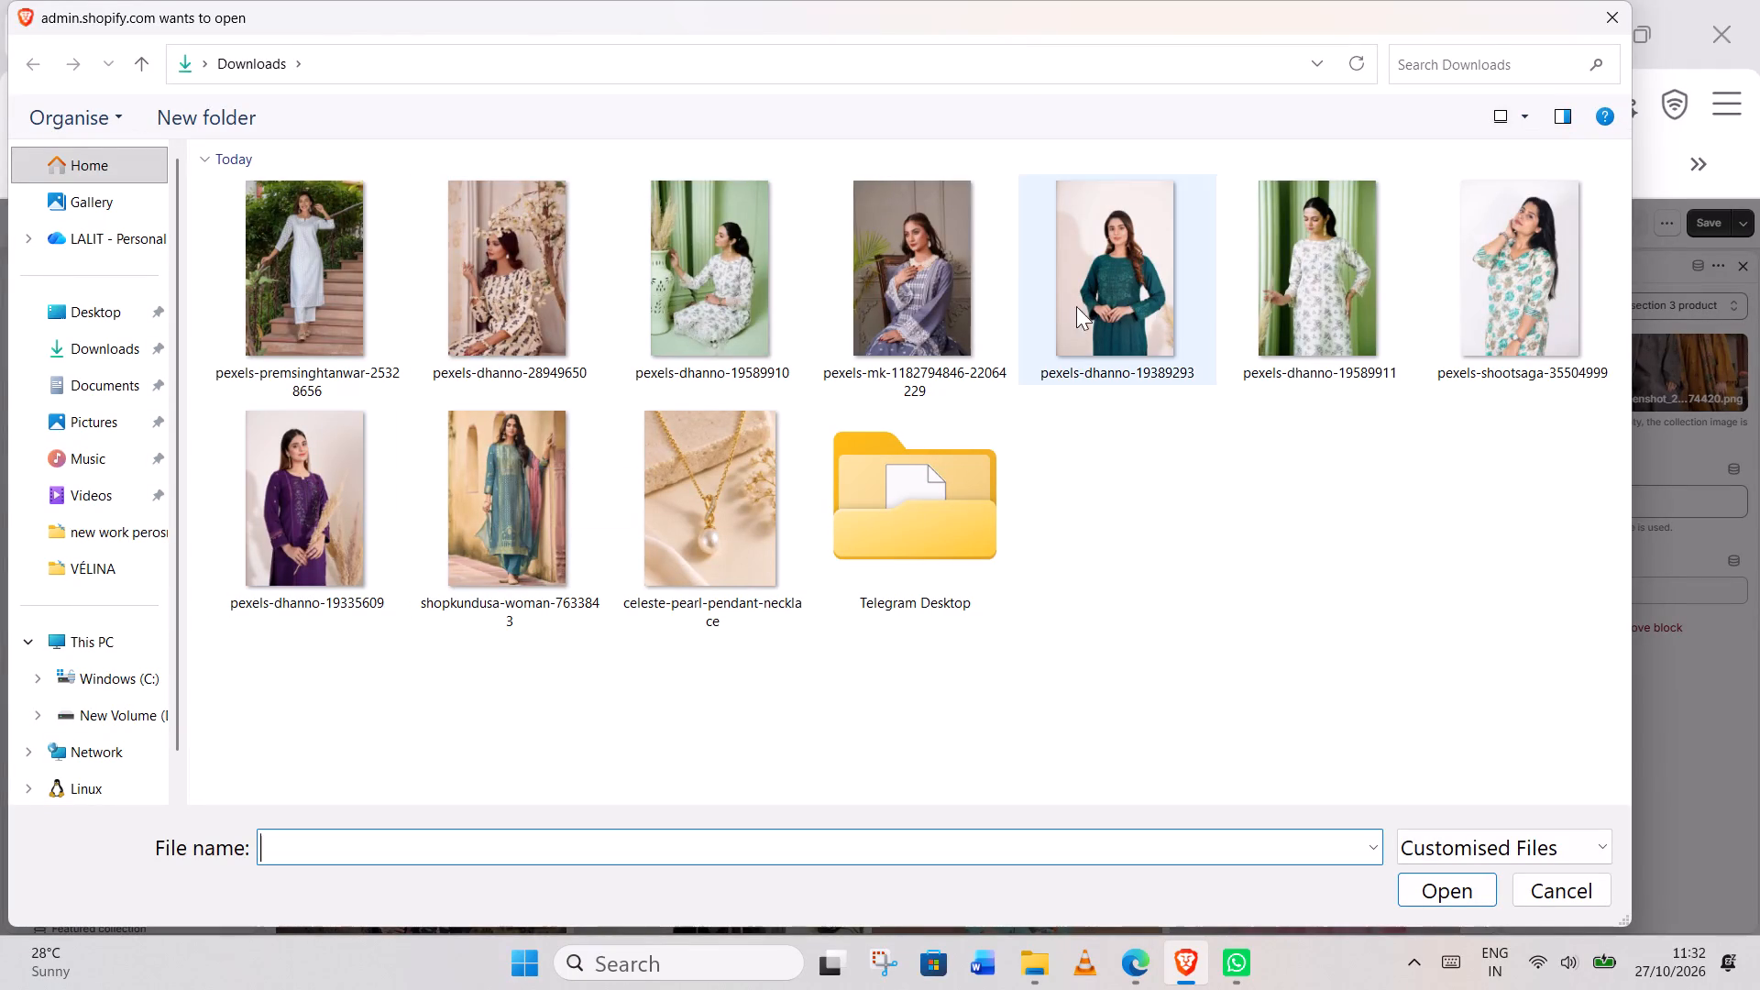
double_click(951, 230)
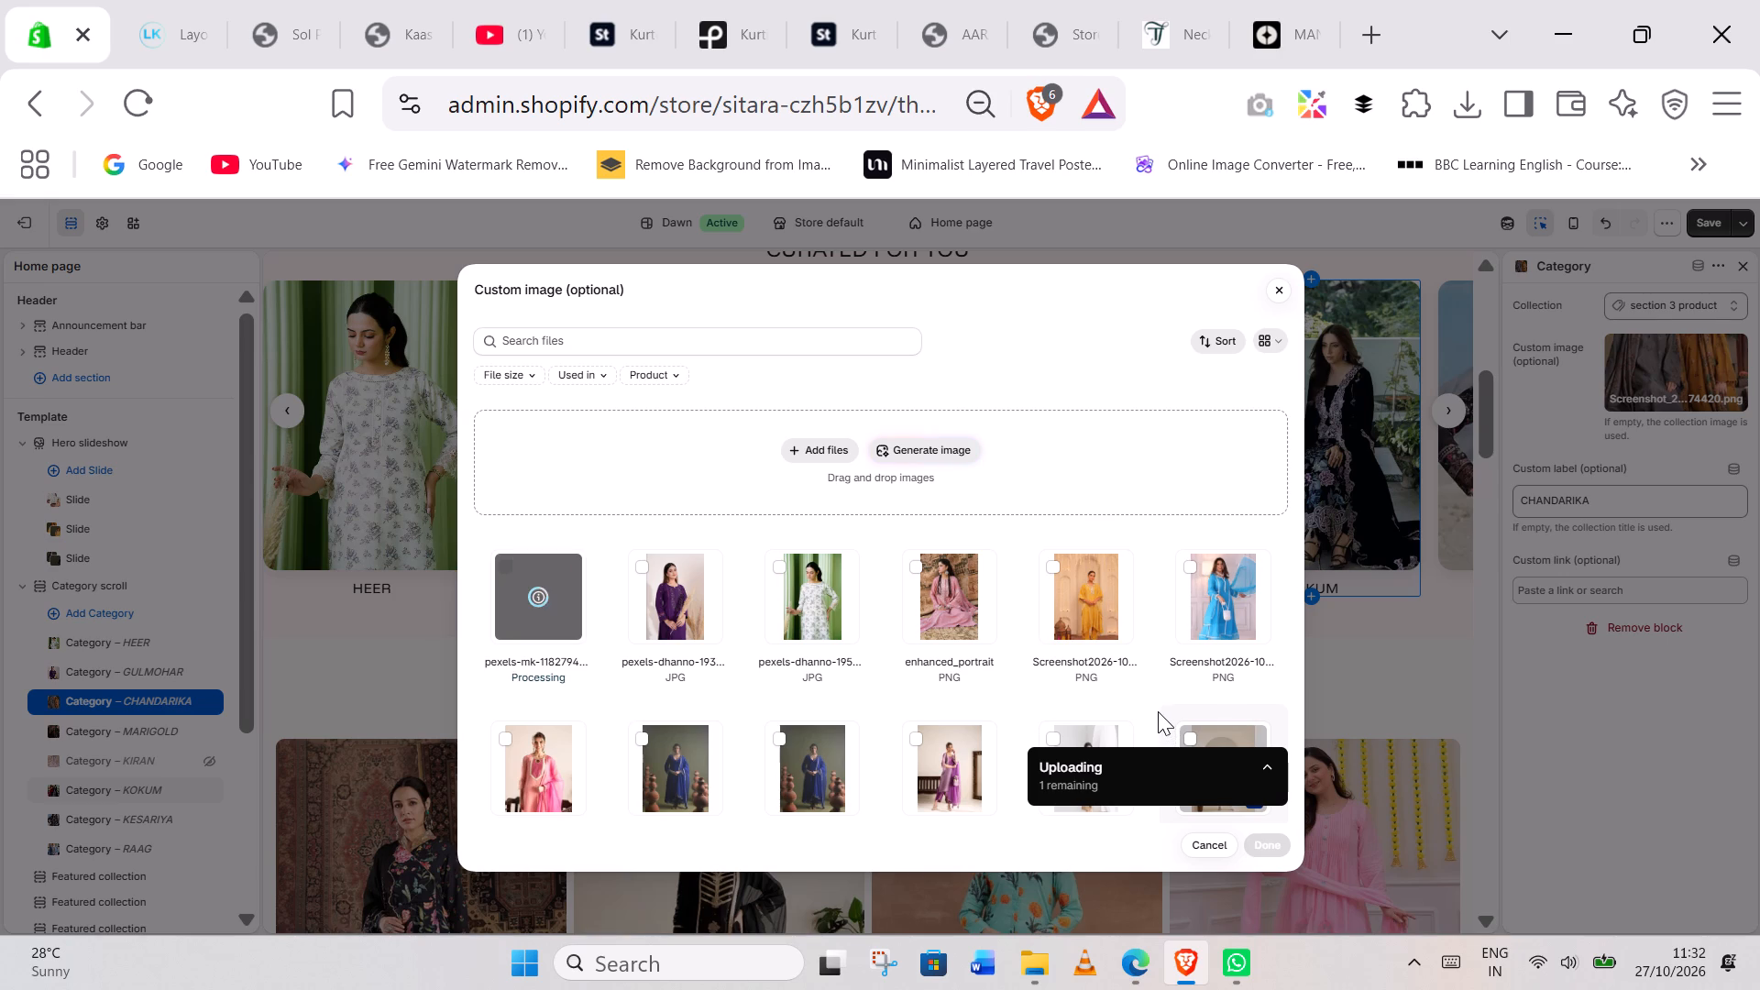
left_click(1262, 841)
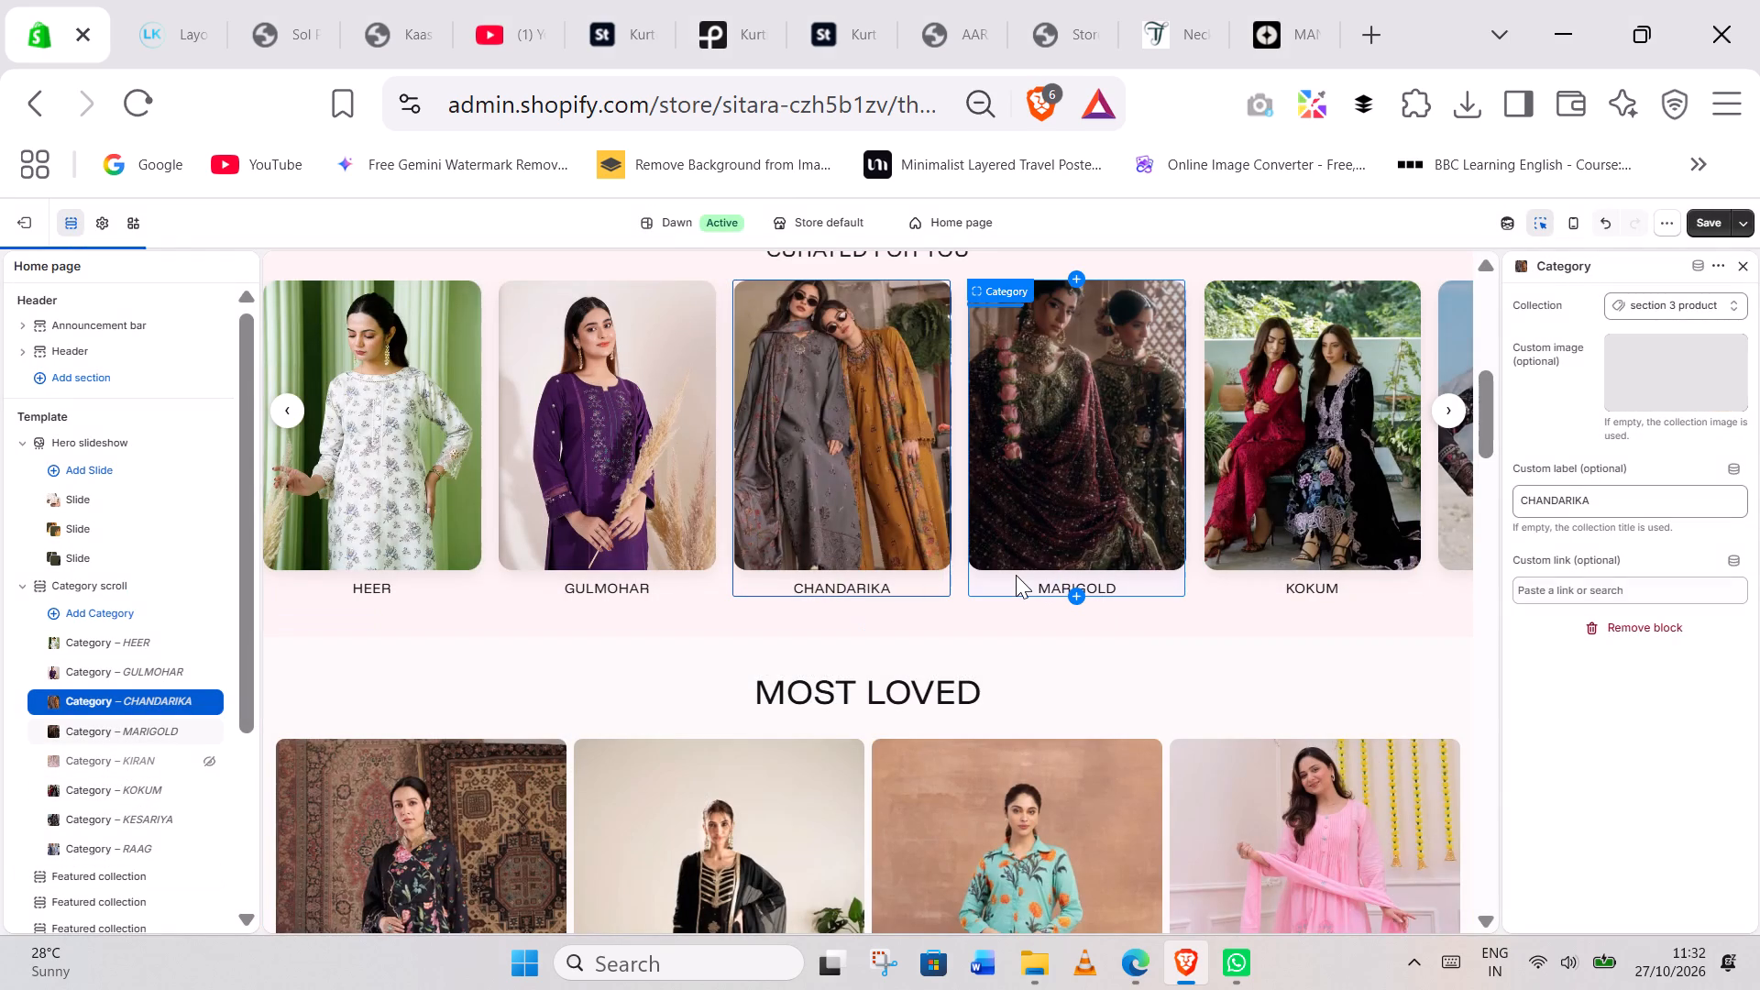
Upload the downloaded photo pexels-dhanno-28949650 as a replacement custom image for the MARIGOLD category.
left_click(1077, 414)
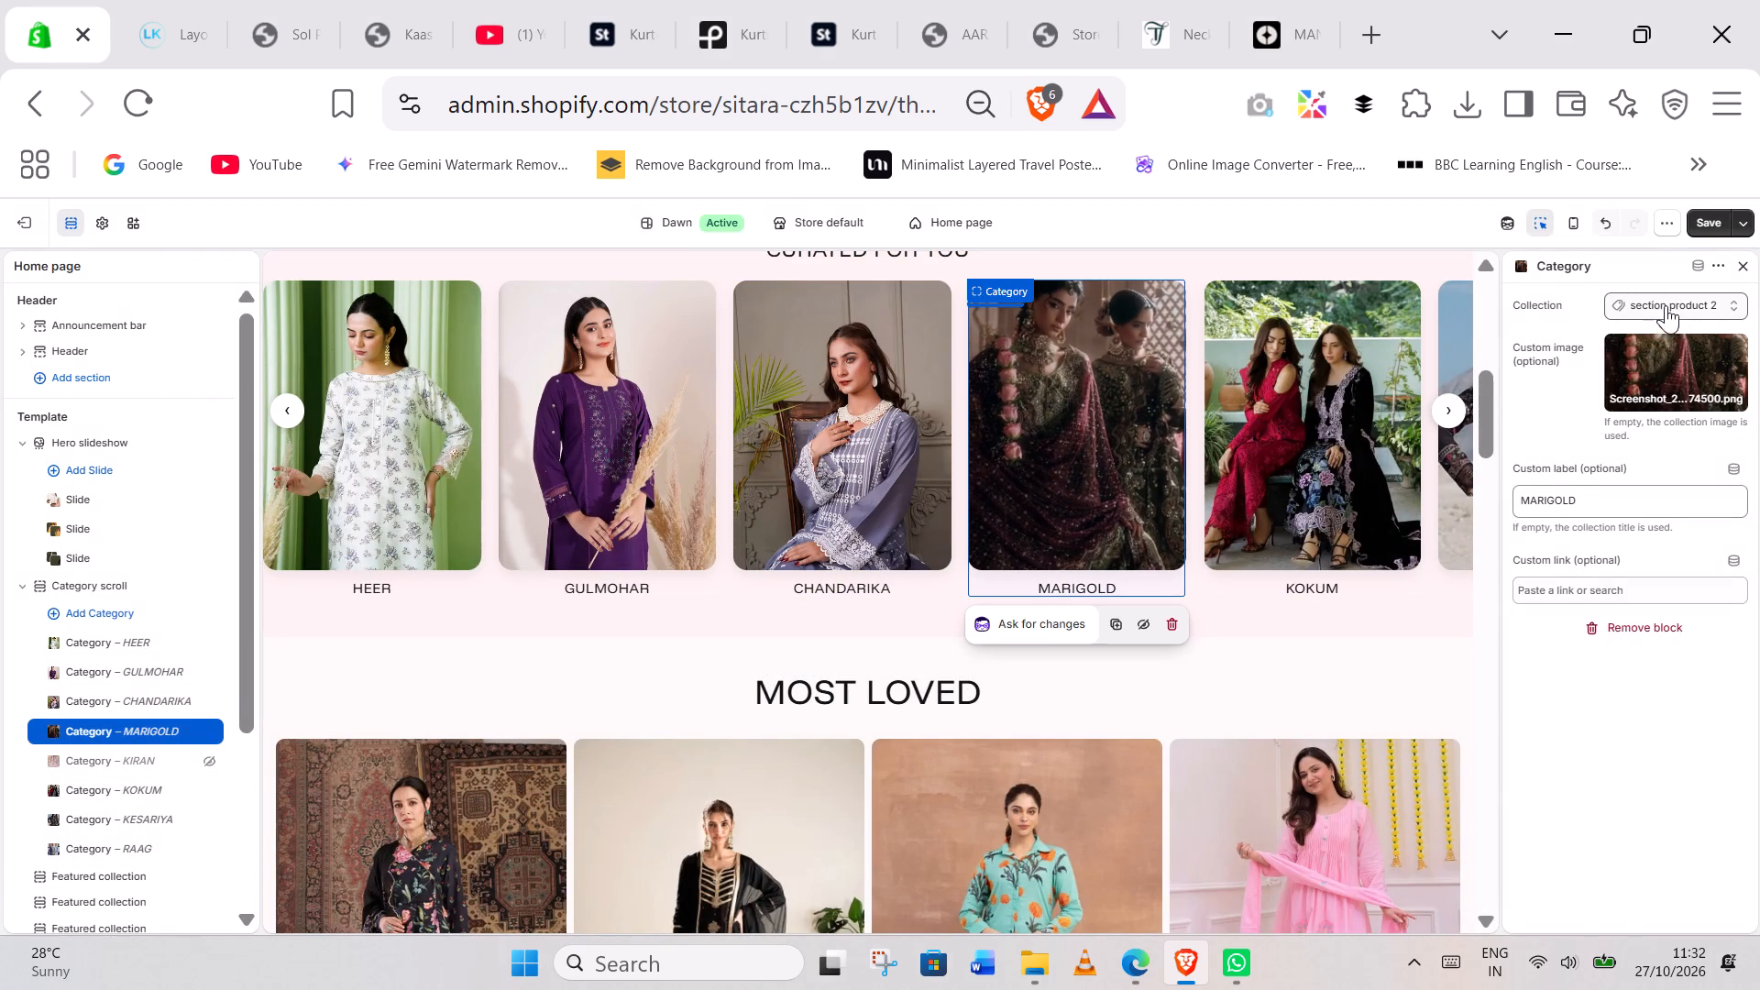
left_click(1674, 368)
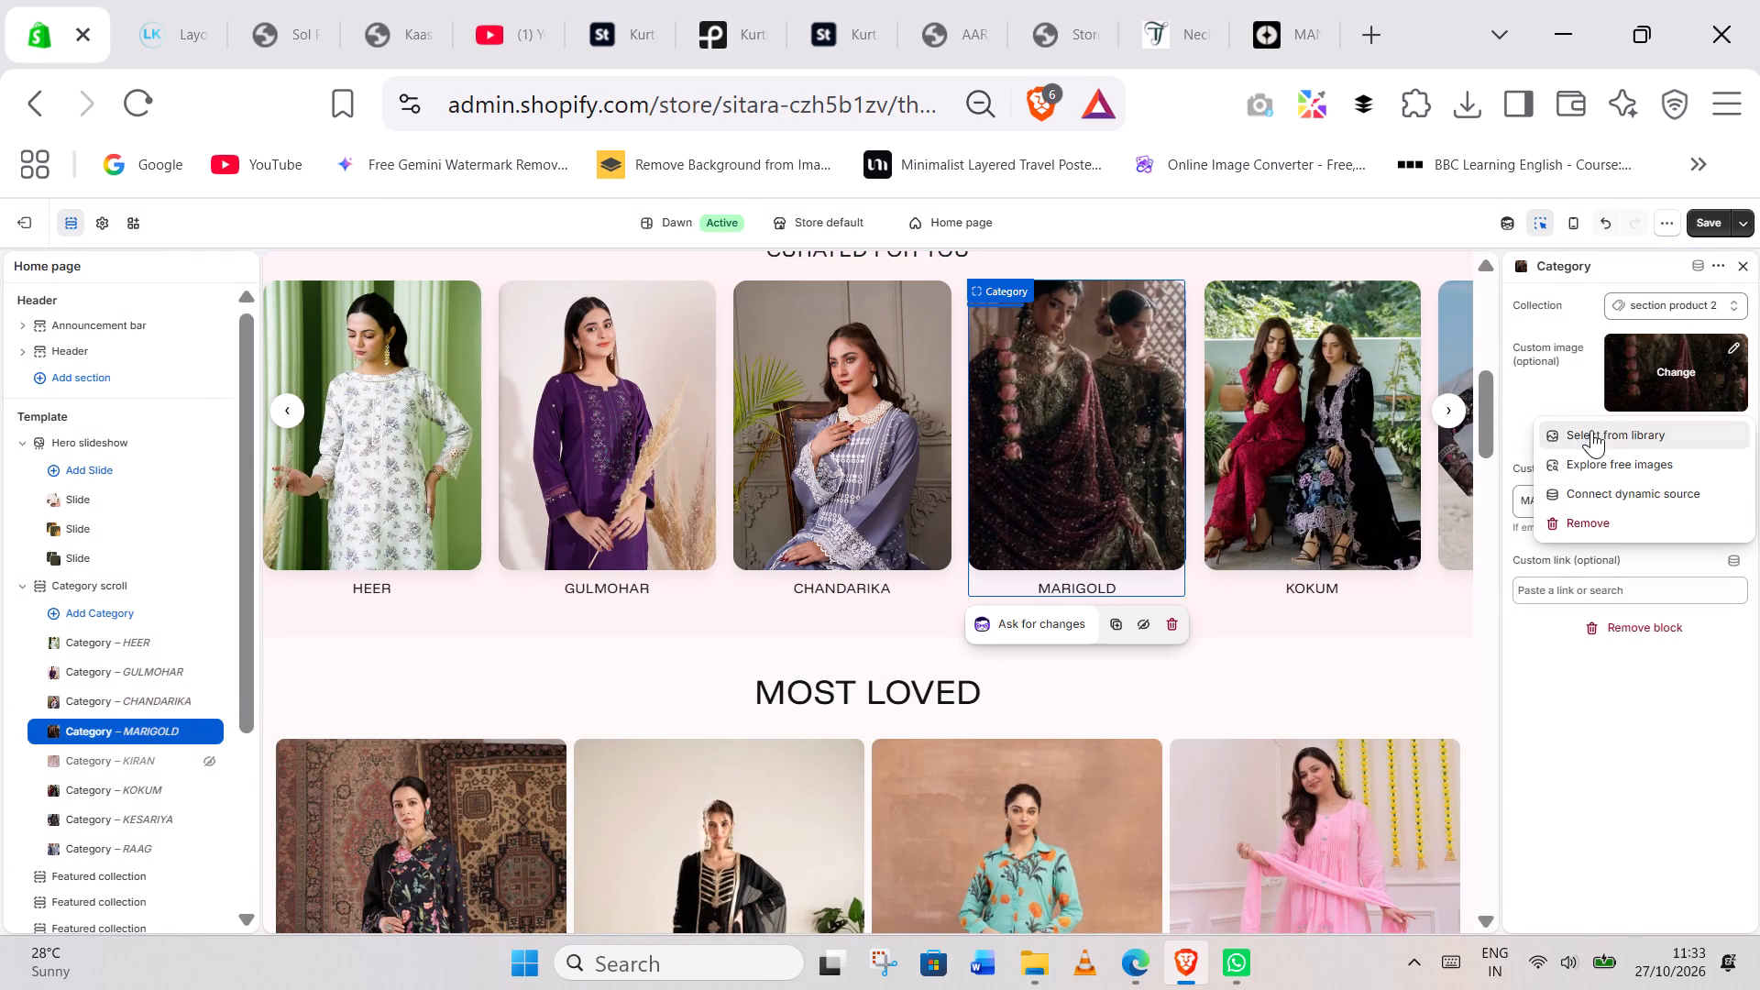
left_click(1591, 430)
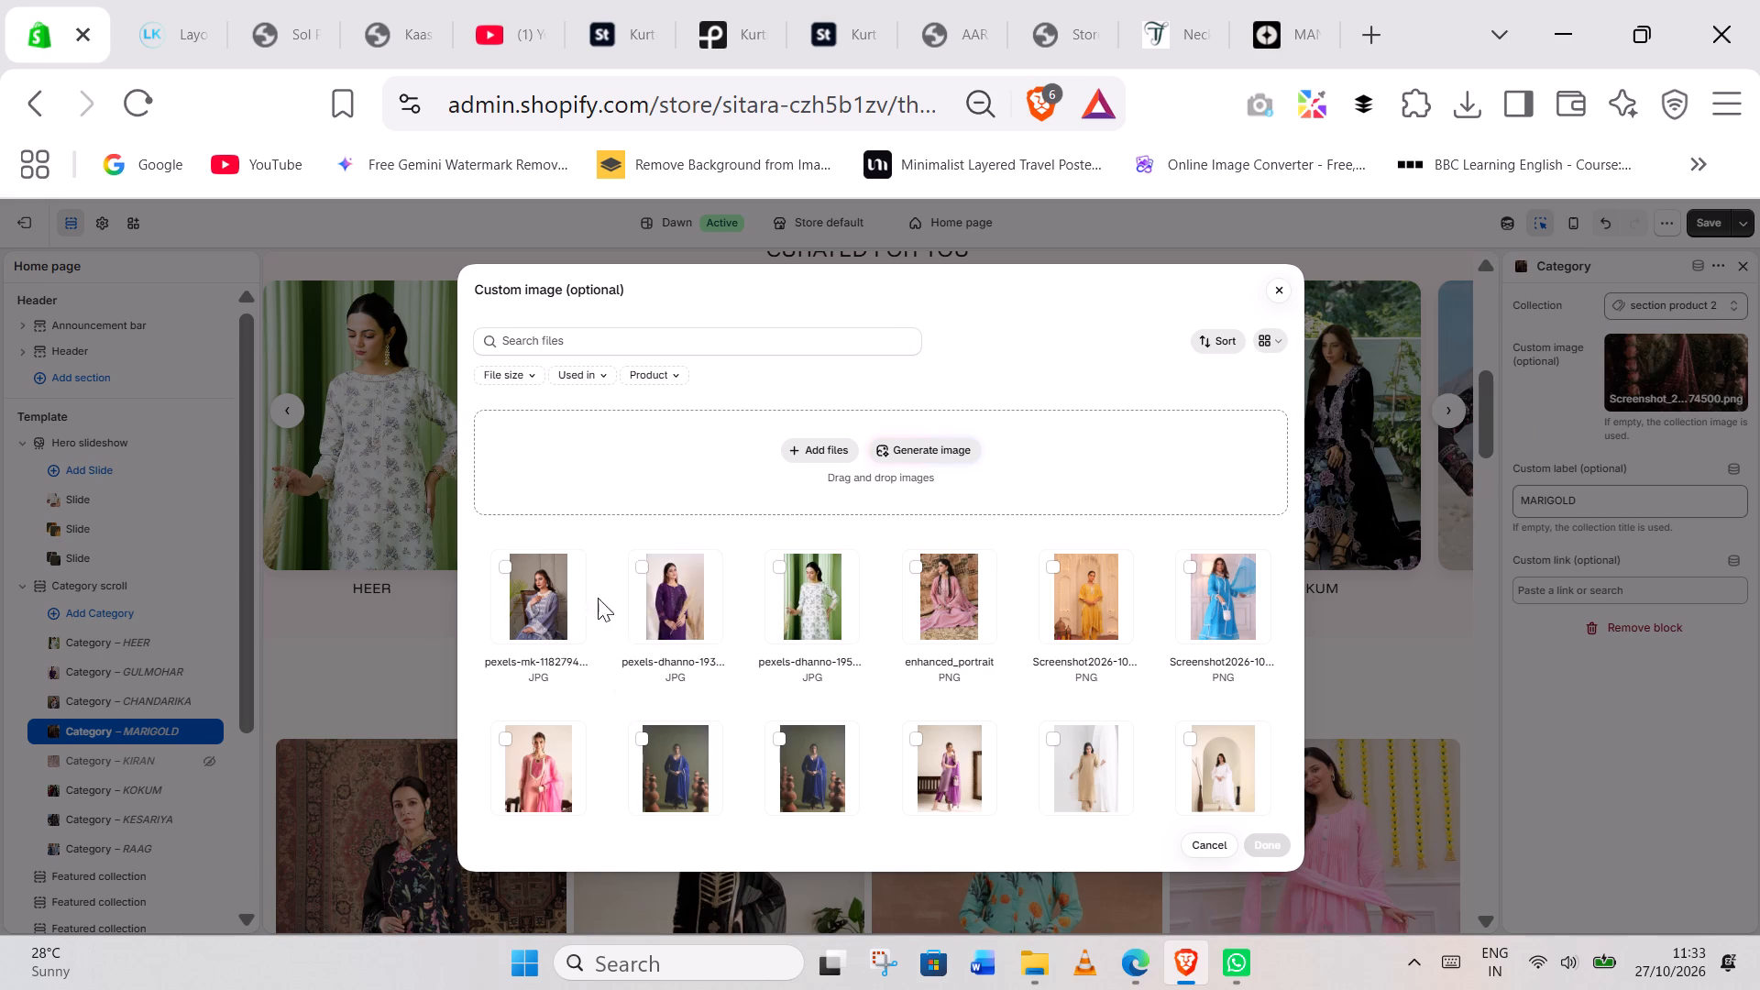
left_click(833, 441)
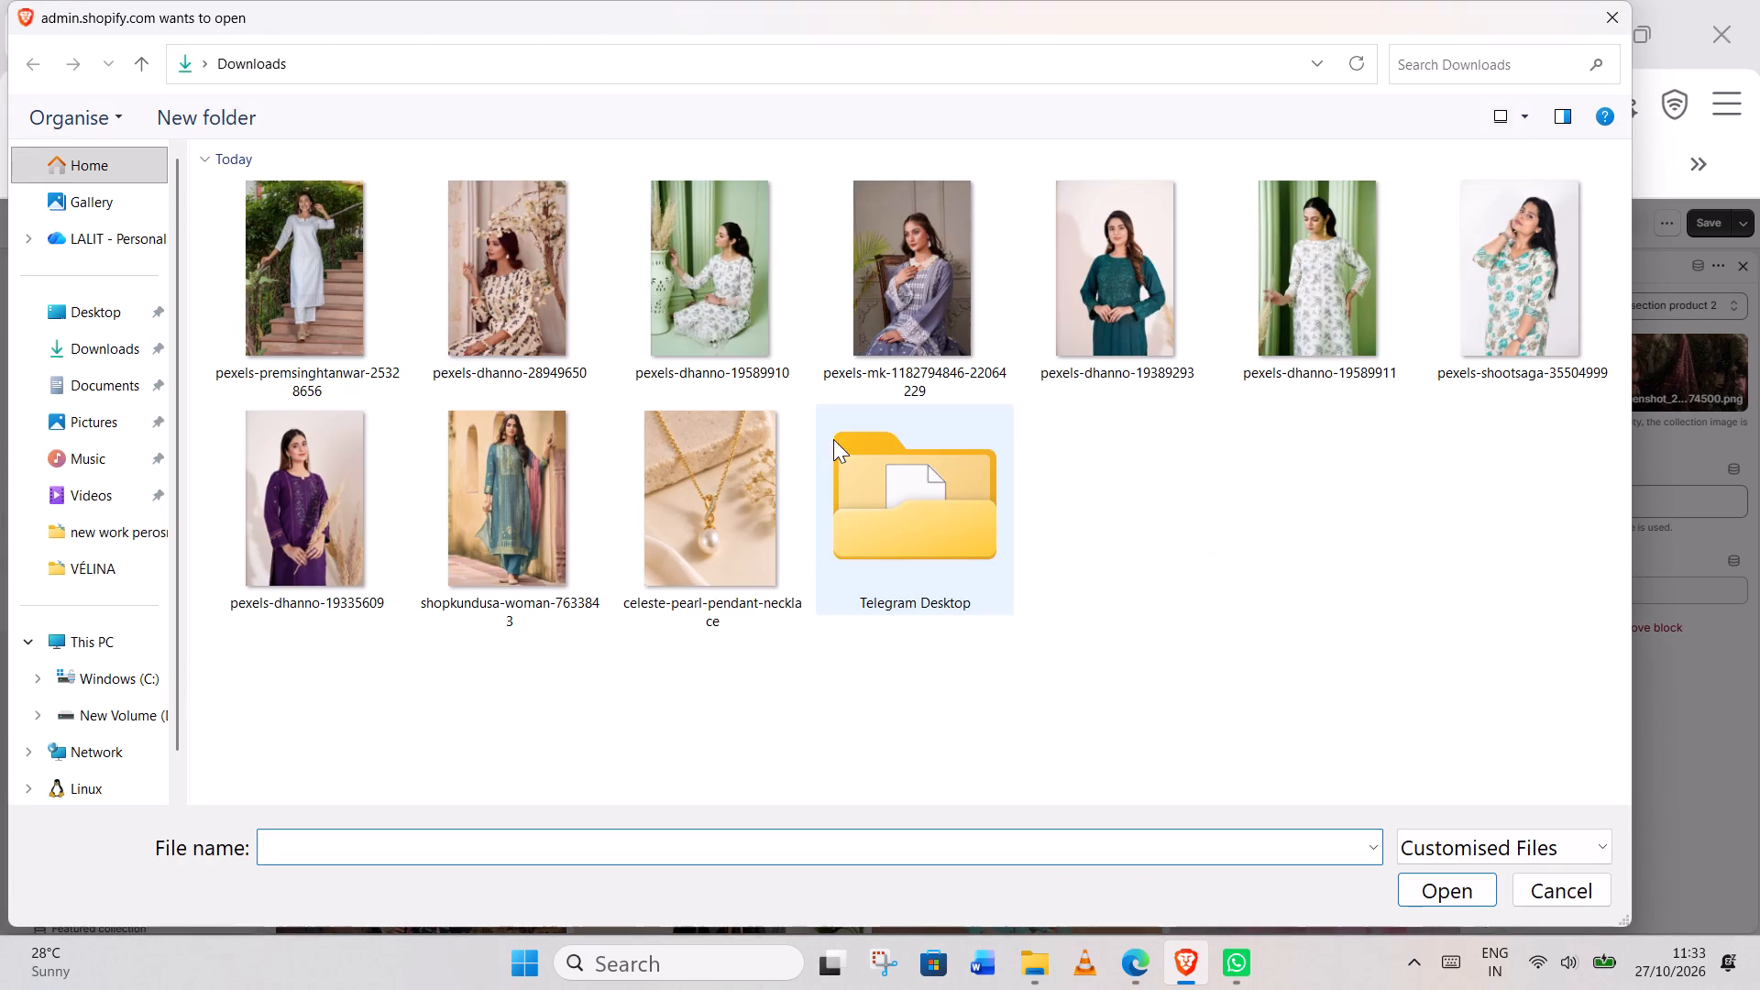
double_click(471, 256)
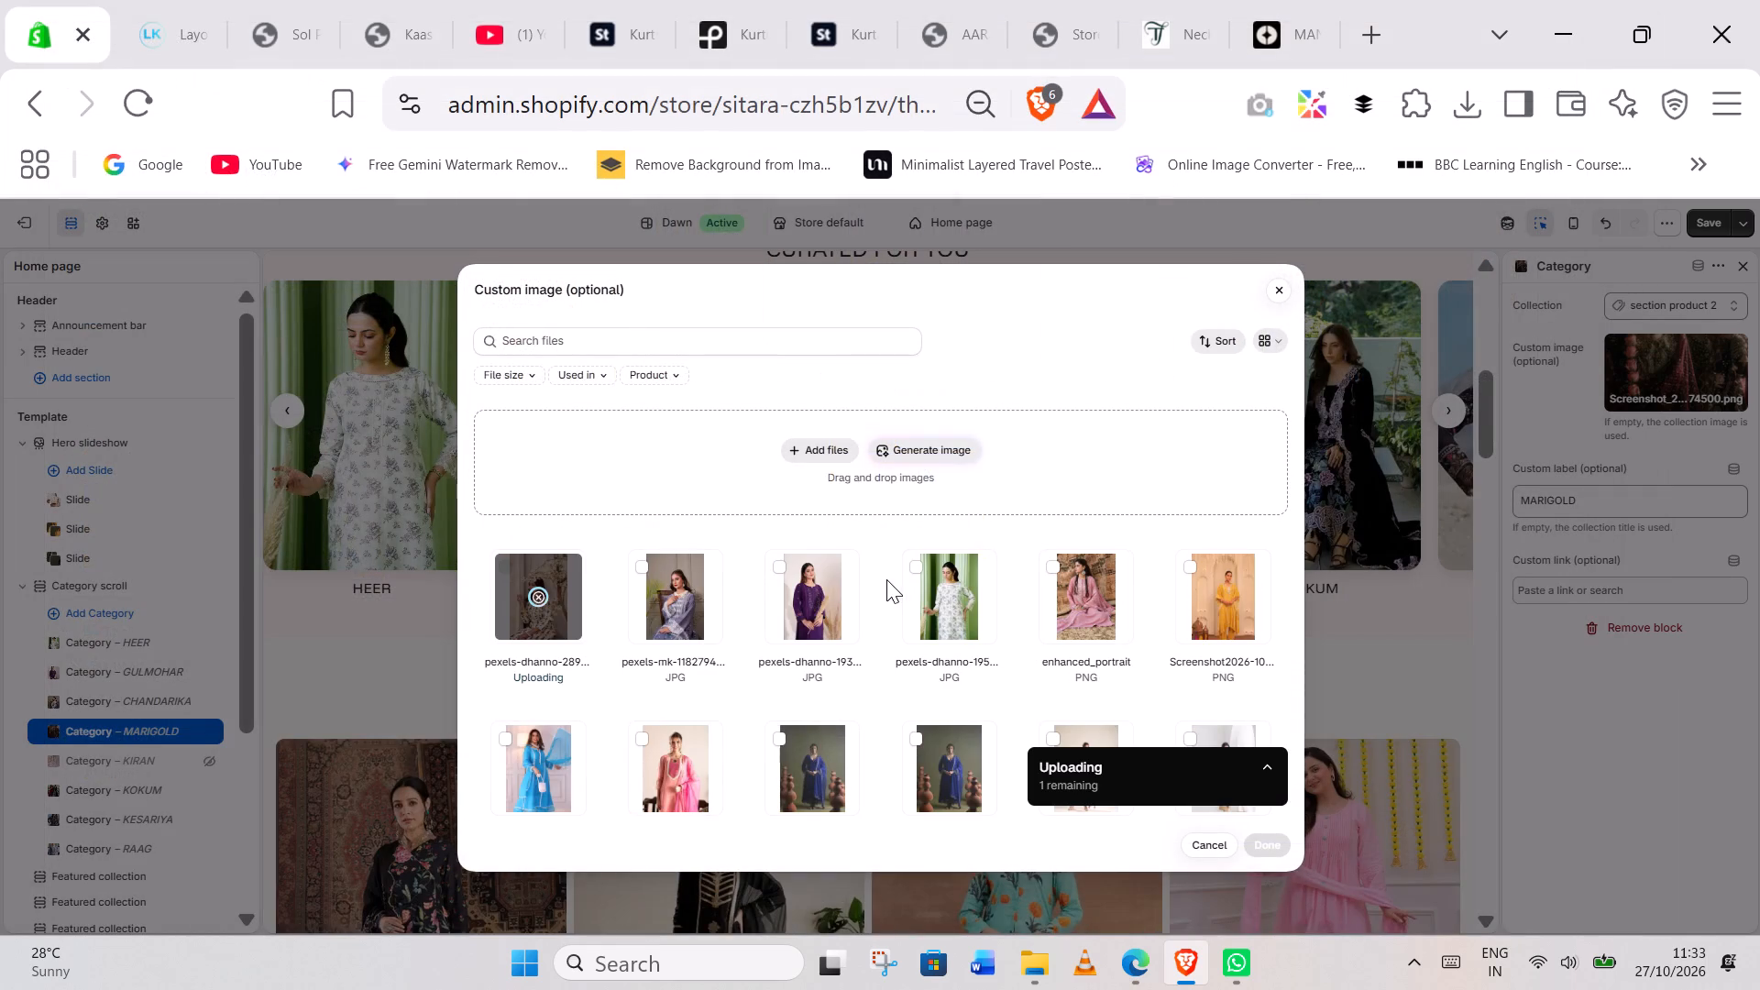
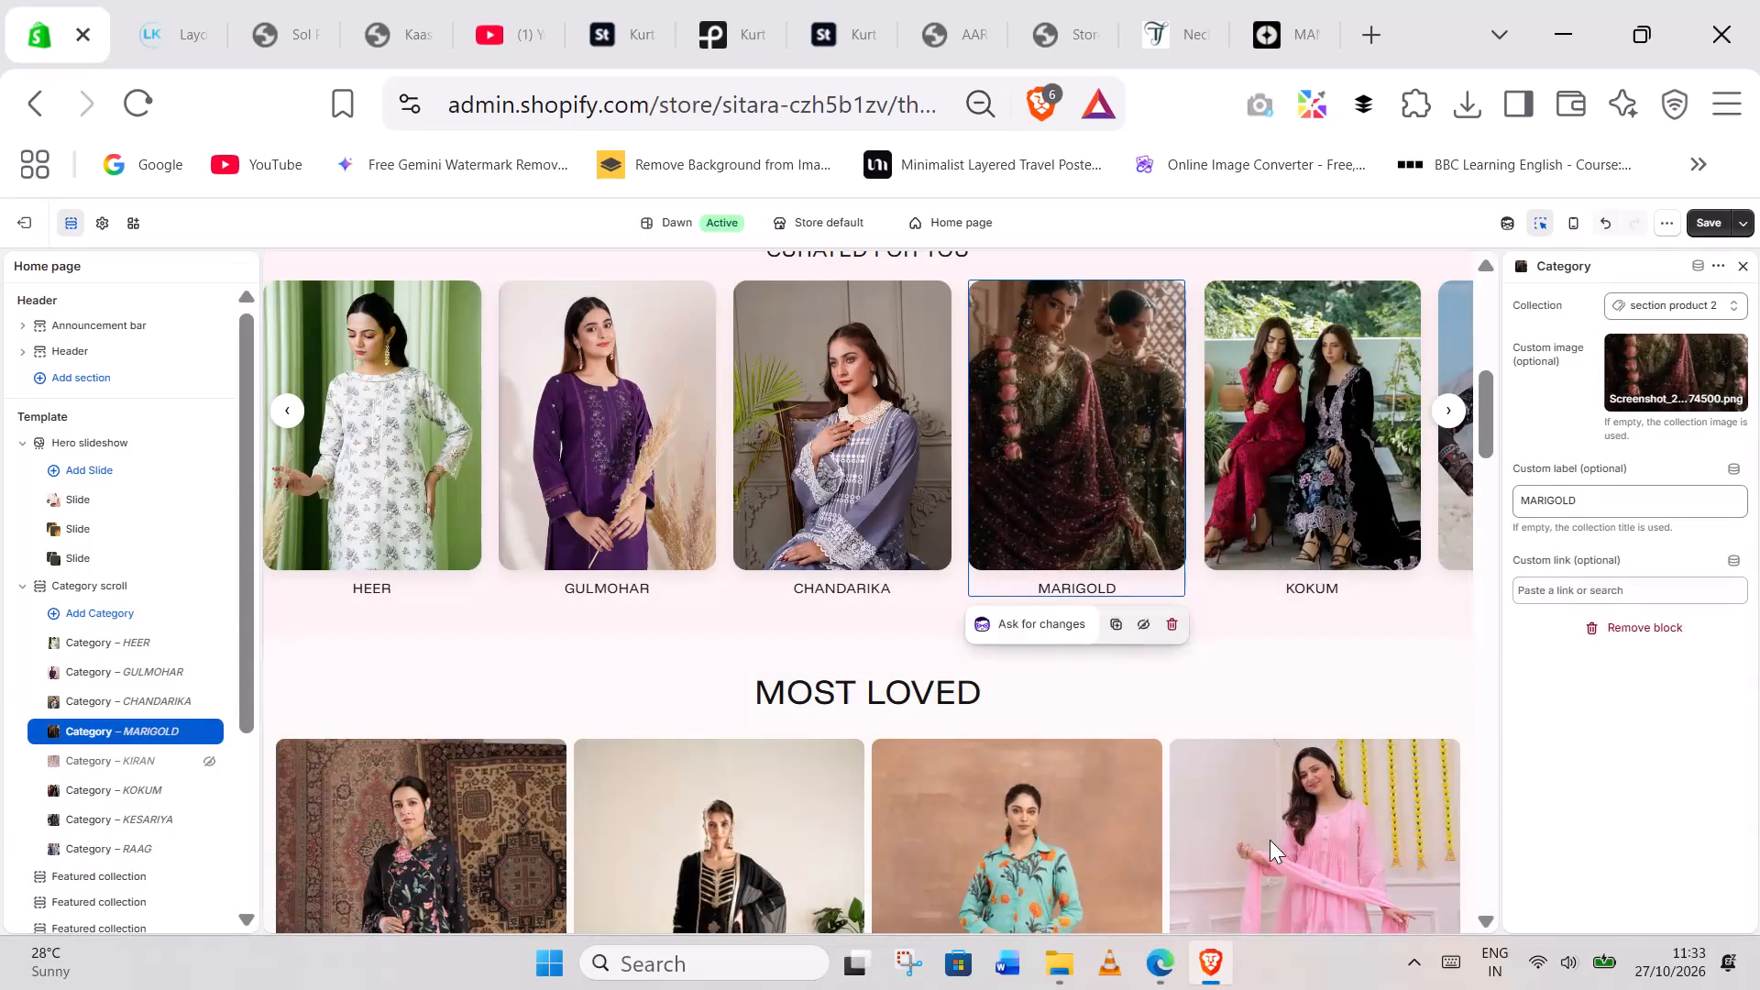
Upload the downloaded teal kurti photo from Downloads as a replacement custom image for the KOKUM category.
left_click(1303, 475)
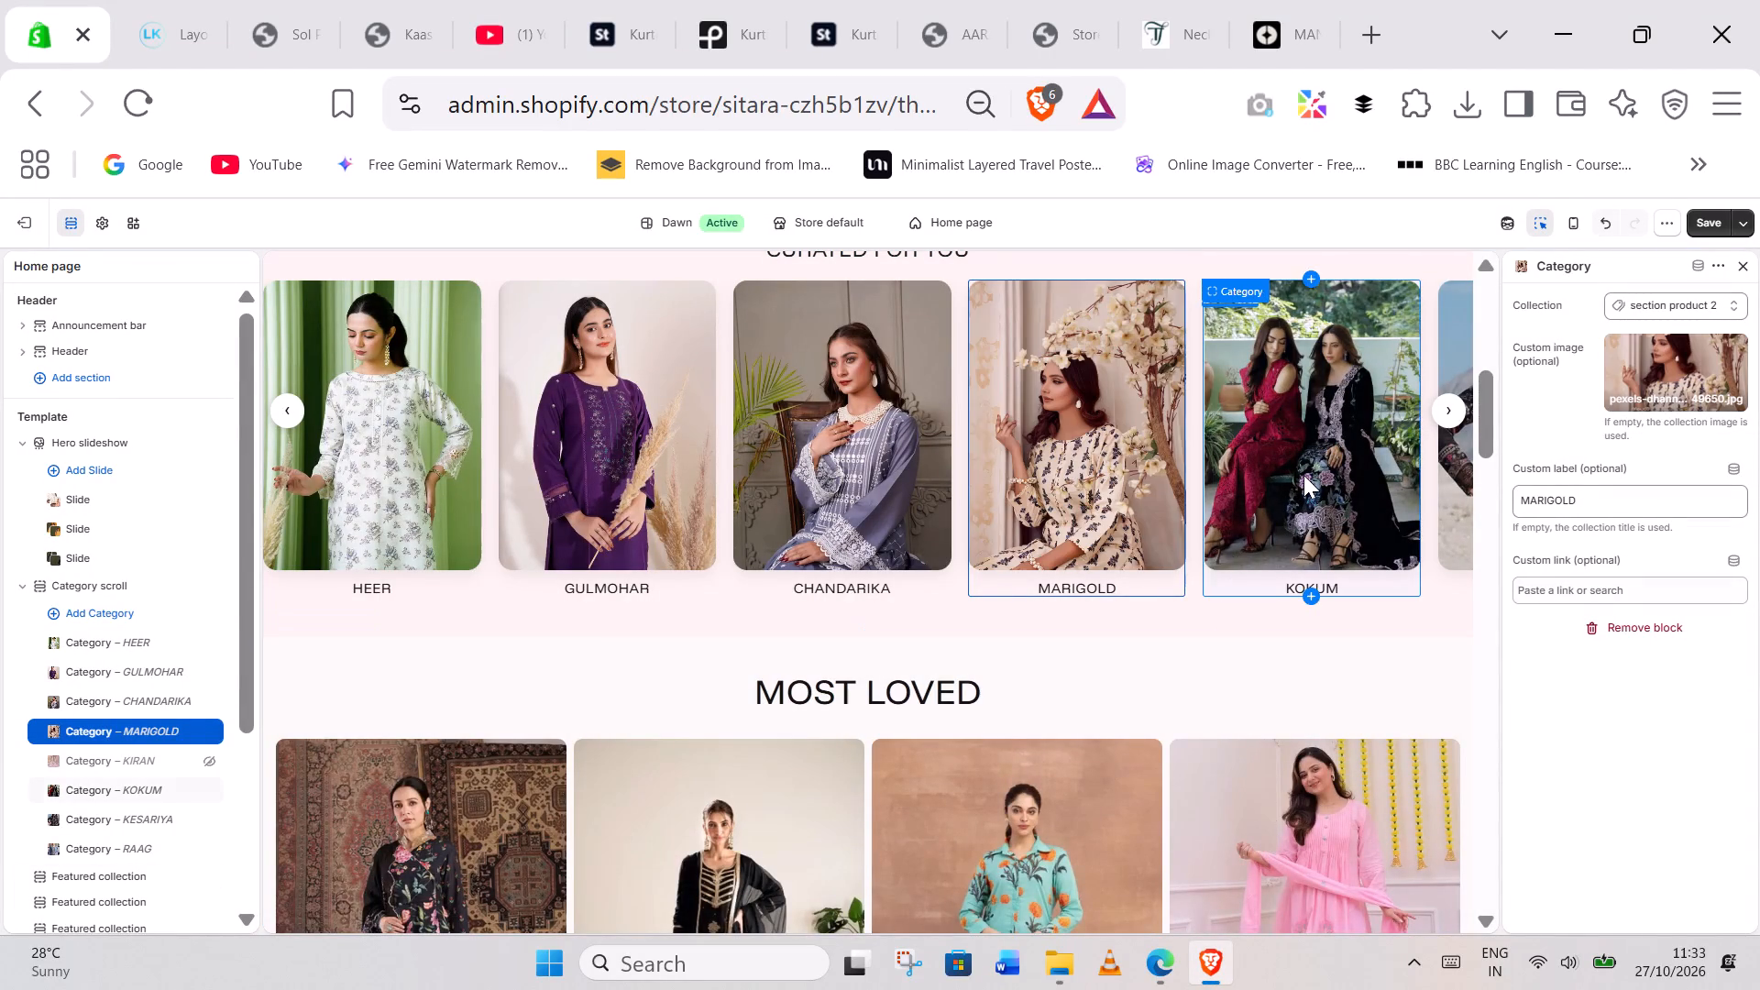
scroll(1676, 367, "down", 1)
left_click(1676, 367)
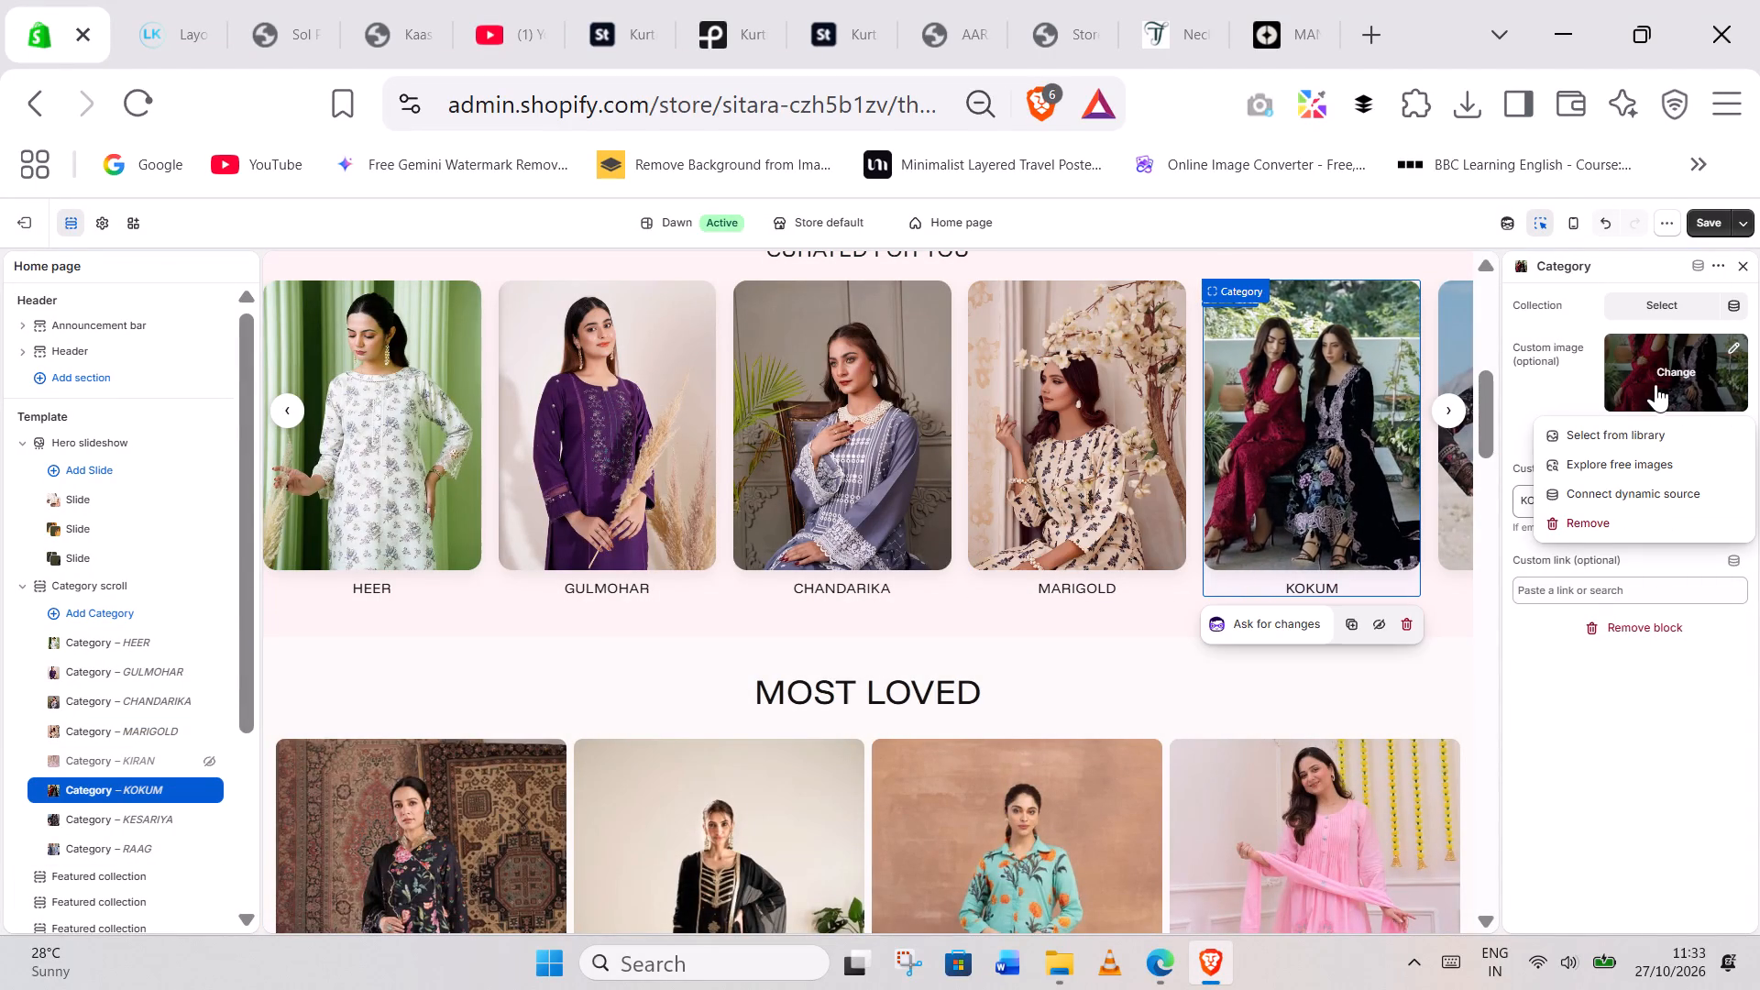
left_click(1648, 434)
left_click(807, 445)
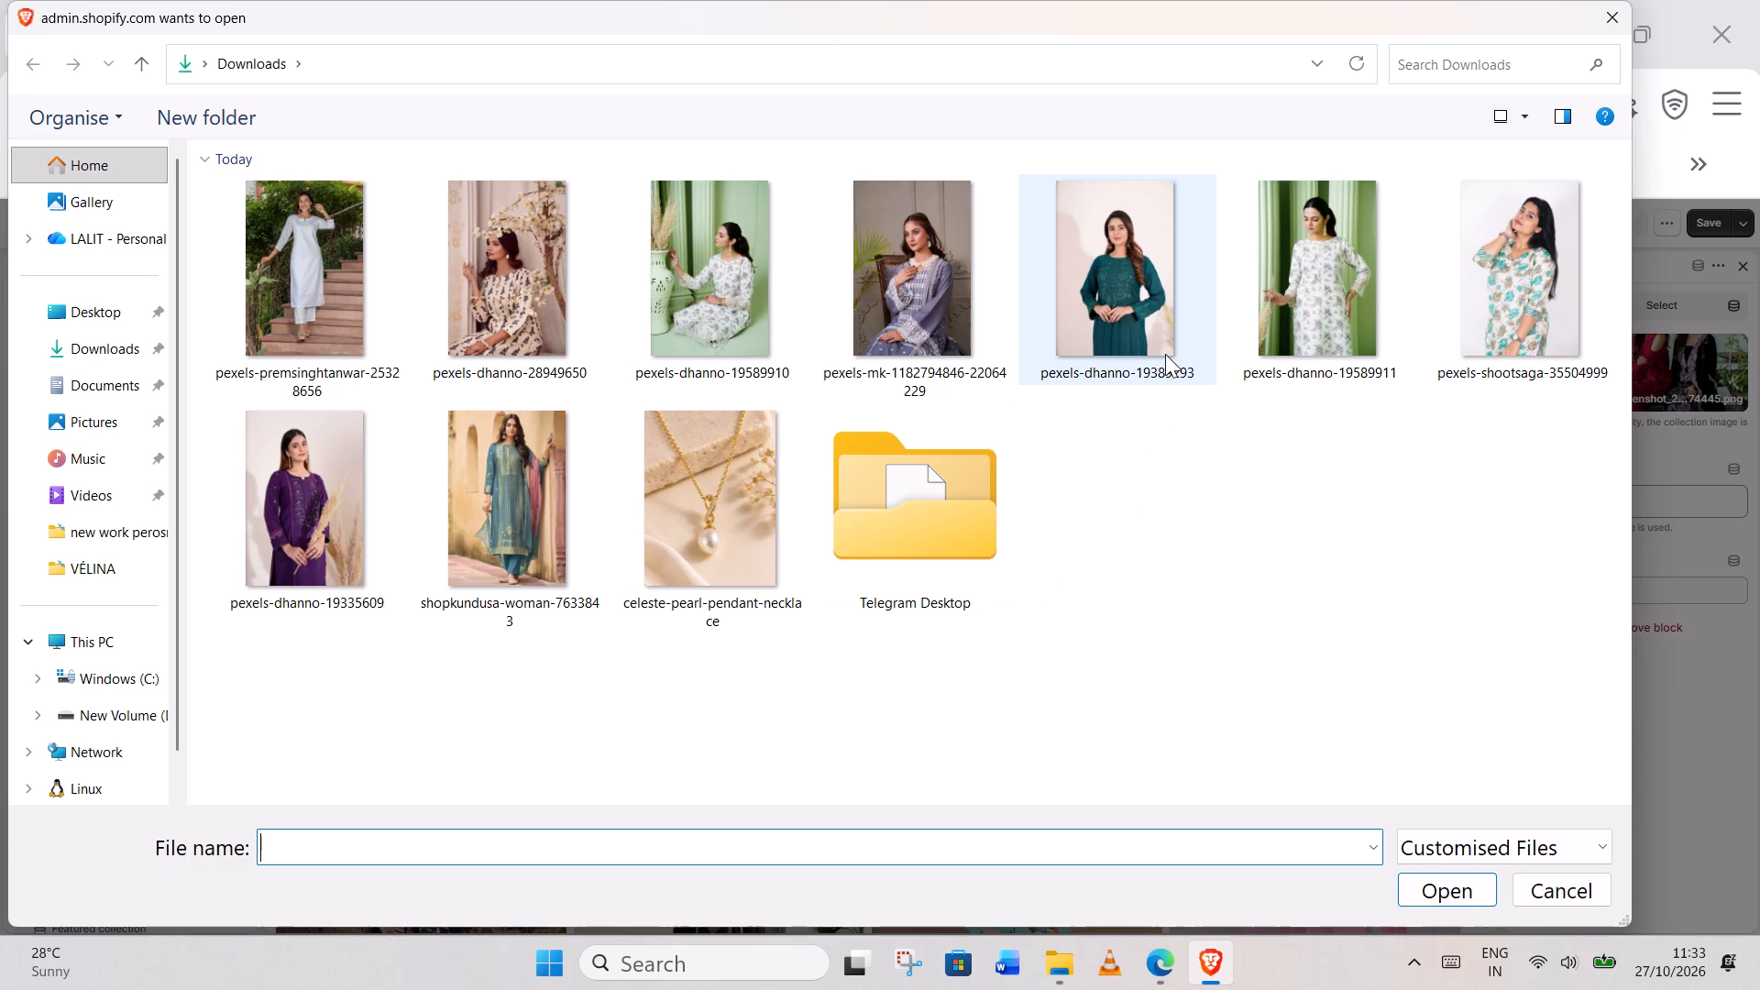
double_click(1101, 298)
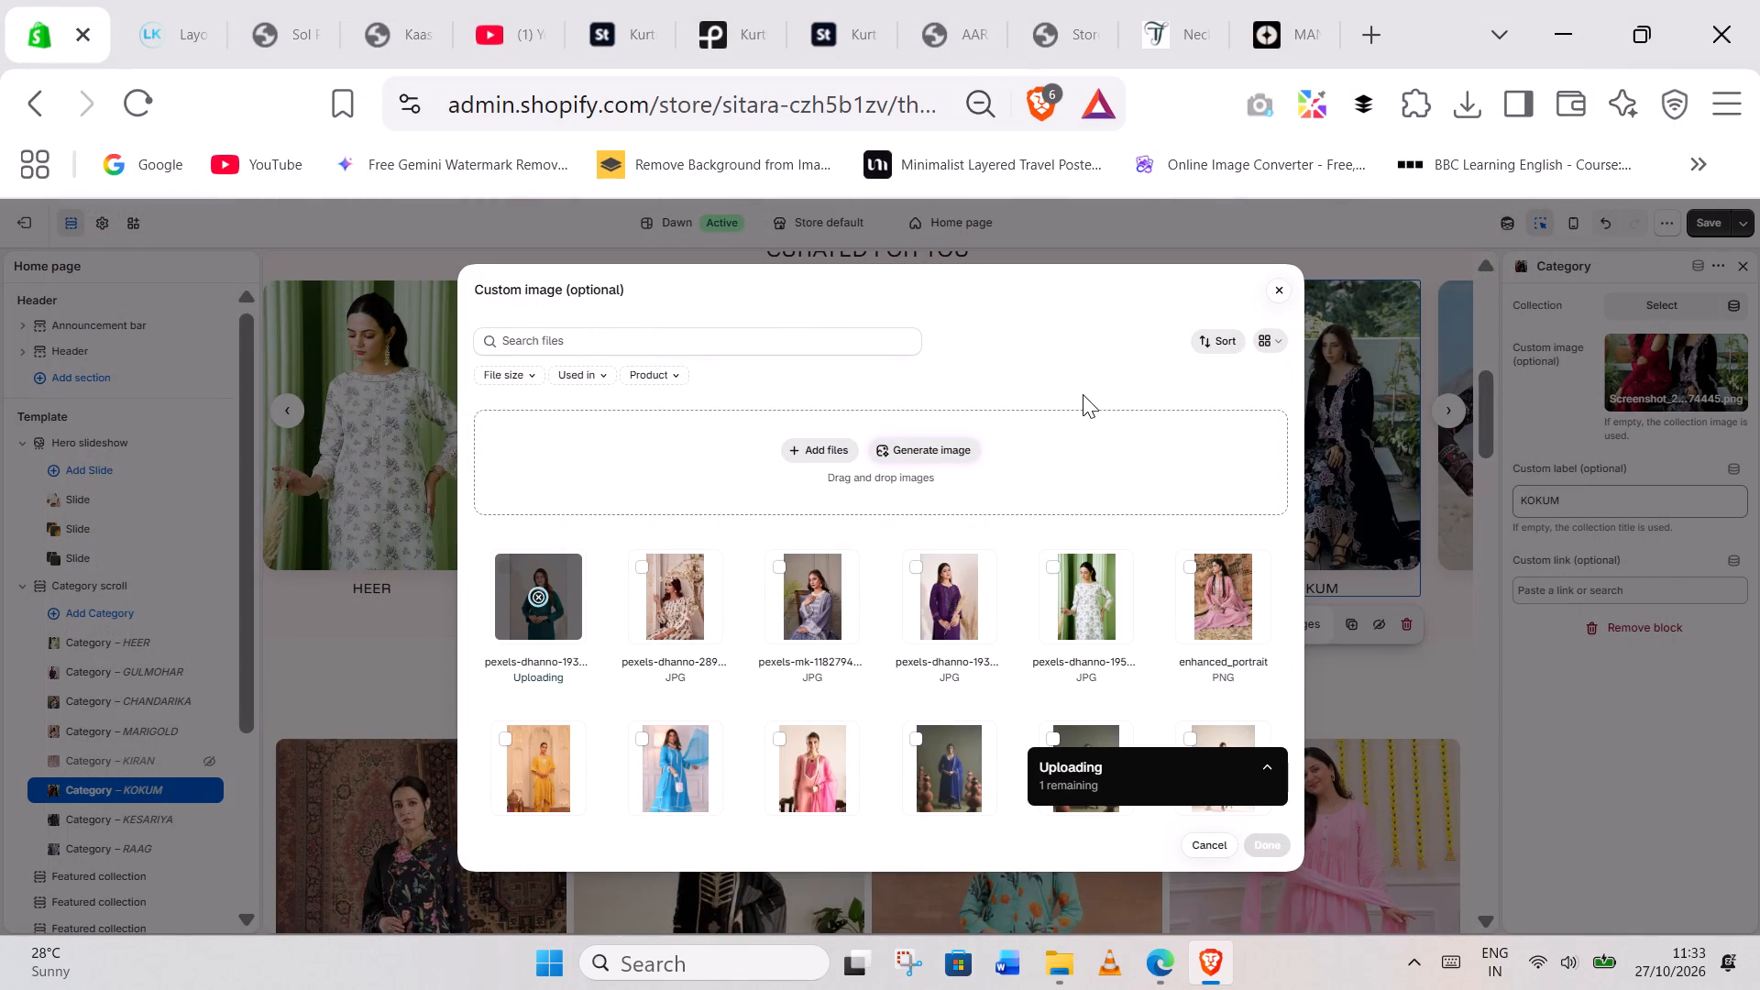
On Pexels, find the similar photo of the woman in a white chikankari kurti and download it at original size, 2598x3897.
left_click(800, 0)
scroll(766, 370, "down", 4)
left_click(950, 0)
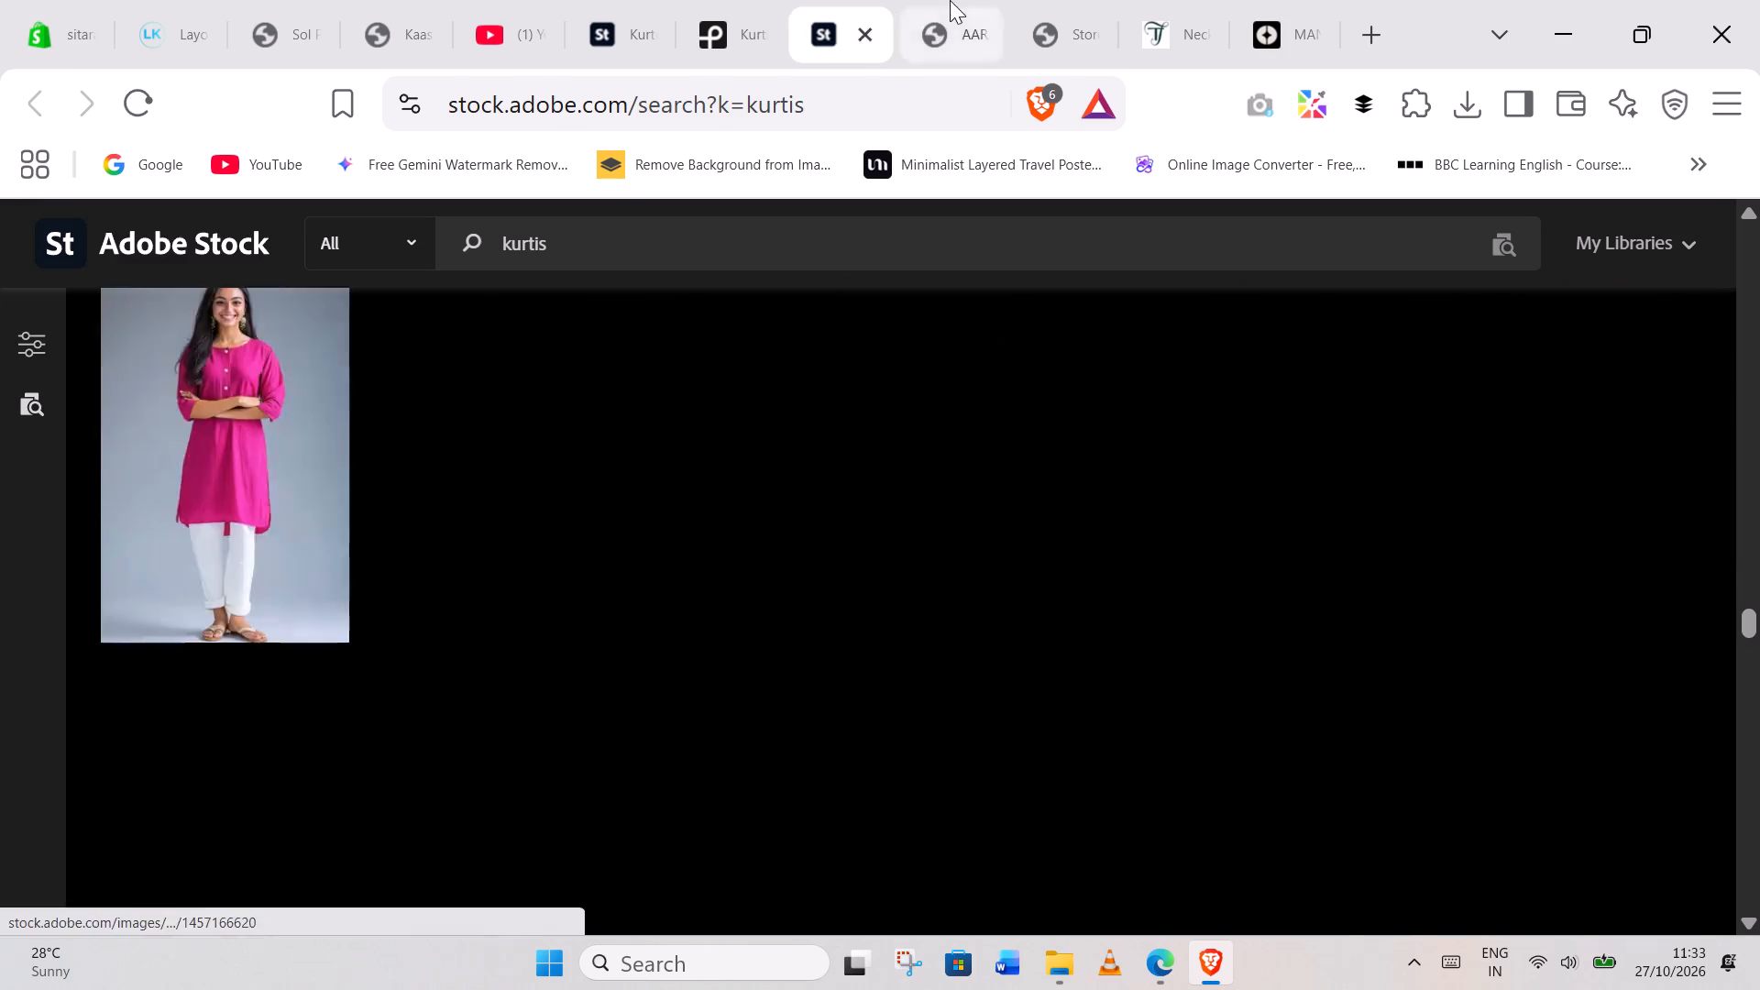
left_click(760, 0)
scroll(793, 376, "down", 3)
scroll(900, 434, "up", 4)
scroll(900, 434, "down", 12)
scroll(903, 436, "up", 4)
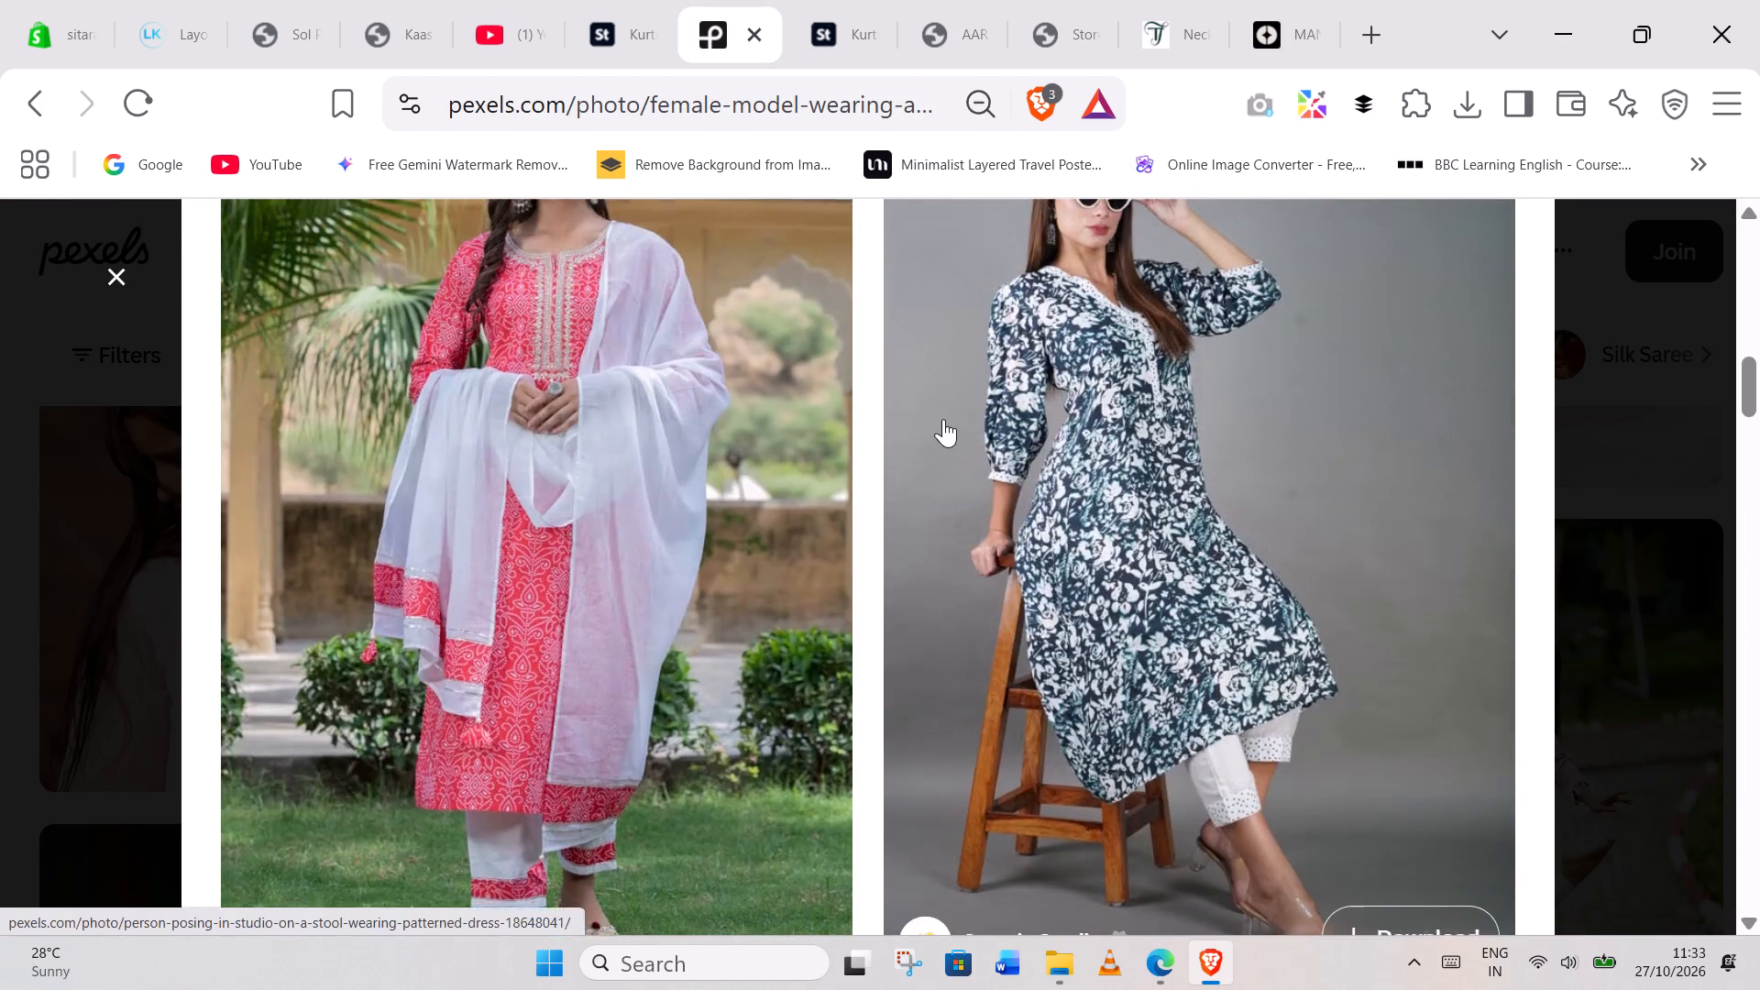
scroll(896, 431, "down", 2)
scroll(653, 526, "down", 3)
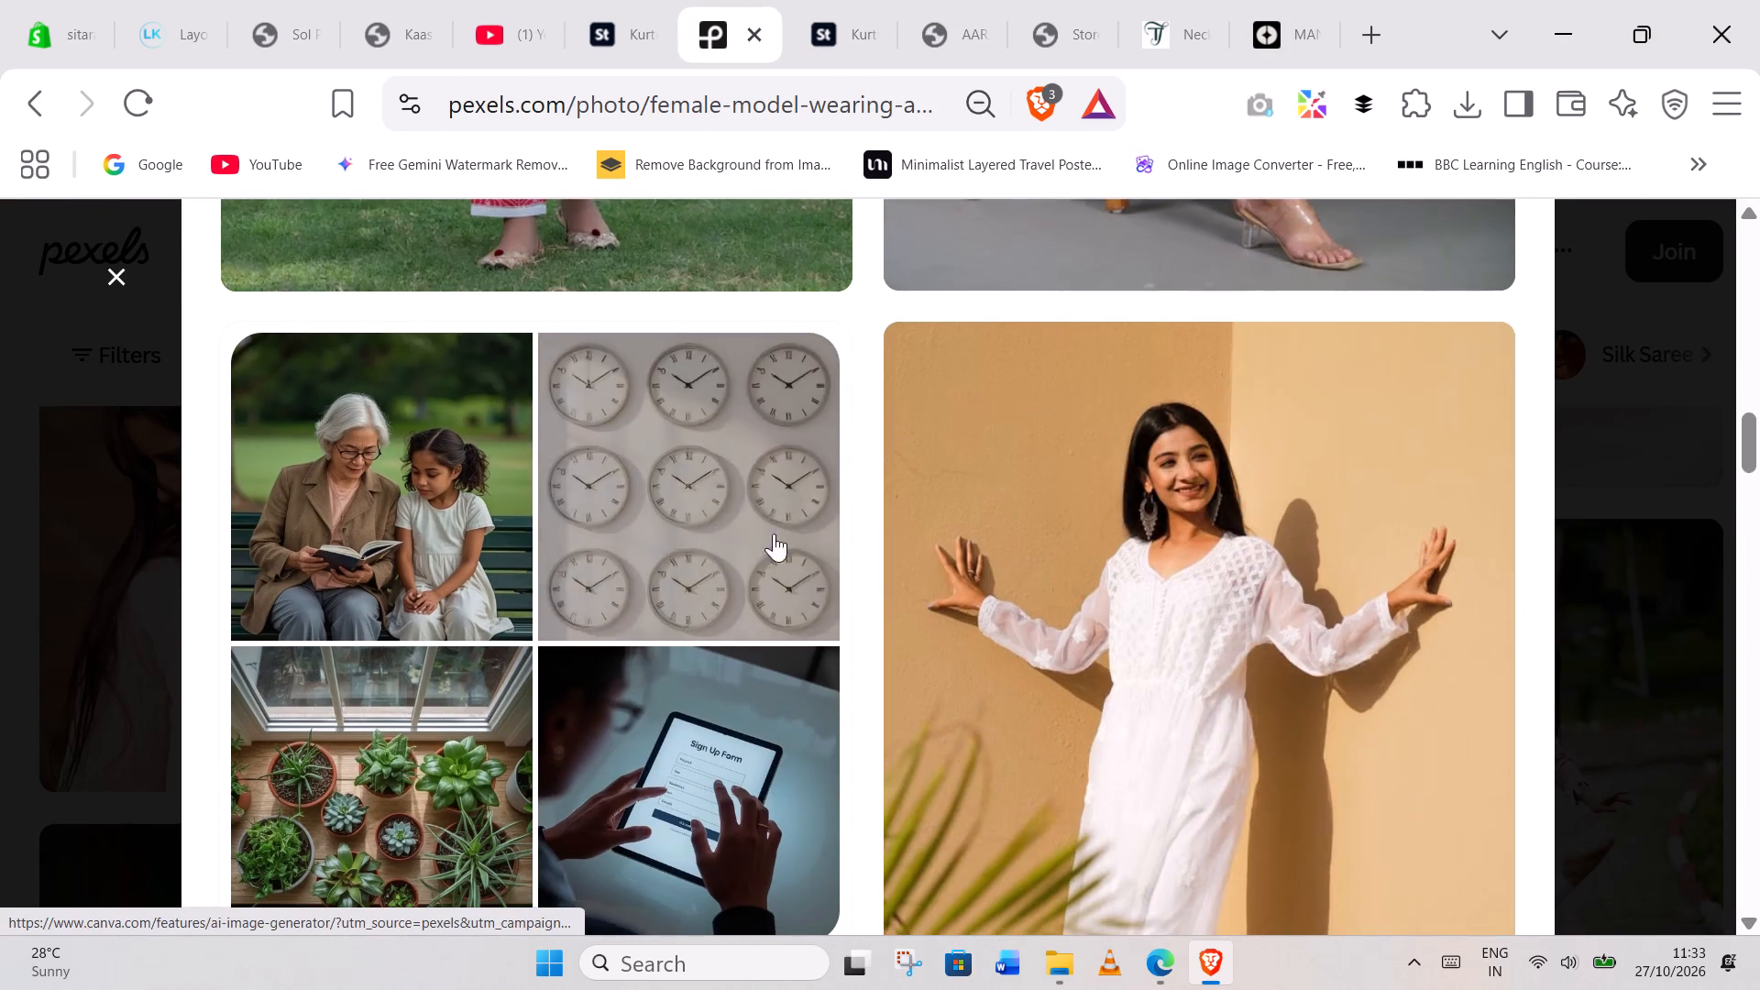
scroll(930, 569, "down", 1)
left_click(1168, 432)
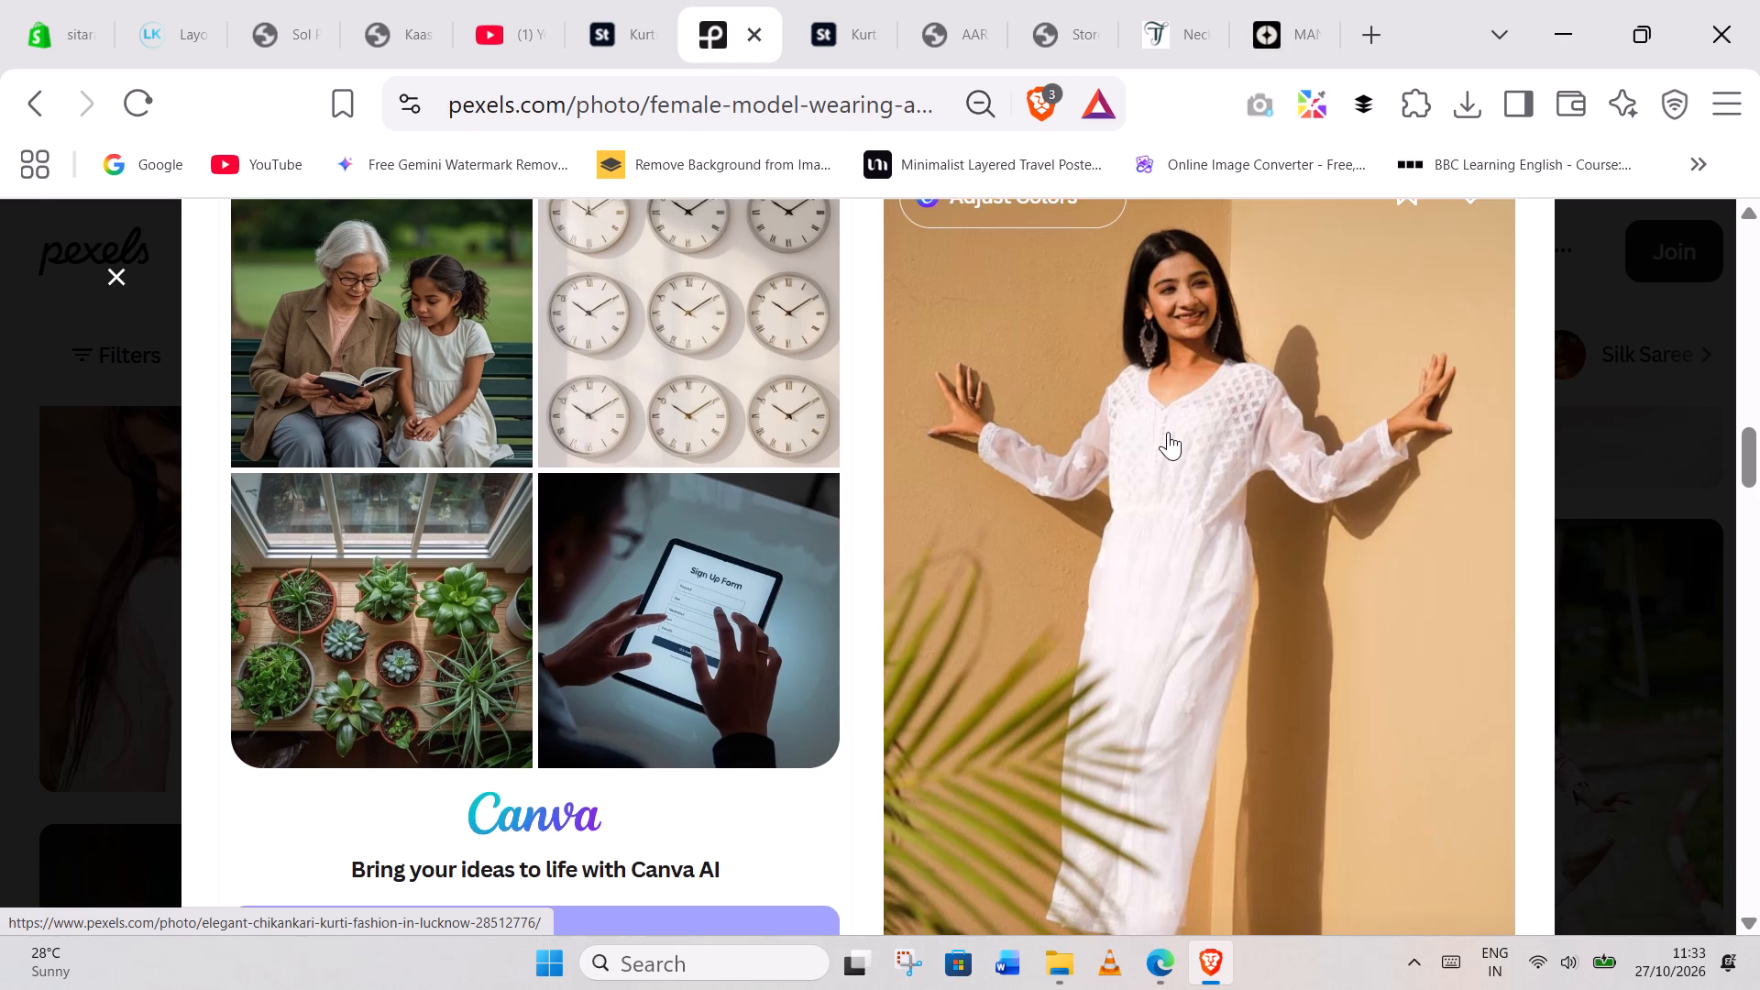
left_click(1500, 313)
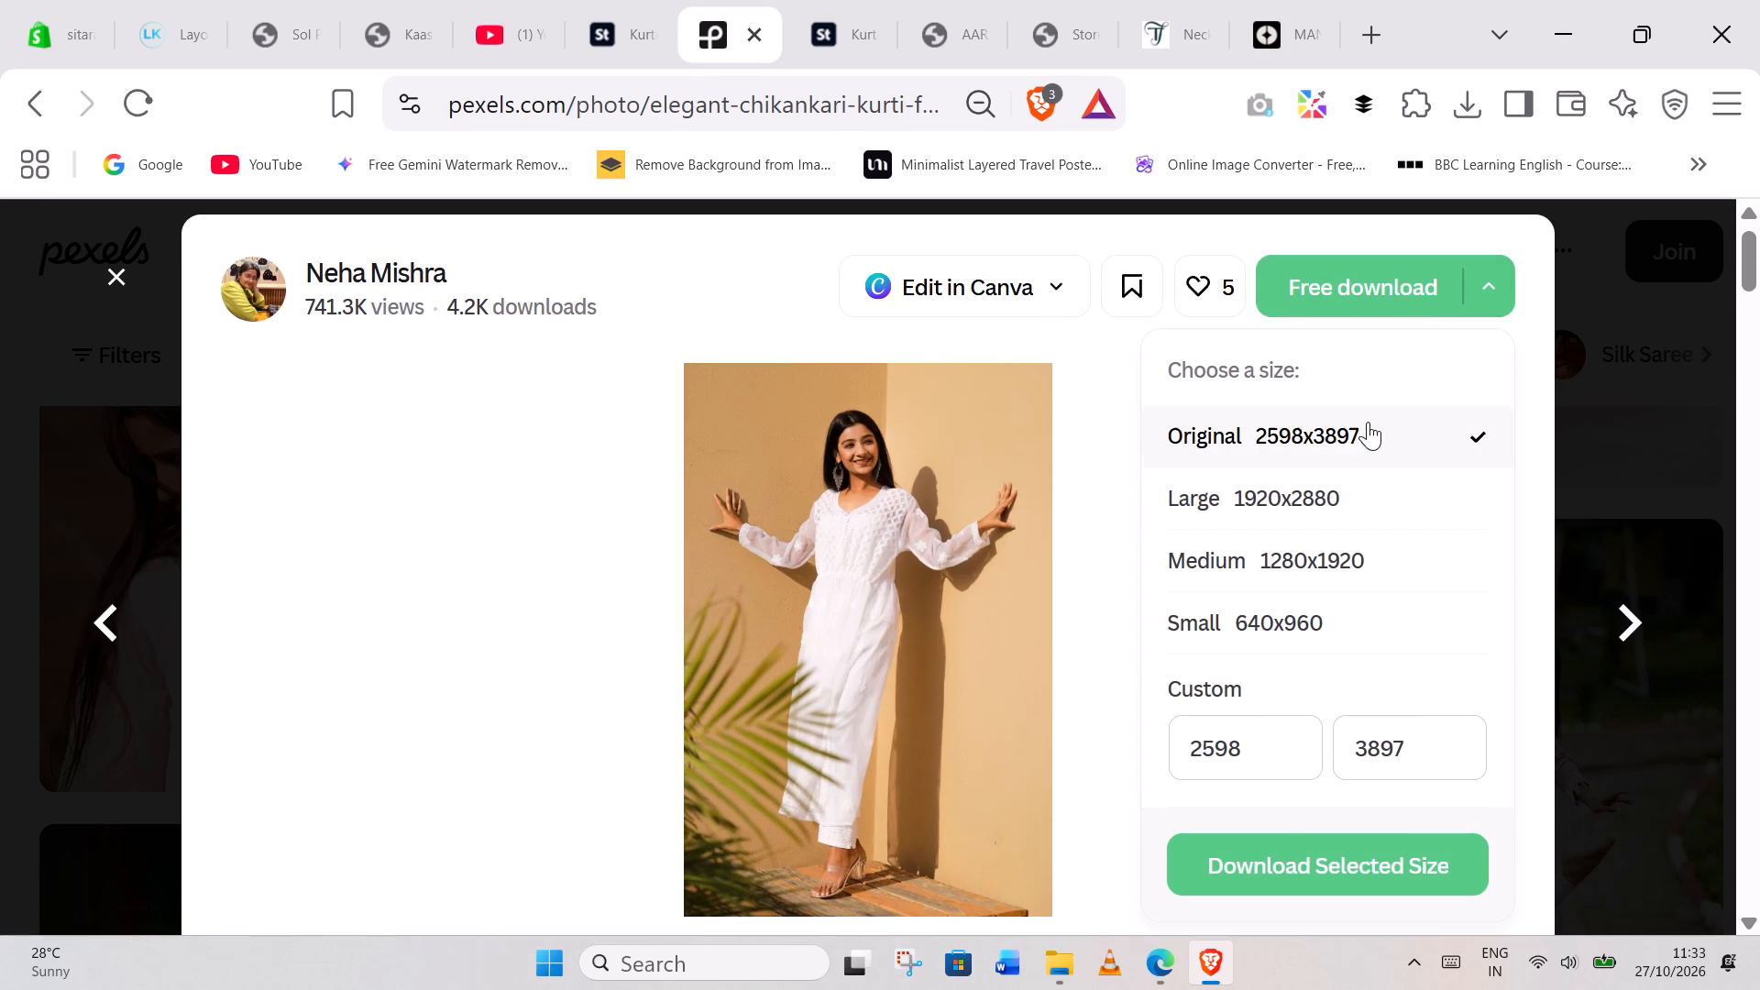
left_click(1287, 854)
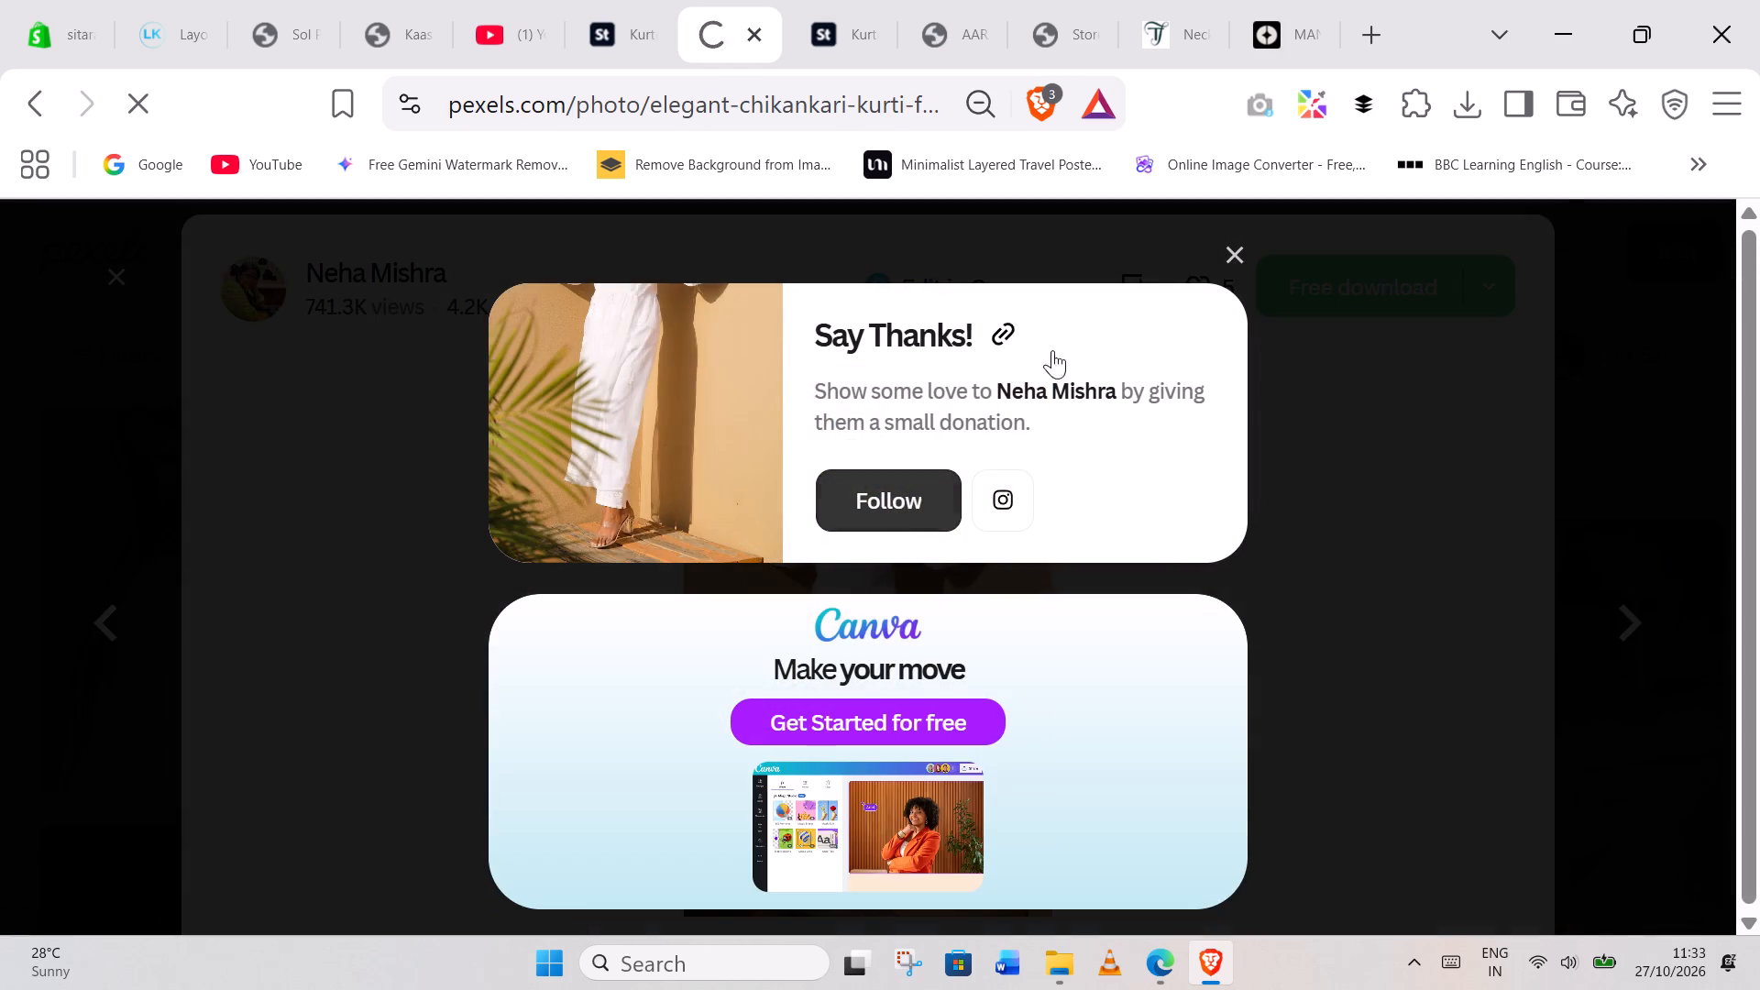
left_click(1435, 890)
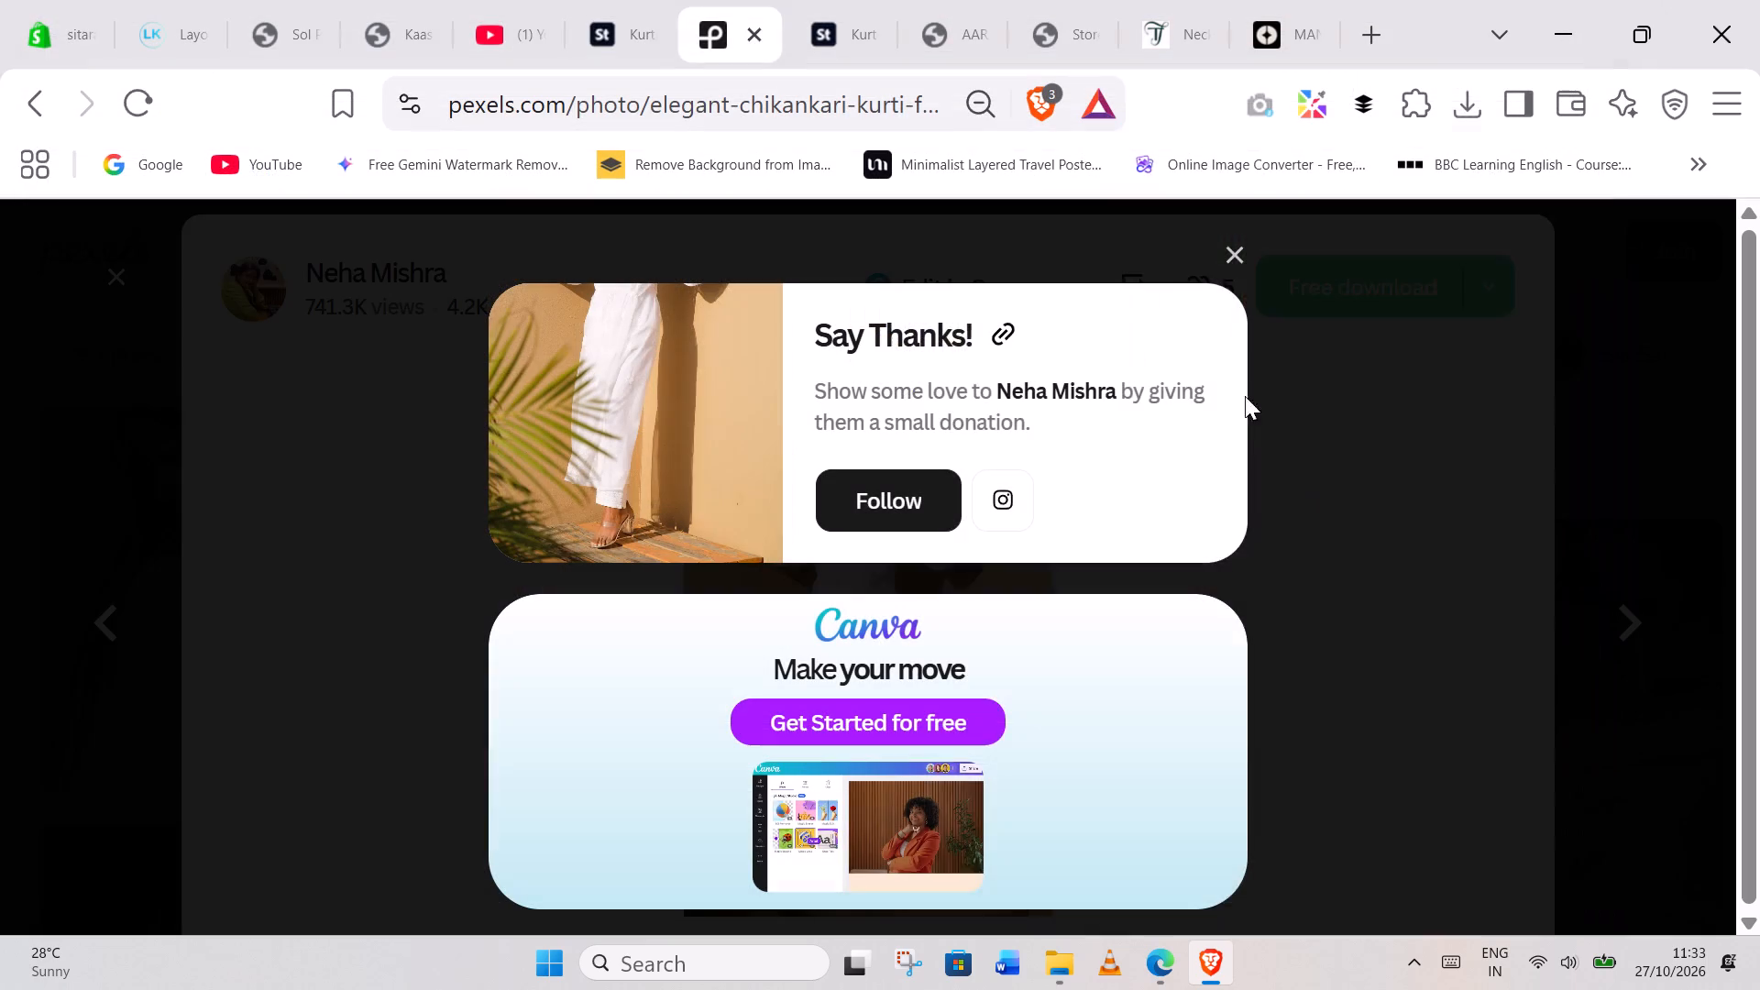
left_click(368, 384)
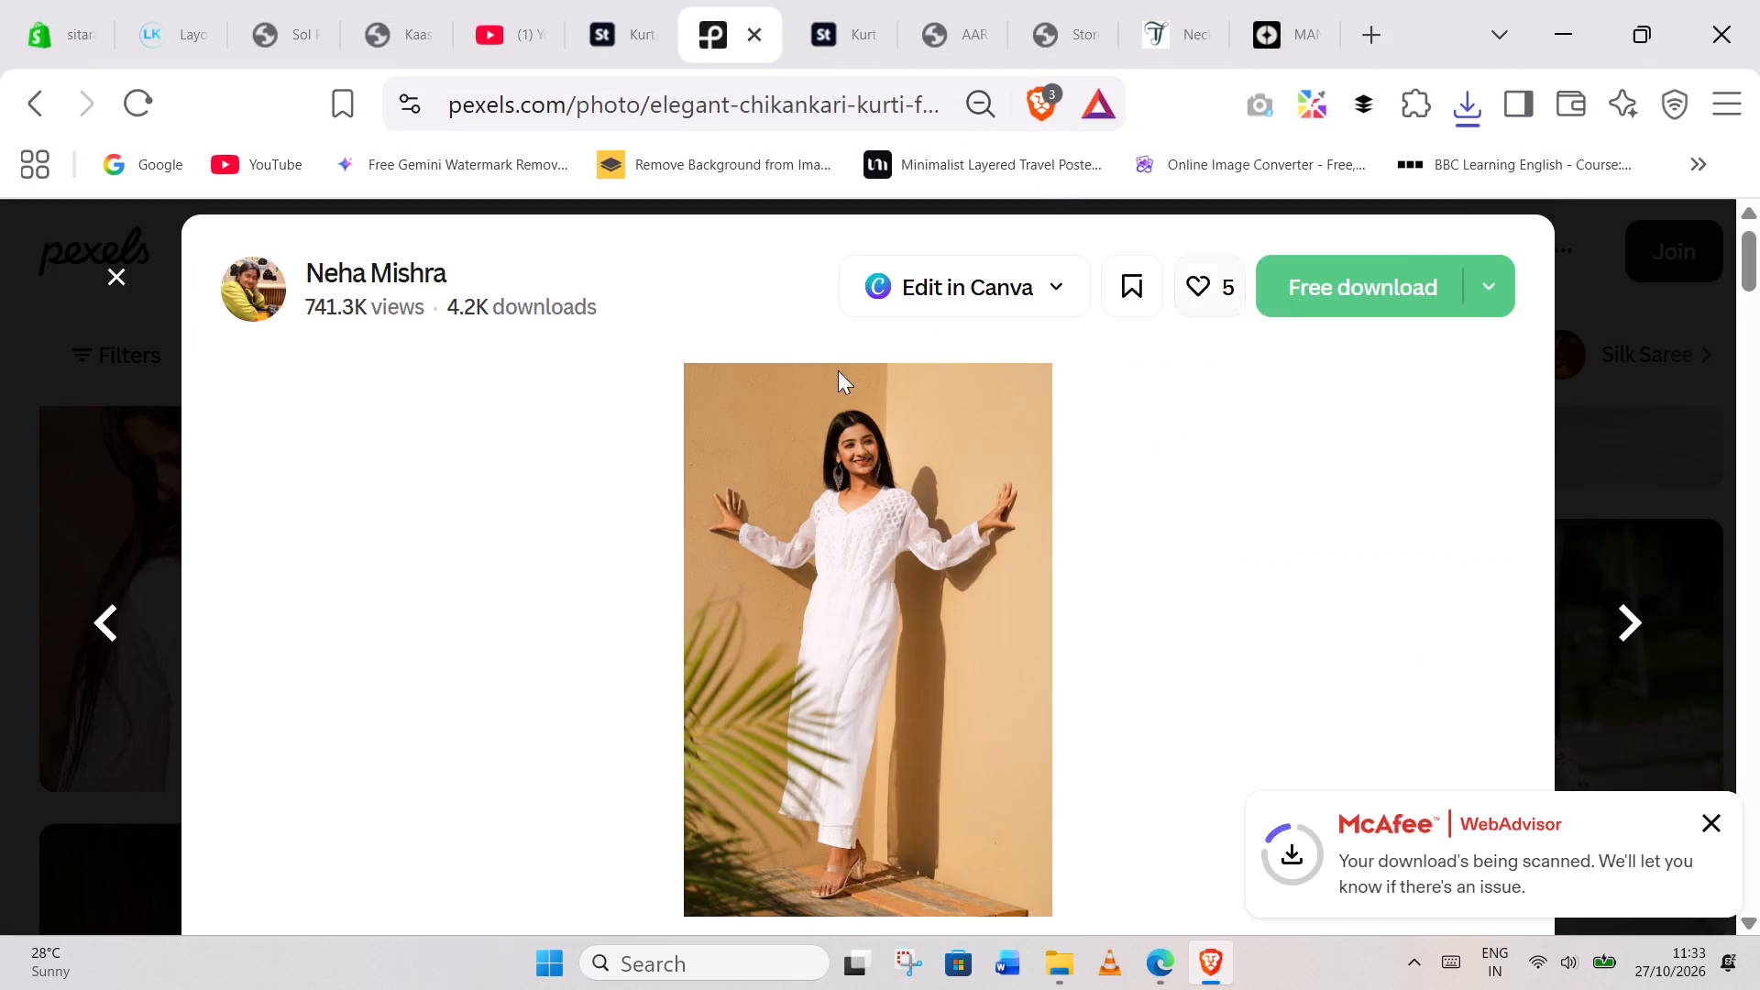
Glance through the photos related to the white chikankari kurti and return to the Pexels kurti search results.
scroll(614, 490, "down", 14)
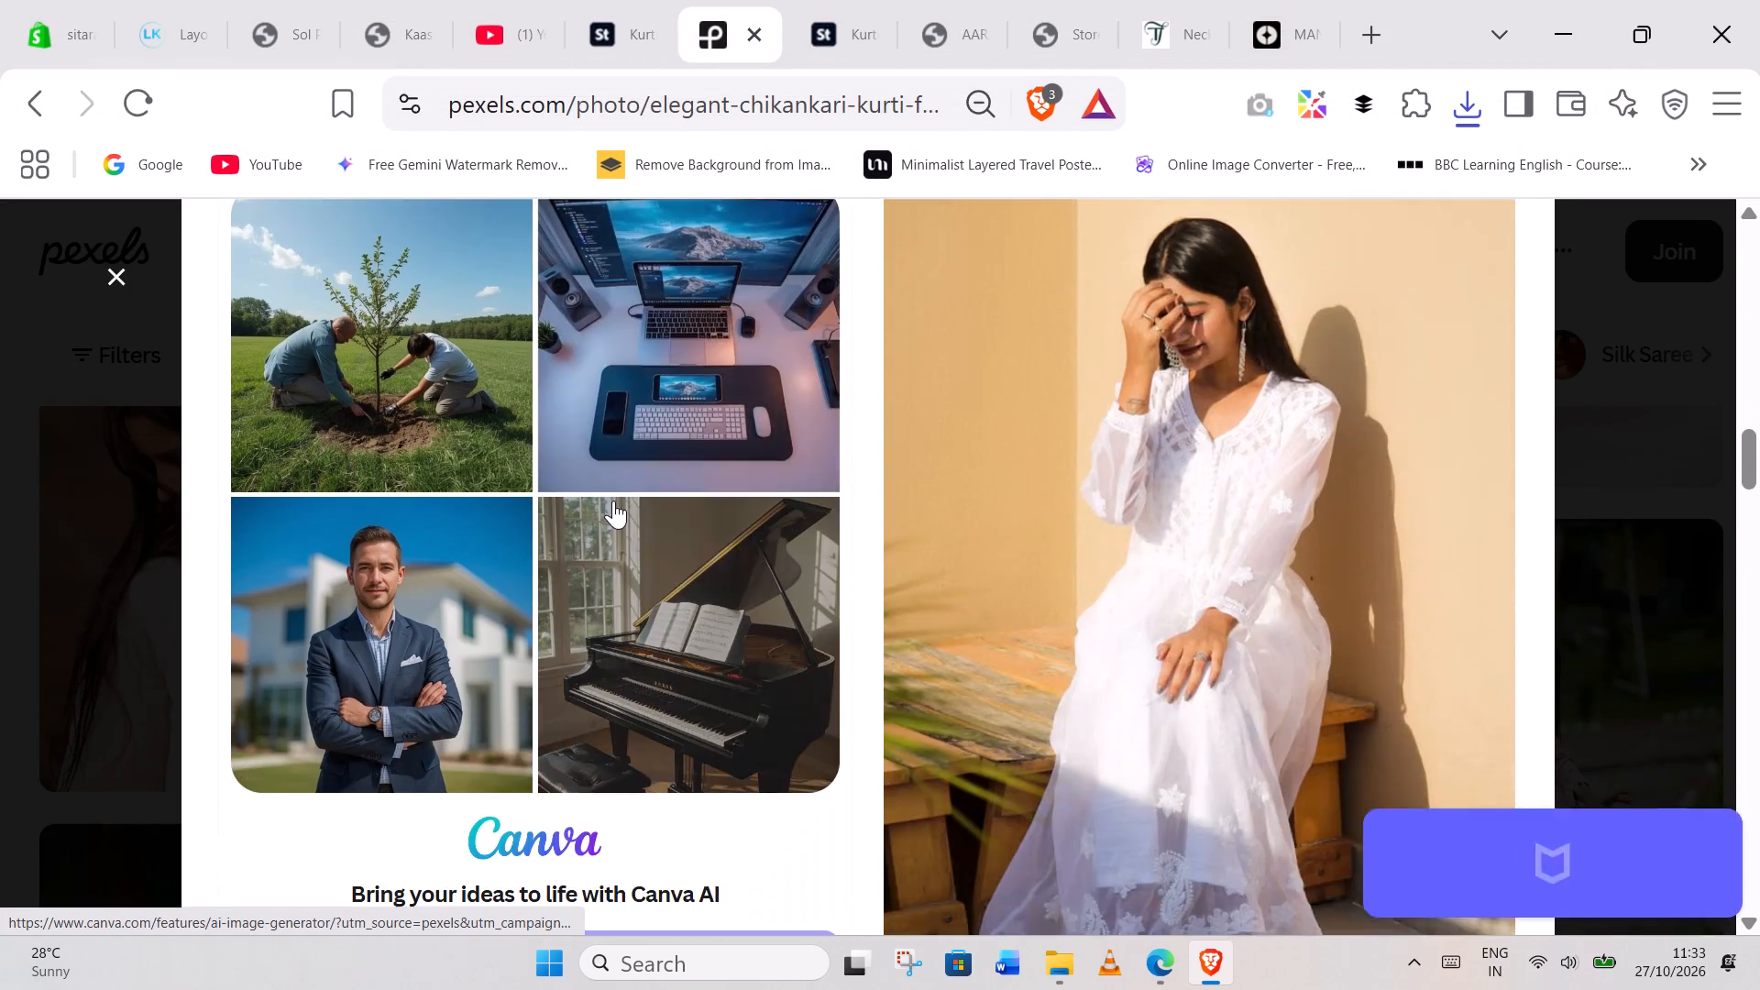
scroll(617, 500, "up", 13)
scroll(93, 343, "up", 8)
left_click(115, 288)
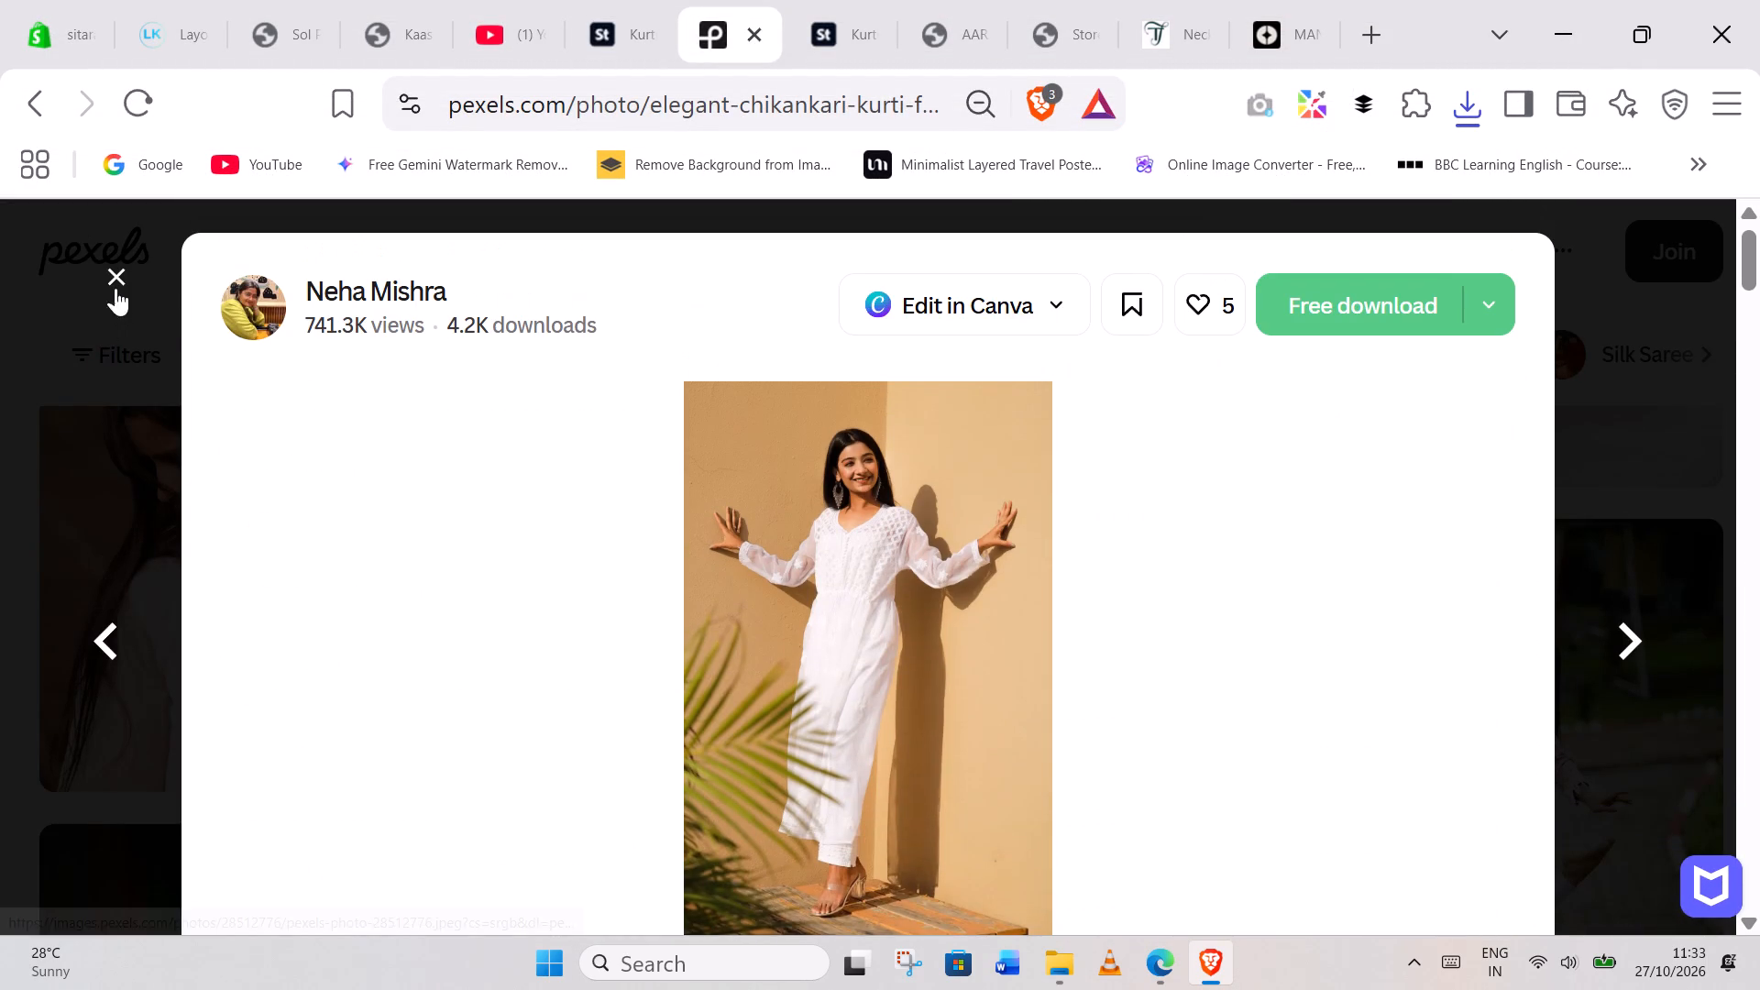
Open the white kurti photo on the stairs and download the pink kurti photo from its similar images at original size, 5304x7952.
left_click(636, 598)
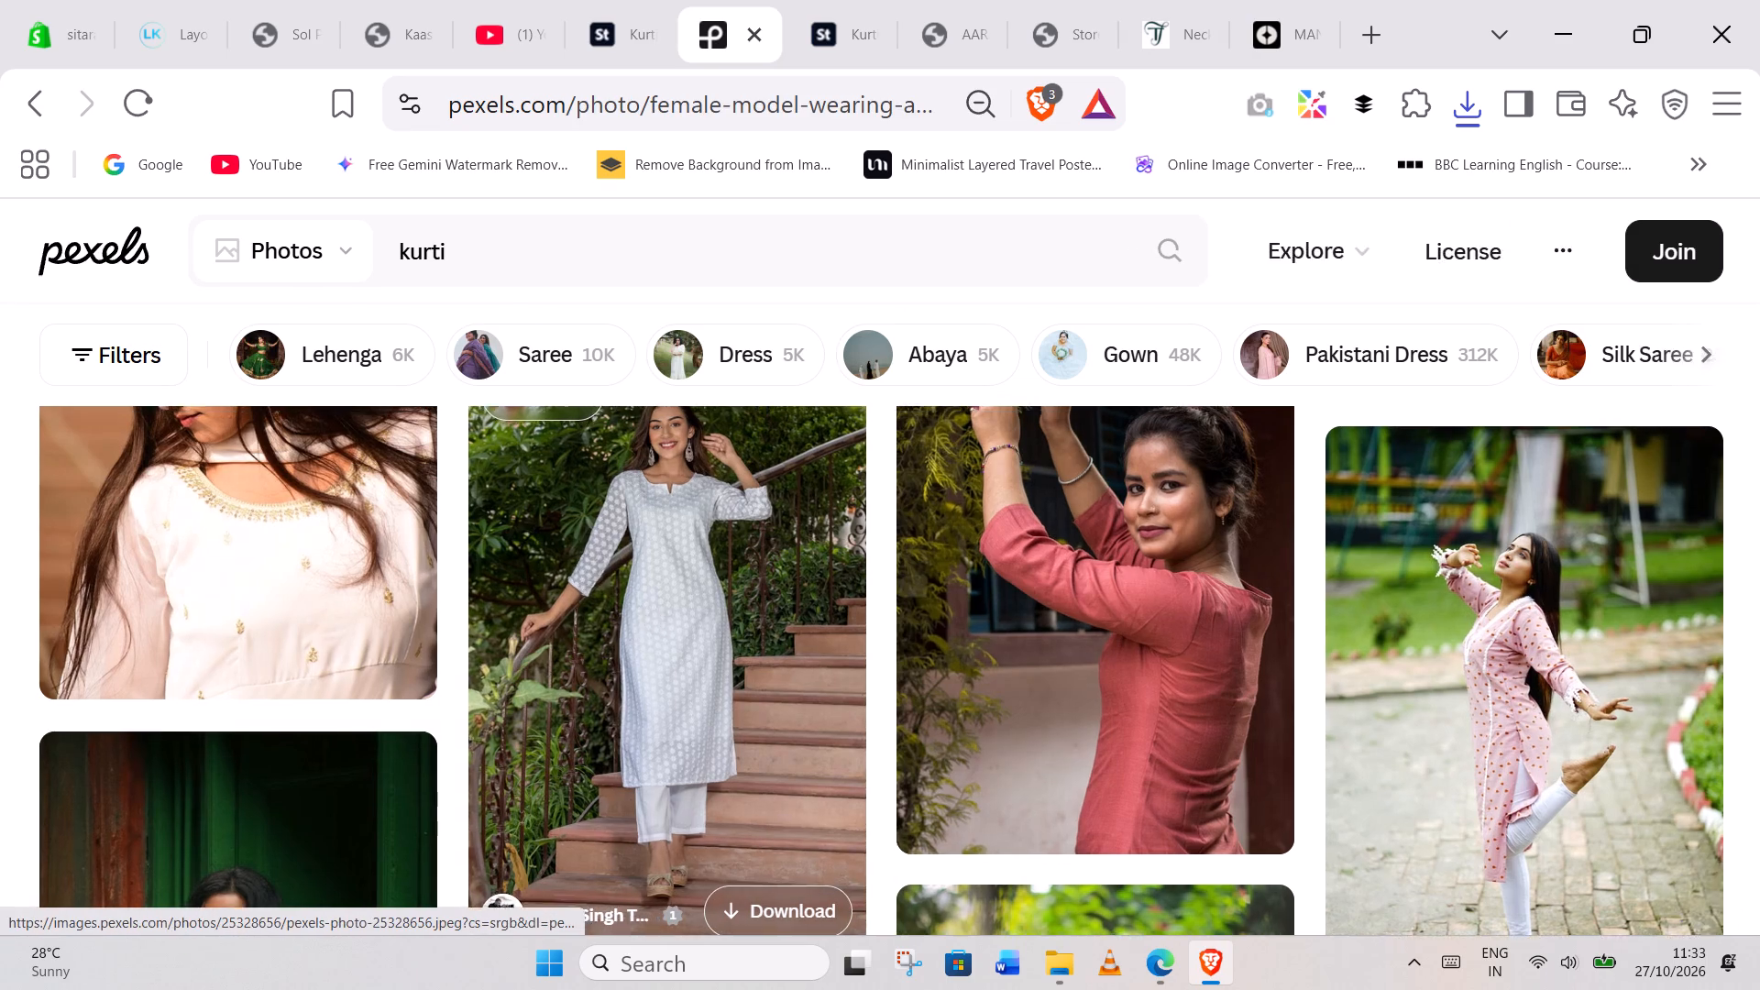
scroll(780, 542, "down", 9)
scroll(780, 542, "up", 4)
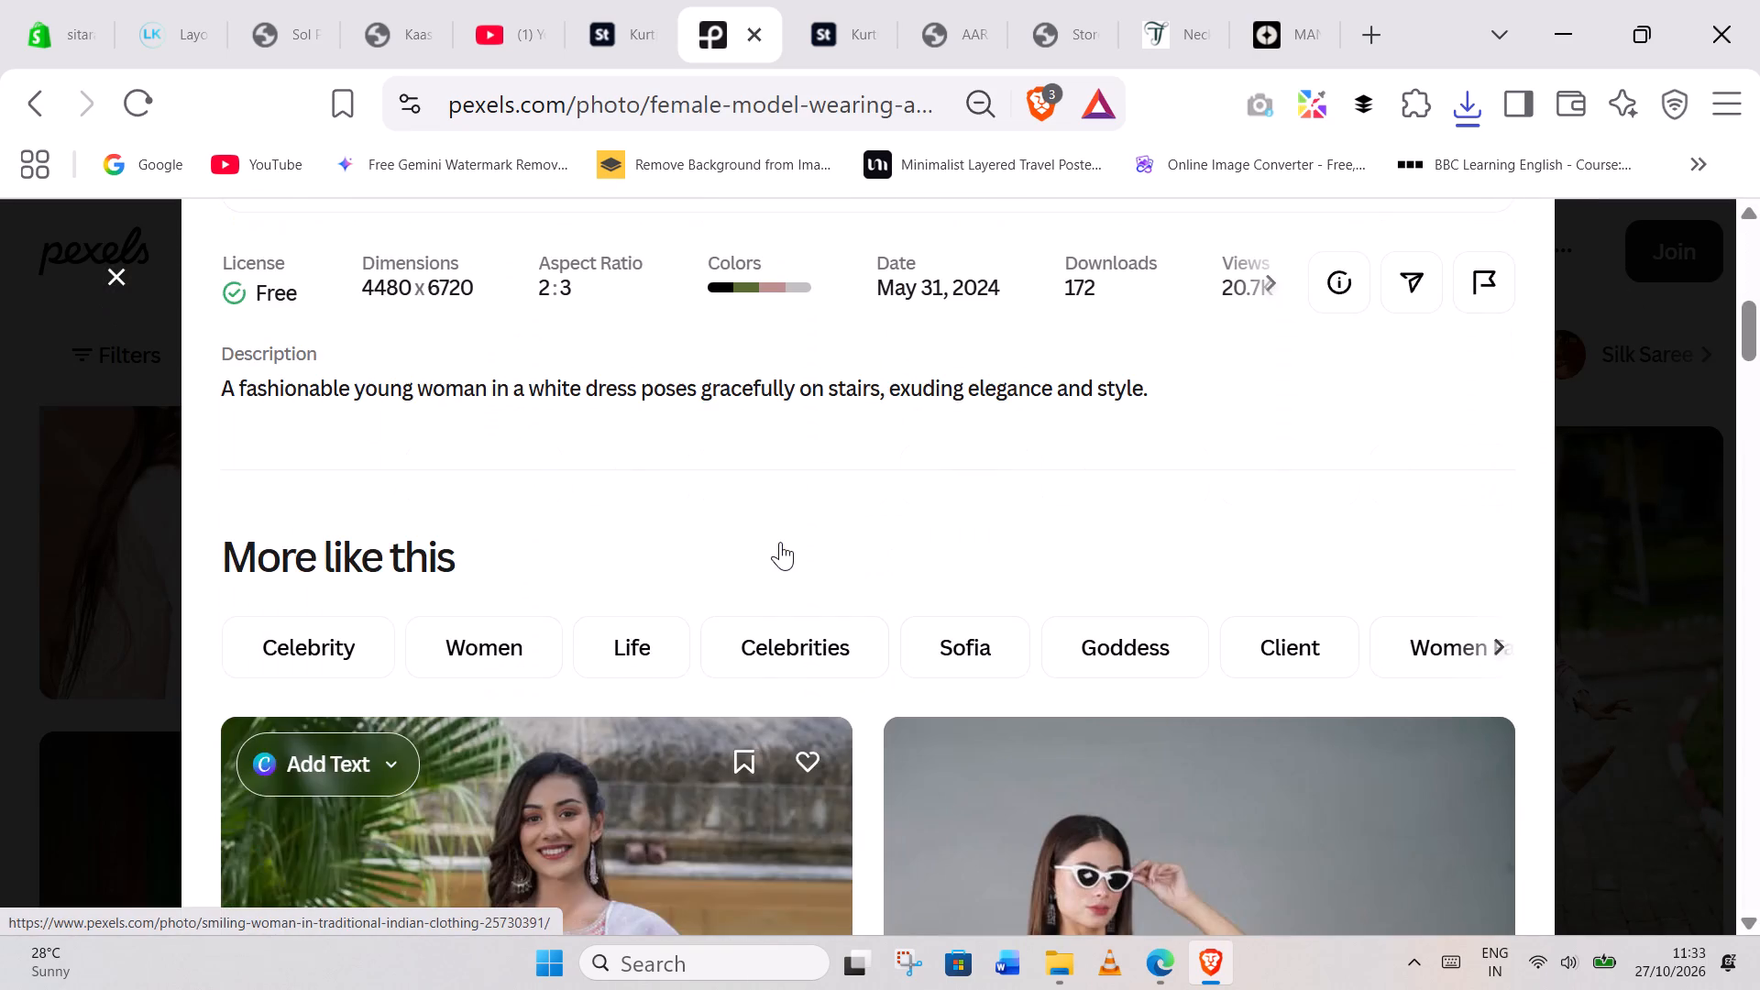
scroll(570, 637, "down", 11)
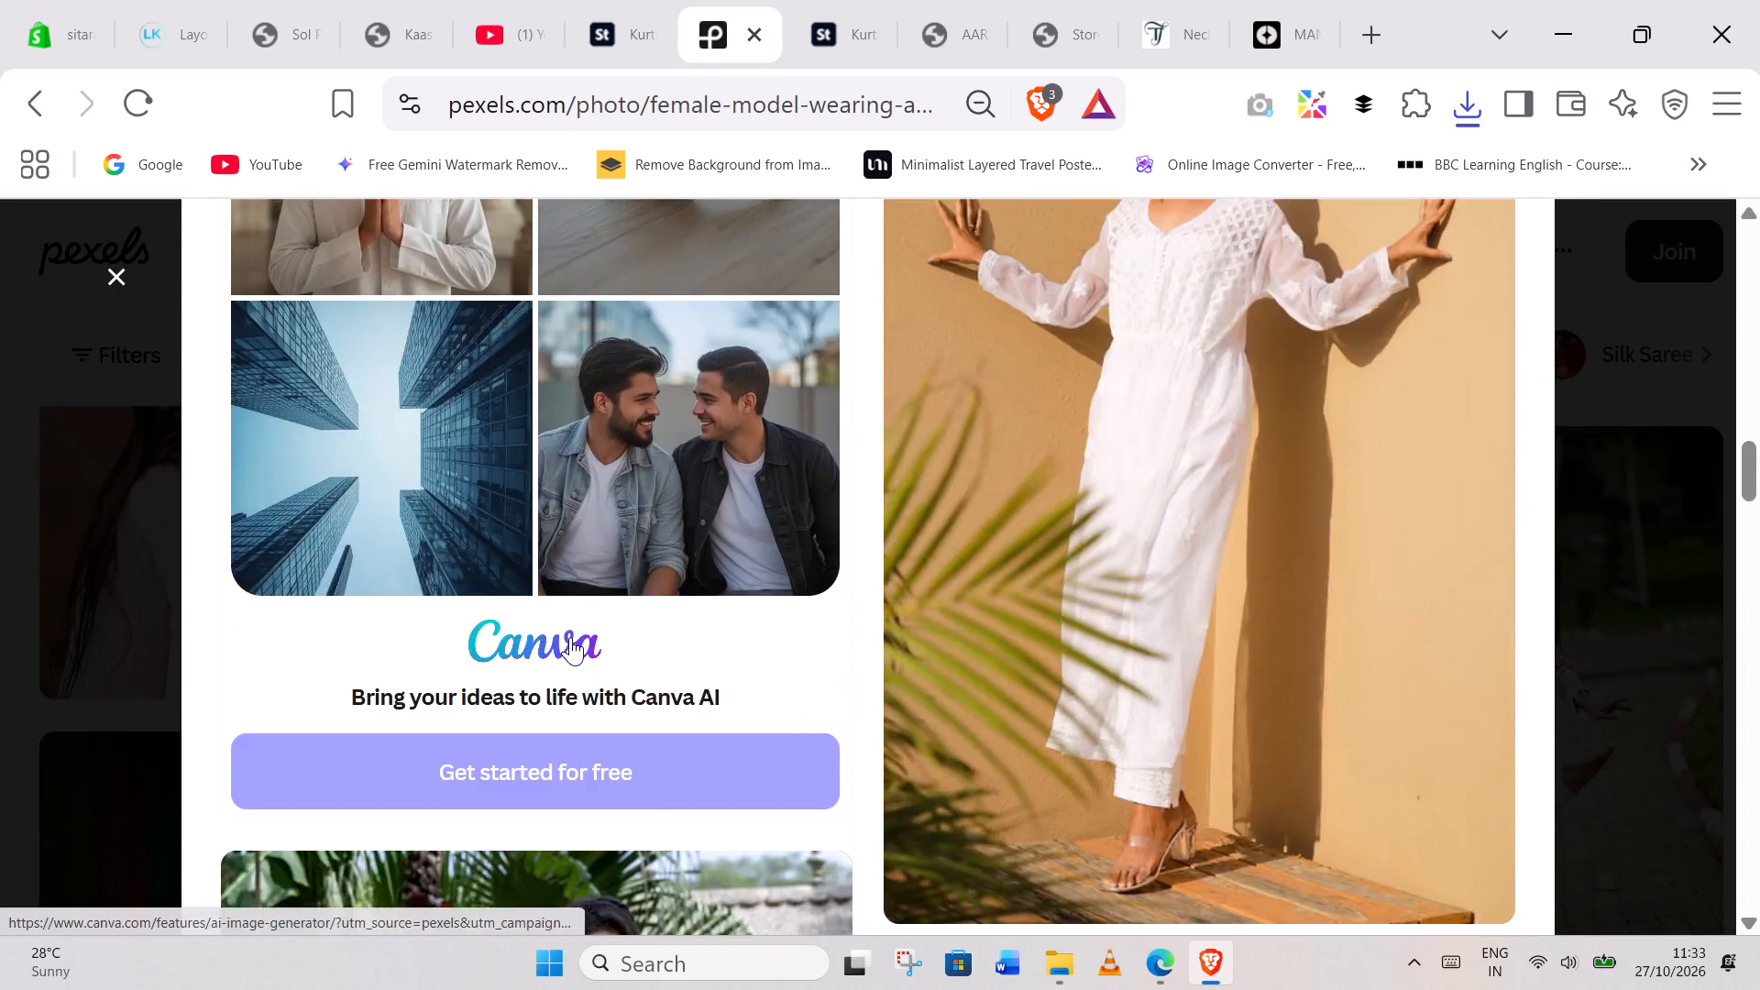
scroll(570, 637, "down", 4)
scroll(570, 637, "up", 2)
scroll(570, 637, "down", 10)
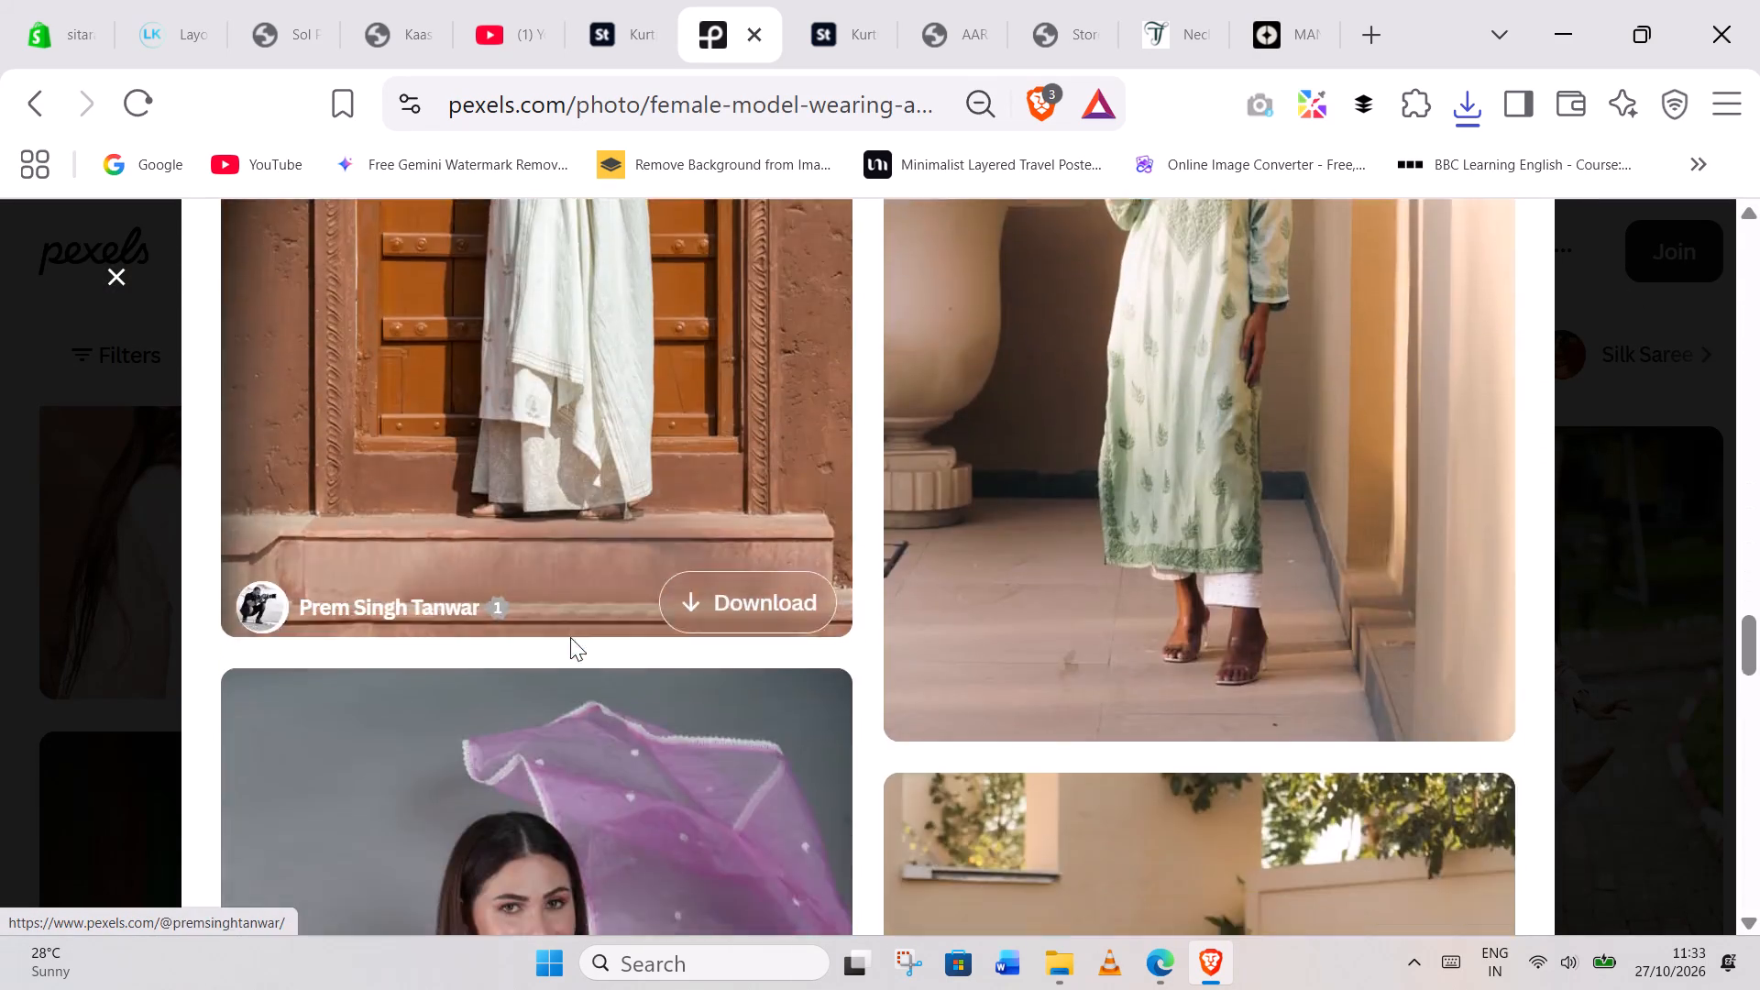
scroll(570, 637, "up", 3)
scroll(779, 537, "down", 4)
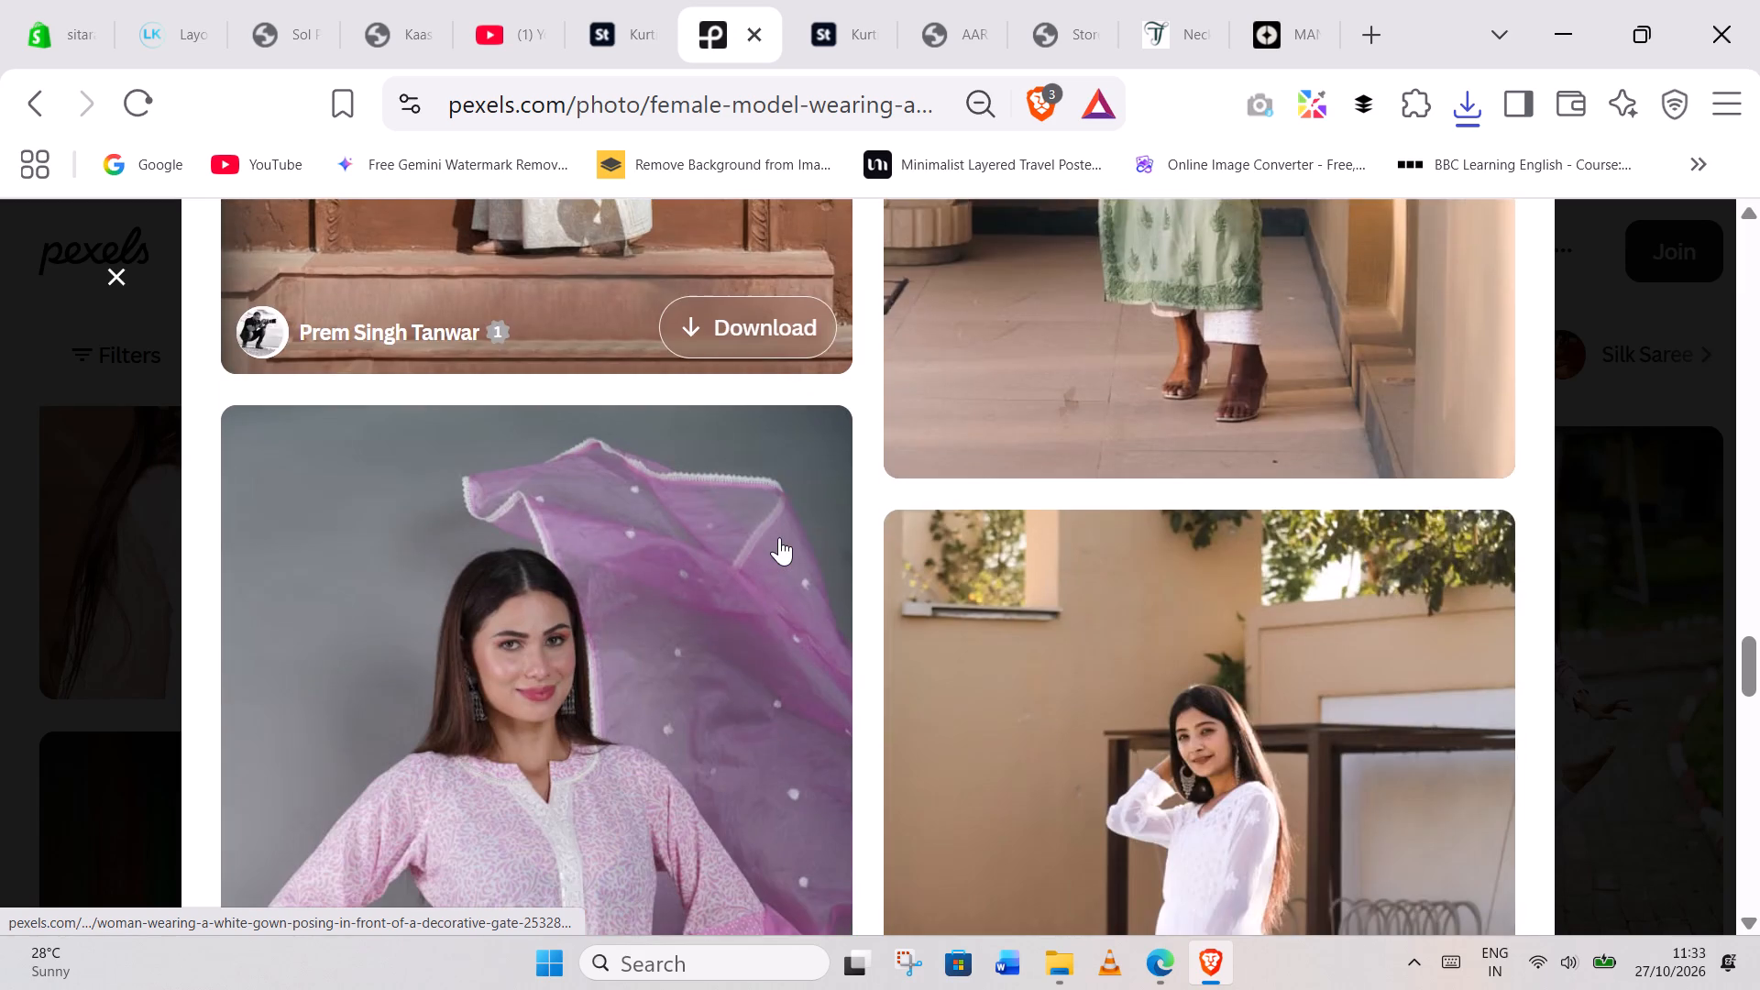
scroll(779, 537, "down", 2)
left_click(563, 494)
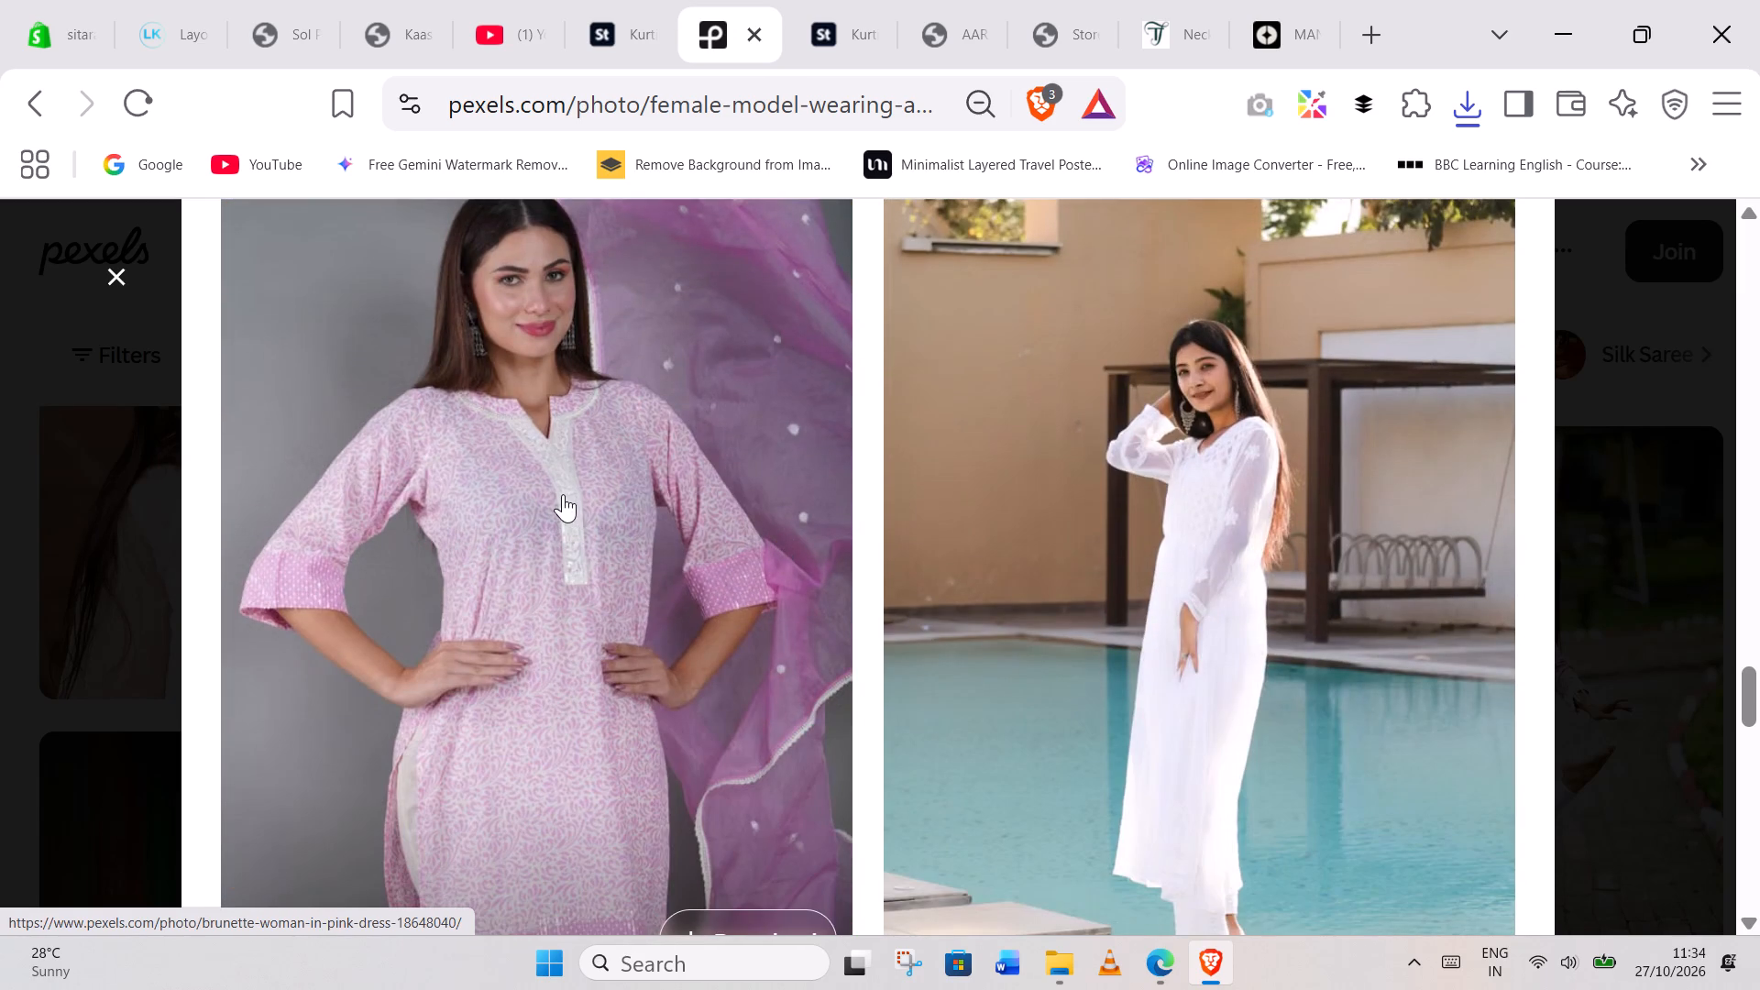
left_click(1498, 291)
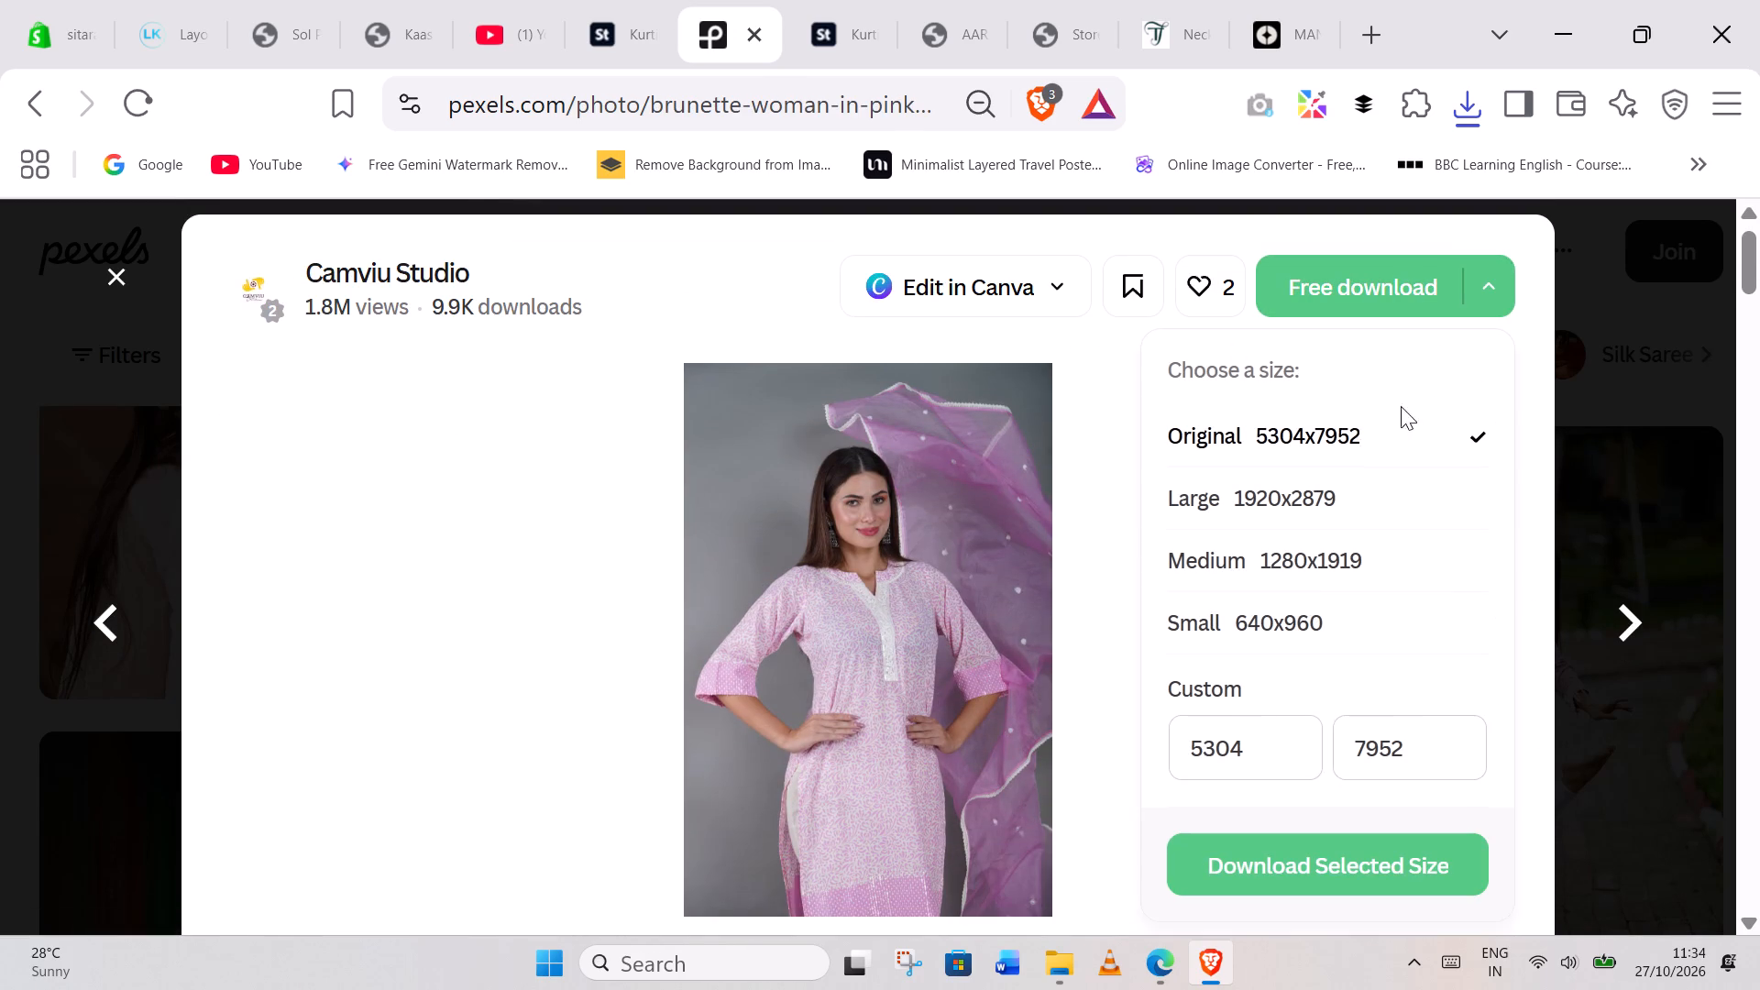
left_click(1289, 864)
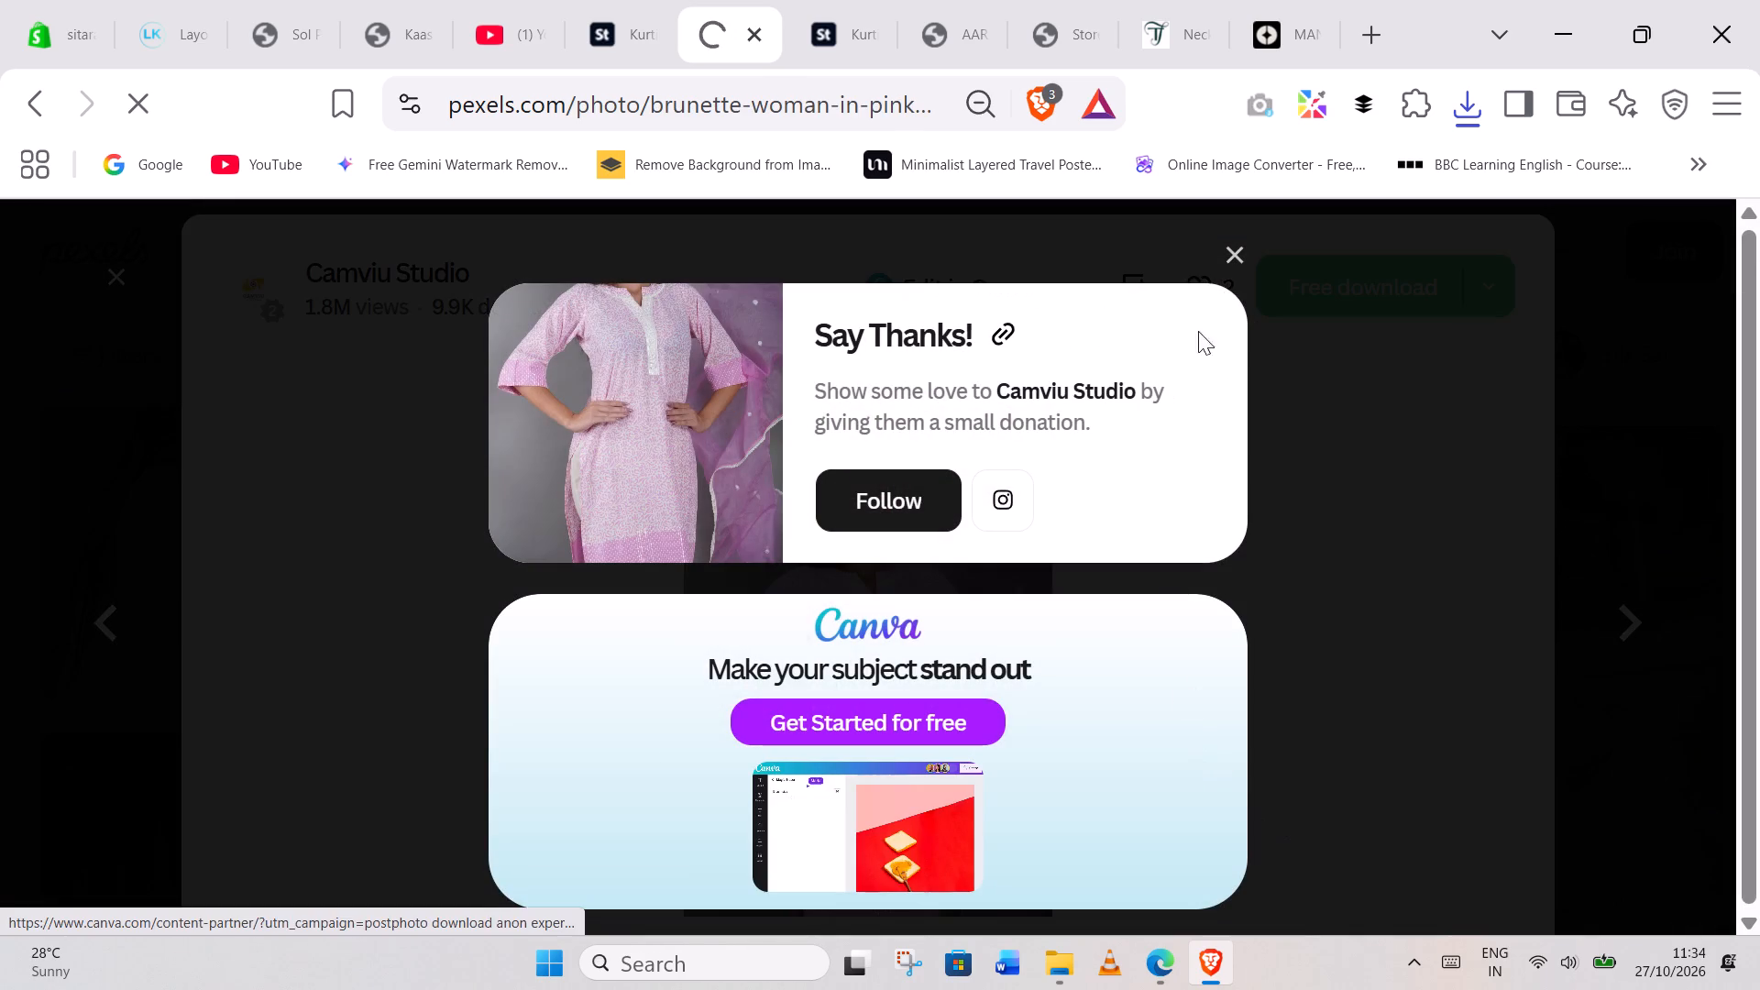
left_click(1454, 907)
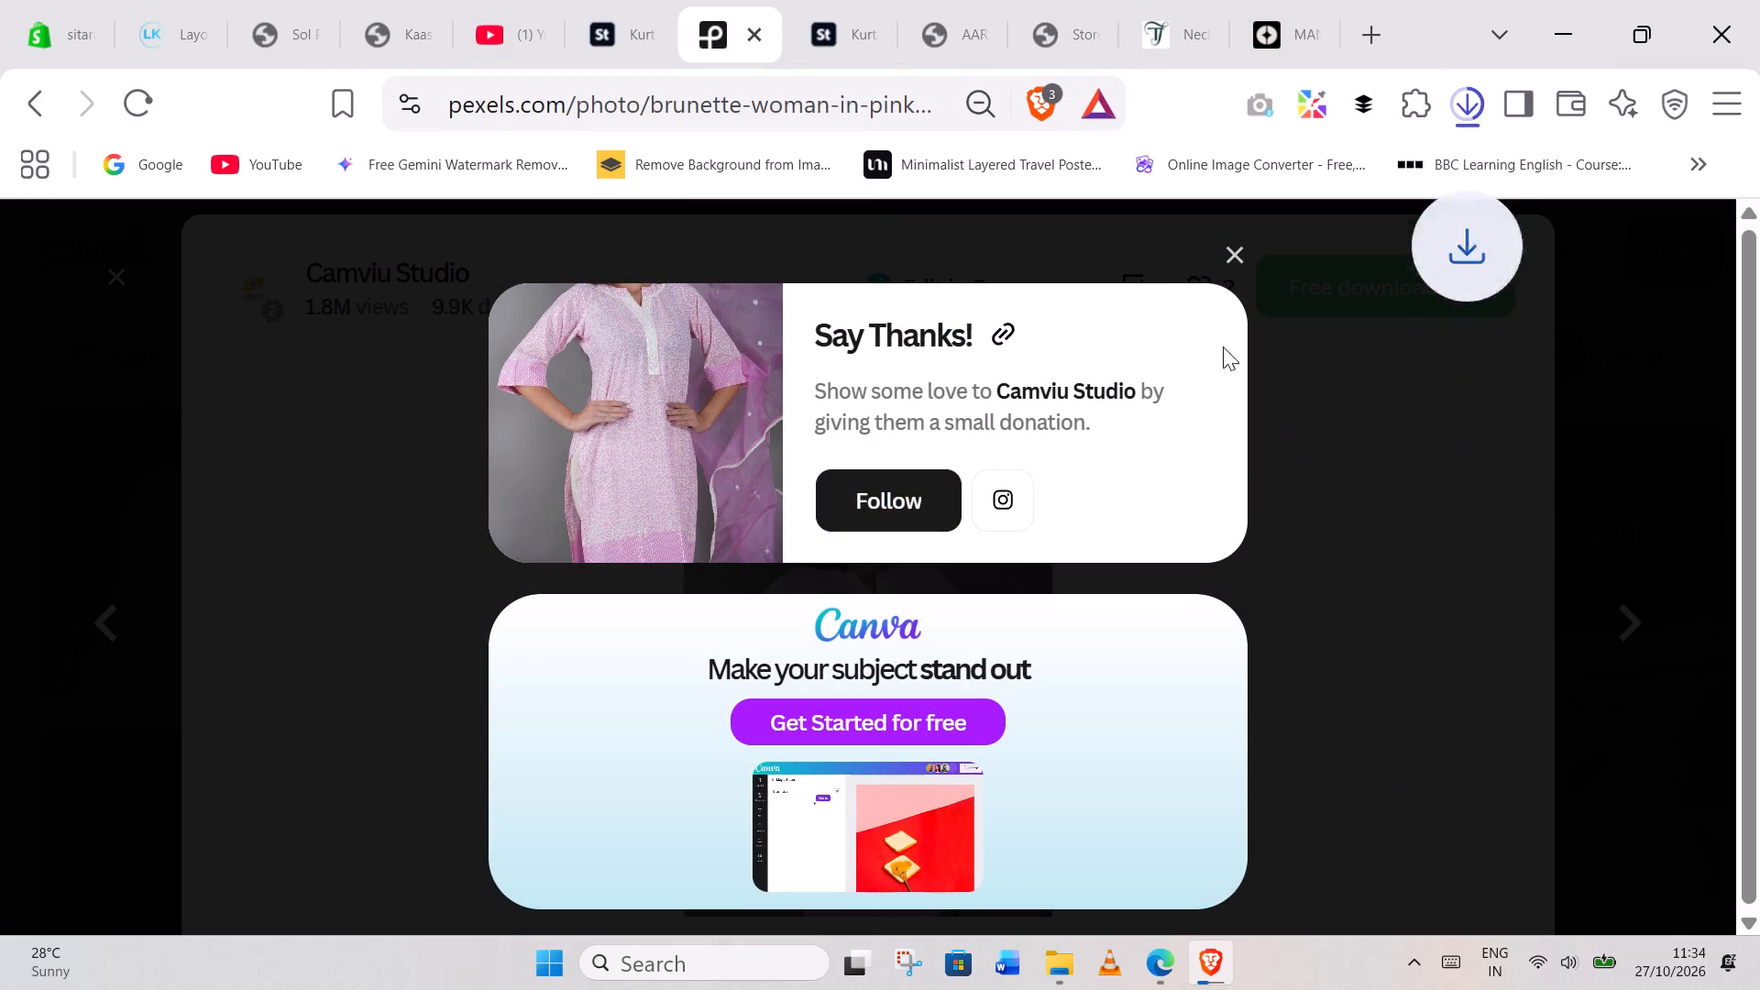
left_click(1229, 266)
Return to the Shopify theme editor and apply the uploaded teal kurti photo as the KOKUM category's custom image.
left_click(807, 0)
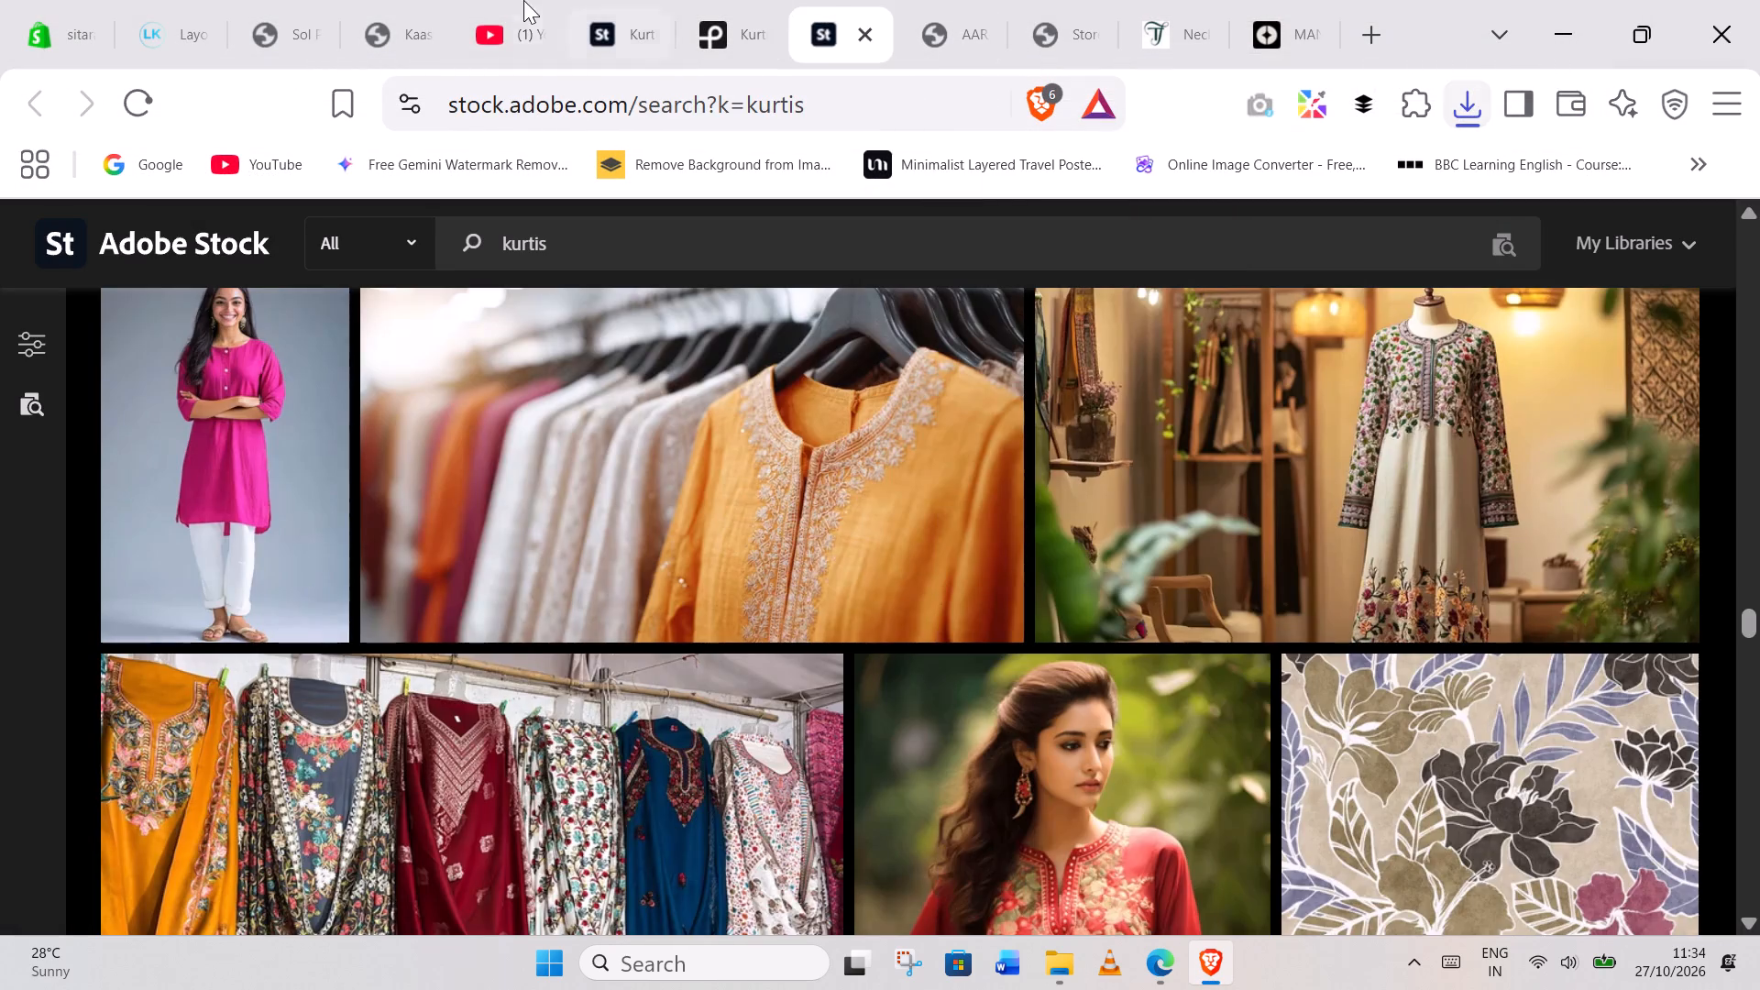
left_click(489, 0)
left_click(440, 0)
left_click(529, 0)
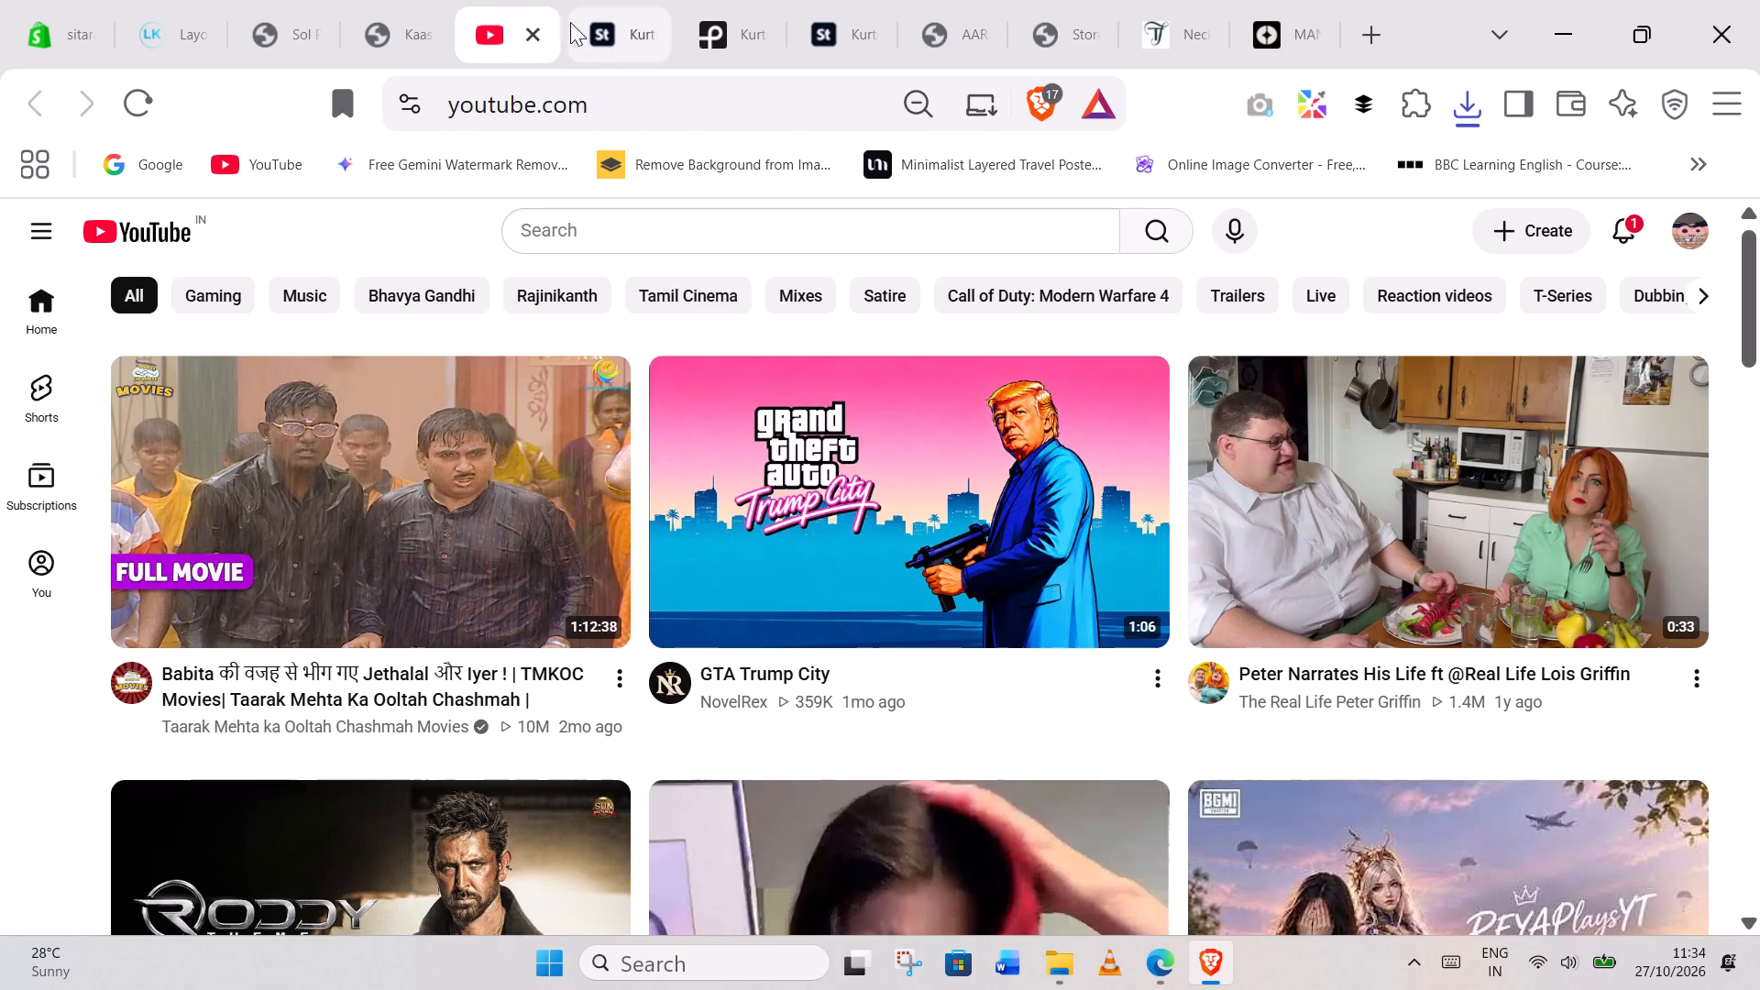
left_click(160, 0)
left_click(89, 0)
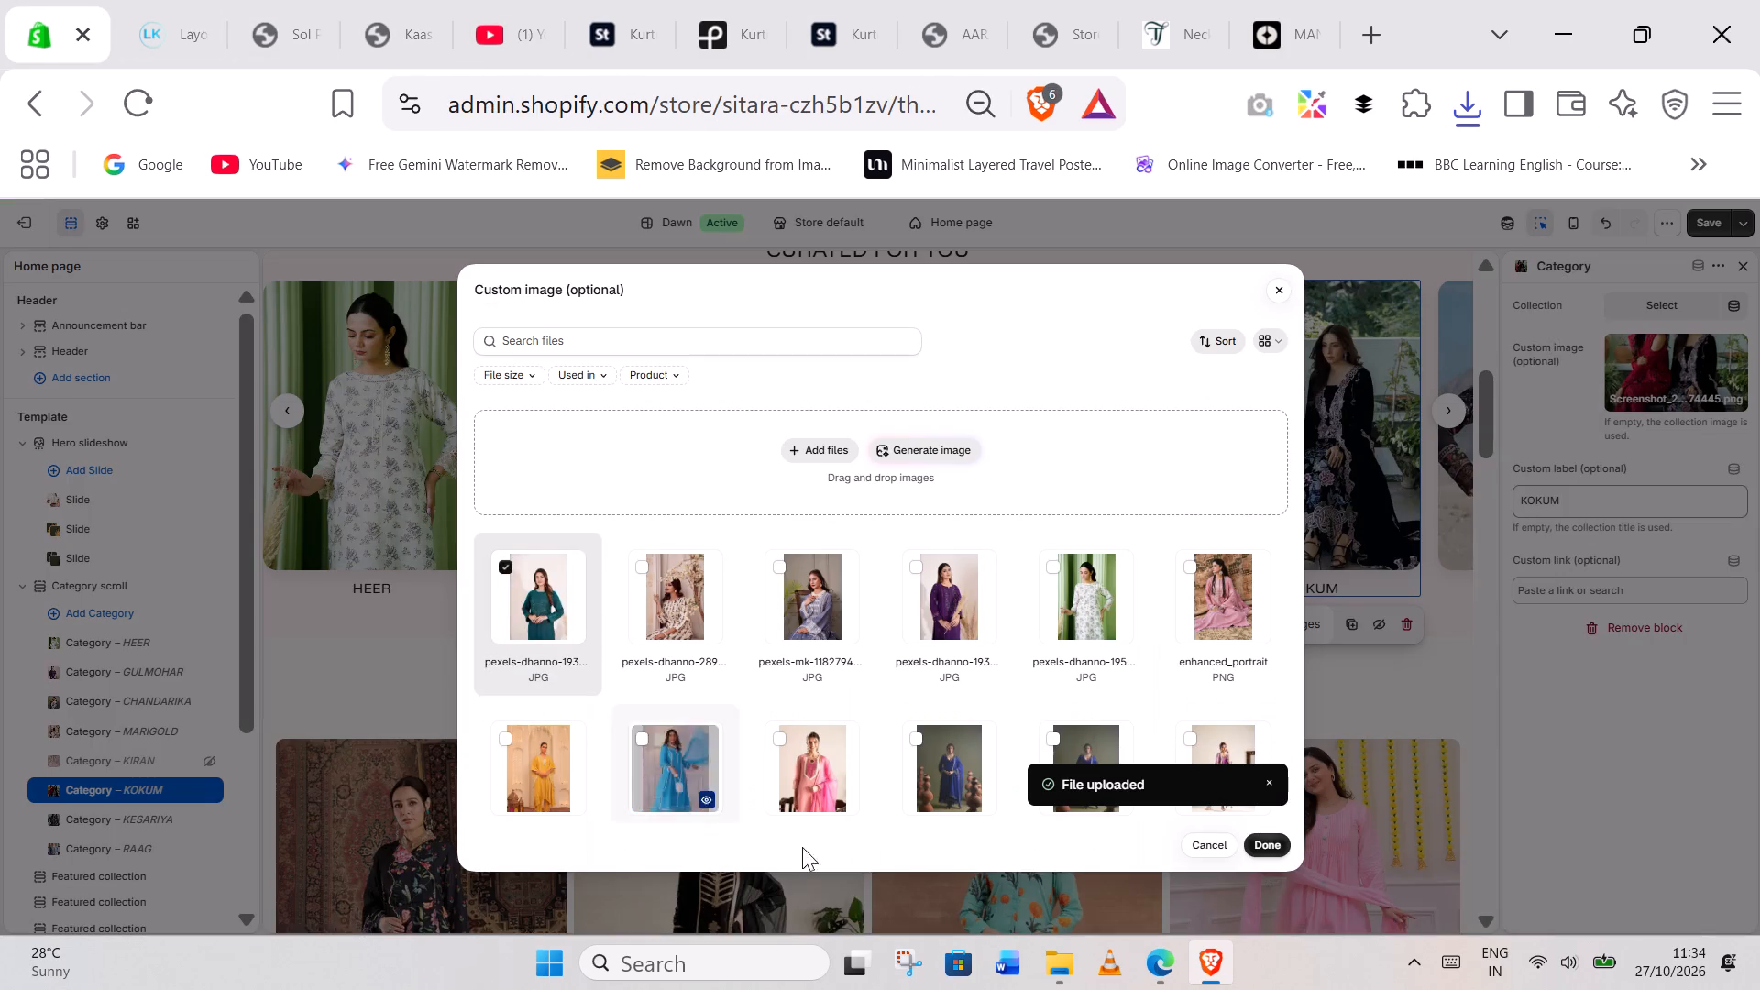
left_click(1269, 849)
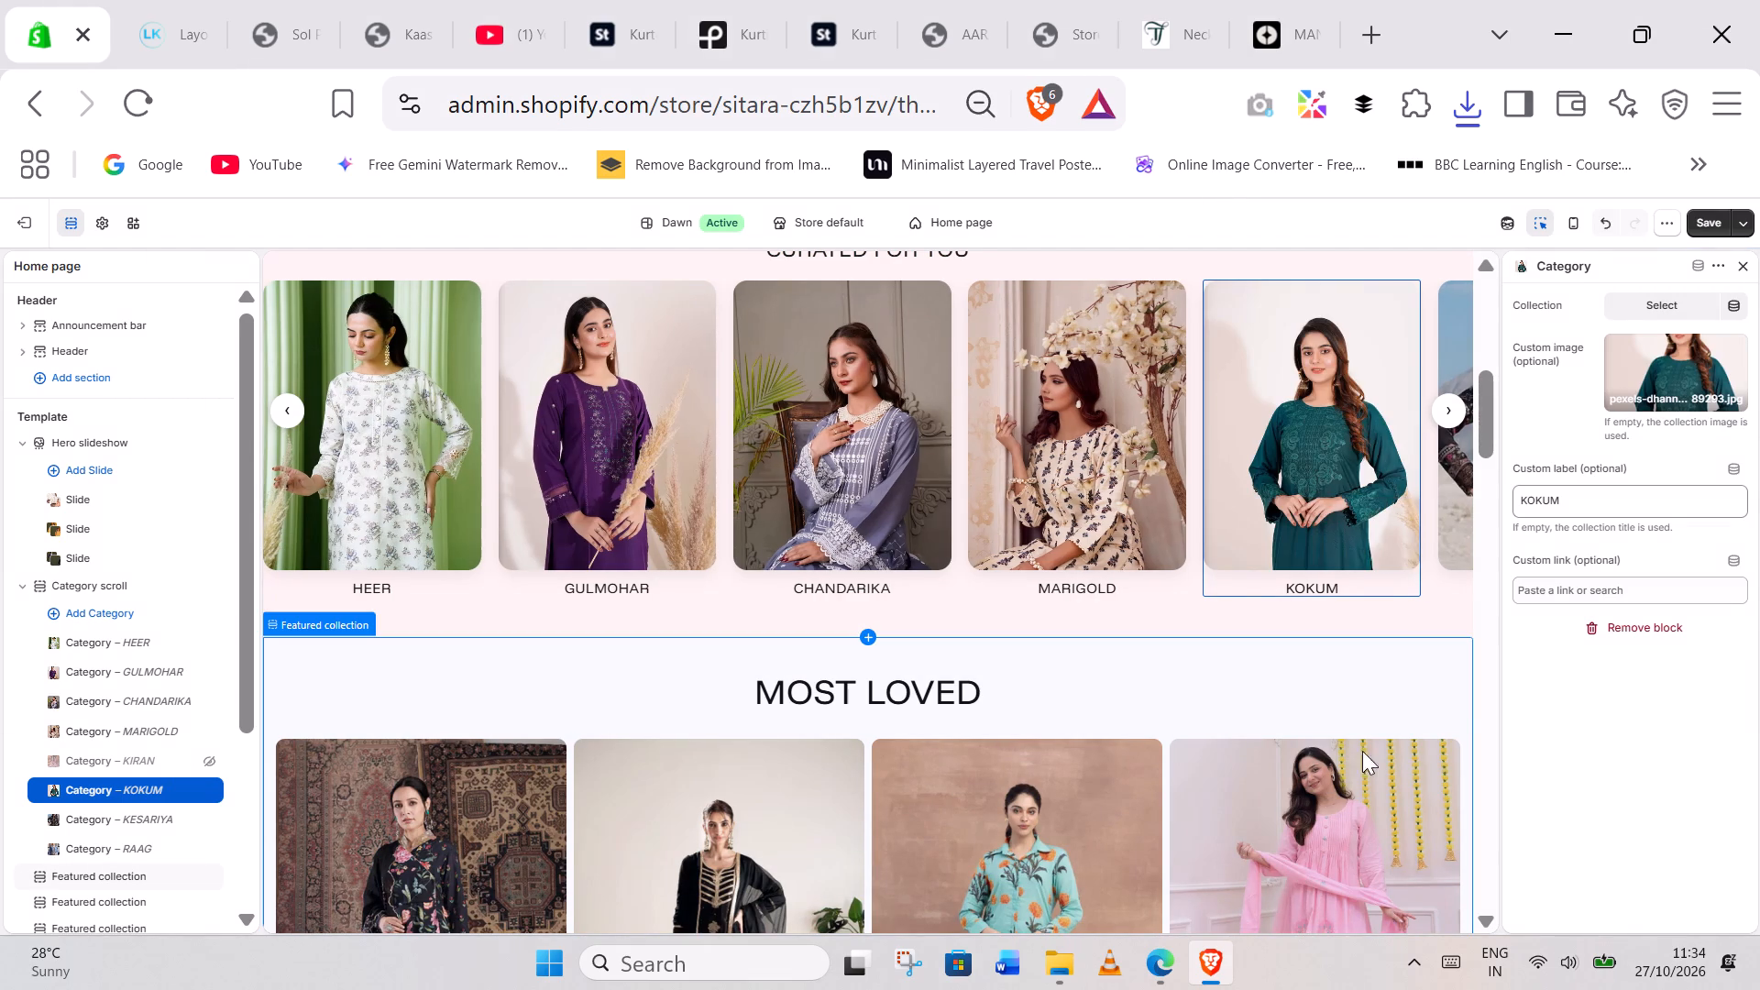
Upload the downloaded white chikankari kurti photo as a replacement custom image for the KESARIYA category.
left_click(1451, 406)
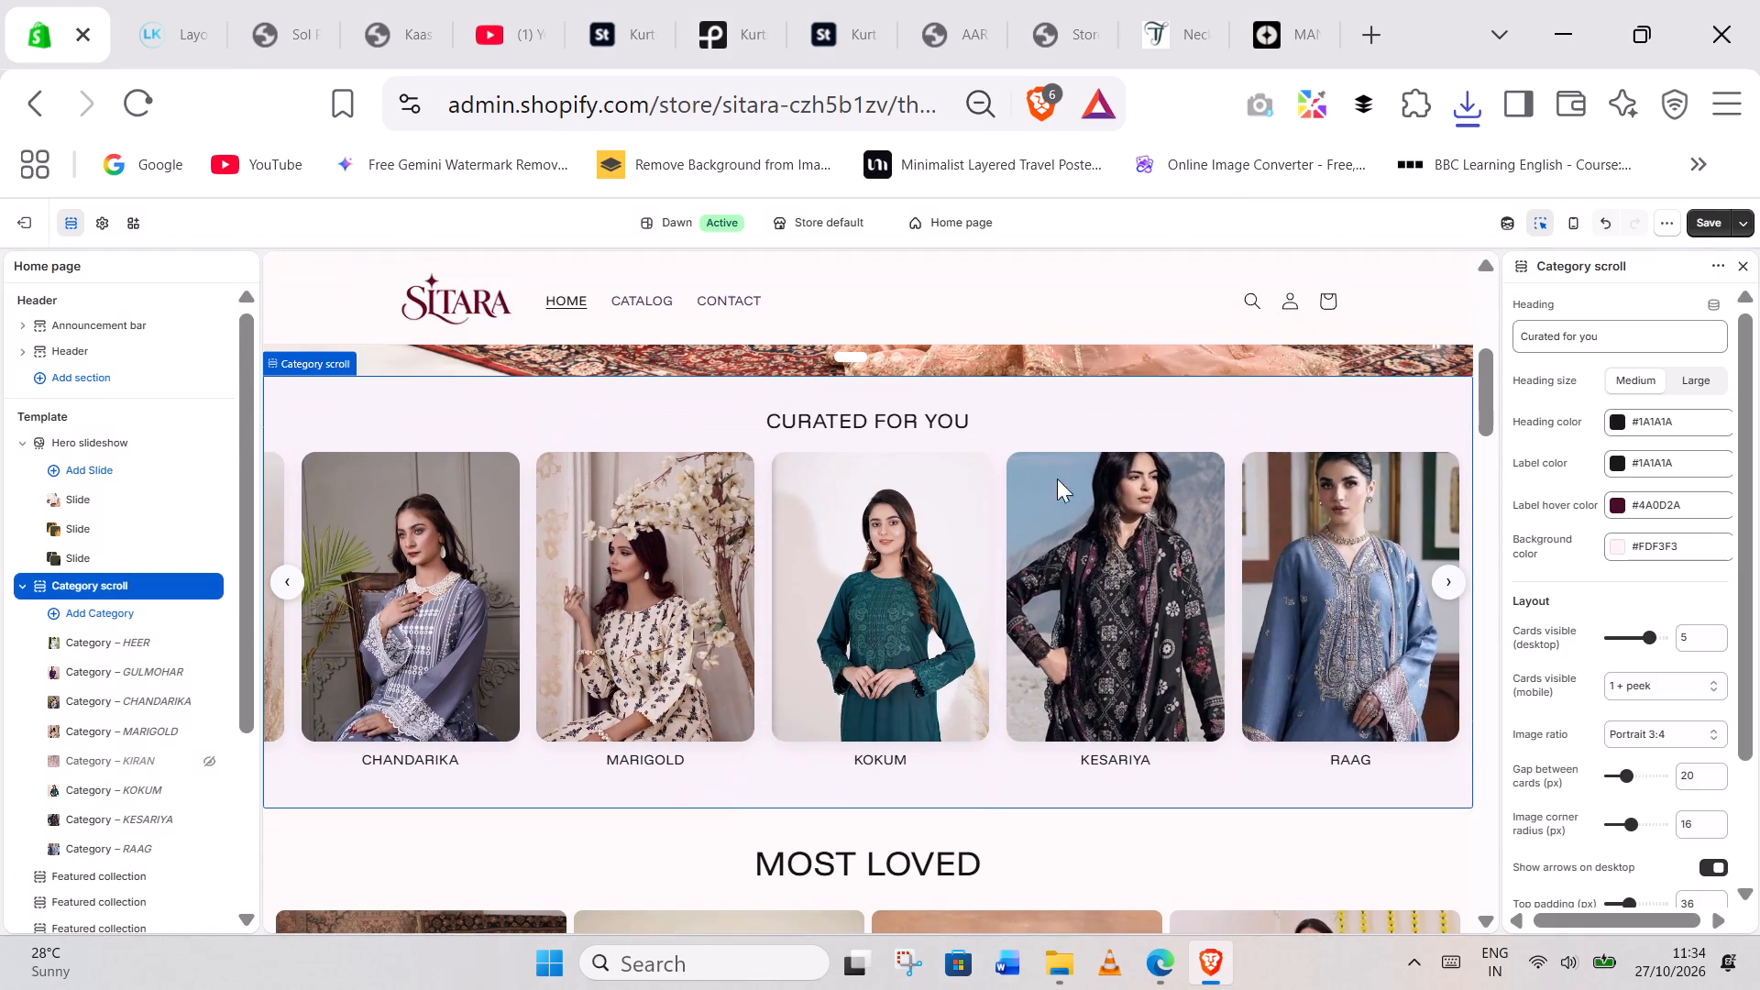
left_click(1130, 552)
left_click(1670, 369)
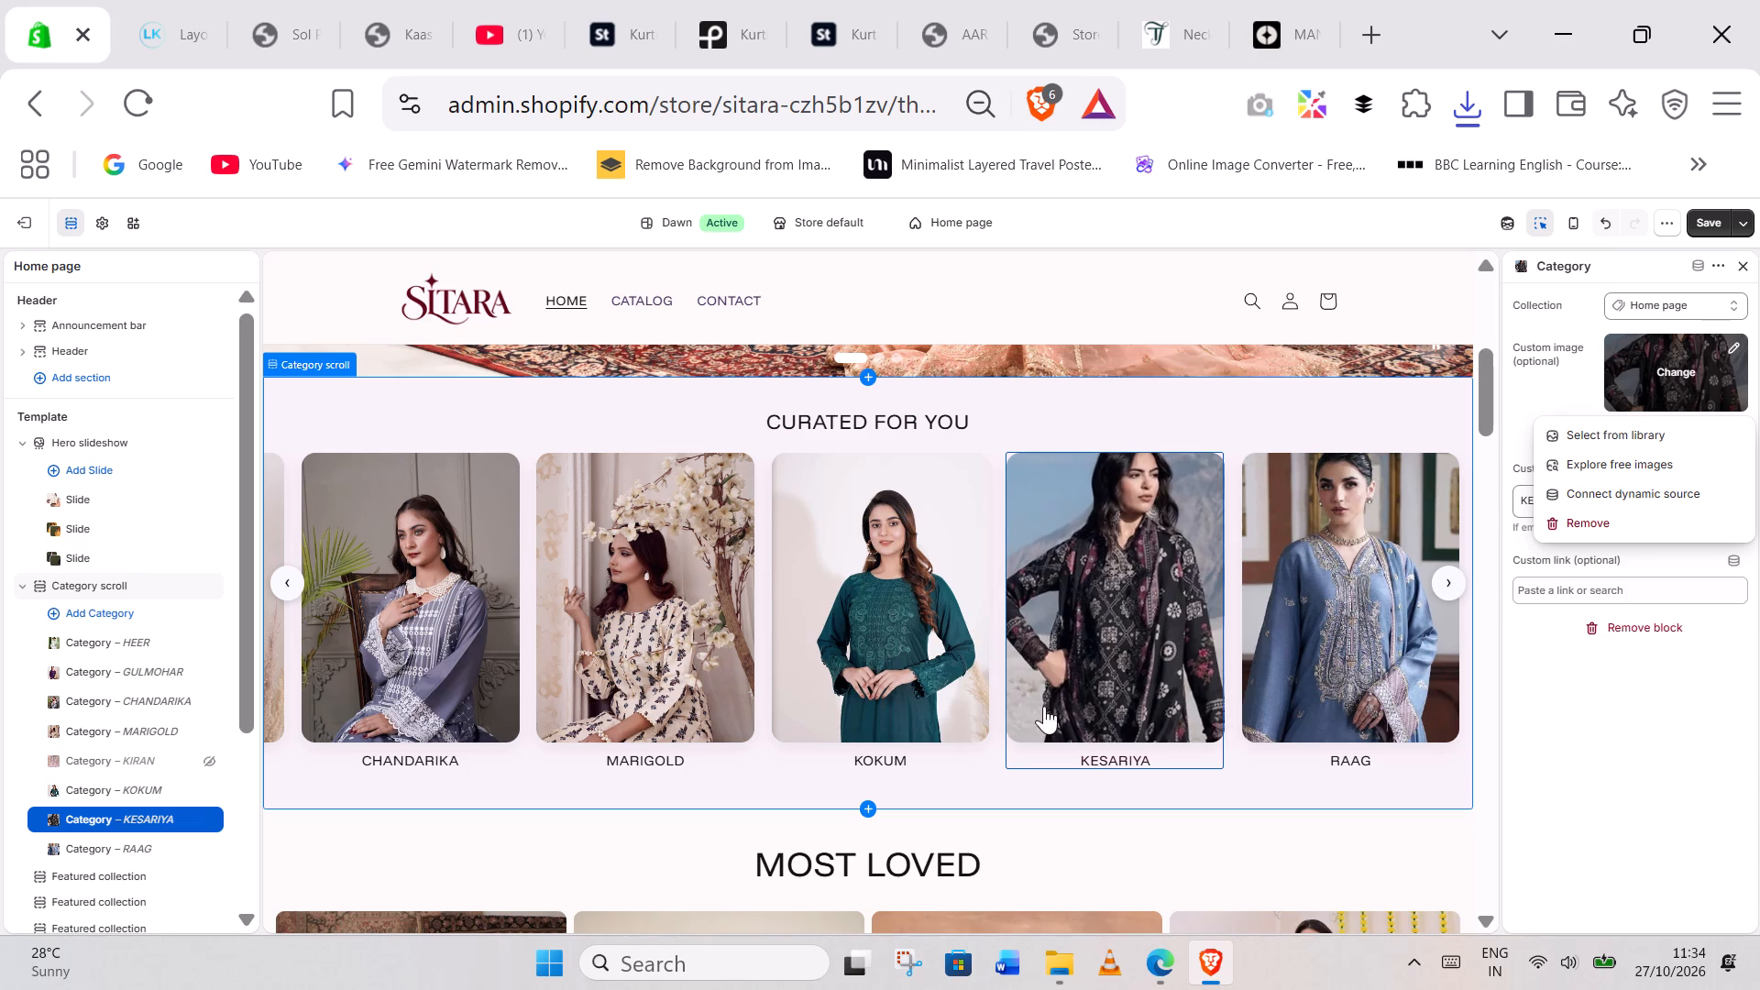
left_click_drag(1589, 449, 1601, 435)
left_click(1601, 435)
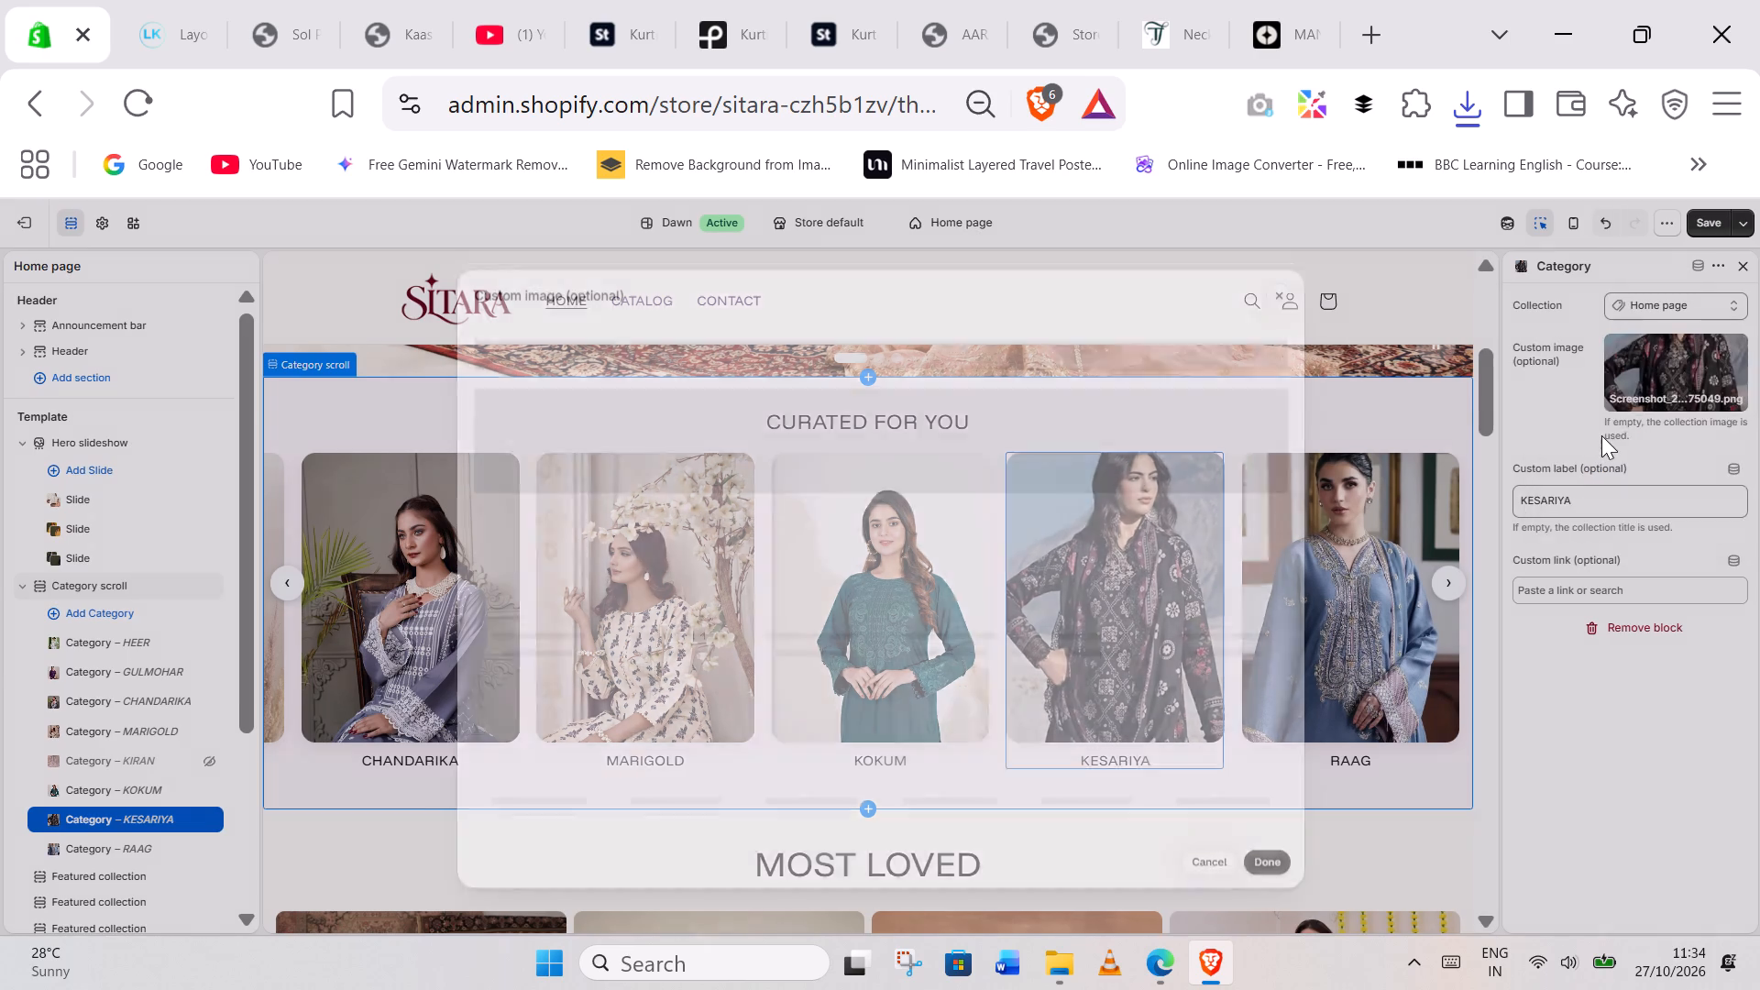
left_click(814, 441)
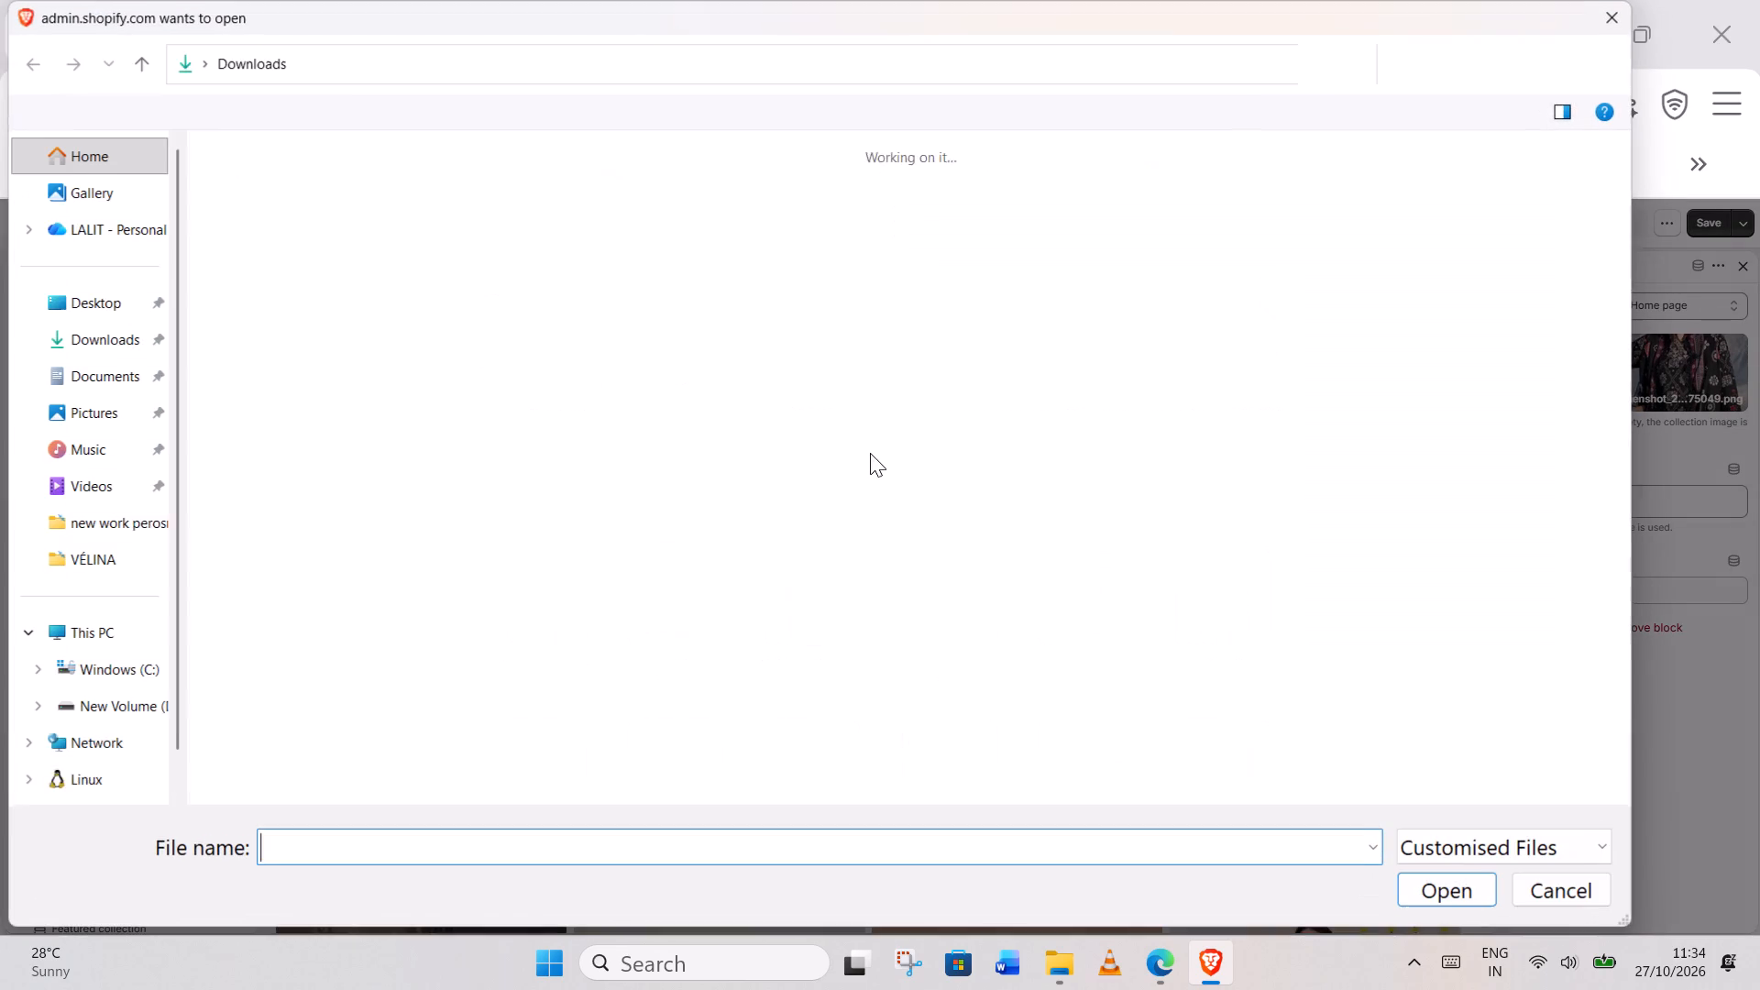
double_click(521, 313)
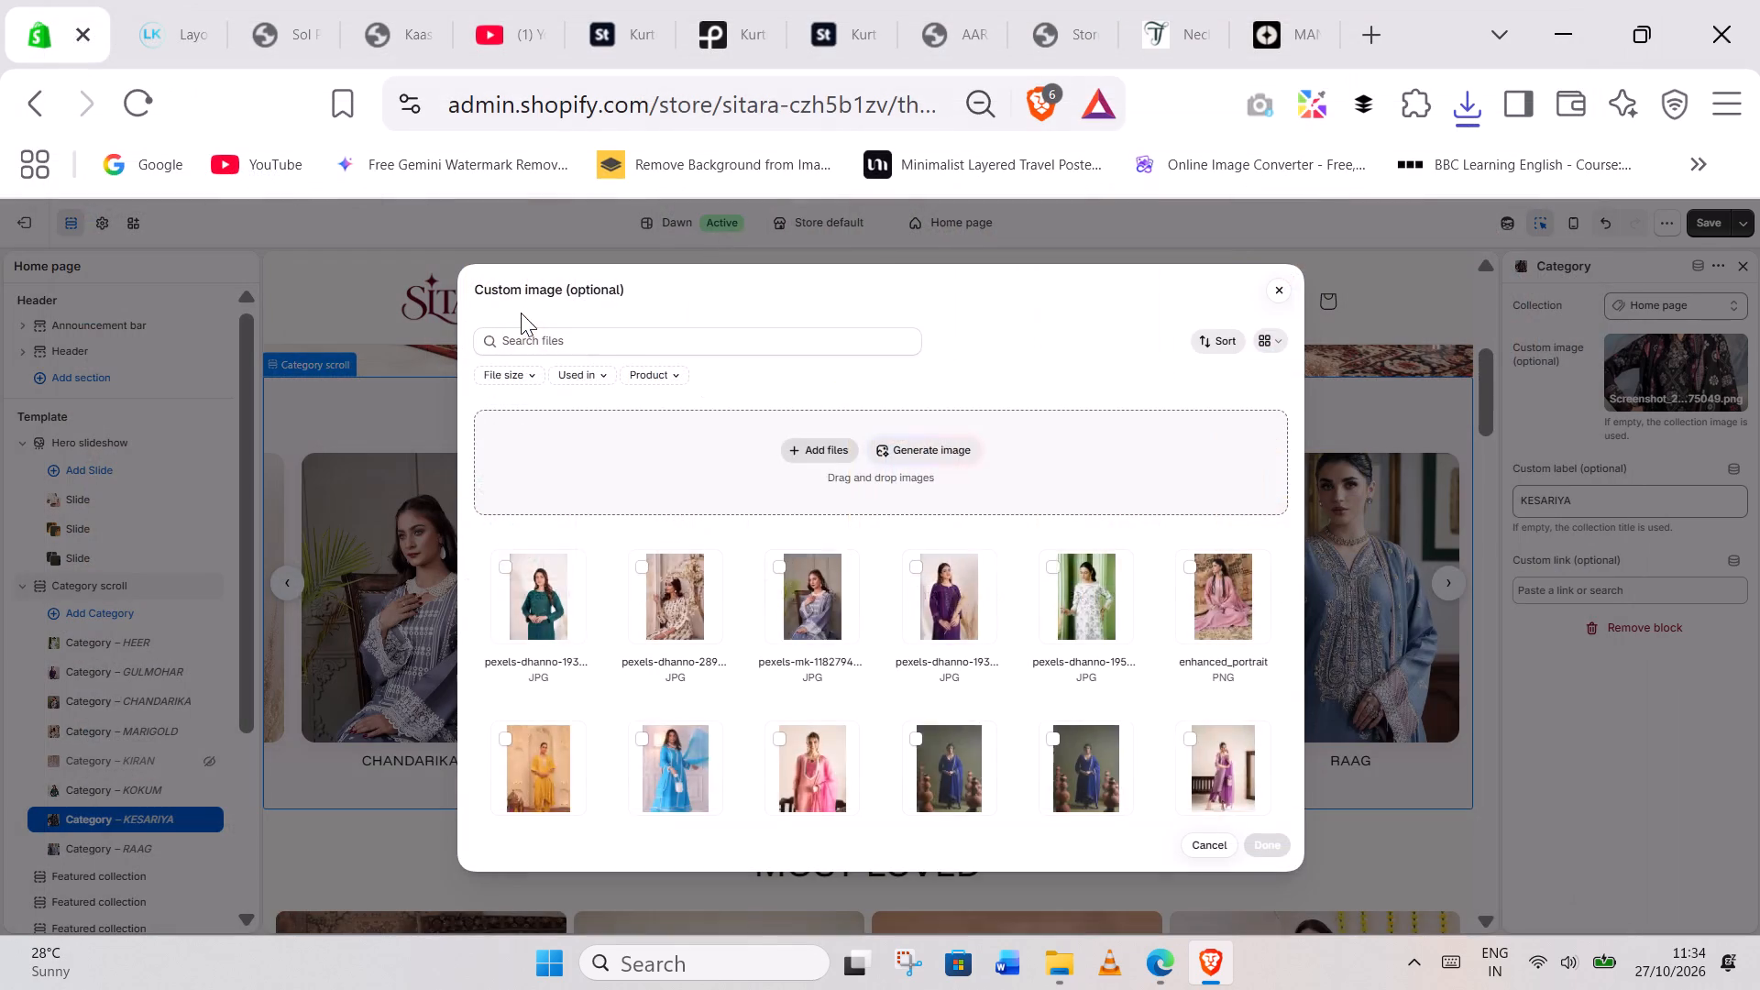
Return to Pexels and browse the photos similar to the pink kurti for another model photo to use.
left_click(729, 0)
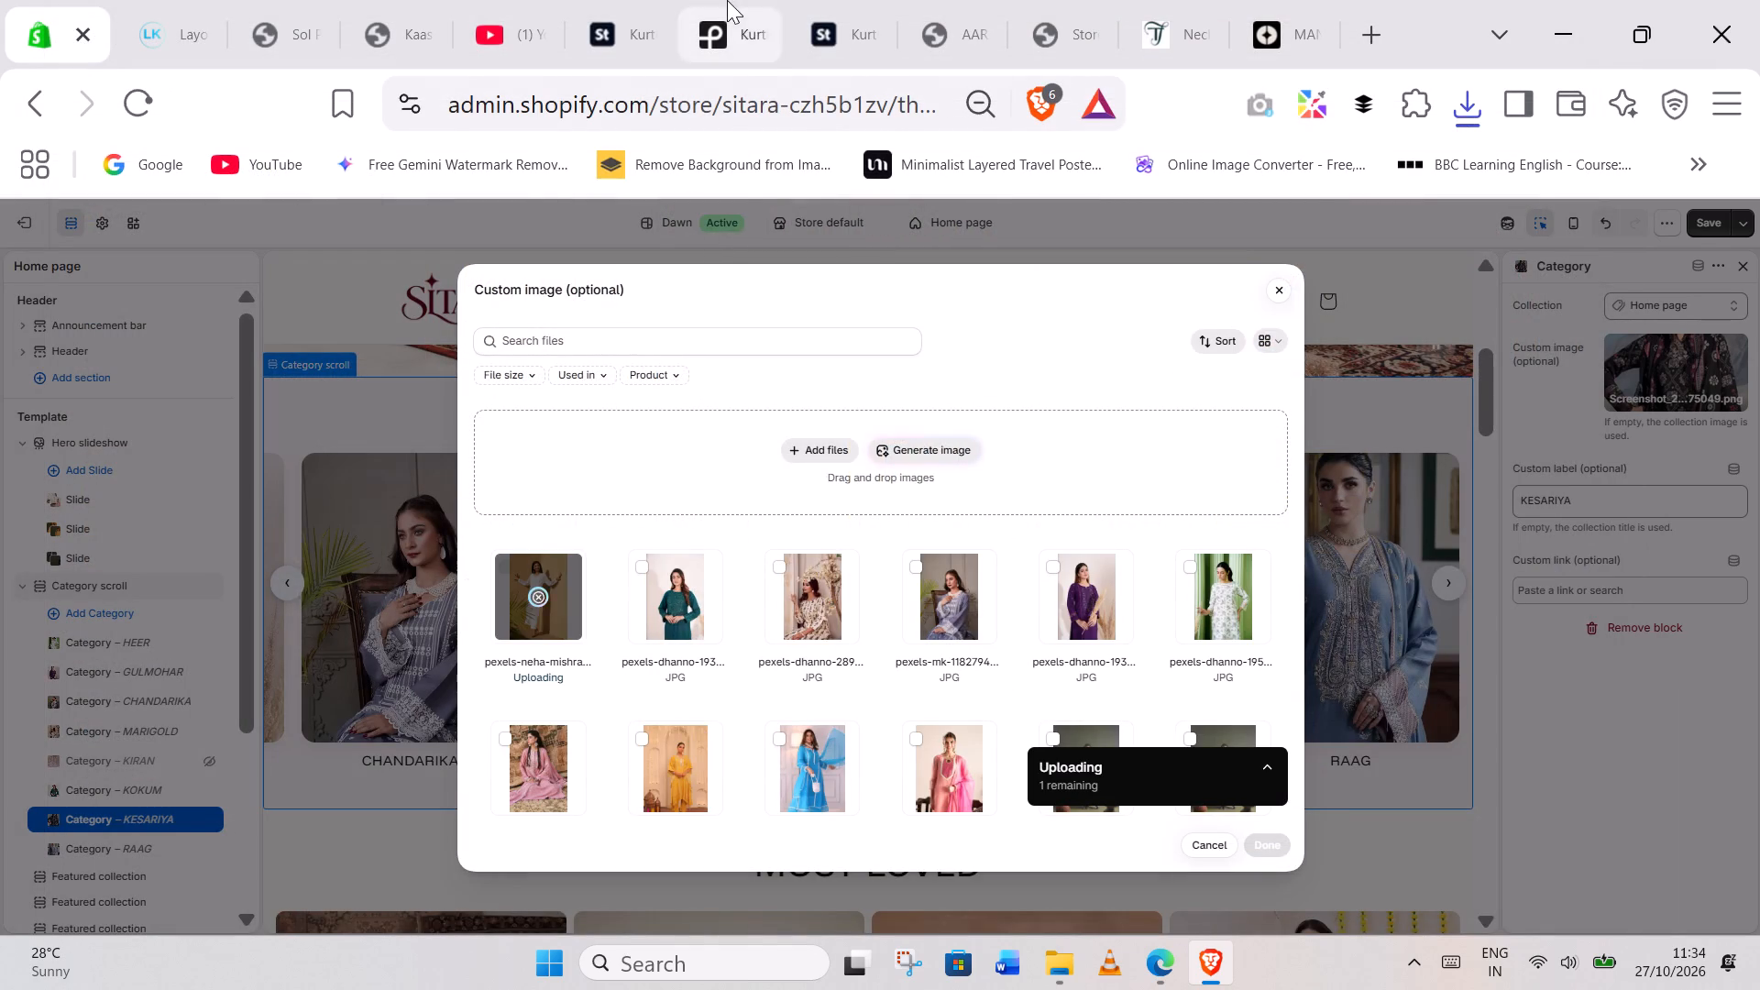
scroll(618, 361, "down", 10)
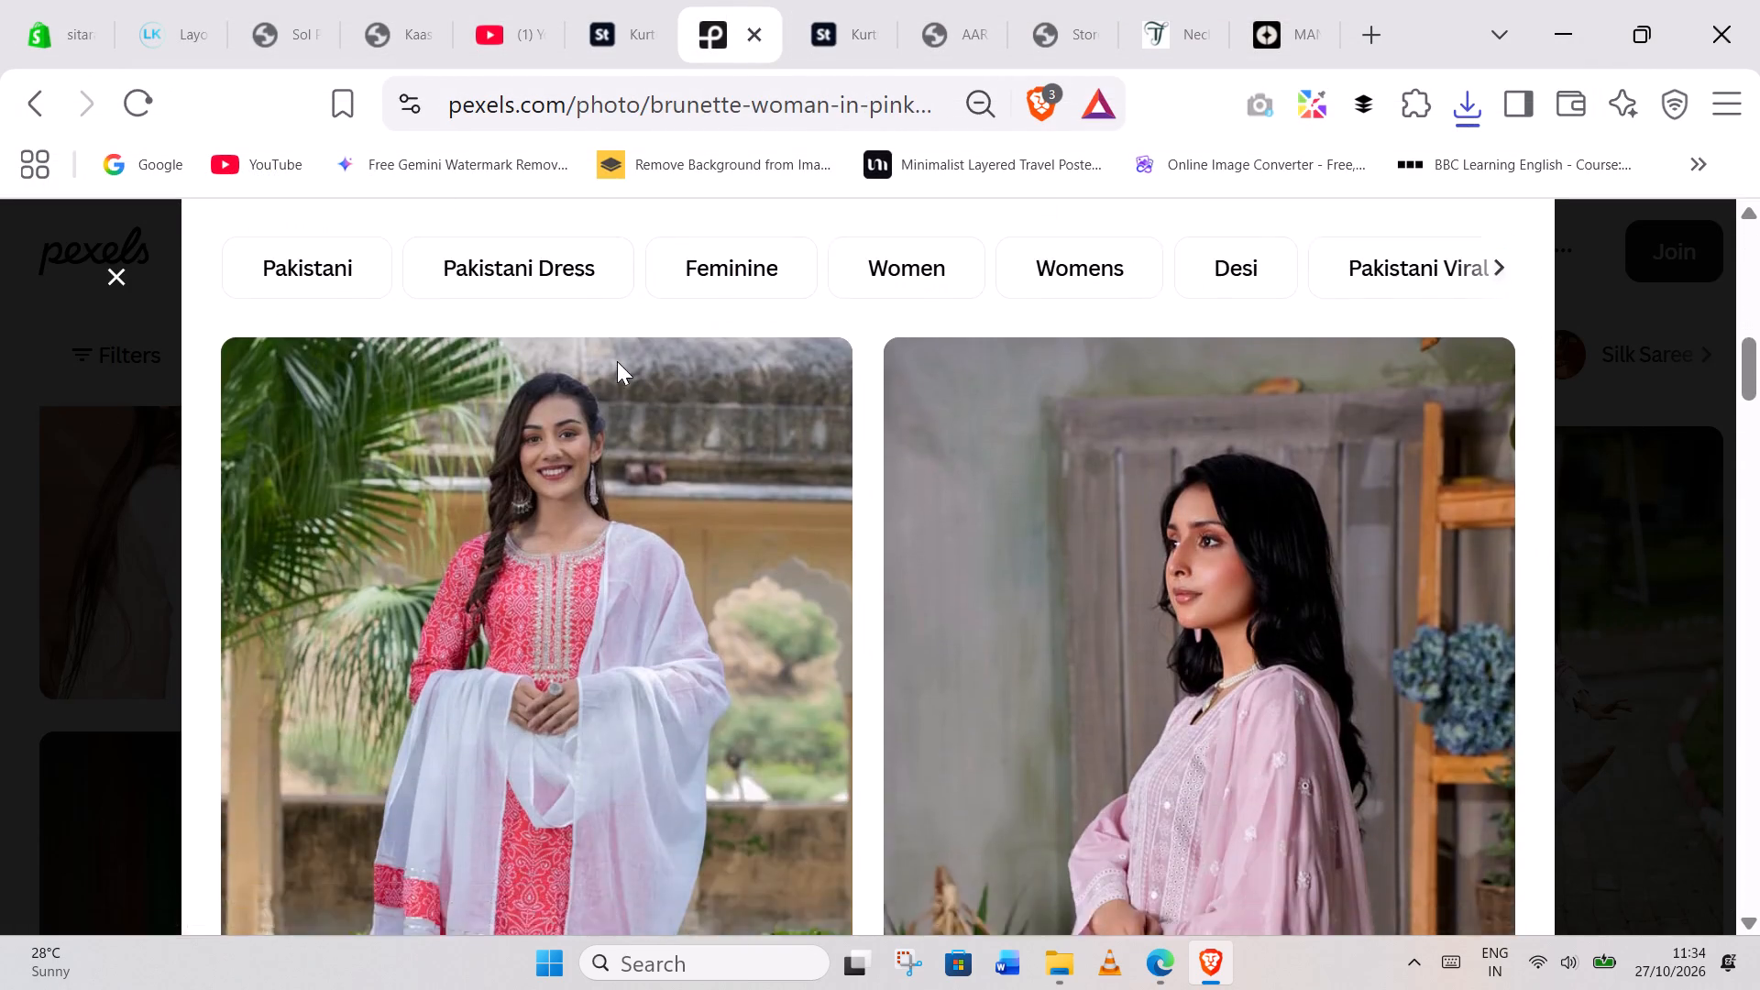
scroll(617, 361, "down", 12)
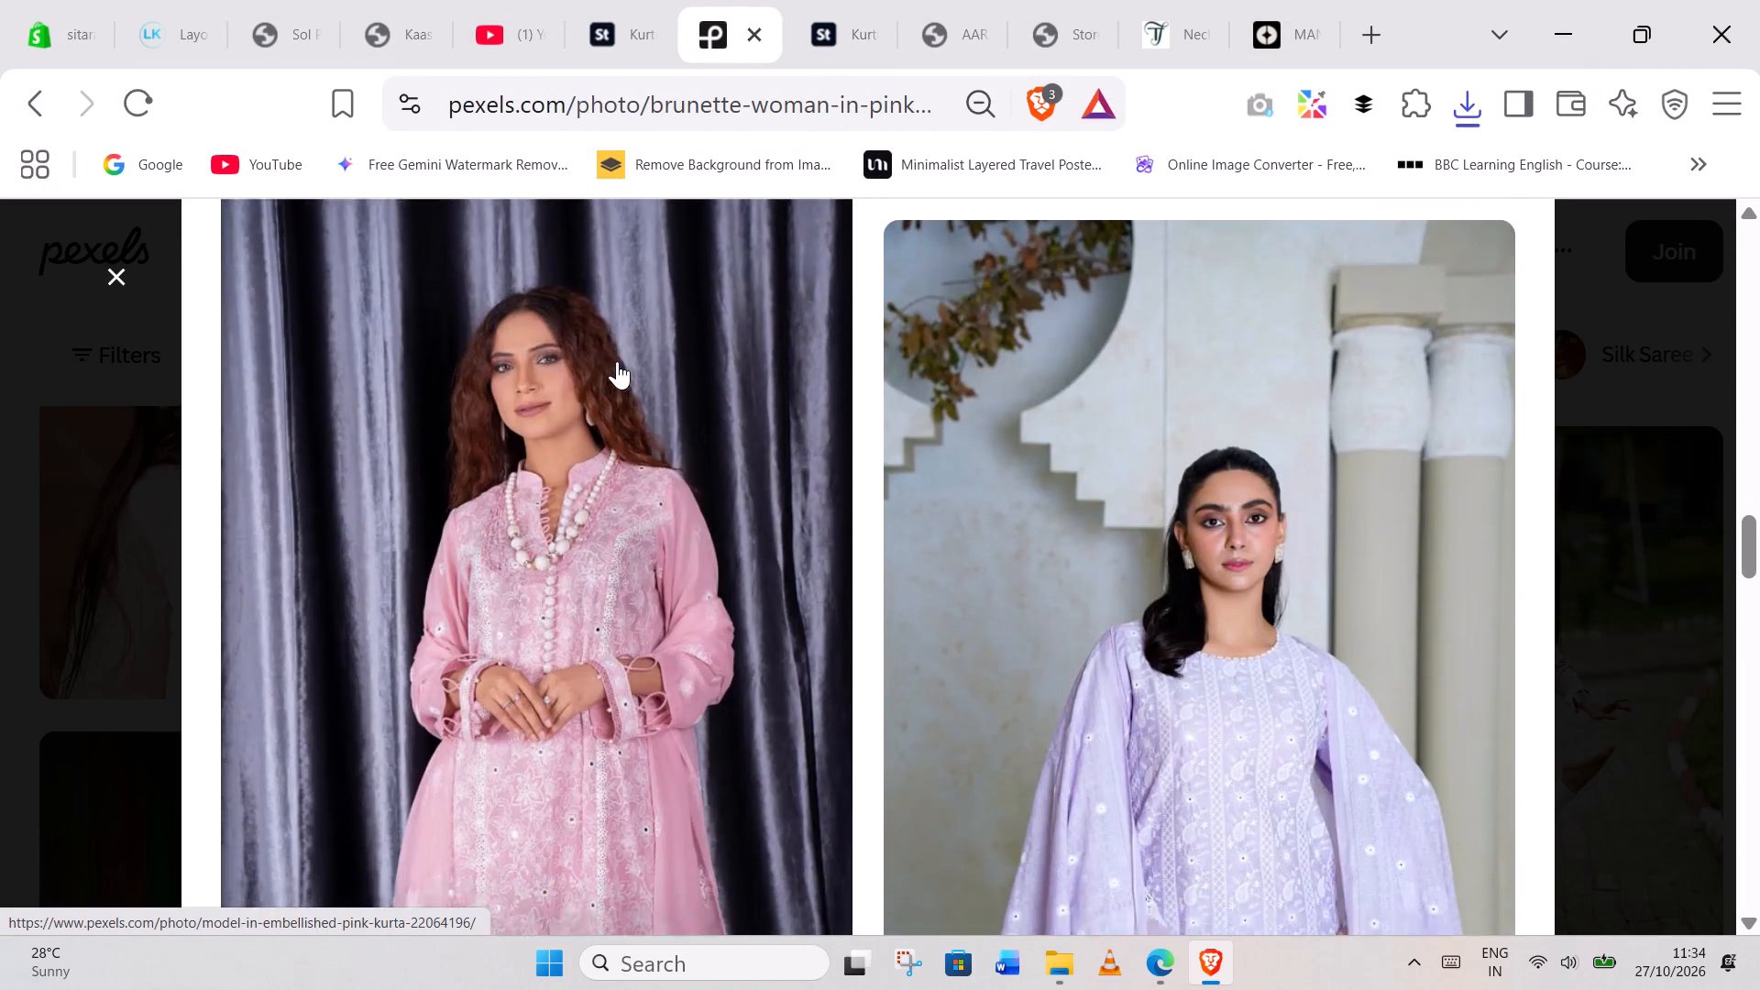
scroll(617, 361, "down", 13)
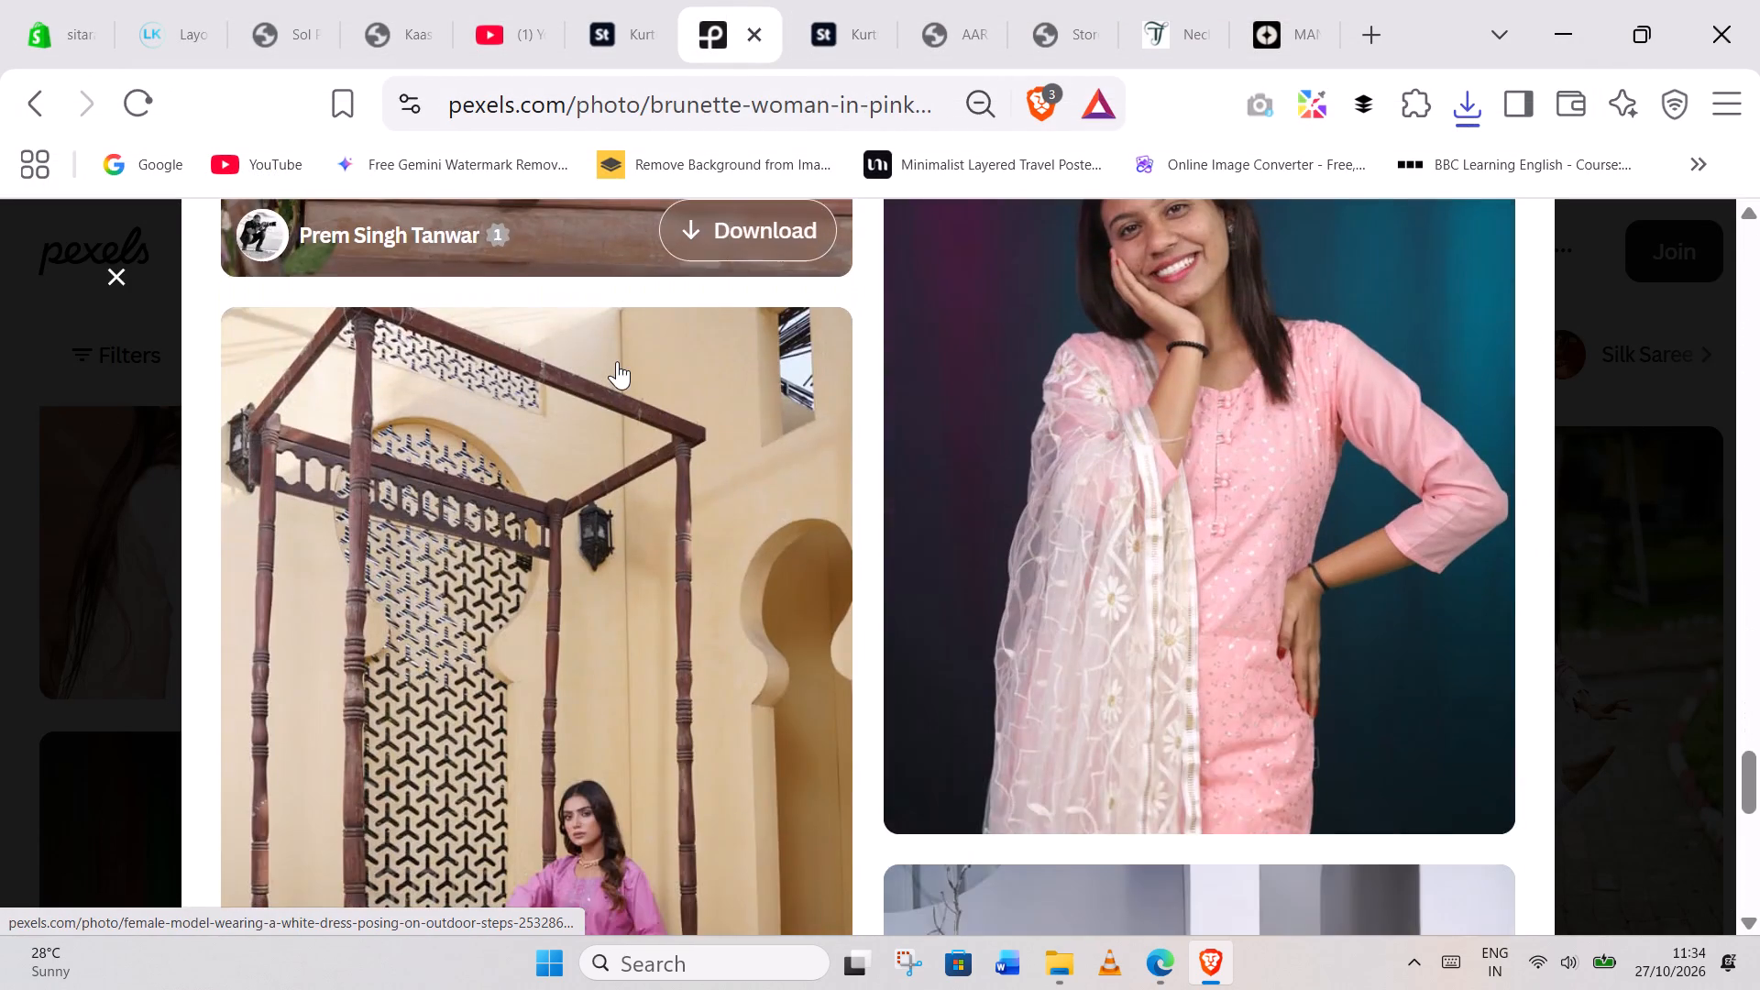
scroll(617, 361, "up", 1)
scroll(617, 361, "down", 6)
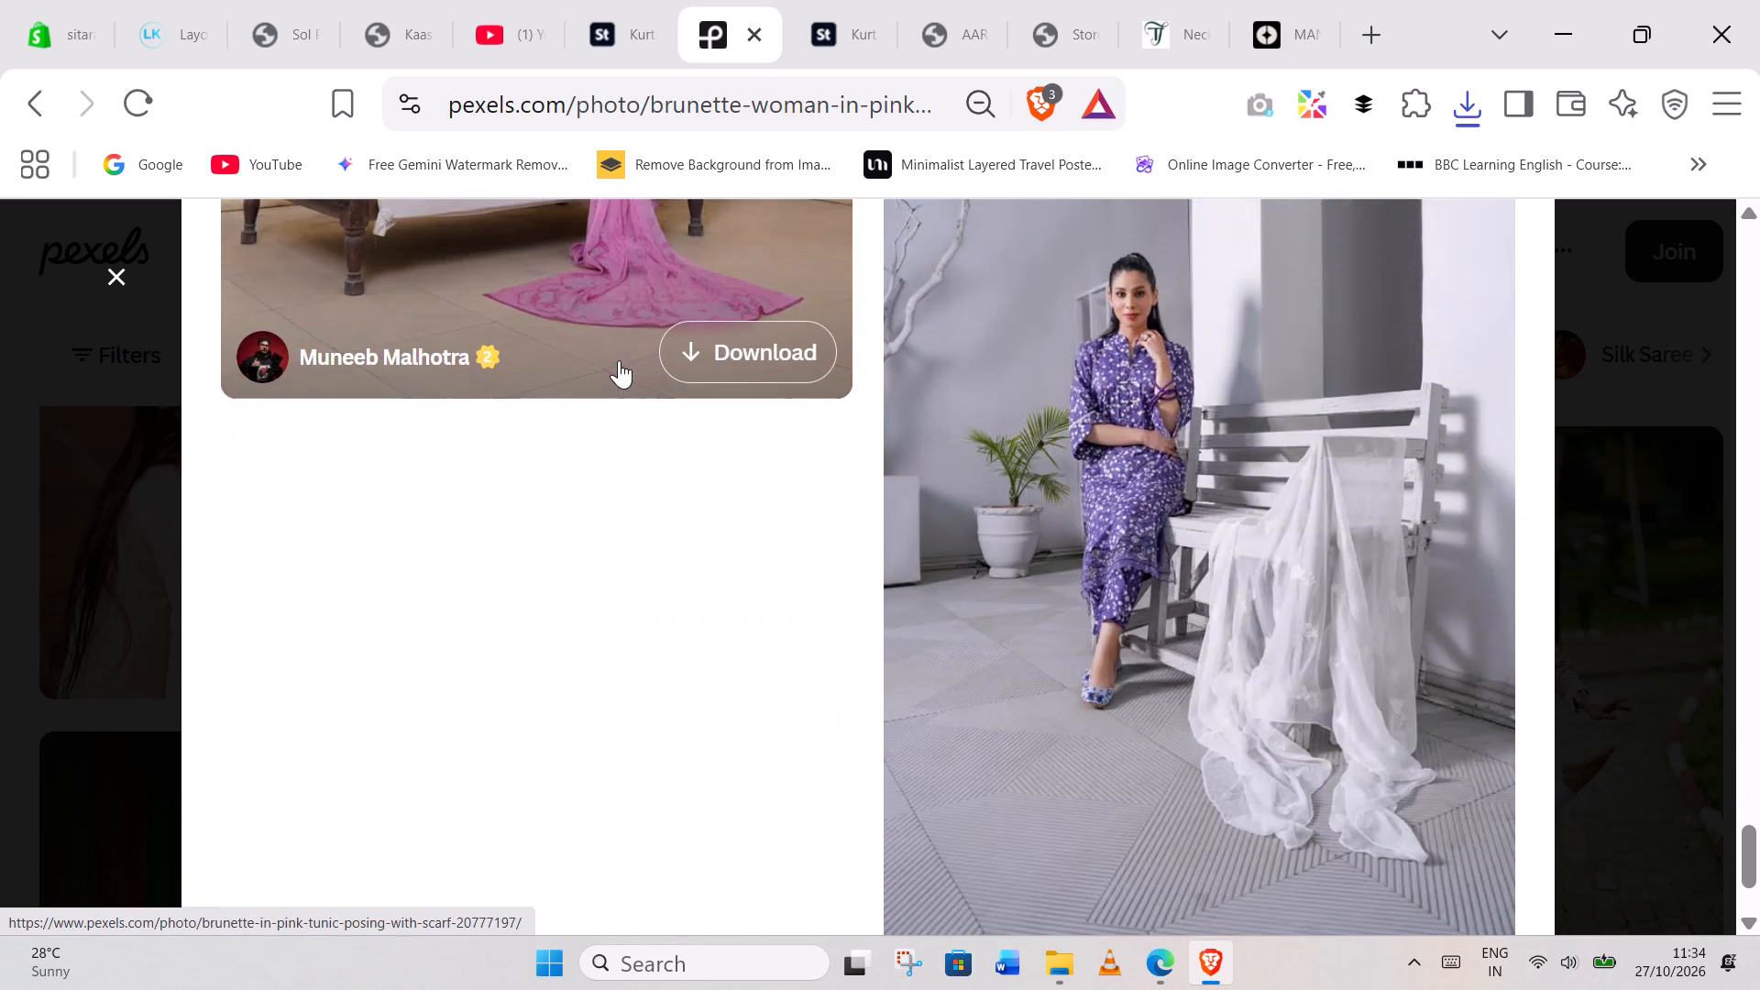
scroll(619, 360, "down", 5)
scroll(339, 425, "down", 4)
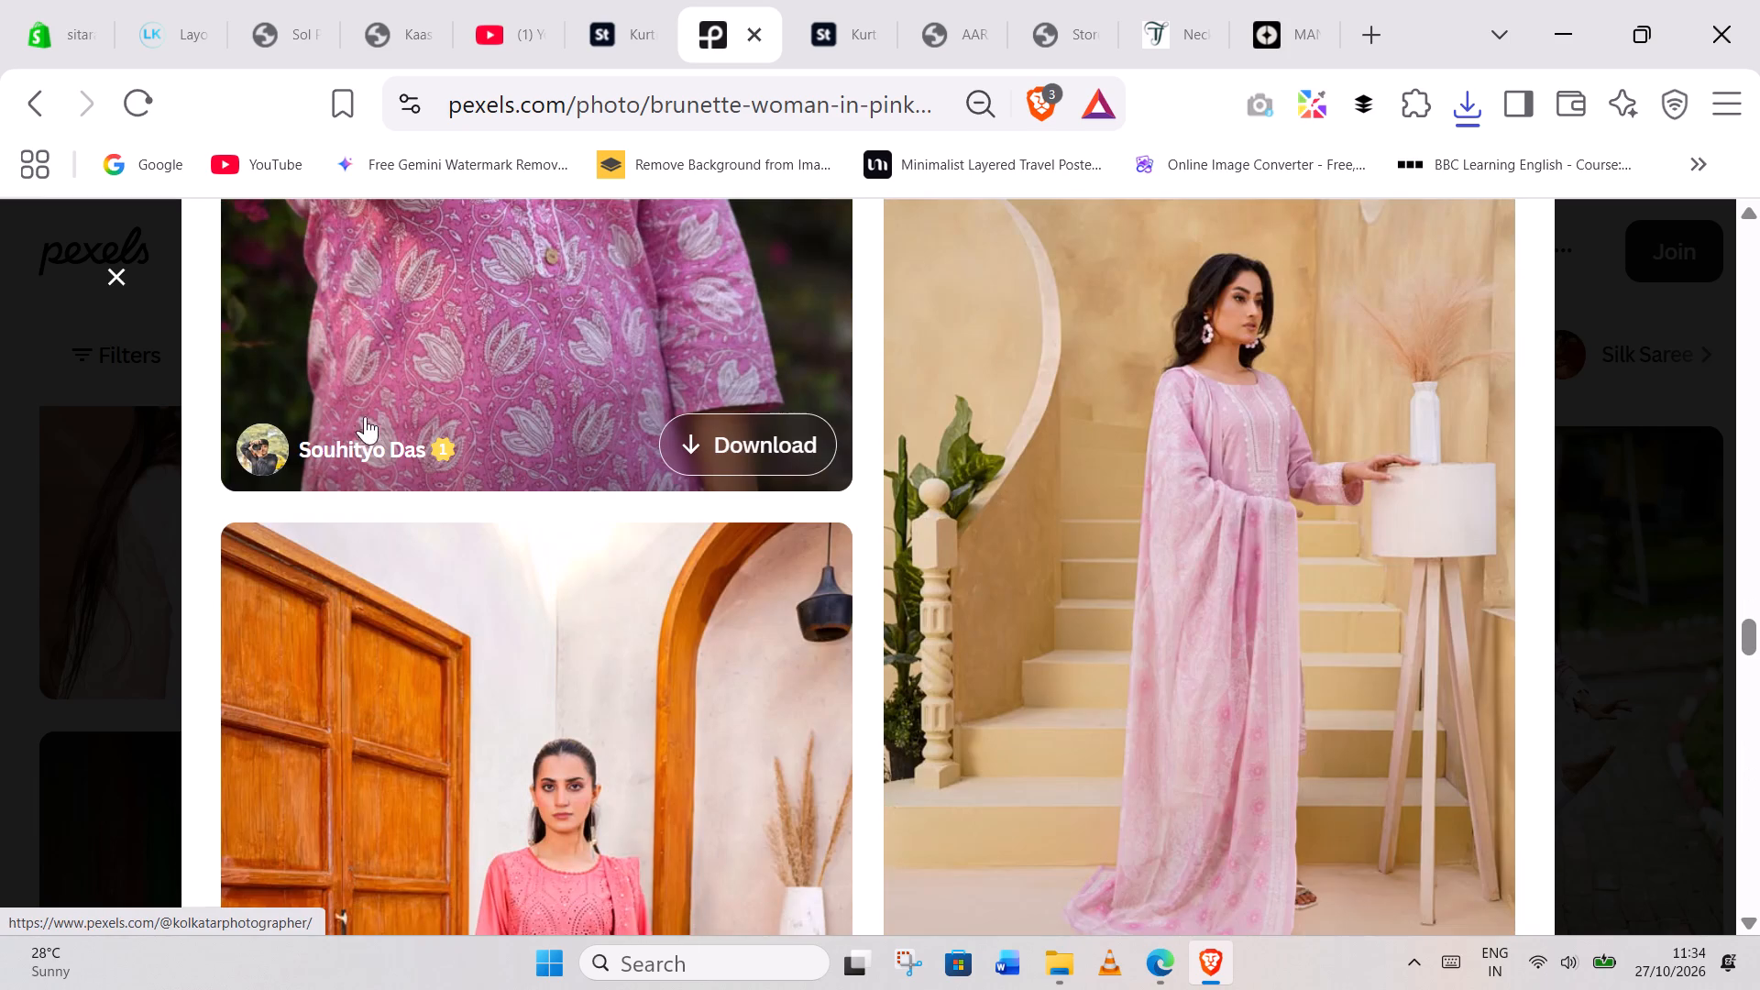
scroll(394, 401, "down", 6)
scroll(397, 398, "up", 3)
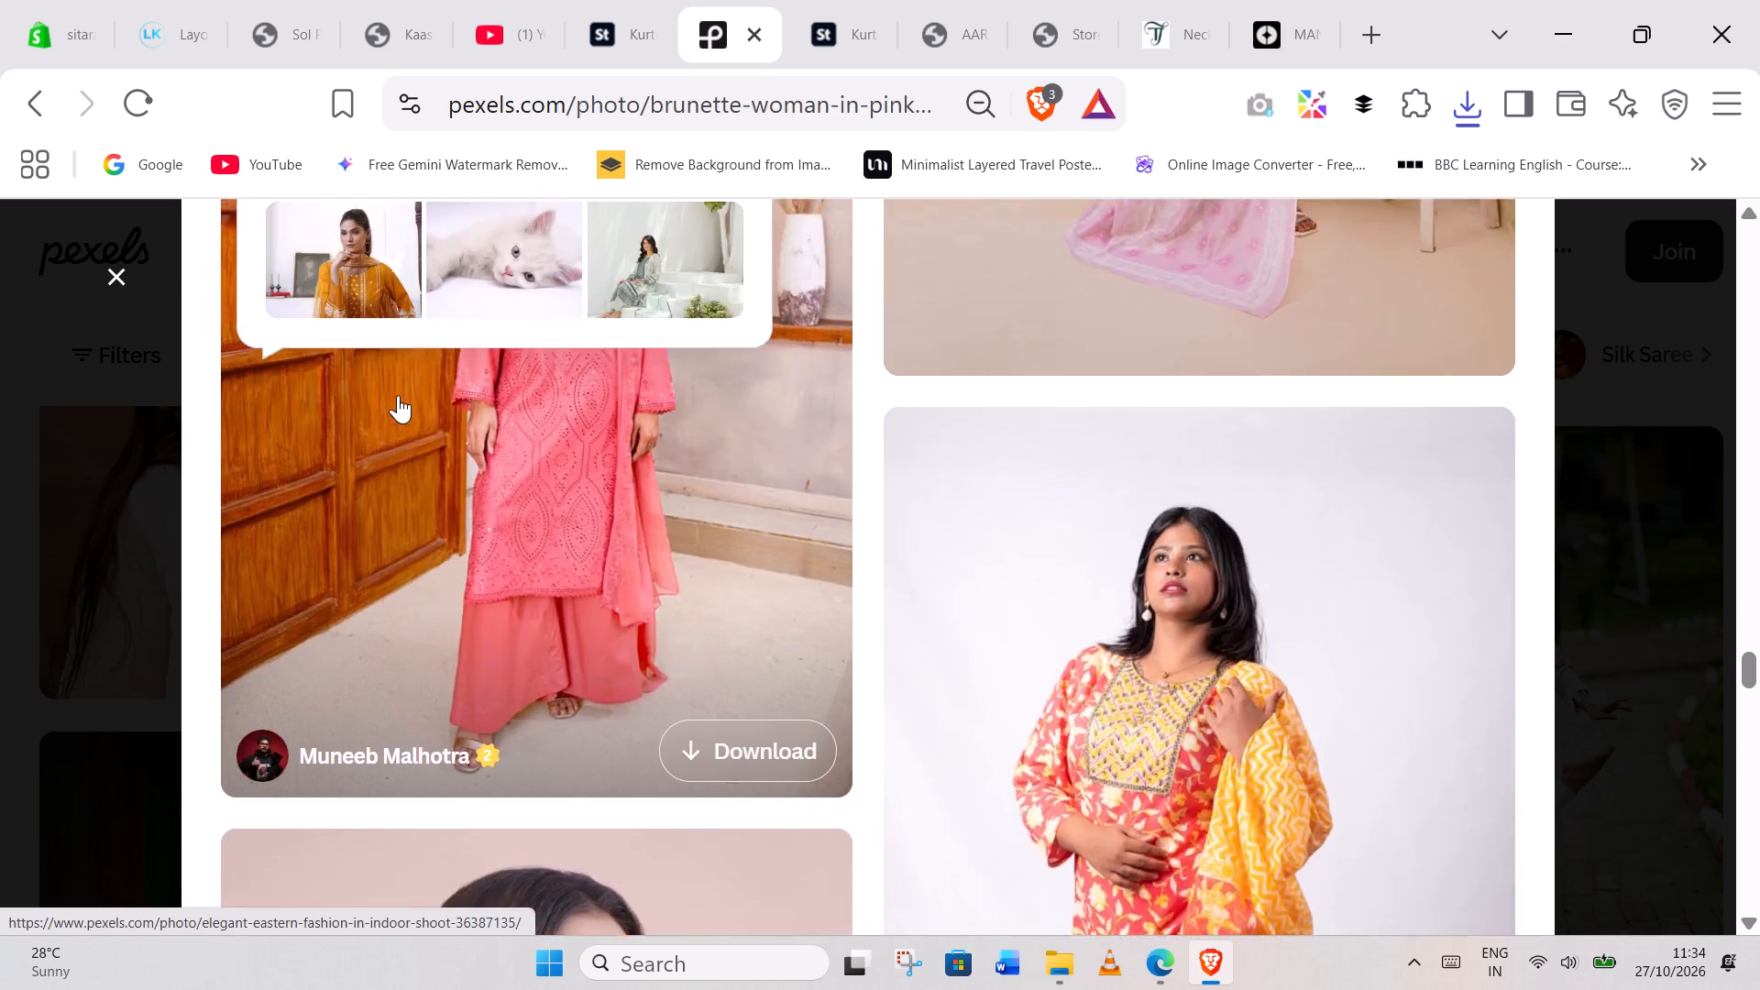
scroll(398, 395, "down", 12)
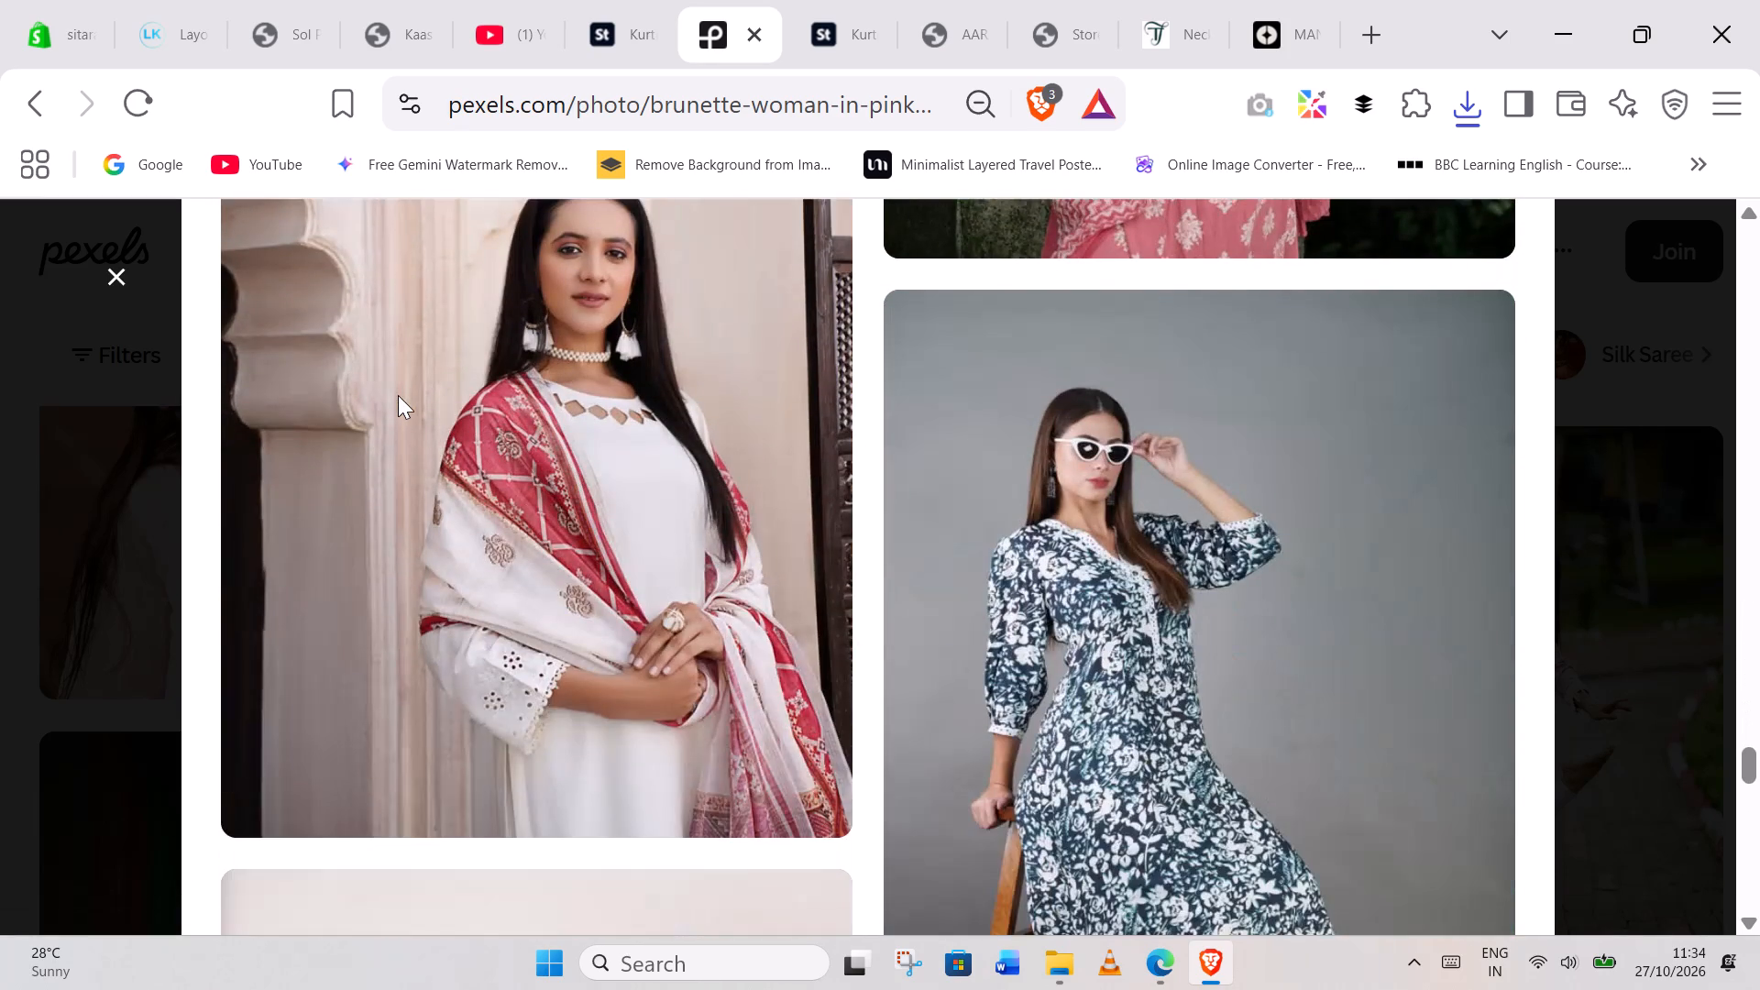
scroll(398, 395, "down", 6)
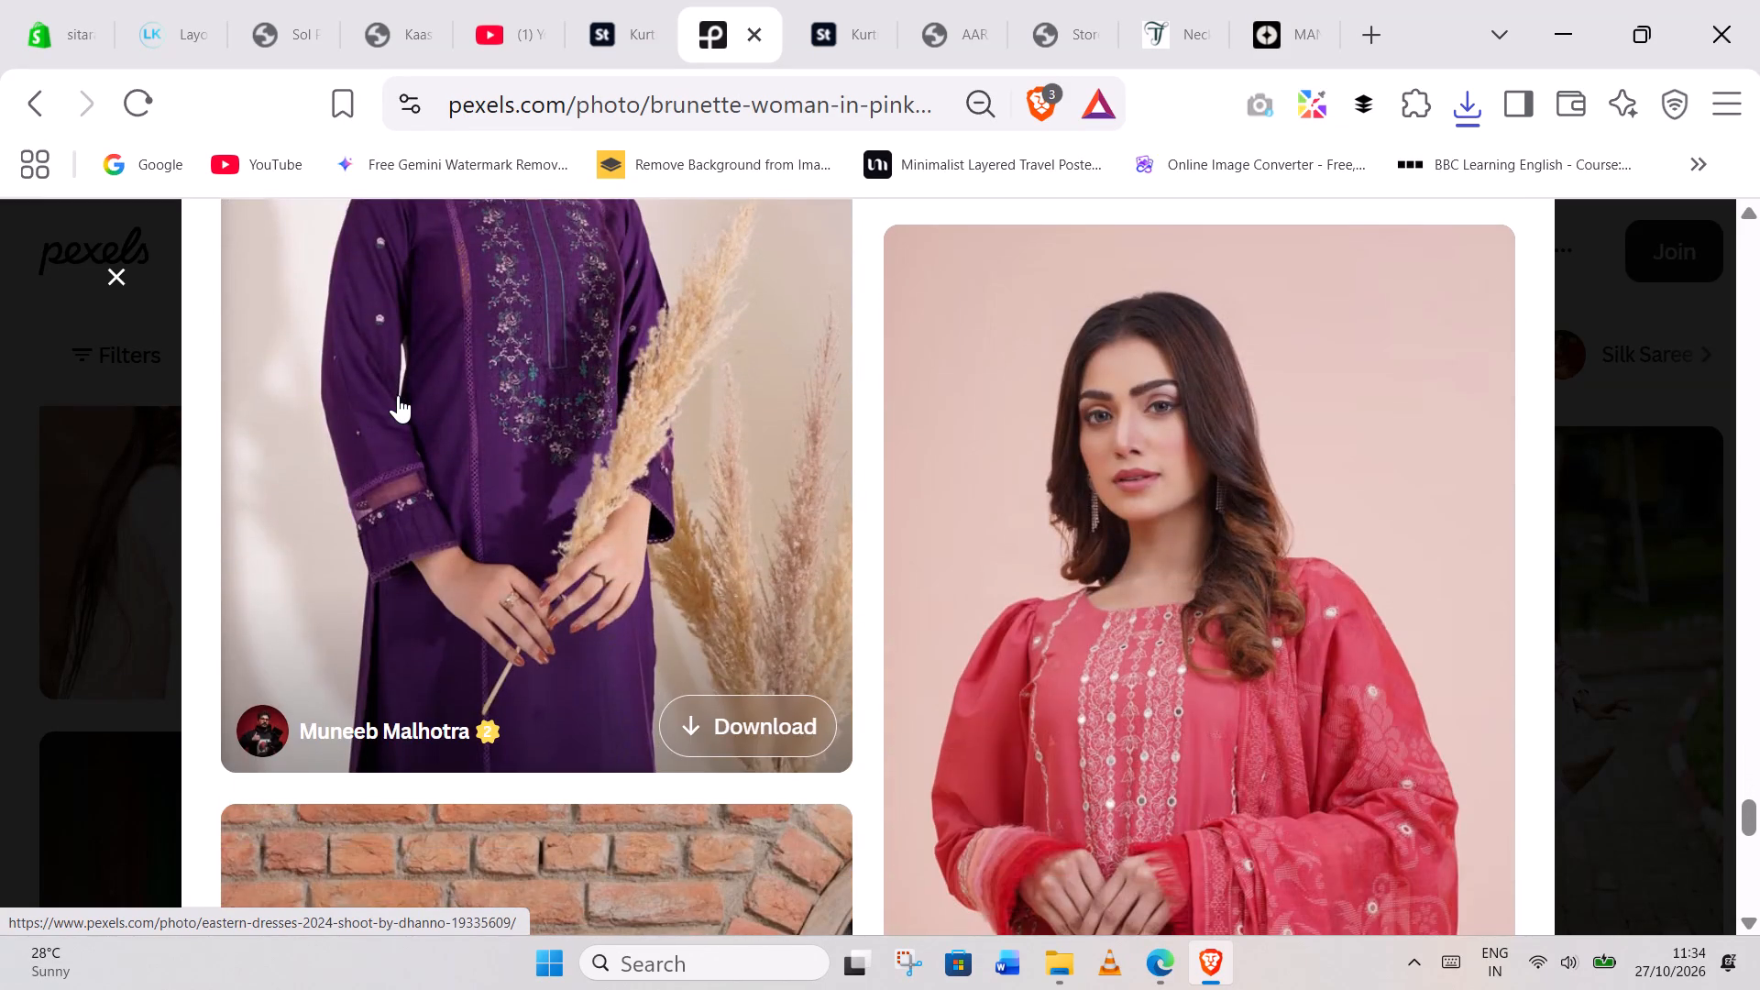
scroll(398, 395, "down", 3)
scroll(400, 395, "up", 2)
Open the red embroidered kurti studio photo, download it at original size, 4000x6000, and close its photo view.
left_click(1071, 346)
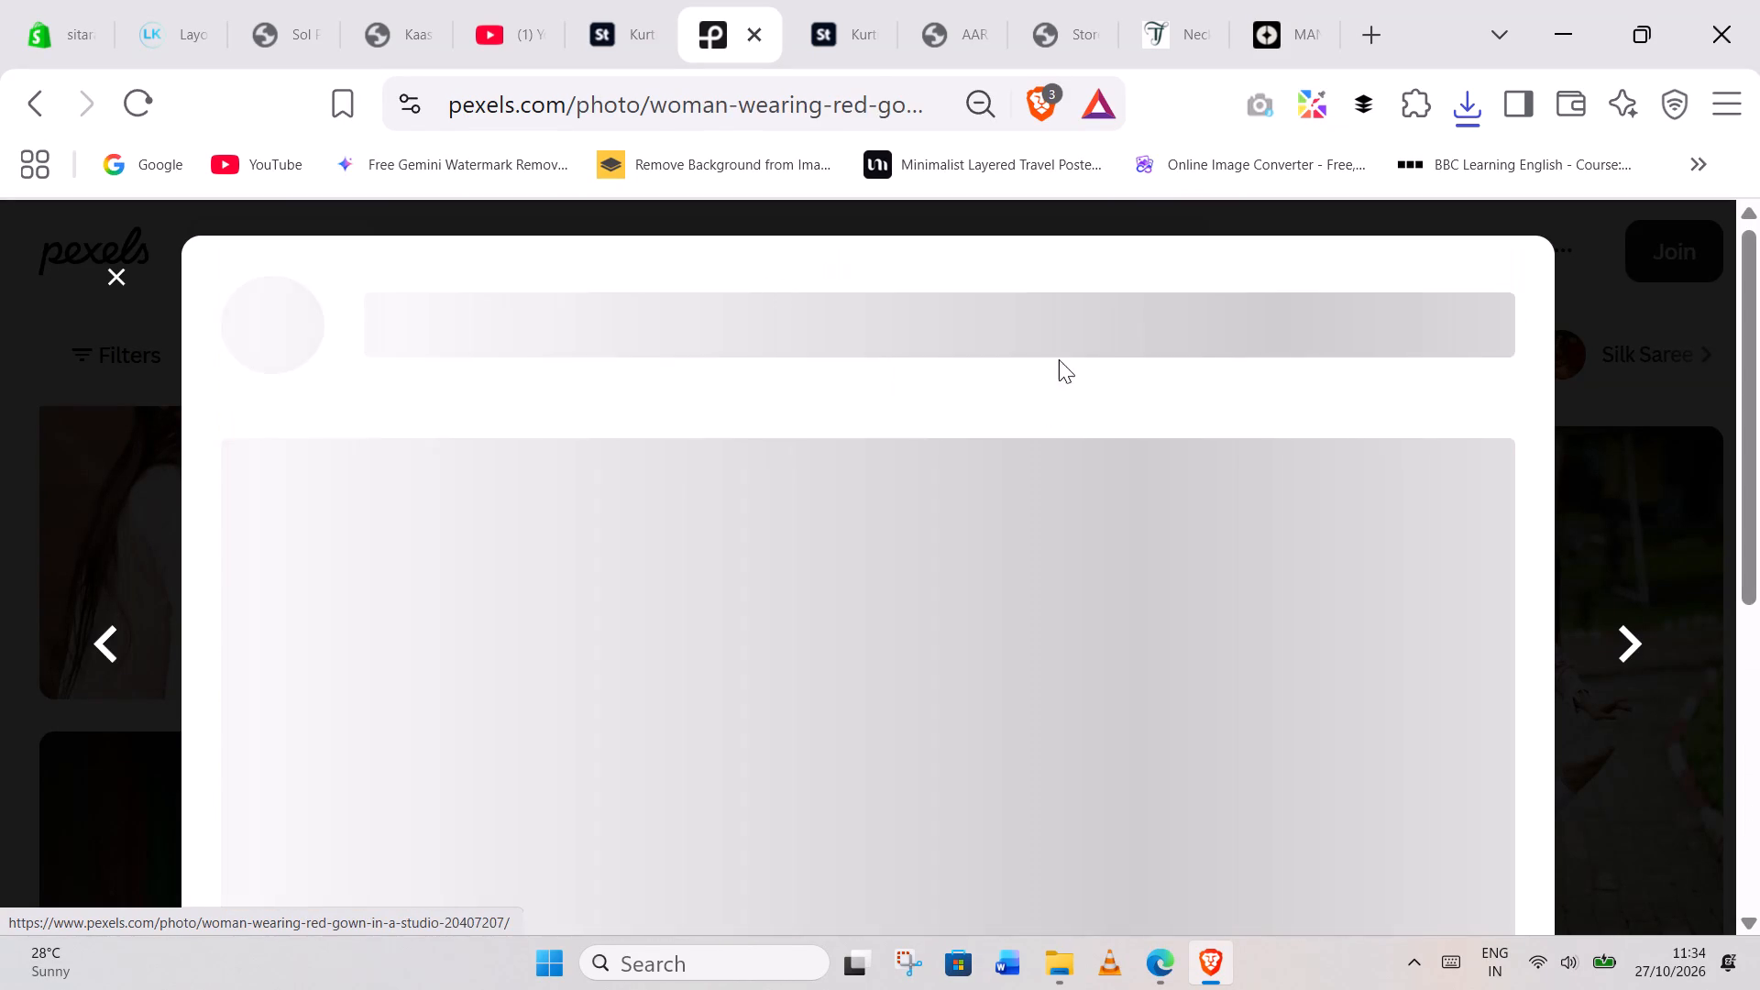
left_click(1497, 306)
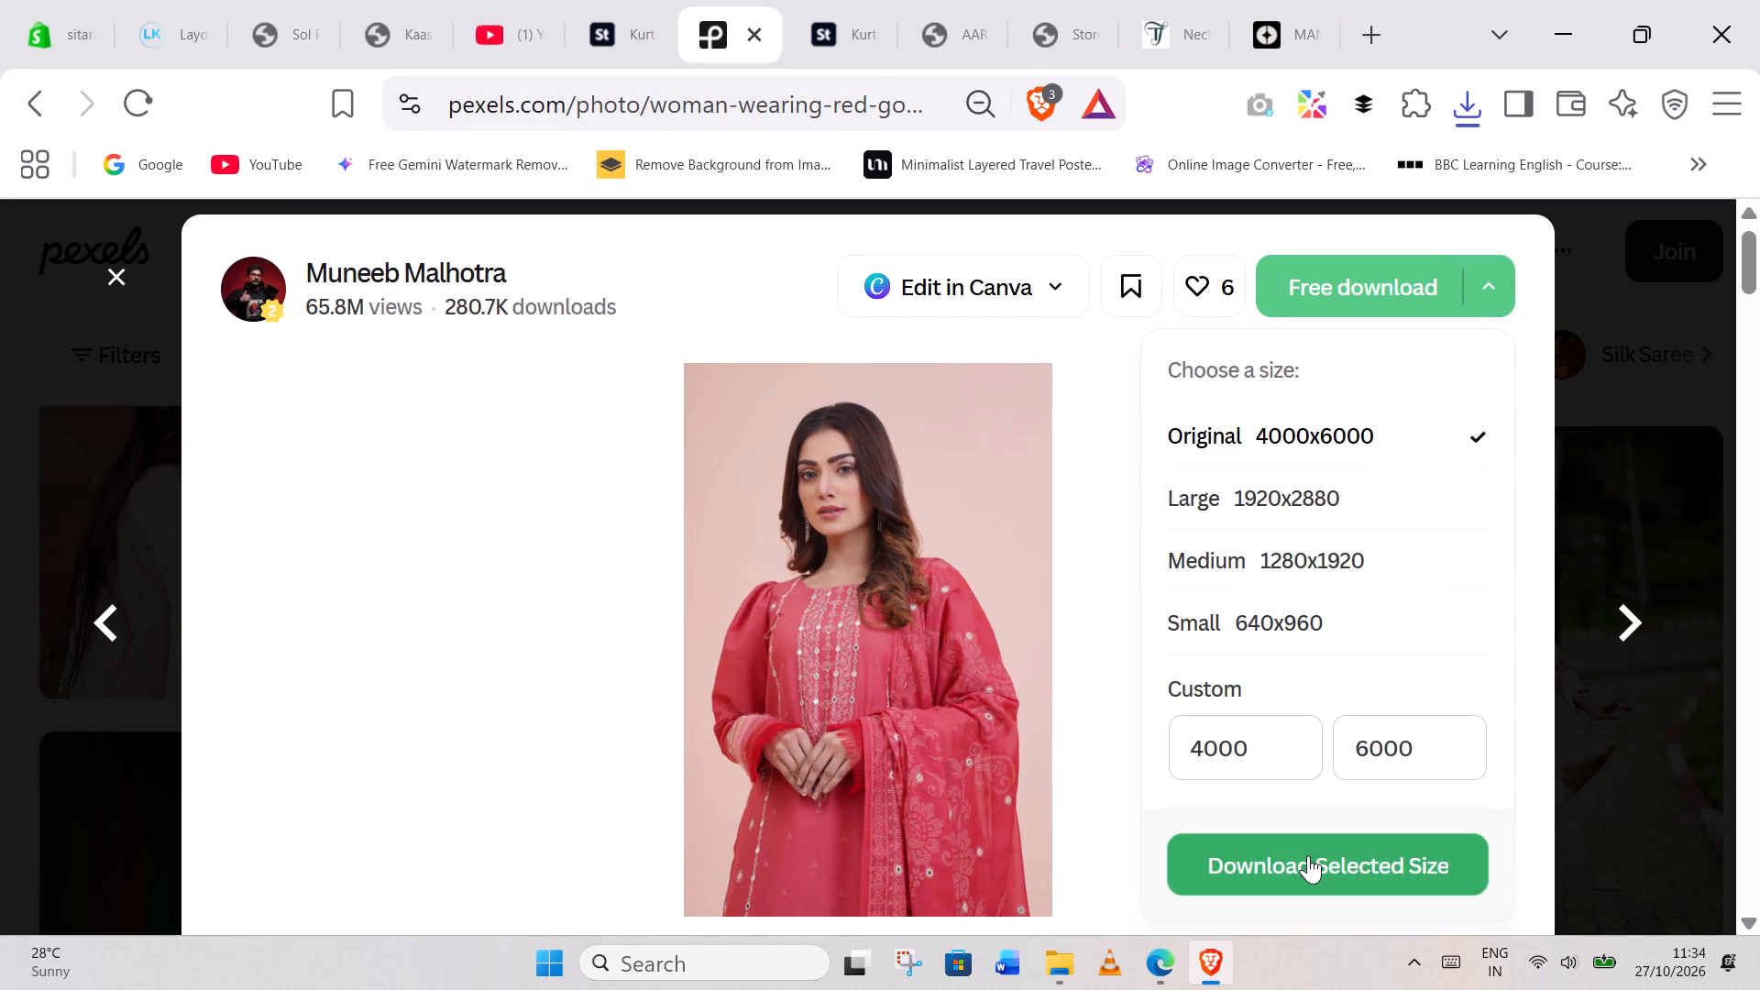
left_click(1308, 855)
left_click(1248, 250)
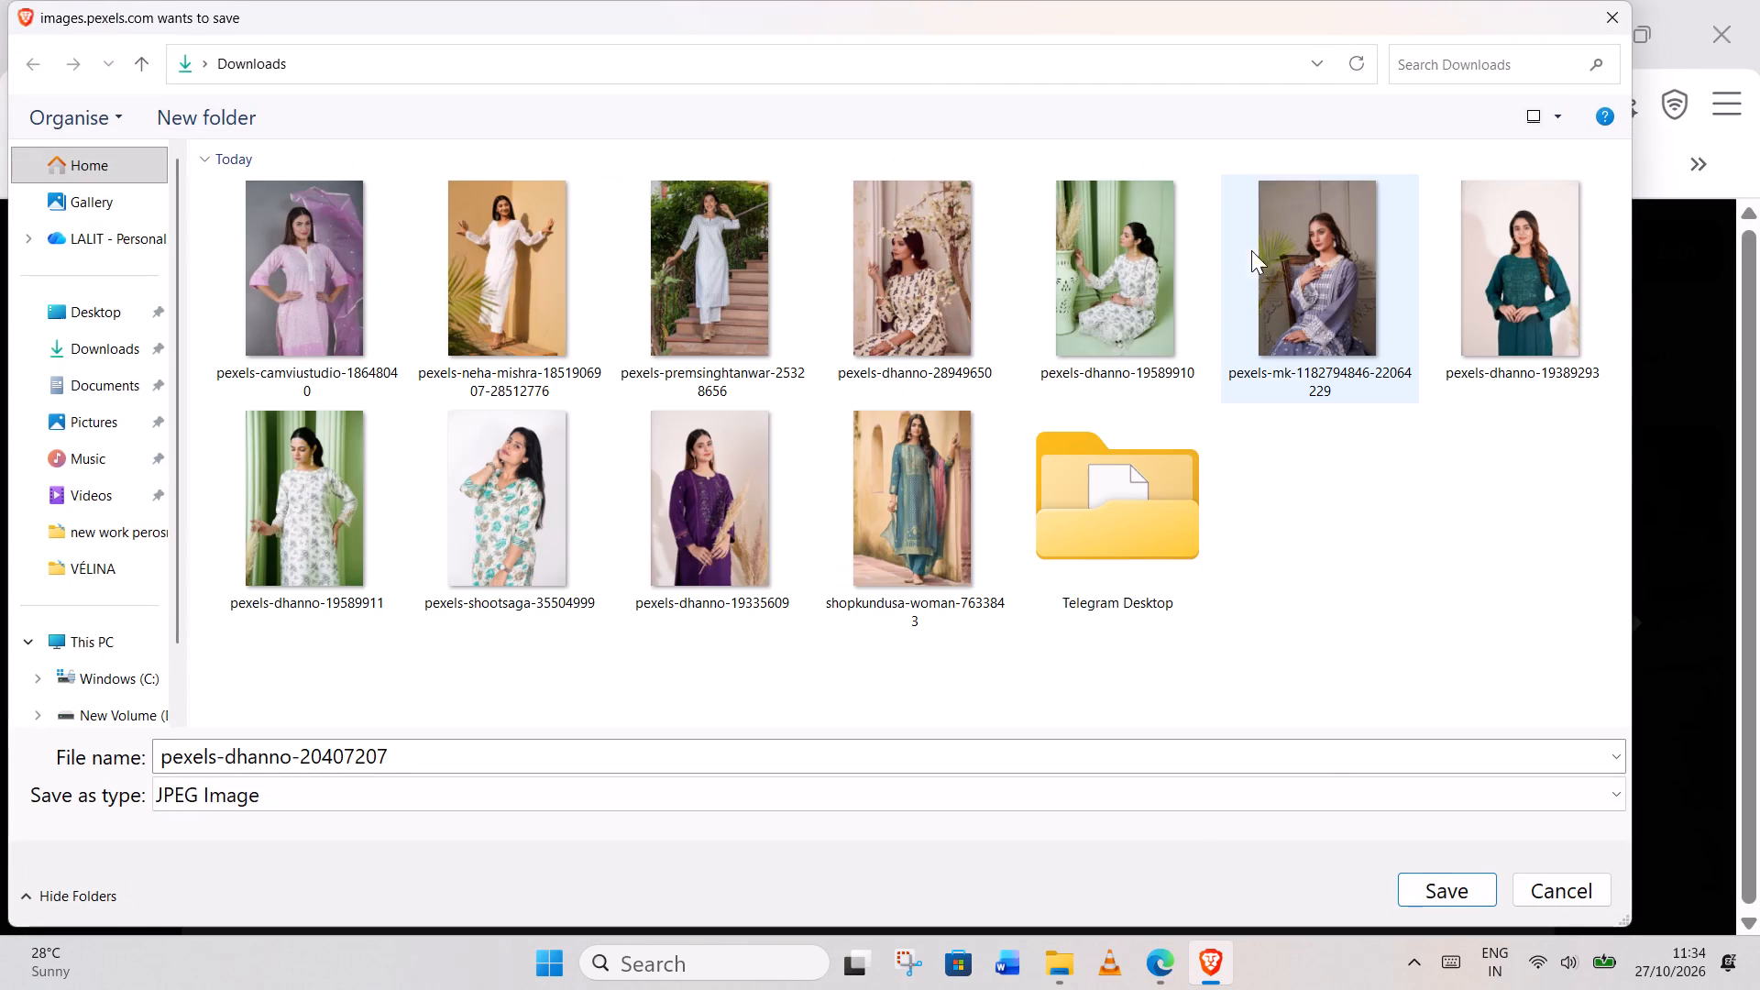
left_click(1440, 888)
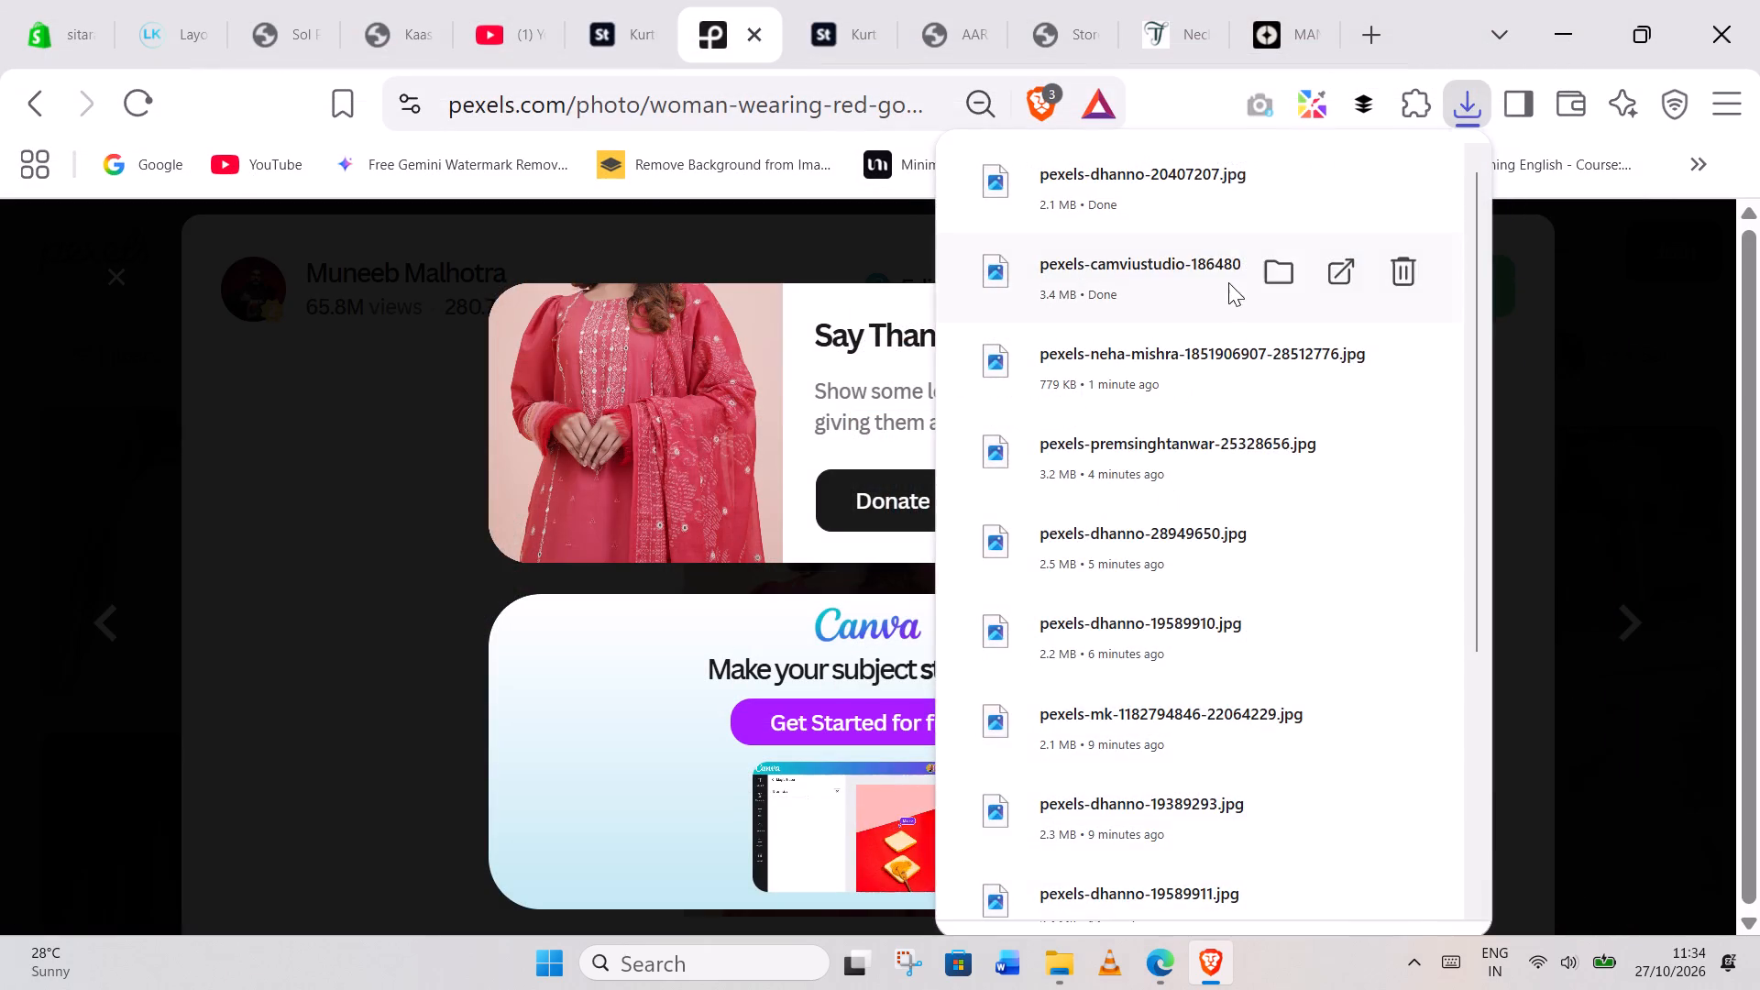
double_click(357, 240)
left_click(119, 287)
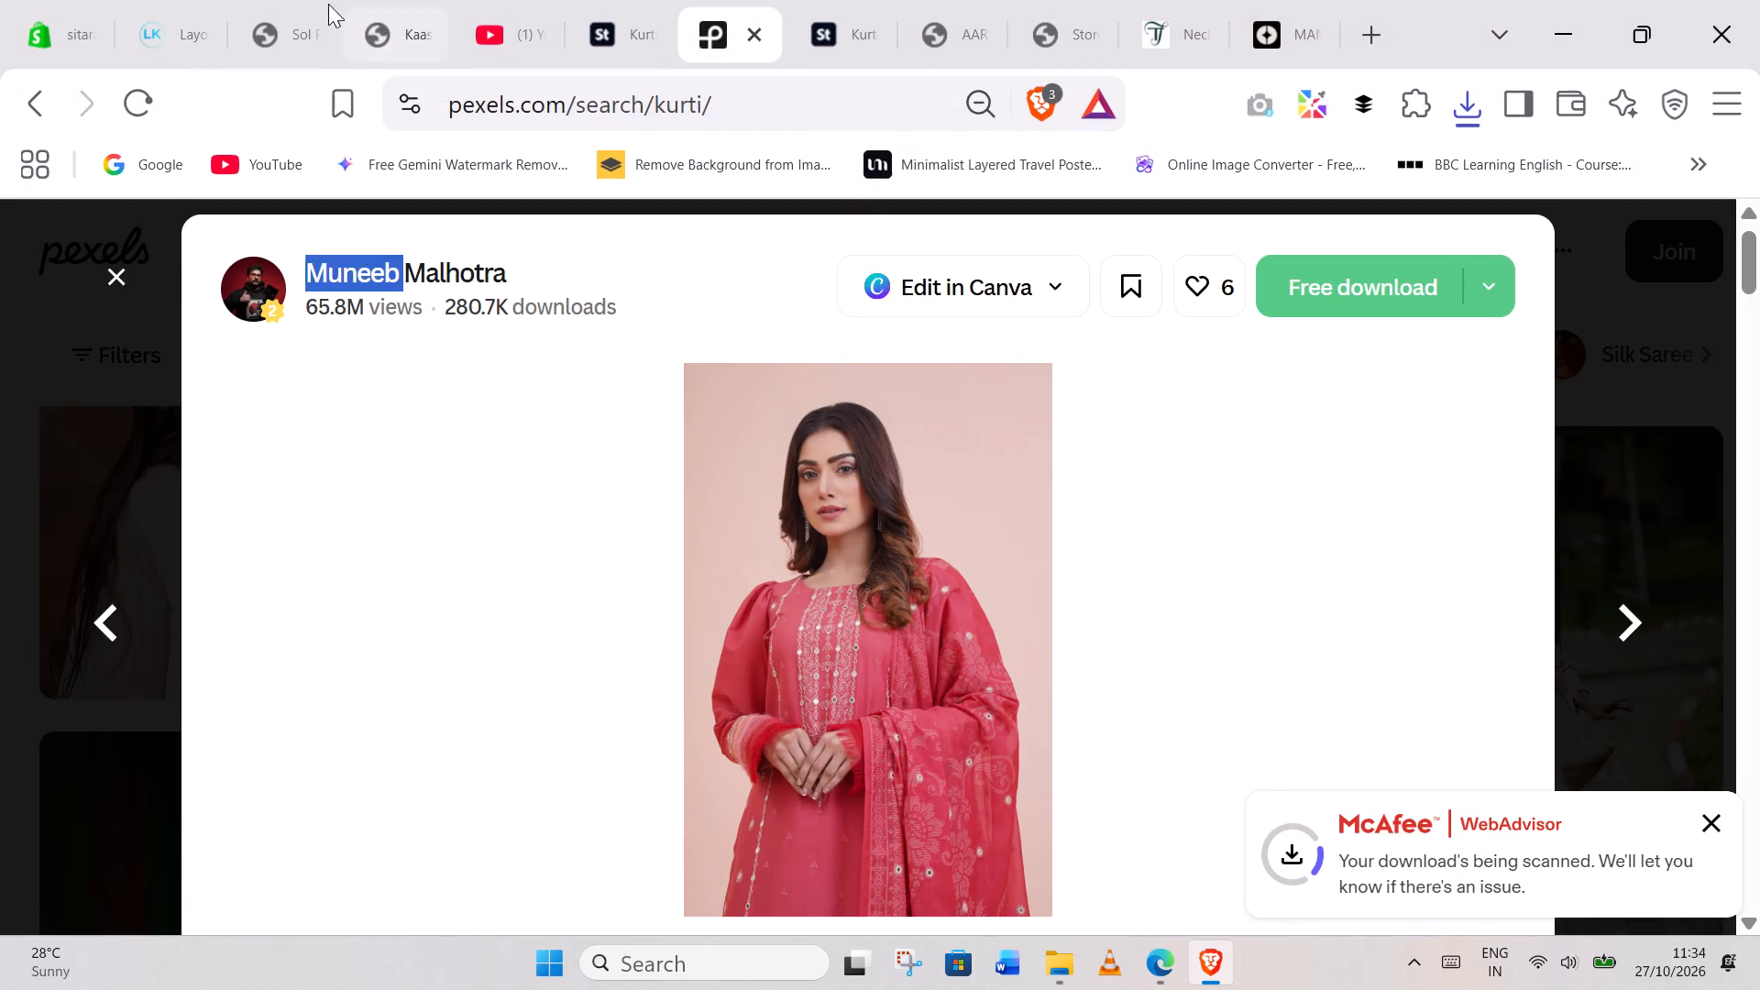
Return to the Shopify theme editor and apply the uploaded white chikankari kurti photo as the KESARIYA category's custom image.
left_click(0, 0)
left_click(1287, 840)
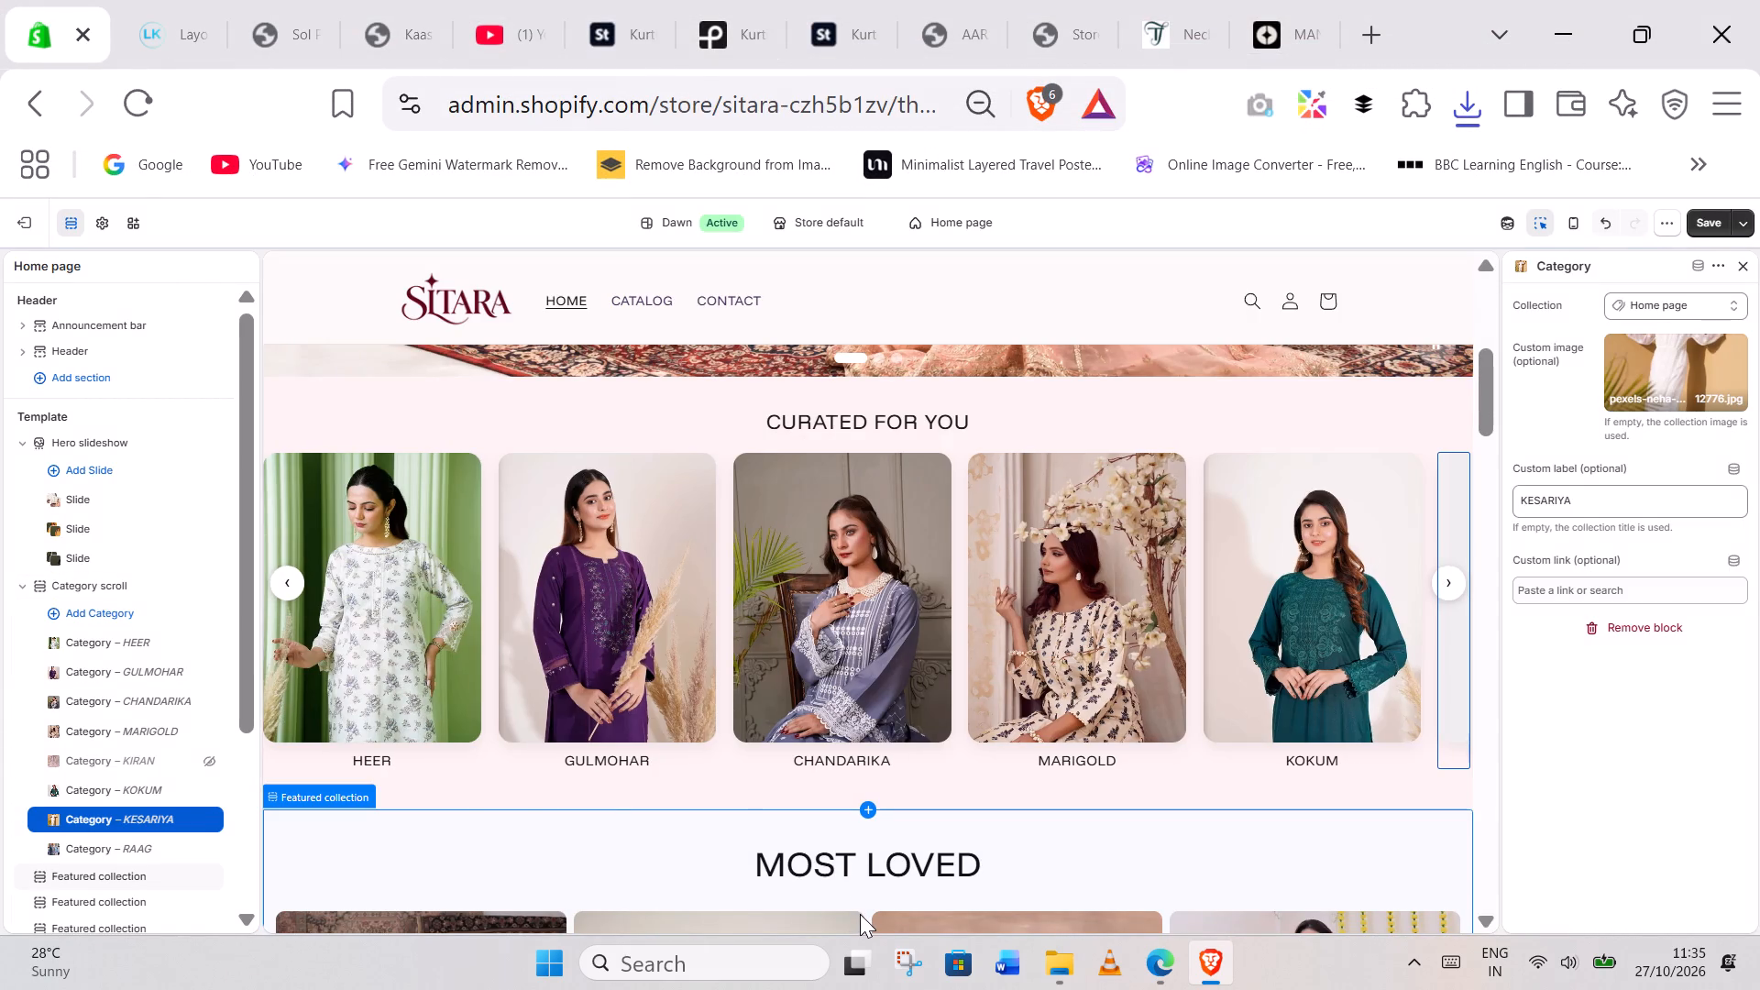
Upload the downloaded shopkundusa-woman-7633843 photo as a replacement custom image for the RAAG category.
left_click(1443, 590)
left_click(289, 584)
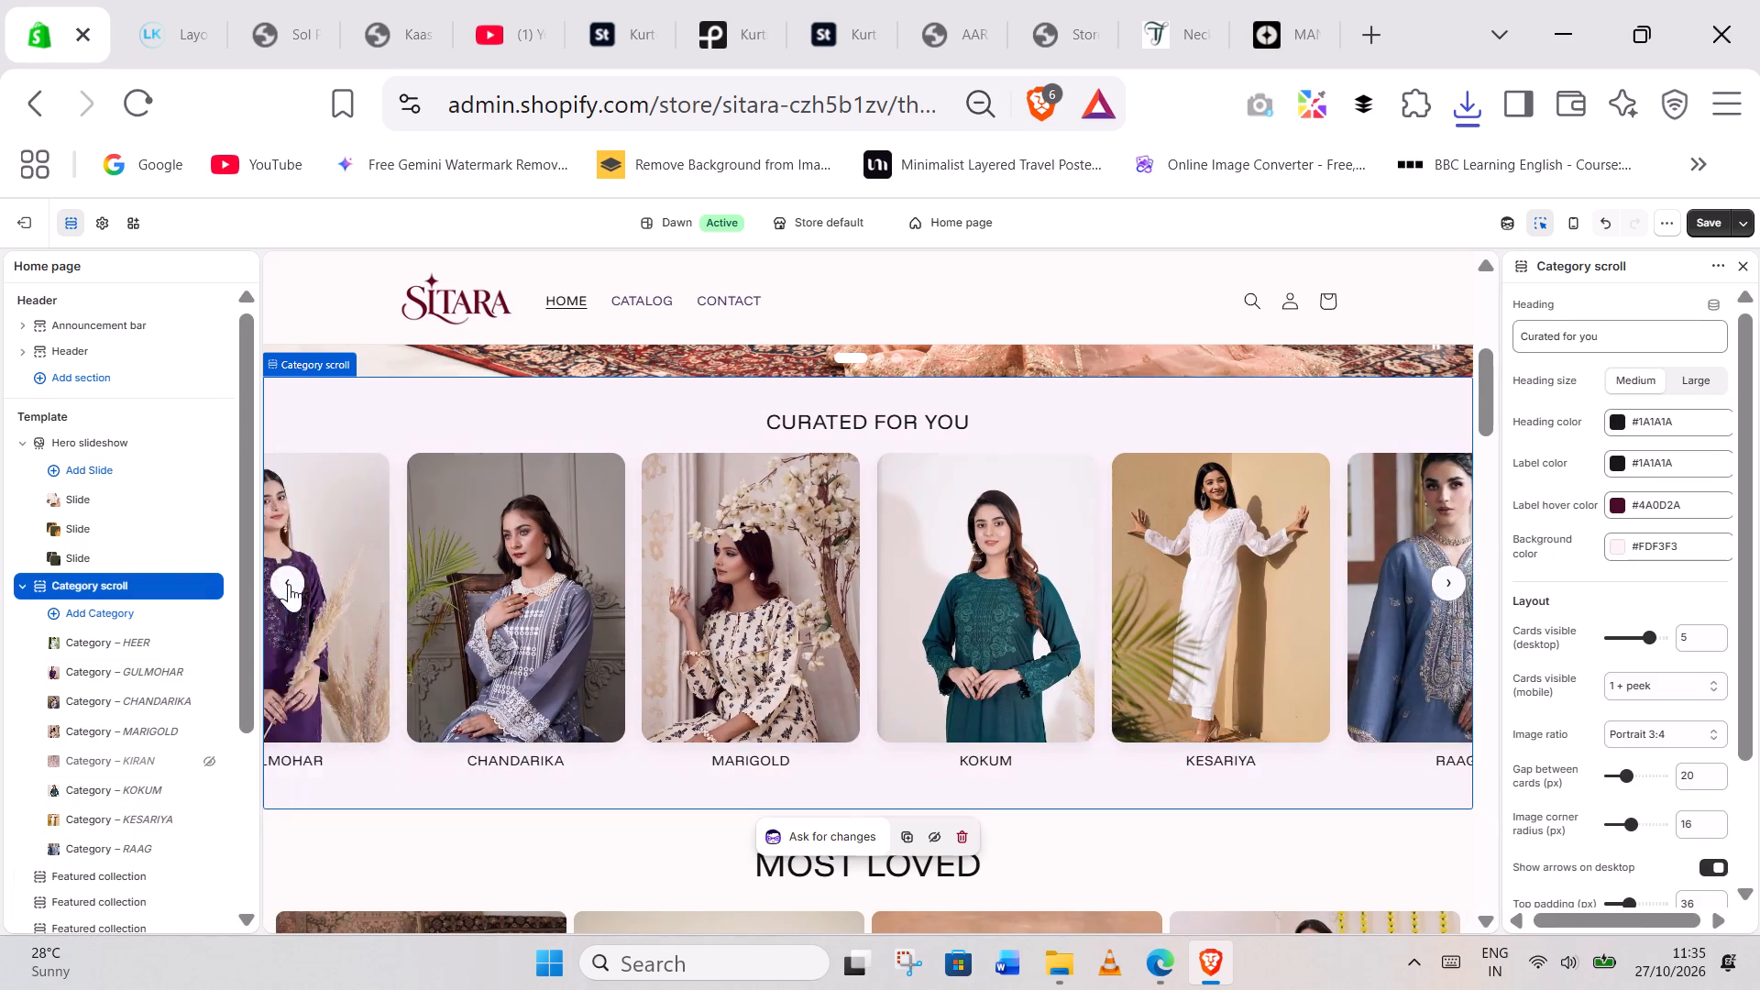
left_click(289, 584)
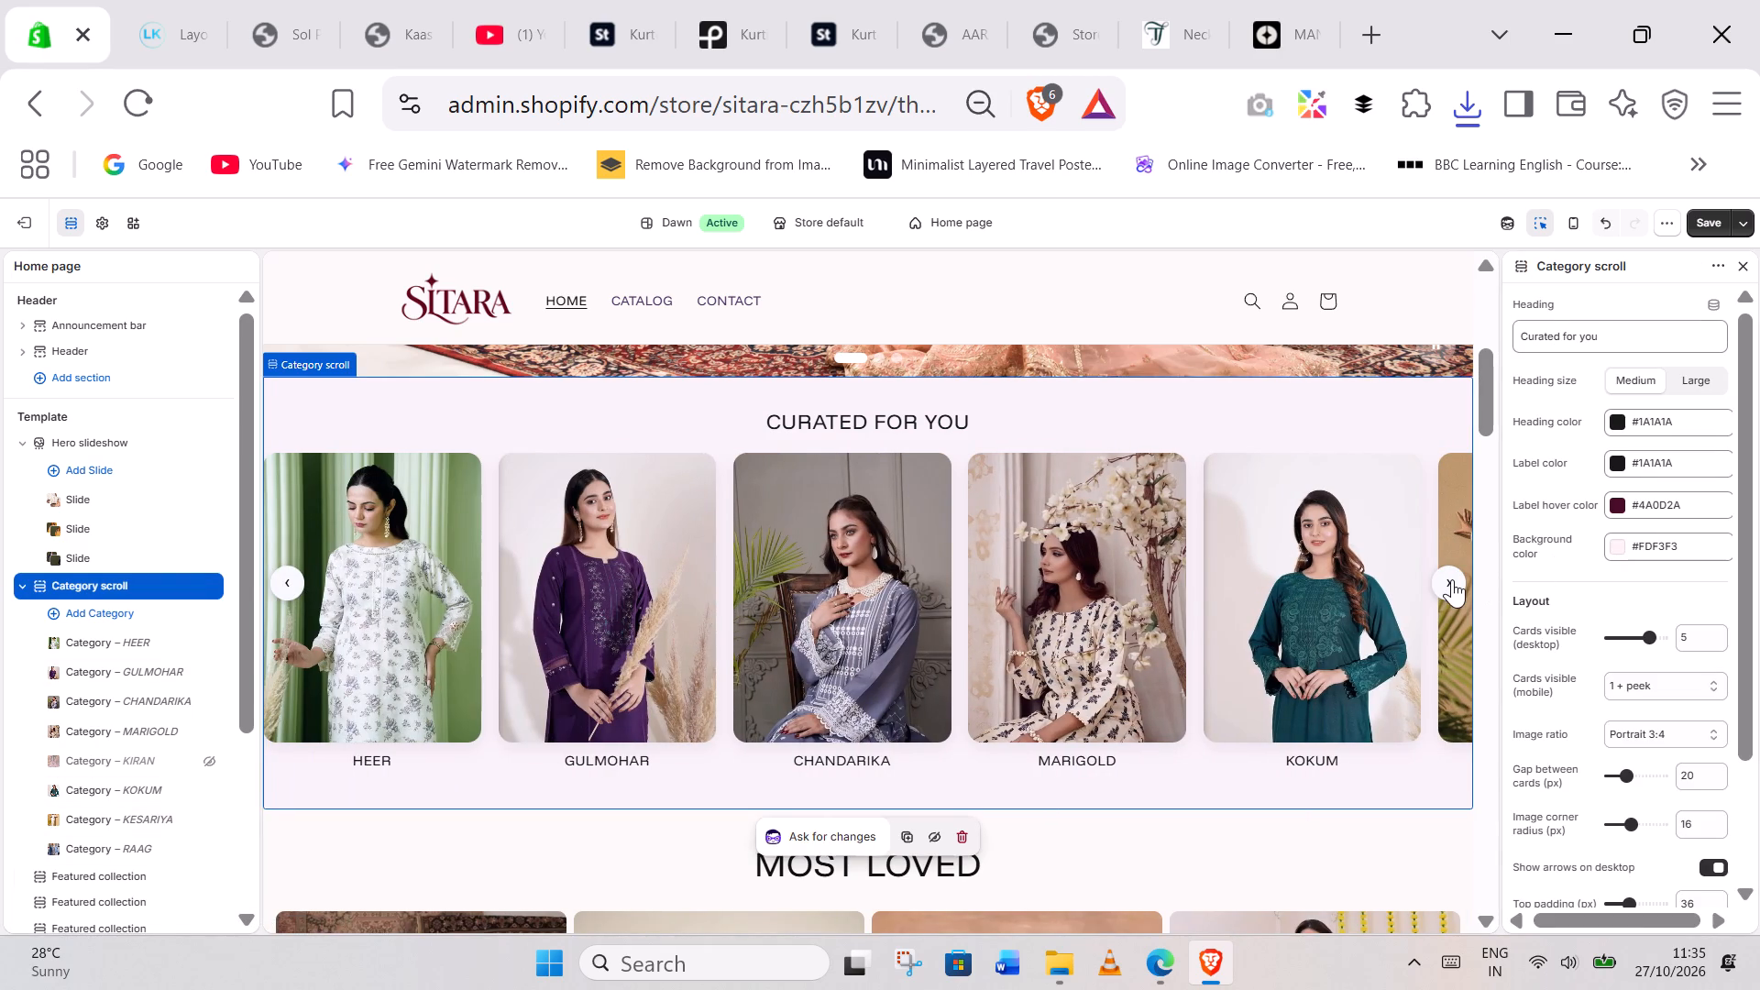
left_click(1452, 579)
left_click(1334, 567)
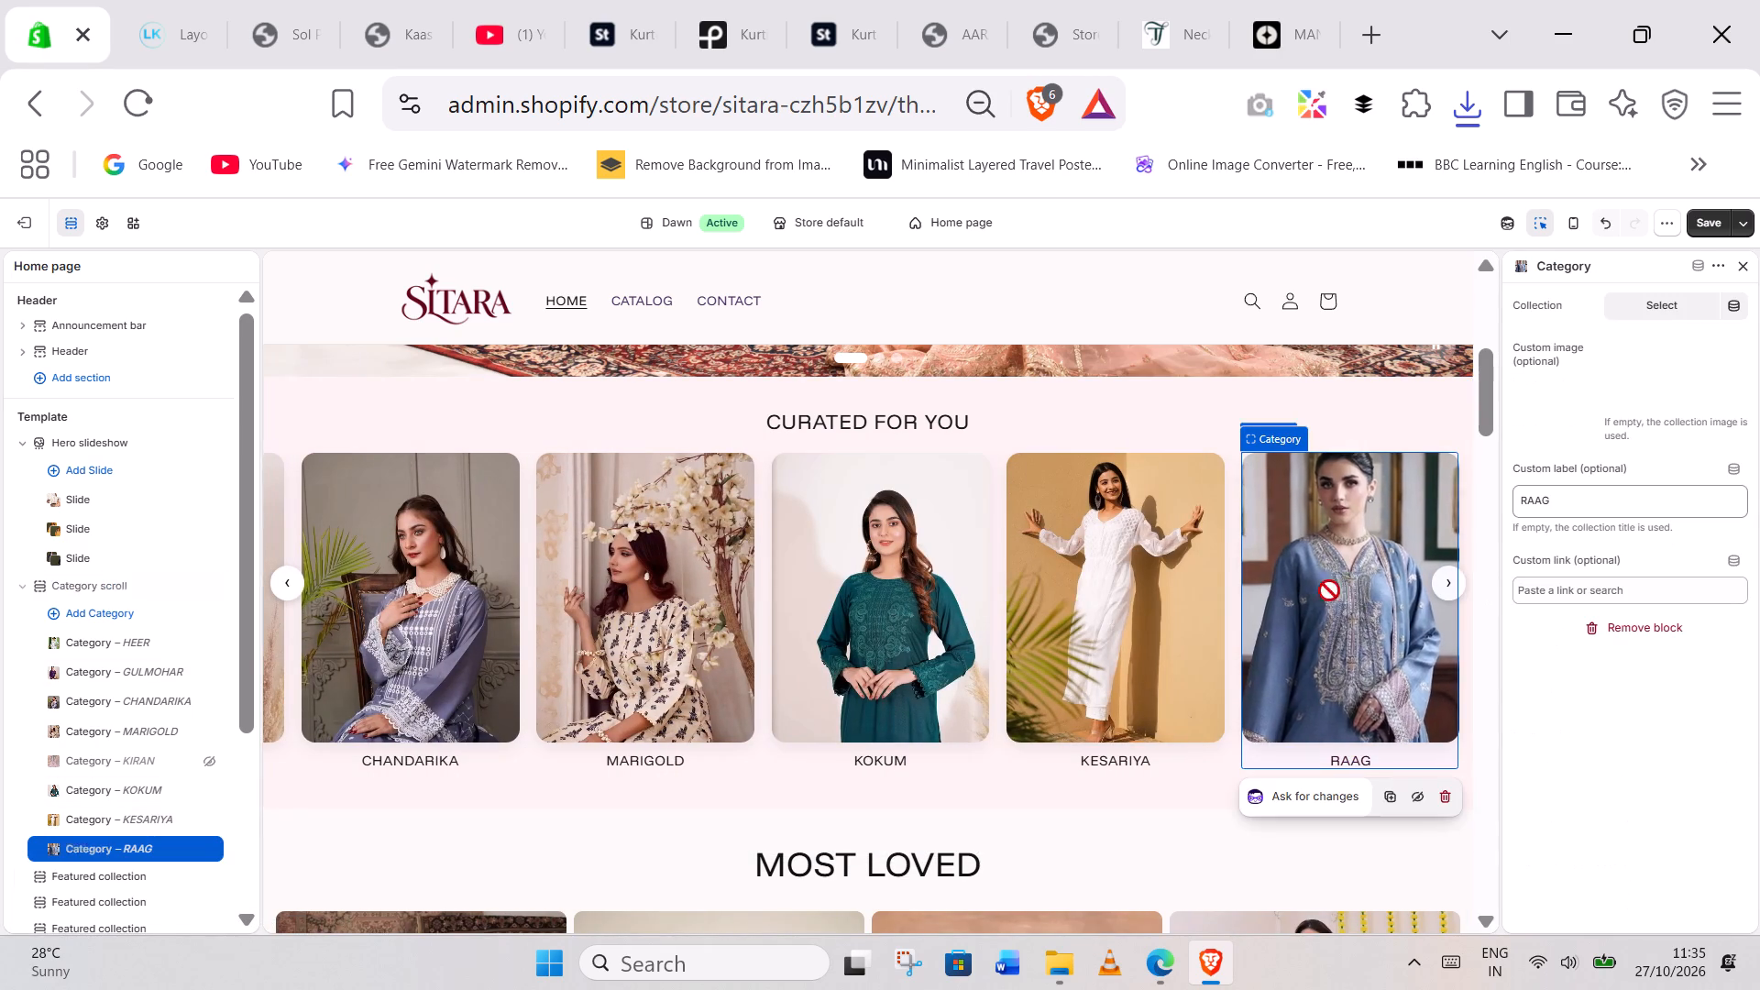
left_click(1677, 371)
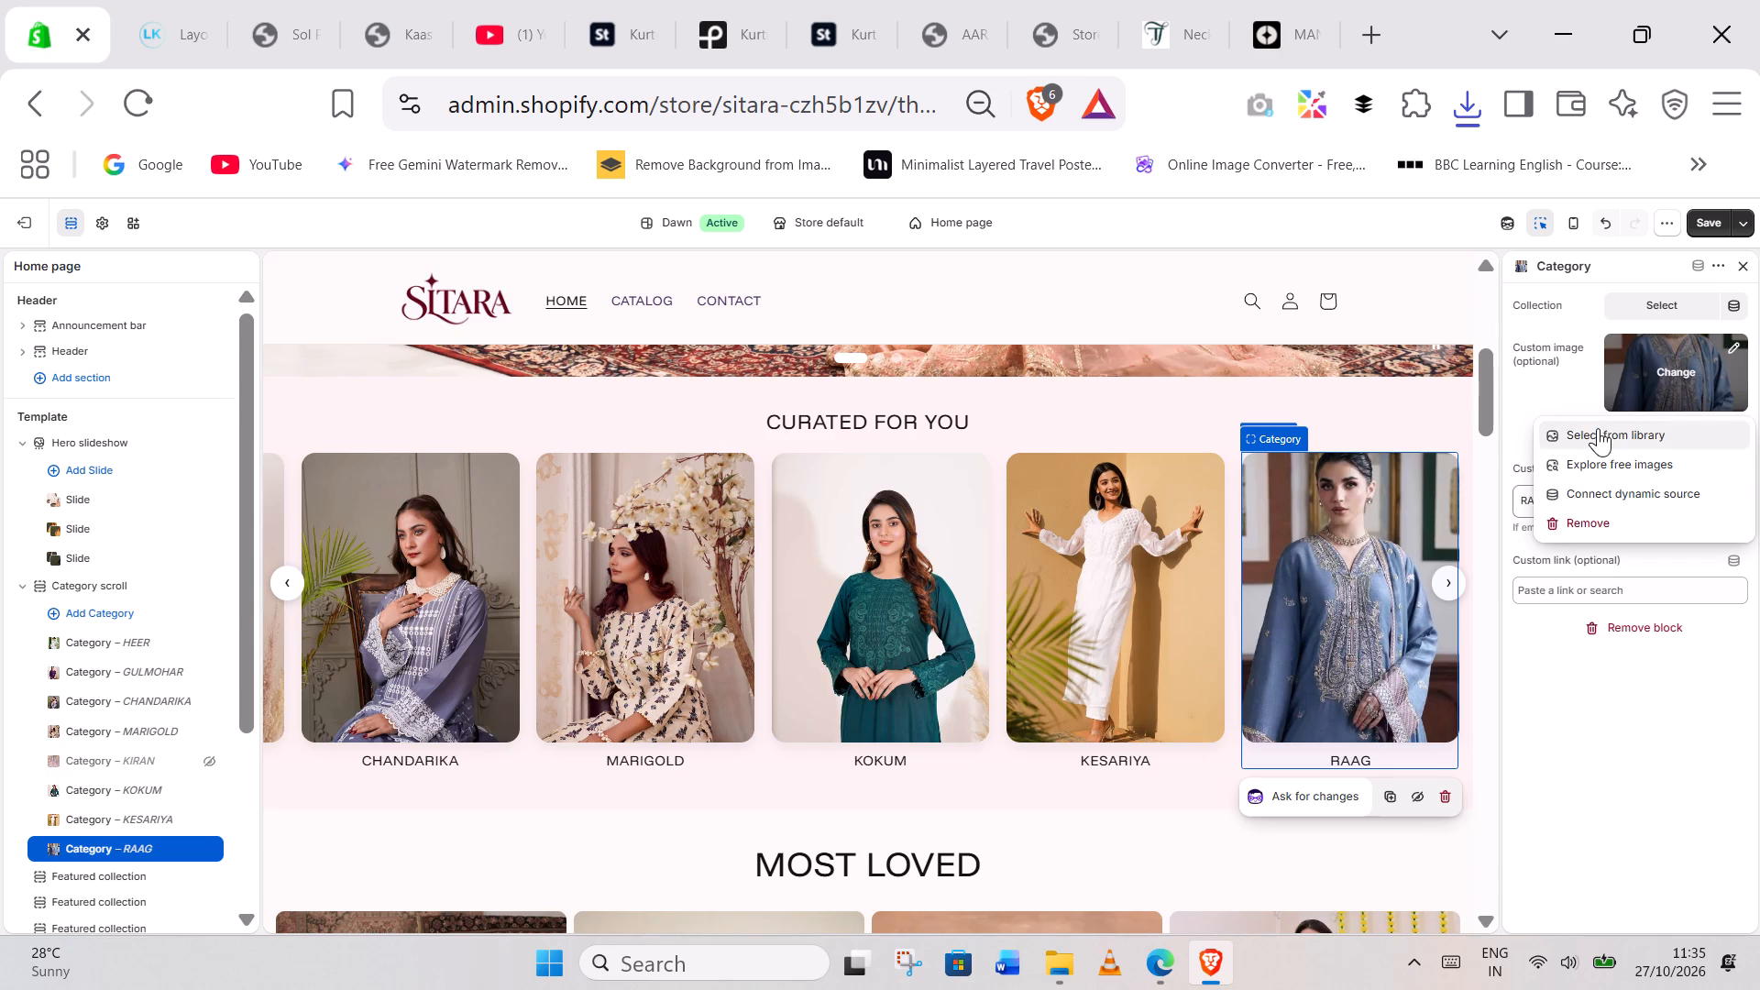
left_click(1598, 429)
left_click(831, 445)
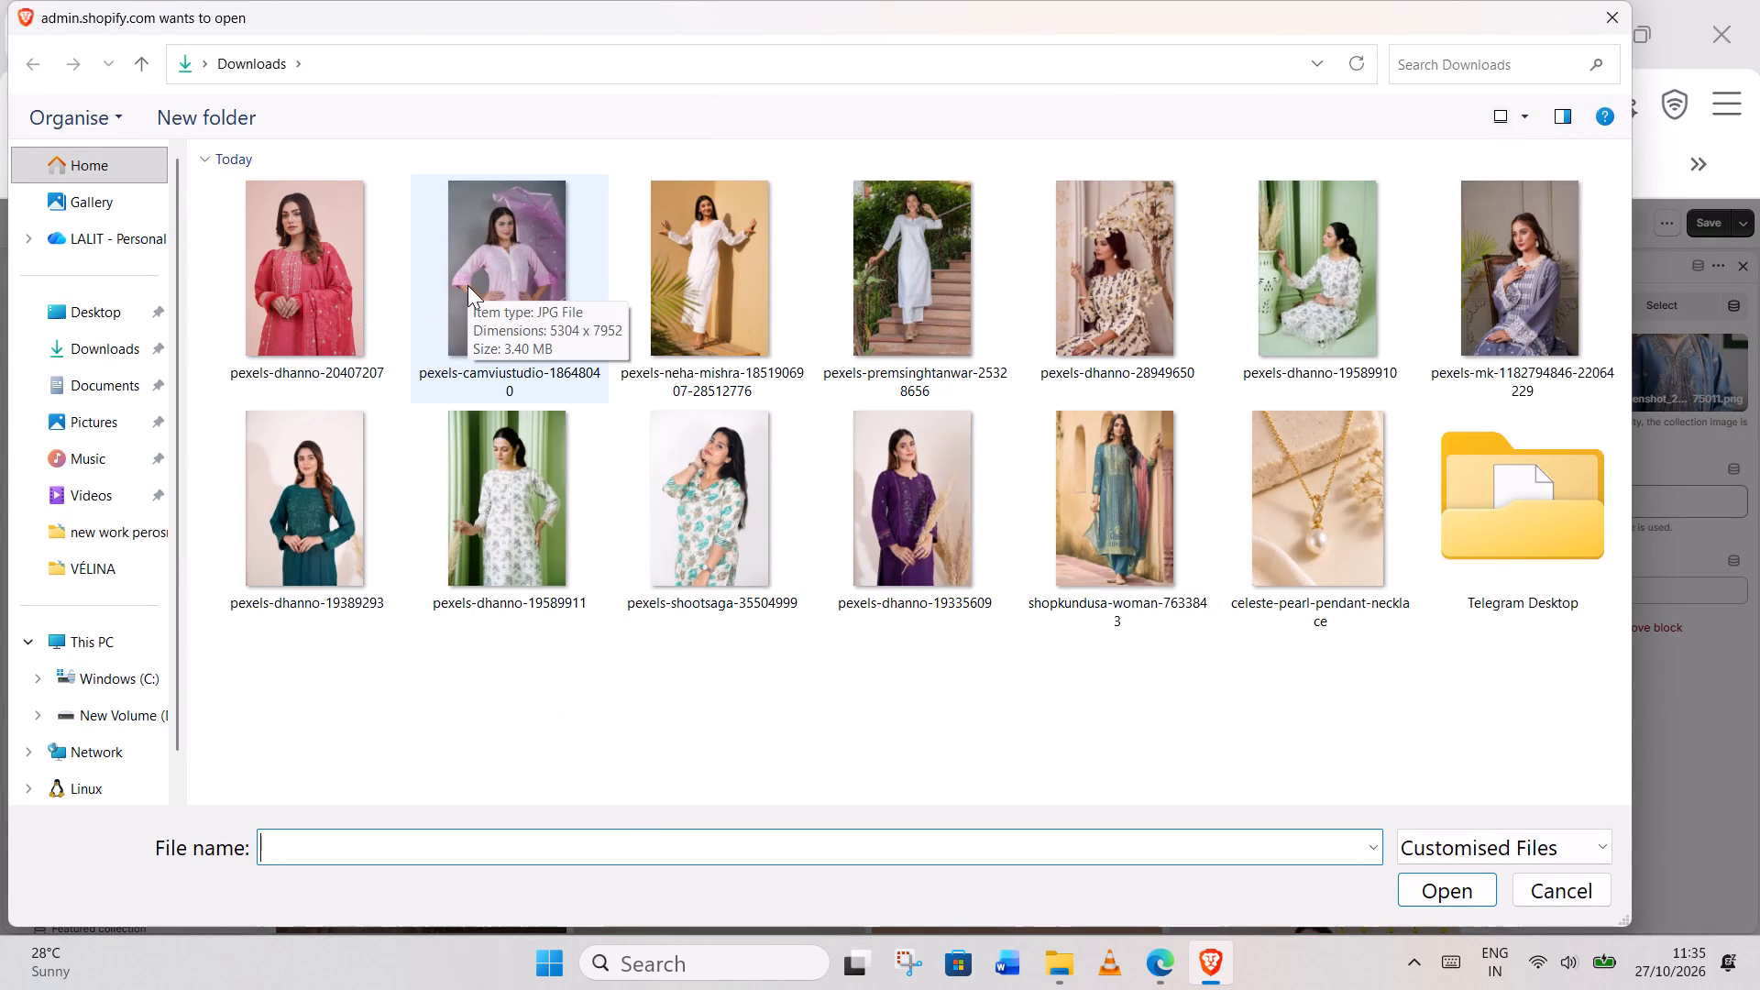
double_click(1073, 480)
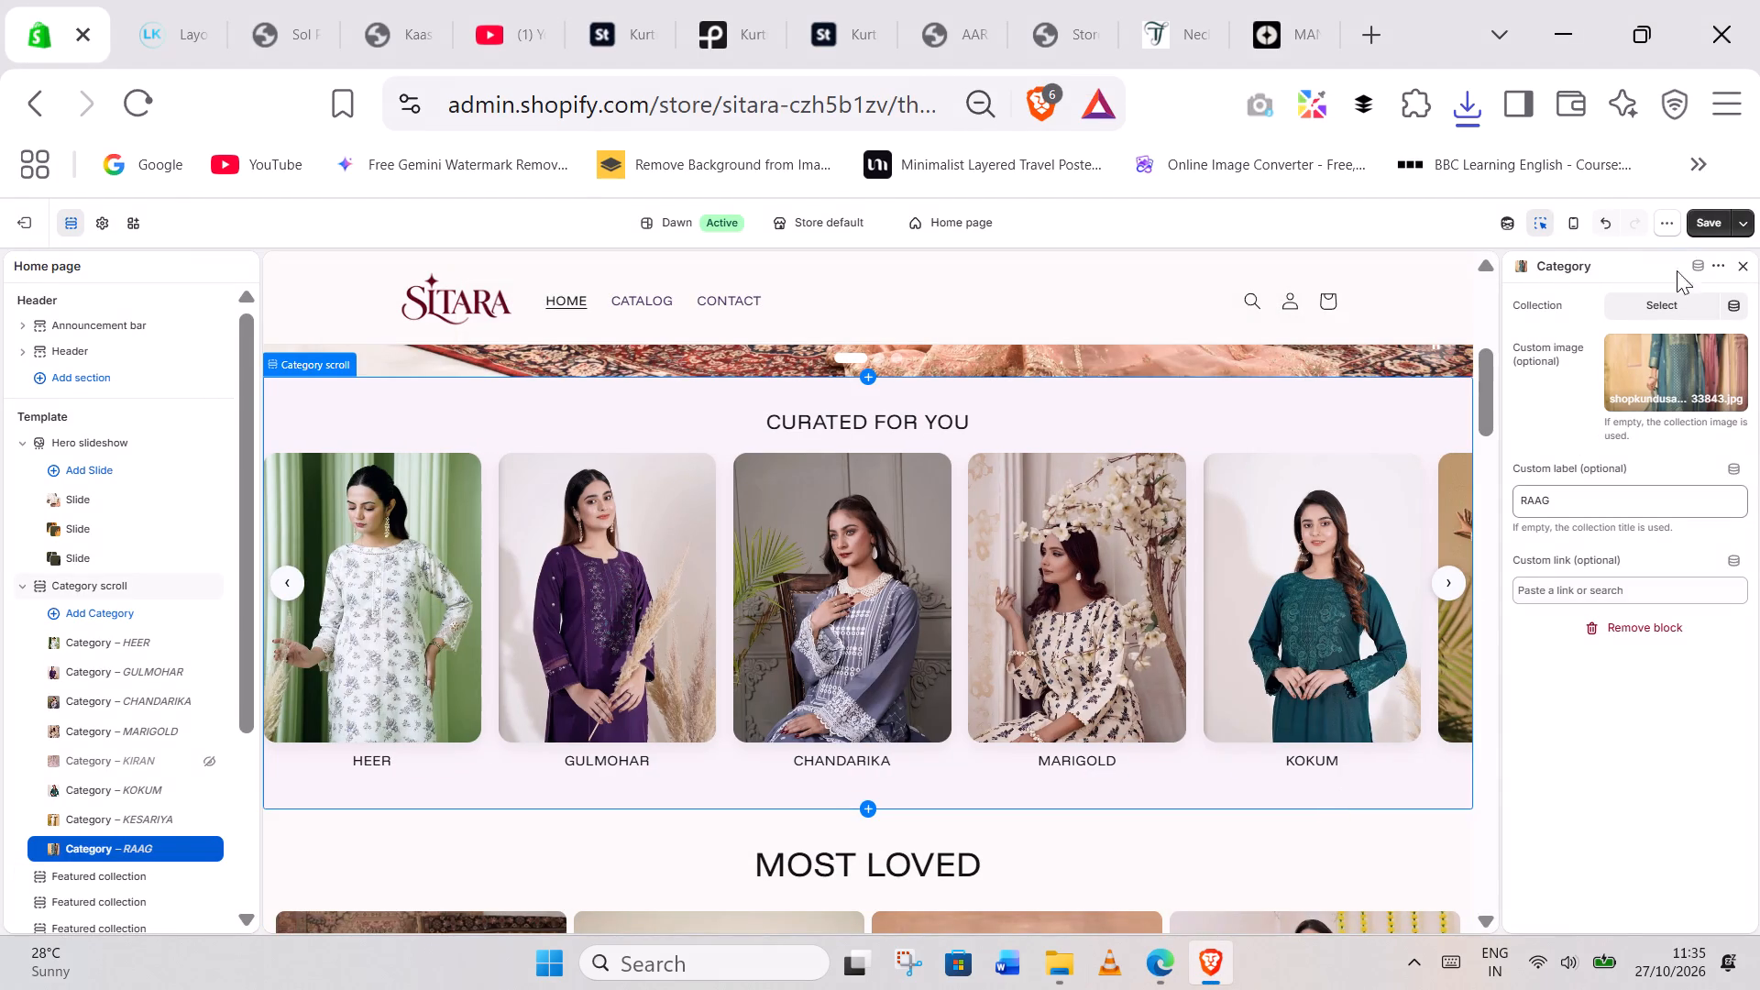
left_click(1708, 231)
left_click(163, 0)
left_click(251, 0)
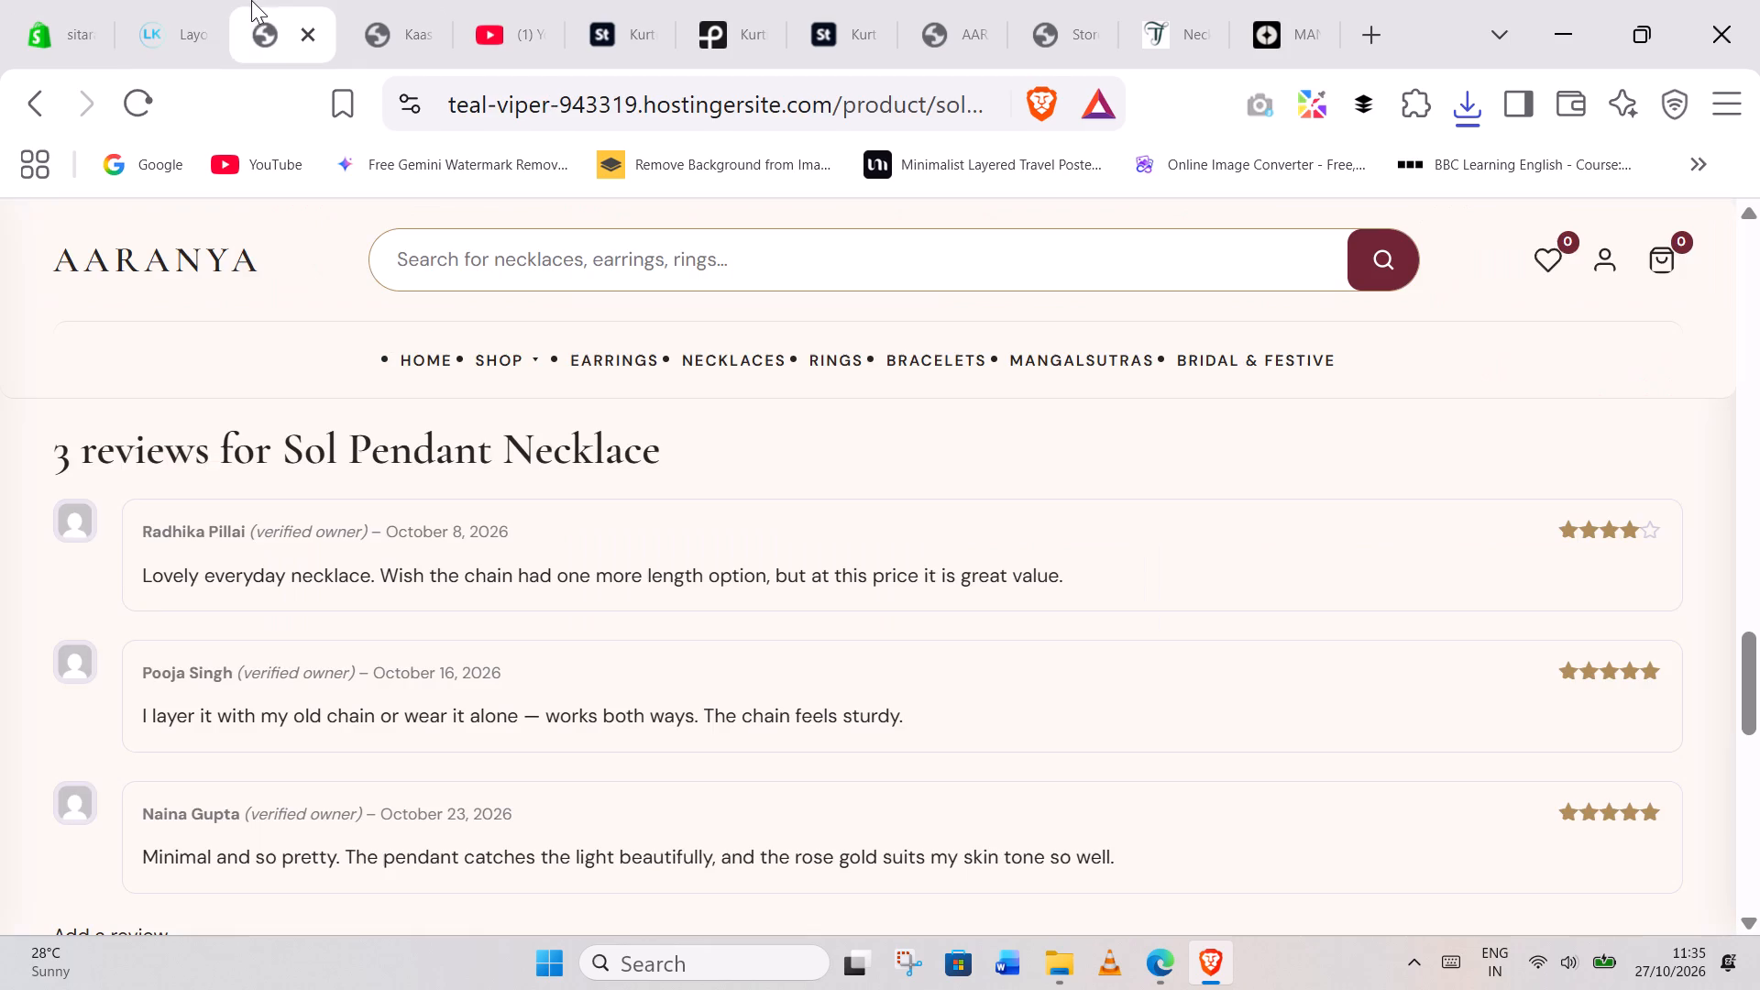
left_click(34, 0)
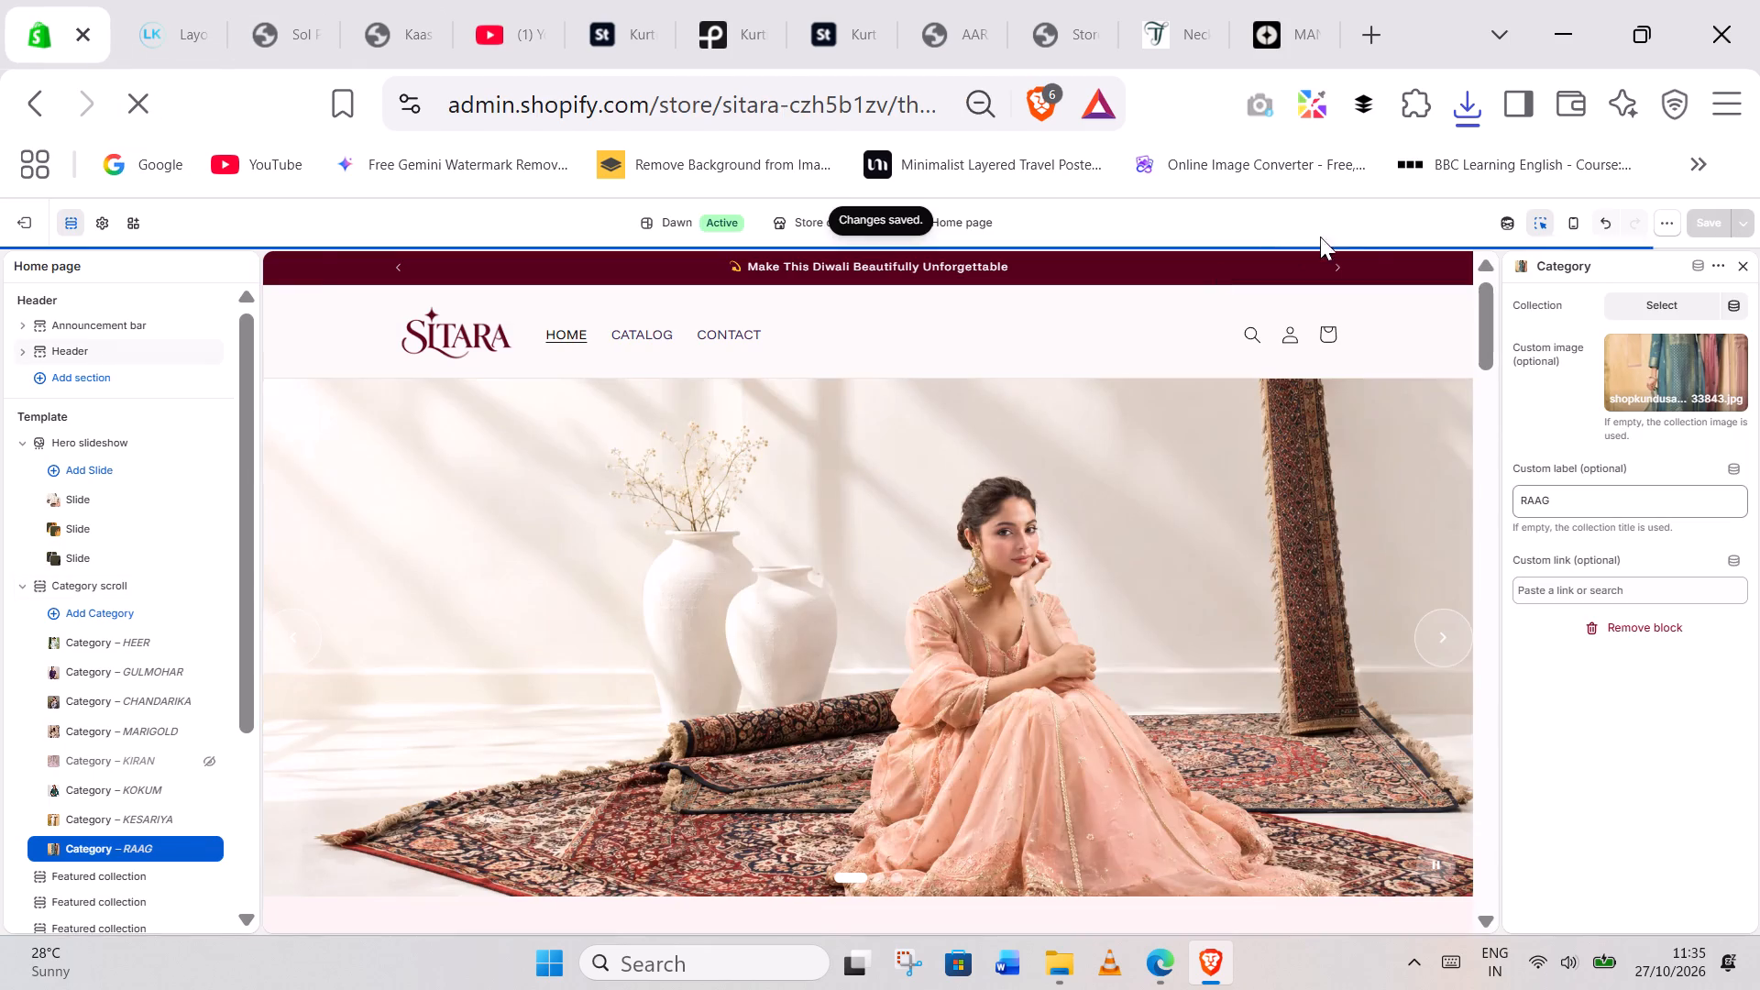
Preview the home page's Curated For You section in the mobile layout.
left_click(1575, 220)
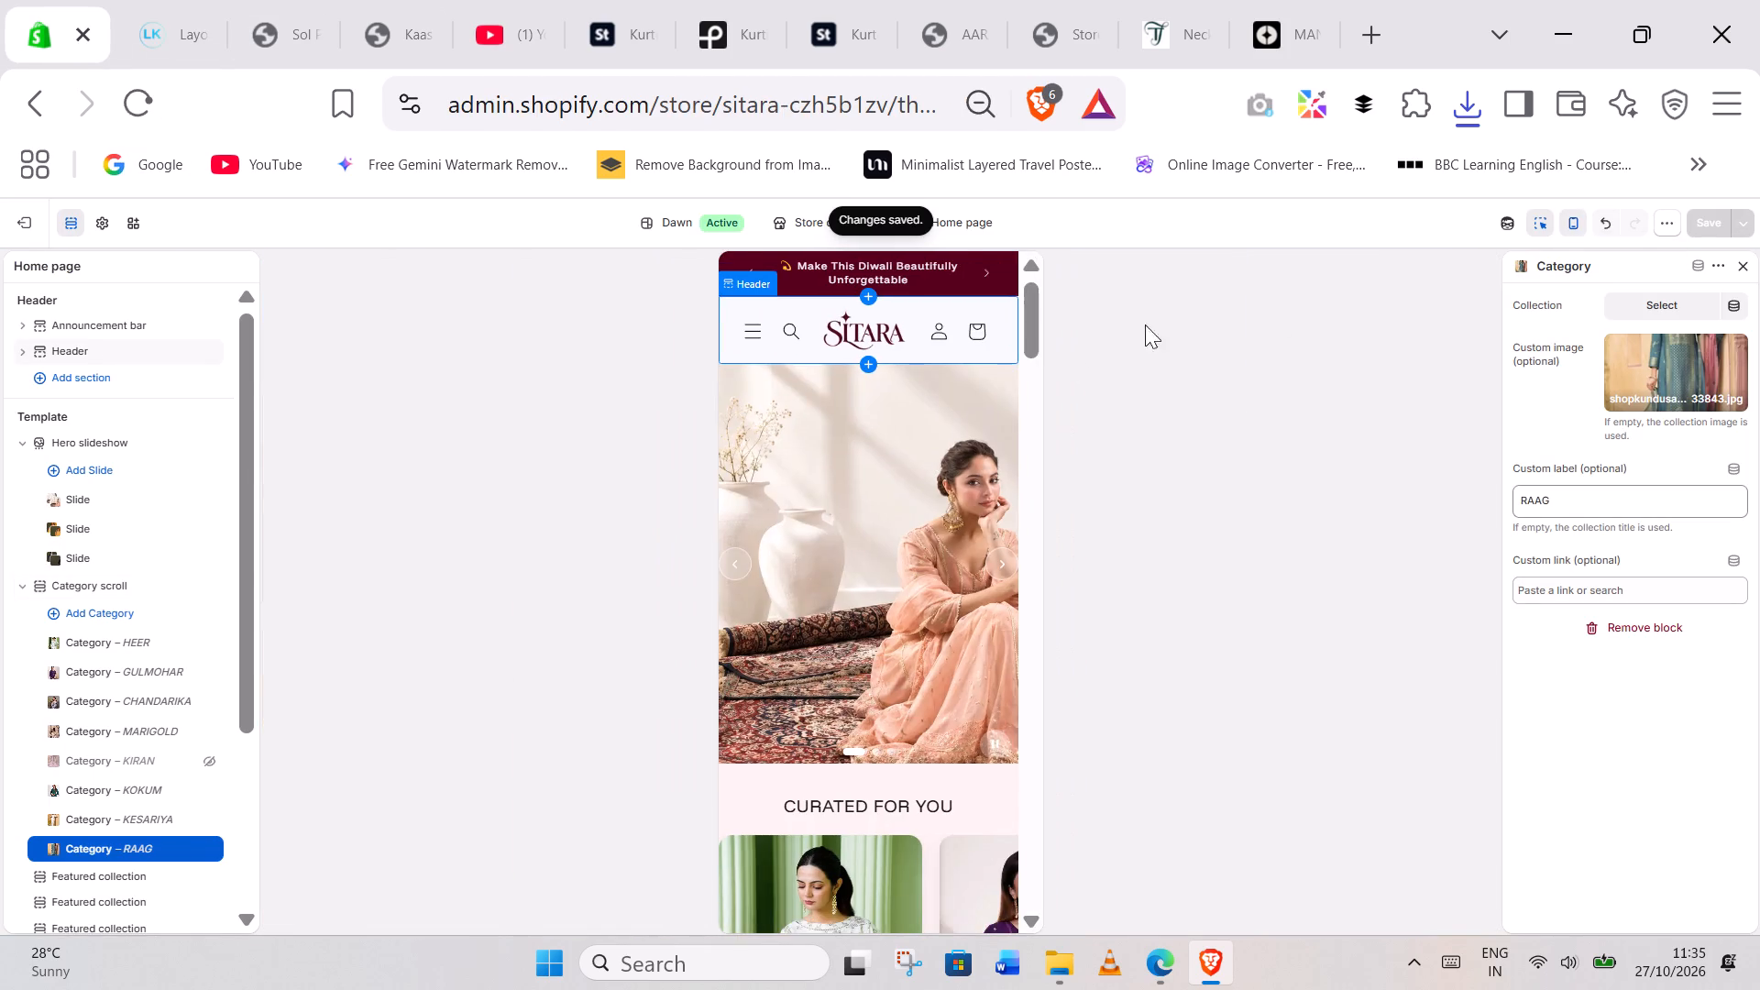
scroll(913, 466, "down", 3)
scroll(988, 445, "up", 1)
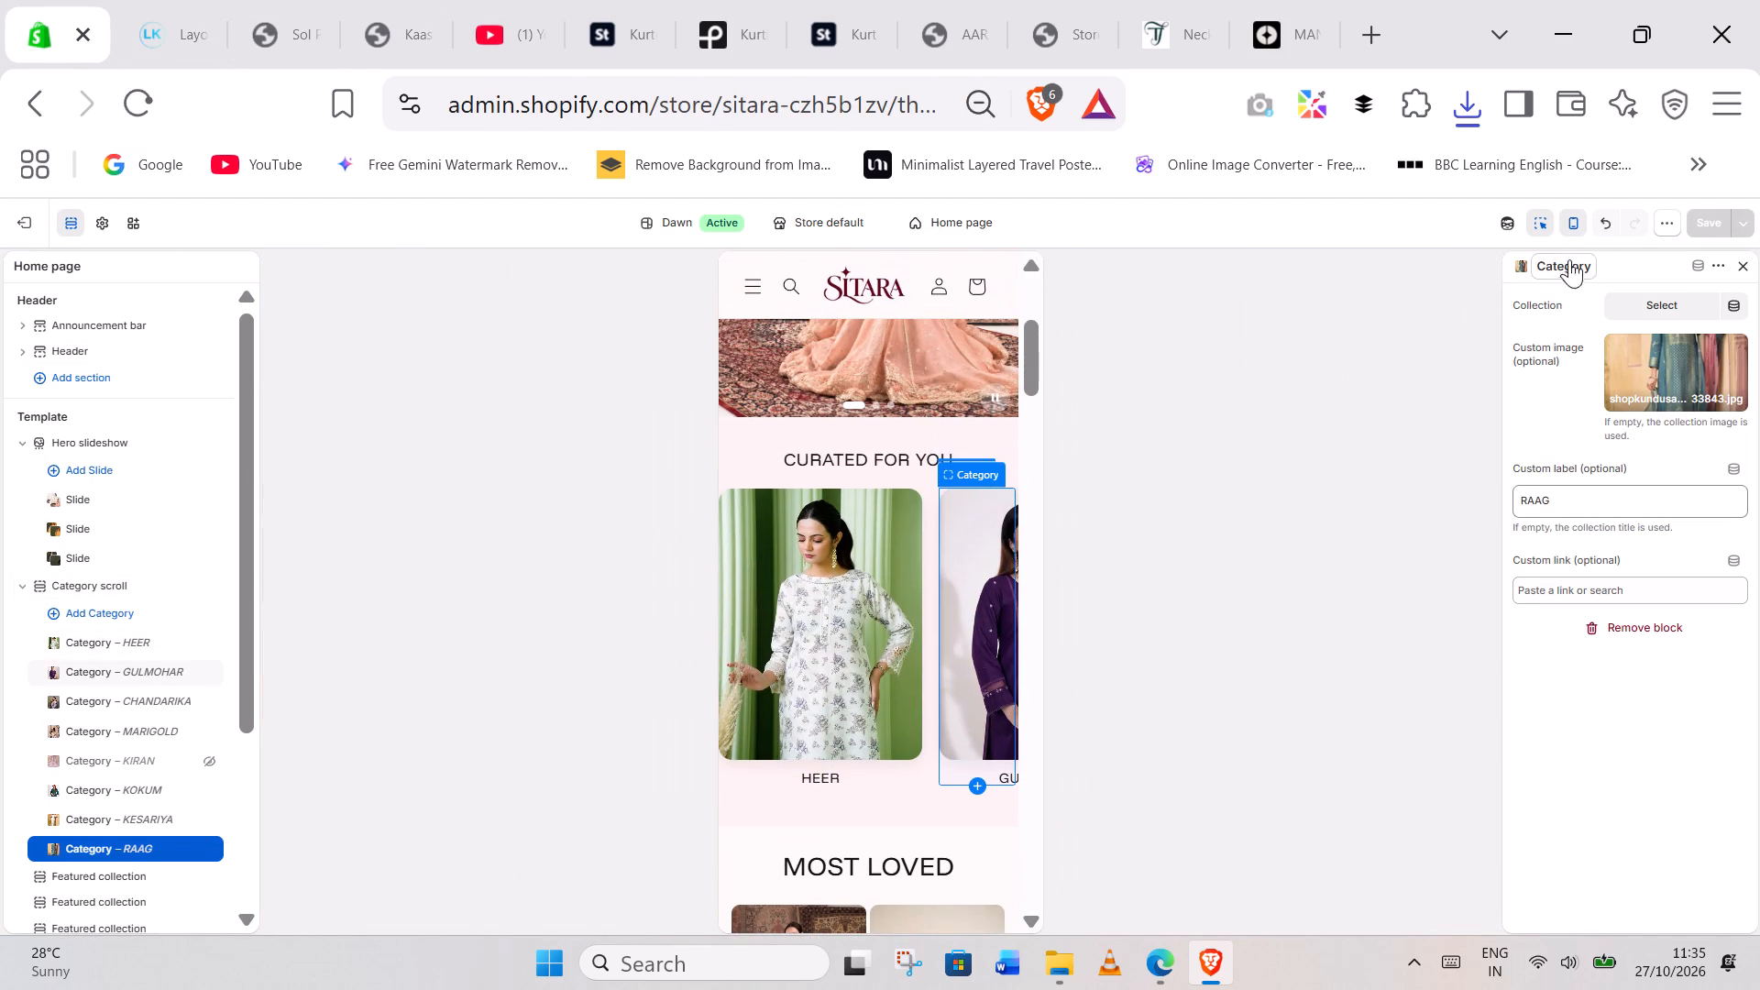
Open the Sitara storefront in a new tab and hide its preview bar.
left_click(1664, 218)
left_click(1530, 321)
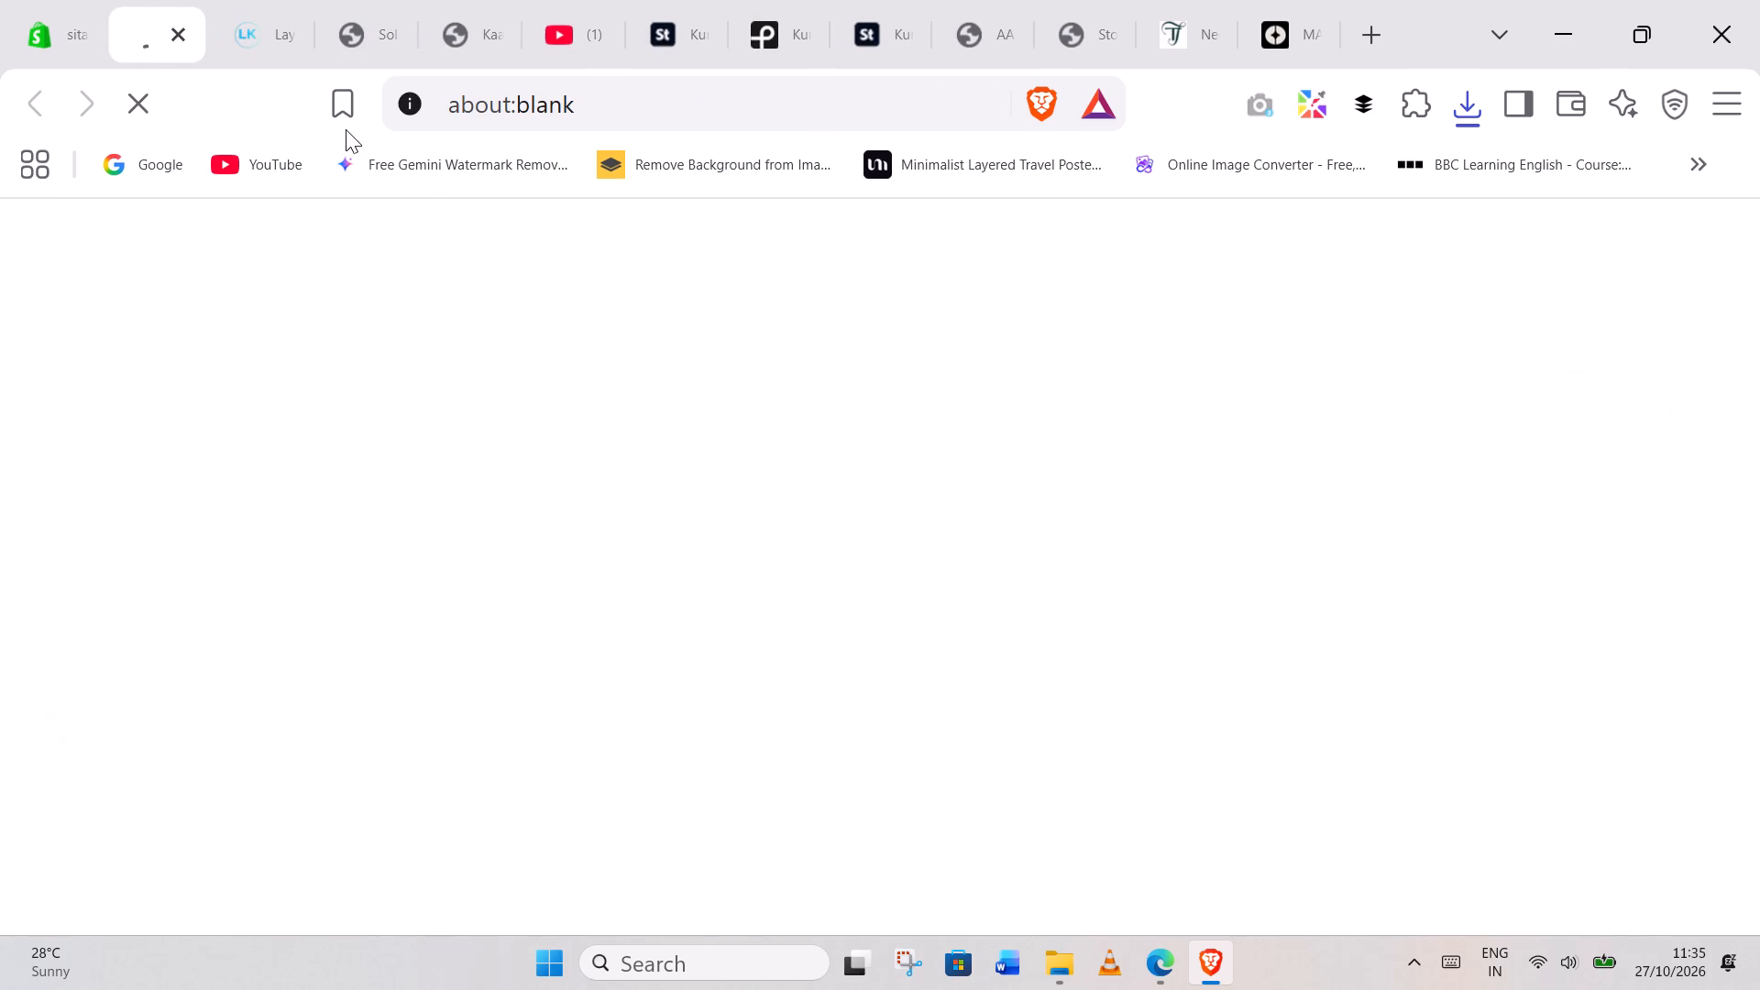
left_click(303, 115)
right_click(303, 115)
left_click(266, 105)
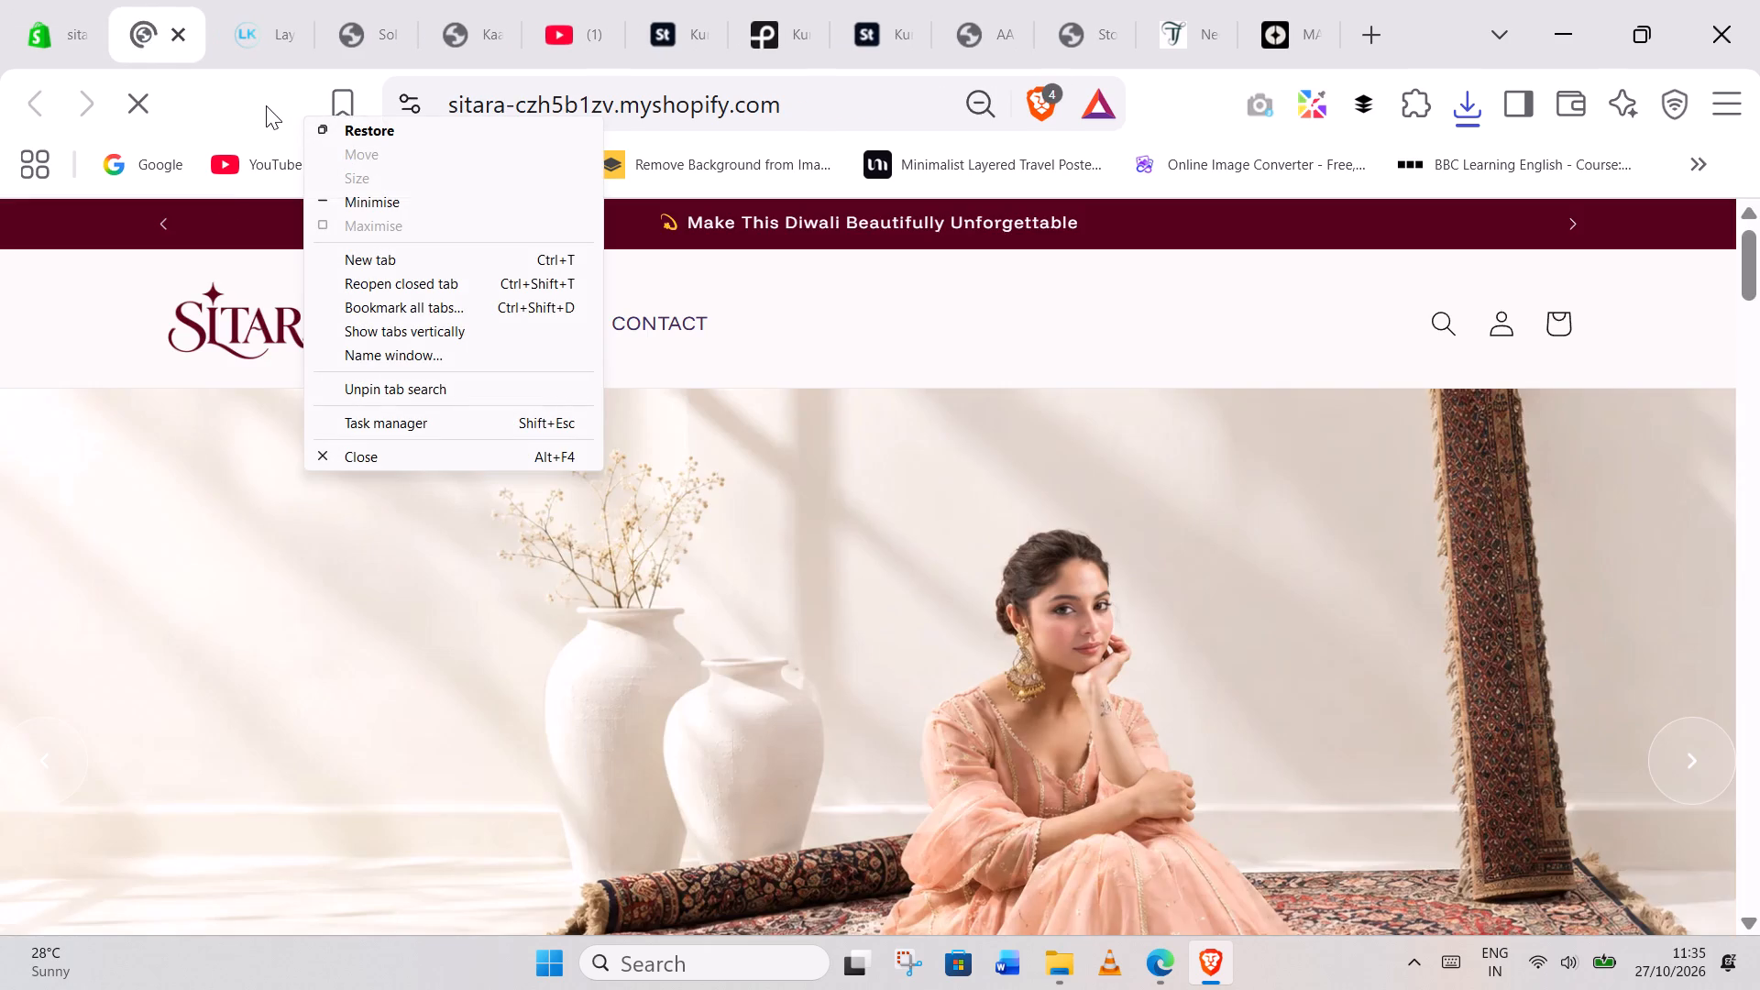
left_click(220, 116)
scroll(524, 420, "down", 1)
scroll(1453, 705, "down", 4)
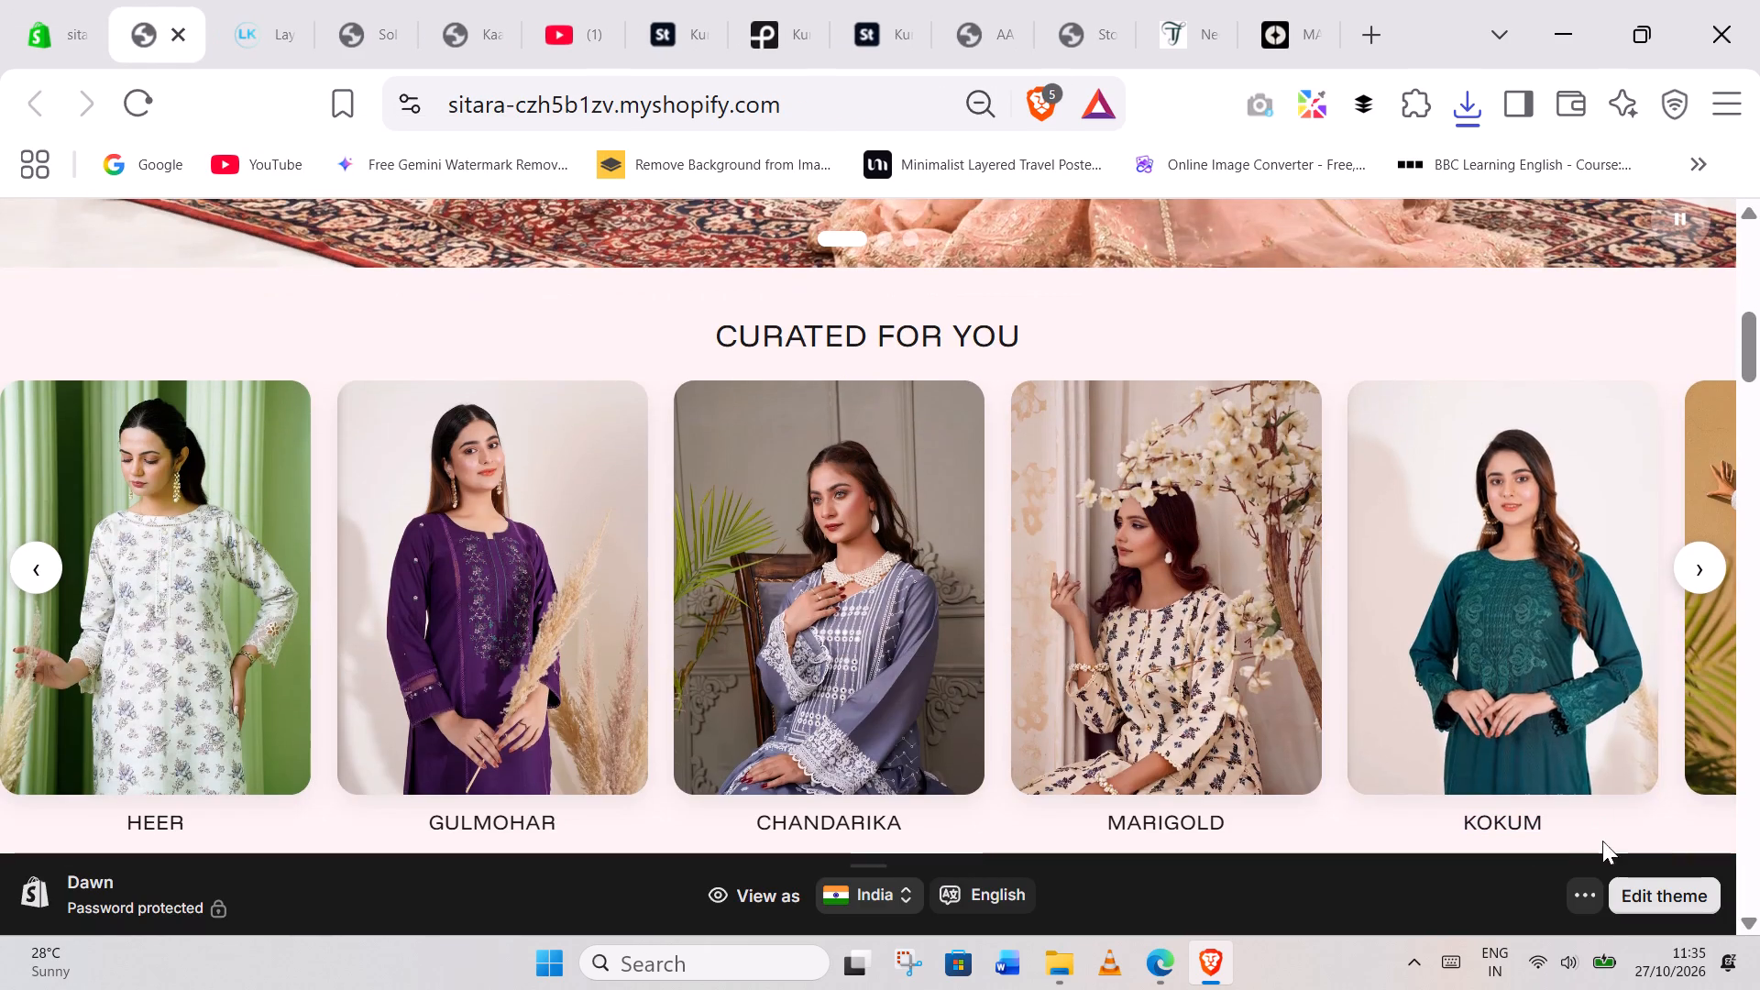
left_click(1591, 904)
left_click(1636, 780)
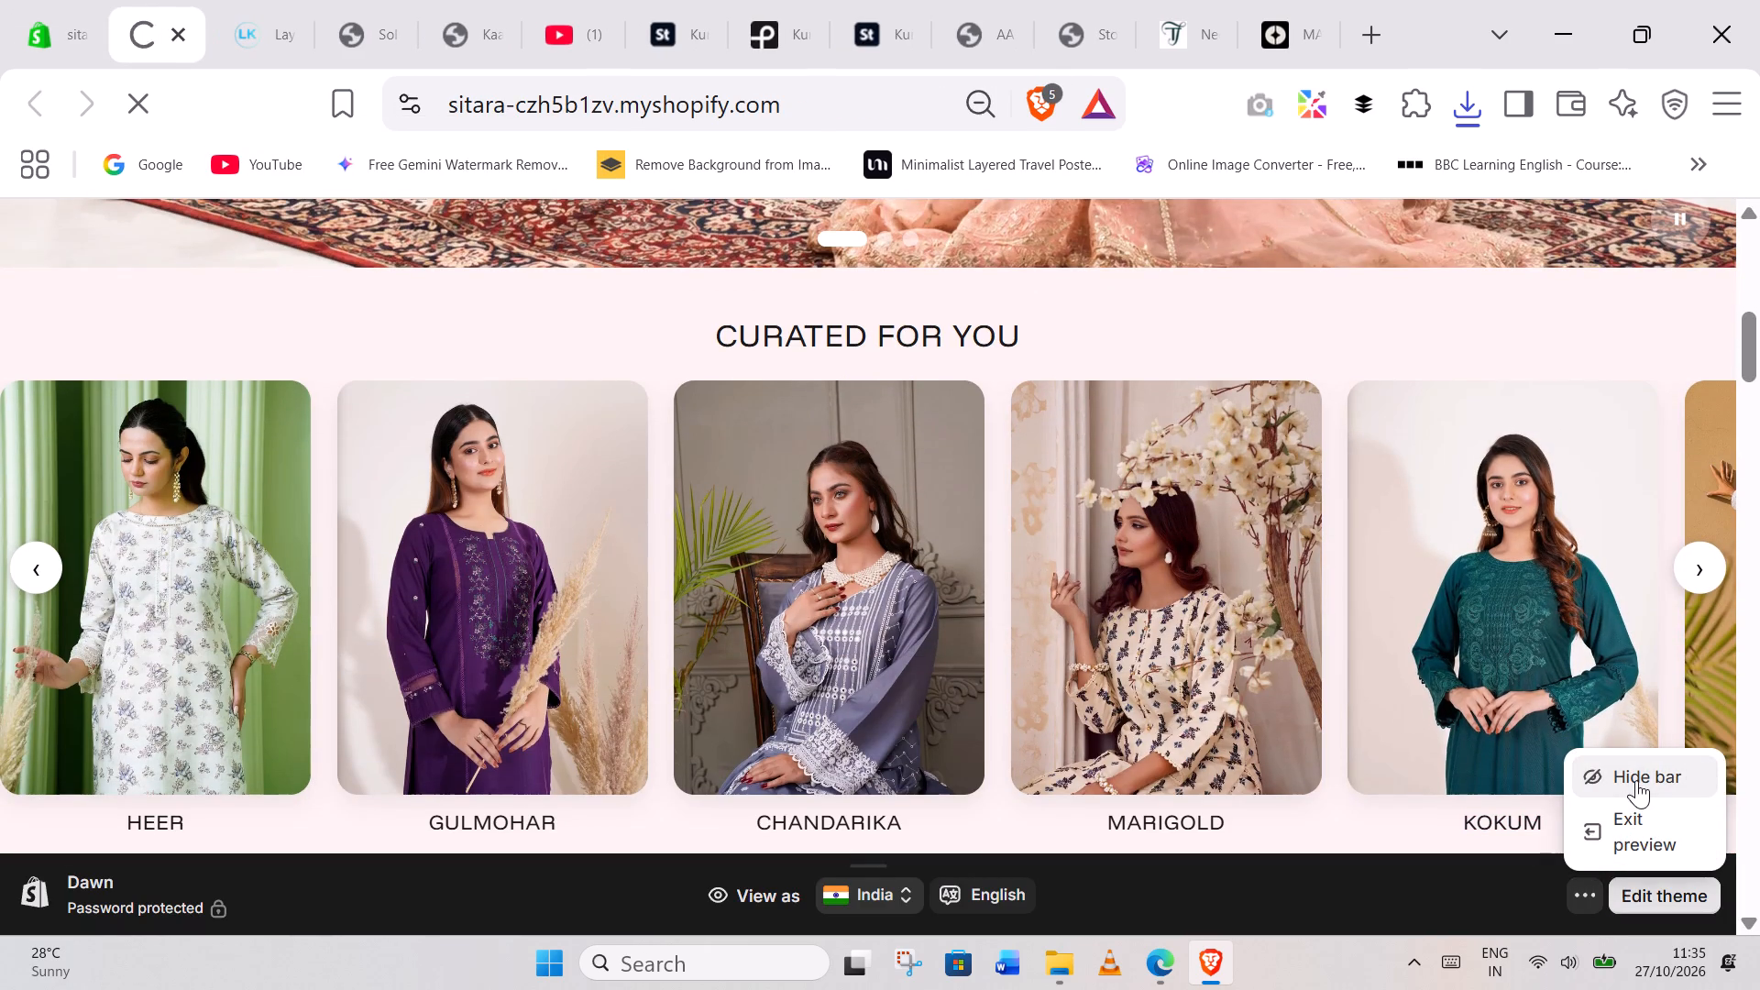
Try to advance the Curated For You carousel on the storefront, and return to the home page.
scroll(1306, 523, "down", 6)
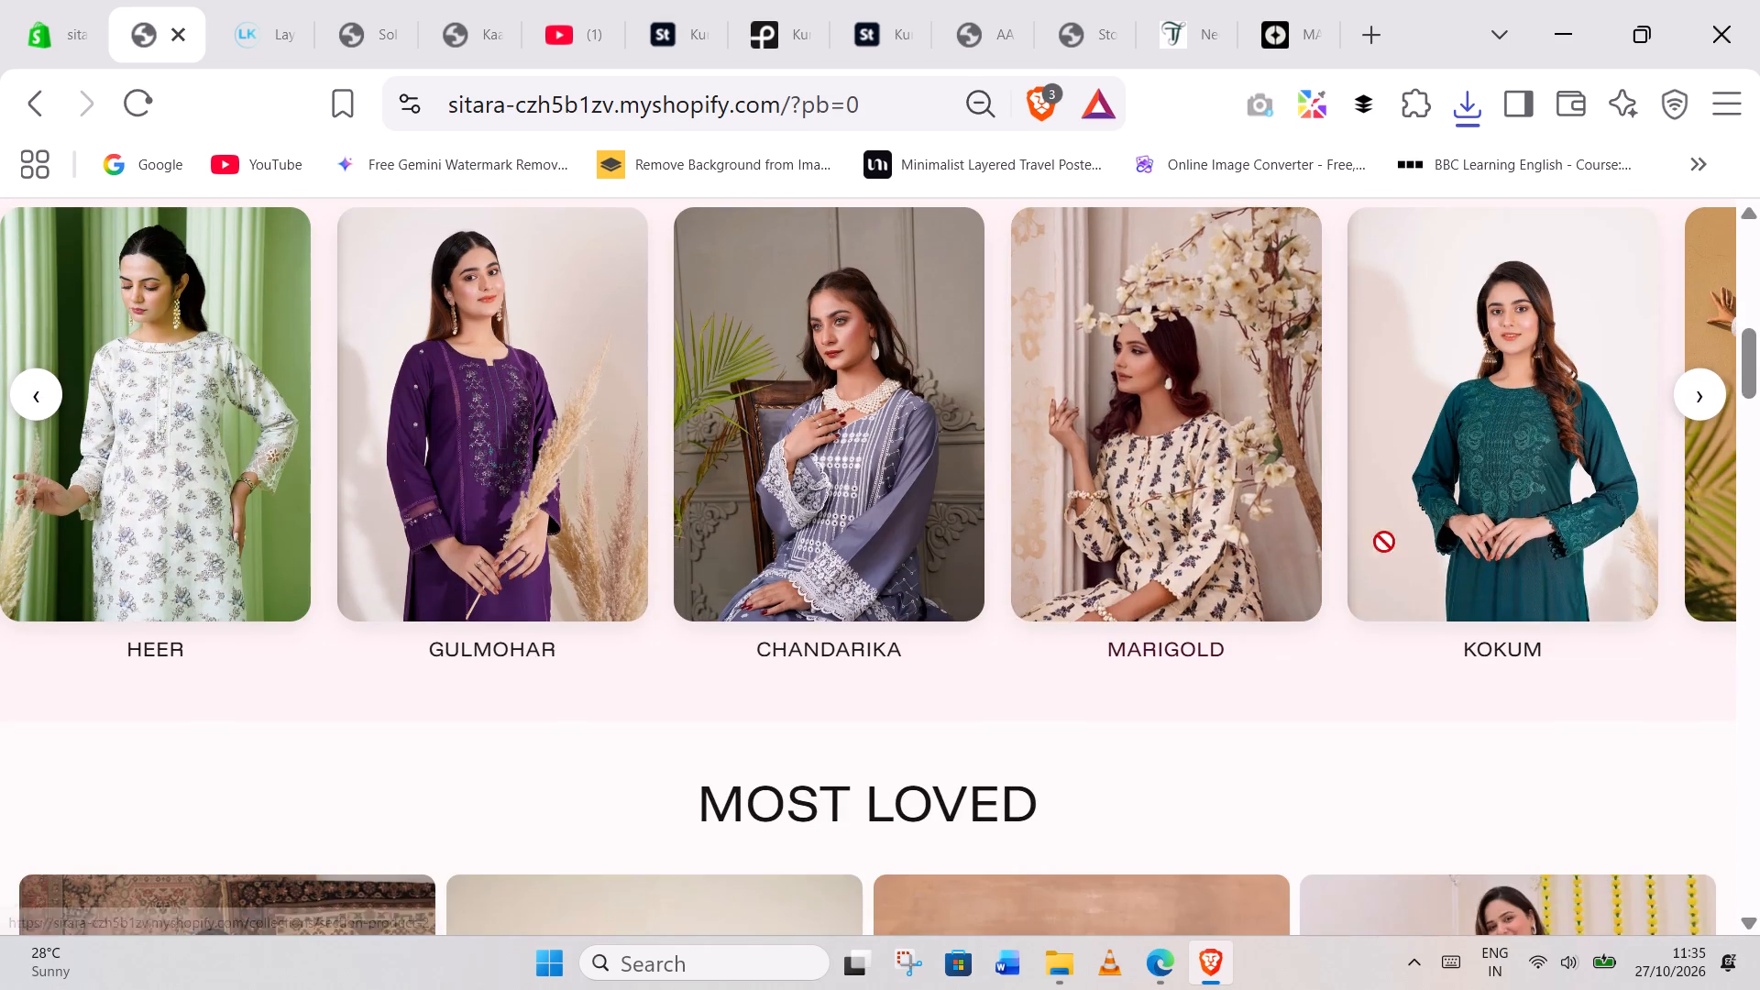
left_click(1731, 413)
left_click(1710, 387)
left_click(1710, 387)
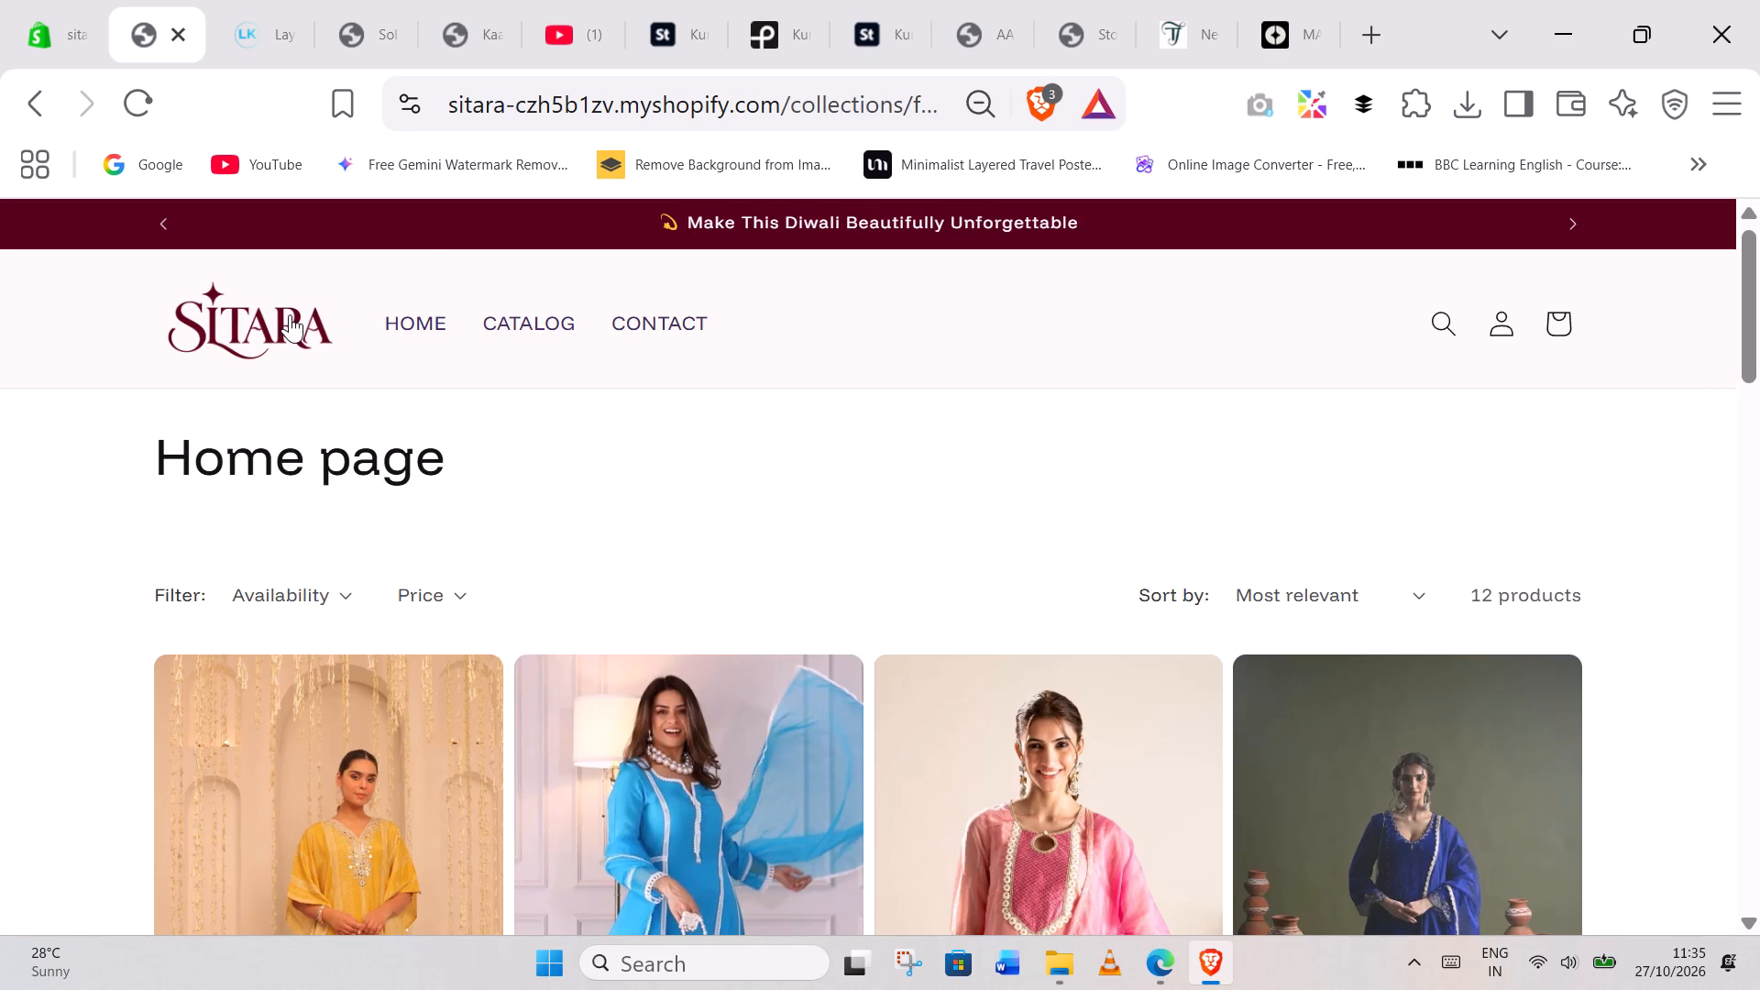
left_click(290, 314)
Review the storefront home page sections from Curated For You down to the footer.
scroll(539, 419, "down", 6)
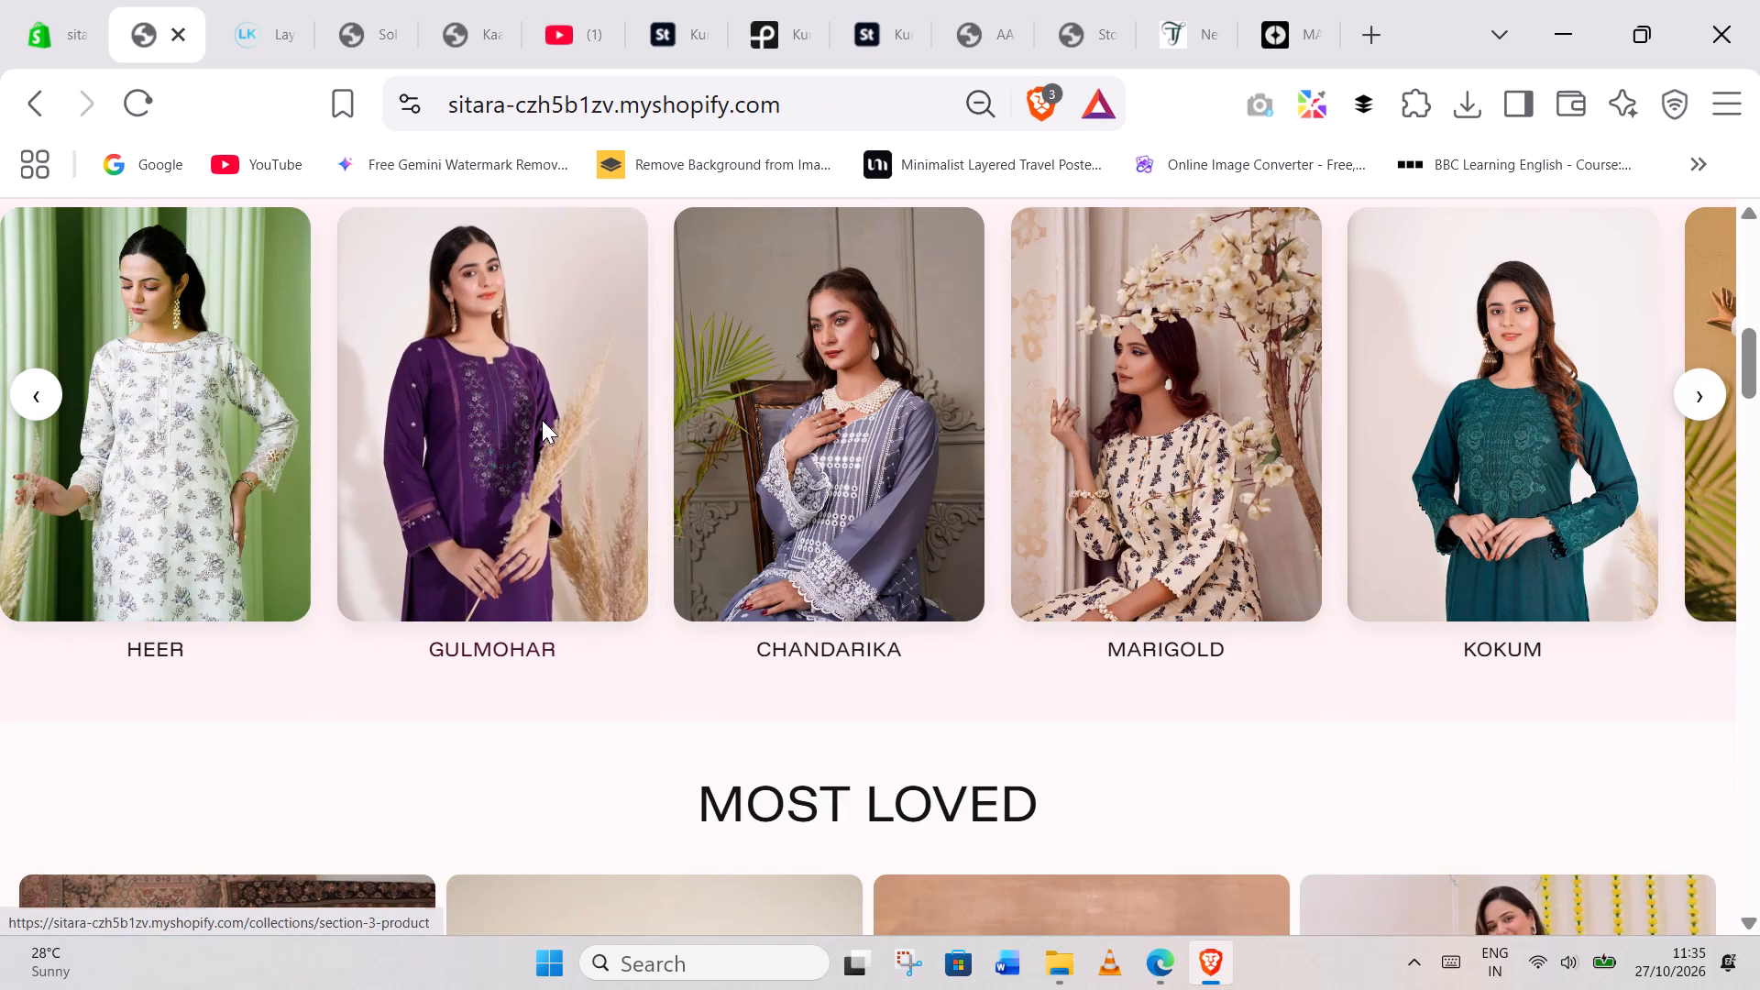
scroll(660, 444, "down", 7)
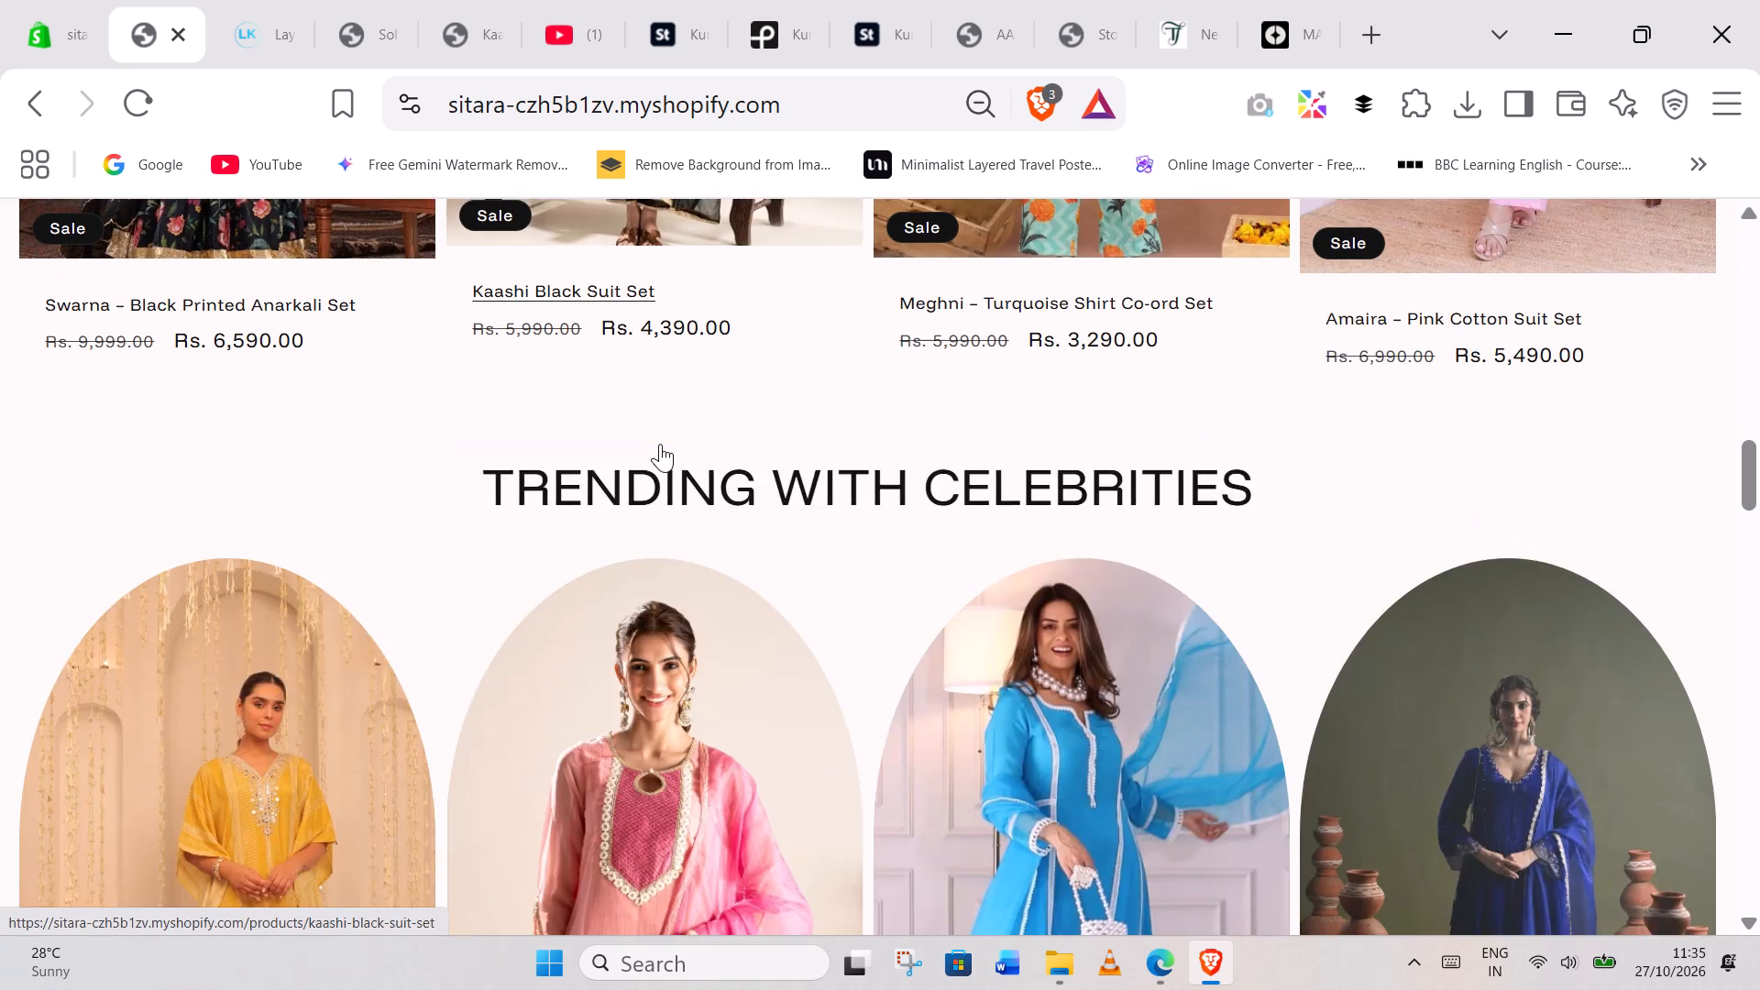
scroll(660, 444, "down", 6)
scroll(660, 444, "up", 4)
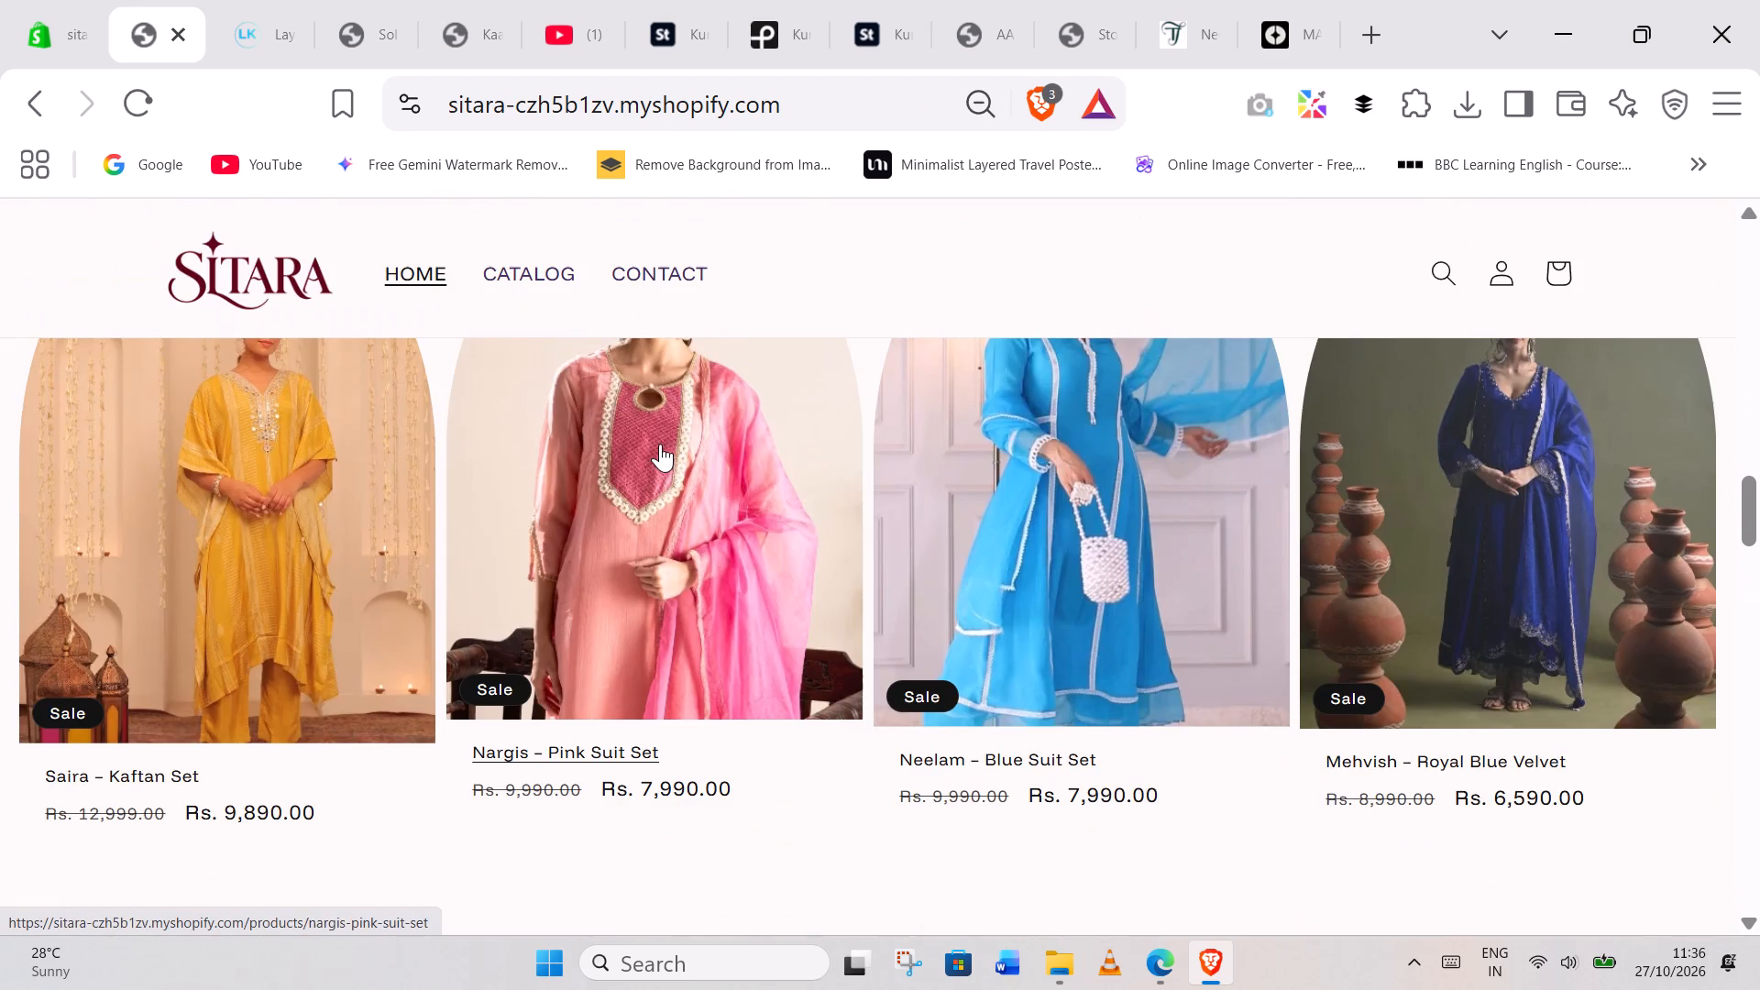
scroll(256, 517, "up", 1)
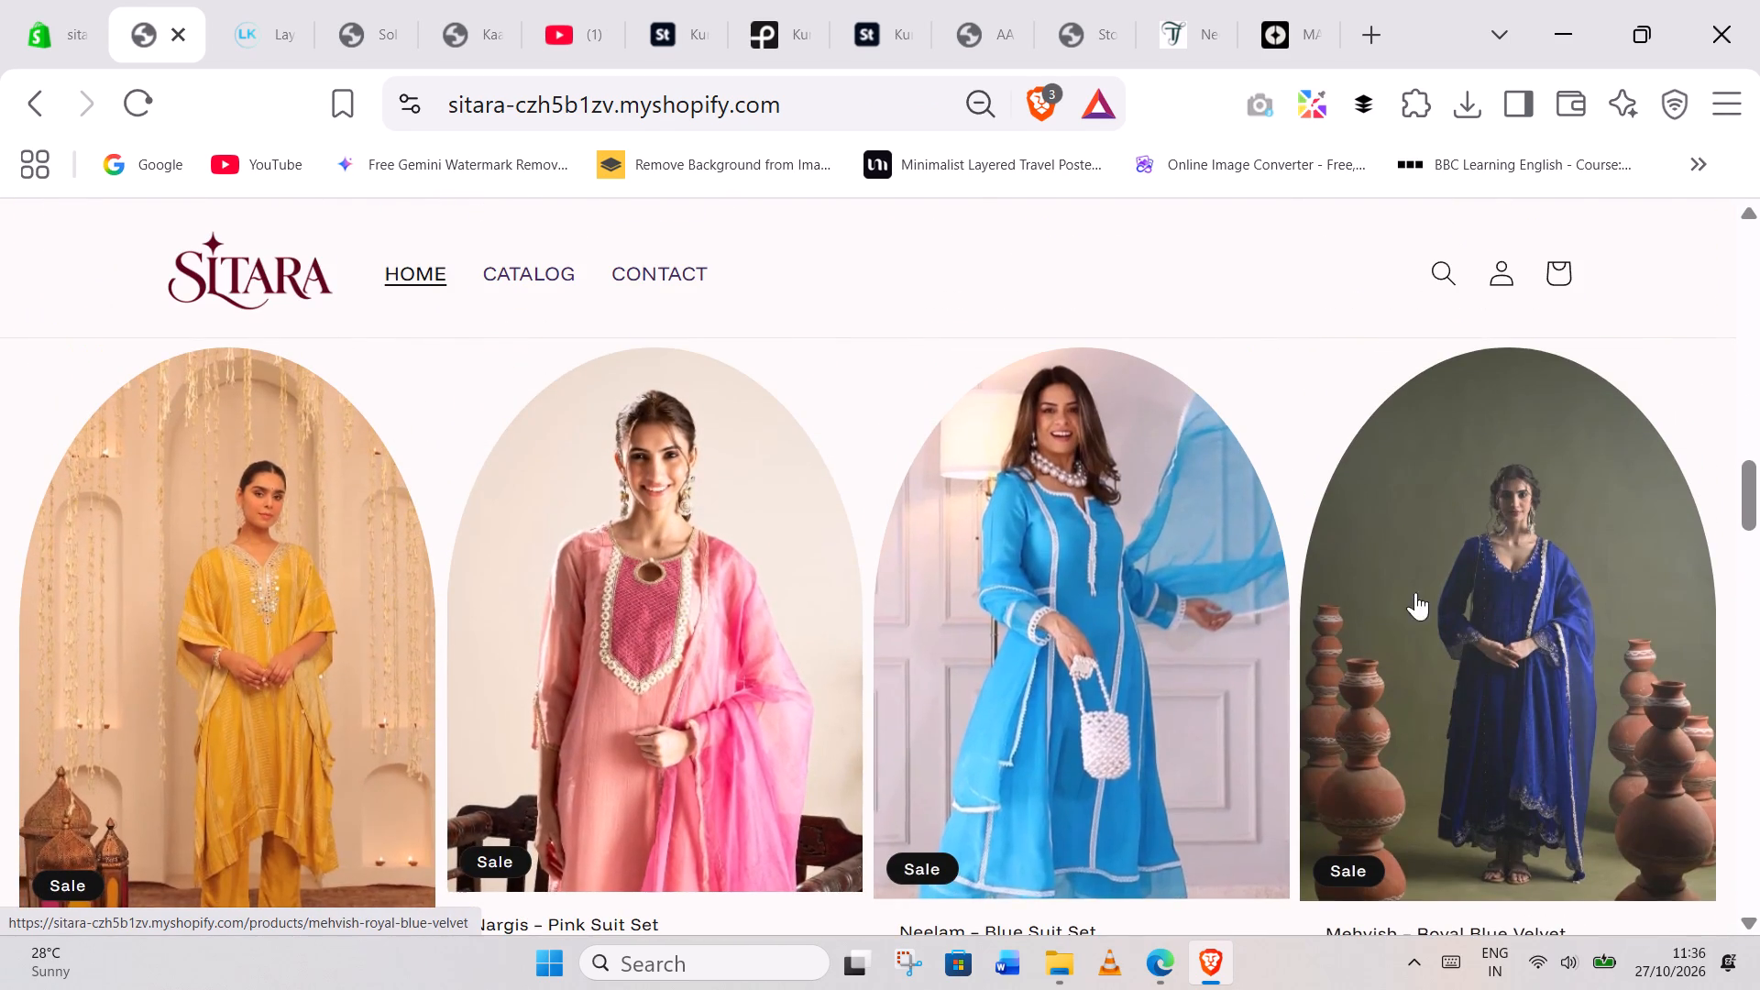
scroll(1462, 587, "down", 6)
scroll(1462, 587, "up", 8)
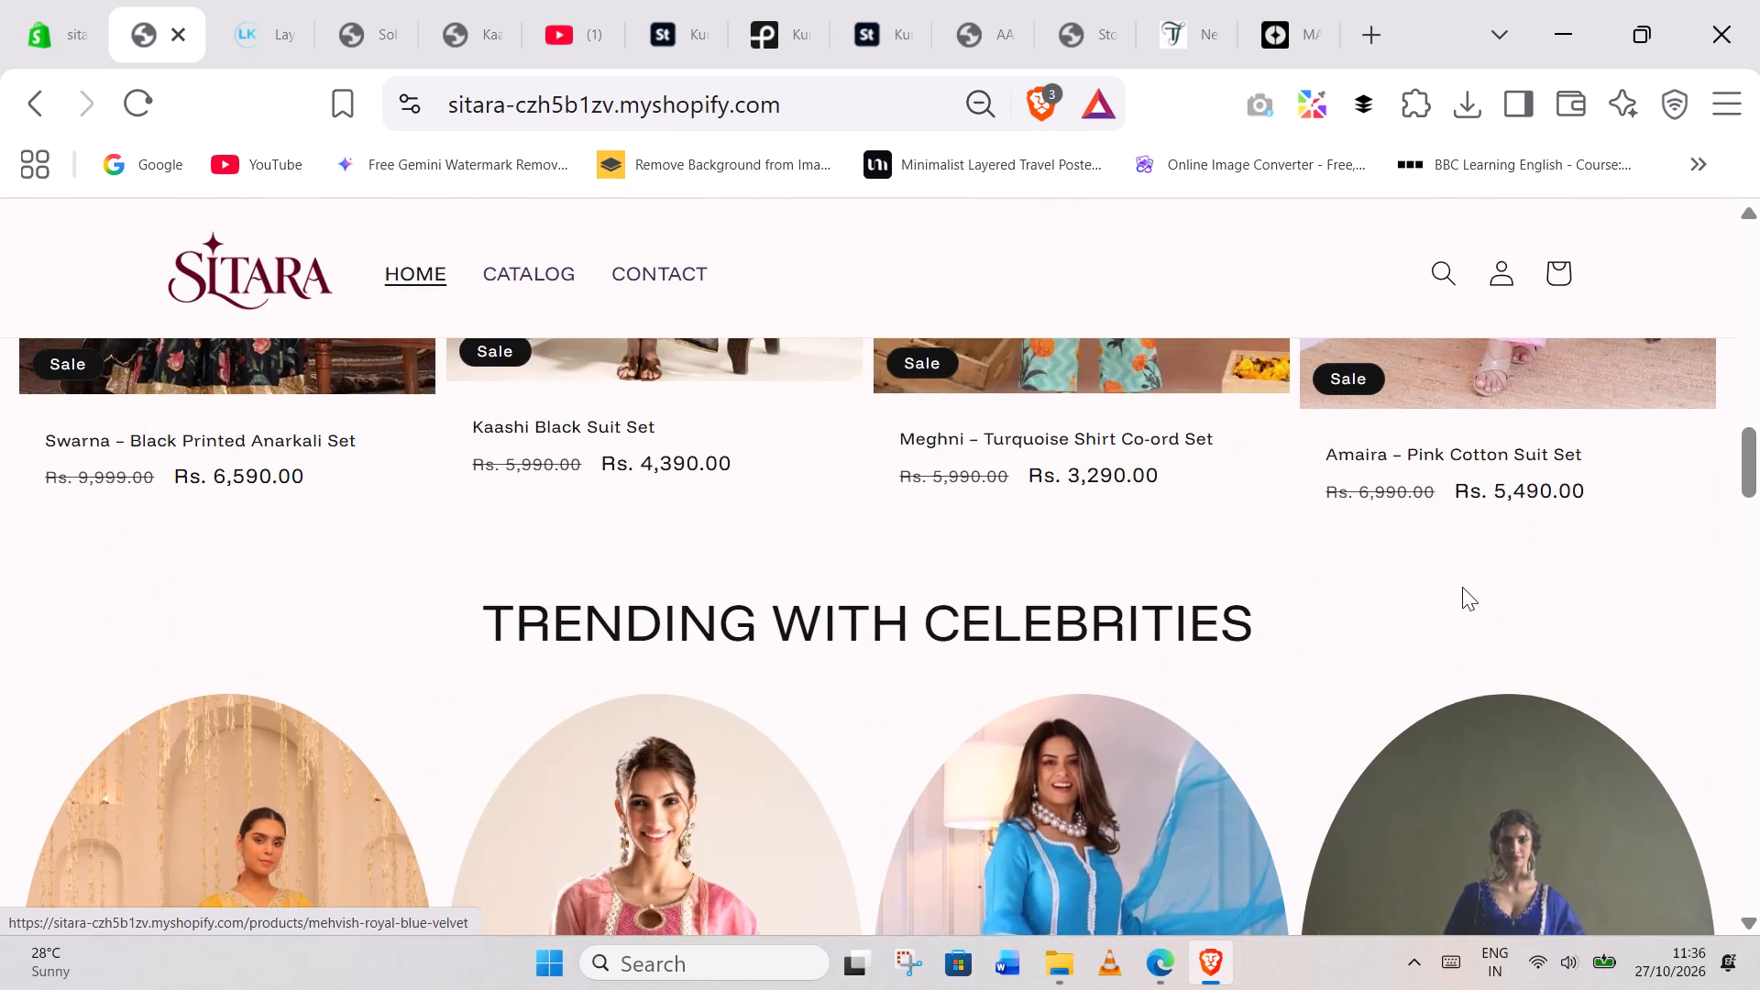
scroll(1462, 587, "up", 3)
scroll(1424, 584, "down", 17)
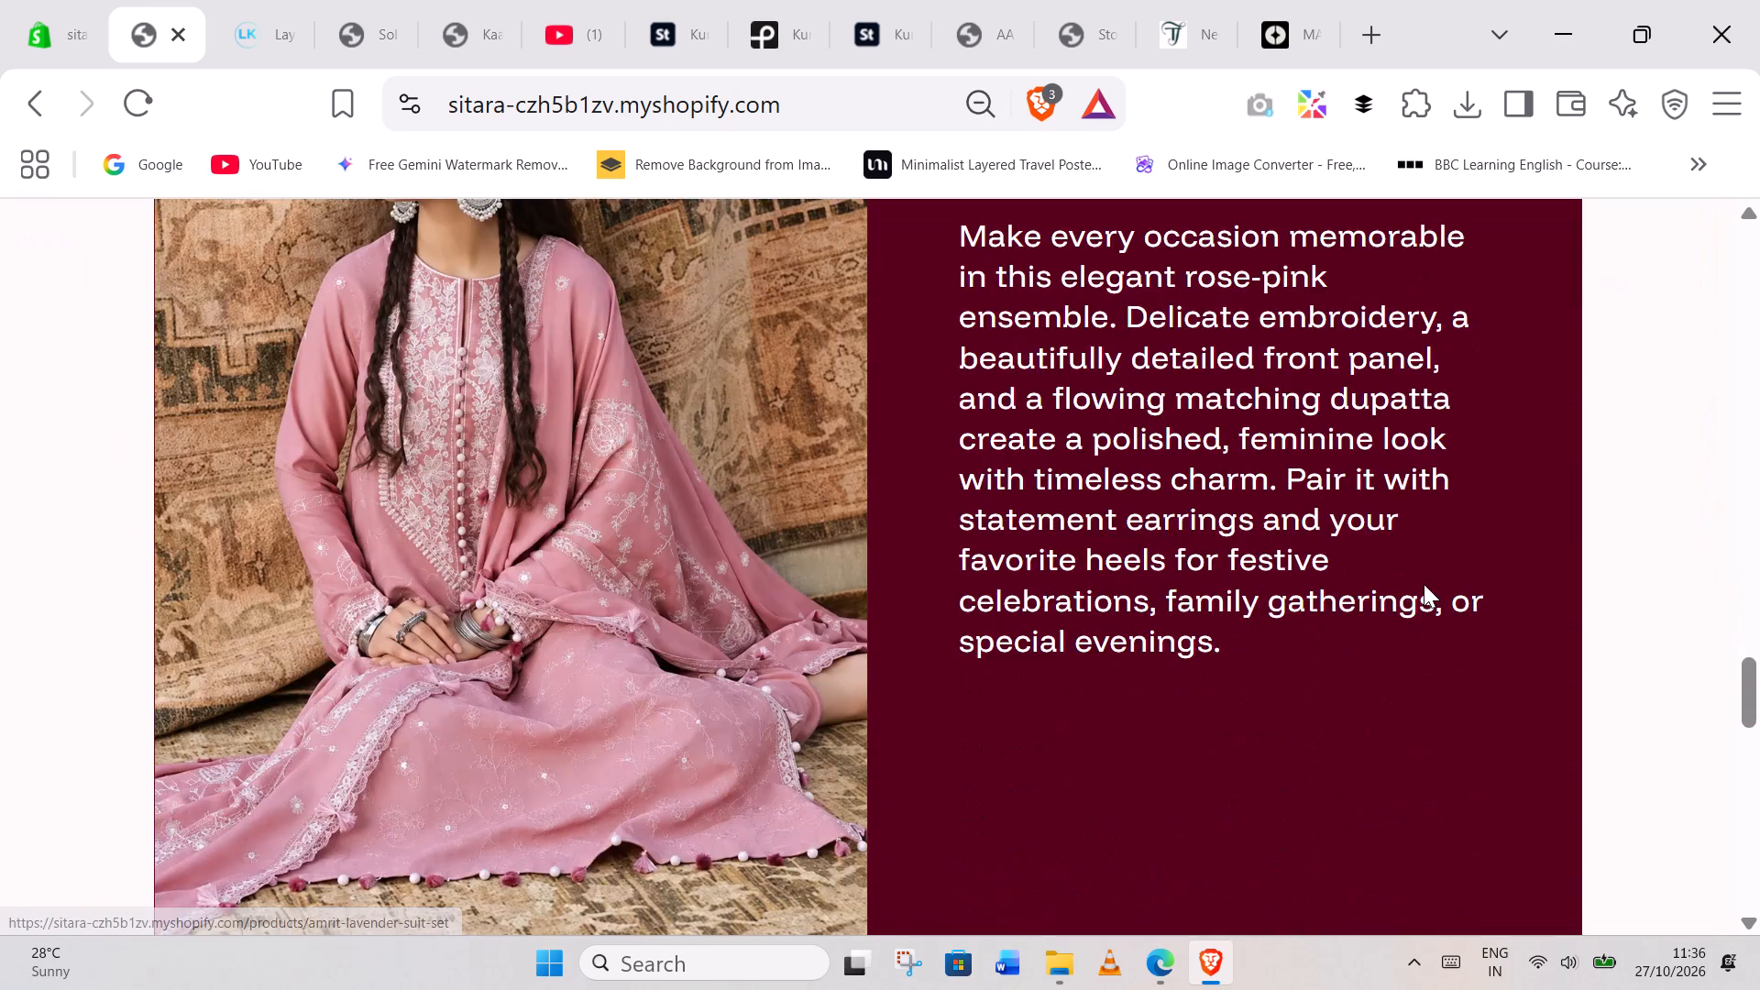
scroll(1424, 584, "down", 10)
scroll(1424, 584, "up", 5)
scroll(1424, 584, "down", 4)
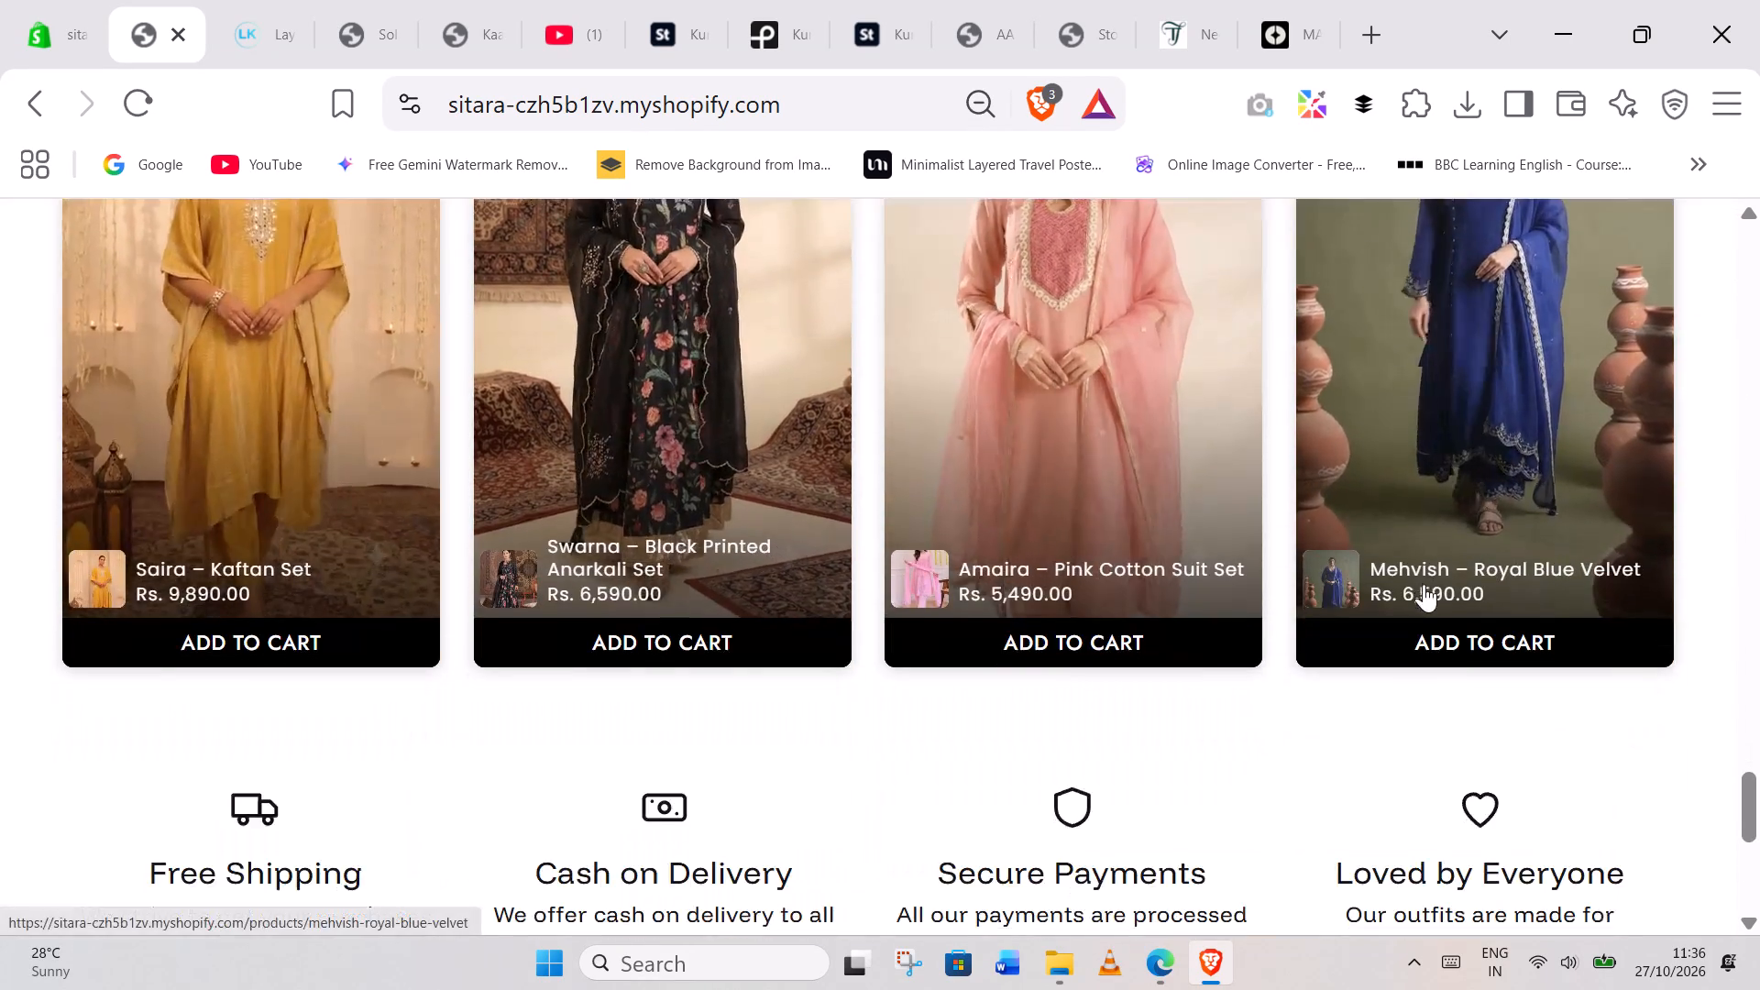
scroll(1424, 584, "down", 8)
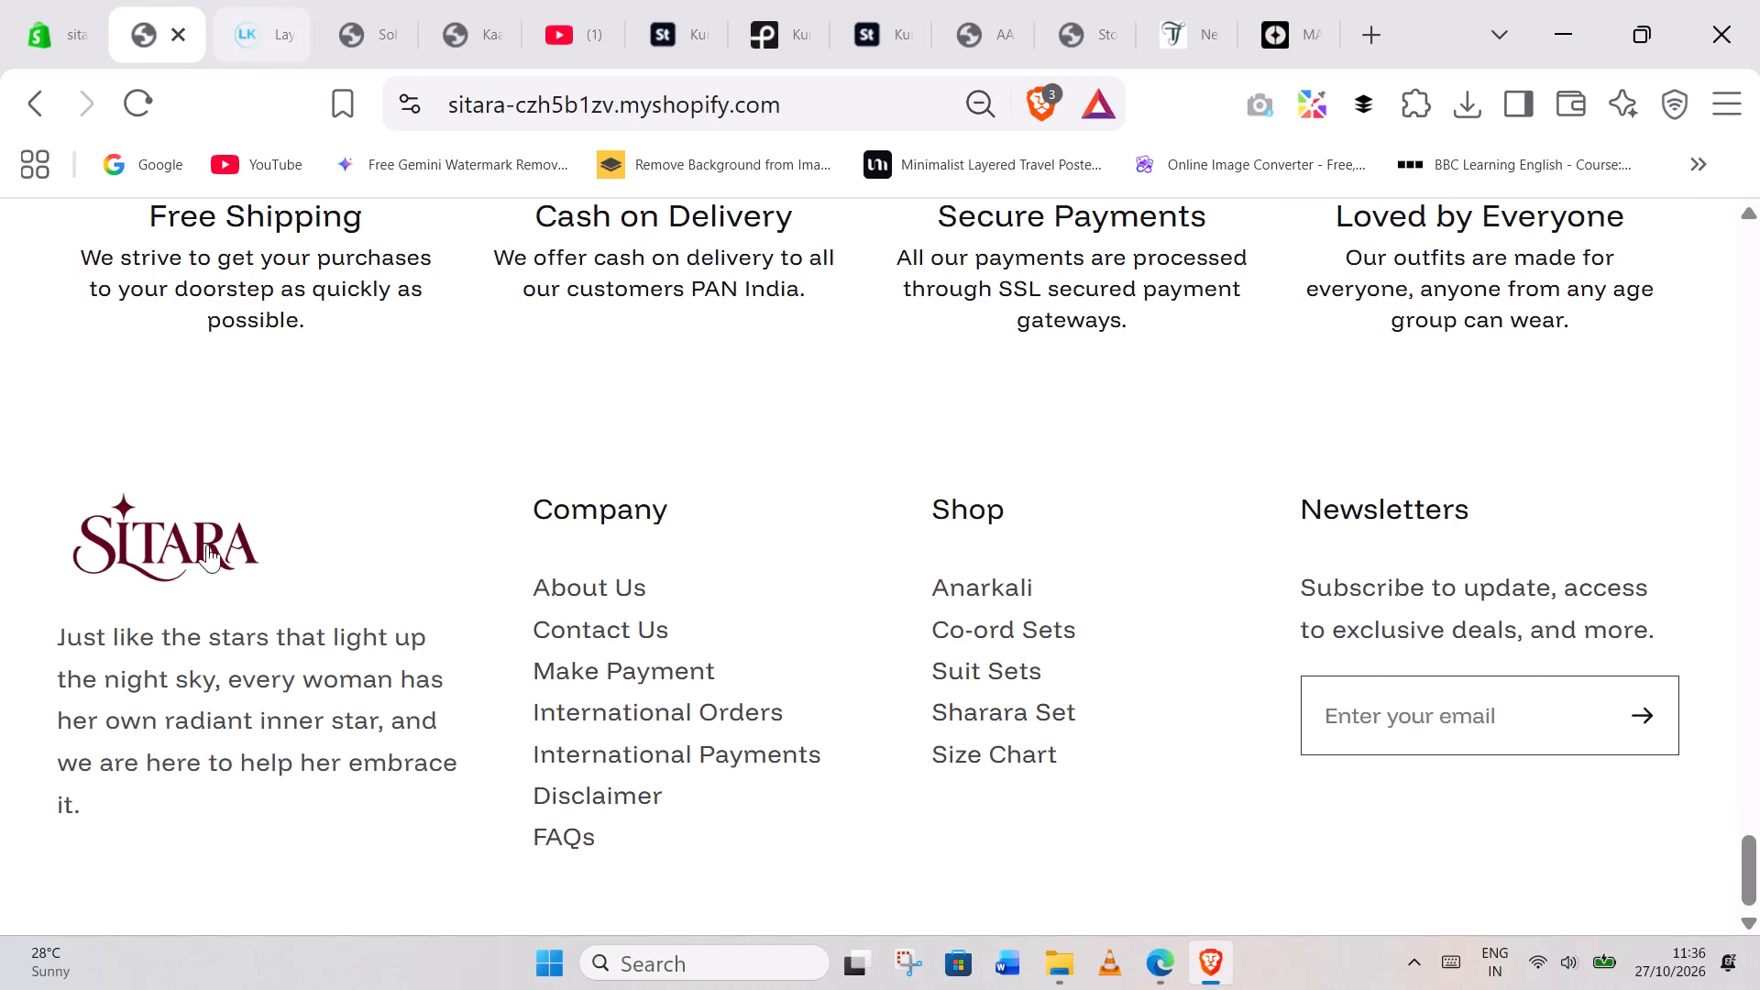
scroll(222, 544, "up", 20)
scroll(222, 544, "up", 1)
scroll(279, 530, "down", 1)
scroll(279, 530, "up", 20)
scroll(279, 530, "up", 1)
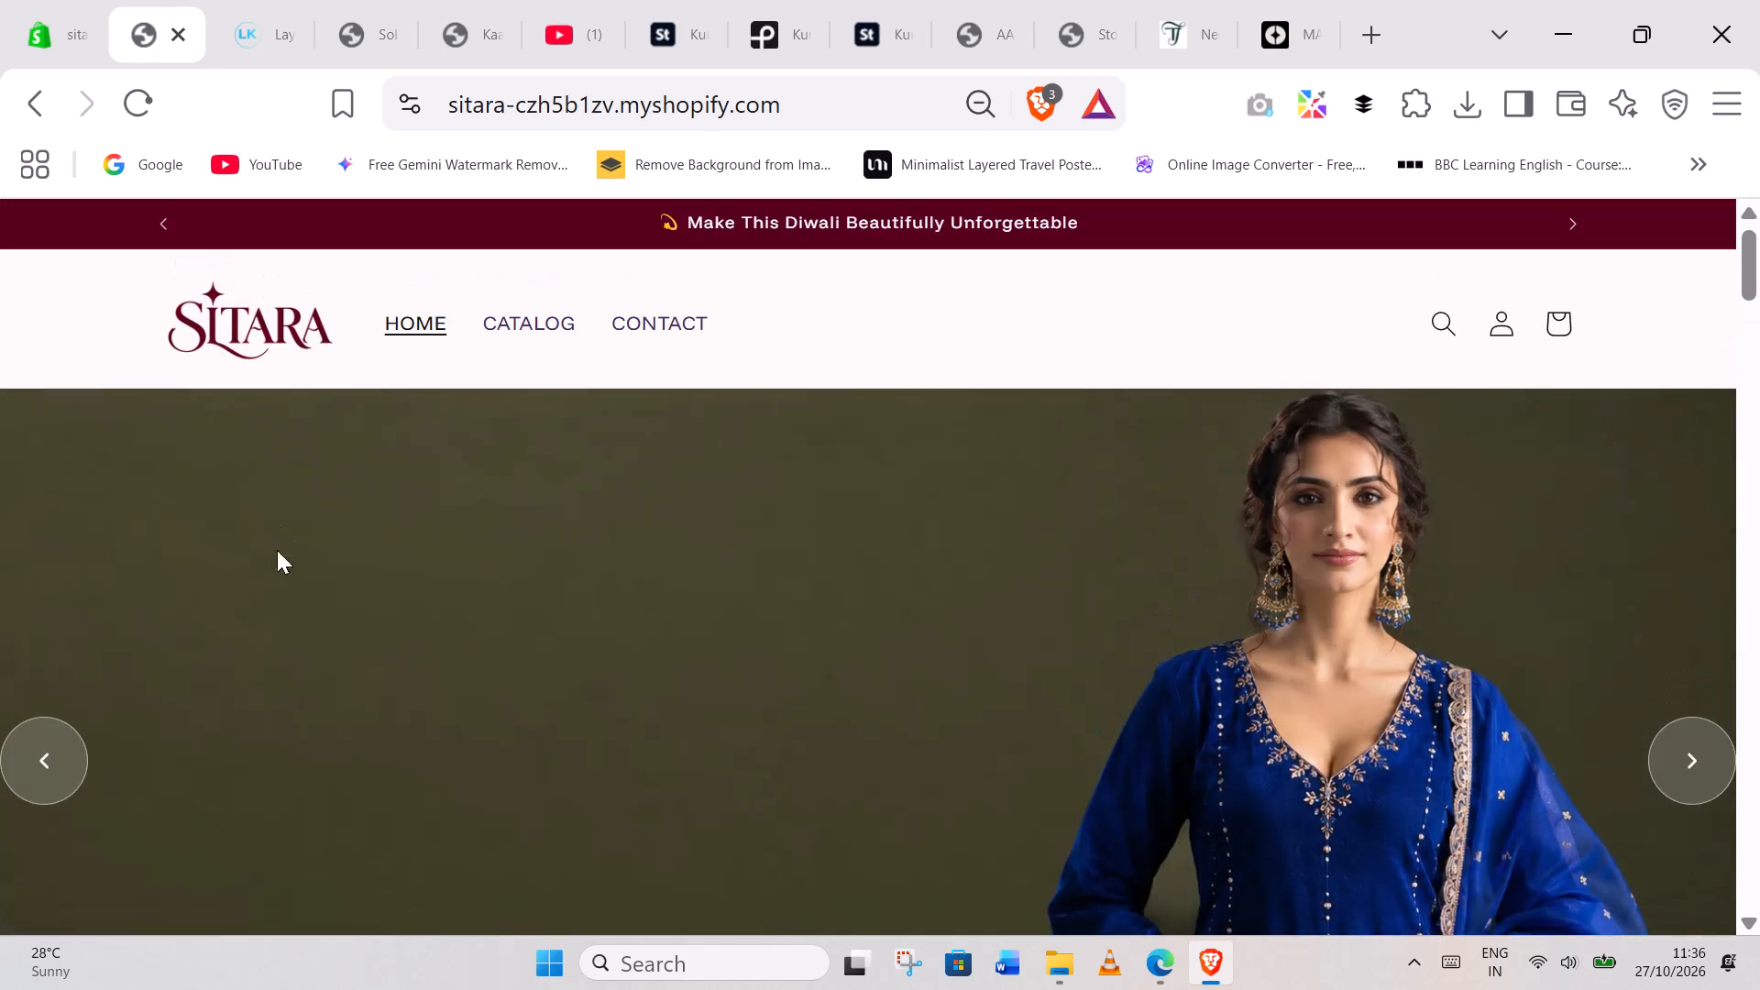
Advance the storefront's hero slideshow to check its banner images.
scroll(415, 579, "down", 2)
scroll(593, 577, "up", 1)
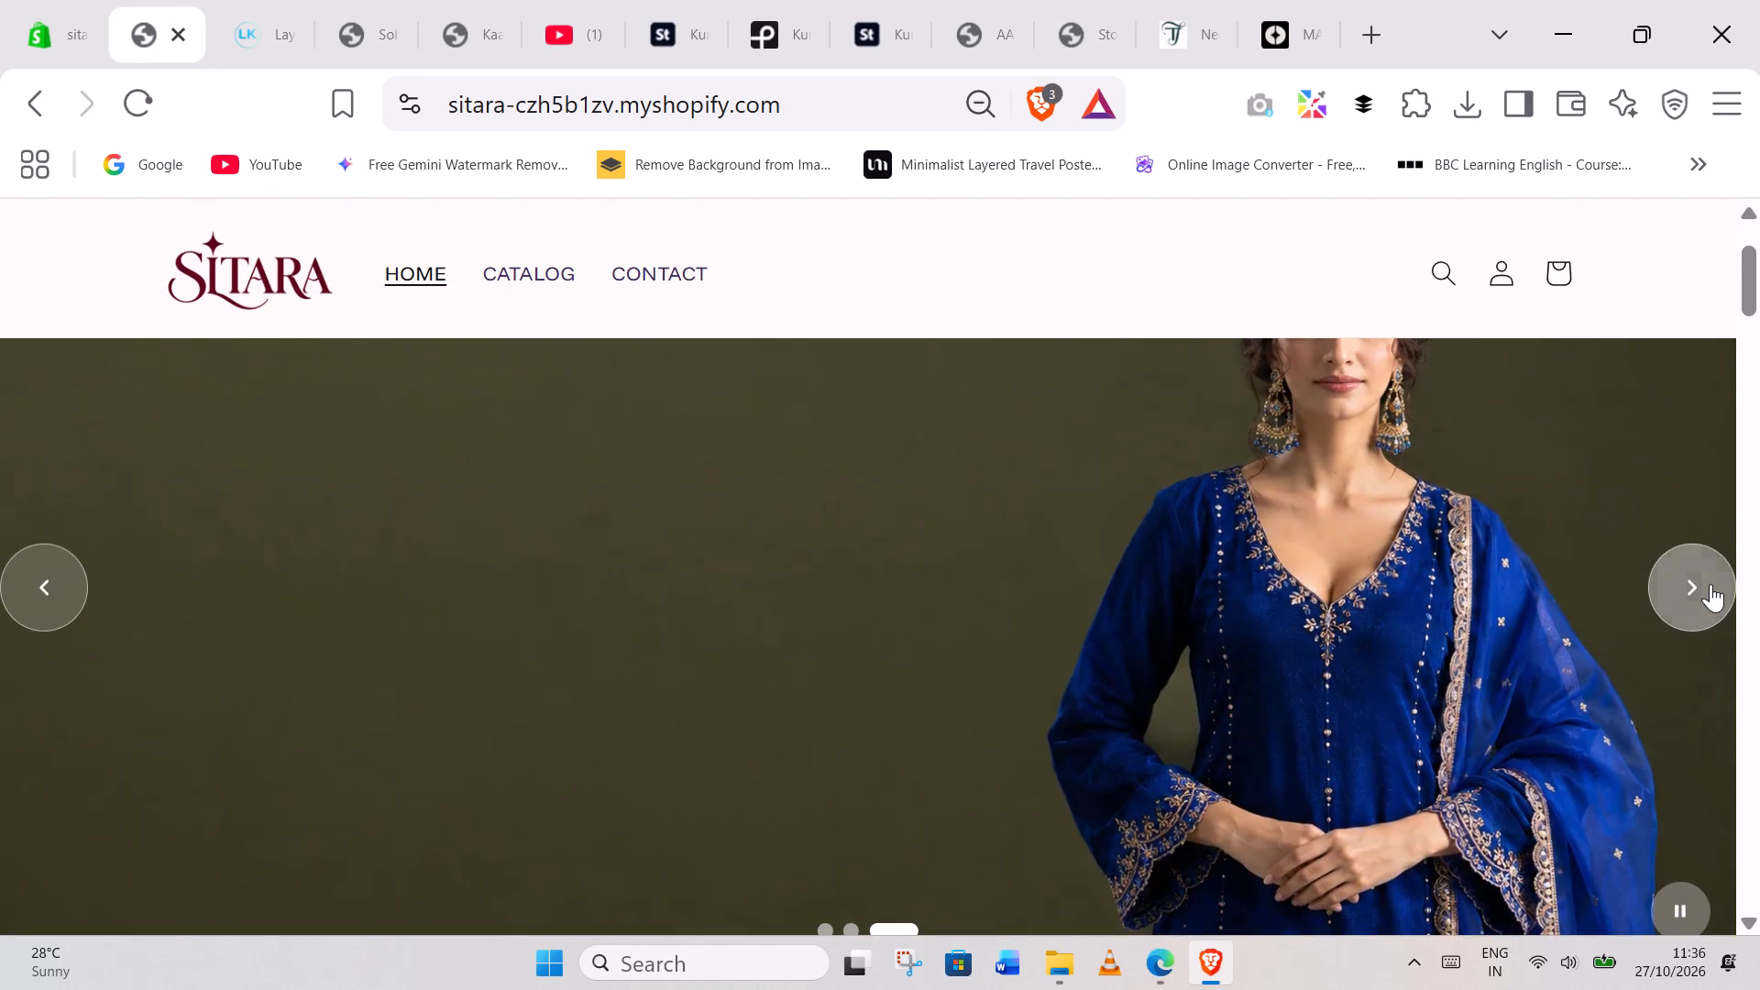
left_click(1710, 584)
left_click(1710, 584)
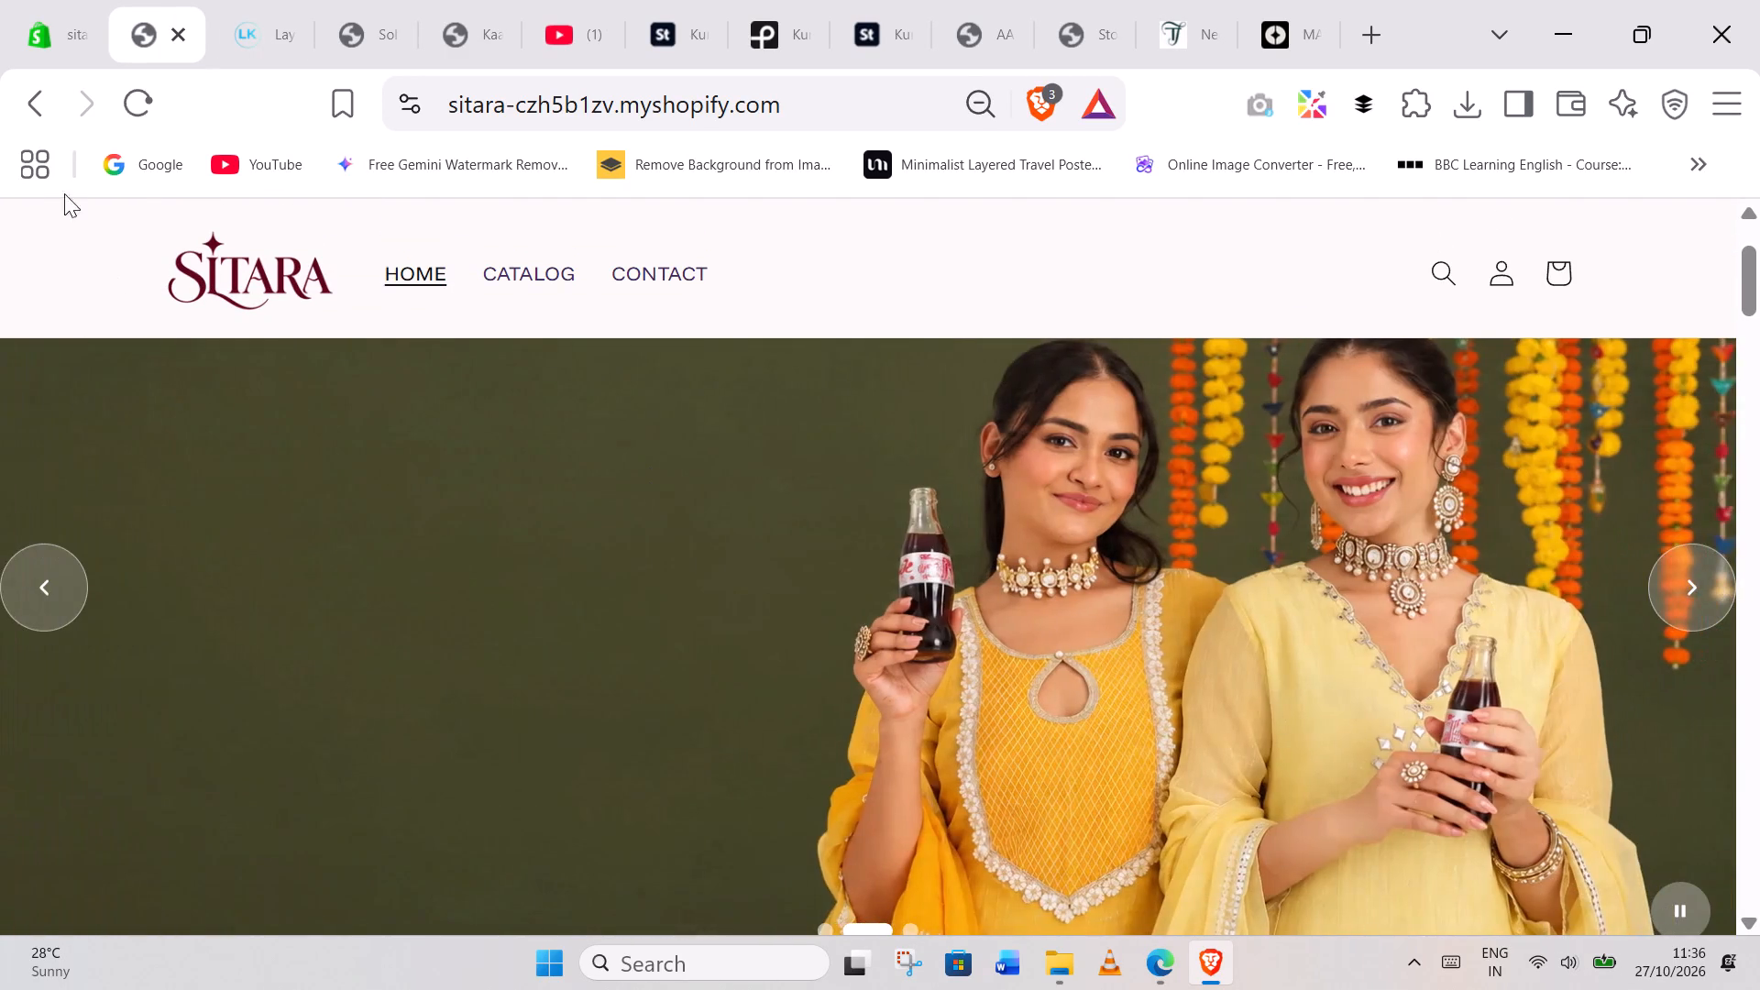
Go back to the Shopify theme editor and return the home page preview to the desktop layout.
left_click(236, 0)
left_click(168, 0)
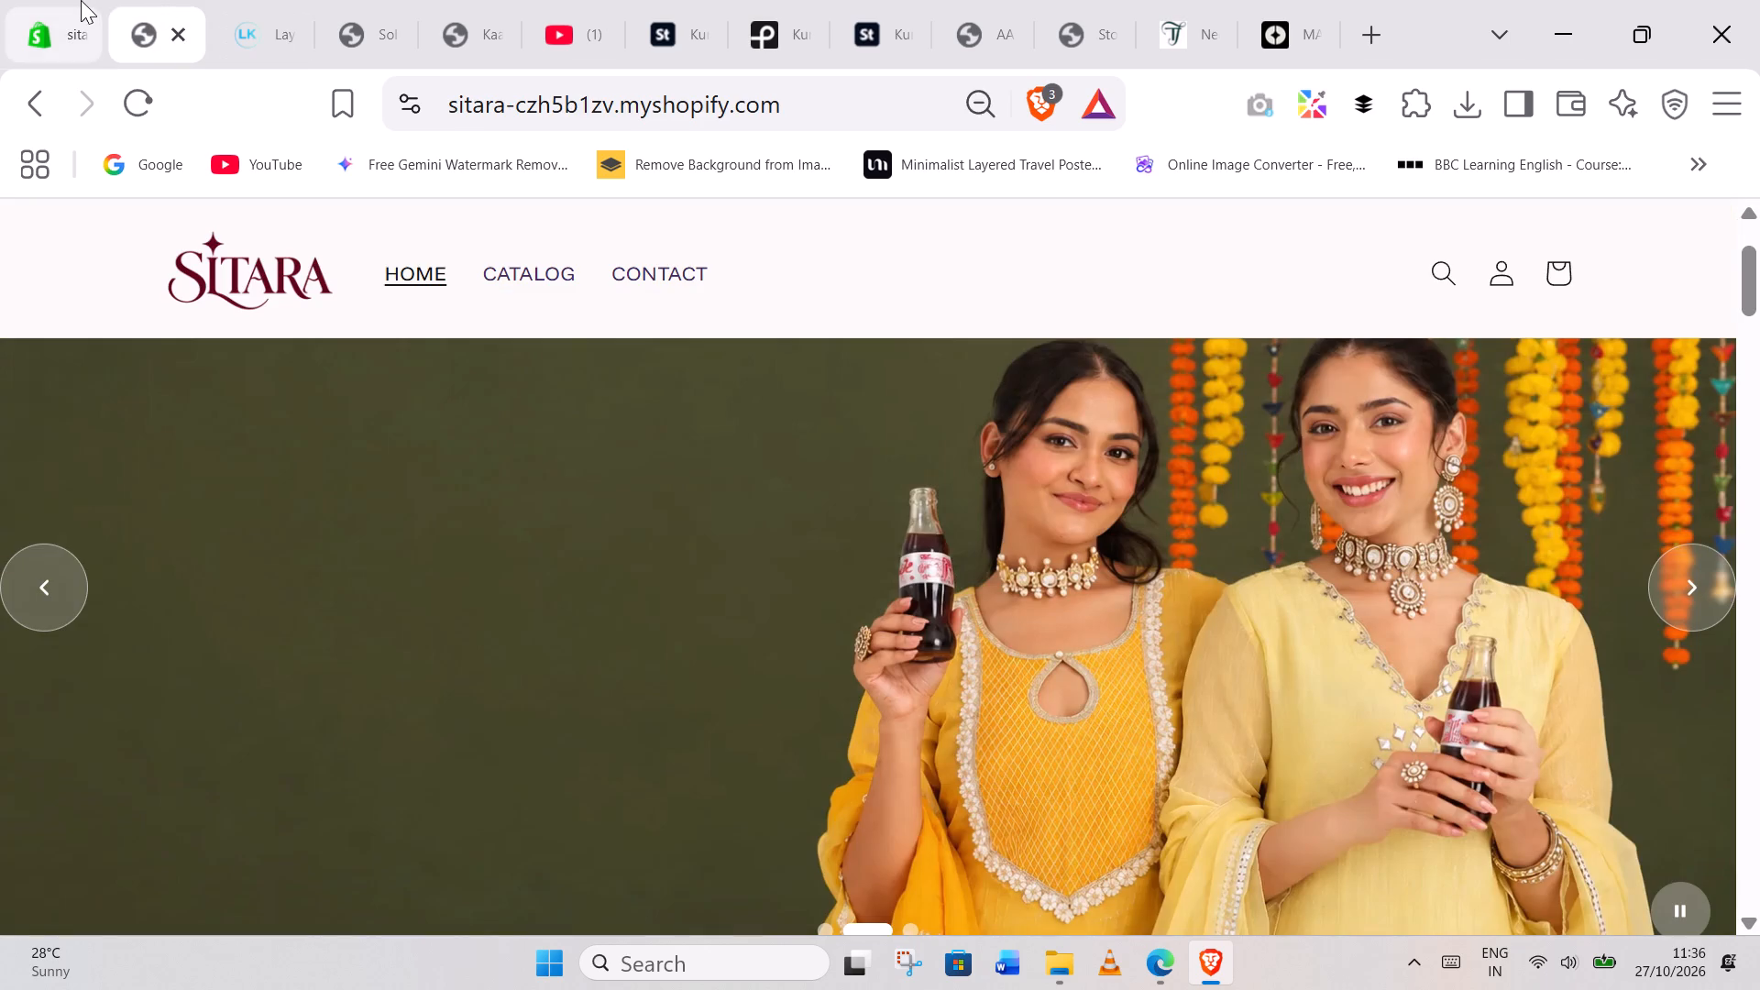
left_click(81, 0)
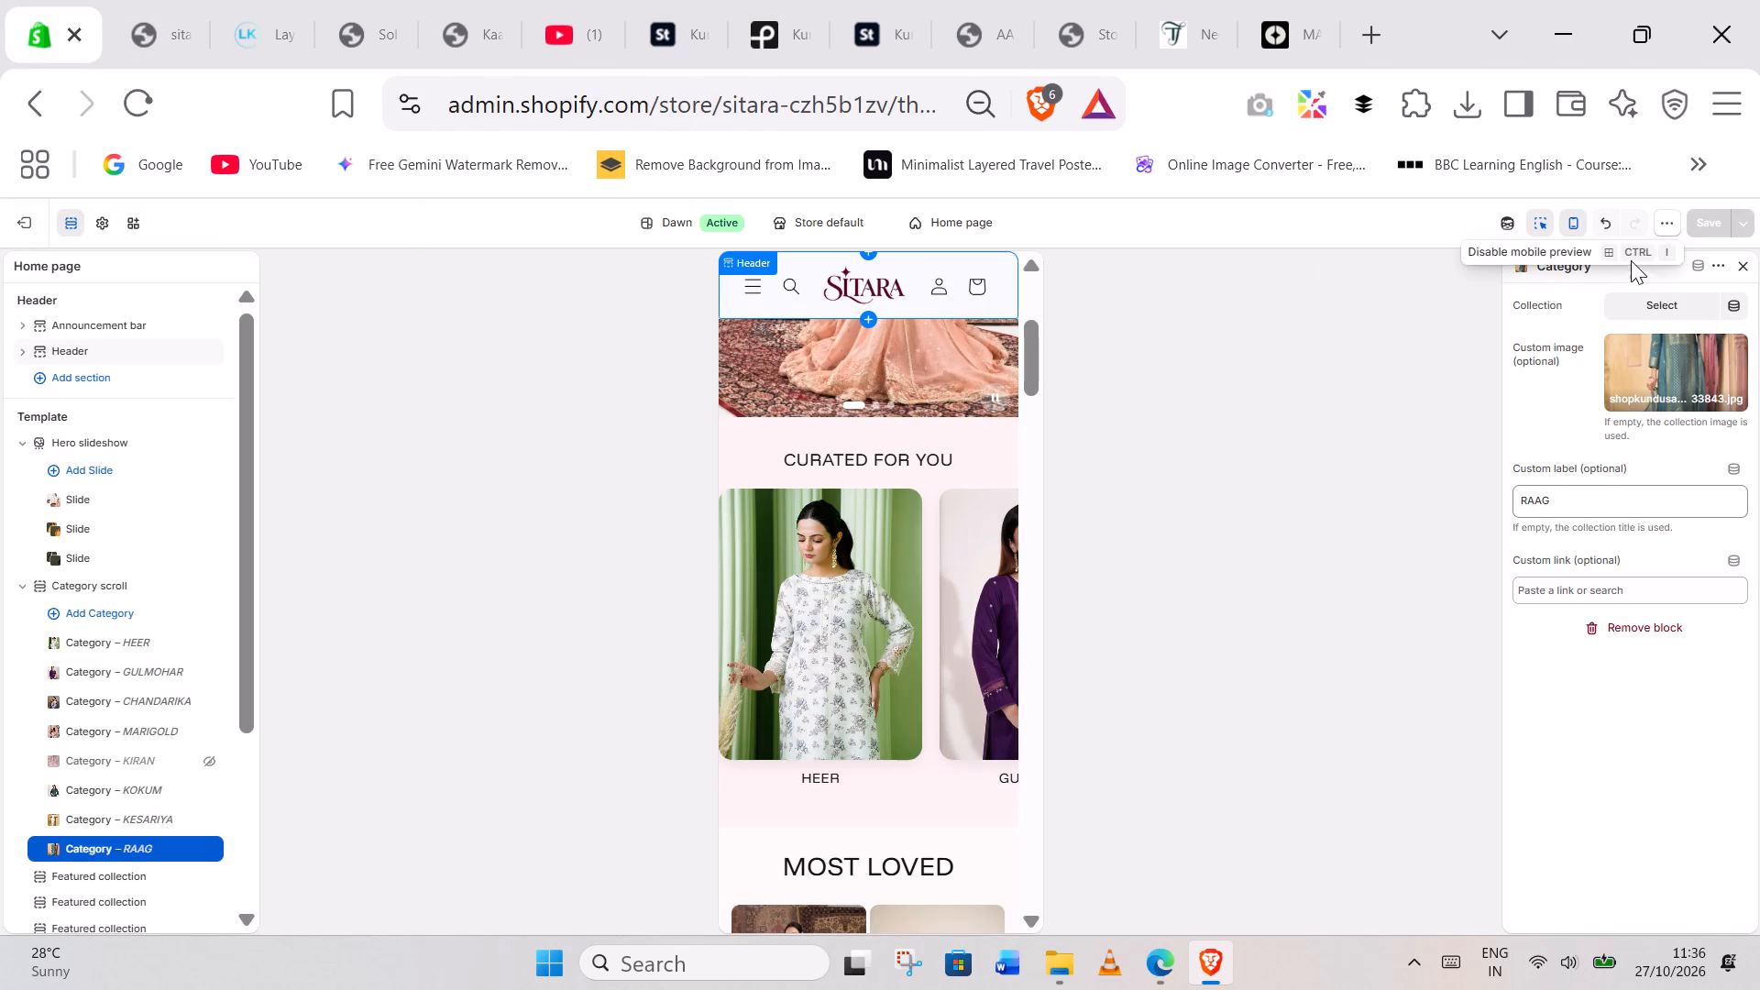
left_click(1567, 214)
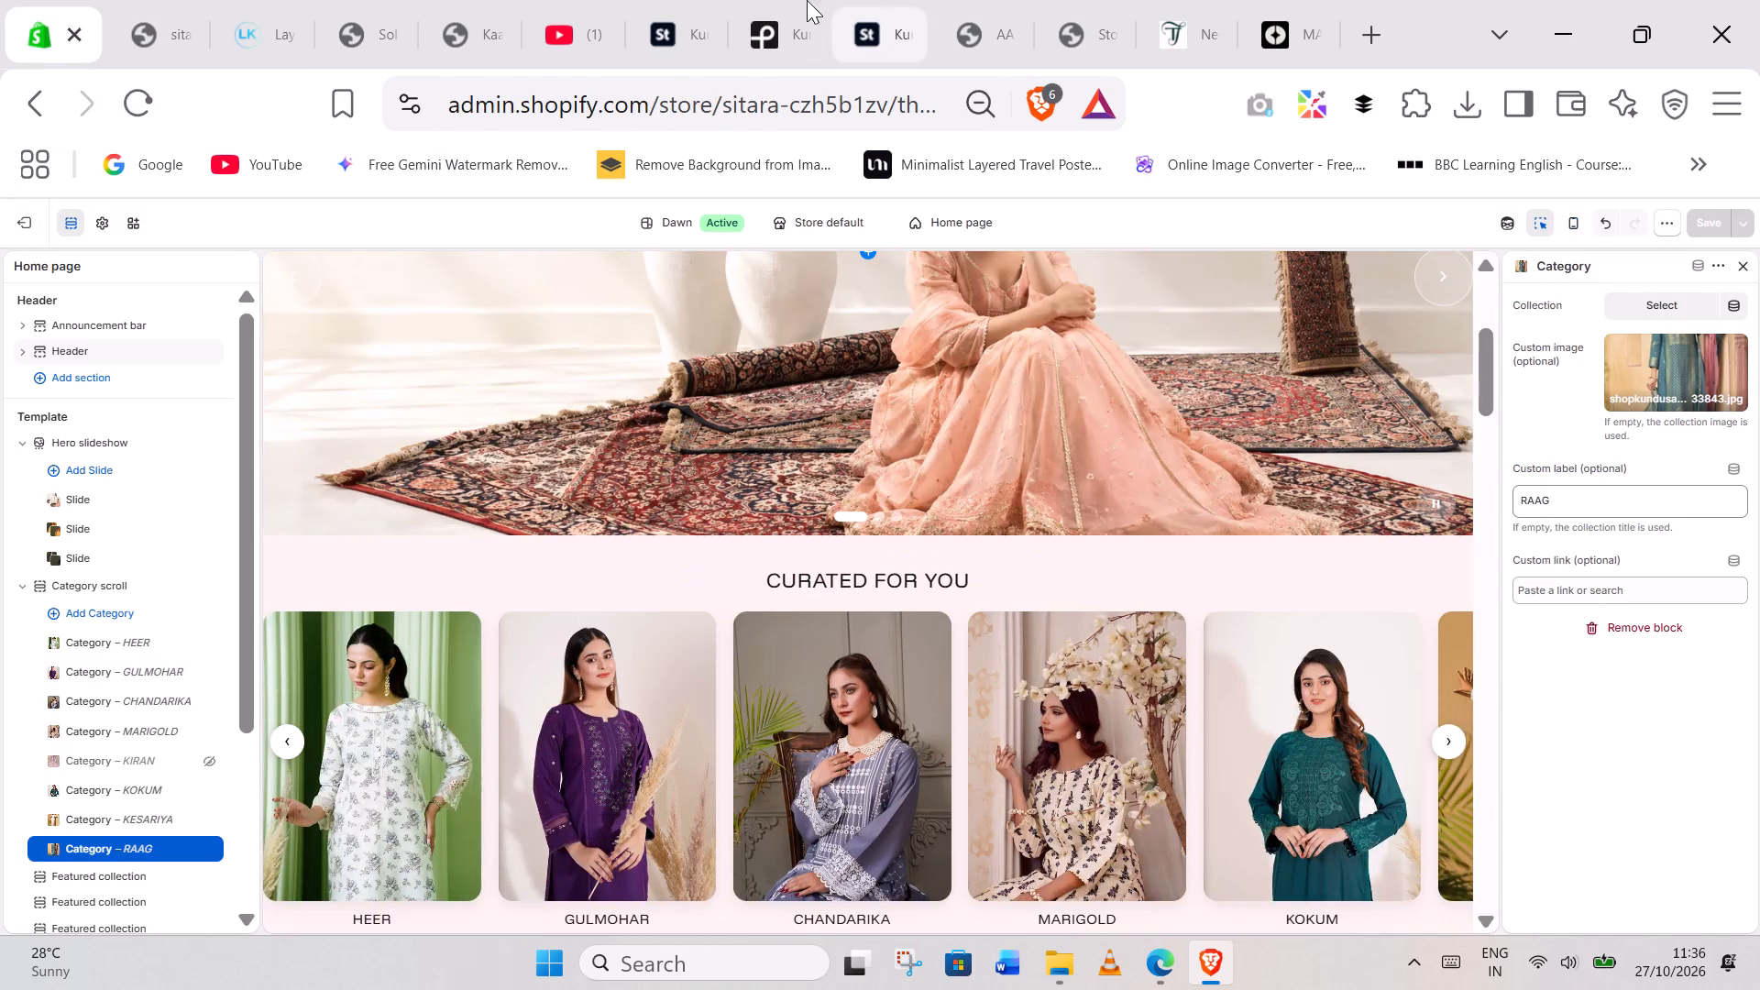
Switch to the Pexels kurti search and filter the photos to horizontal orientation.
left_click(784, 0)
scroll(379, 495, "up", 7)
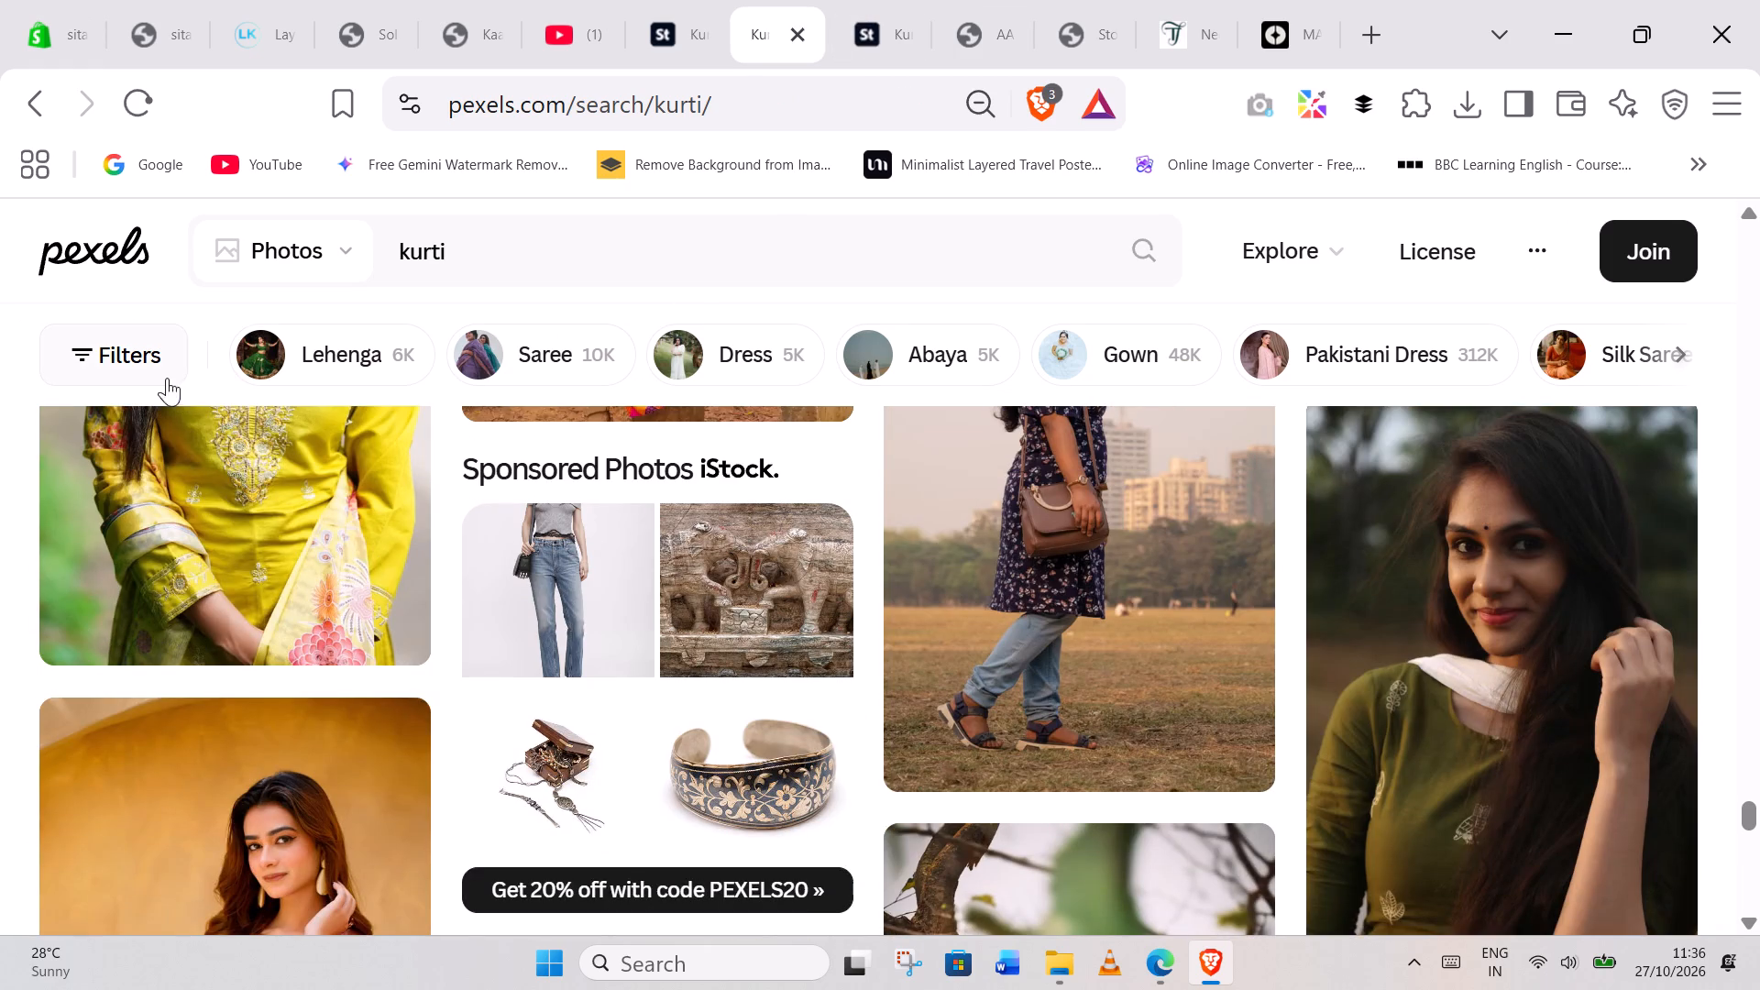
left_click(149, 357)
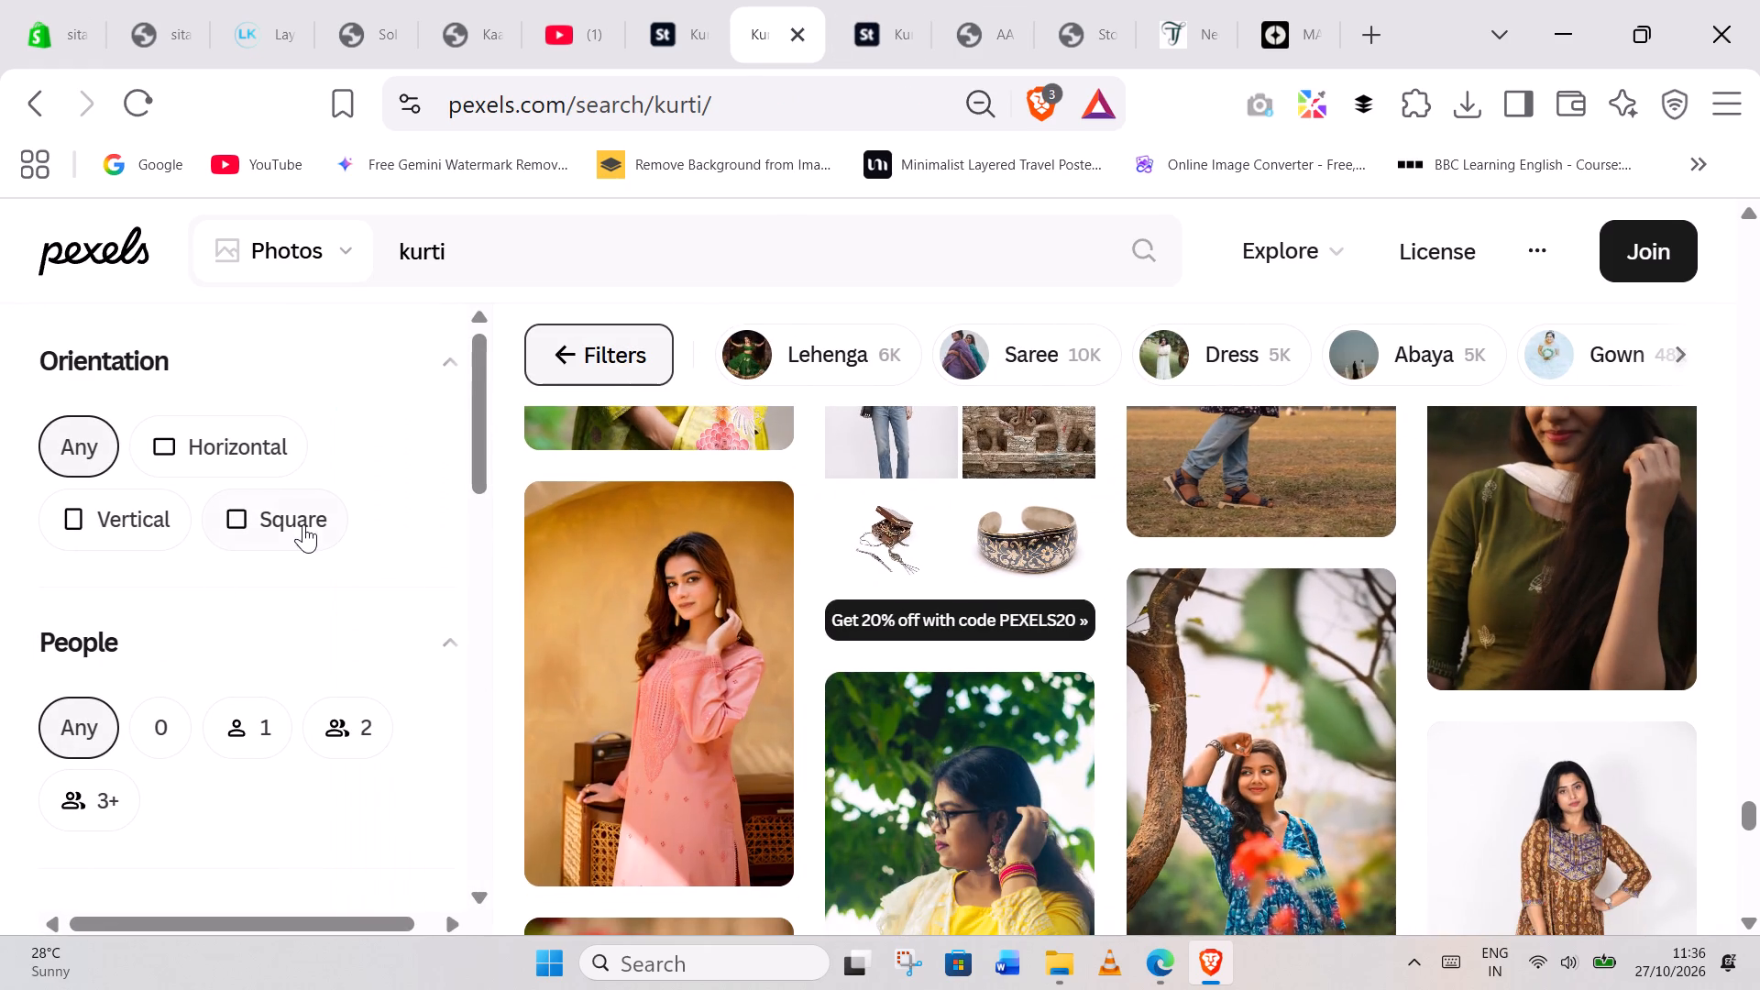
left_click(231, 459)
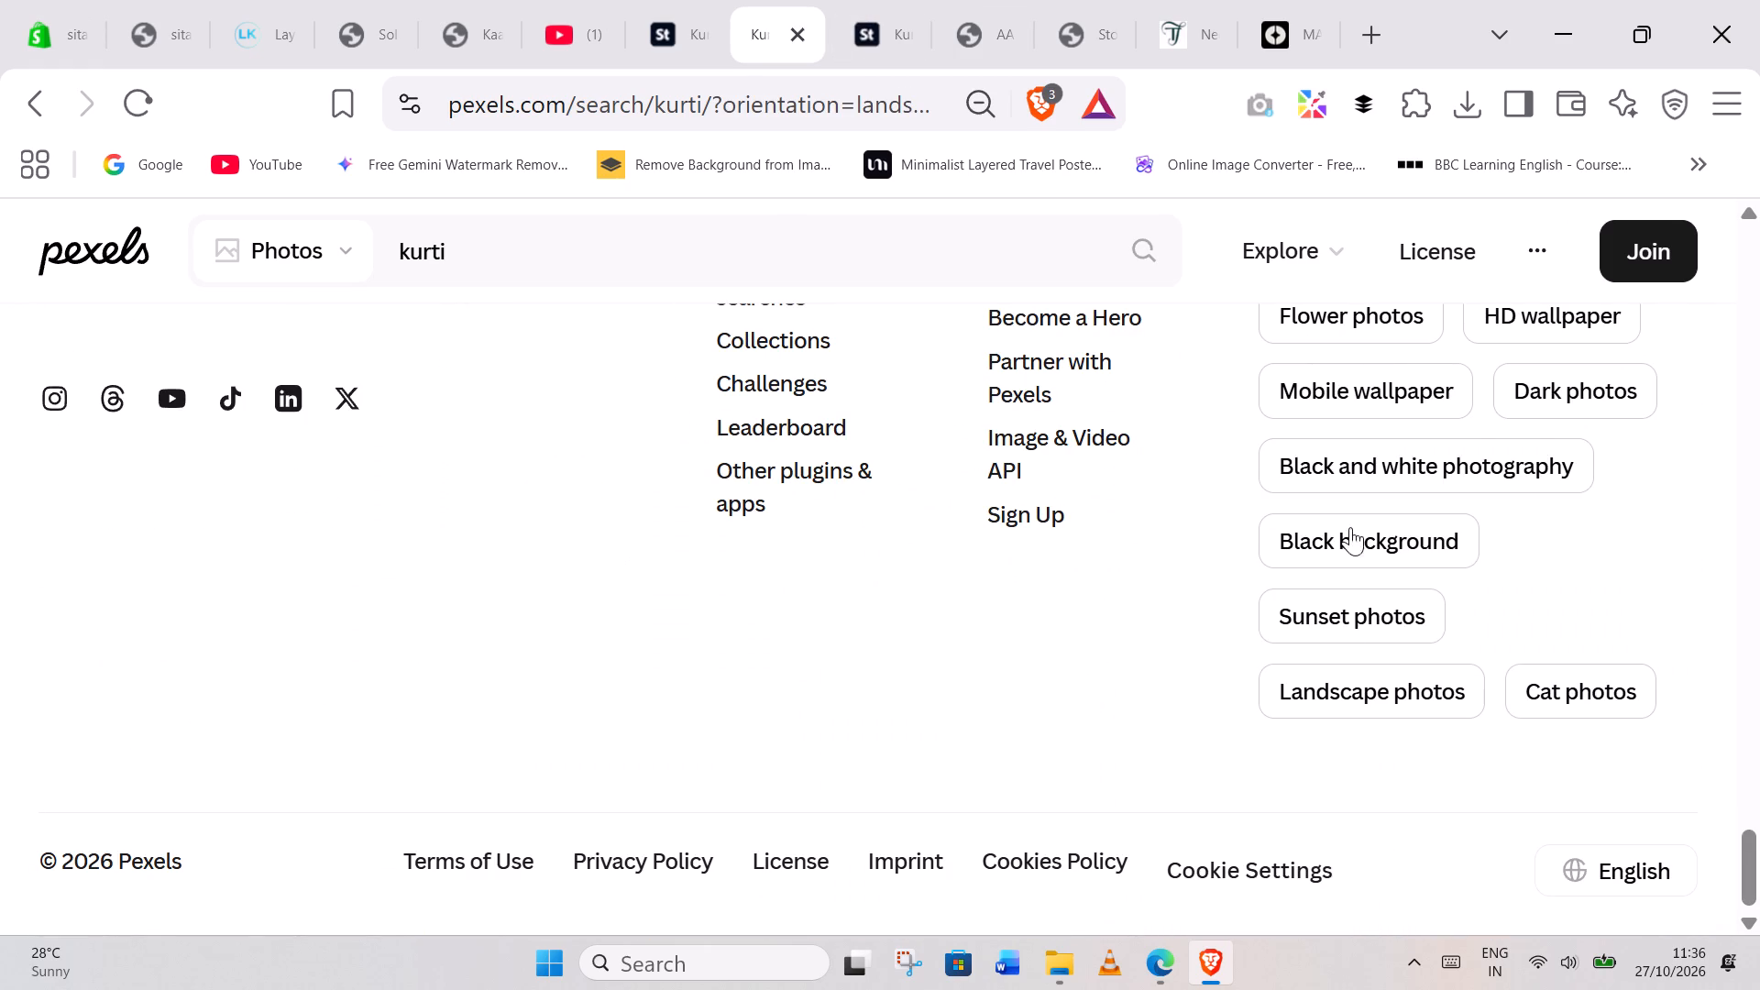
Look through the horizontal kurti photos and view the seated woman in a purple kurti holding pampas grass.
scroll(716, 421, "down", 5)
scroll(681, 493, "up", 7)
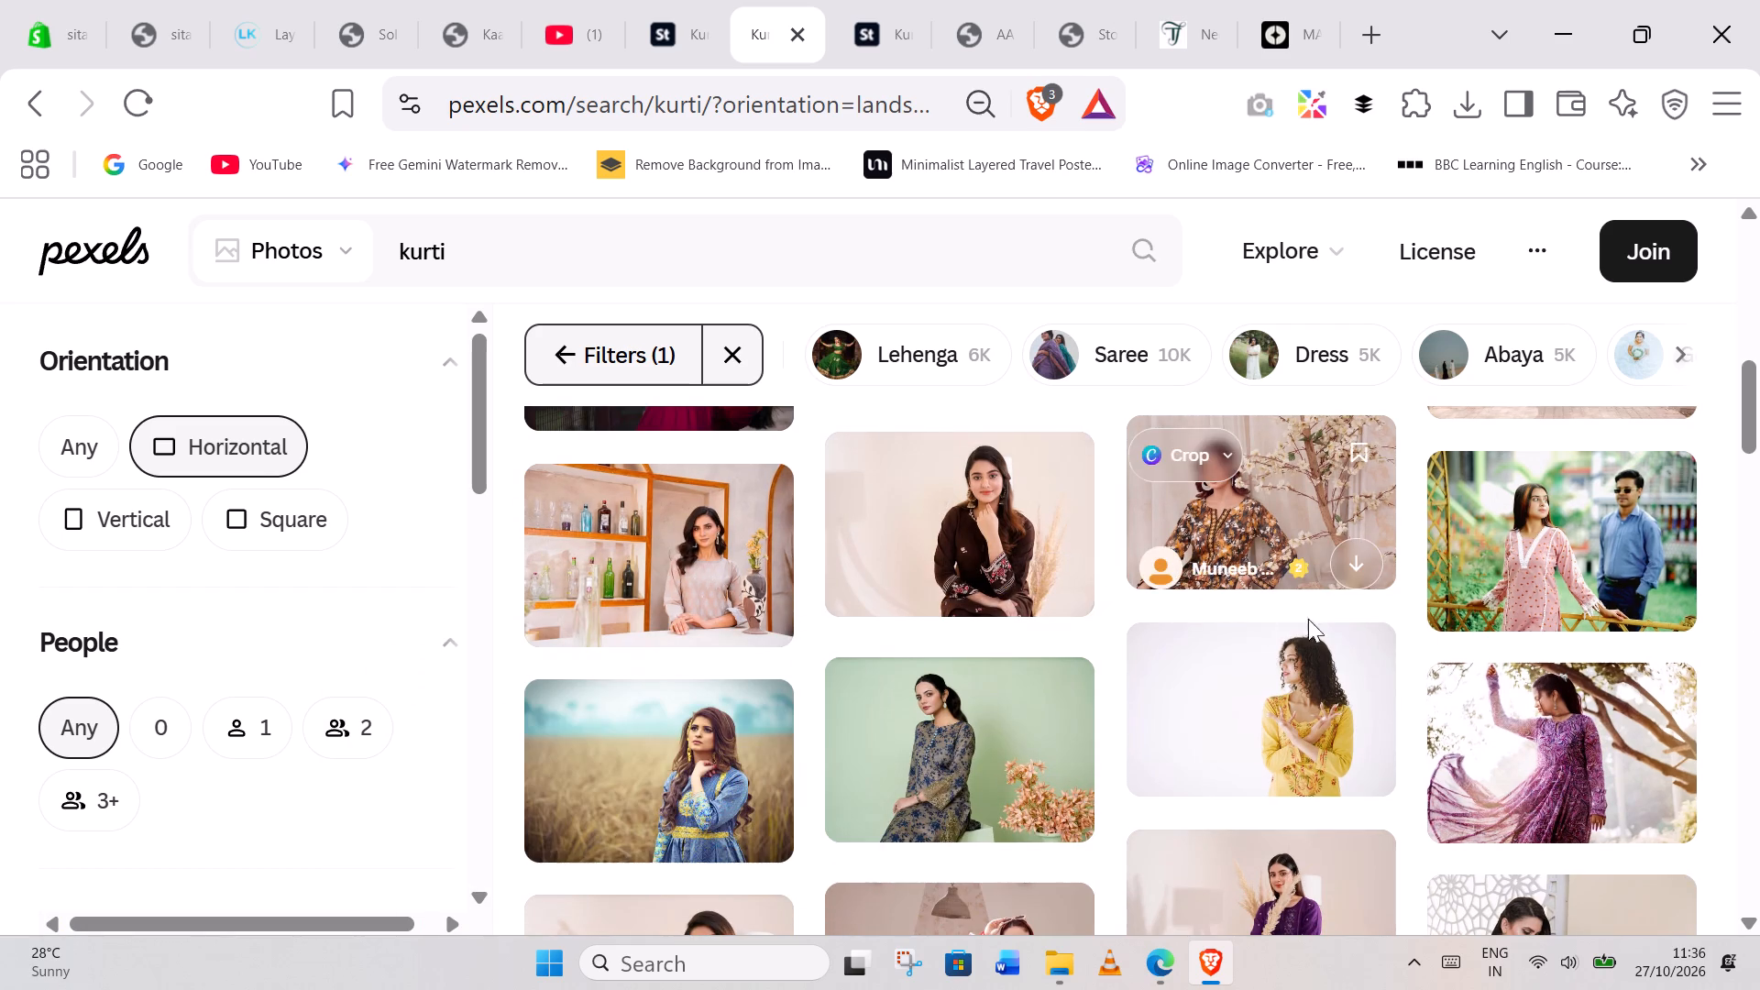
scroll(1688, 634, "down", 2)
scroll(1688, 634, "up", 1)
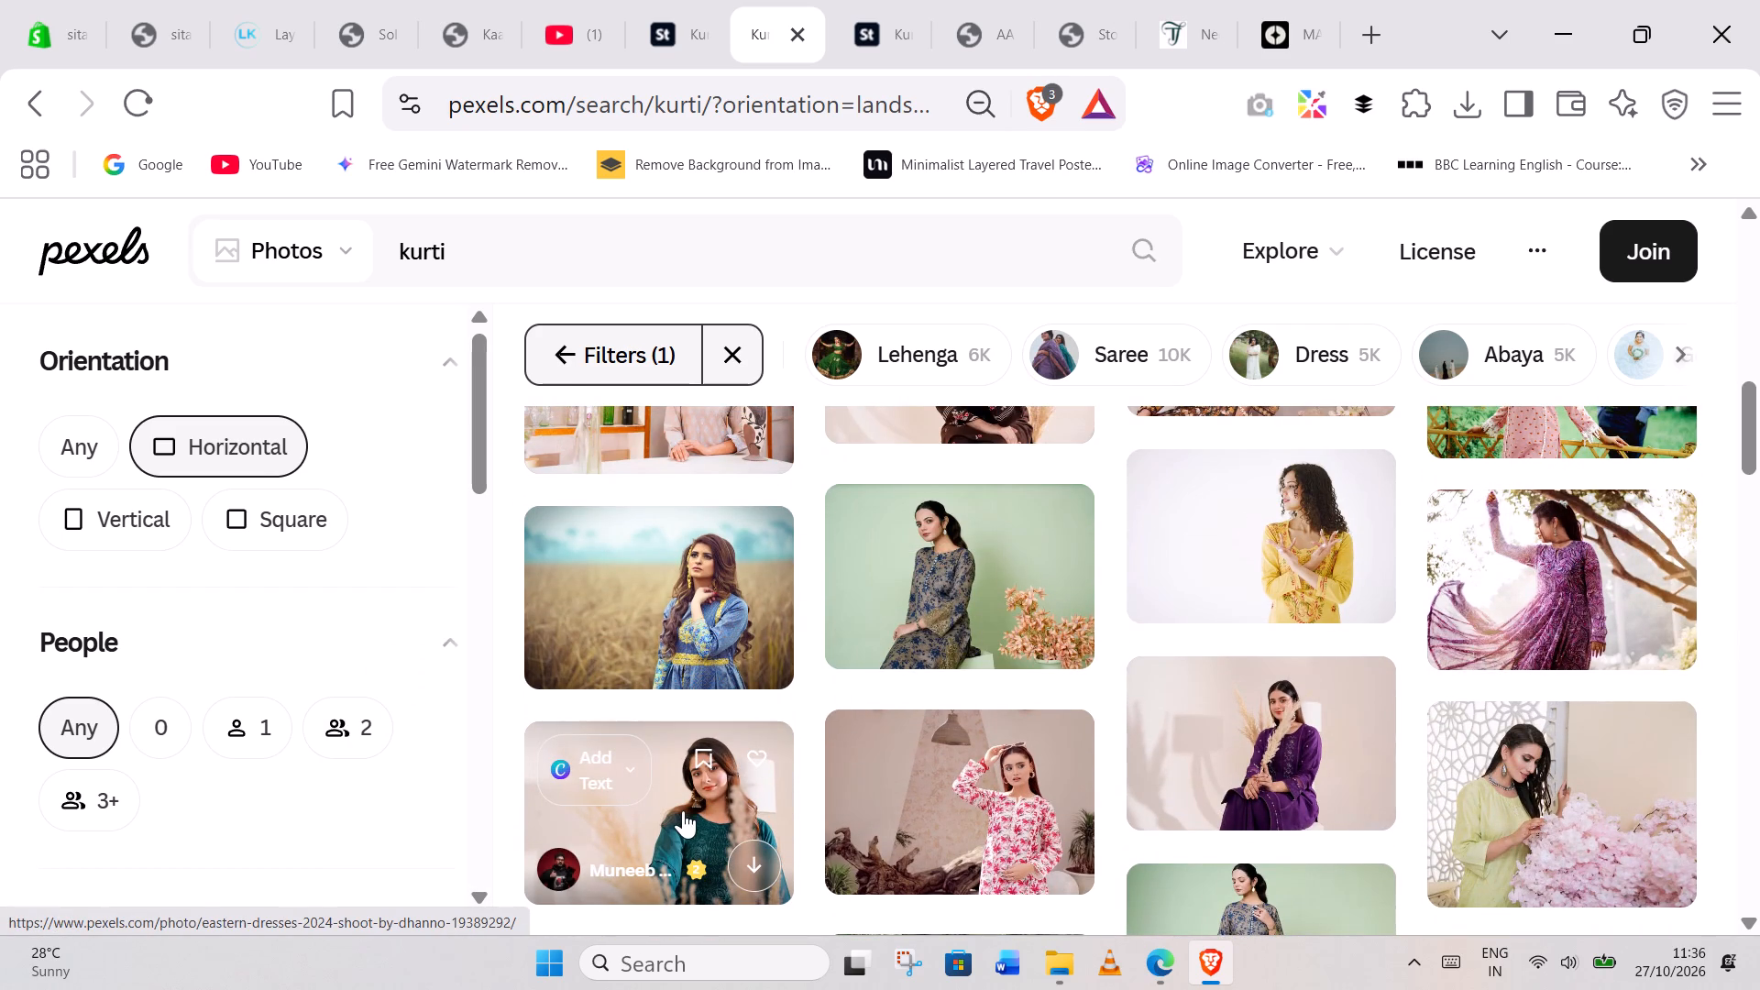
left_click(1237, 744)
scroll(1100, 482, "down", 1)
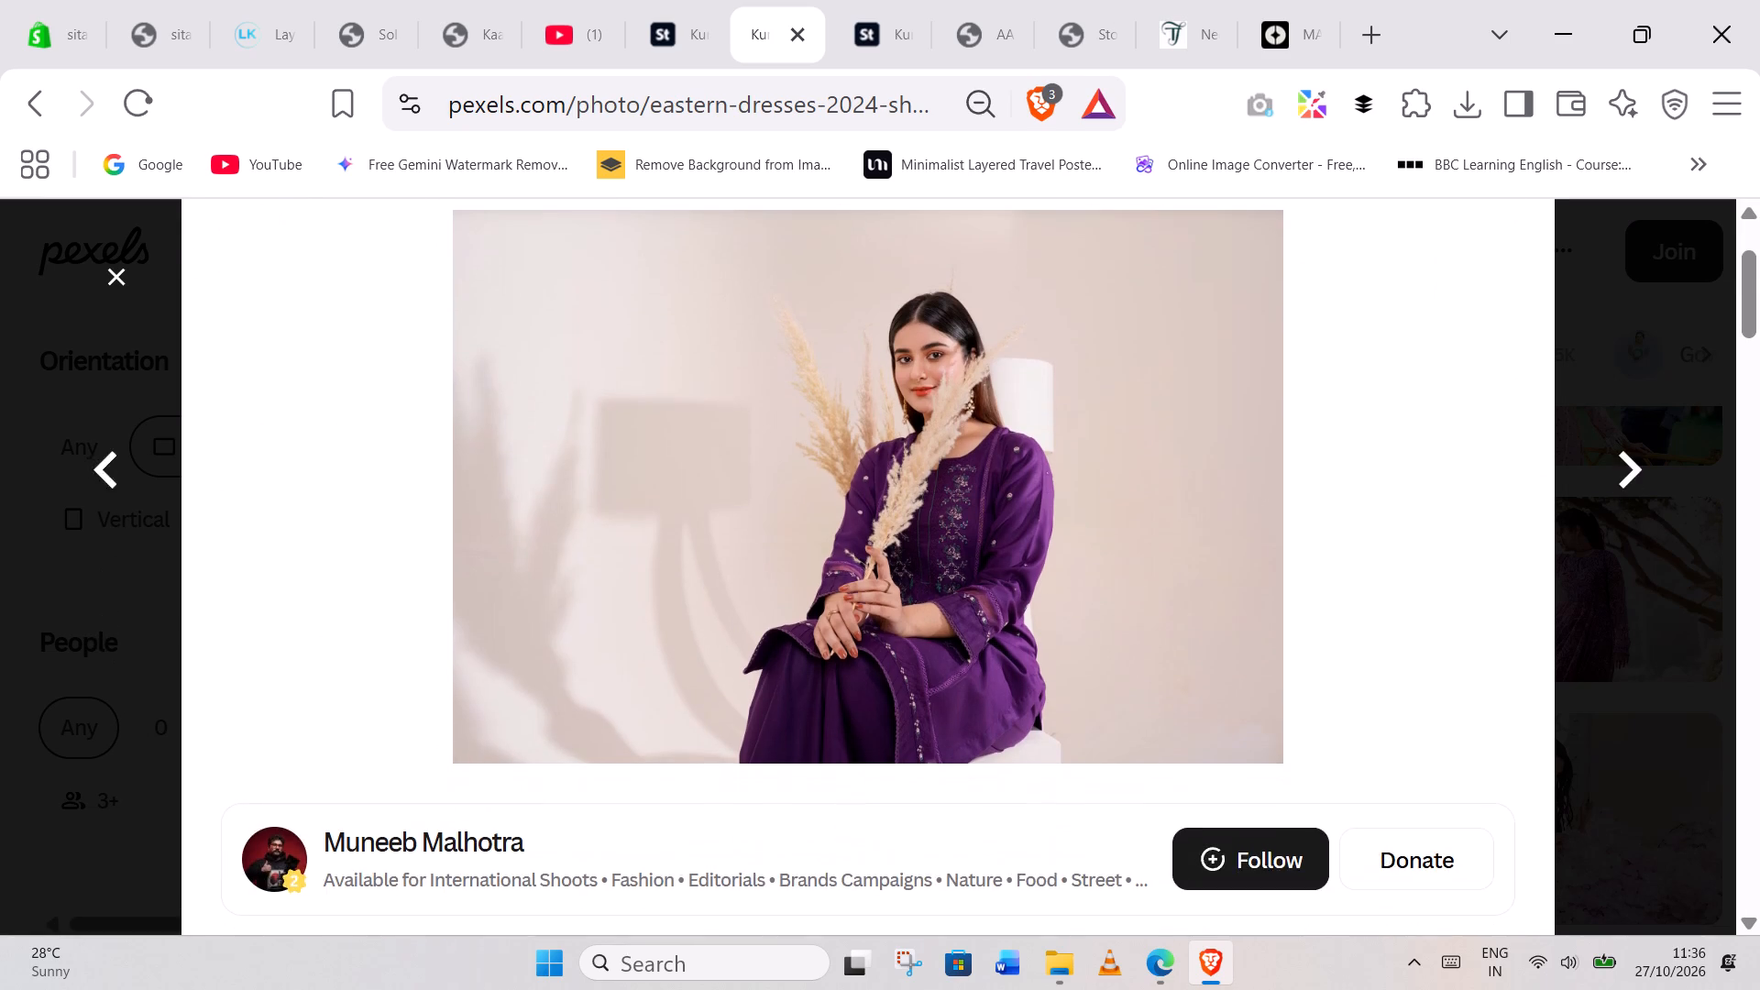
scroll(620, 436, "up", 4)
left_click(114, 274)
Browse further through the horizontal kurti photos for a suitable image and view the beige embroidered dress photo.
scroll(665, 574, "down", 3)
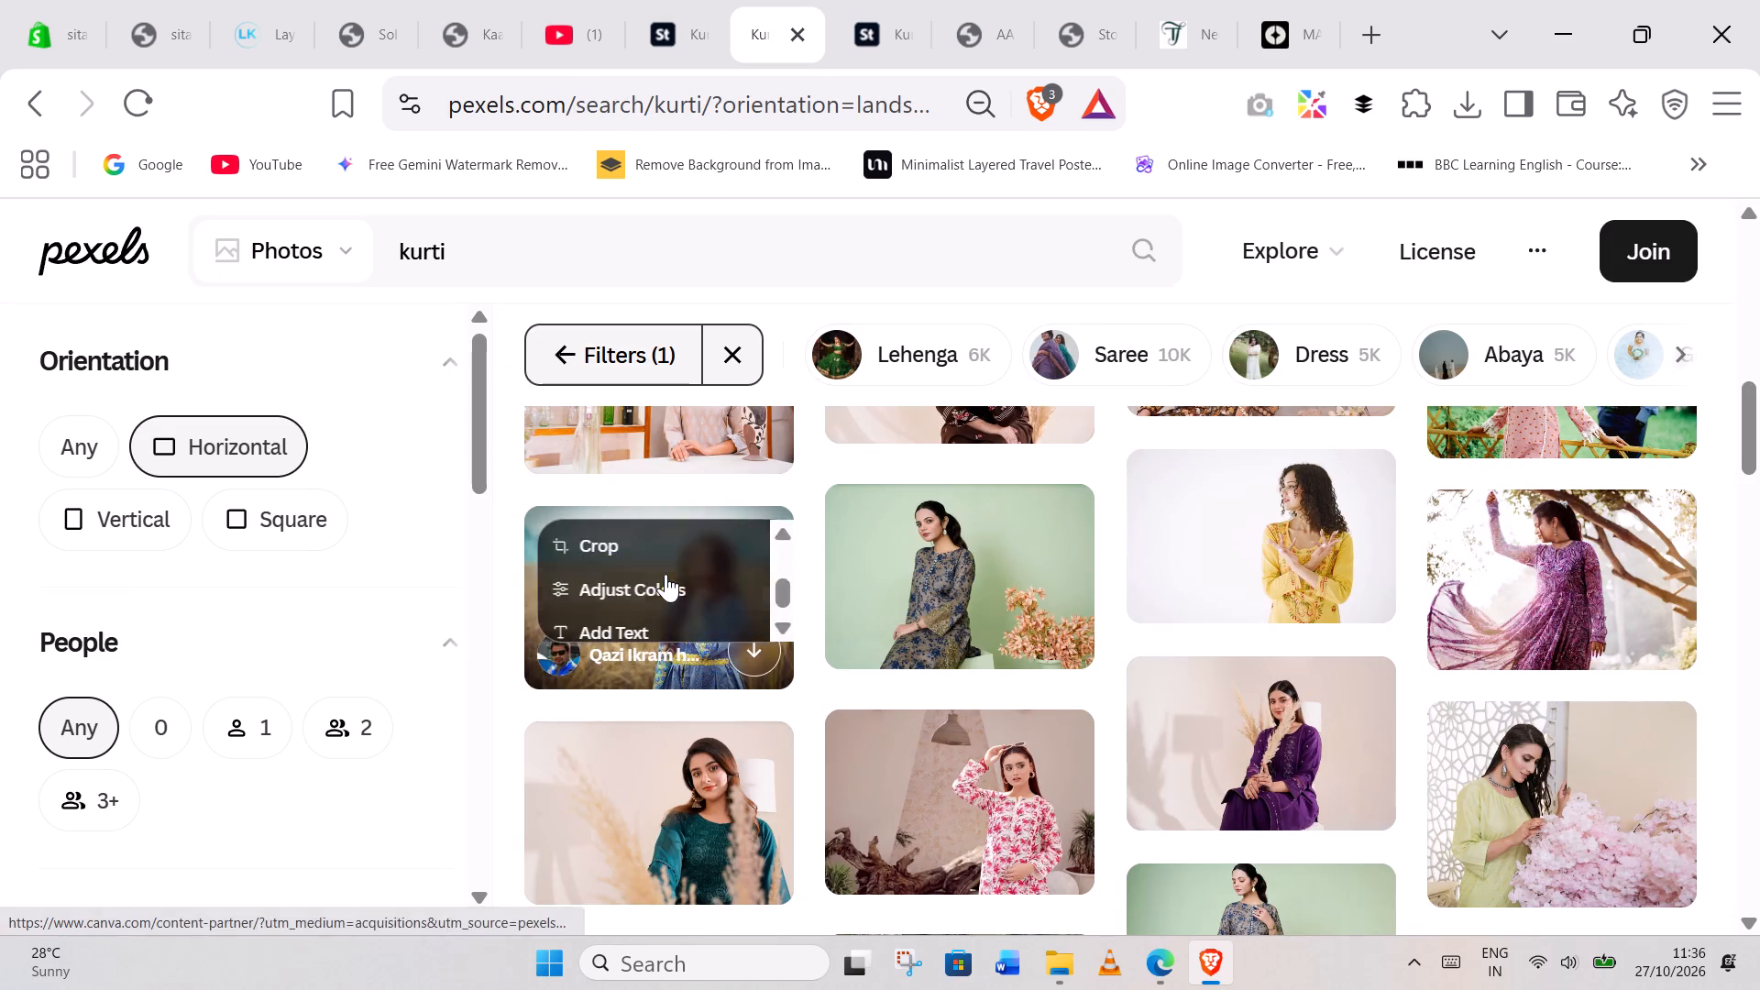
scroll(875, 769, "down", 1)
scroll(1239, 806, "down", 2)
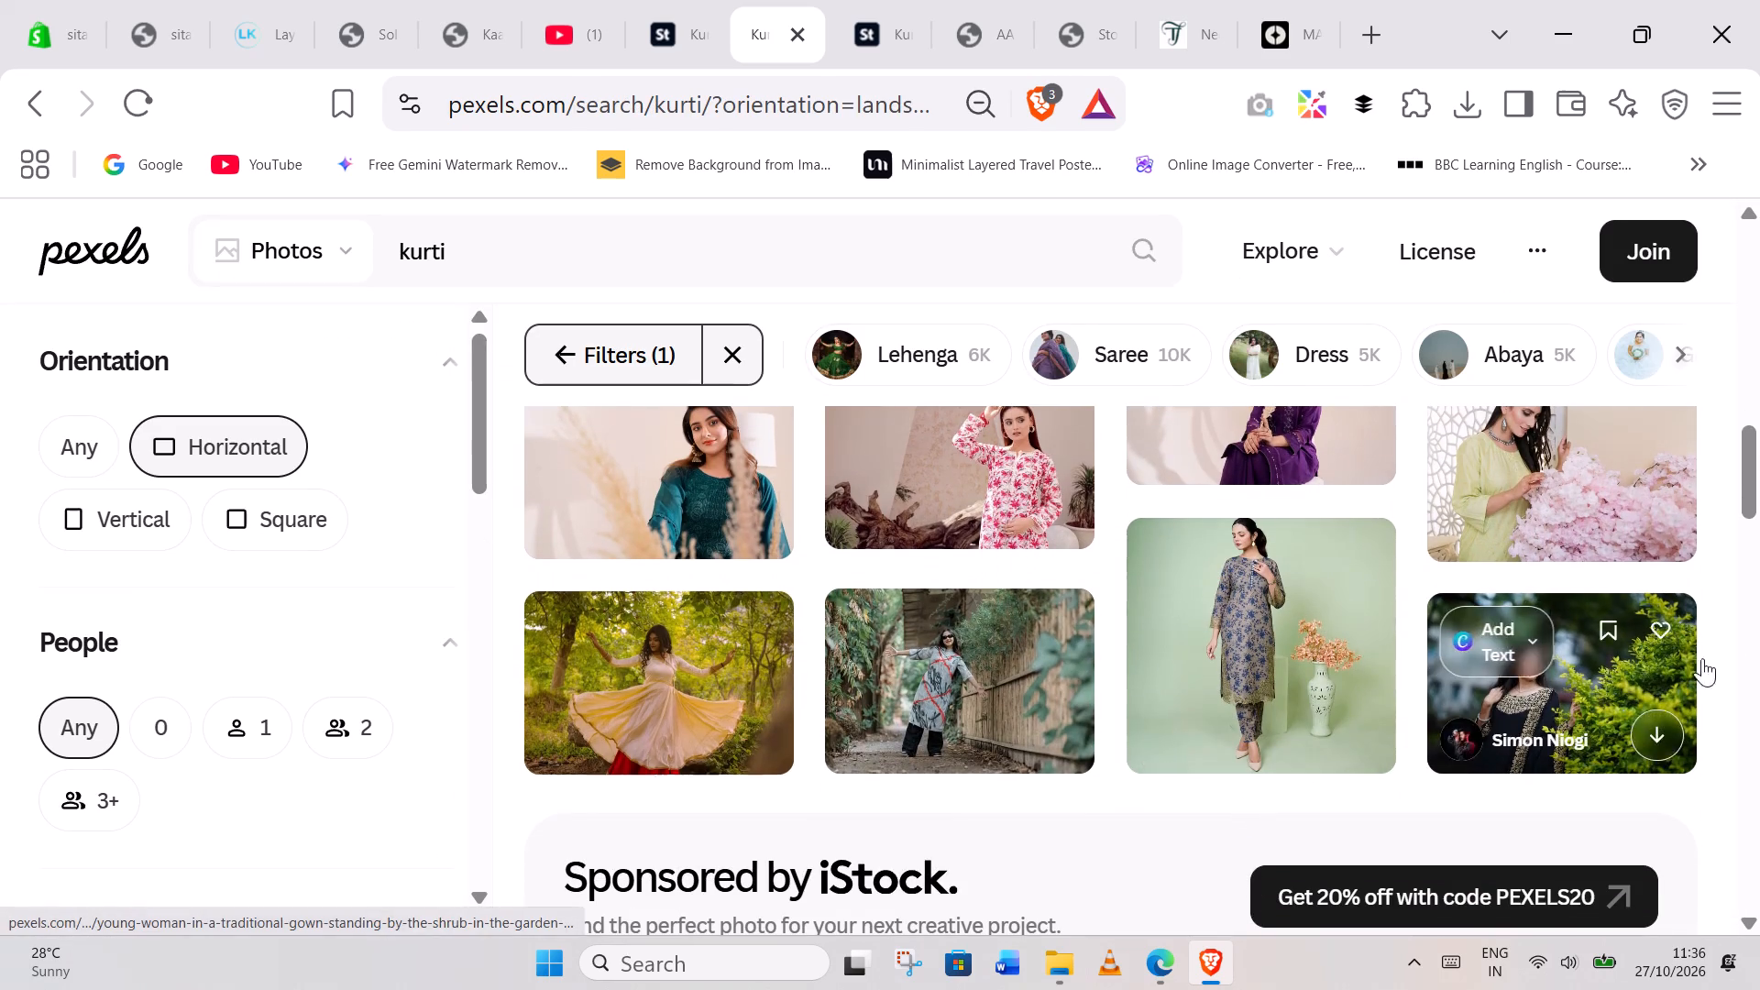
scroll(1759, 602, "up", 13)
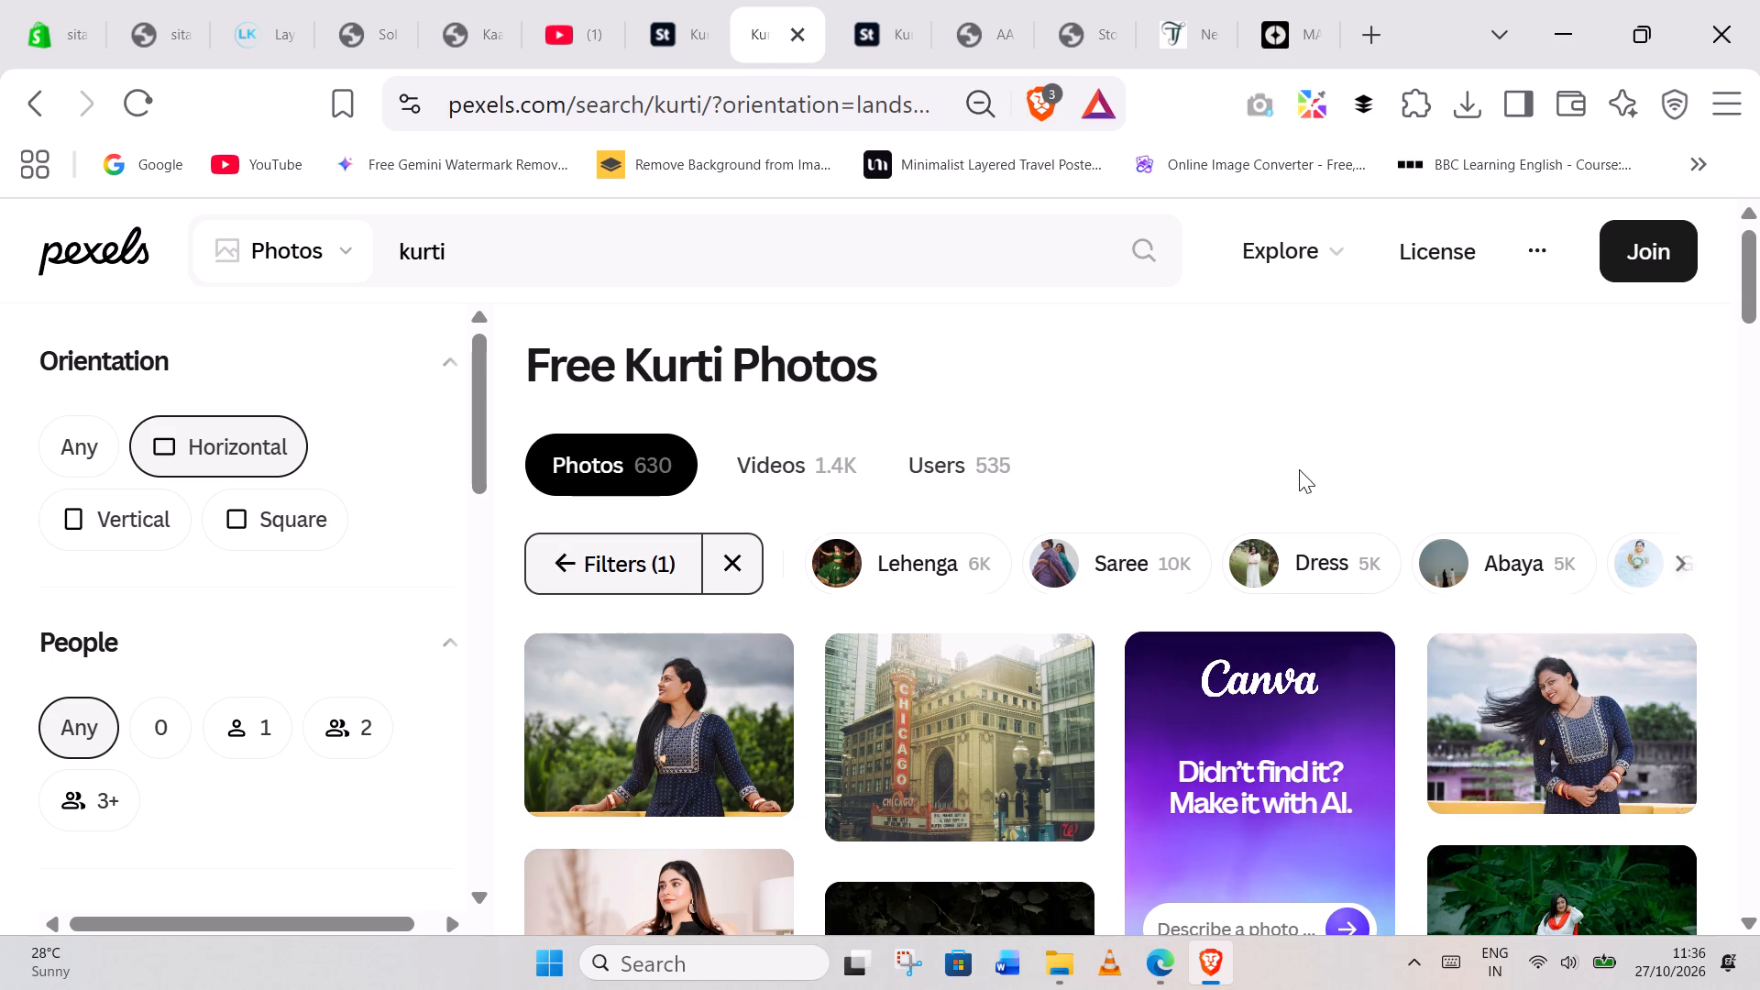
scroll(1466, 490, "down", 3)
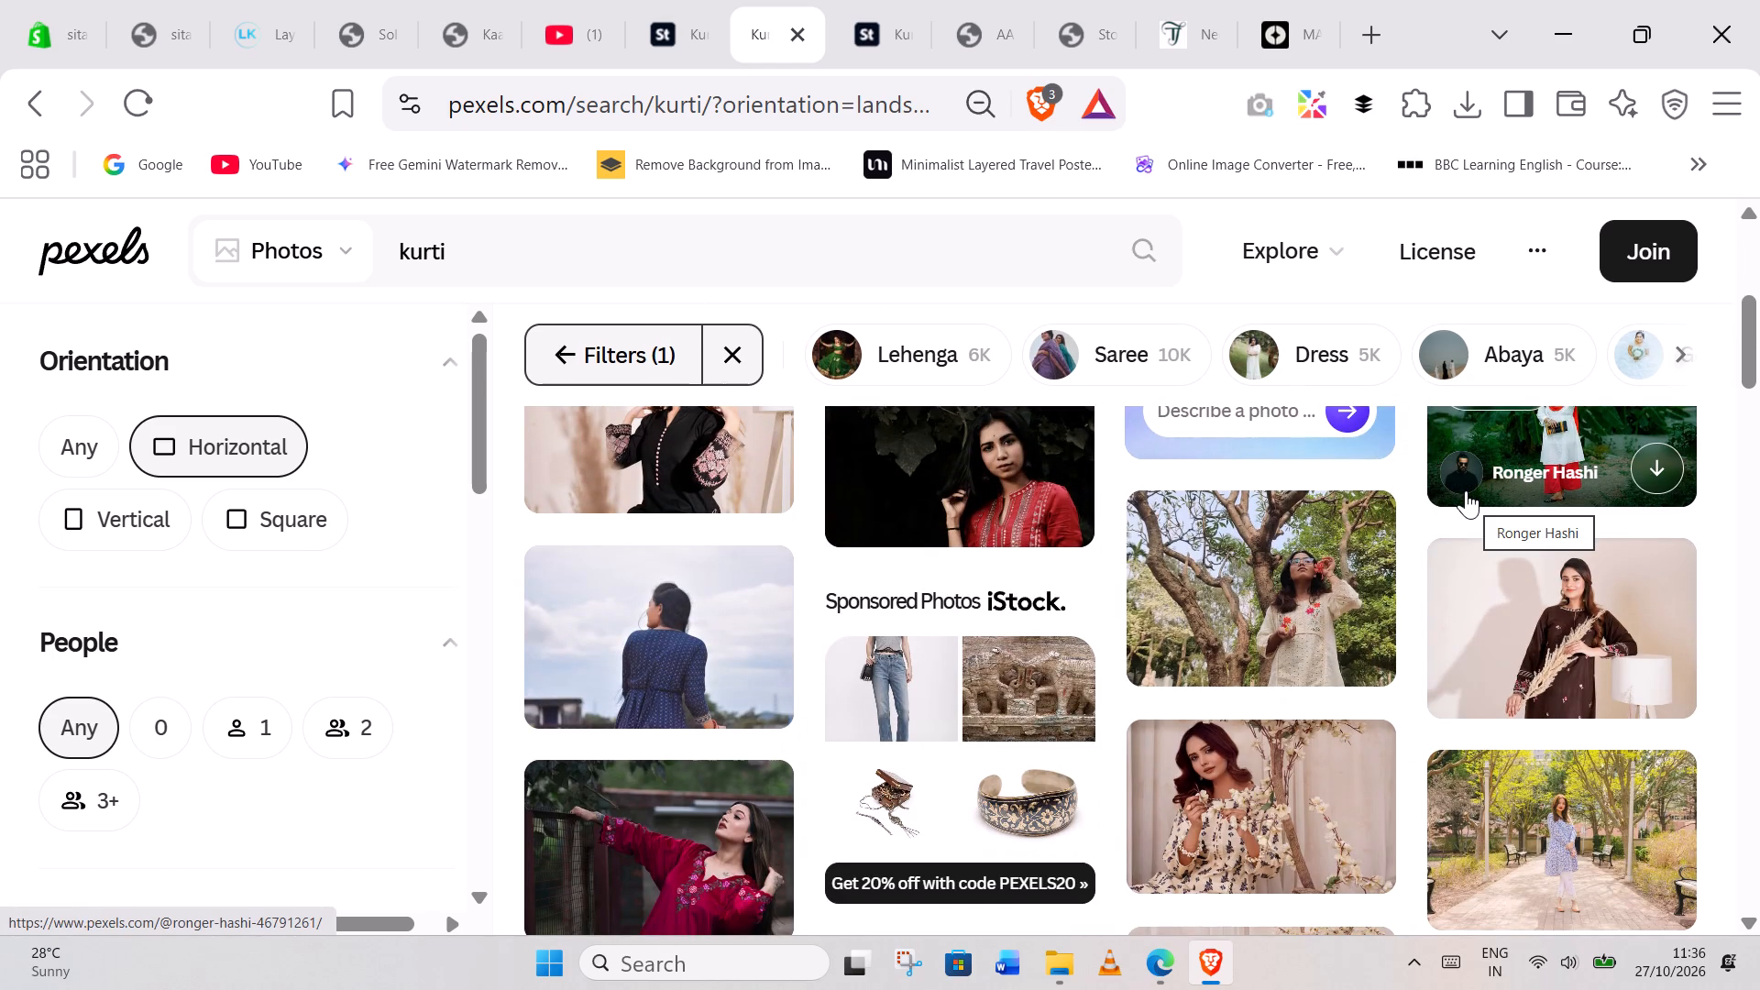
scroll(1466, 490, "down", 4)
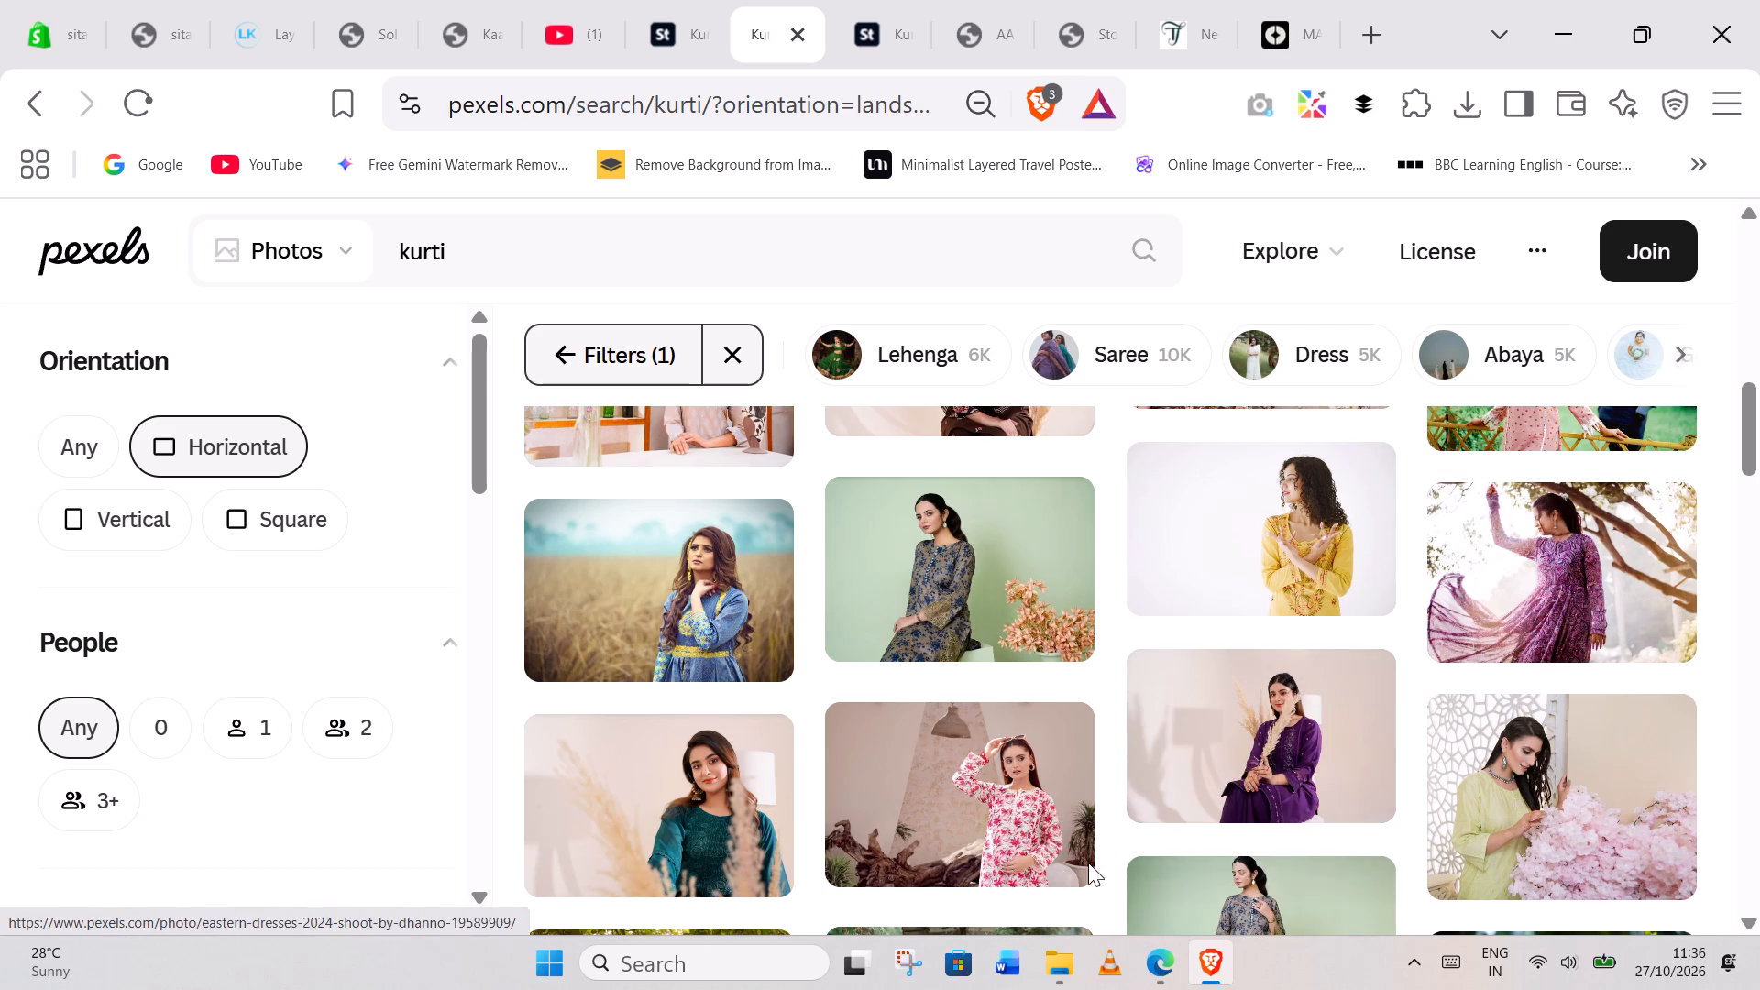
scroll(1128, 769, "down", 2)
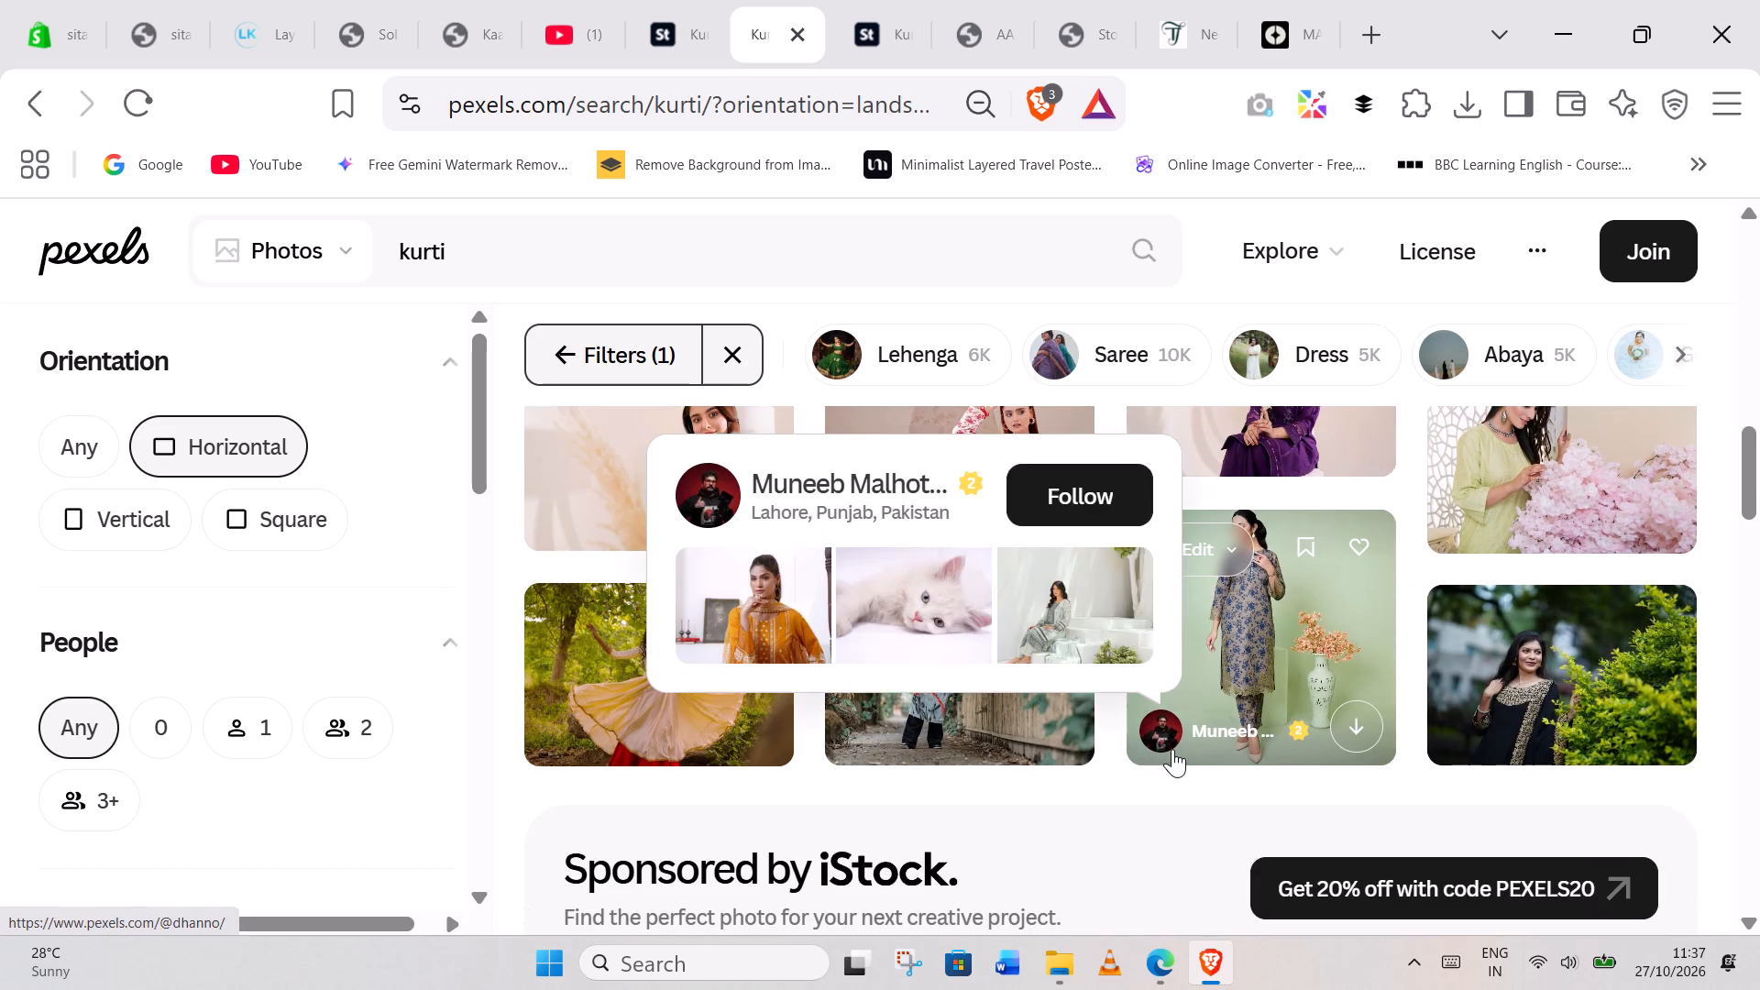
scroll(1183, 743, "down", 5)
scroll(1184, 743, "up", 2)
scroll(1184, 743, "down", 4)
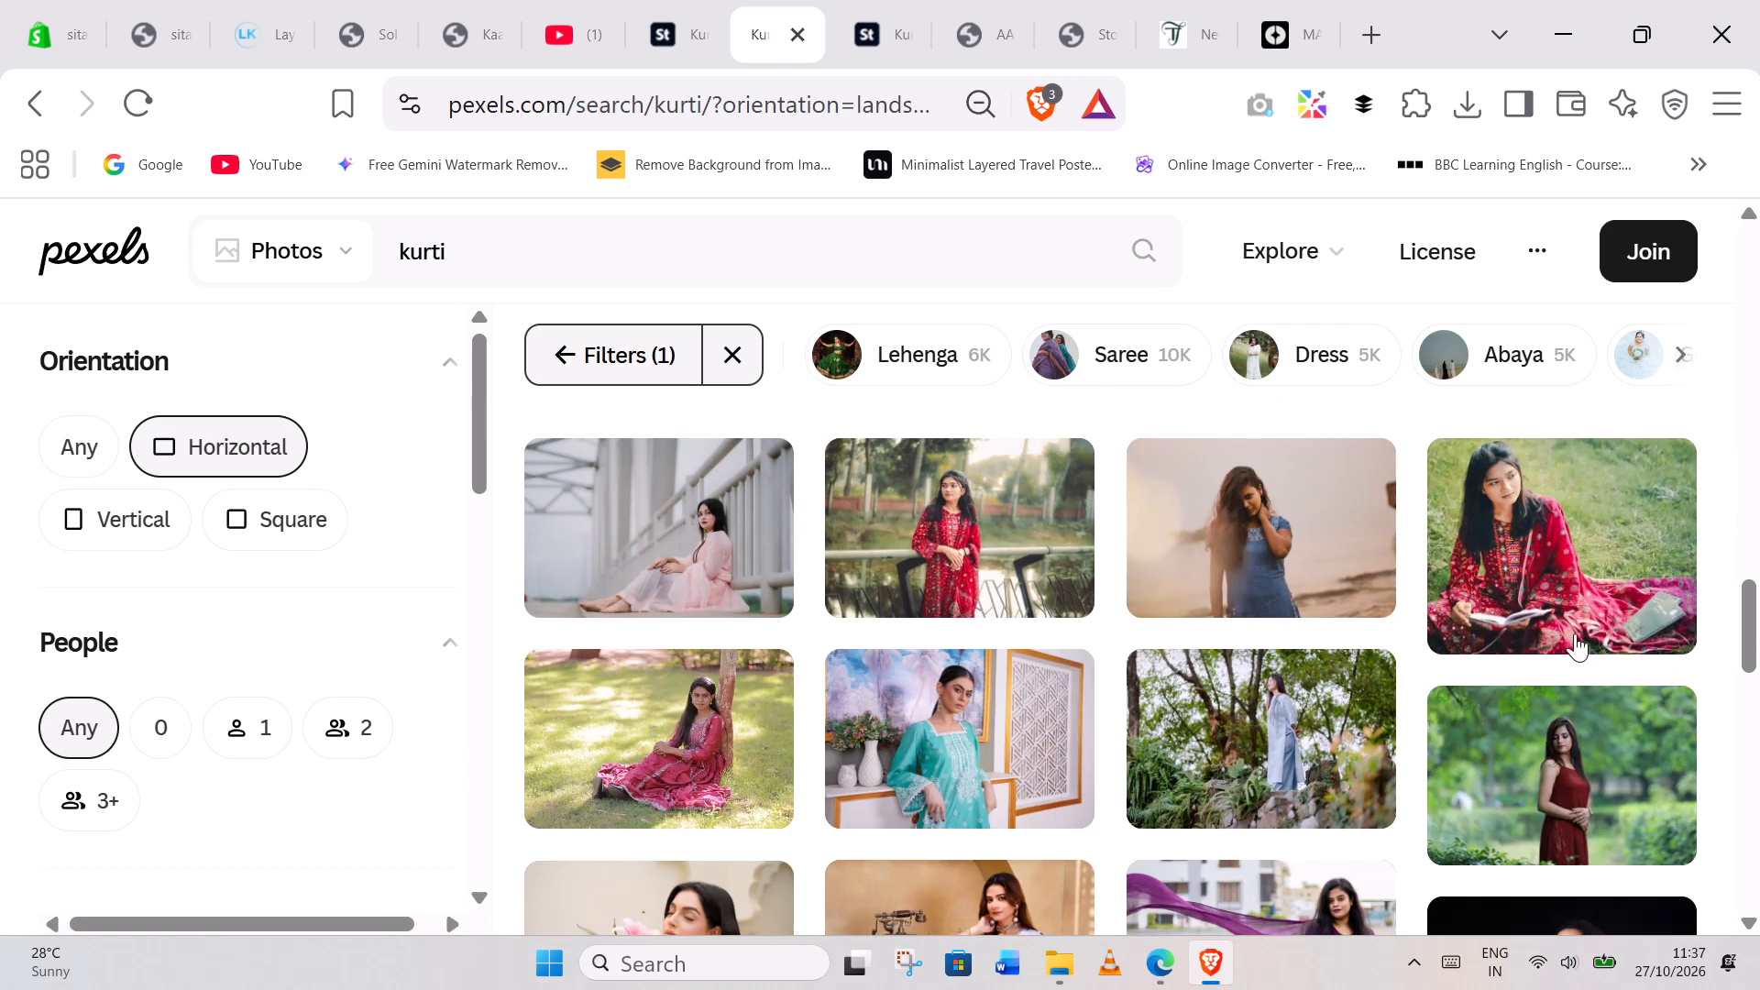
scroll(1759, 542, "down", 2)
scroll(1759, 542, "up", 2)
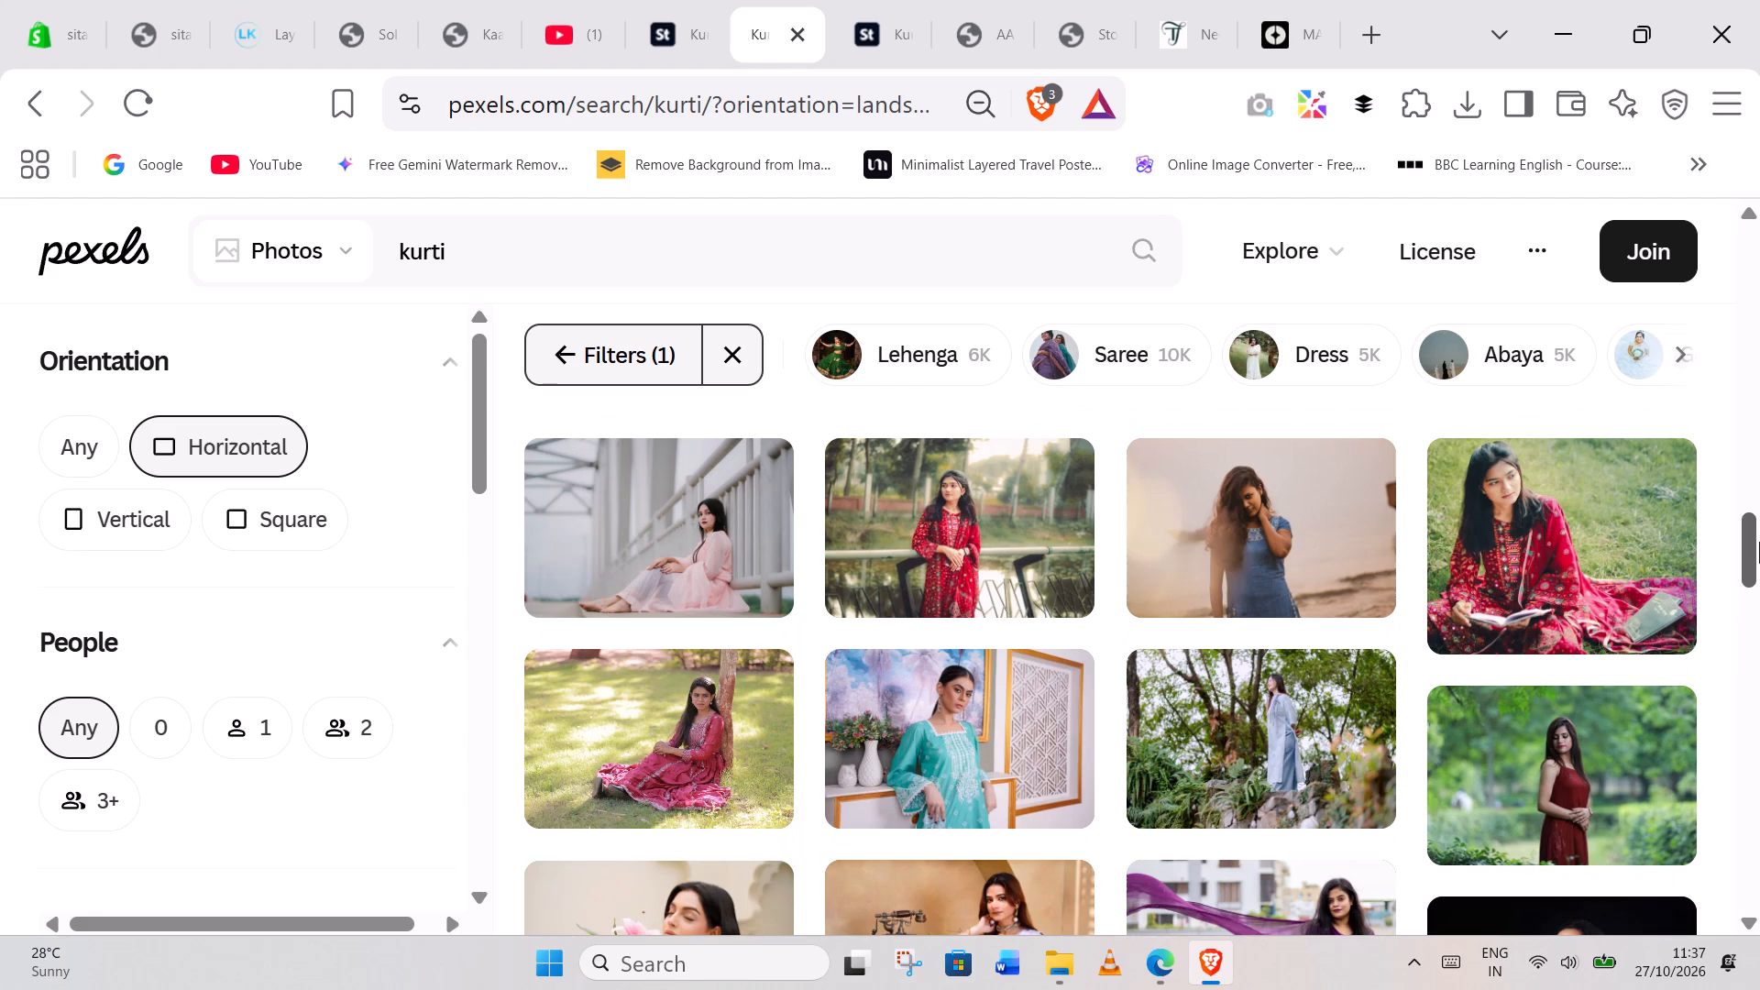
scroll(1759, 542, "down", 2)
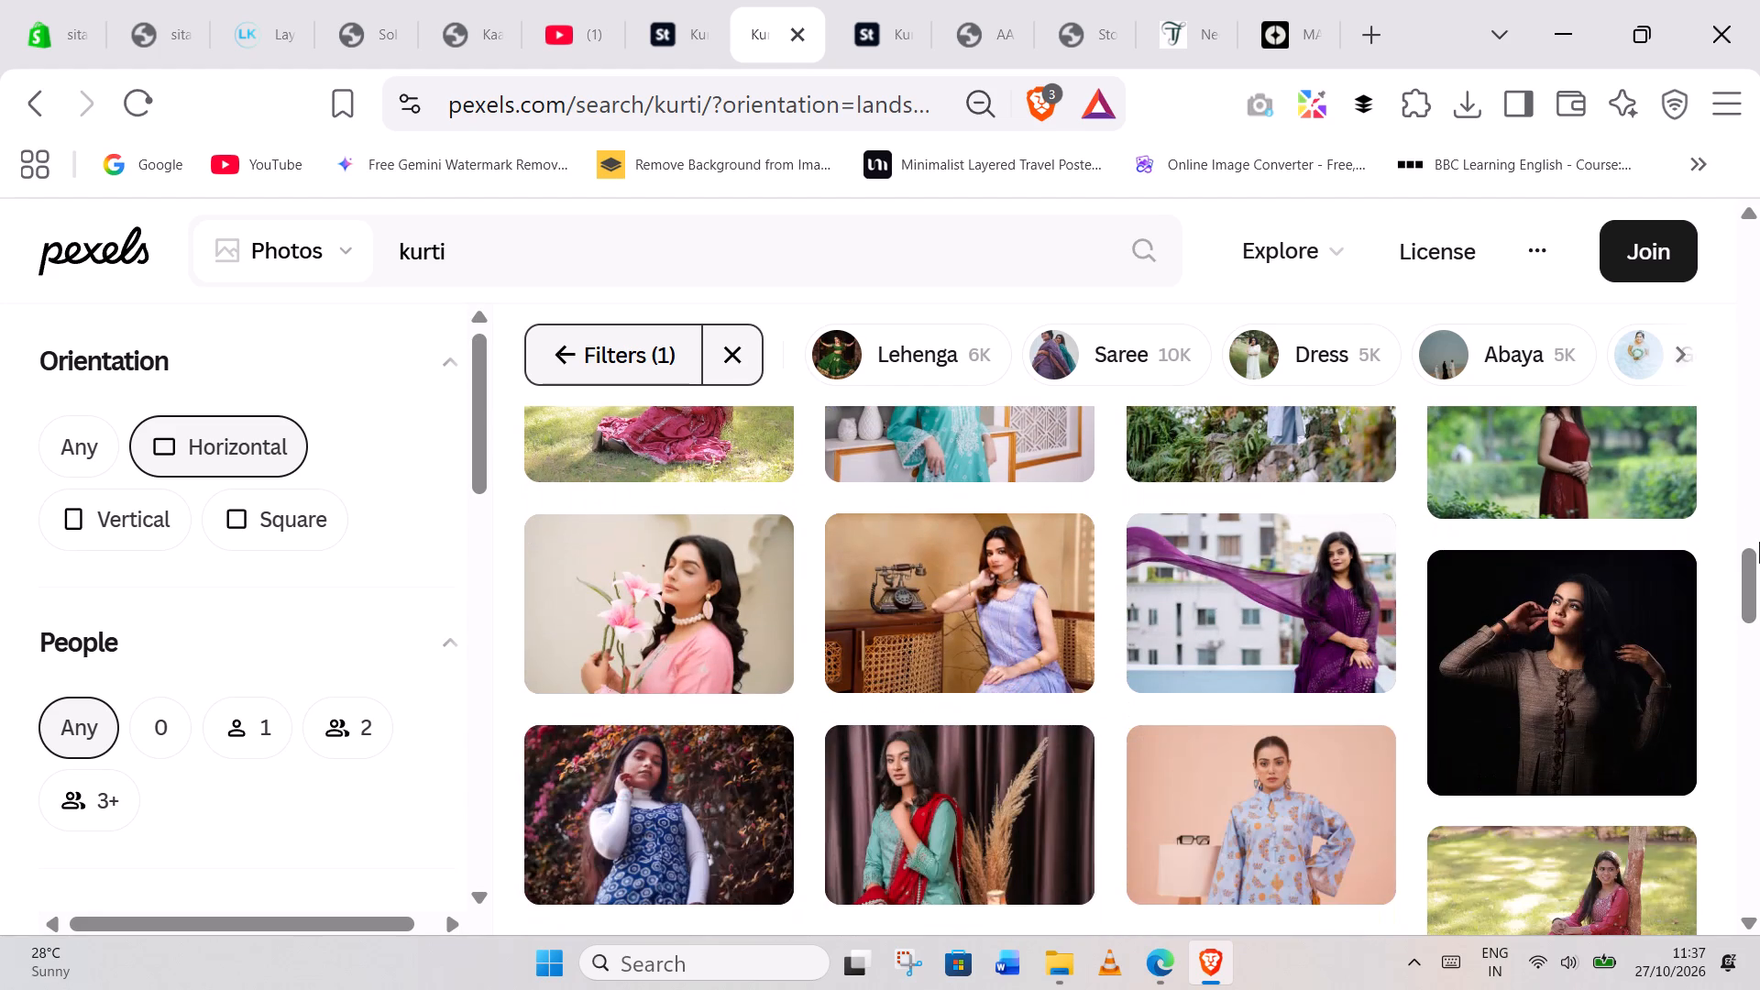
scroll(1759, 542, "down", 4)
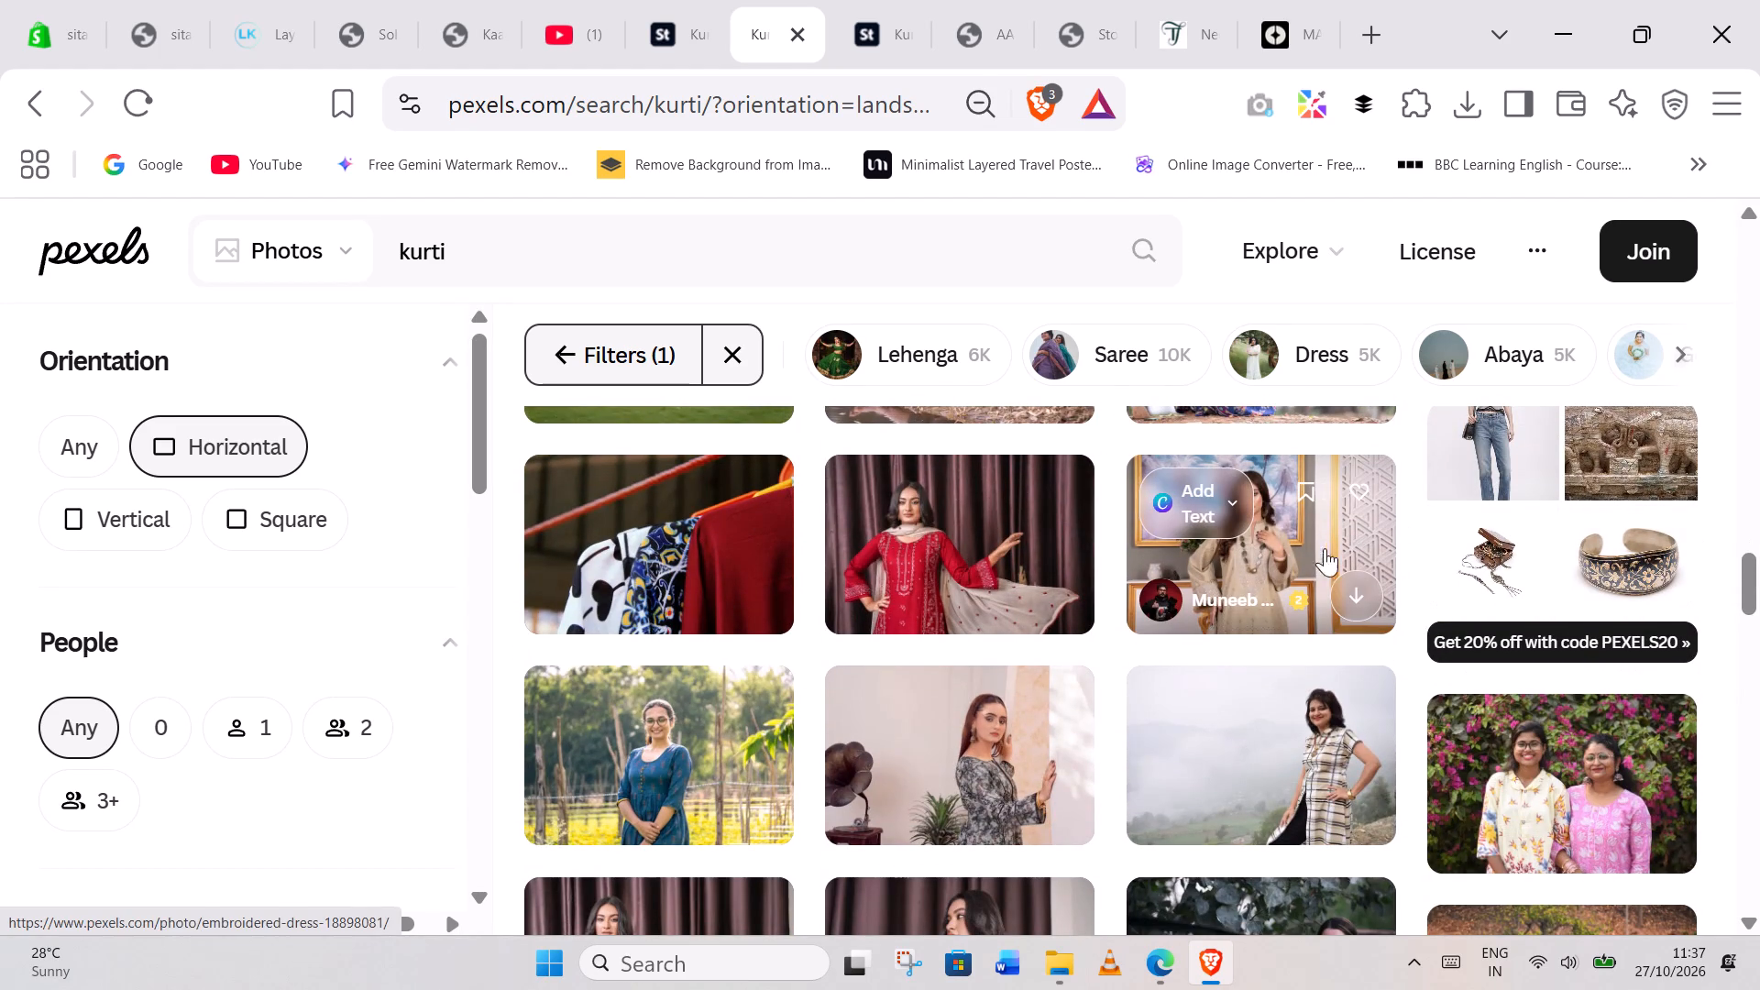
left_click(1295, 550)
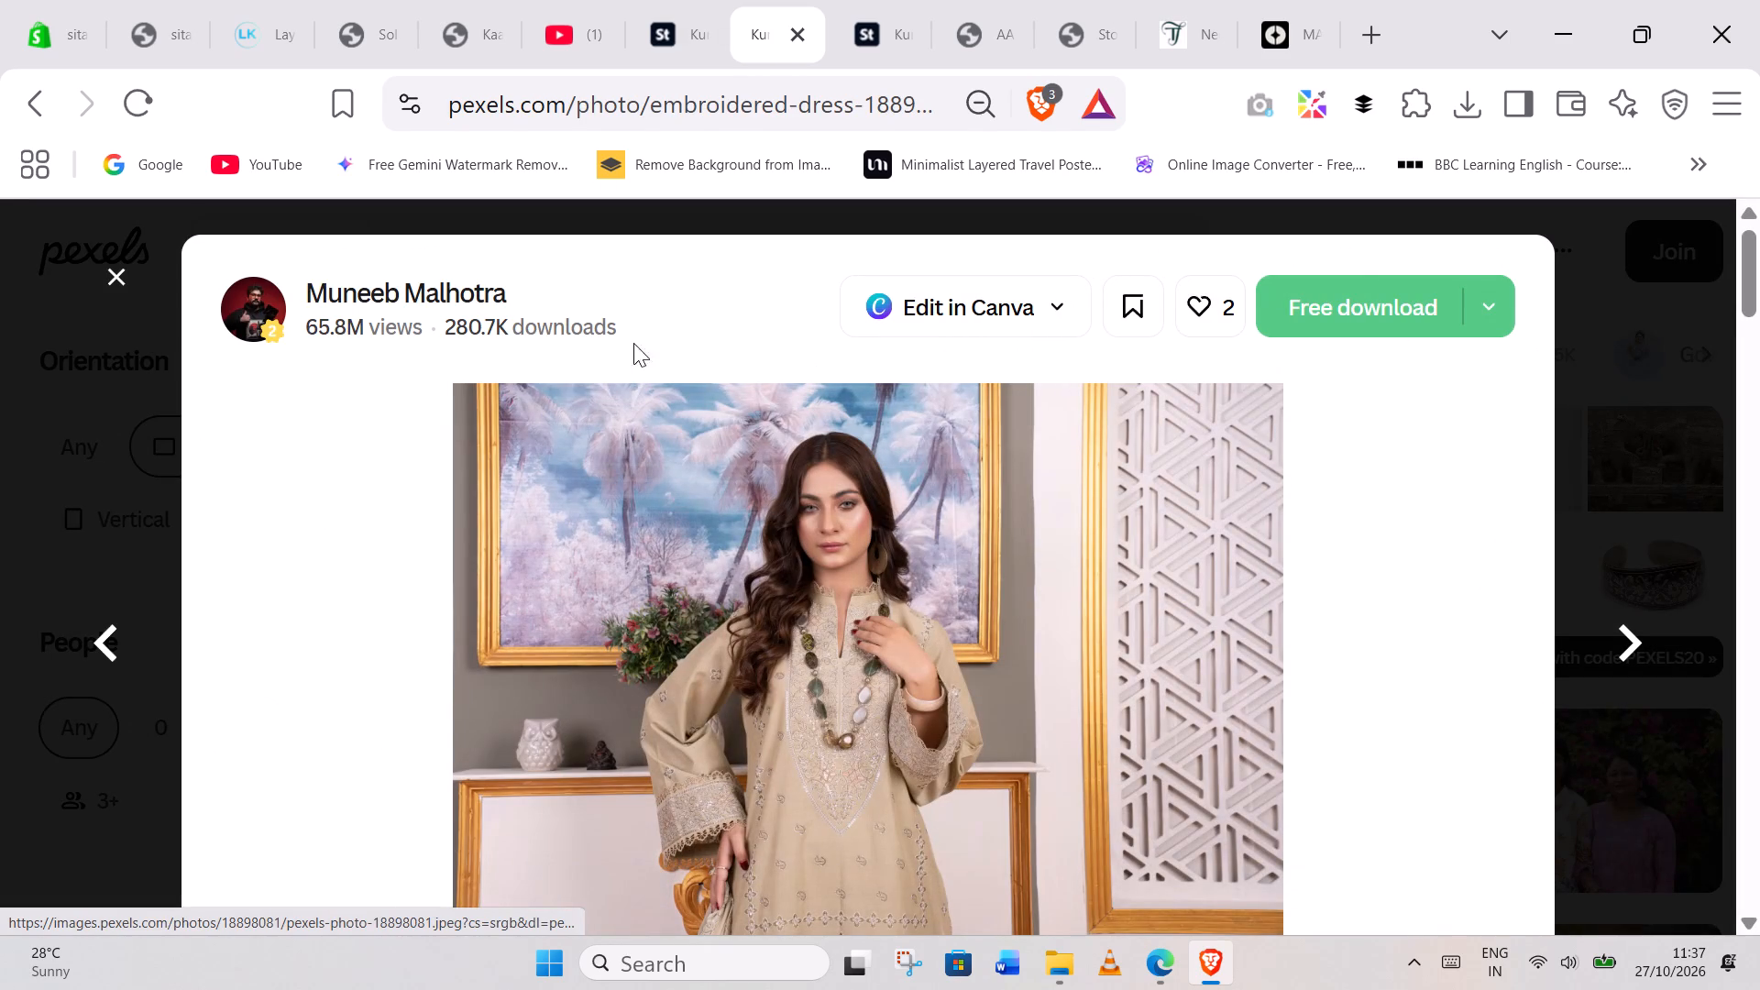
left_click(113, 278)
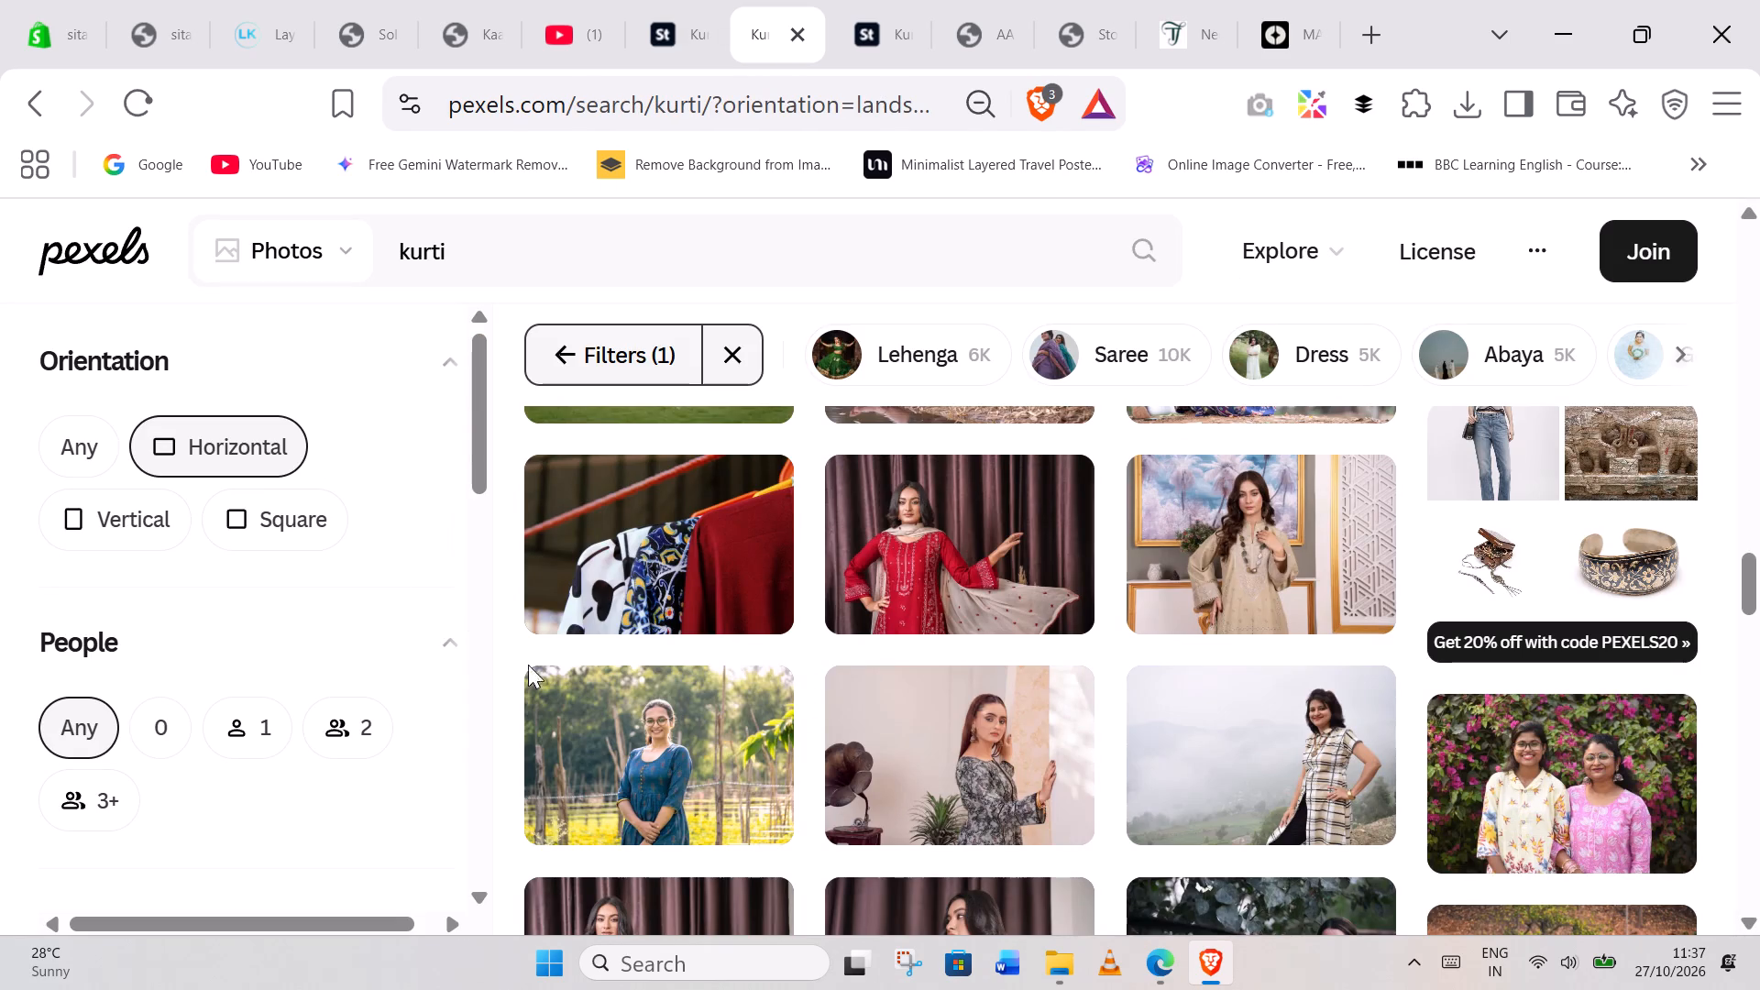
Open the horizontal photo of the woman in a black-and-grey floral kurti with a gramophone beside her.
left_click(981, 753)
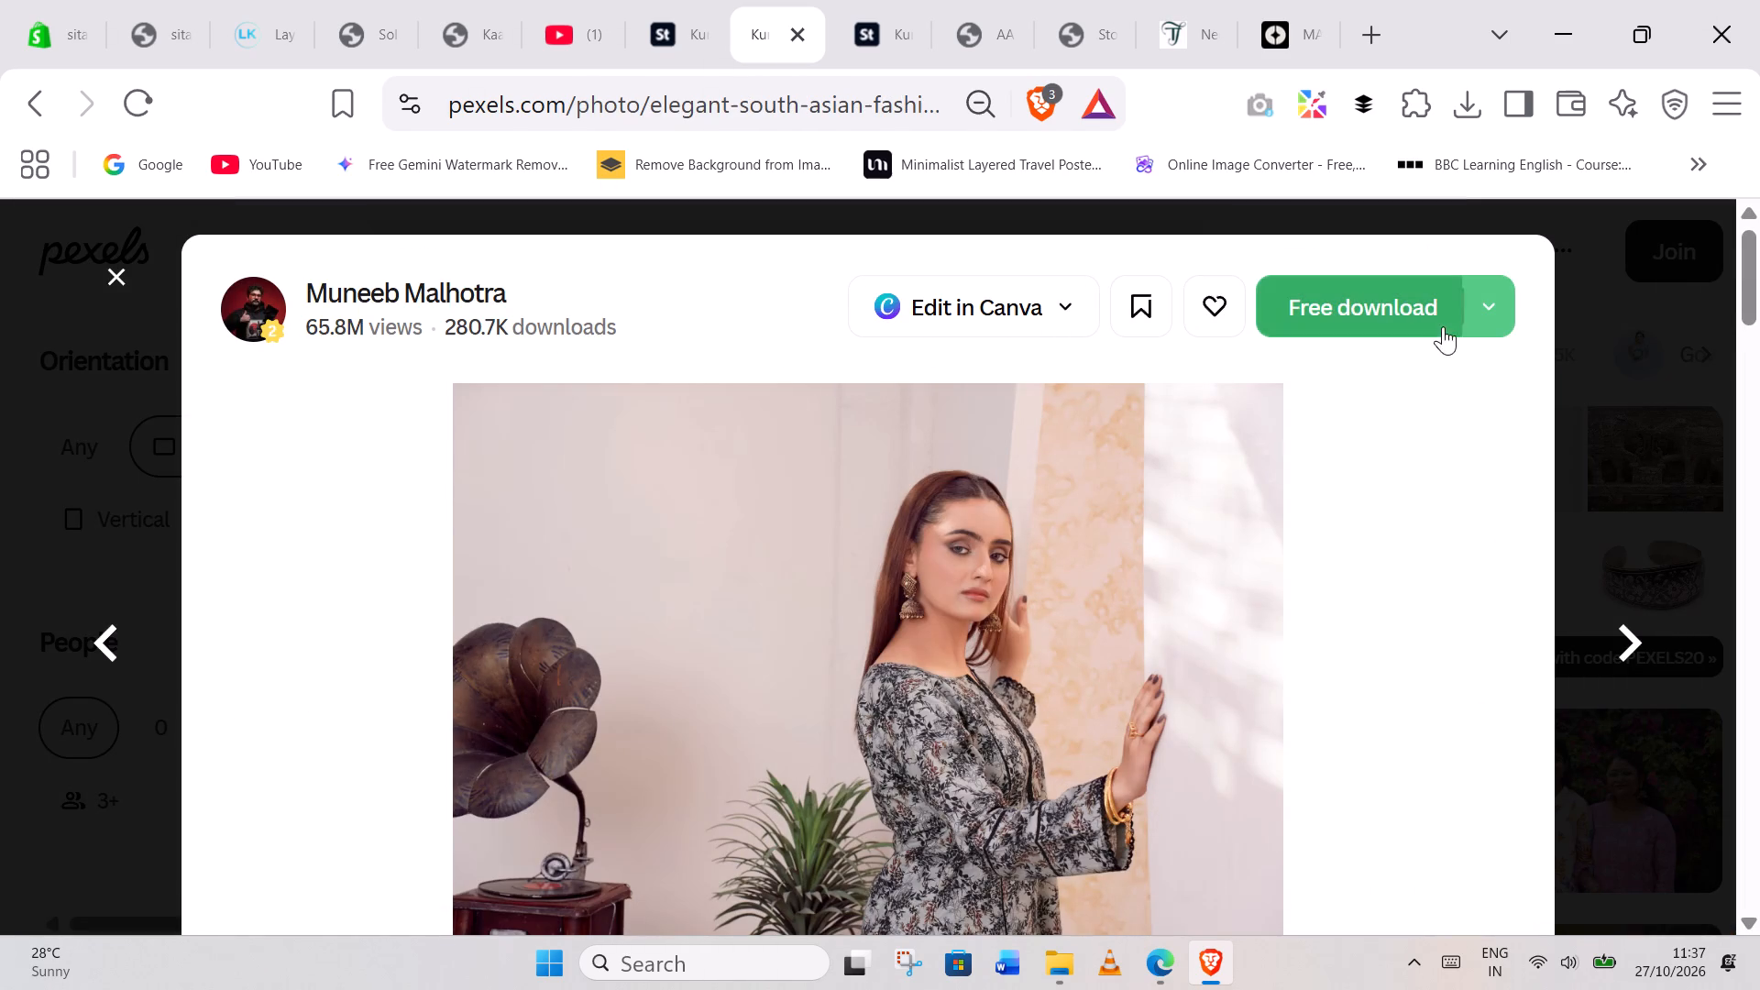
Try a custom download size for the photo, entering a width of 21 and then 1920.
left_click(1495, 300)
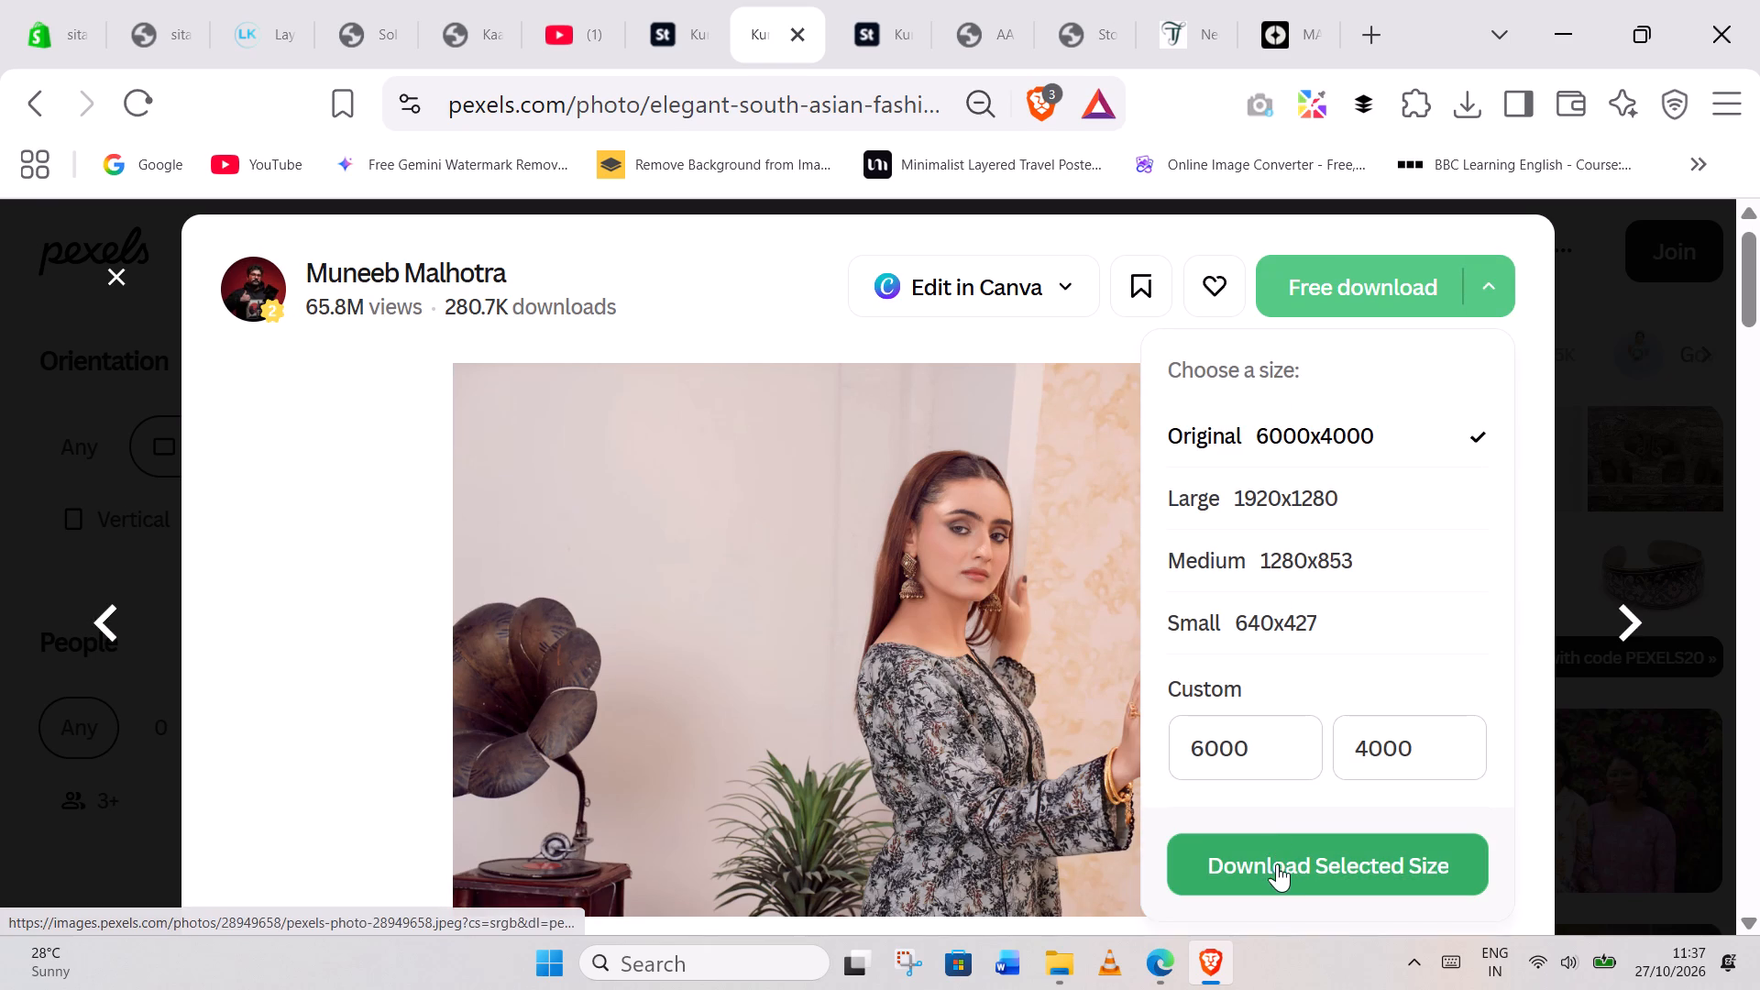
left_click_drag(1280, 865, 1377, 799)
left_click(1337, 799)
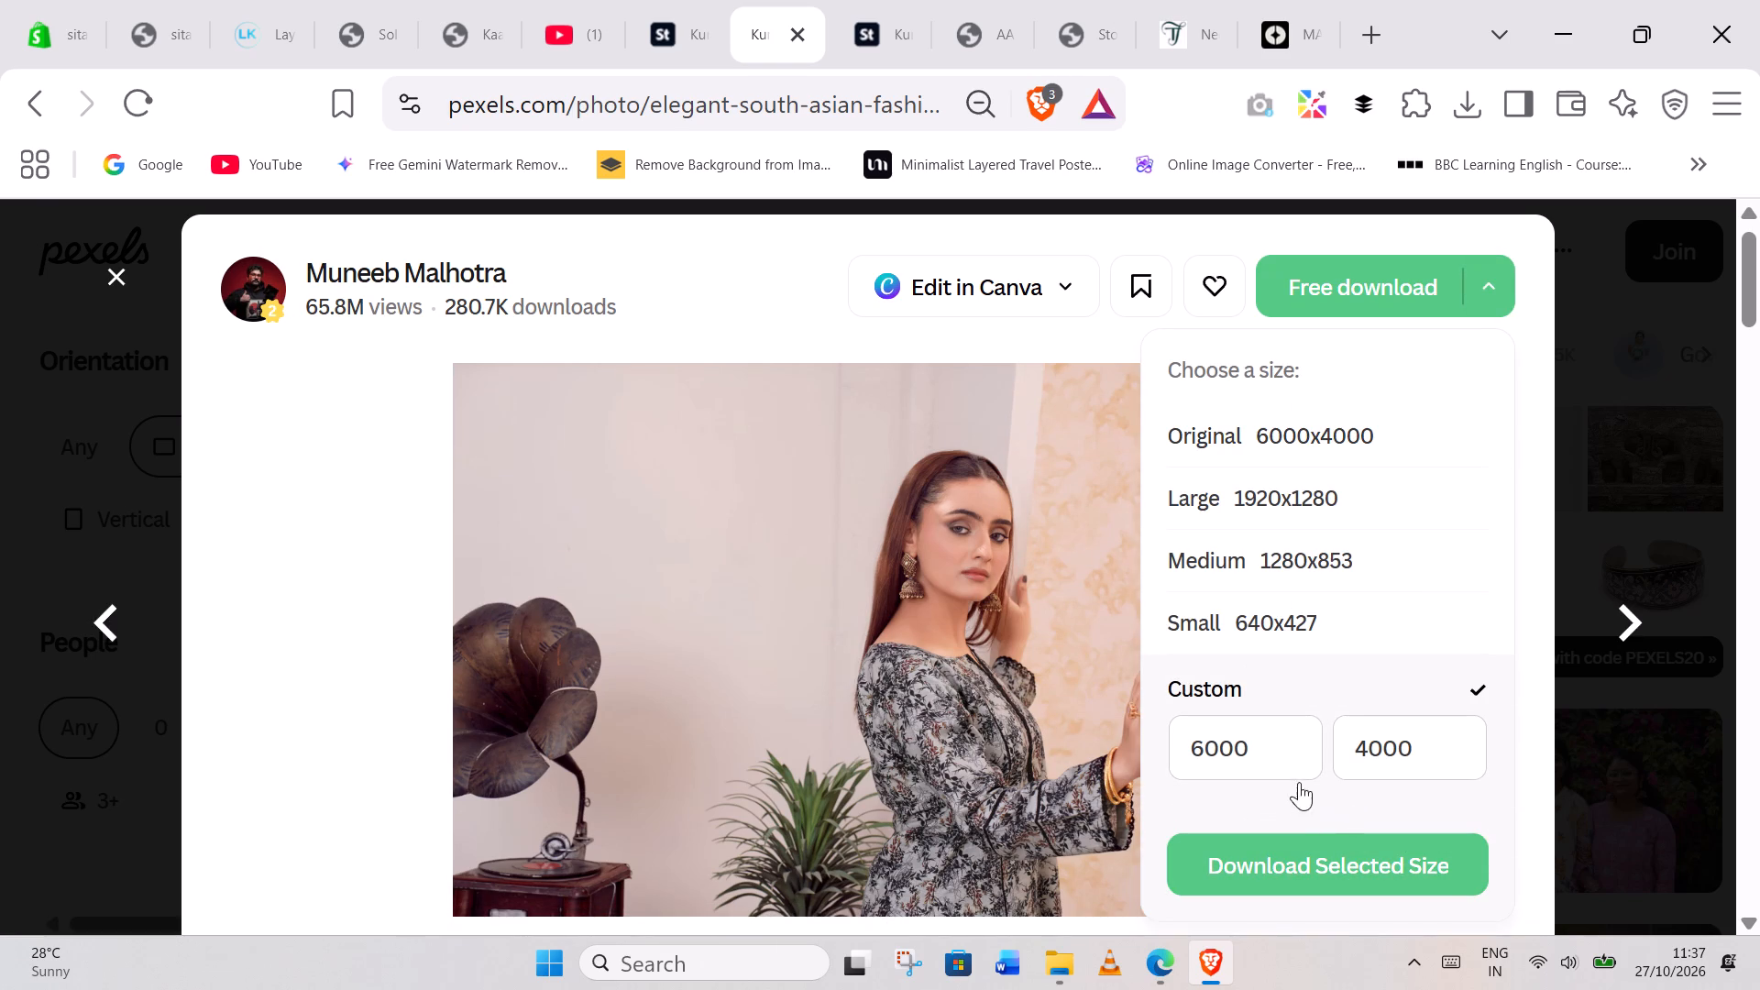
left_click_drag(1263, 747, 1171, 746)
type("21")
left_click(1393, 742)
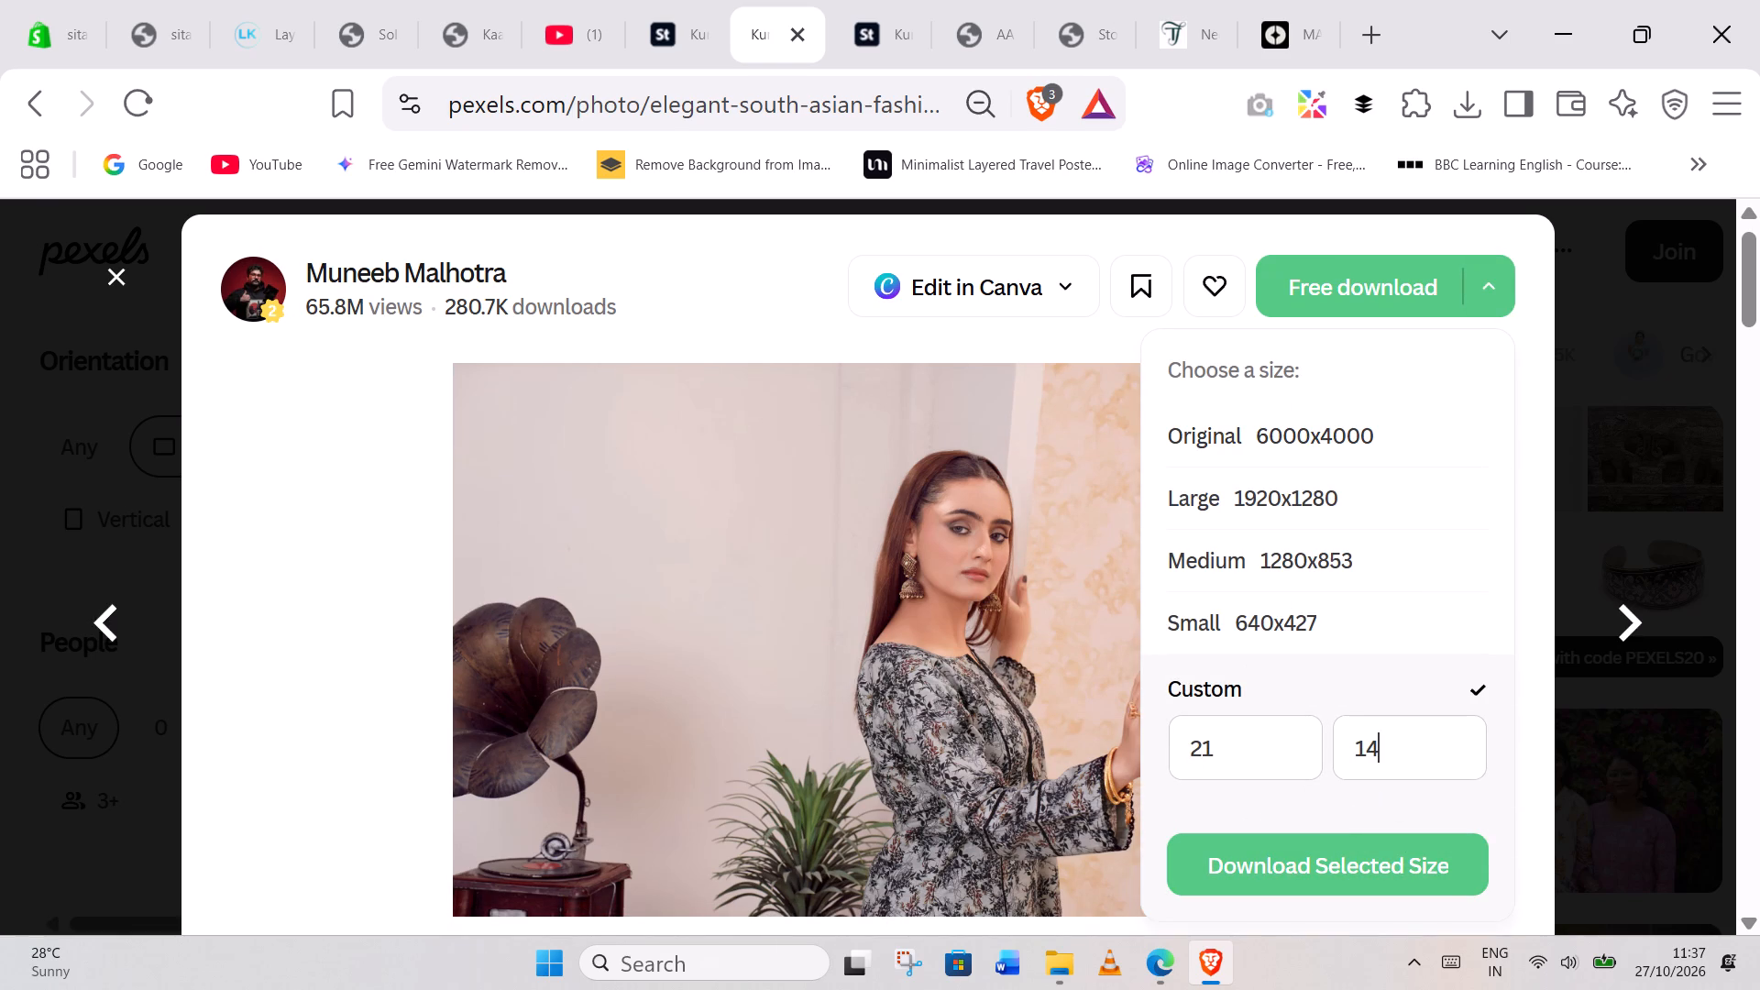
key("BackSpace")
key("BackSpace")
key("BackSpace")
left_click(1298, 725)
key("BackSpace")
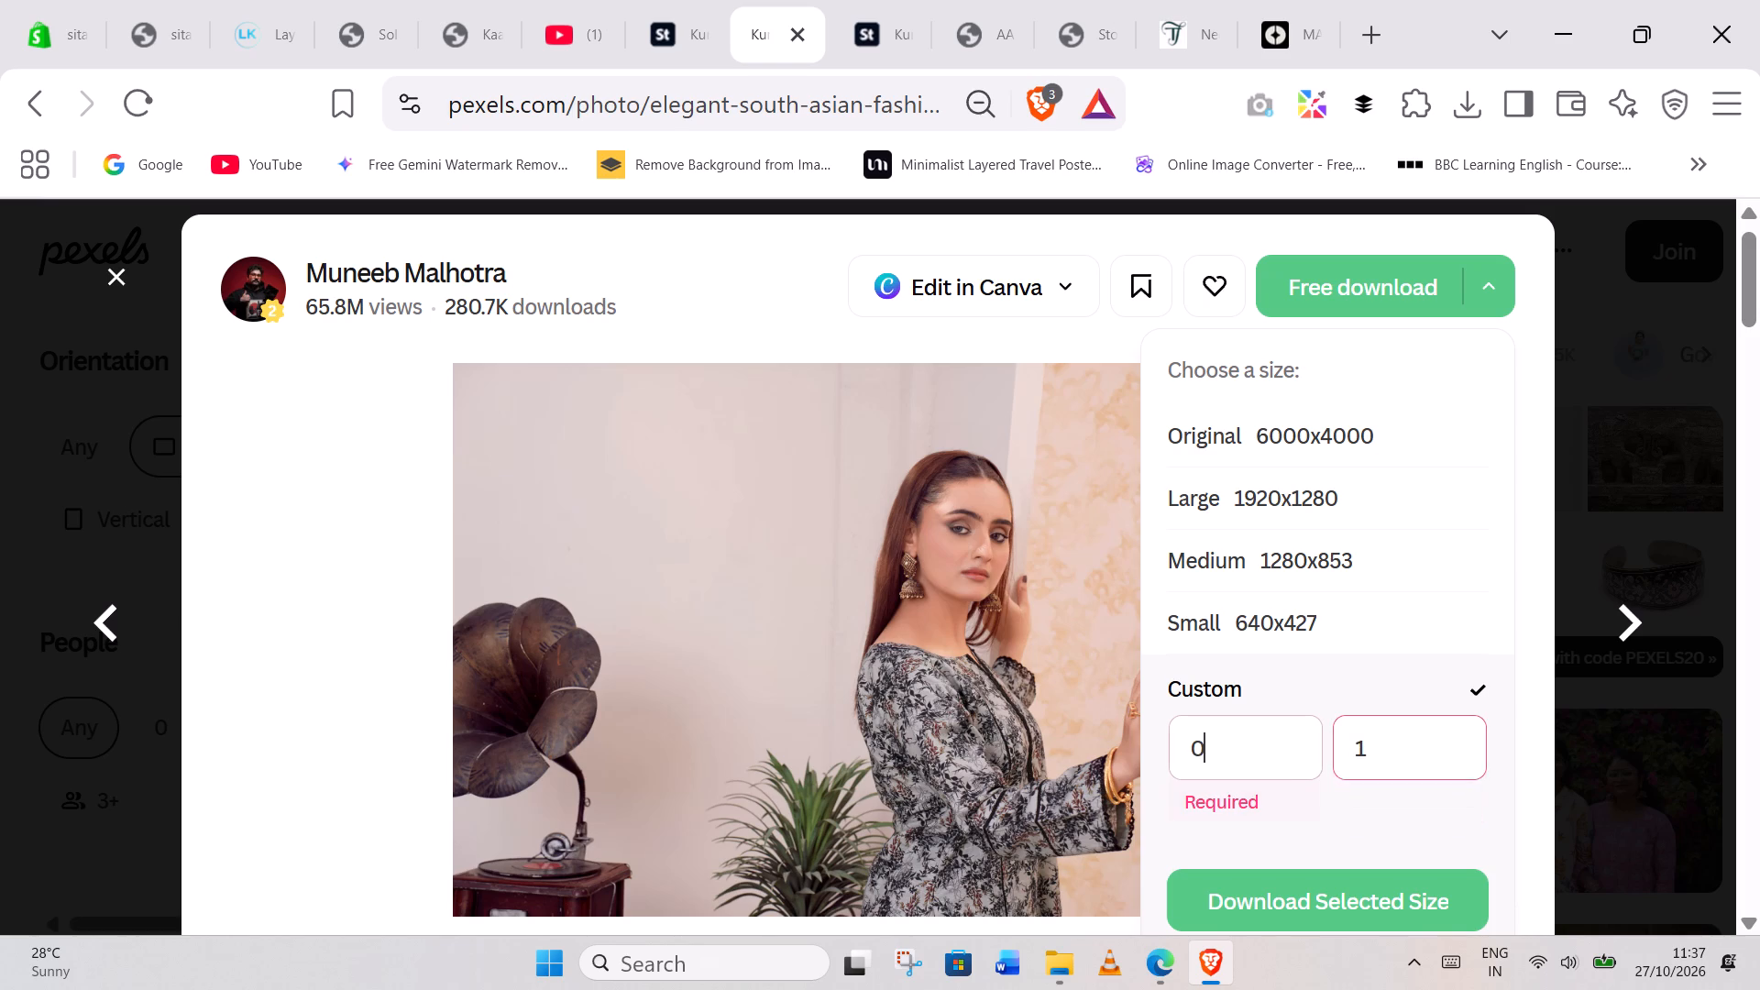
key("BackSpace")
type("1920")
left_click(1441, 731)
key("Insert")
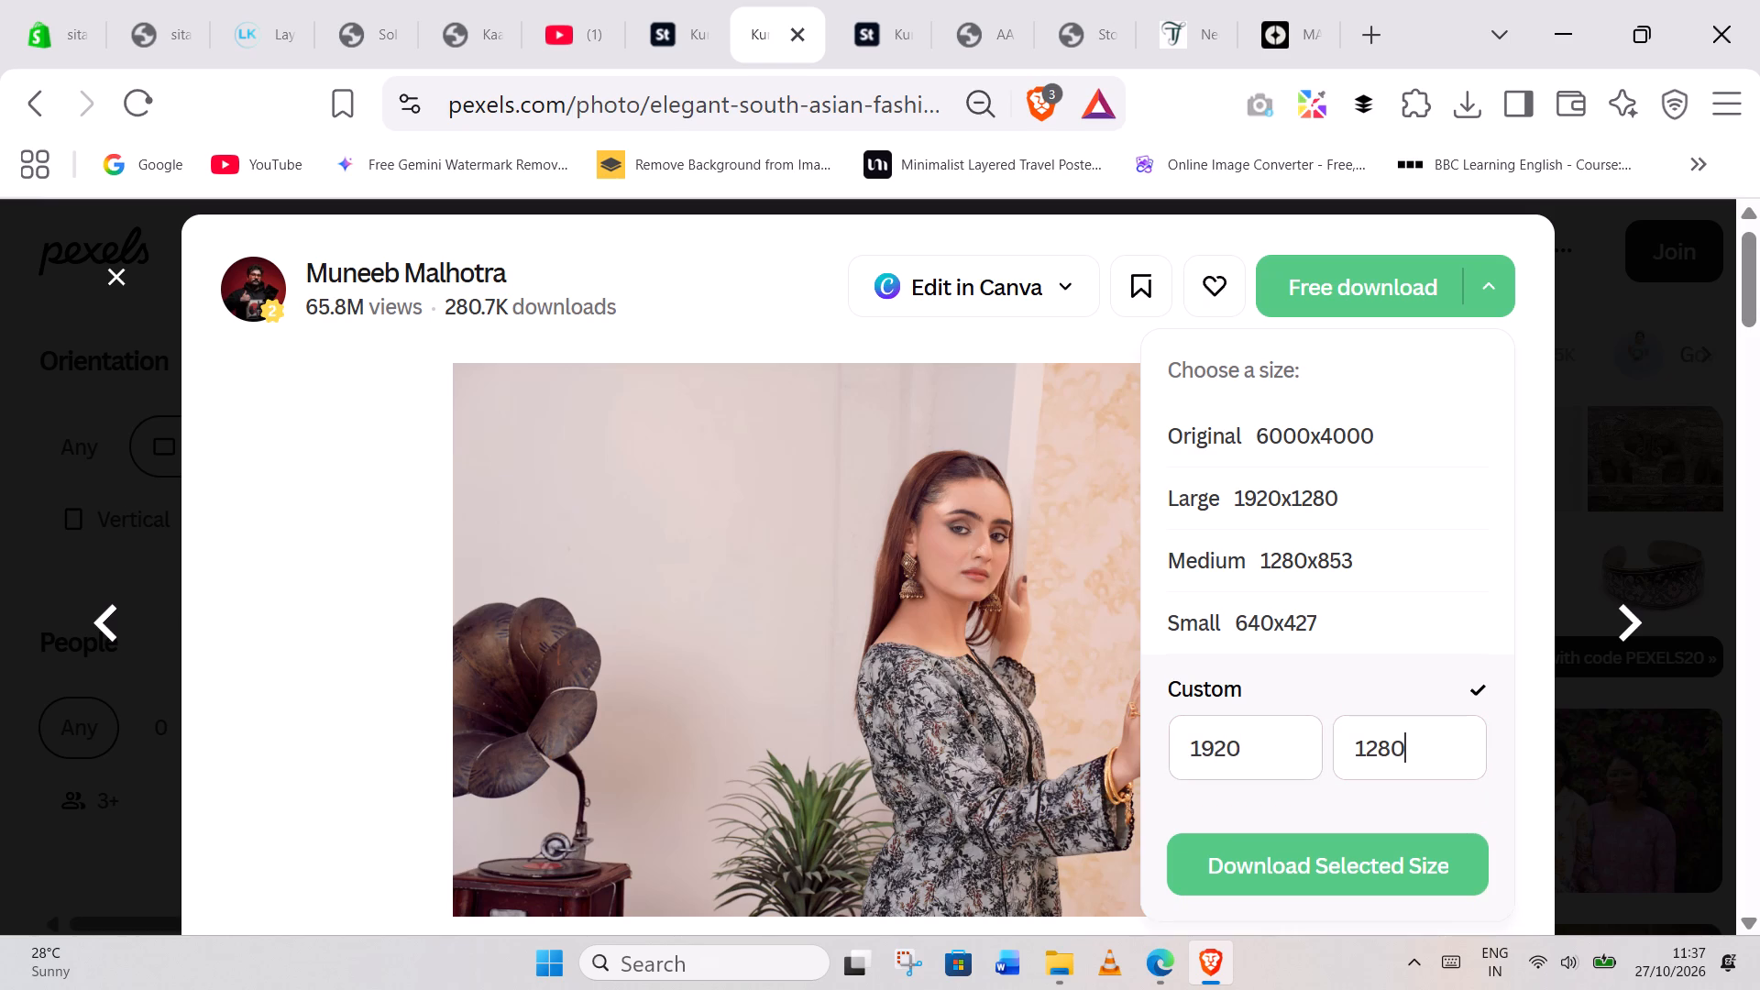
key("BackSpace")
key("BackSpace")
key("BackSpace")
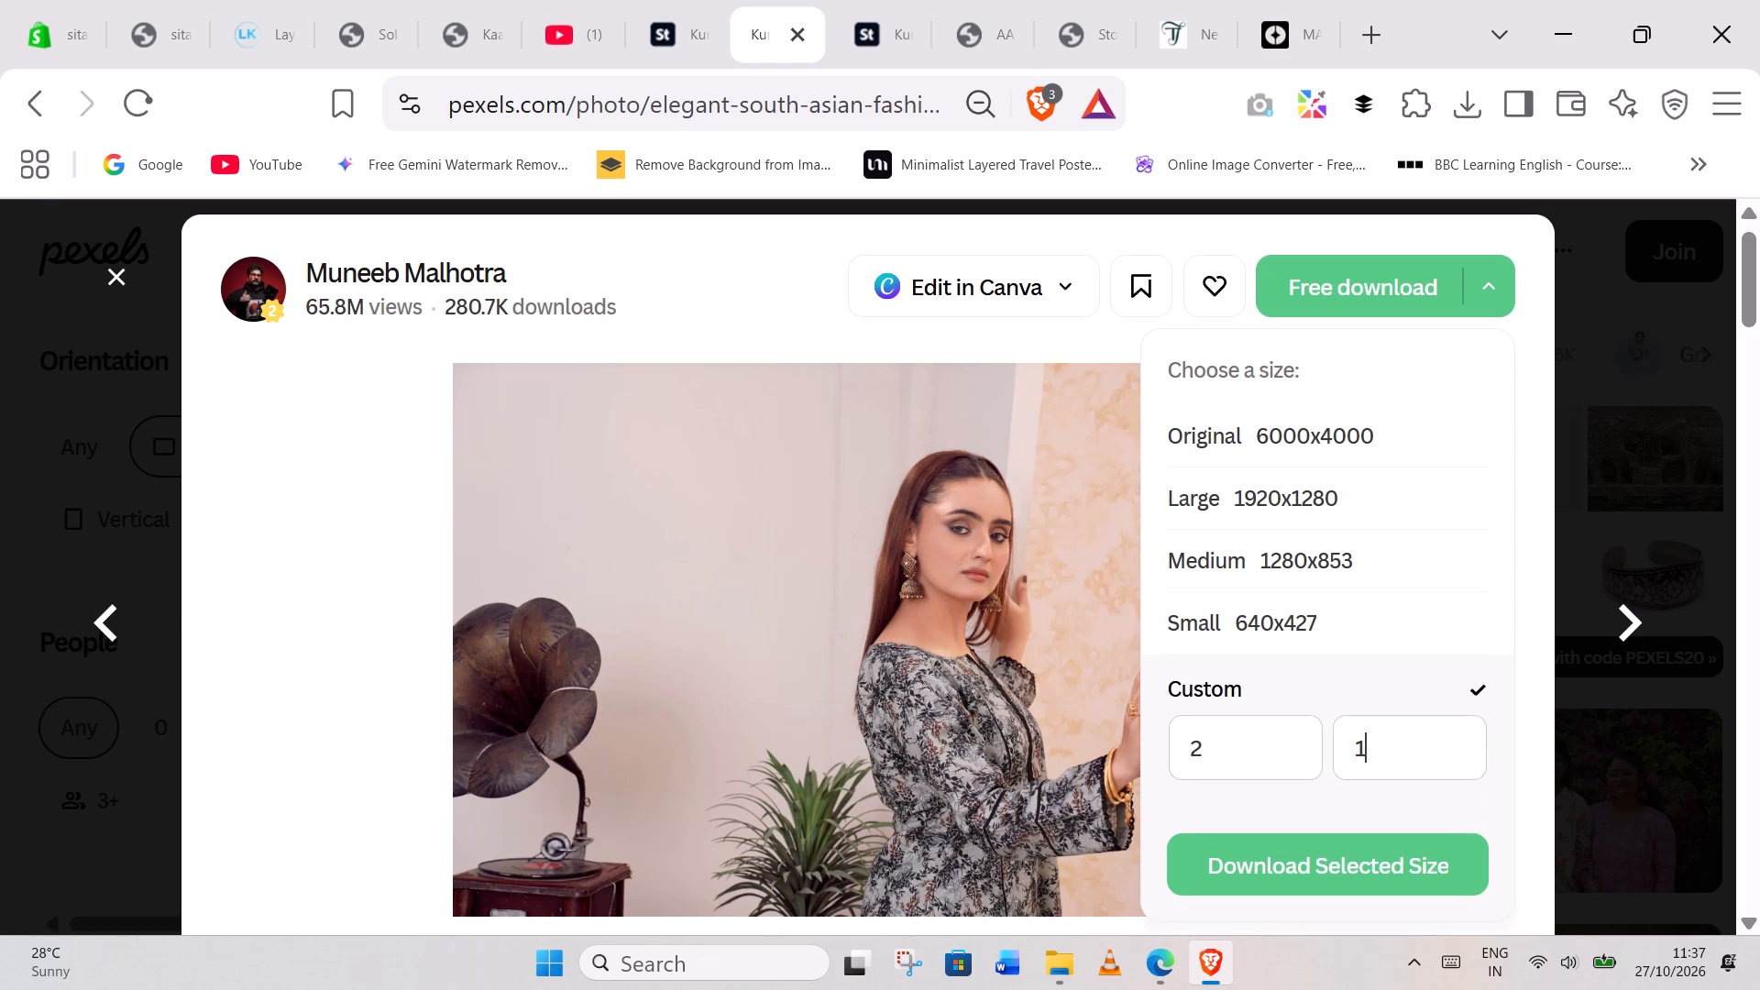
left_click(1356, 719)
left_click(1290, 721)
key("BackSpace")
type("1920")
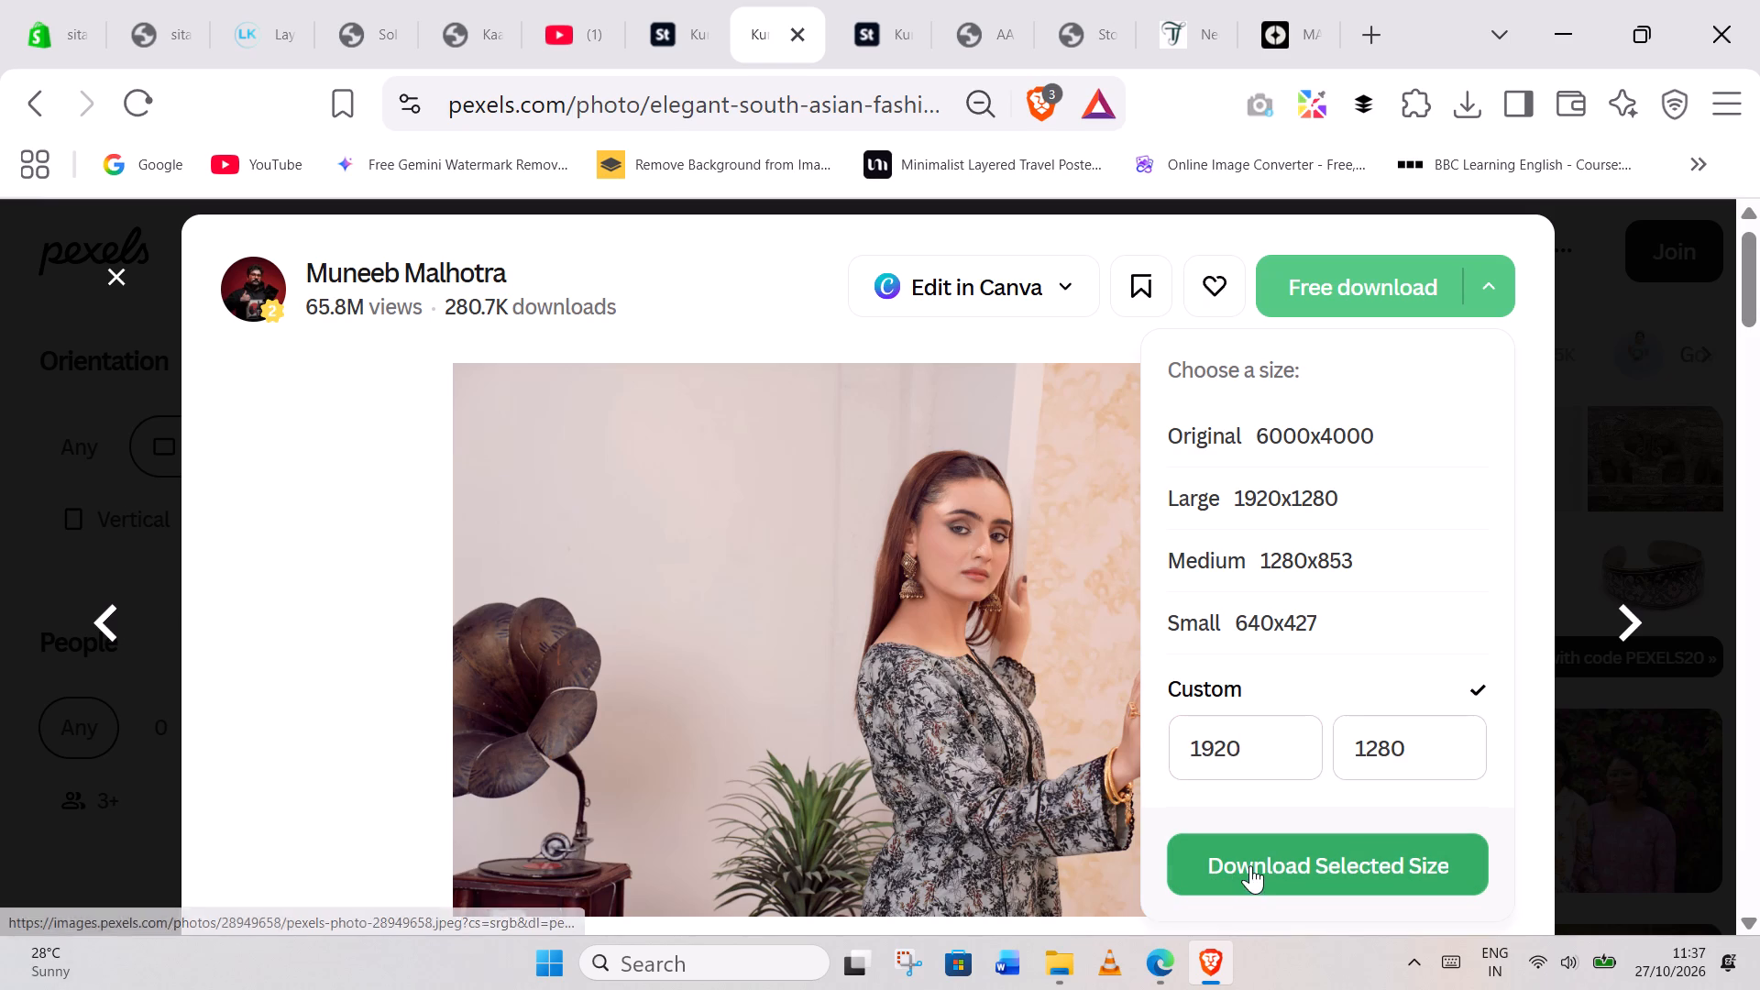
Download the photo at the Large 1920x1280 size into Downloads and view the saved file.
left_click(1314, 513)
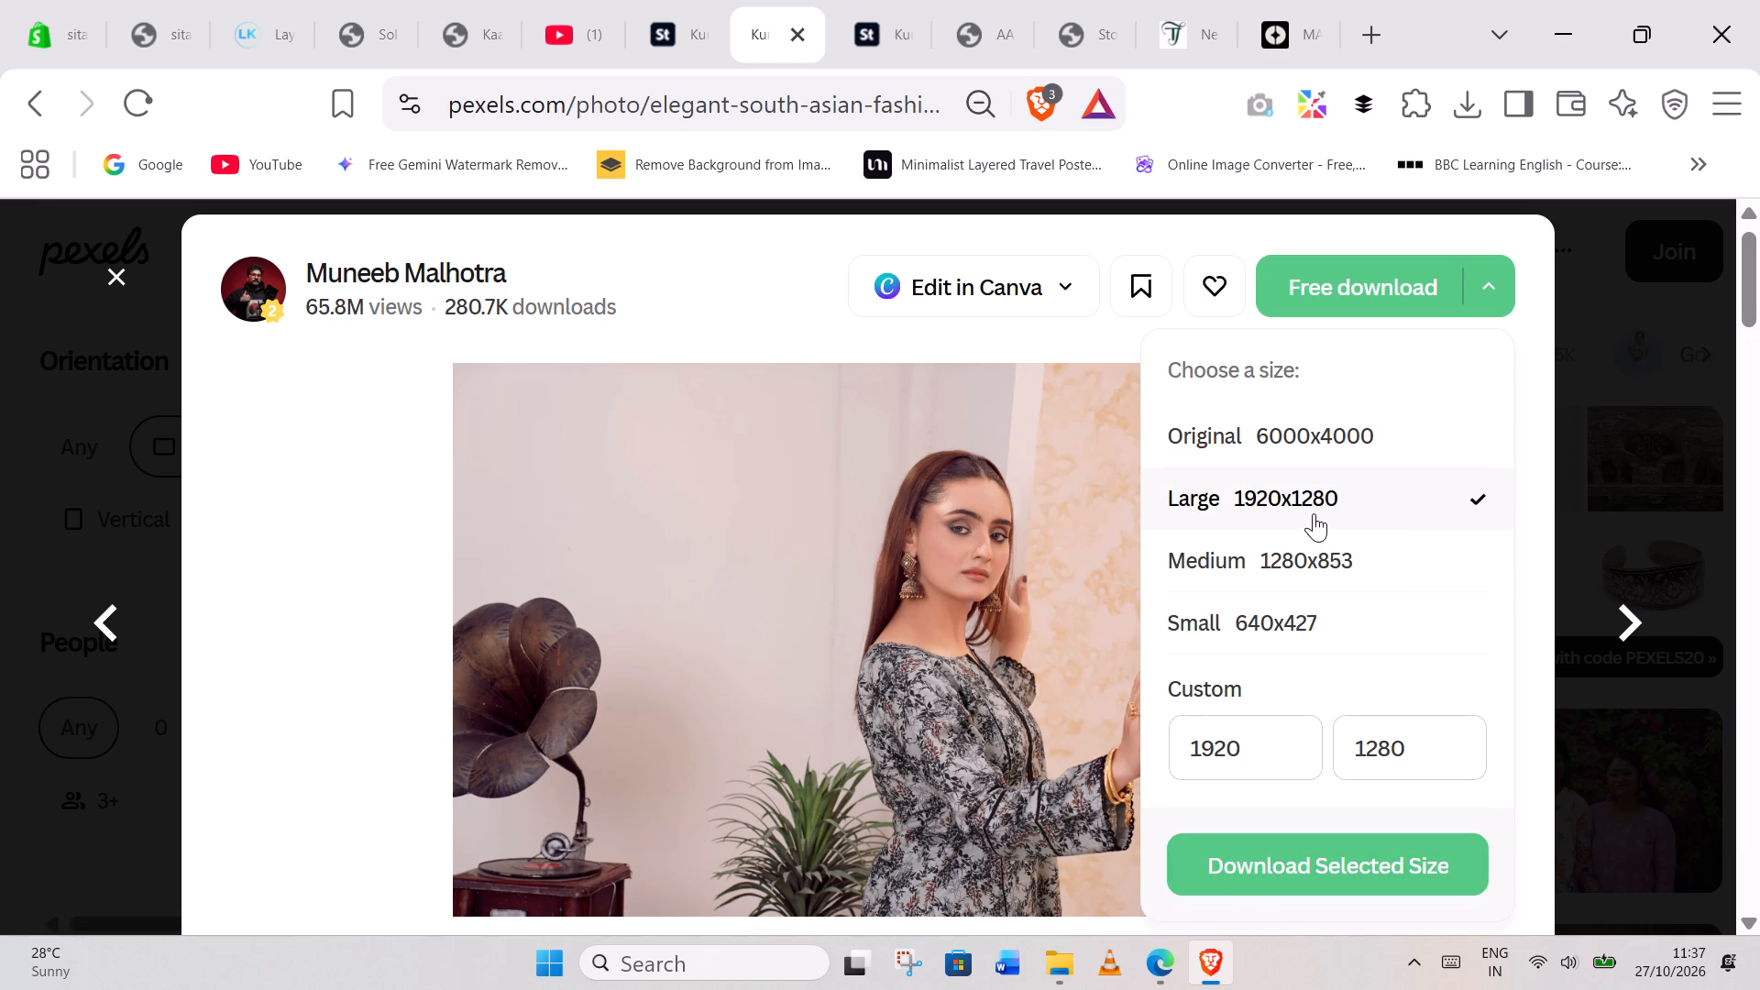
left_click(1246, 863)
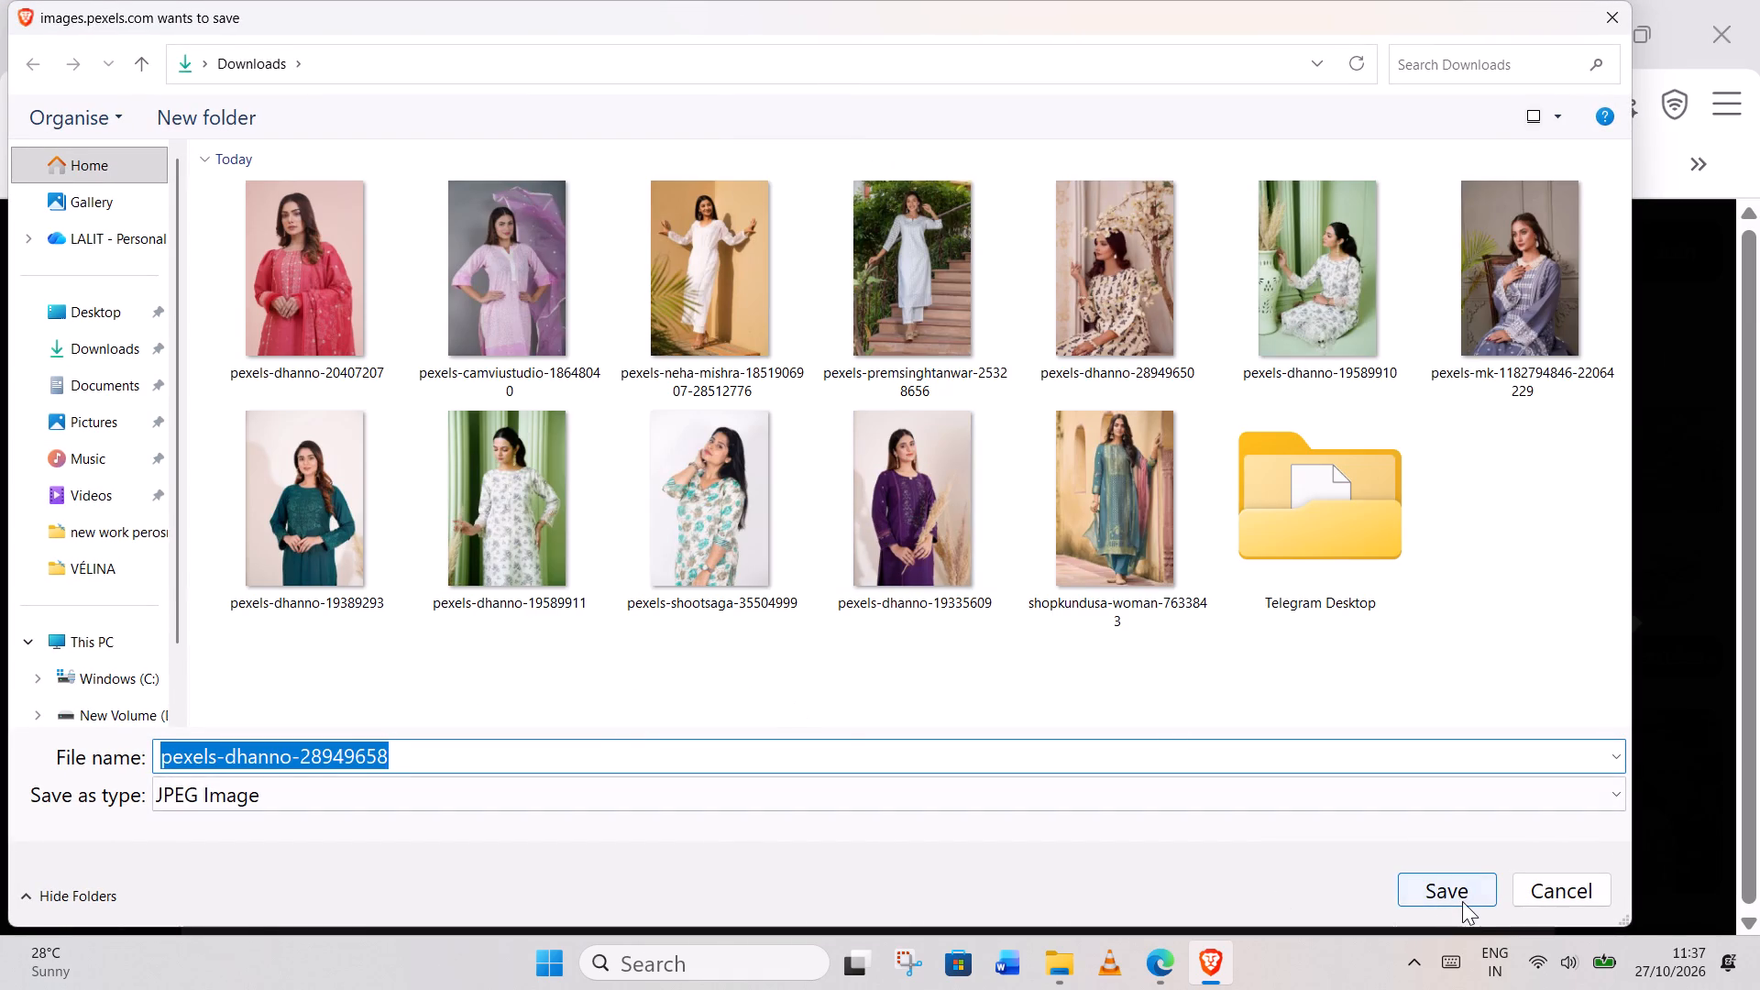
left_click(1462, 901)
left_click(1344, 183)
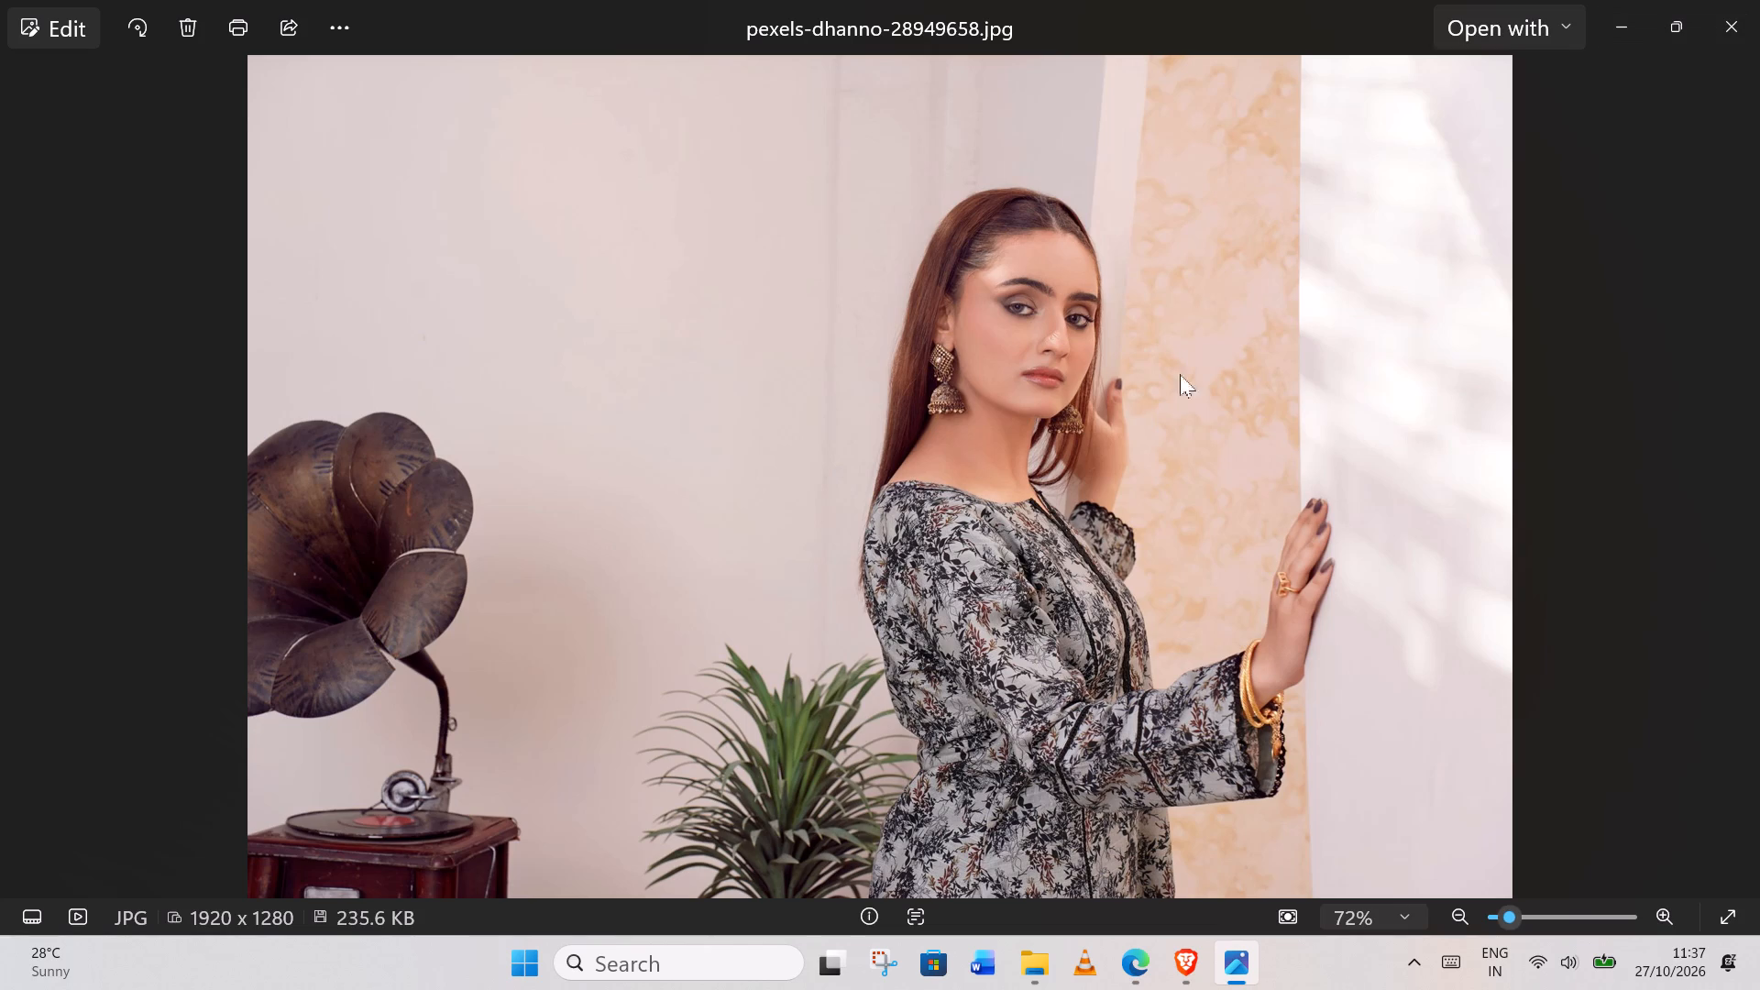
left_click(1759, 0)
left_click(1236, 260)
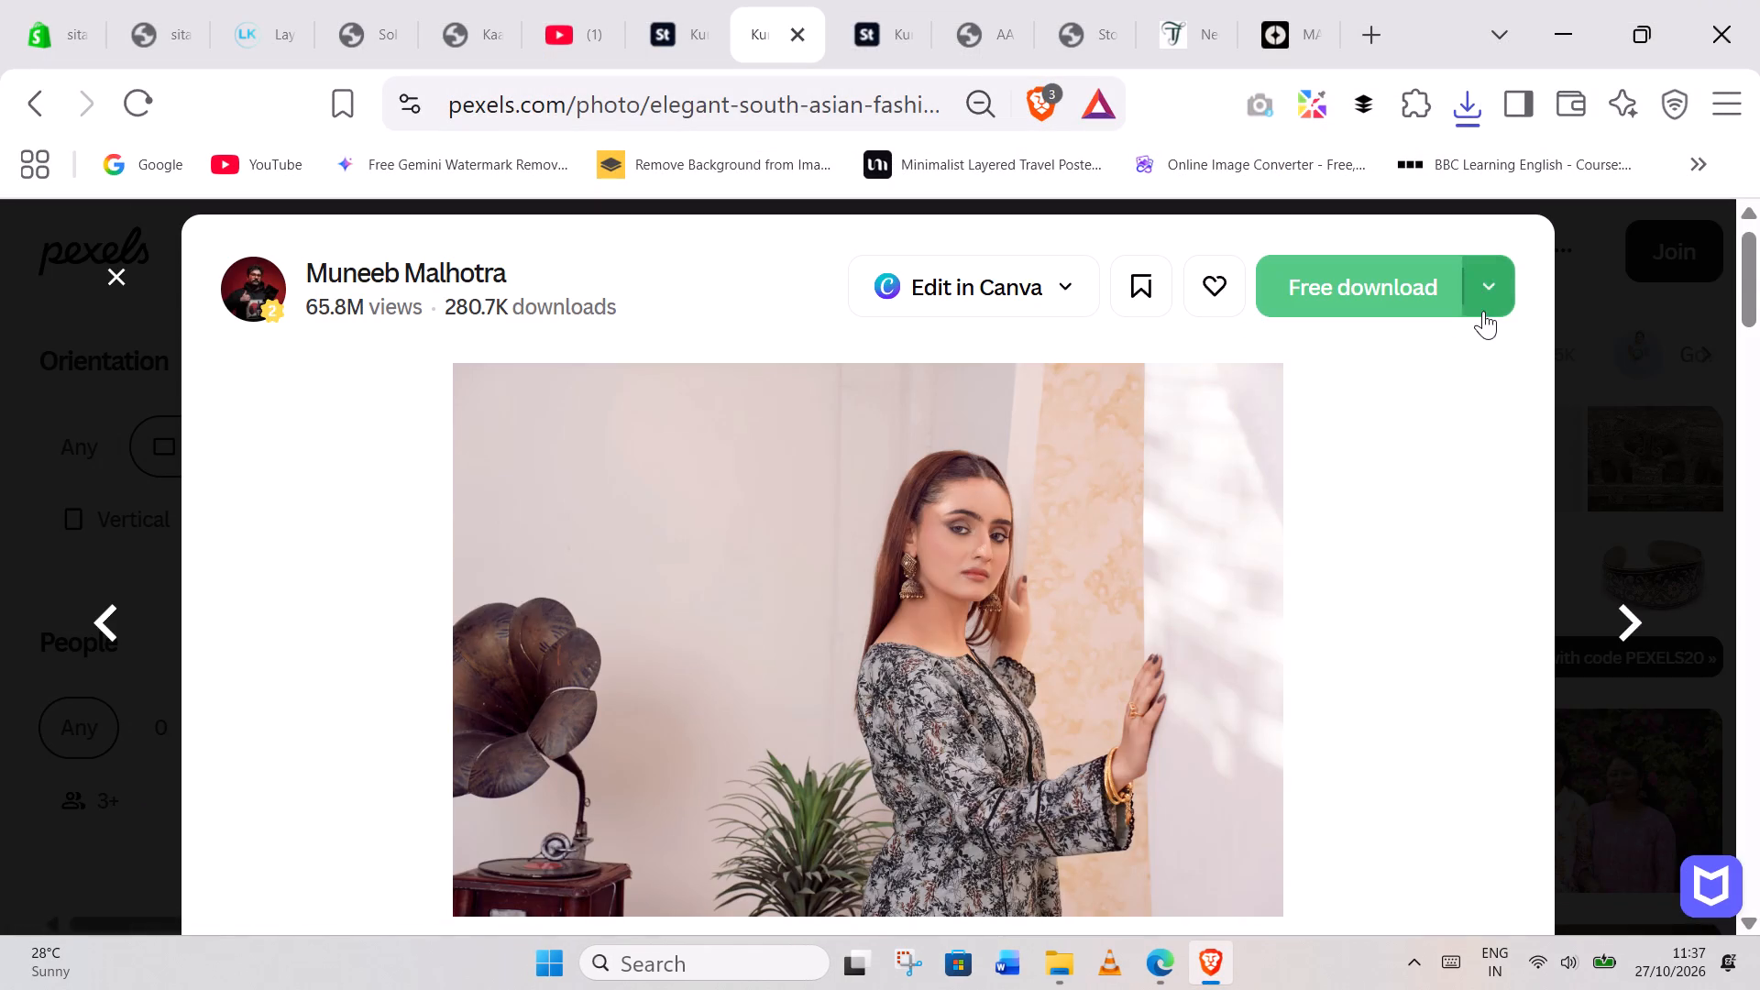
Download the gramophone photo at its original 6000x4000 size, replacing the existing pexels-dhanno-28949658 file, and return to the search results.
left_click(1483, 311)
left_click(1323, 422)
left_click(1269, 851)
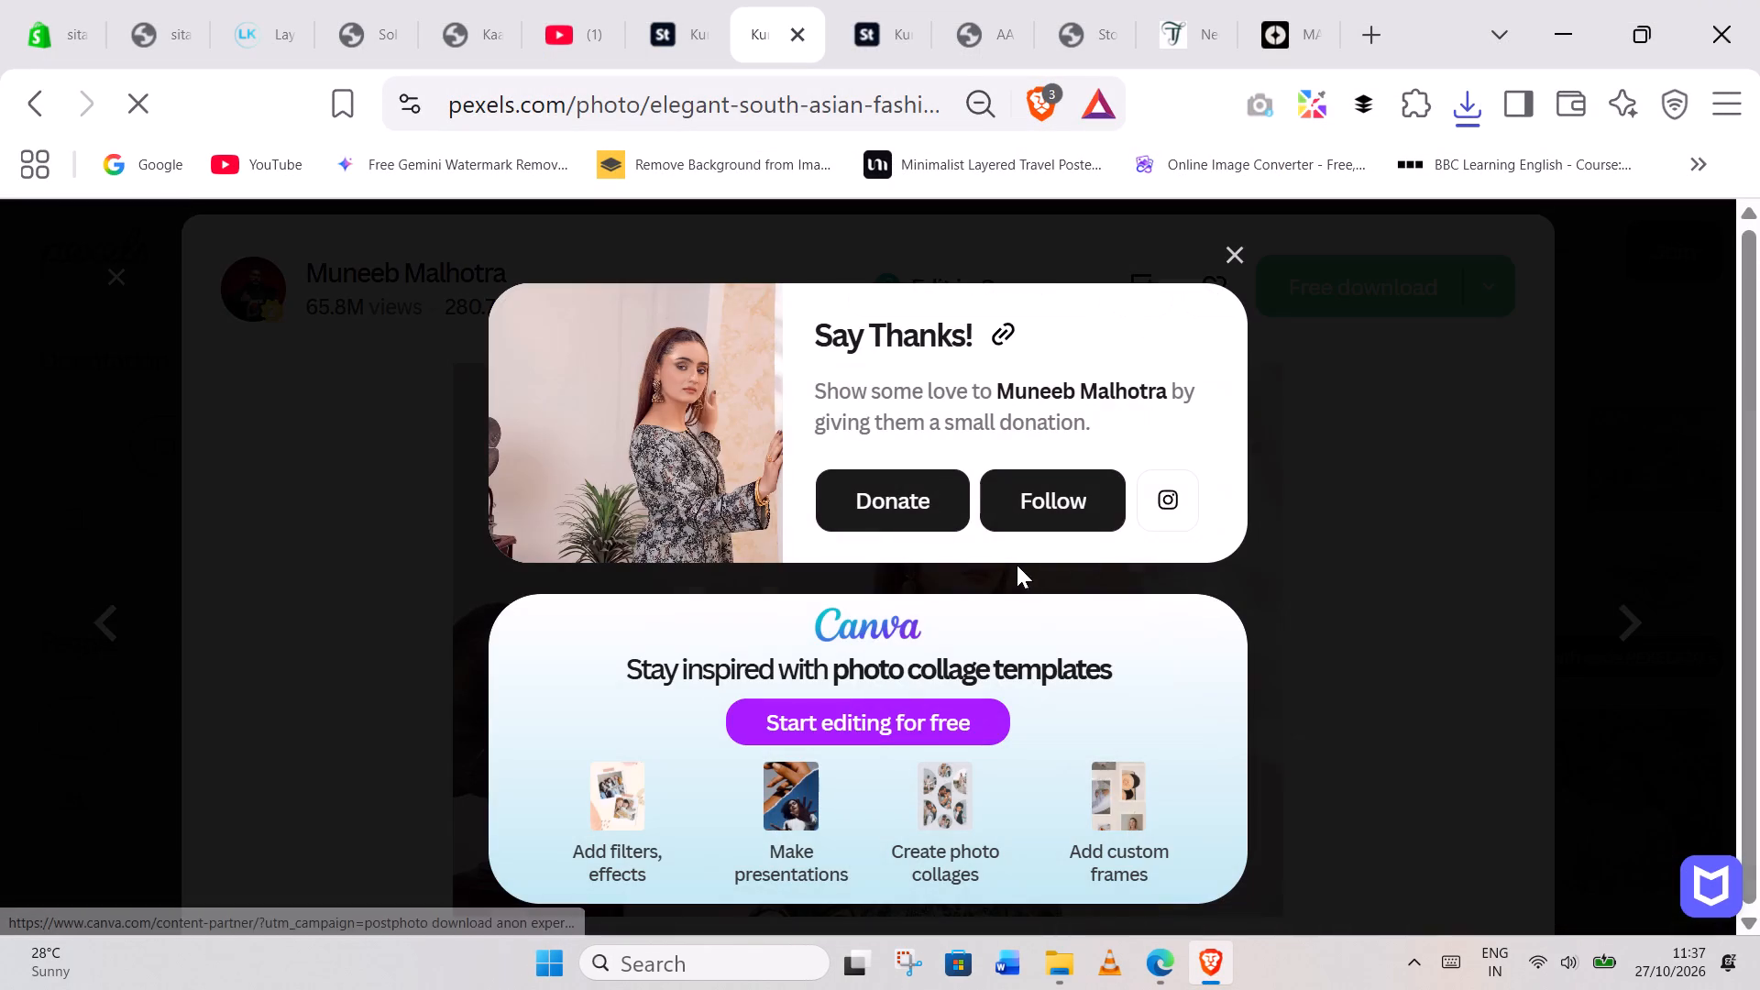
left_click(324, 275)
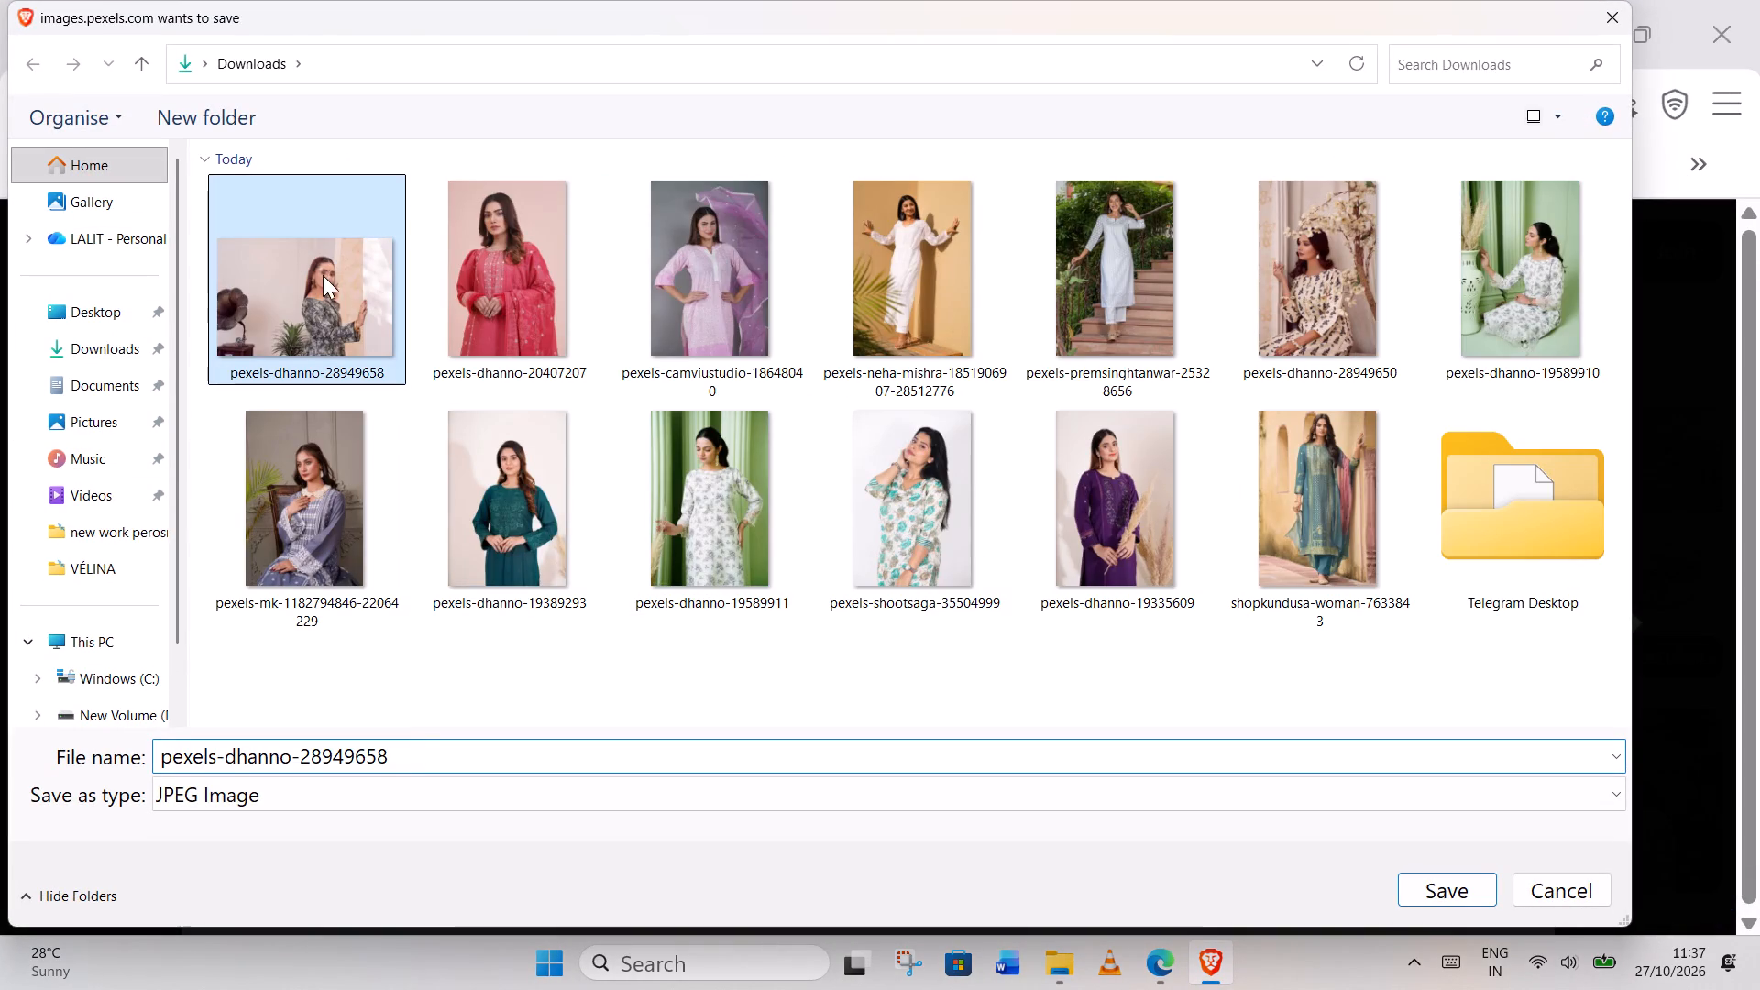
left_click(1446, 907)
left_click(936, 479)
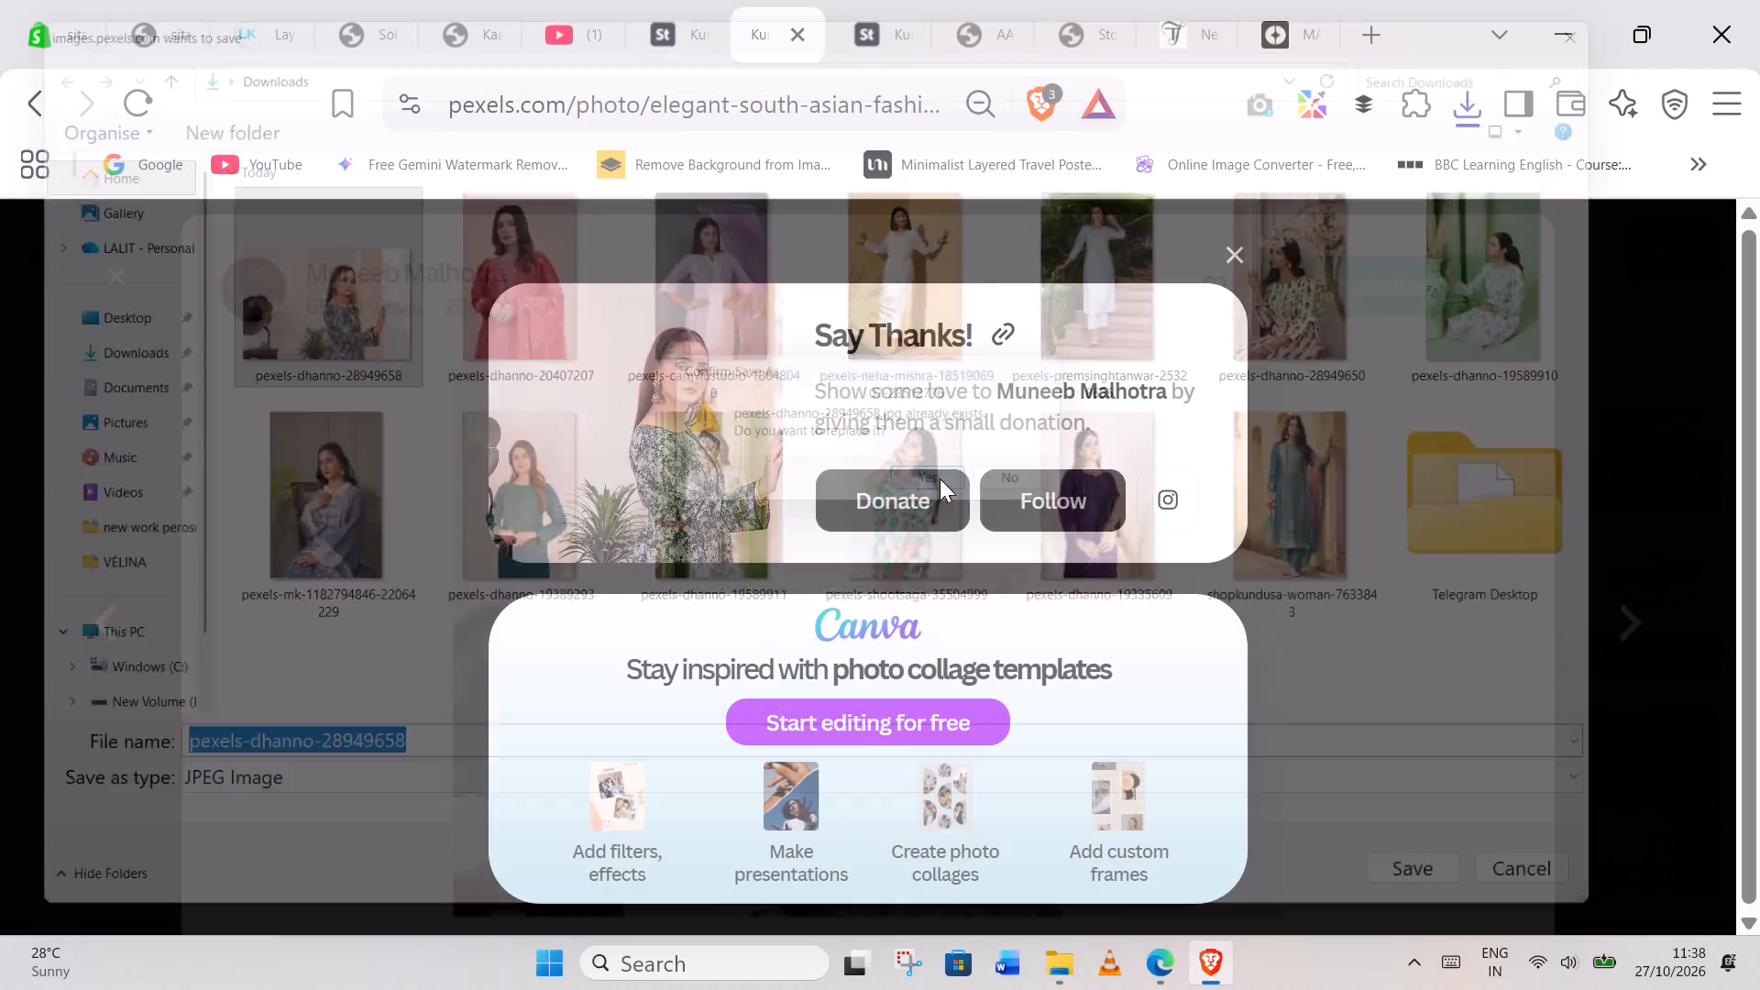
left_click(1248, 247)
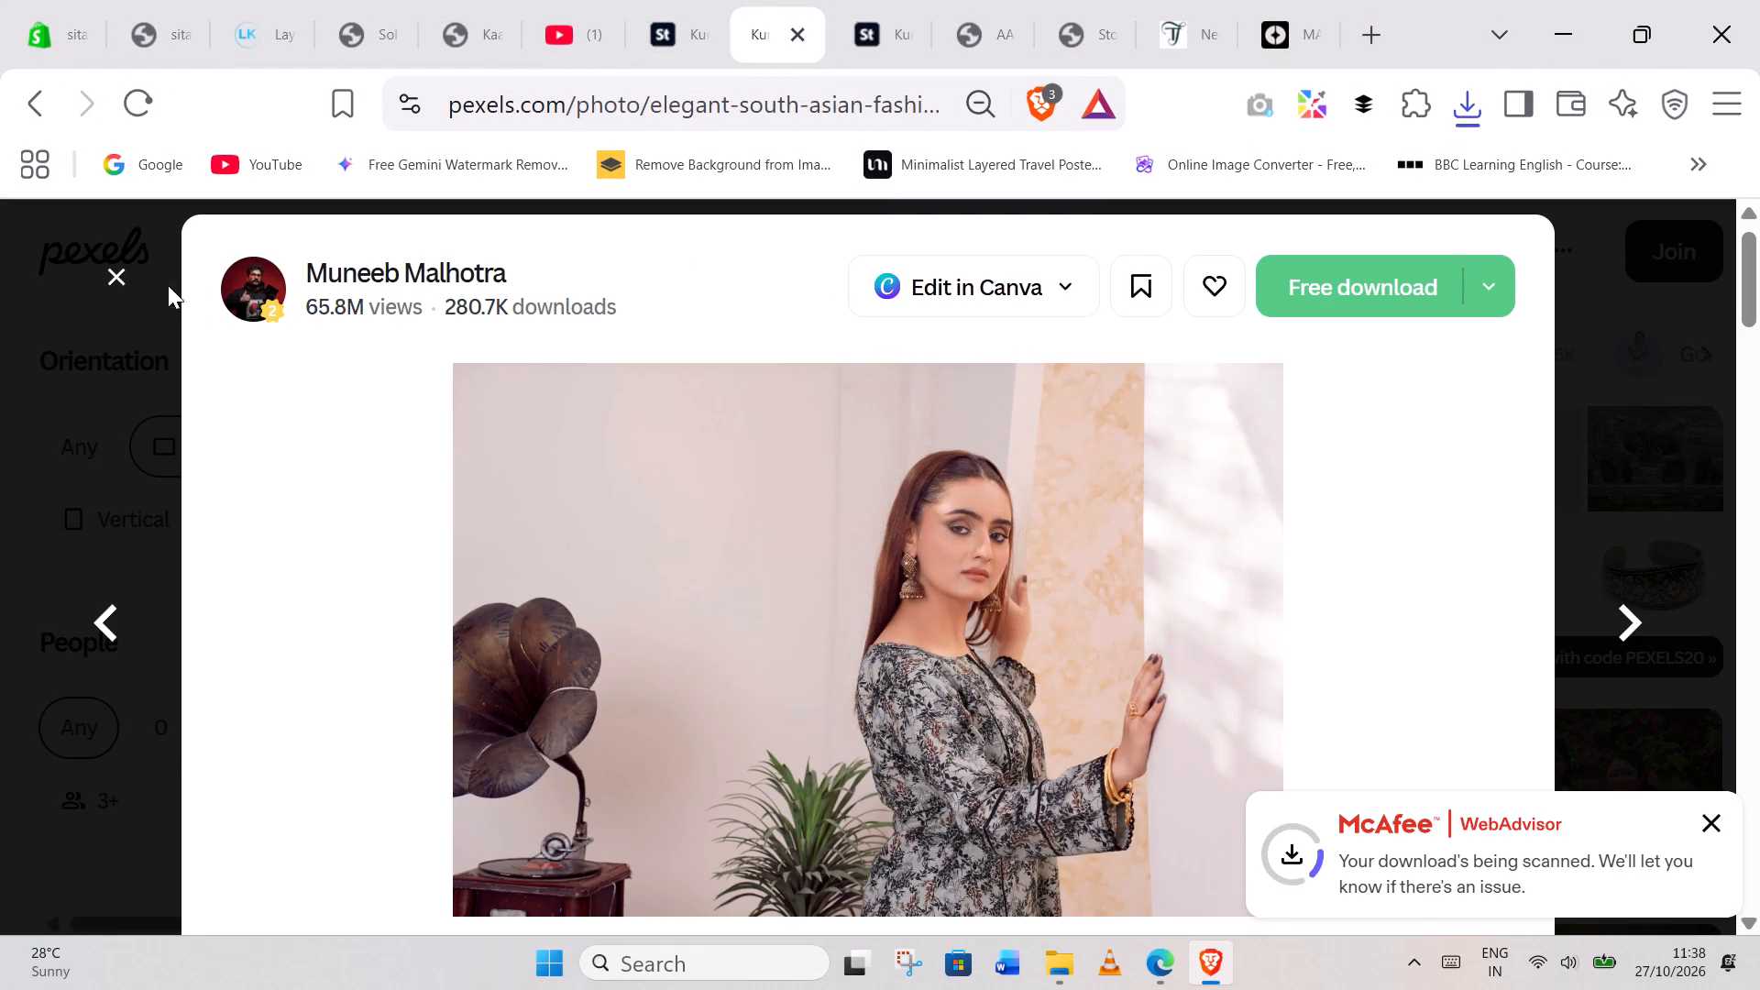
left_click(115, 267)
Find the photo of the woman in a pale embroidered kurti by a plant and download it at the original 6000x4000 size.
scroll(593, 525, "down", 3)
scroll(593, 525, "up", 3)
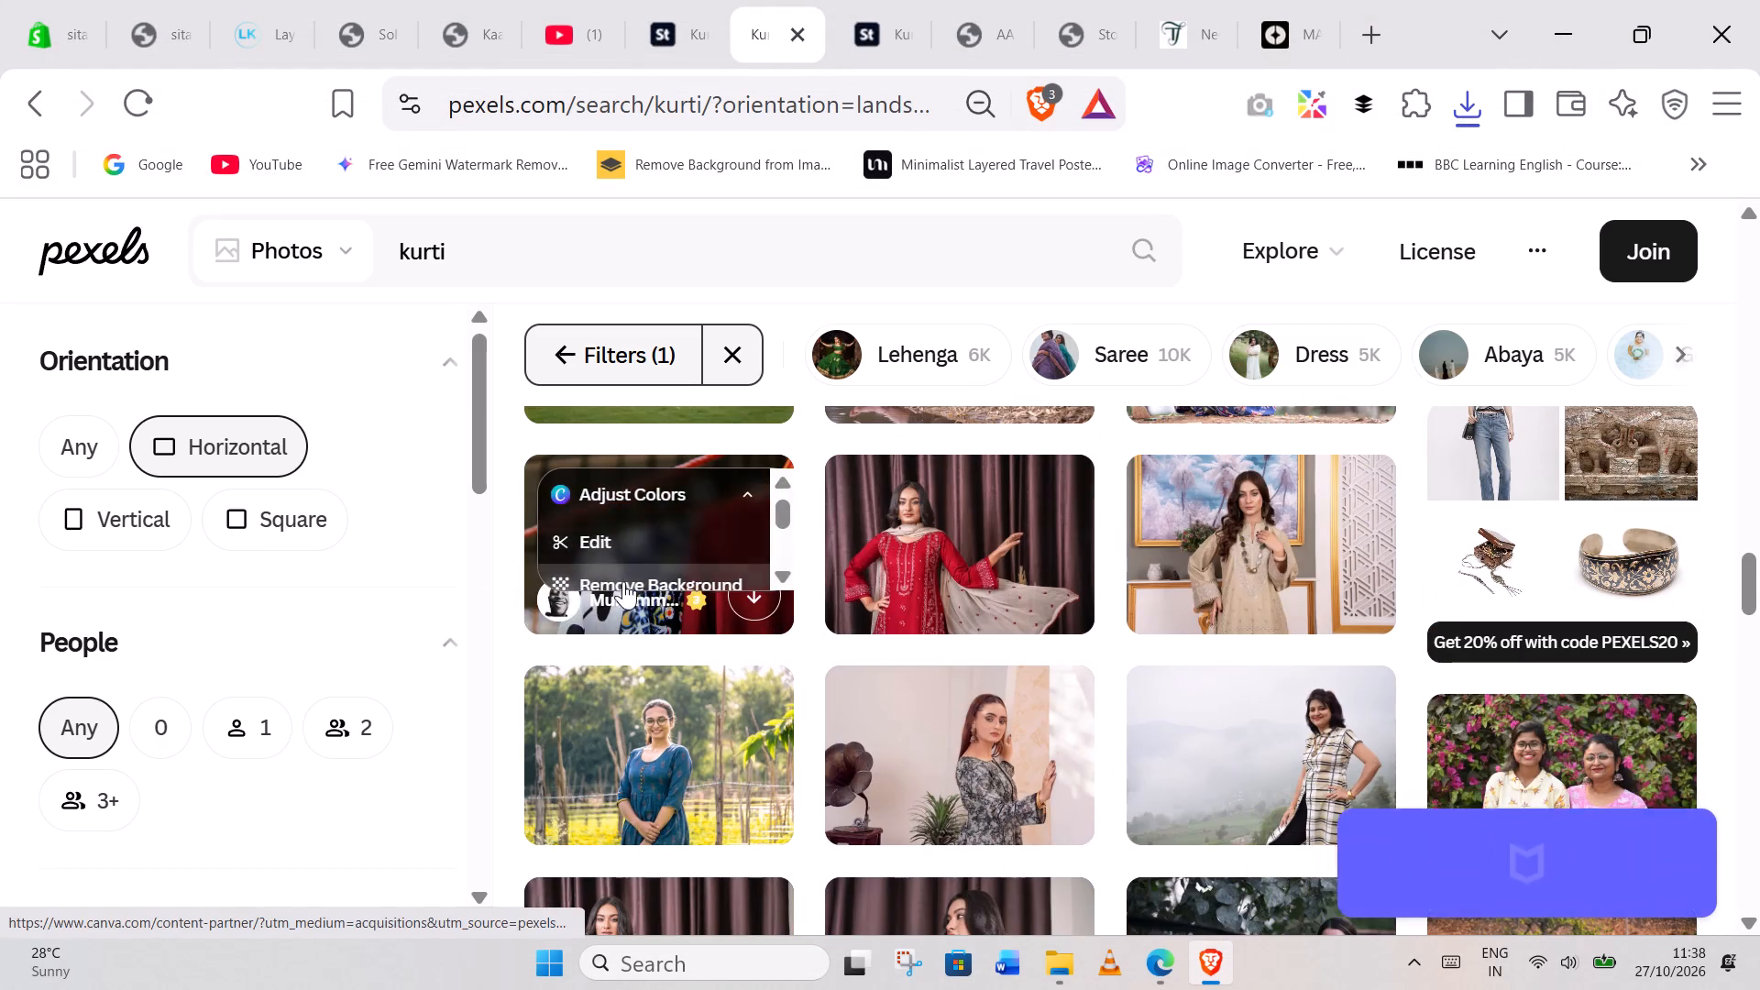
scroll(938, 533, "down", 6)
scroll(733, 743, "down", 3)
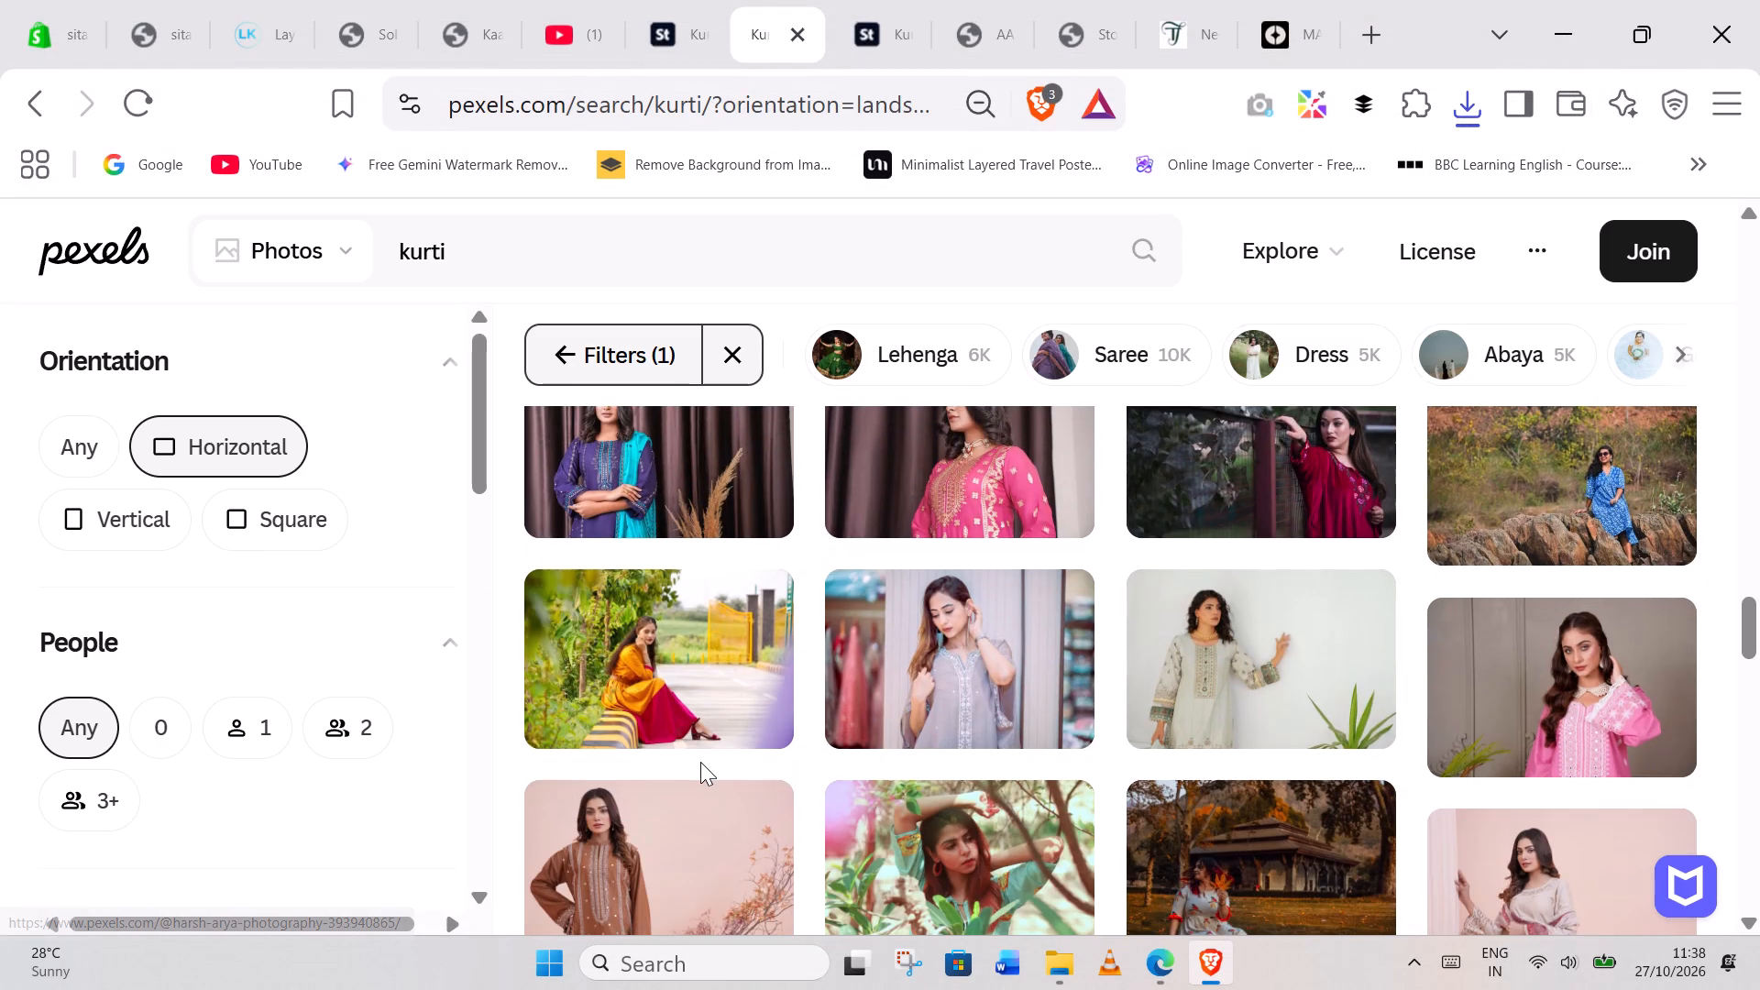
left_click(1281, 657)
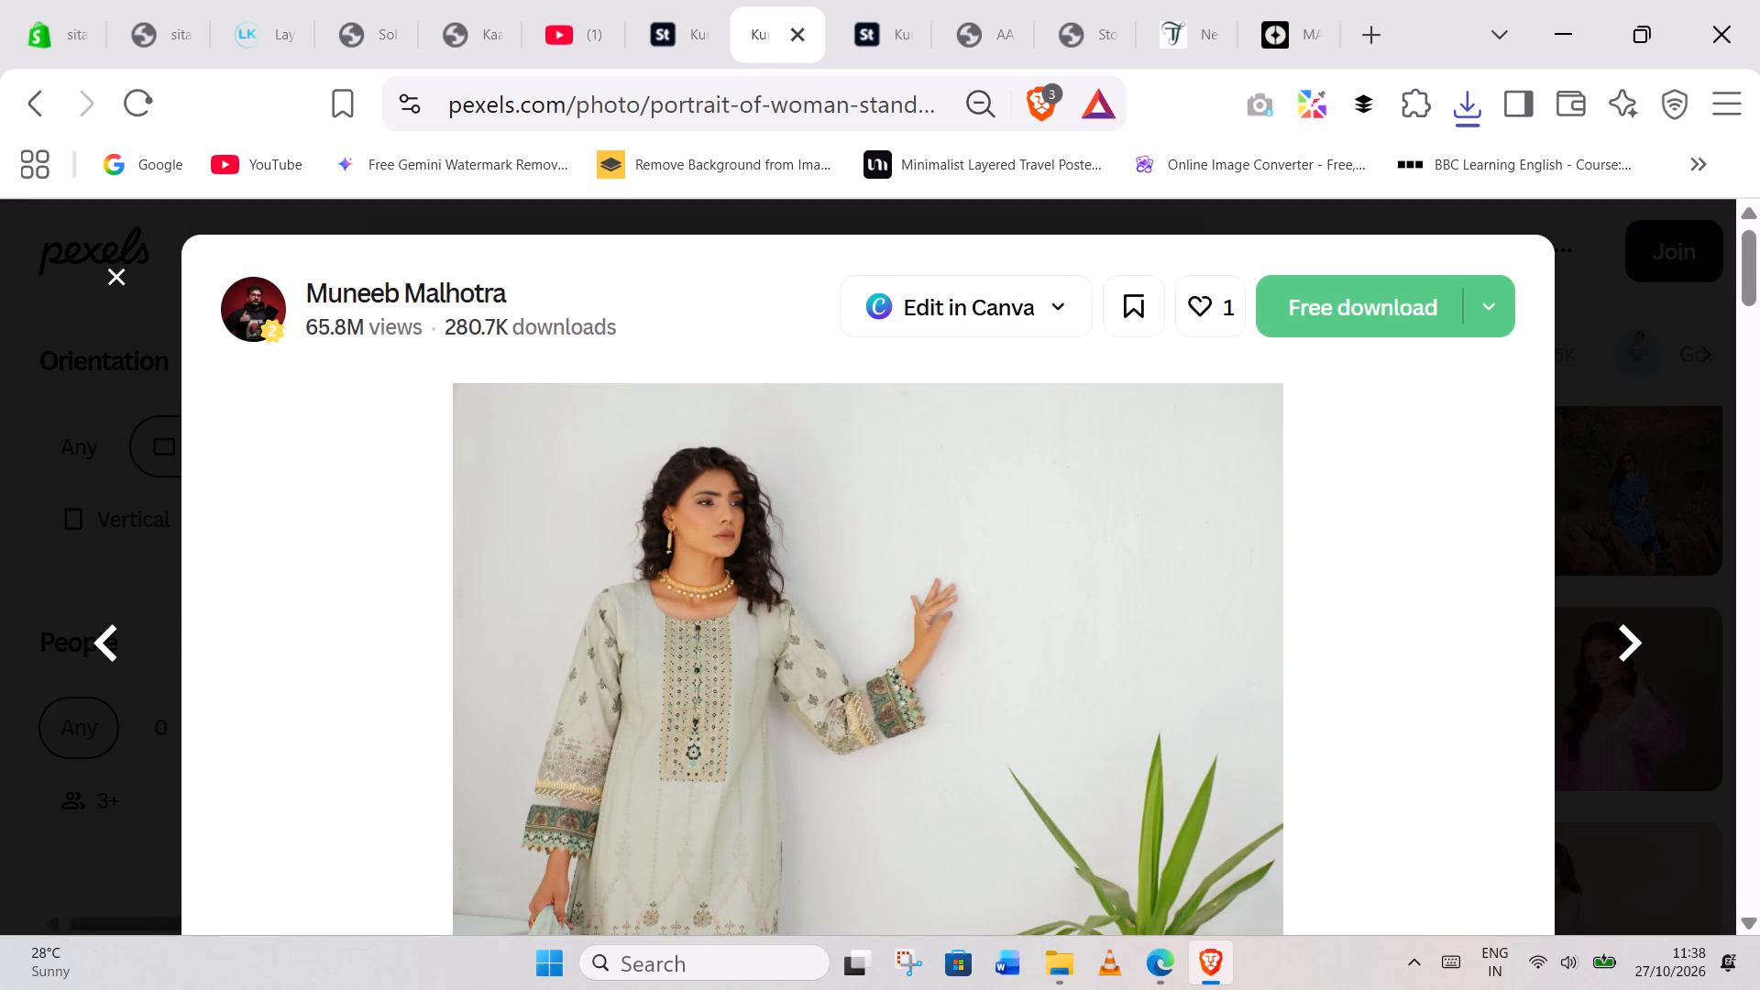
left_click(1490, 306)
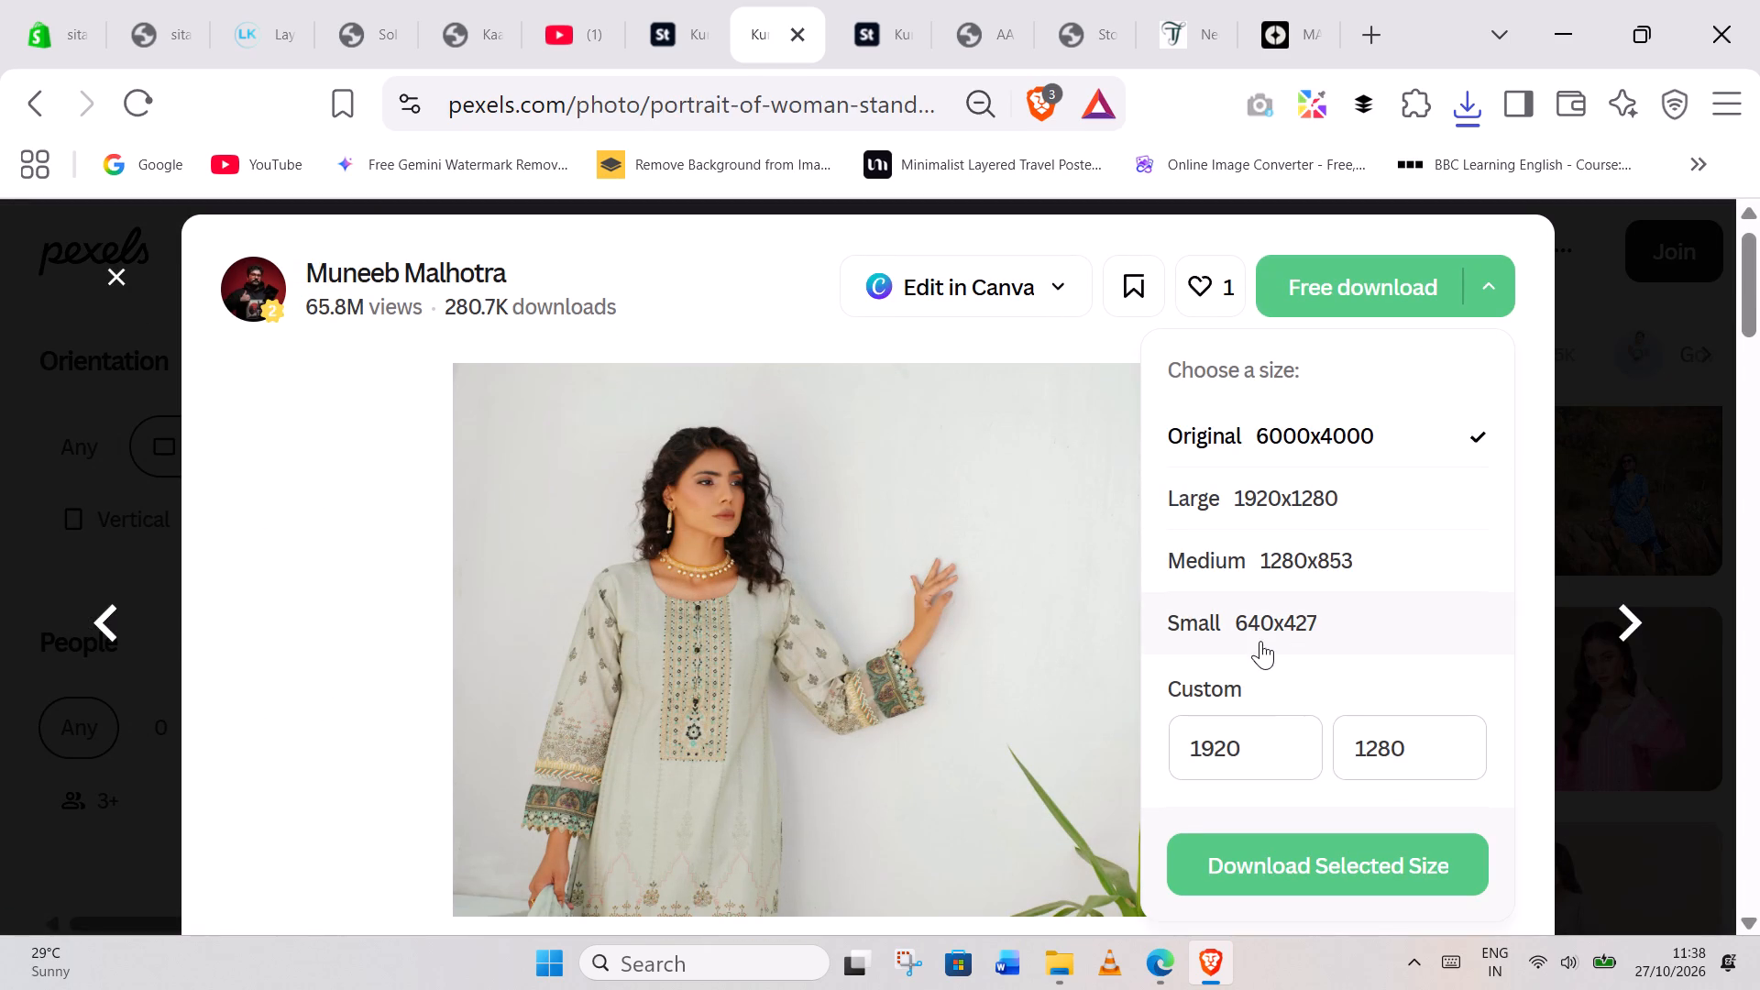
left_click(1250, 850)
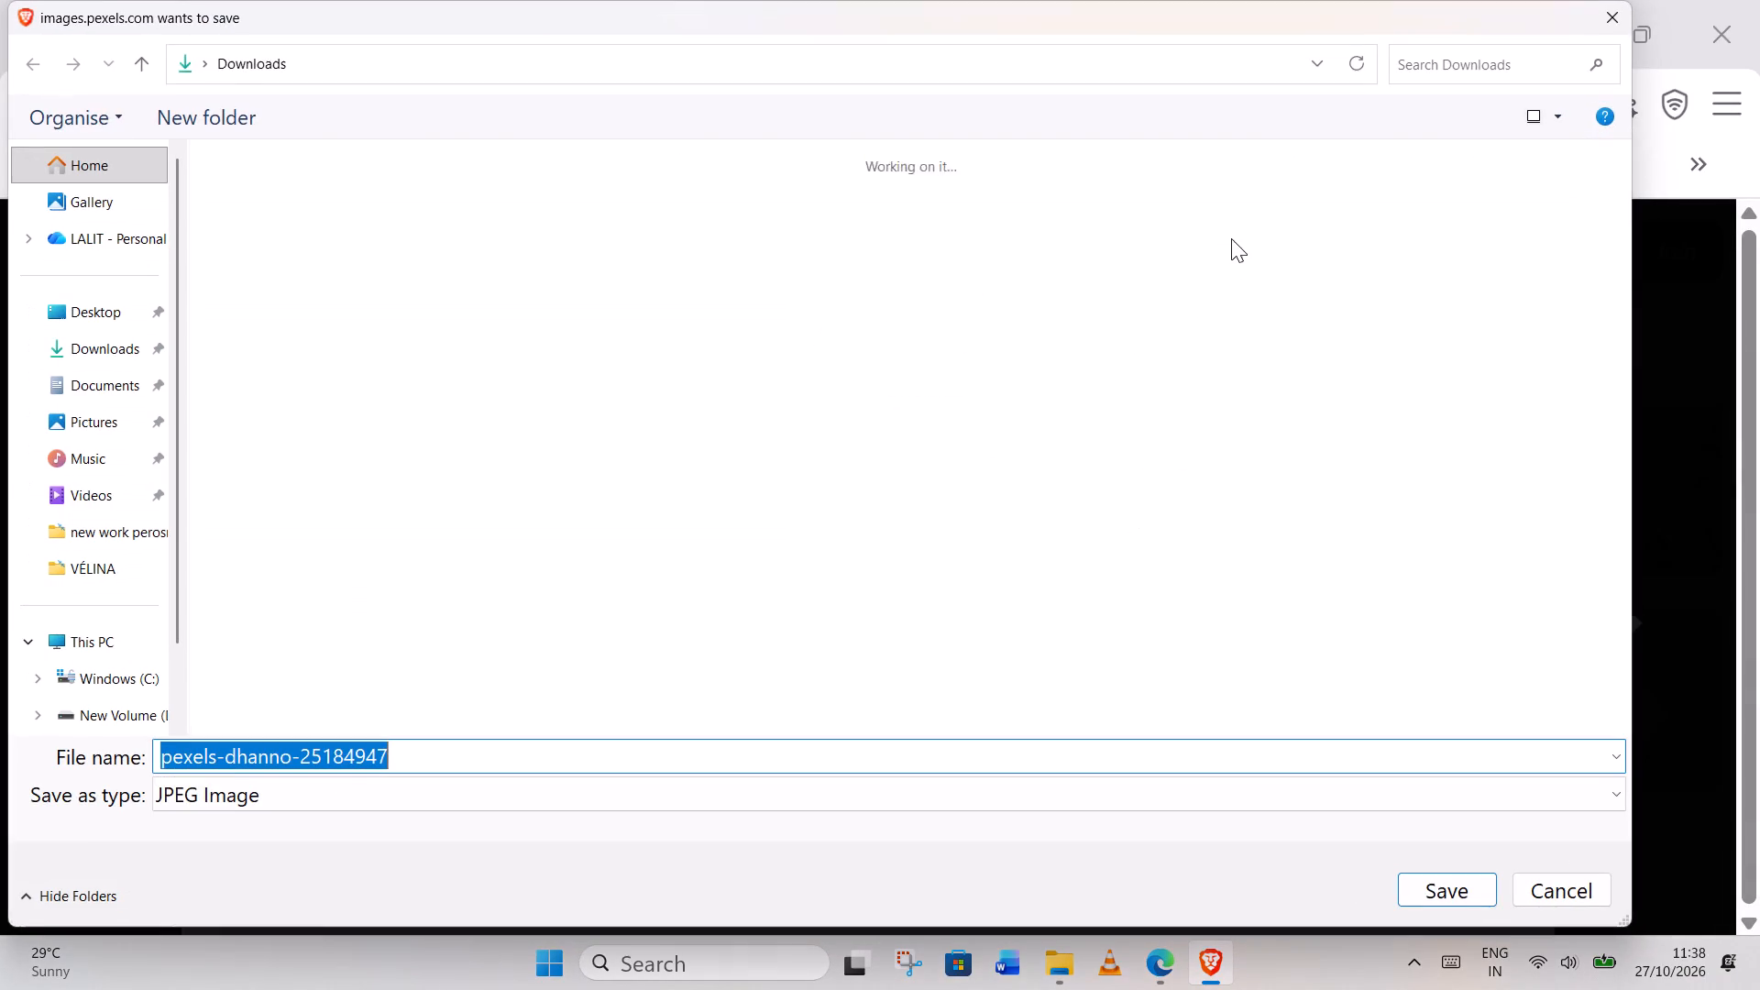
left_click(1445, 874)
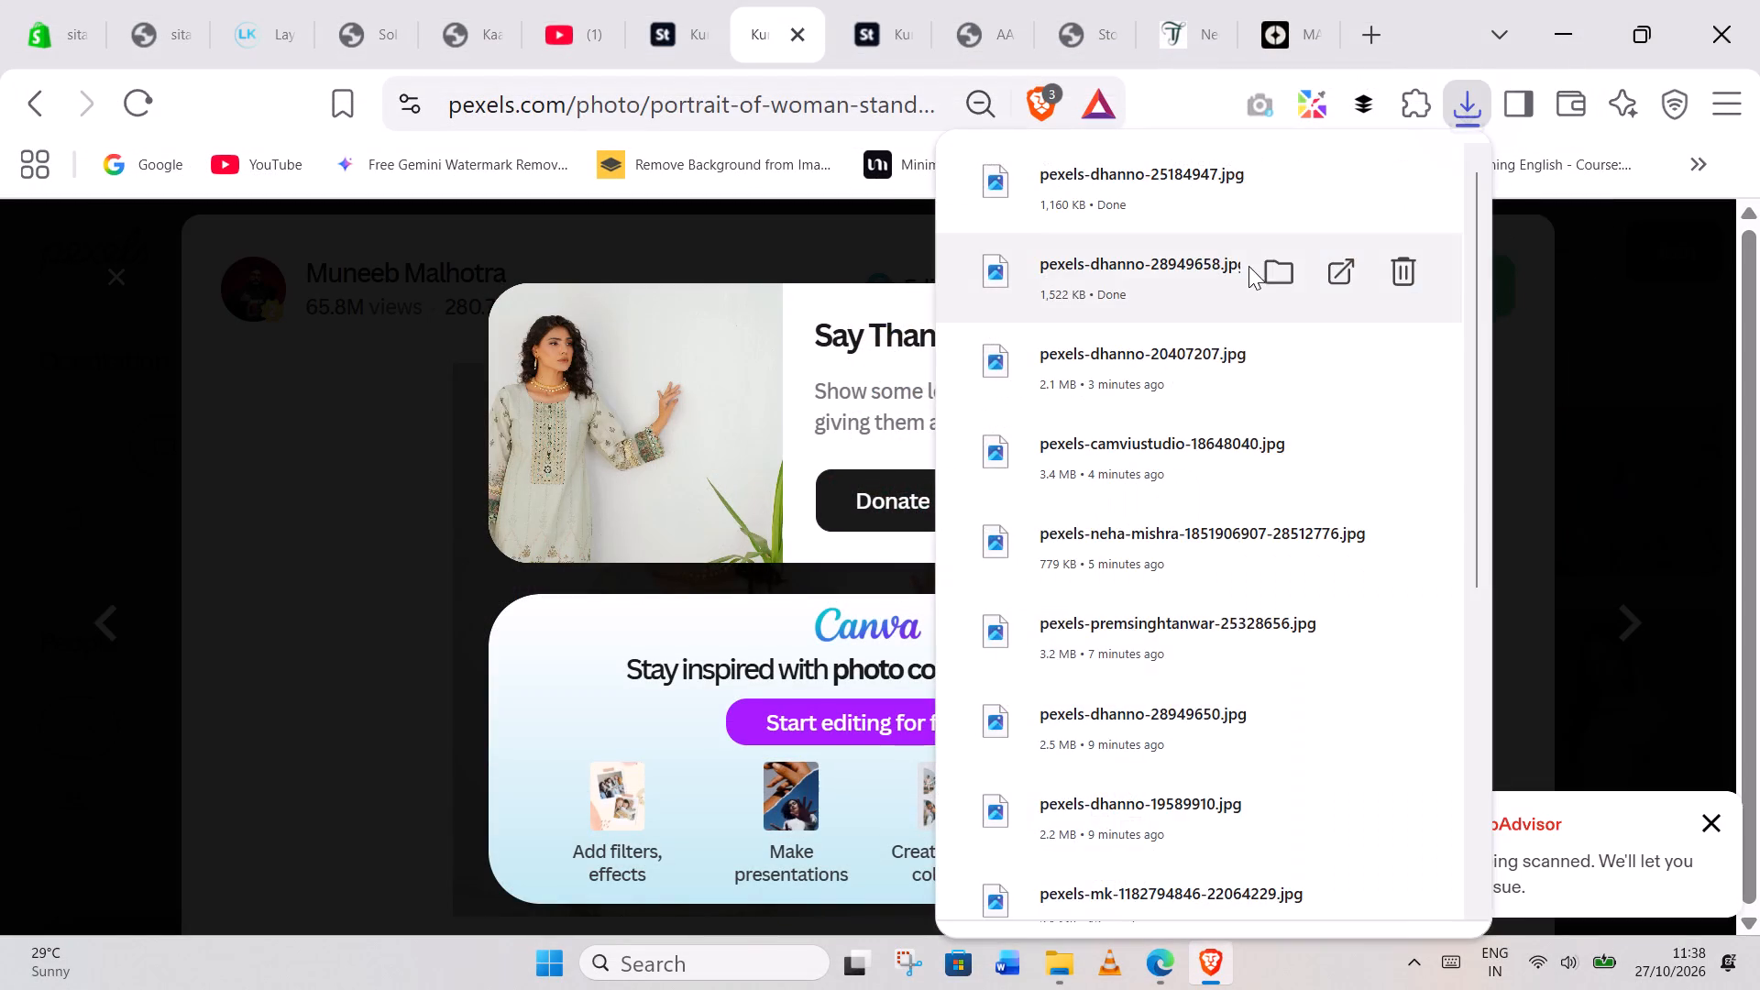
left_click(837, 244)
left_click(832, 244)
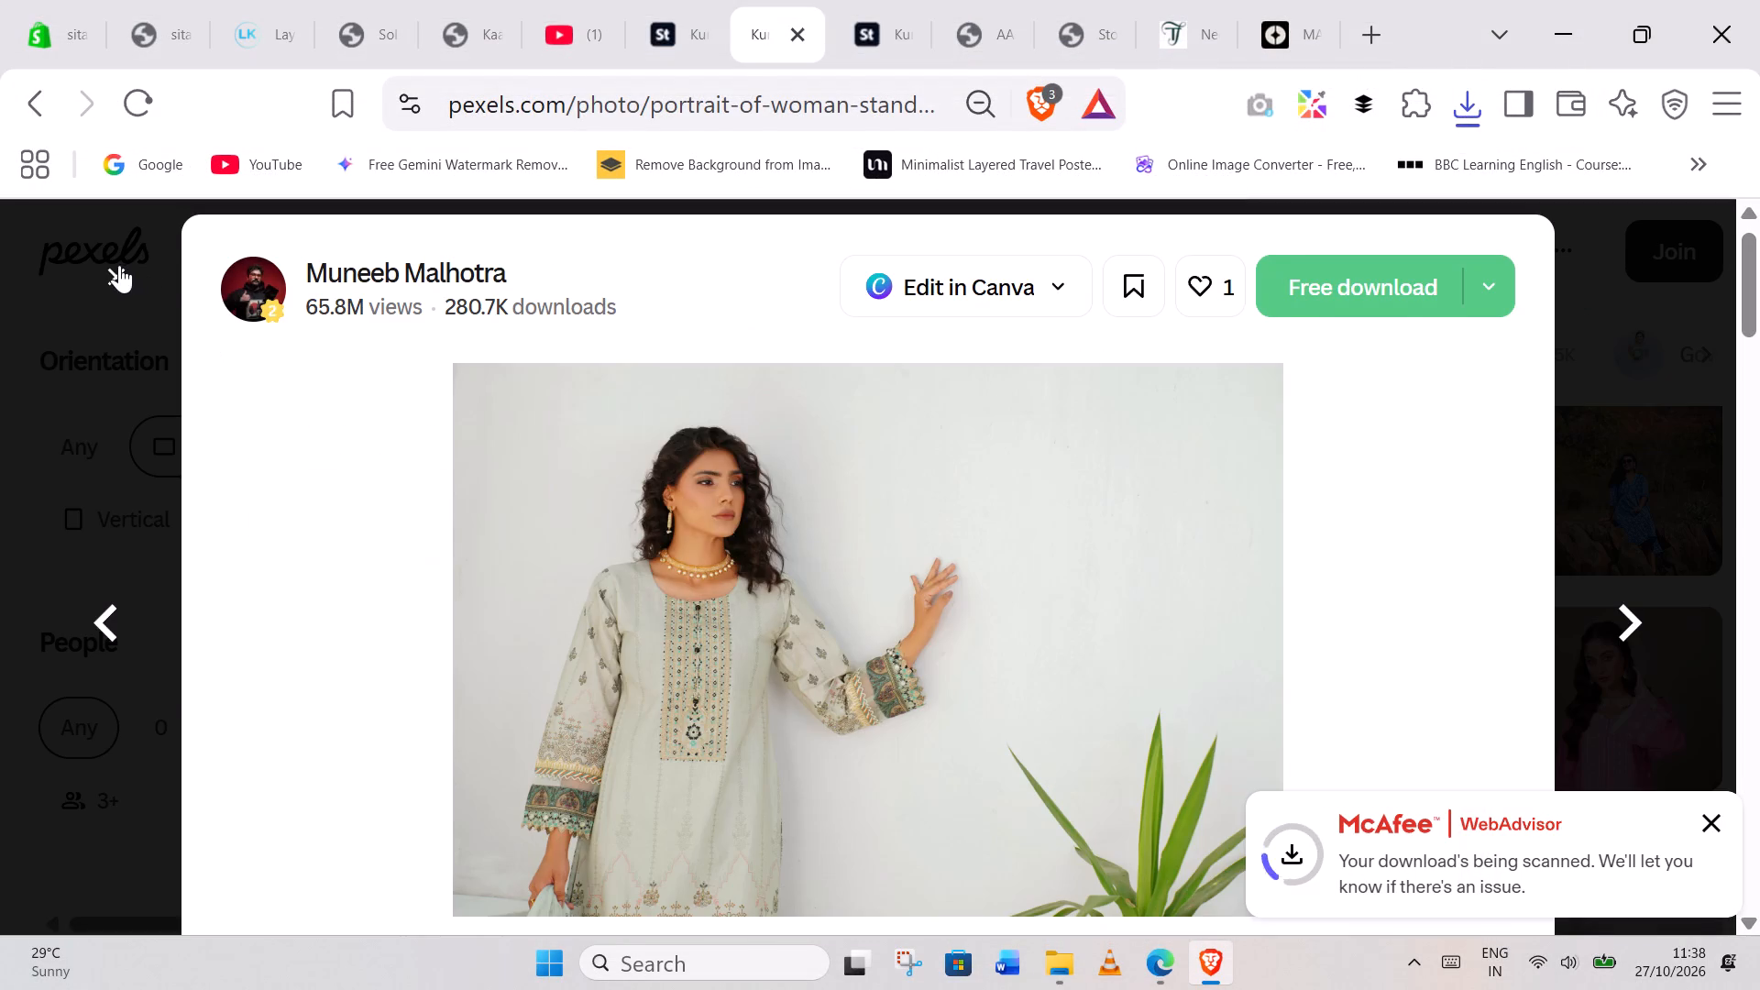
left_click(119, 265)
Finish browsing the kurti photos and go back to the Sitara home page in the Shopify theme editor.
scroll(599, 600, "down", 2)
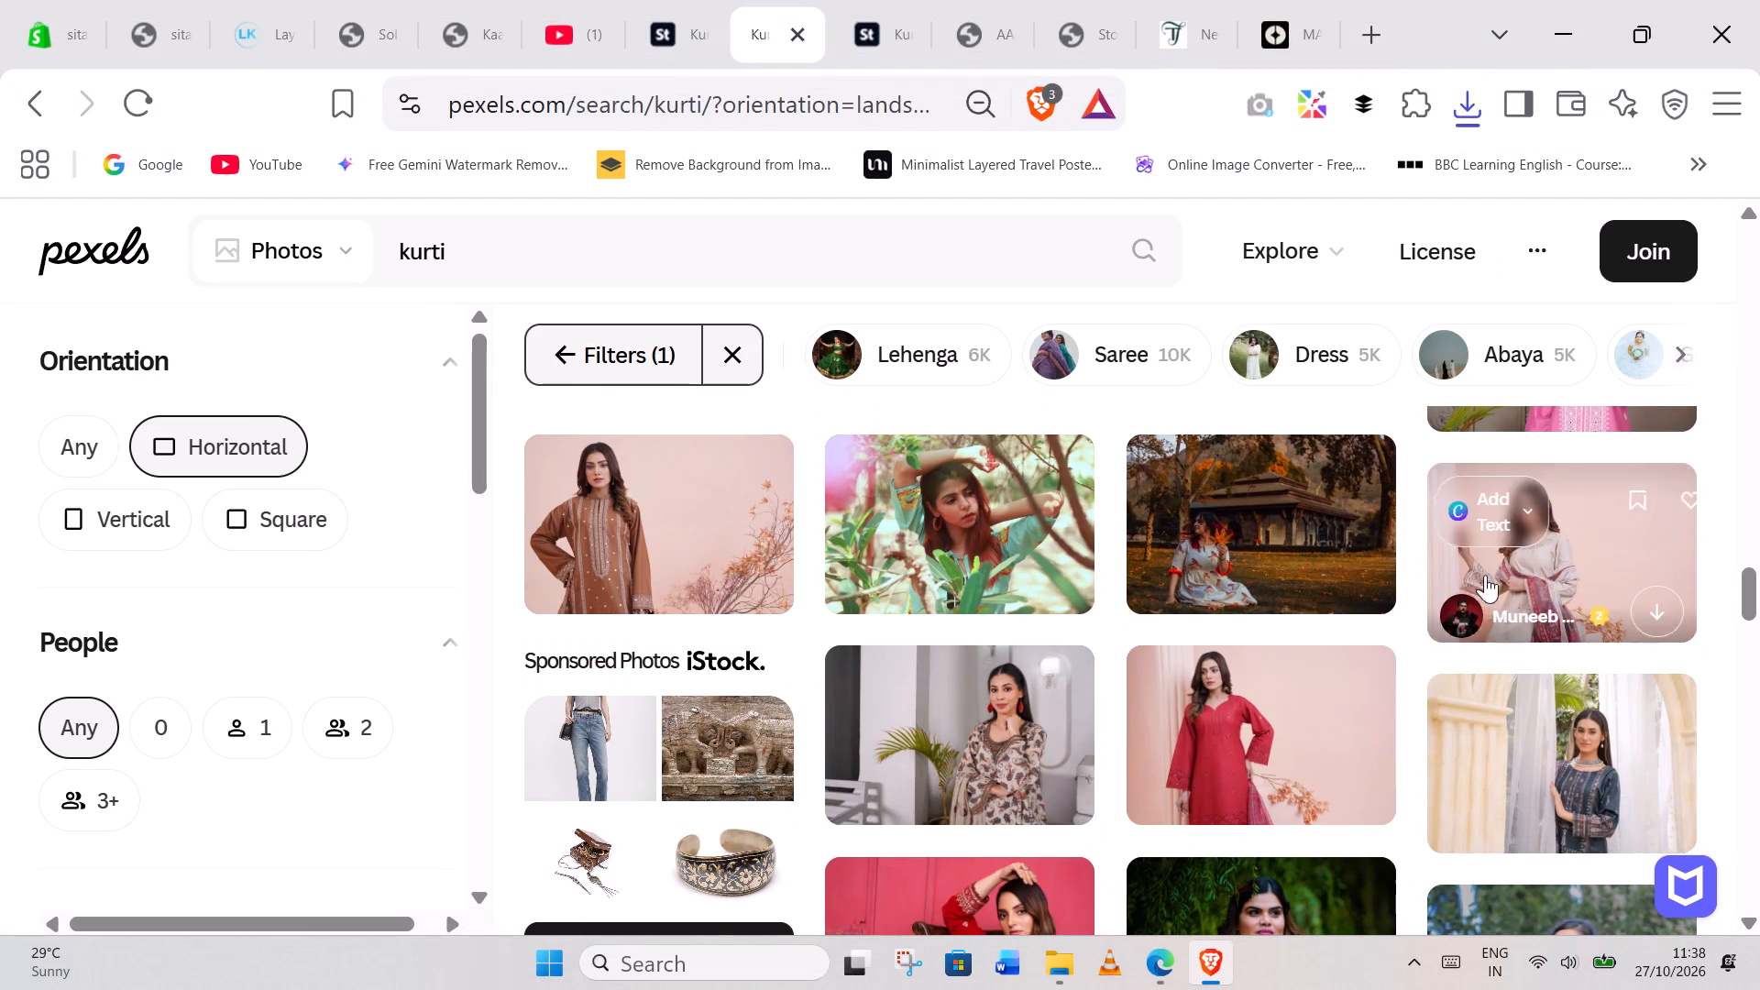
scroll(1231, 753, "down", 3)
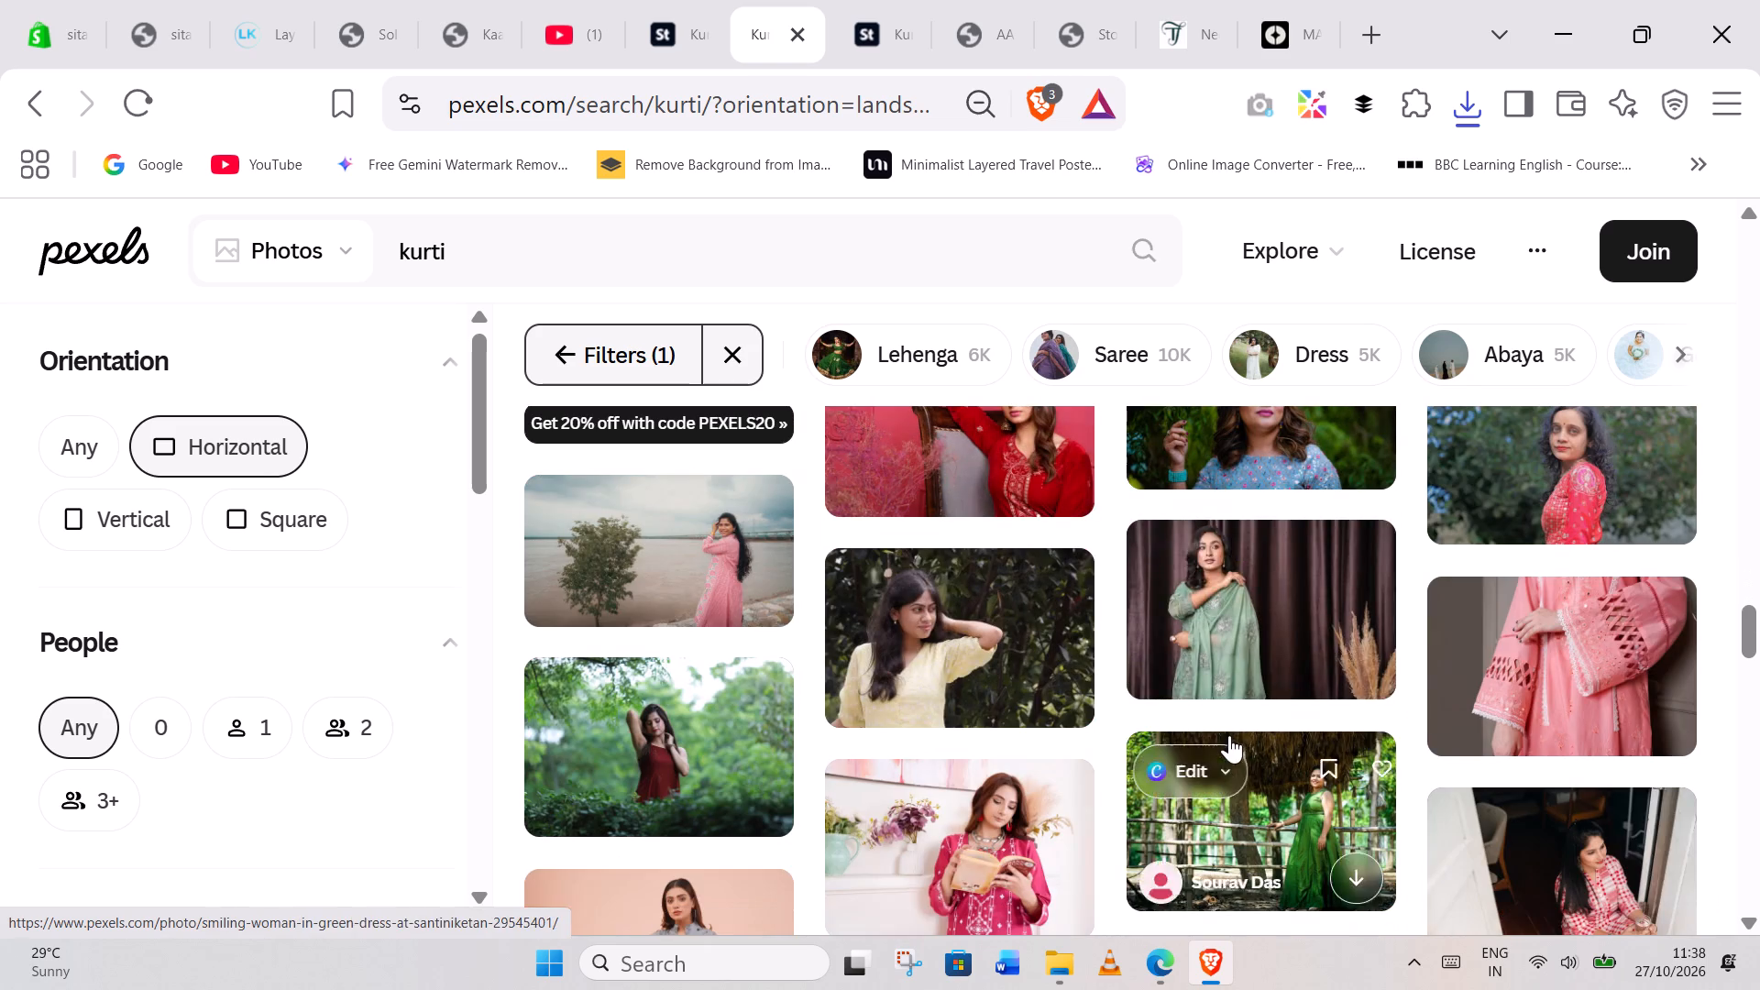
left_click(567, 0)
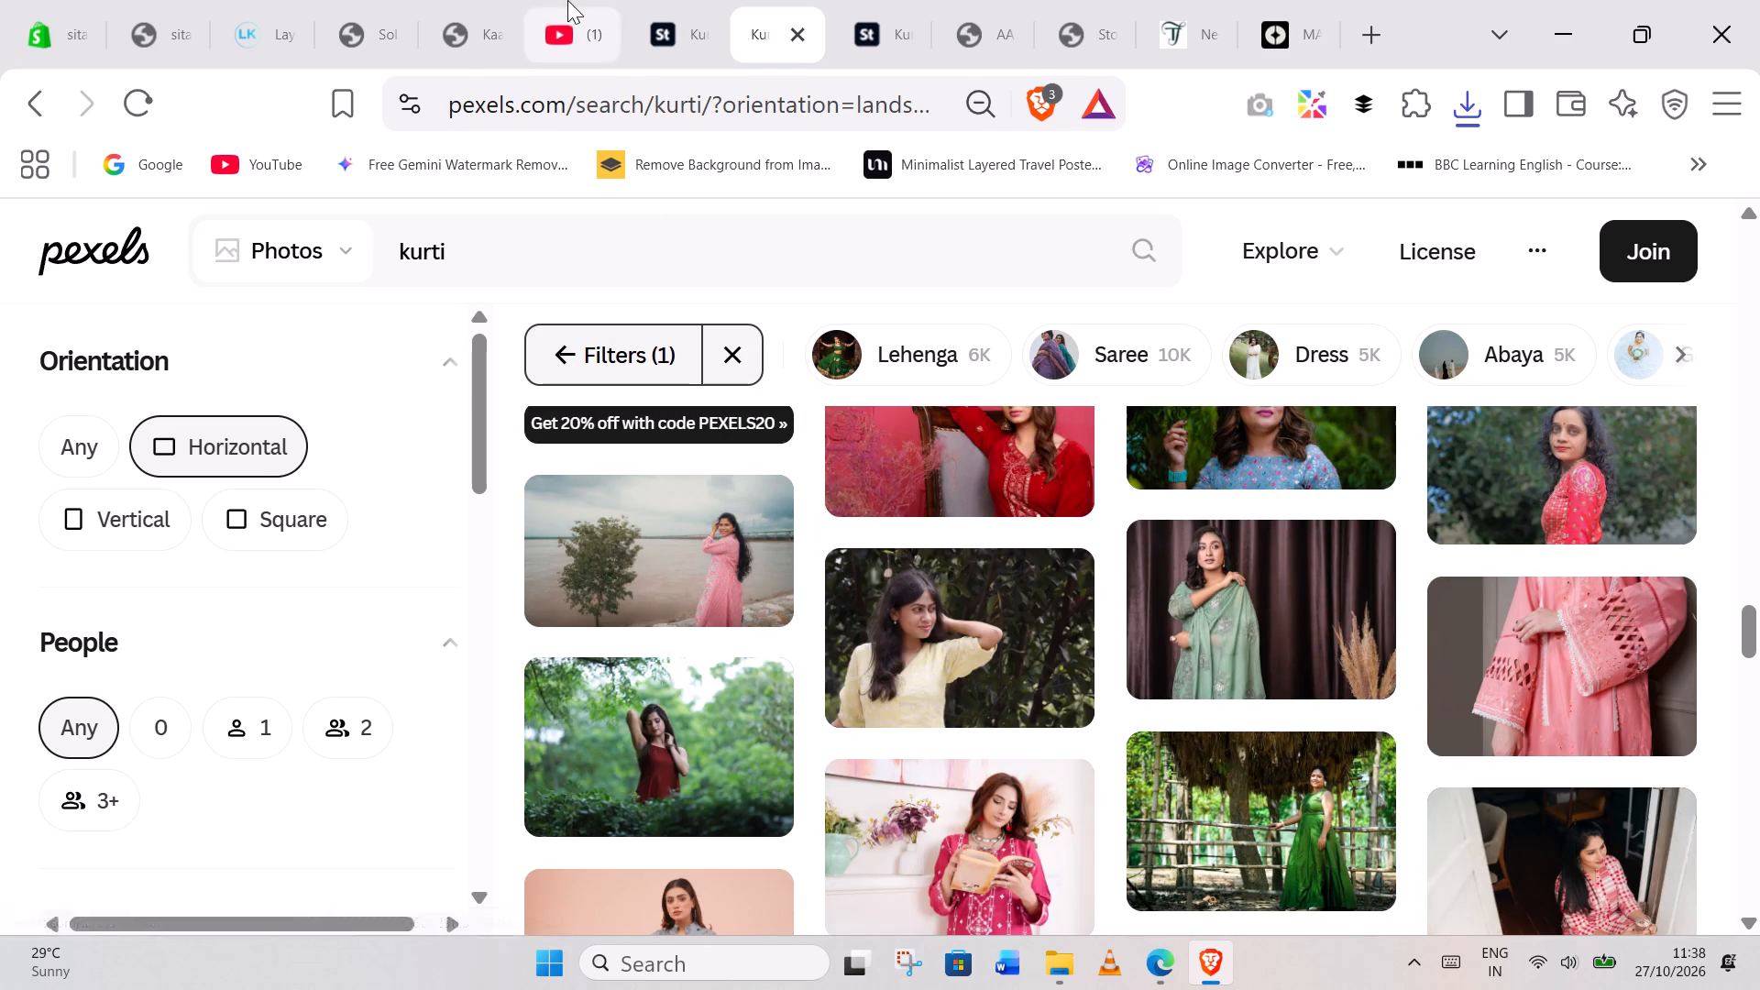
left_click(658, 0)
left_click(174, 0)
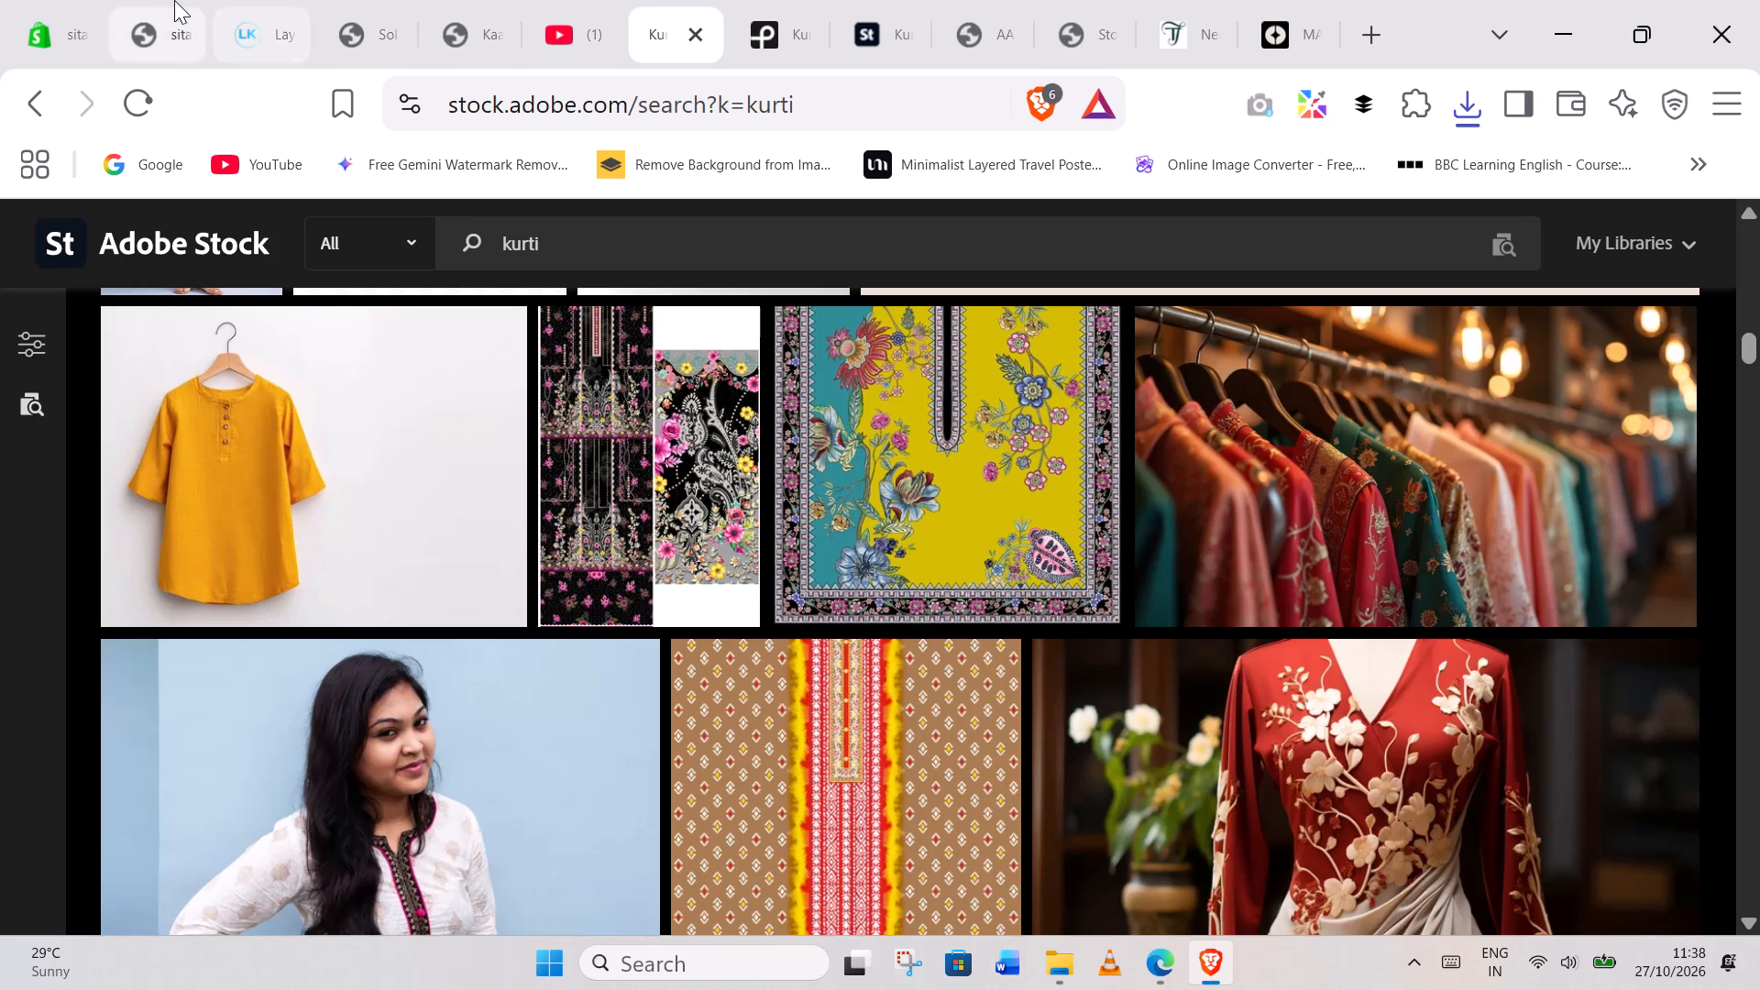
left_click(34, 0)
scroll(530, 452, "up", 6)
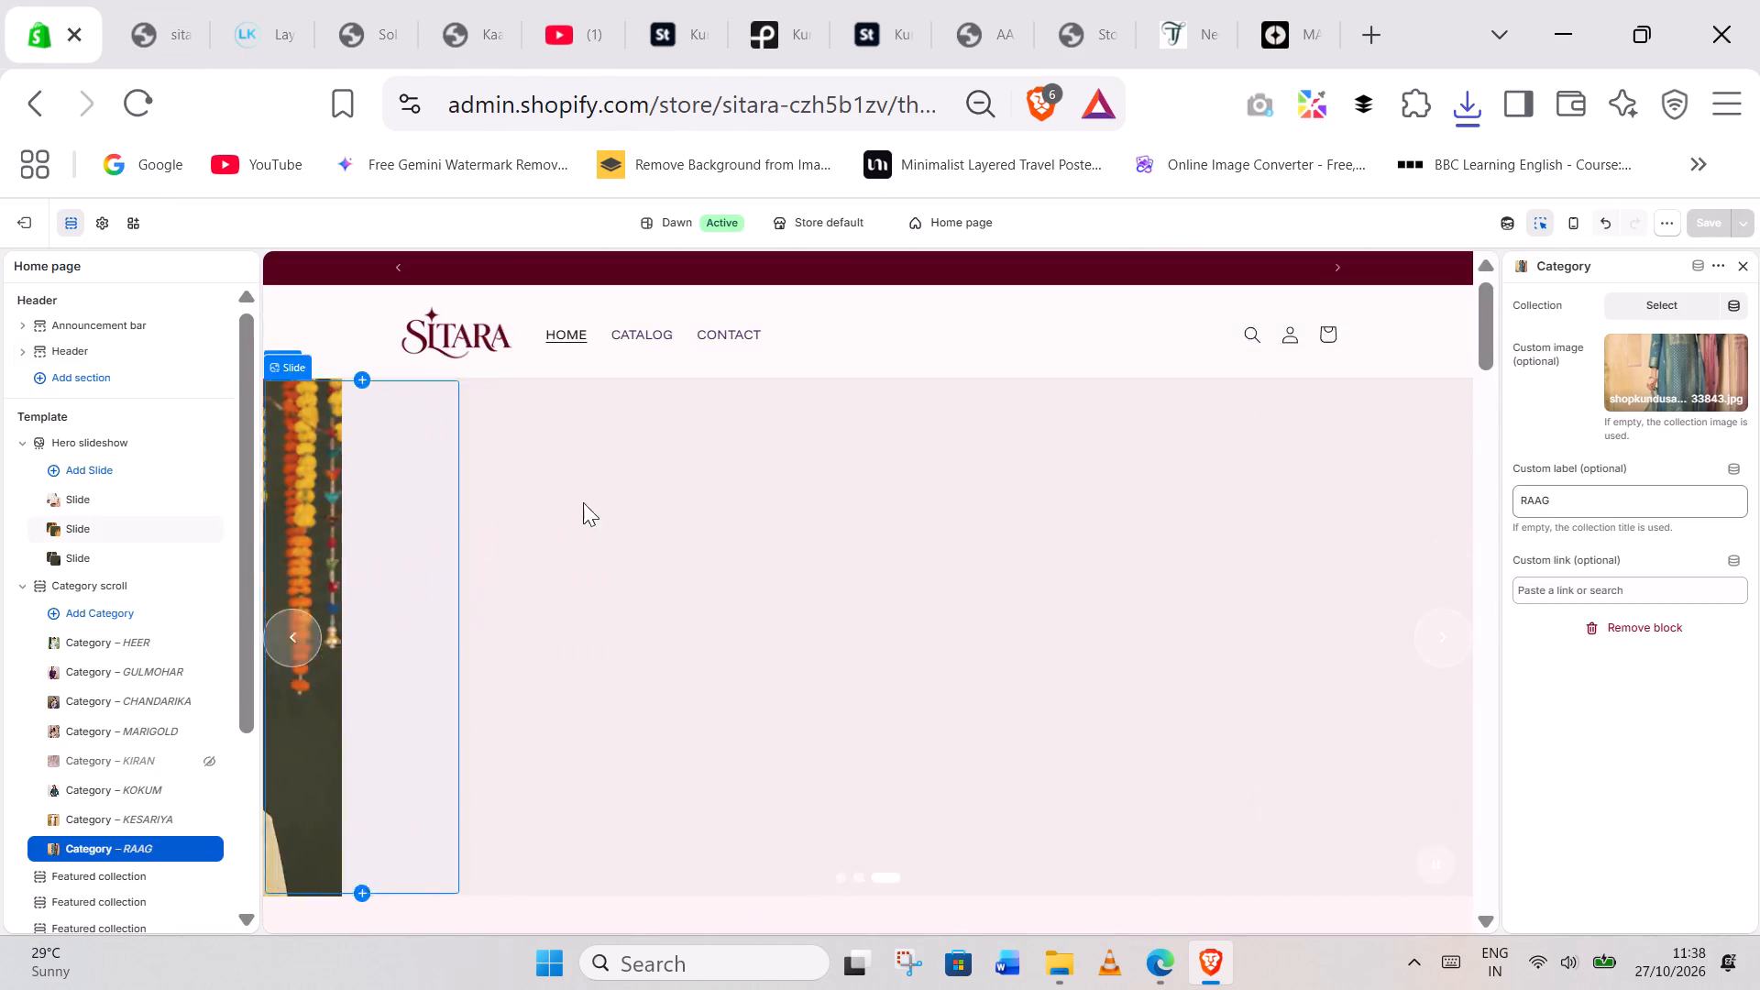
scroll(663, 553, "down", 2)
Add two new slides to the home page's Hero slideshow.
left_click(450, 432)
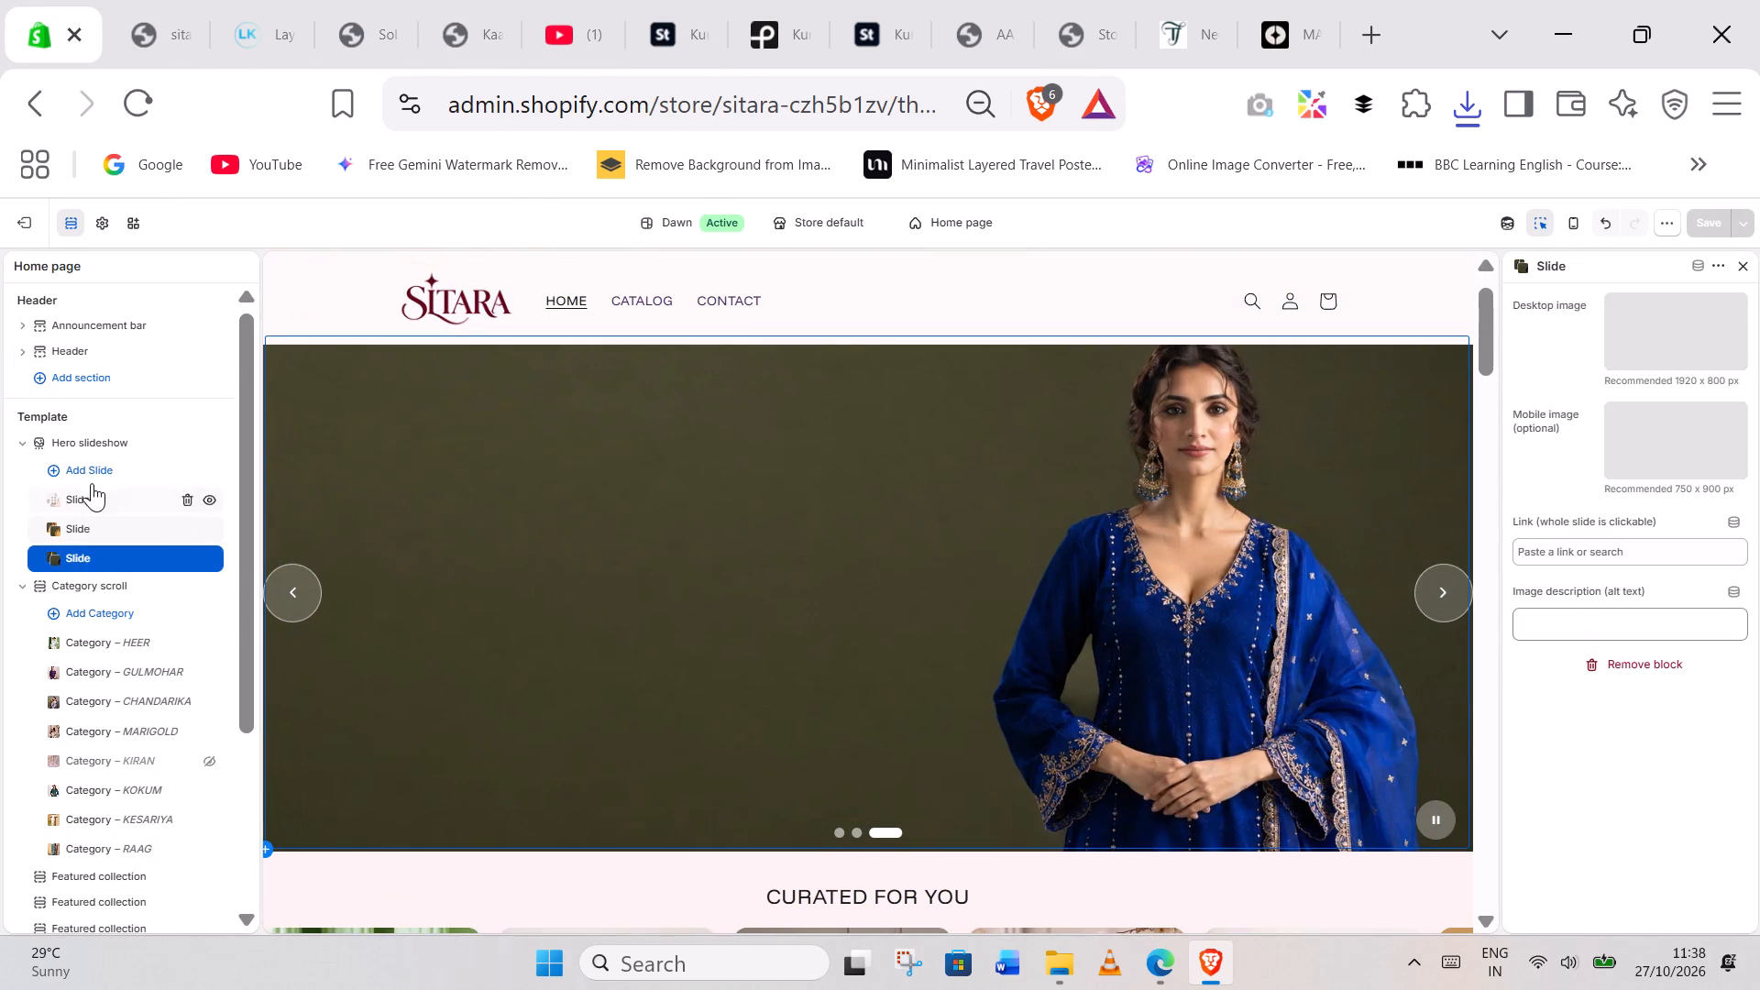
left_click(92, 473)
left_click(92, 473)
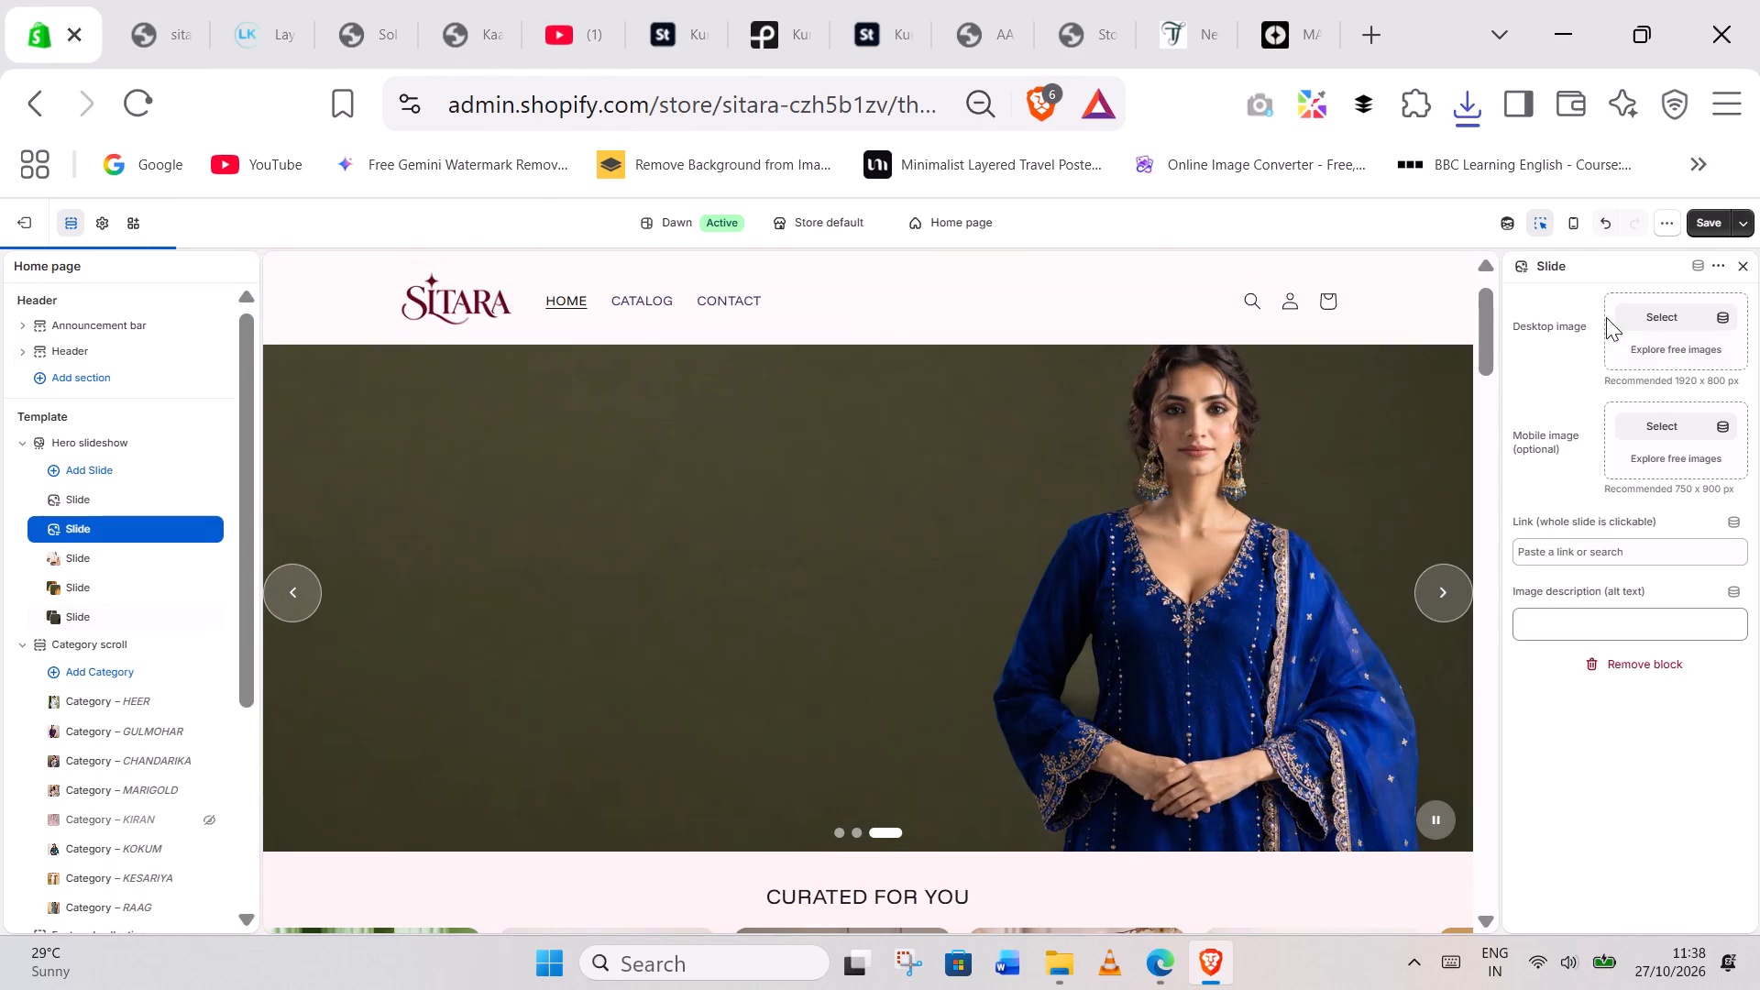
Upload pexels-dhanno-28949658 from Downloads for the desktop image of the first new slide.
left_click(1655, 319)
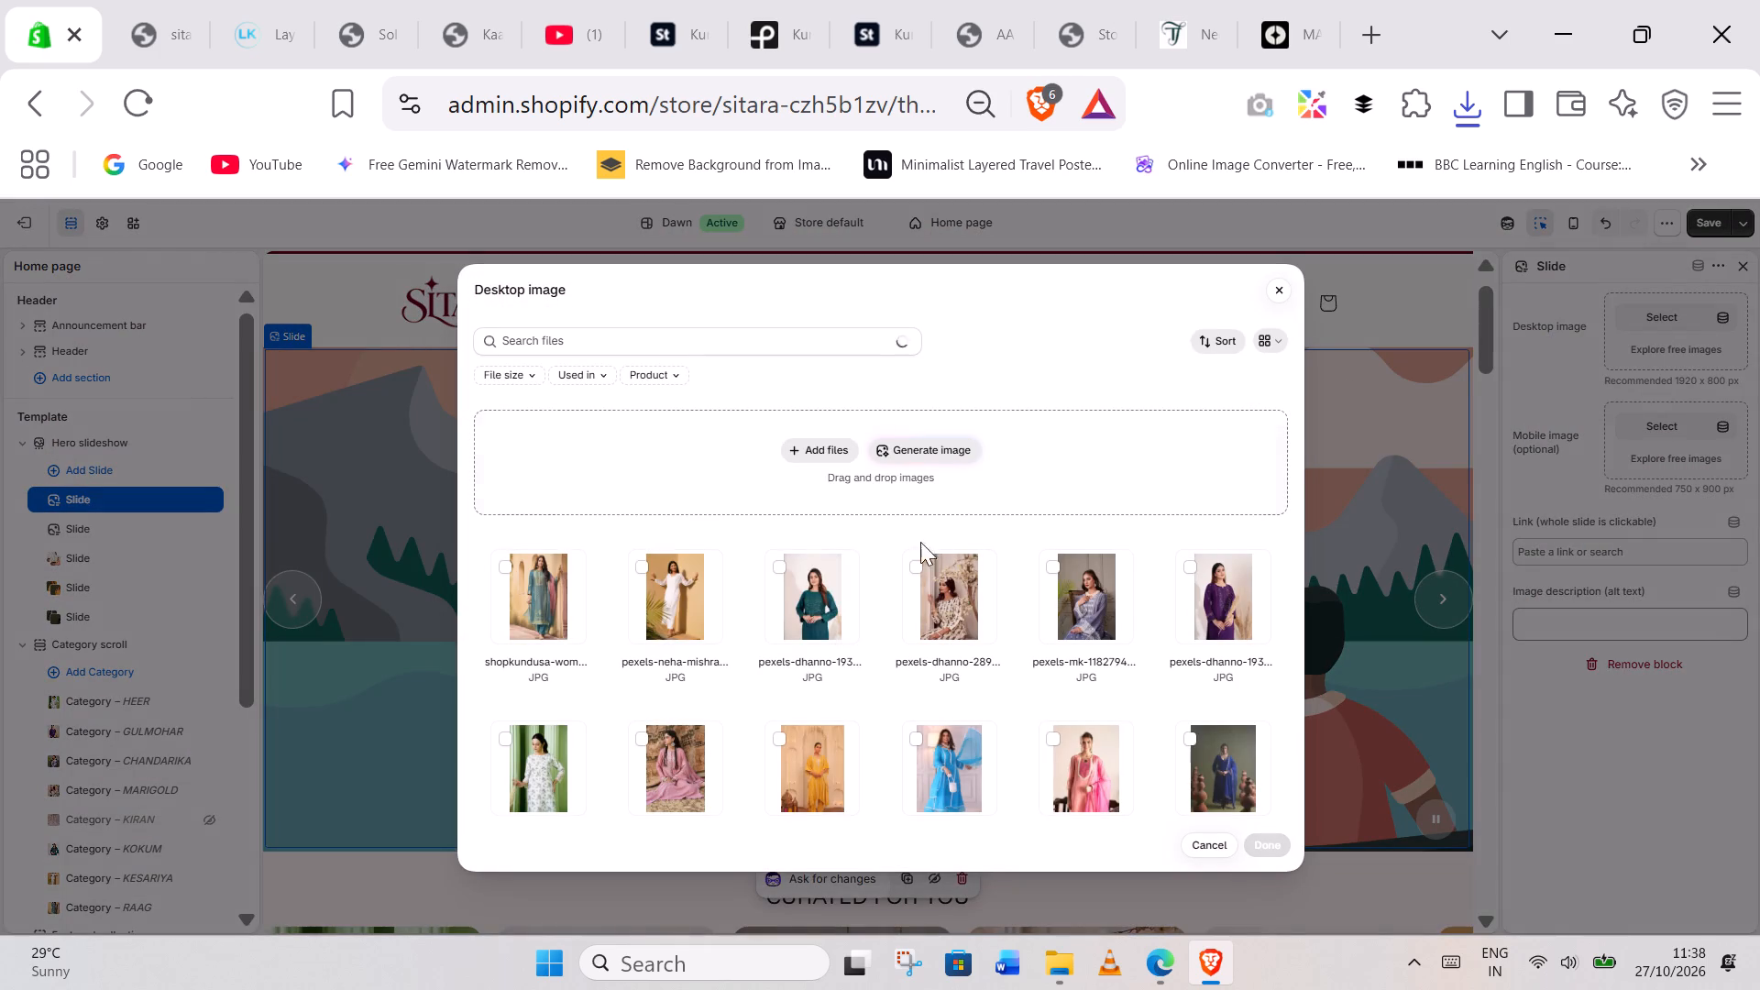
left_click(801, 470)
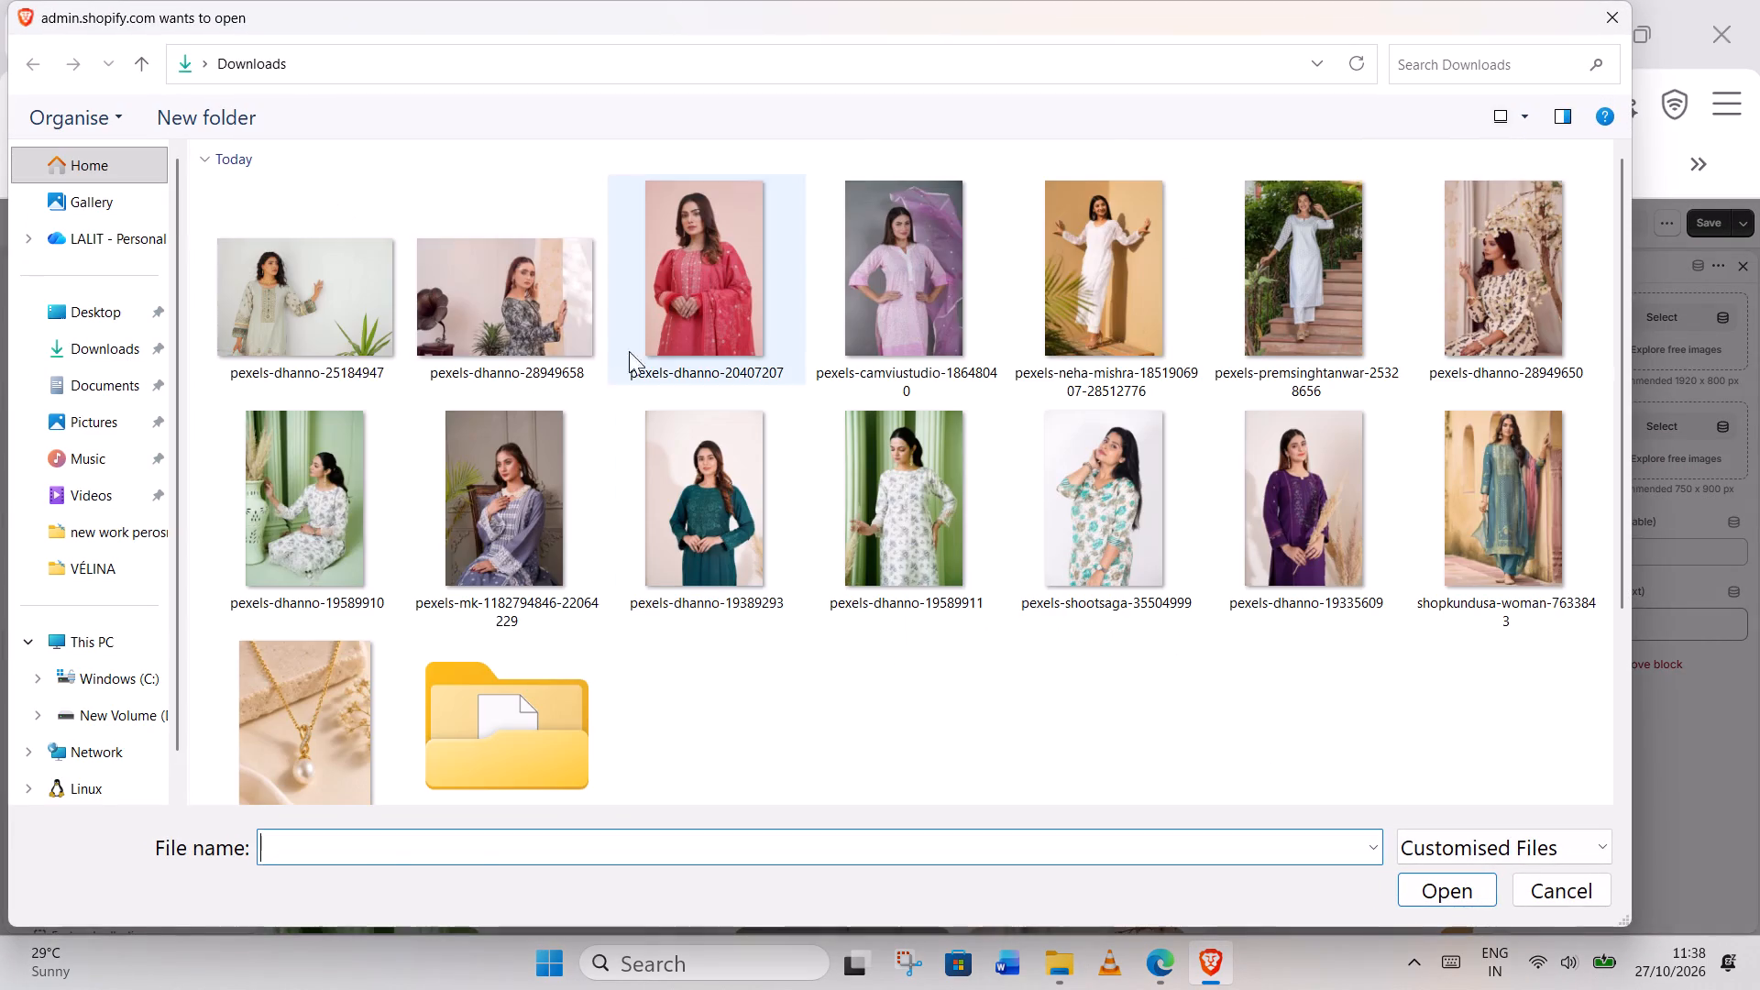
double_click(459, 296)
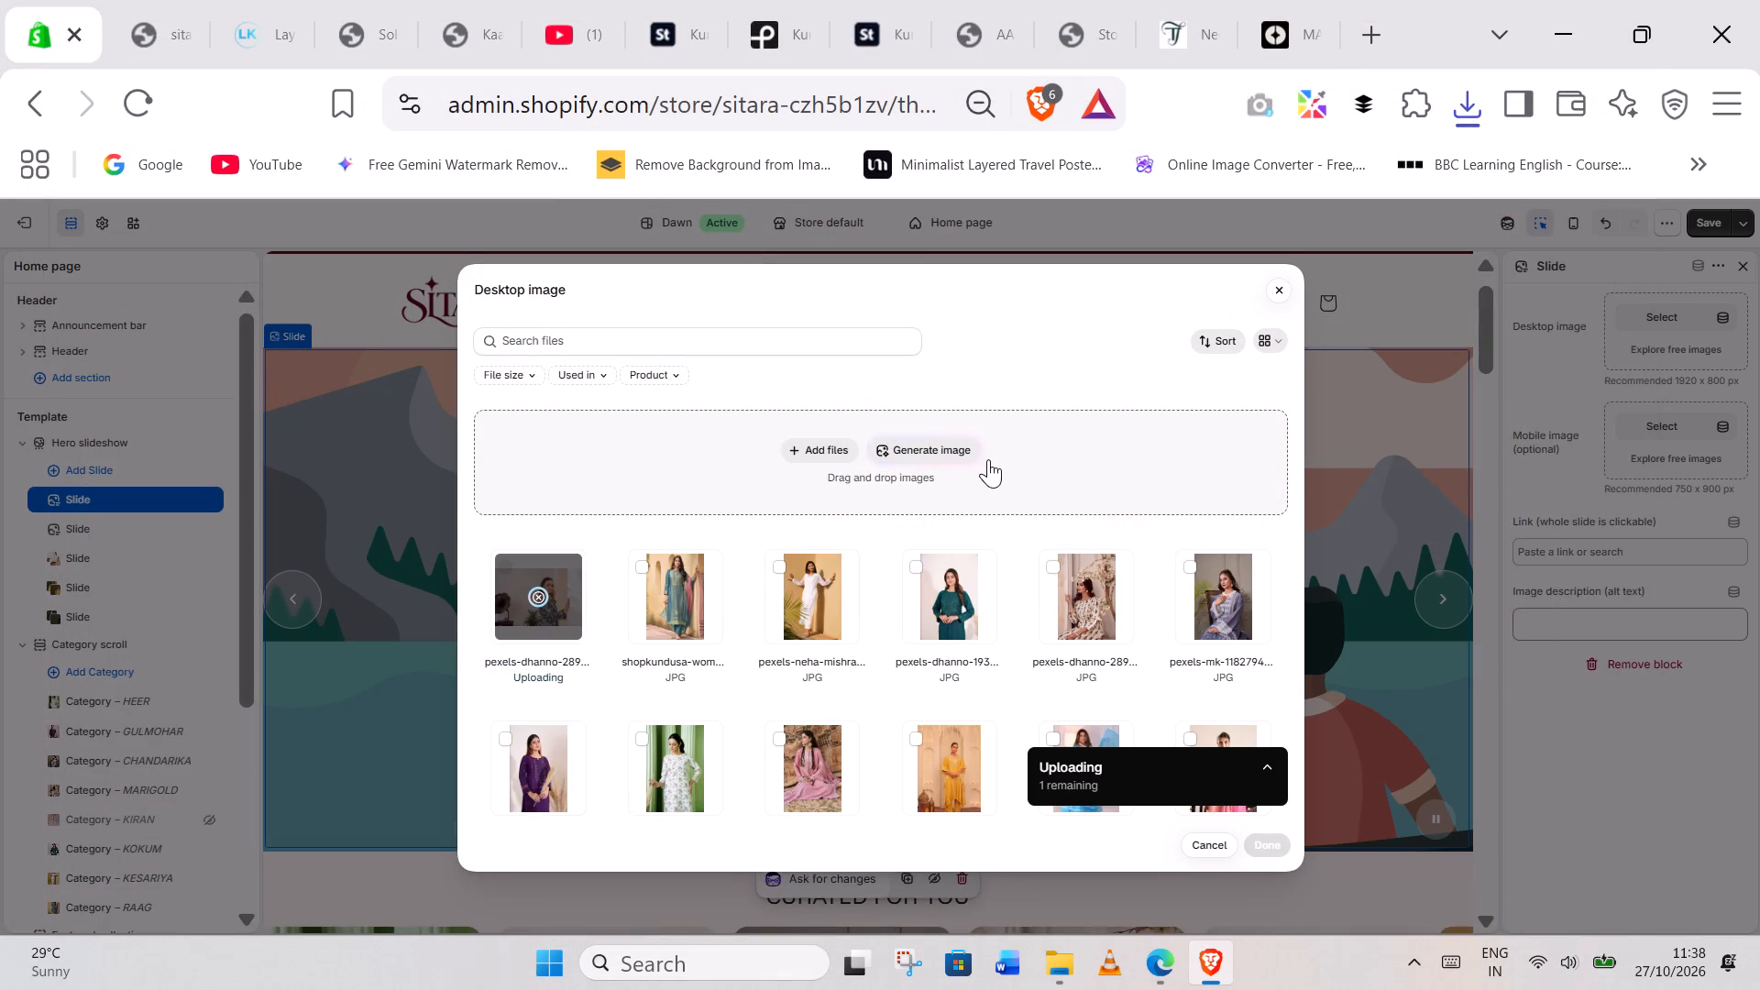
Switch to the Microsoft Edge window.
left_click(1146, 957)
left_click(1147, 957)
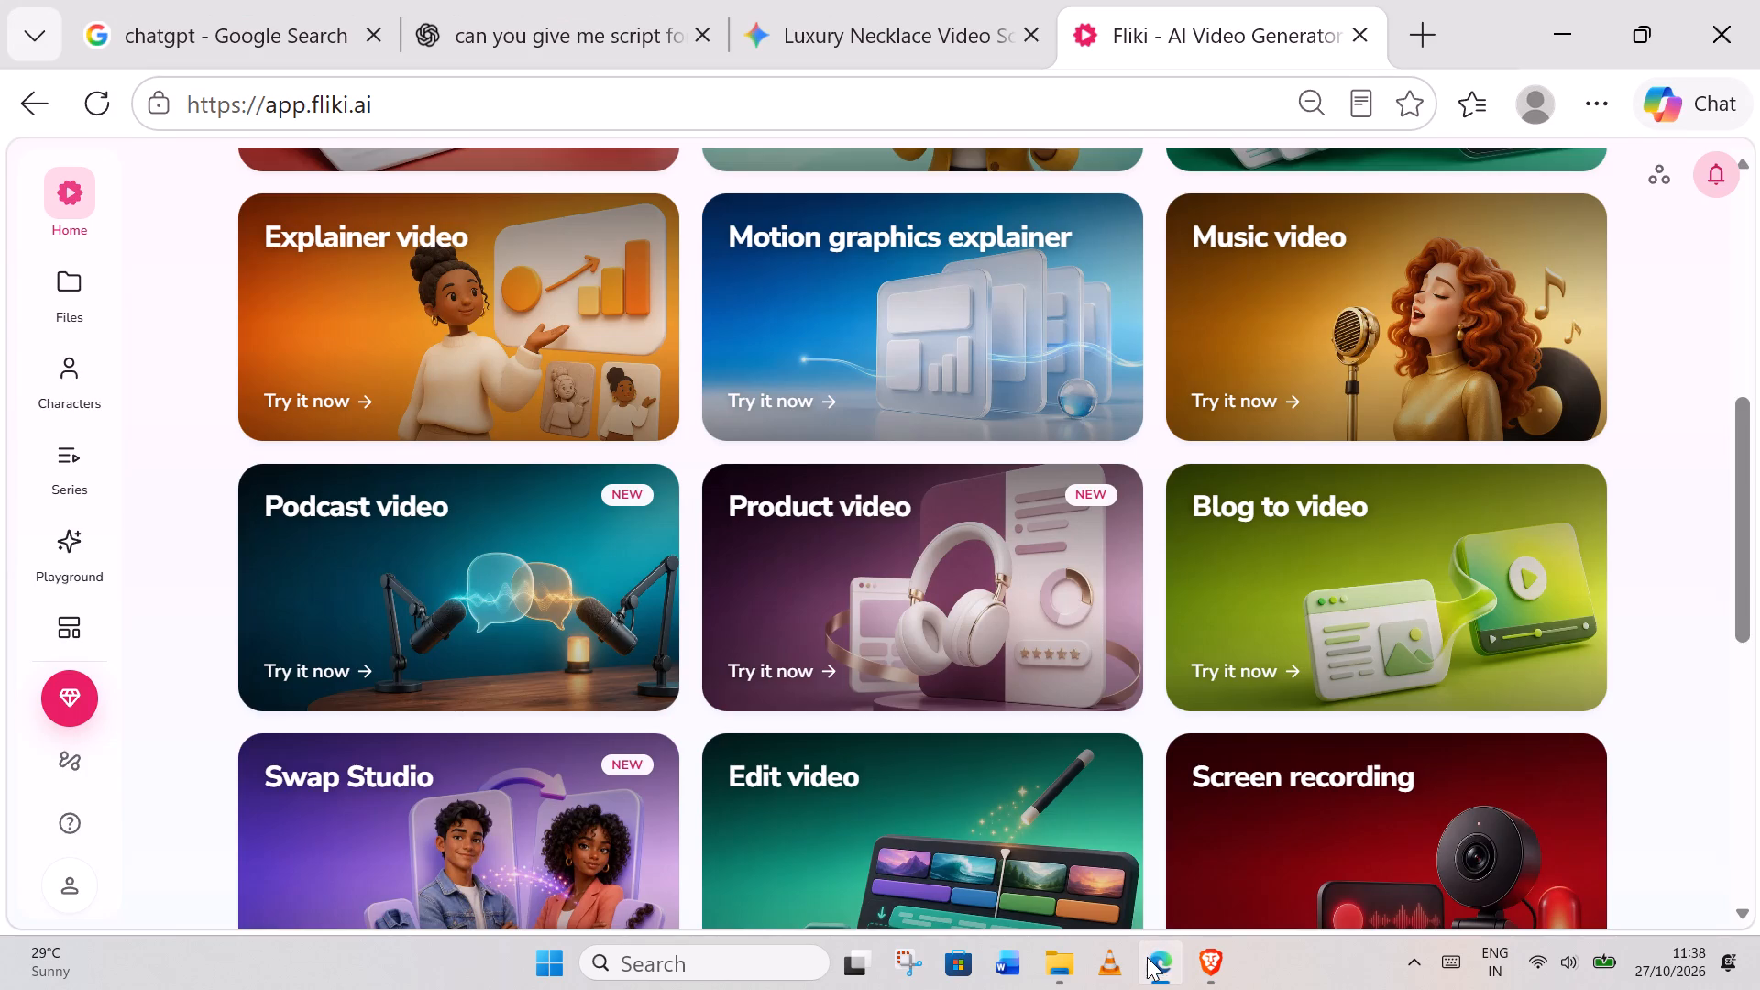
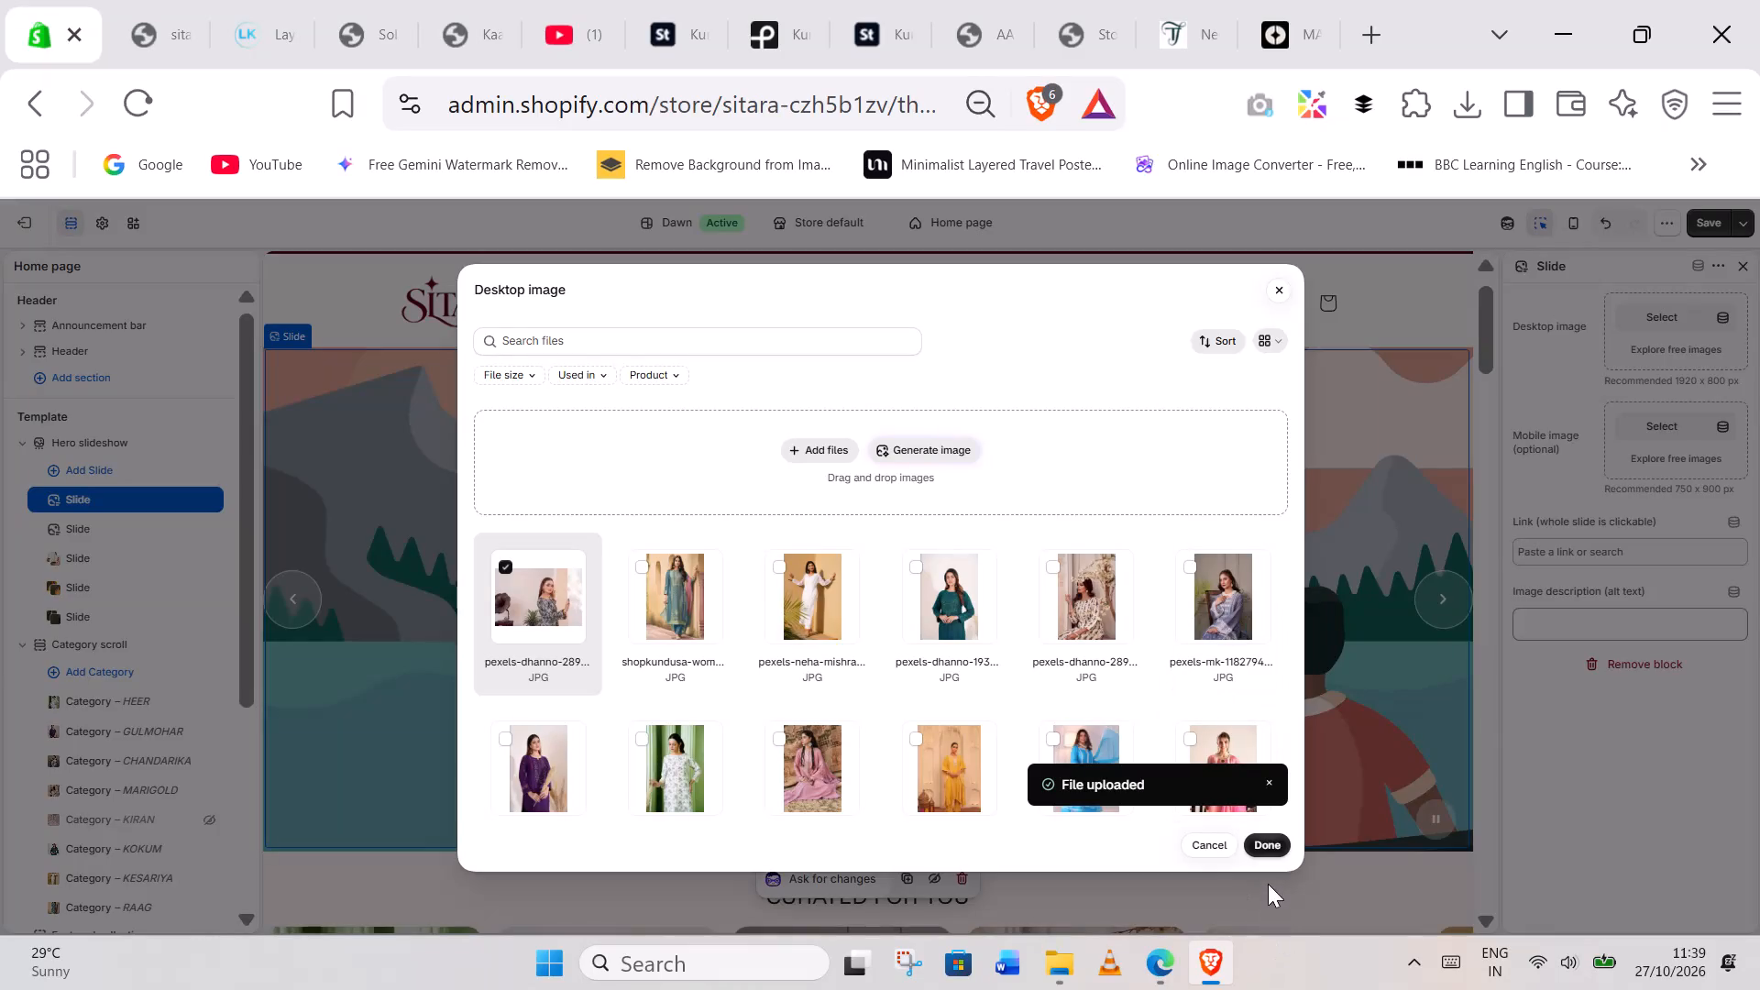
Apply the uploaded pexels-dhanno-28949658 photo as the first new slide's desktop image and check it in the preview.
left_click(1273, 834)
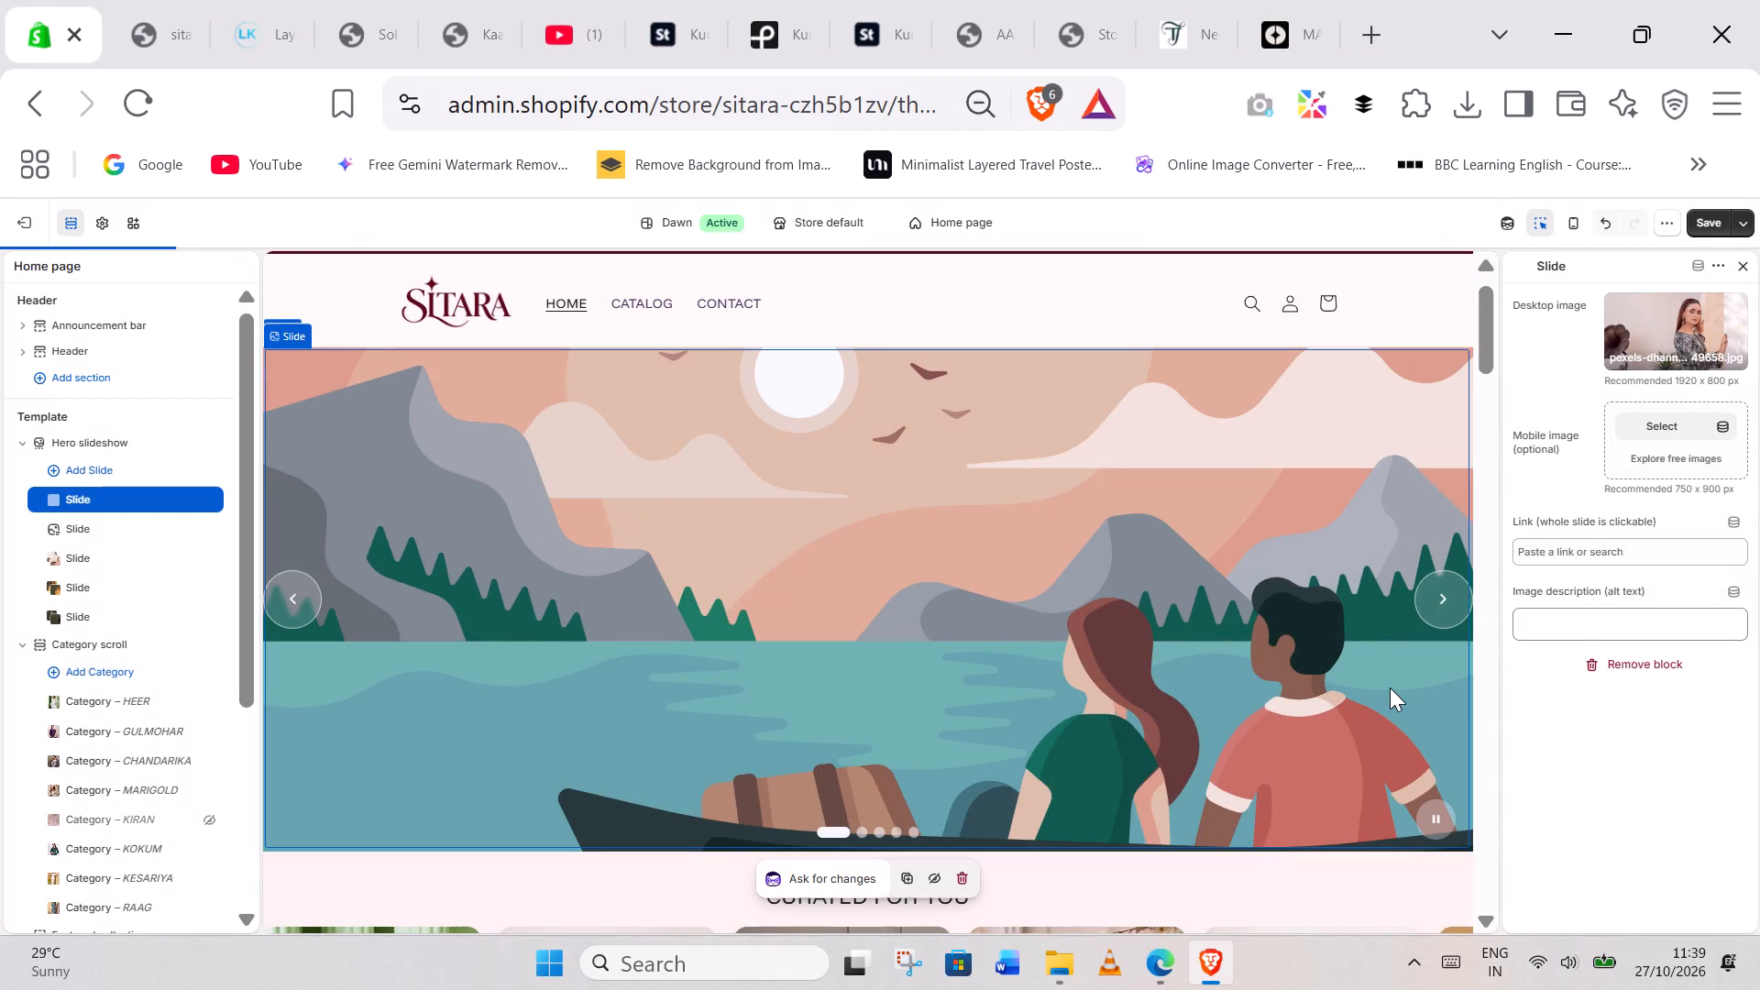
scroll(676, 584, "down", 1)
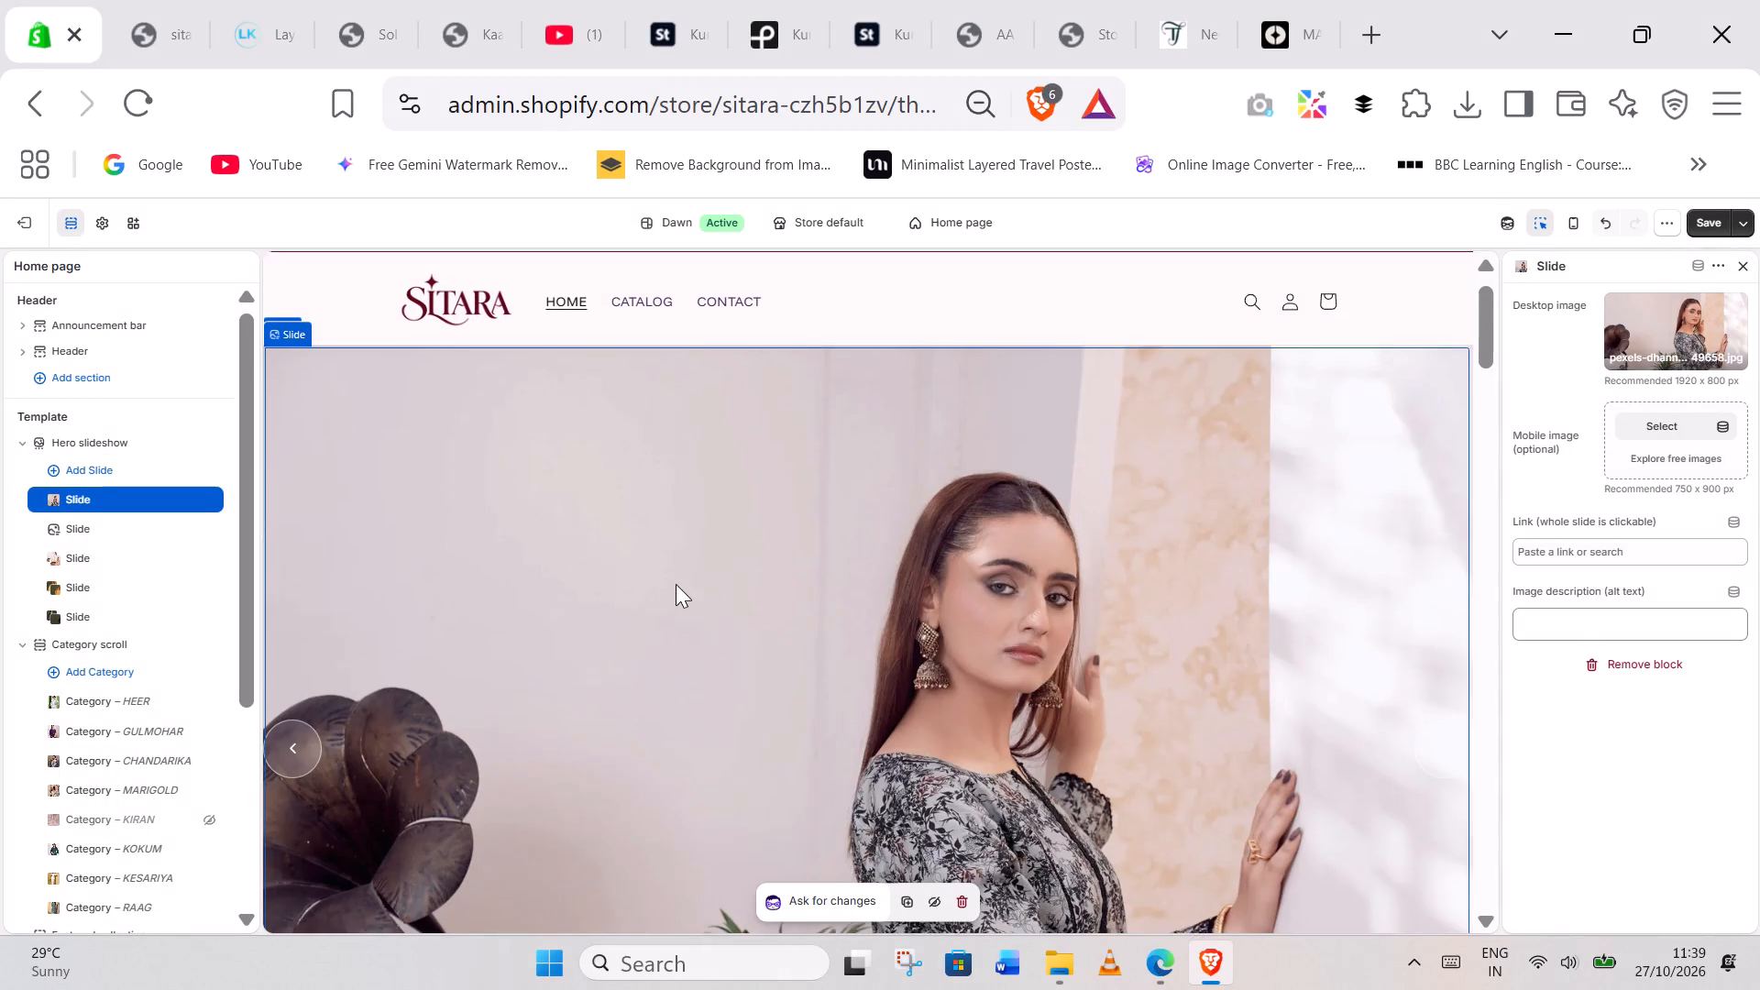
scroll(676, 584, "down", 2)
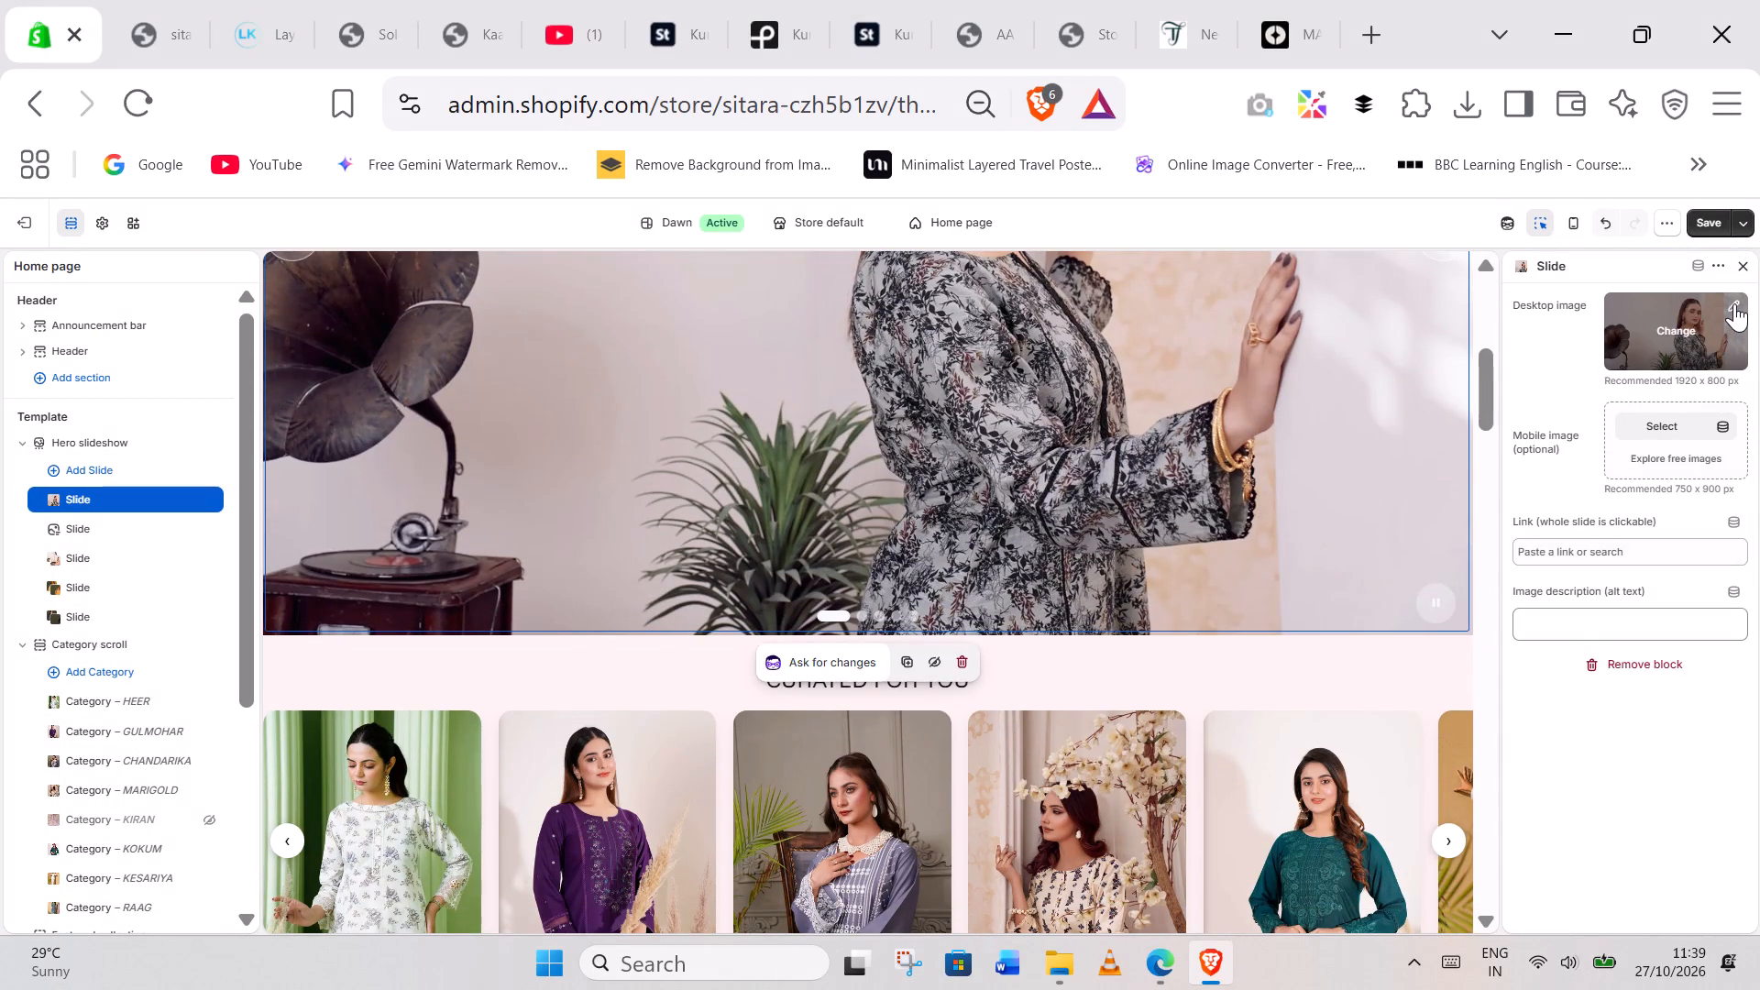
Crop the first new slide's desktop photo freeform, trimming its upper and lower edges while keeping the full width, and save the edited image.
left_click(1734, 303)
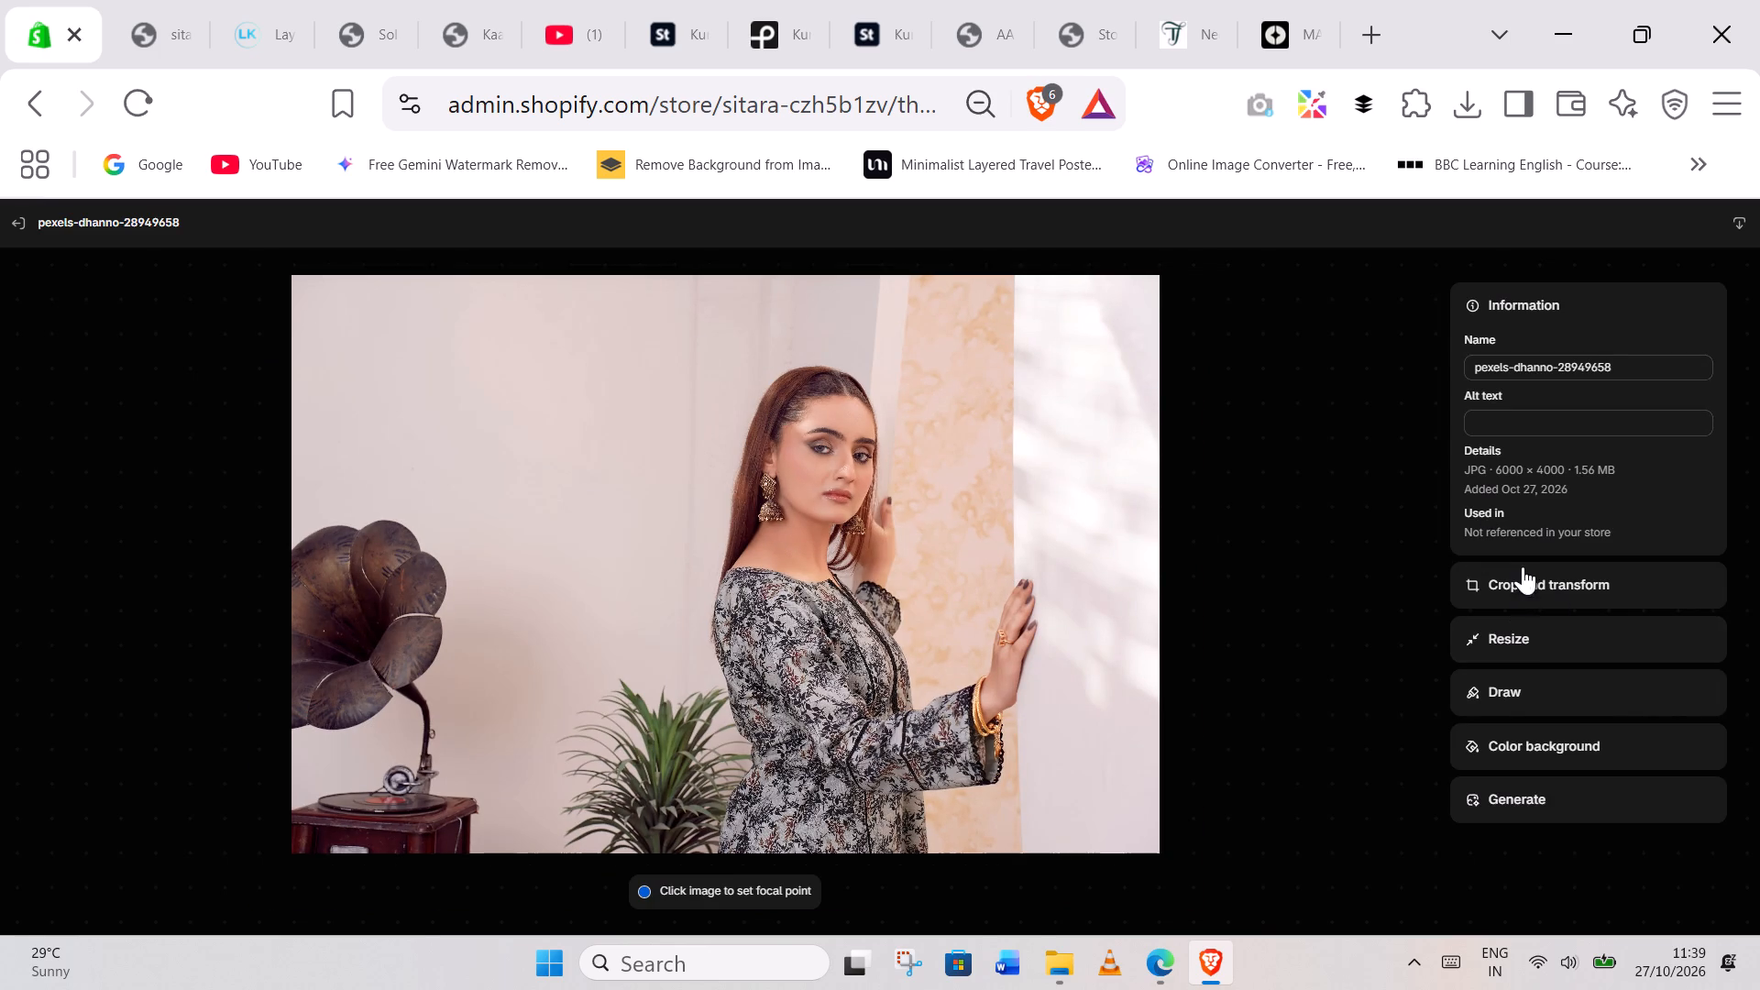
left_click(1523, 566)
left_click(1499, 637)
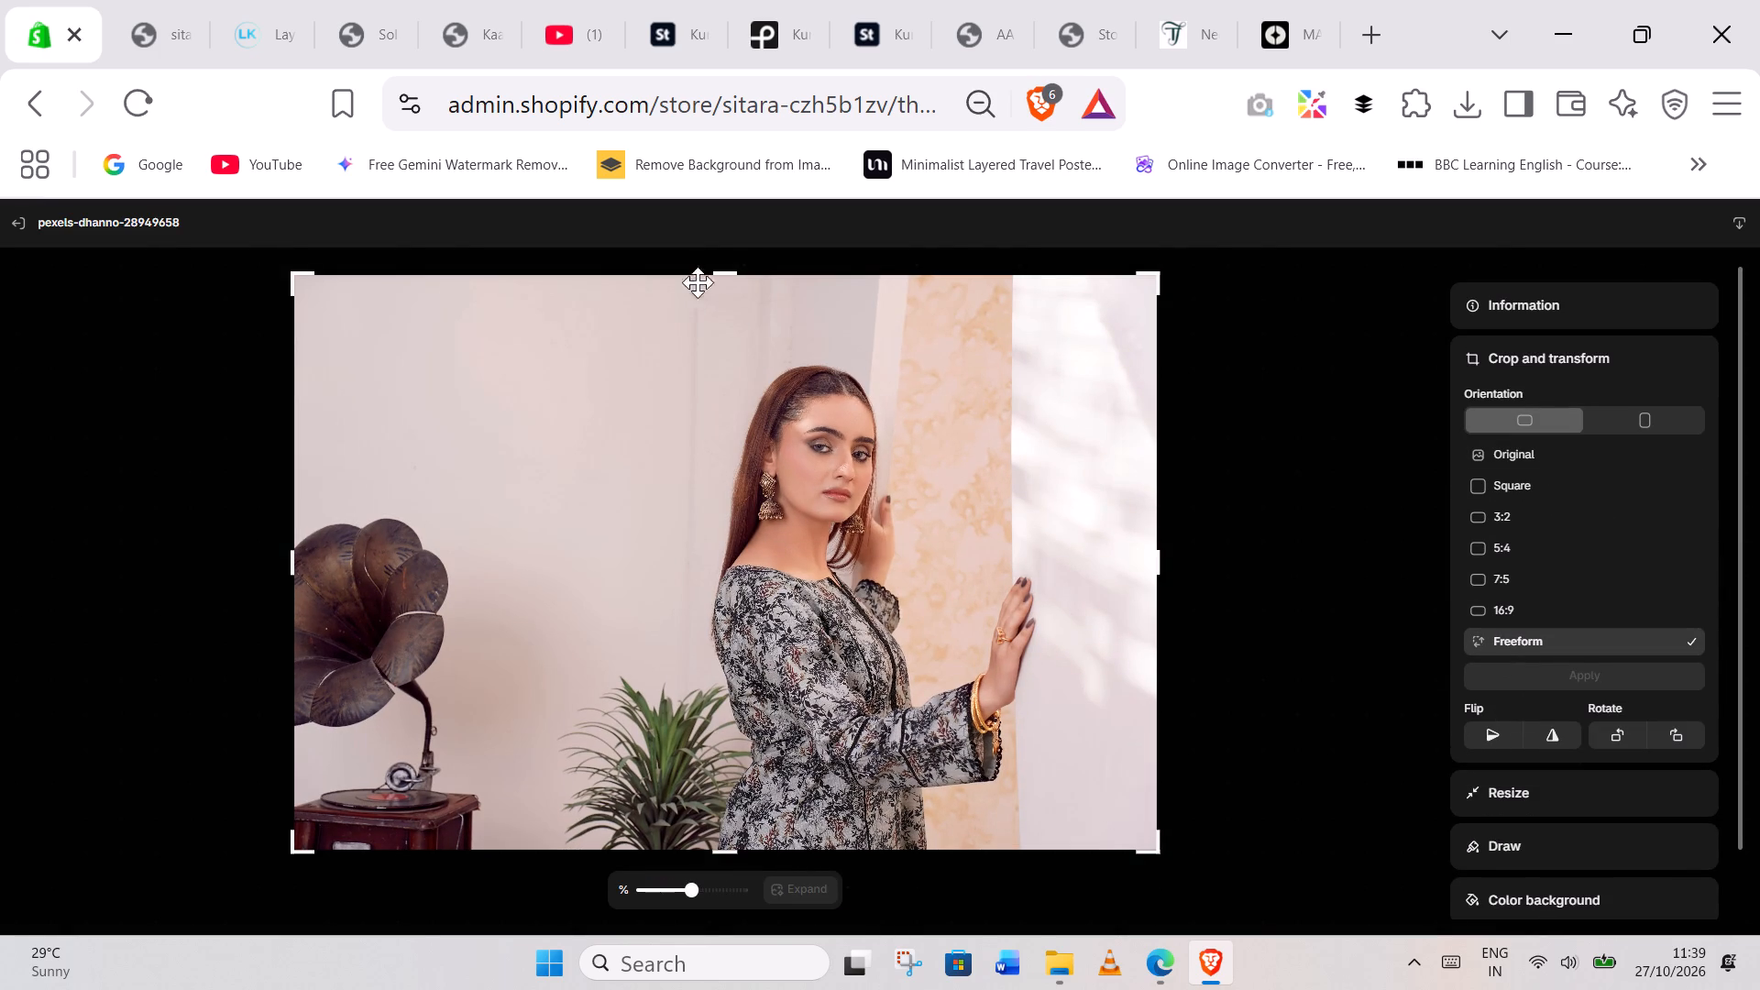
left_click_drag(727, 270, 736, 380)
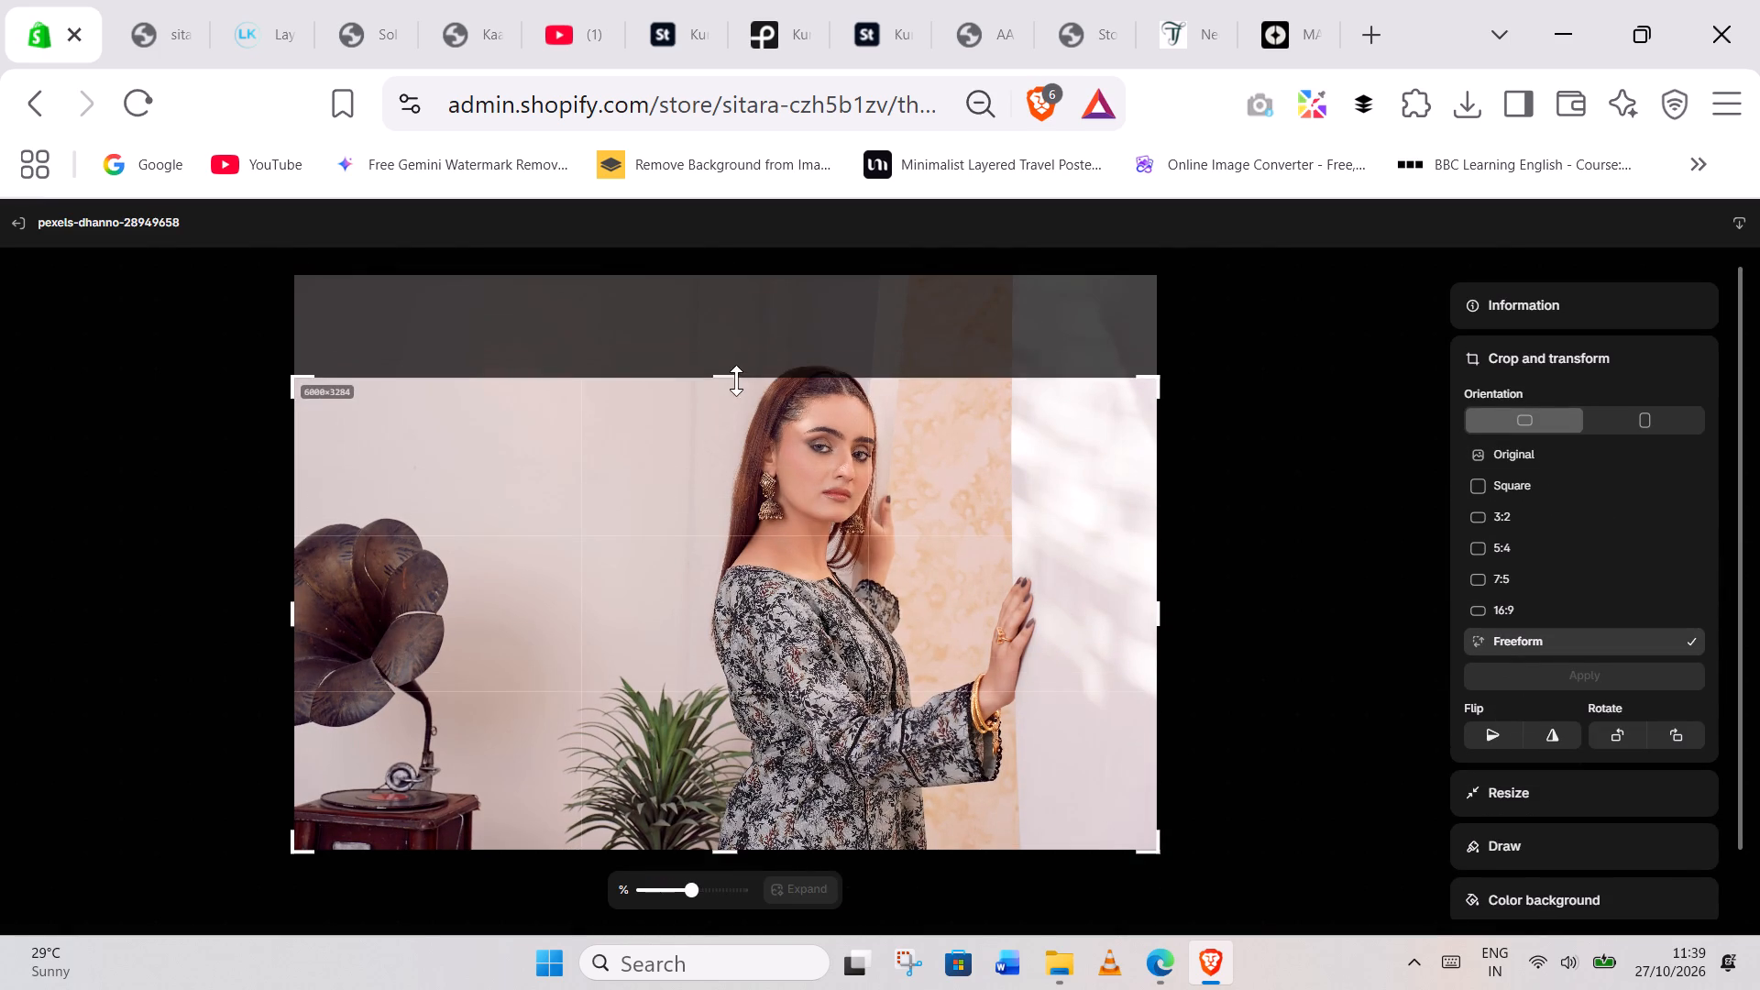
left_click_drag(736, 380, 739, 332)
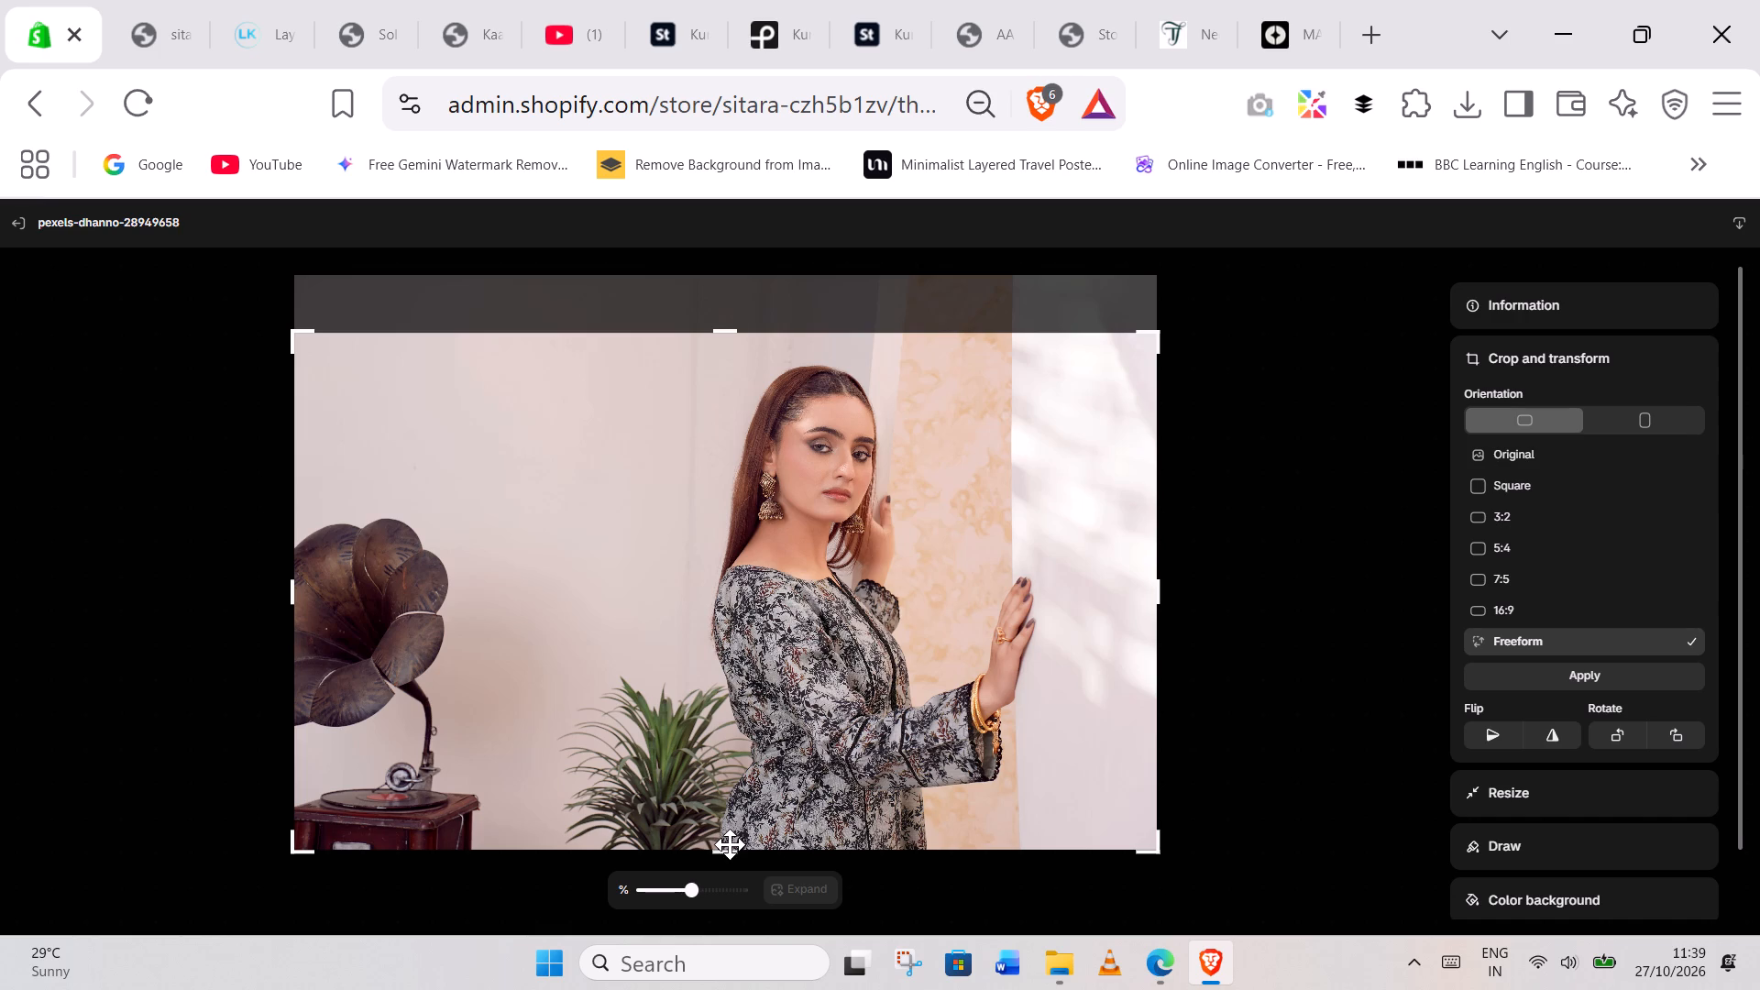
left_click_drag(725, 853, 741, 721)
left_click_drag(805, 666, 796, 699)
left_click_drag(730, 758, 731, 786)
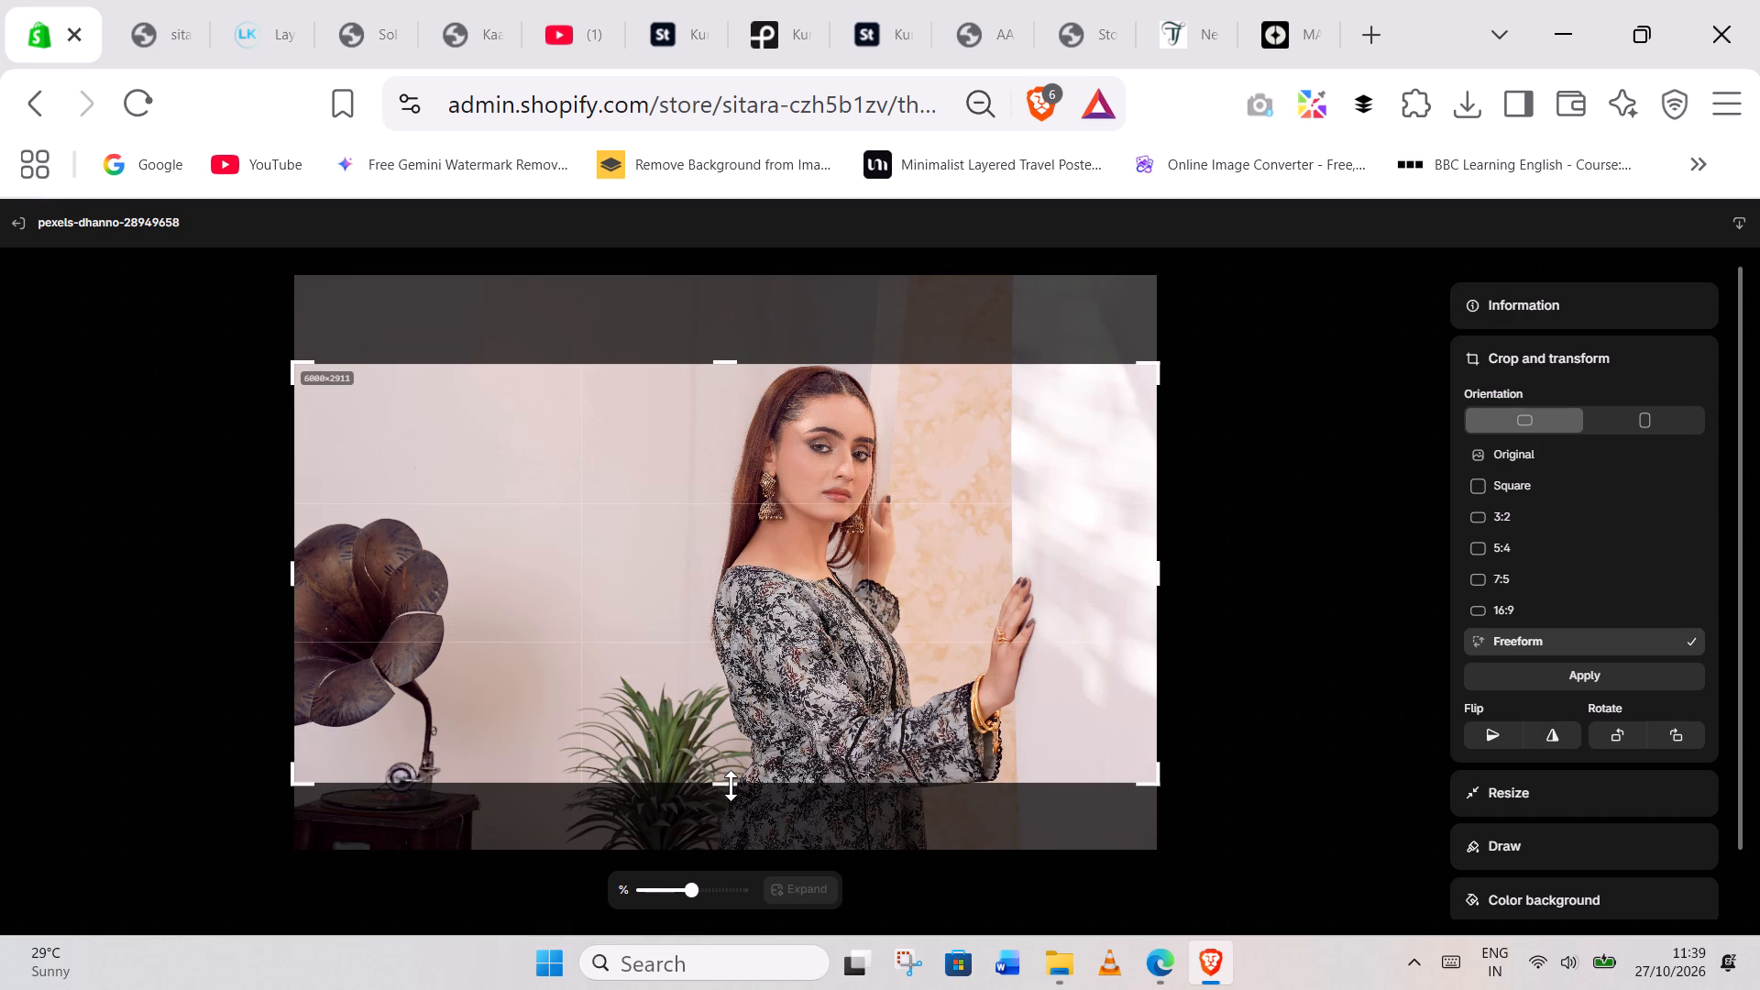
left_click_drag(731, 786, 723, 828)
left_click(1581, 683)
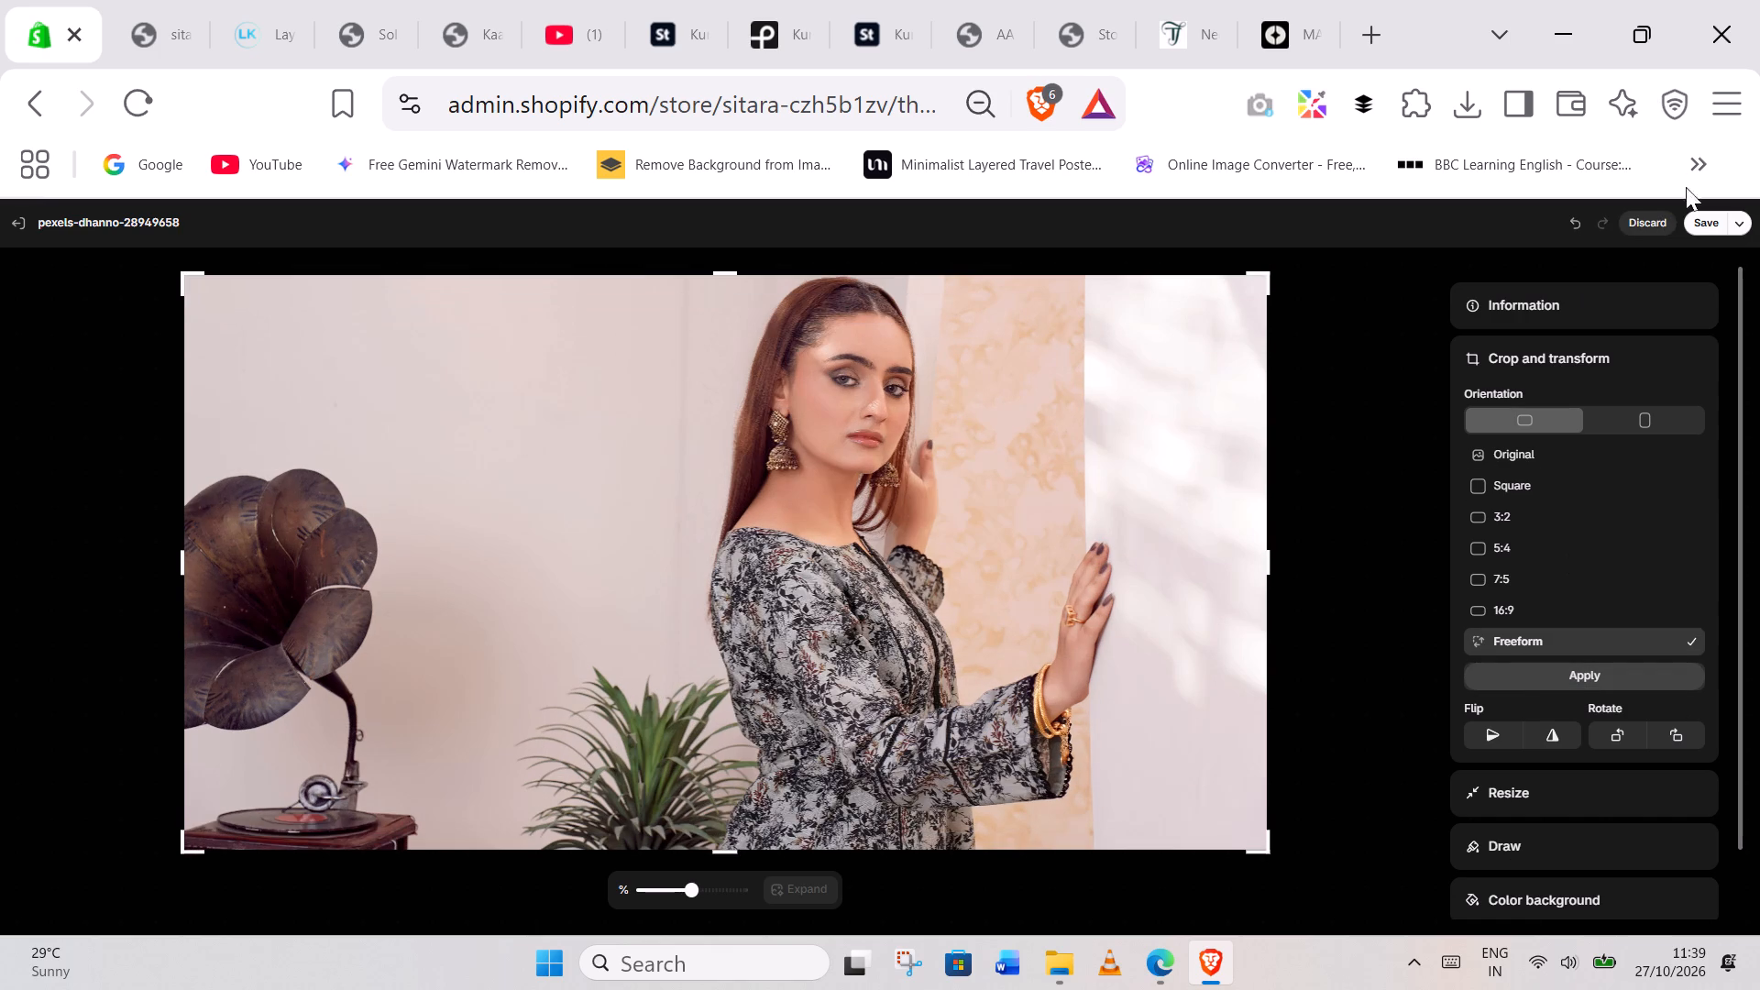
left_click(1718, 218)
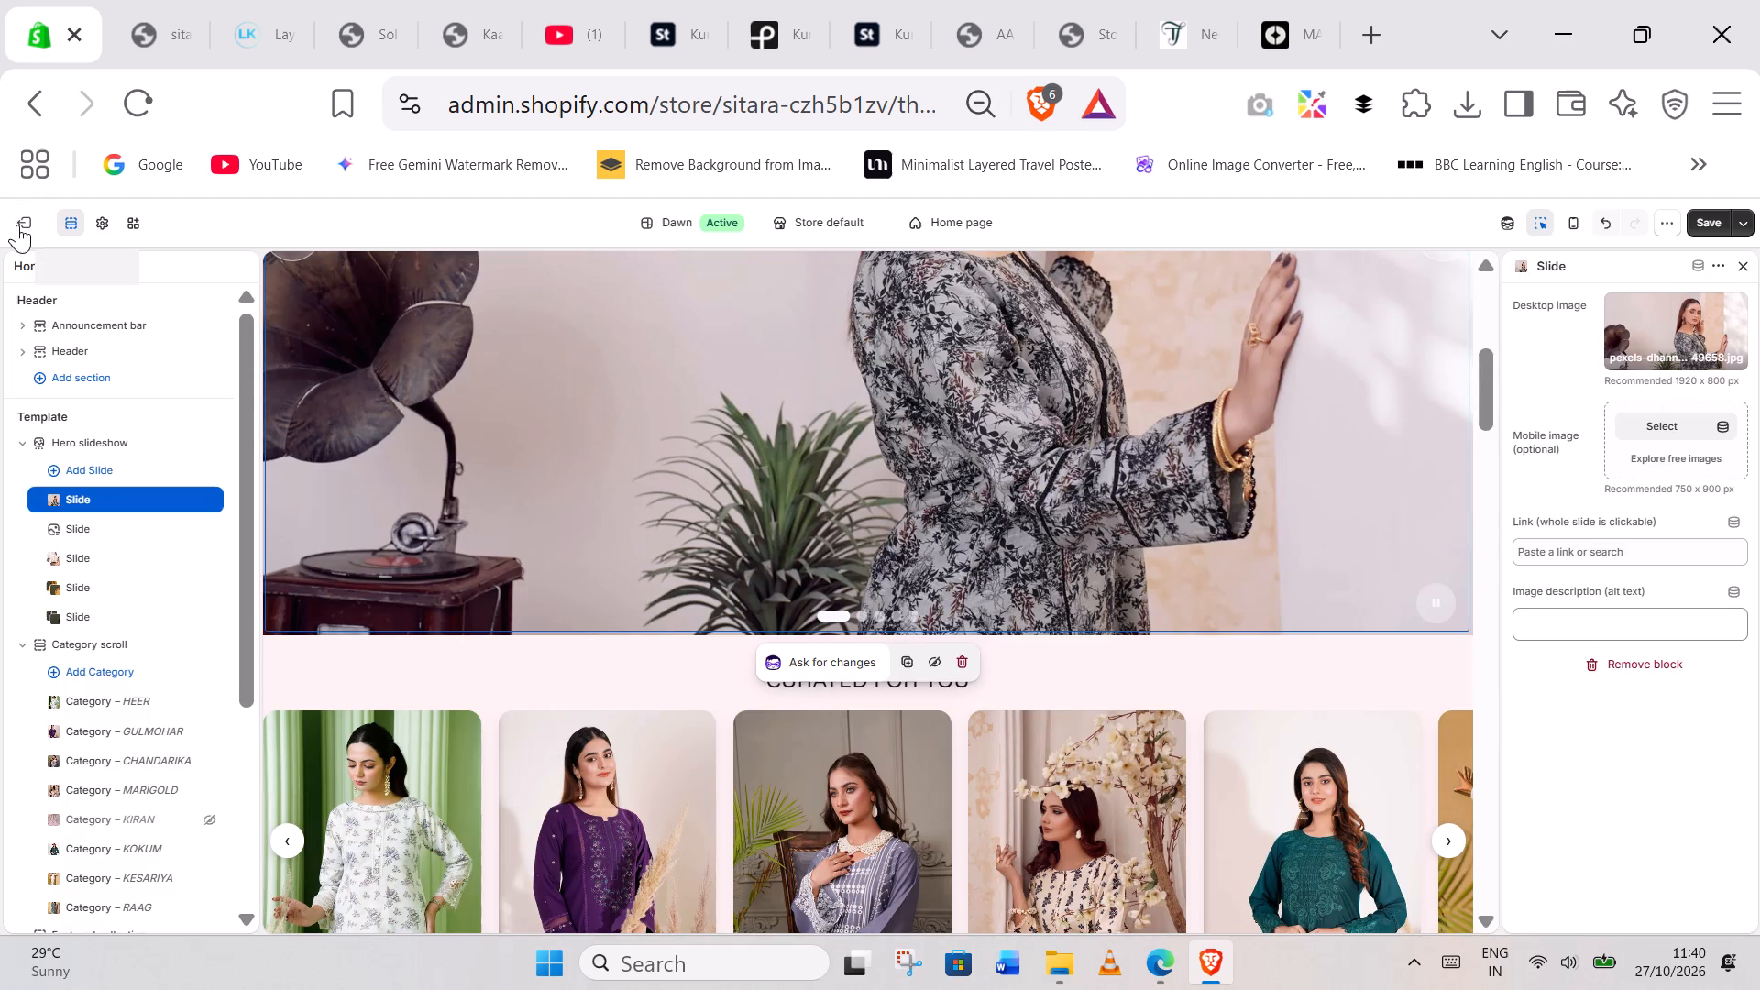
Save the home page changes in the theme editor.
left_click(1699, 225)
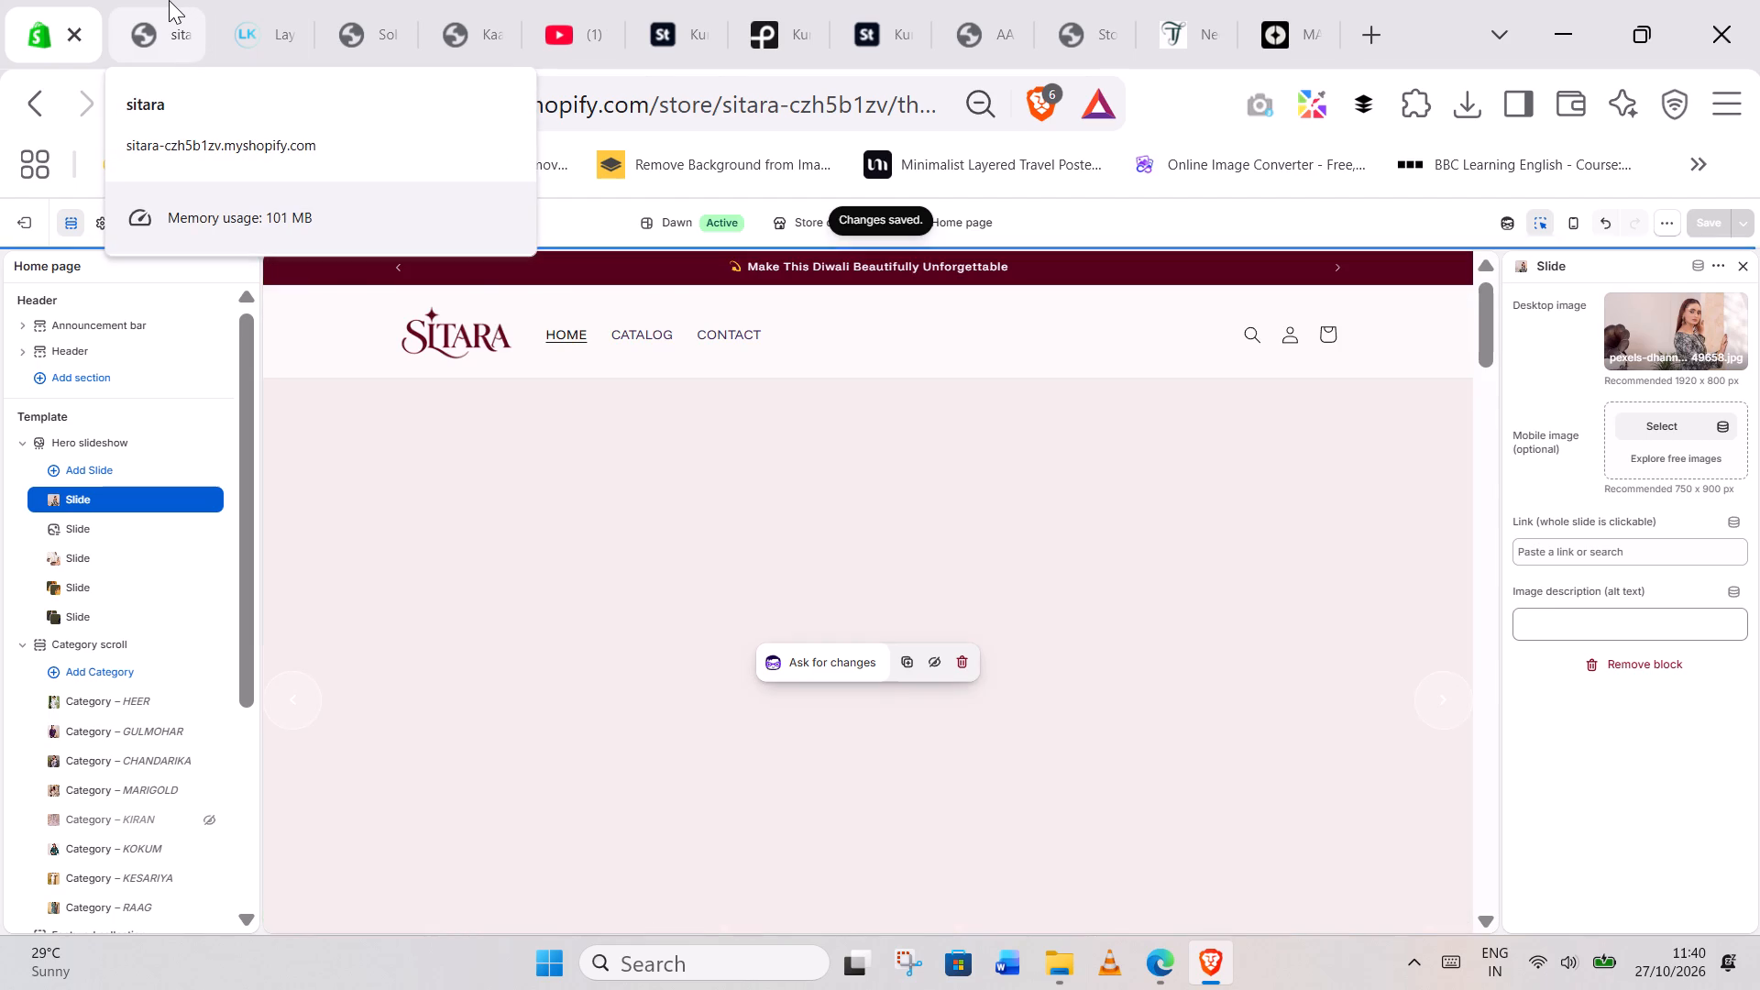
Reload the live Sitara storefront and examine how the Hero slideshow's slides look.
left_click(169, 0)
left_click(145, 104)
scroll(649, 286, "down", 3)
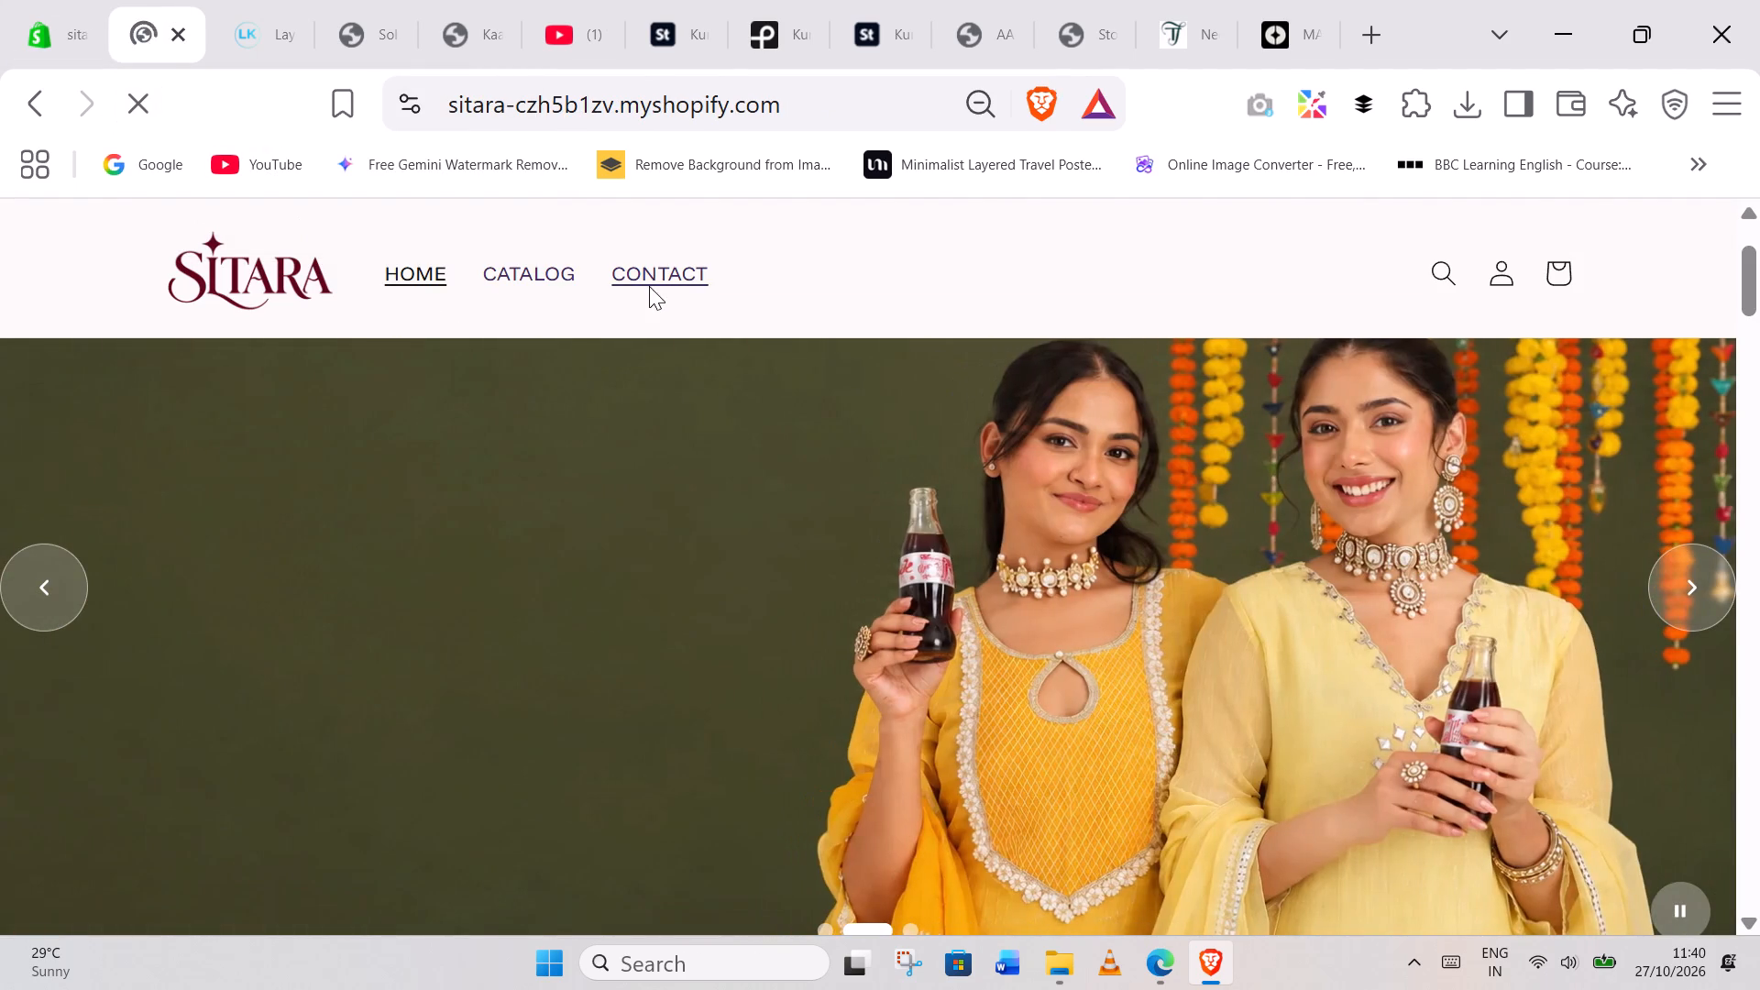
scroll(649, 286, "down", 1)
scroll(654, 288, "up", 6)
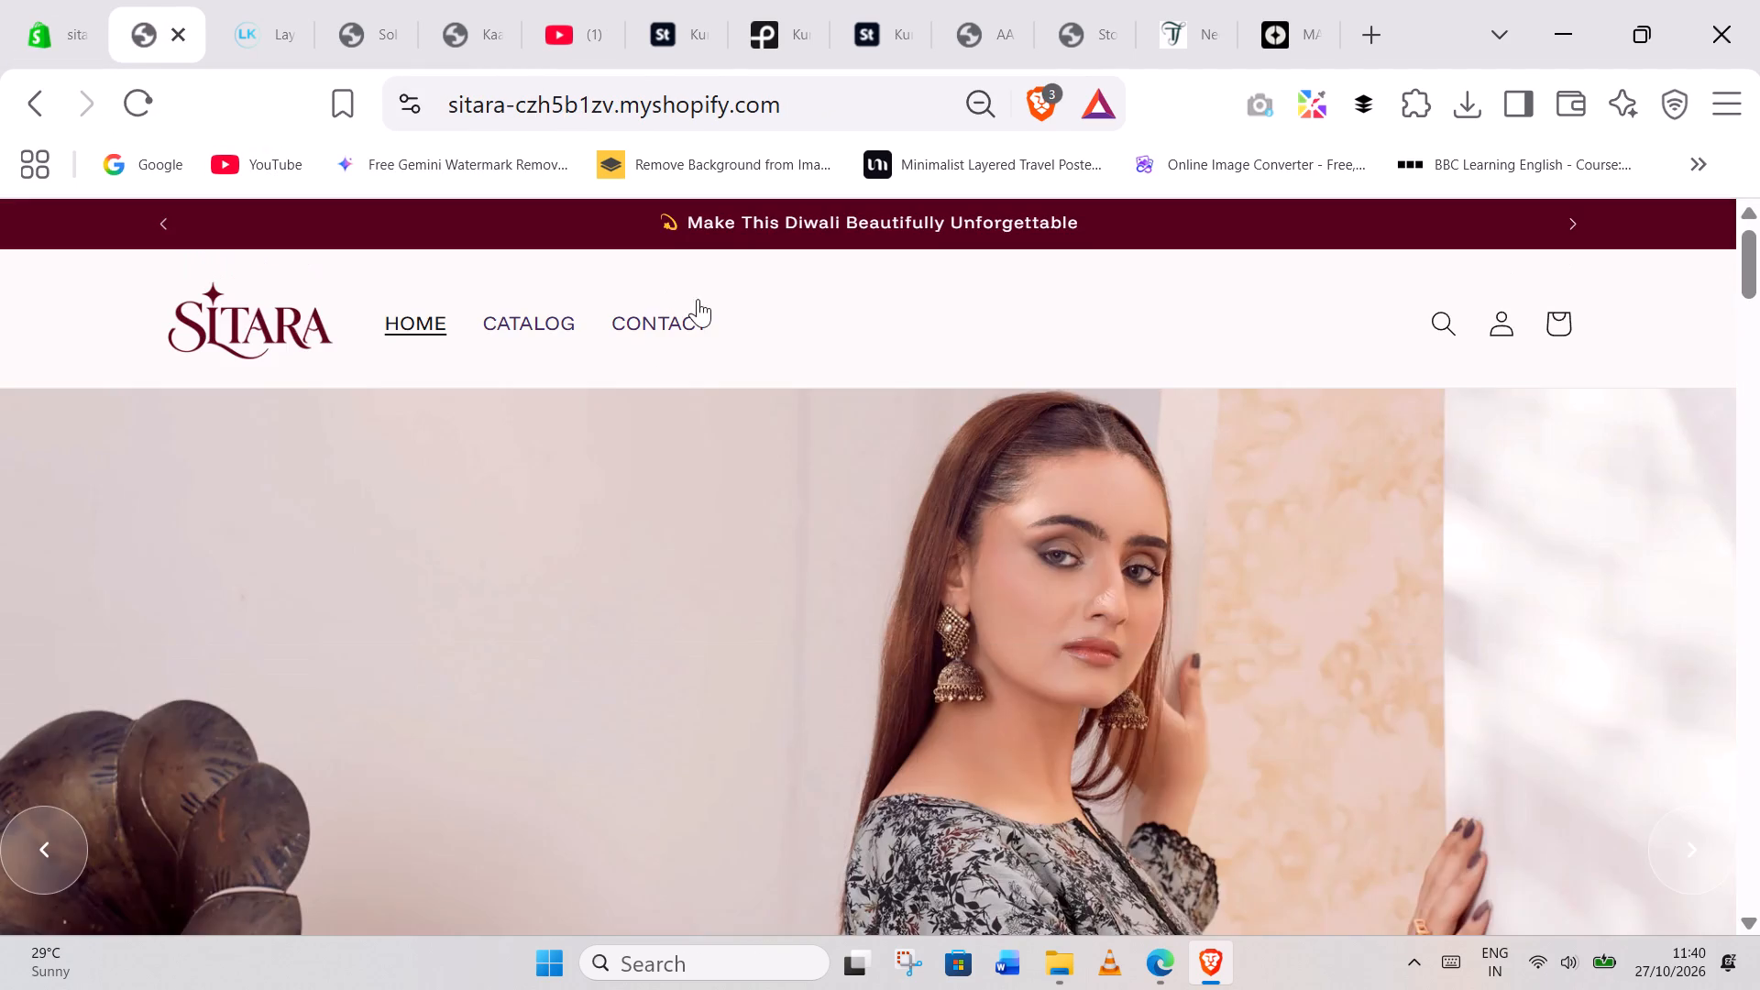
scroll(828, 363, "down", 3)
scroll(998, 387, "up", 2)
scroll(998, 387, "down", 2)
scroll(998, 387, "up", 3)
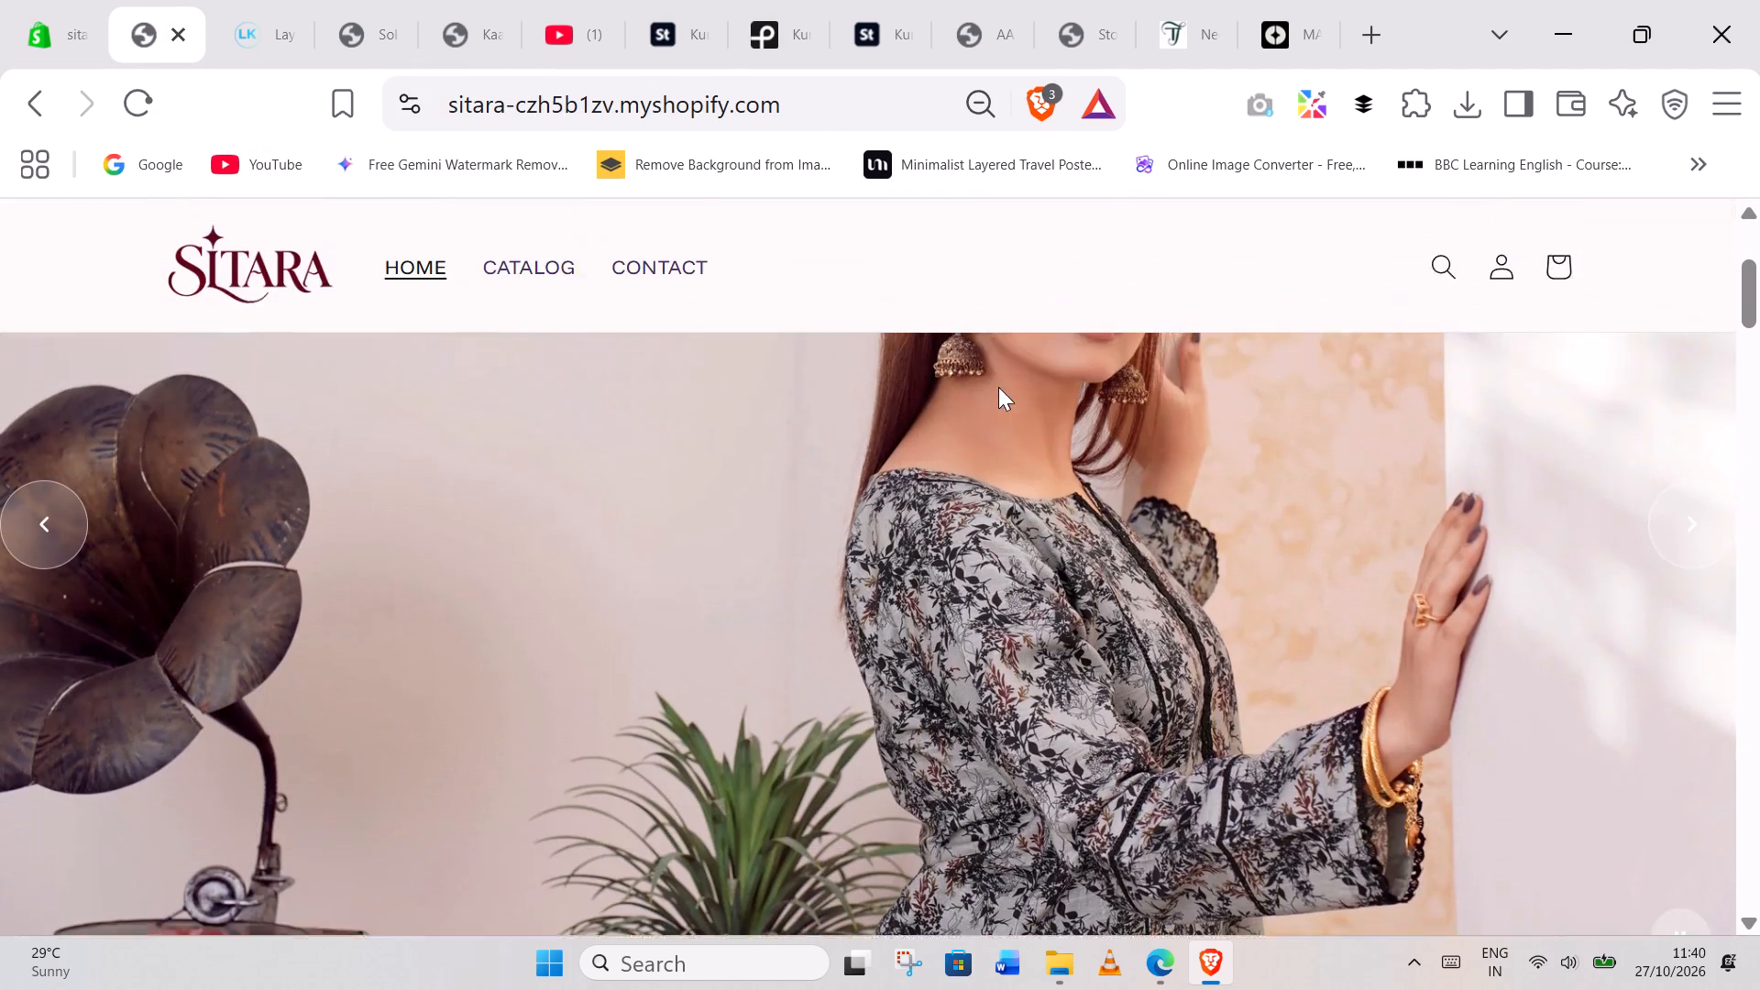
scroll(998, 387, "down", 2)
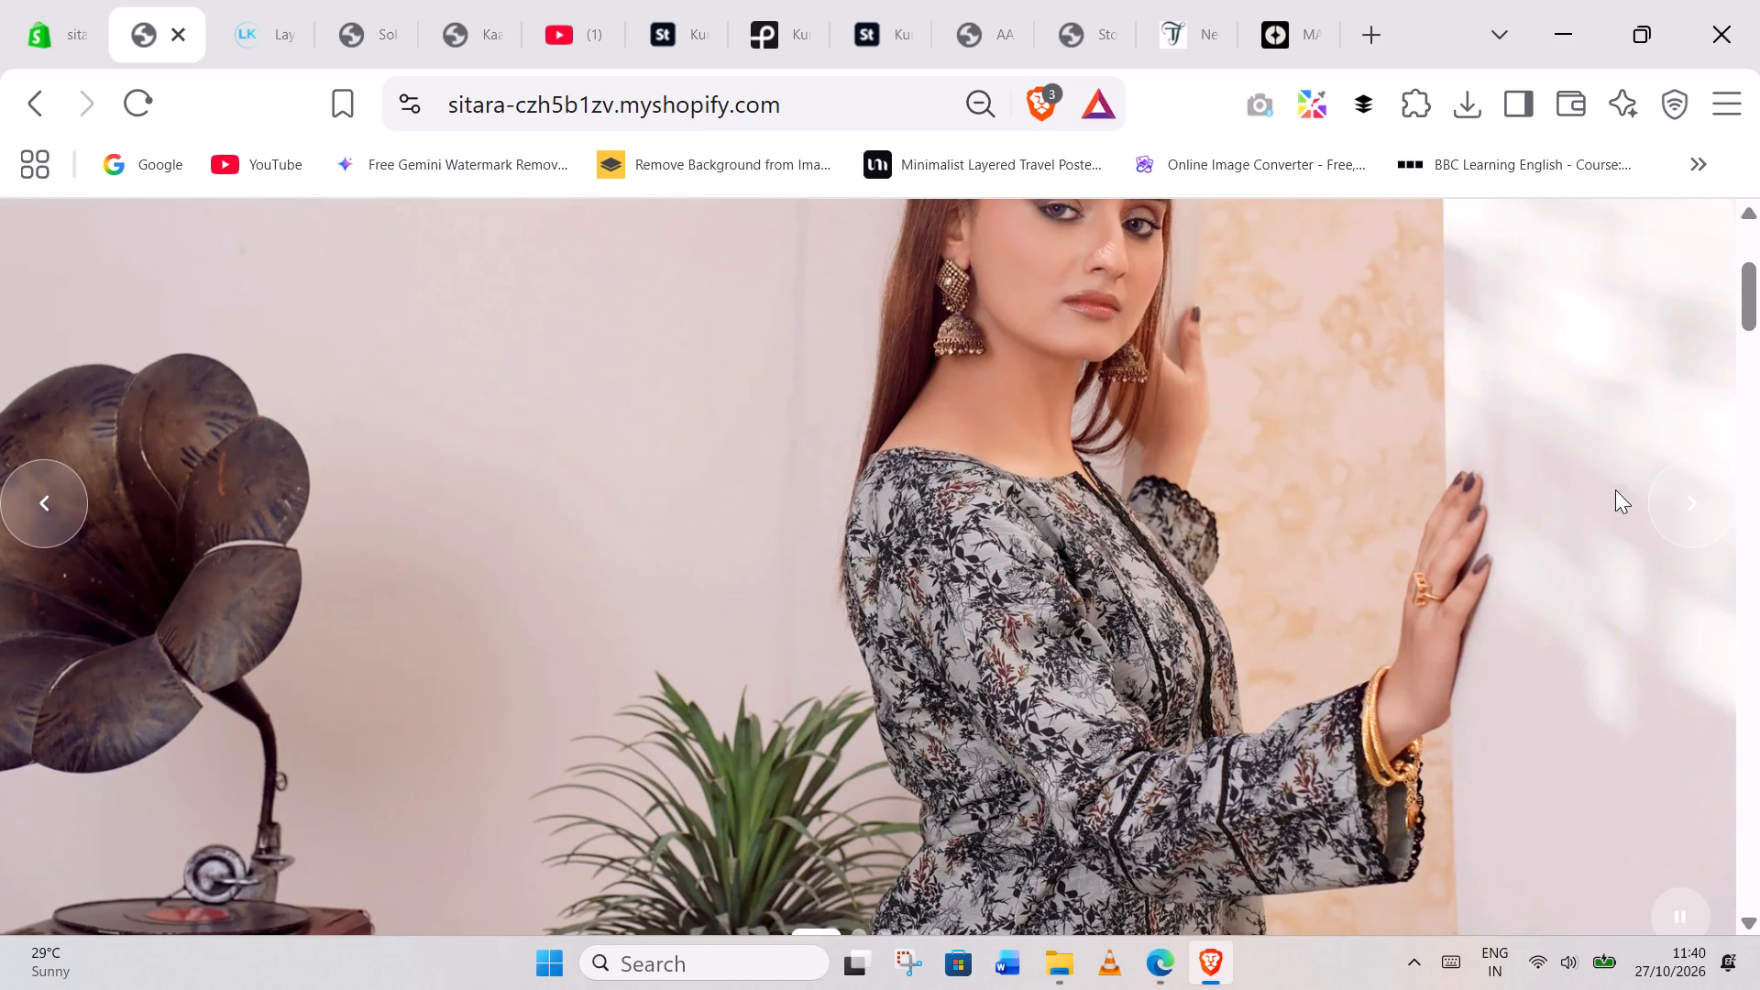
left_click(1685, 510)
left_click(1686, 508)
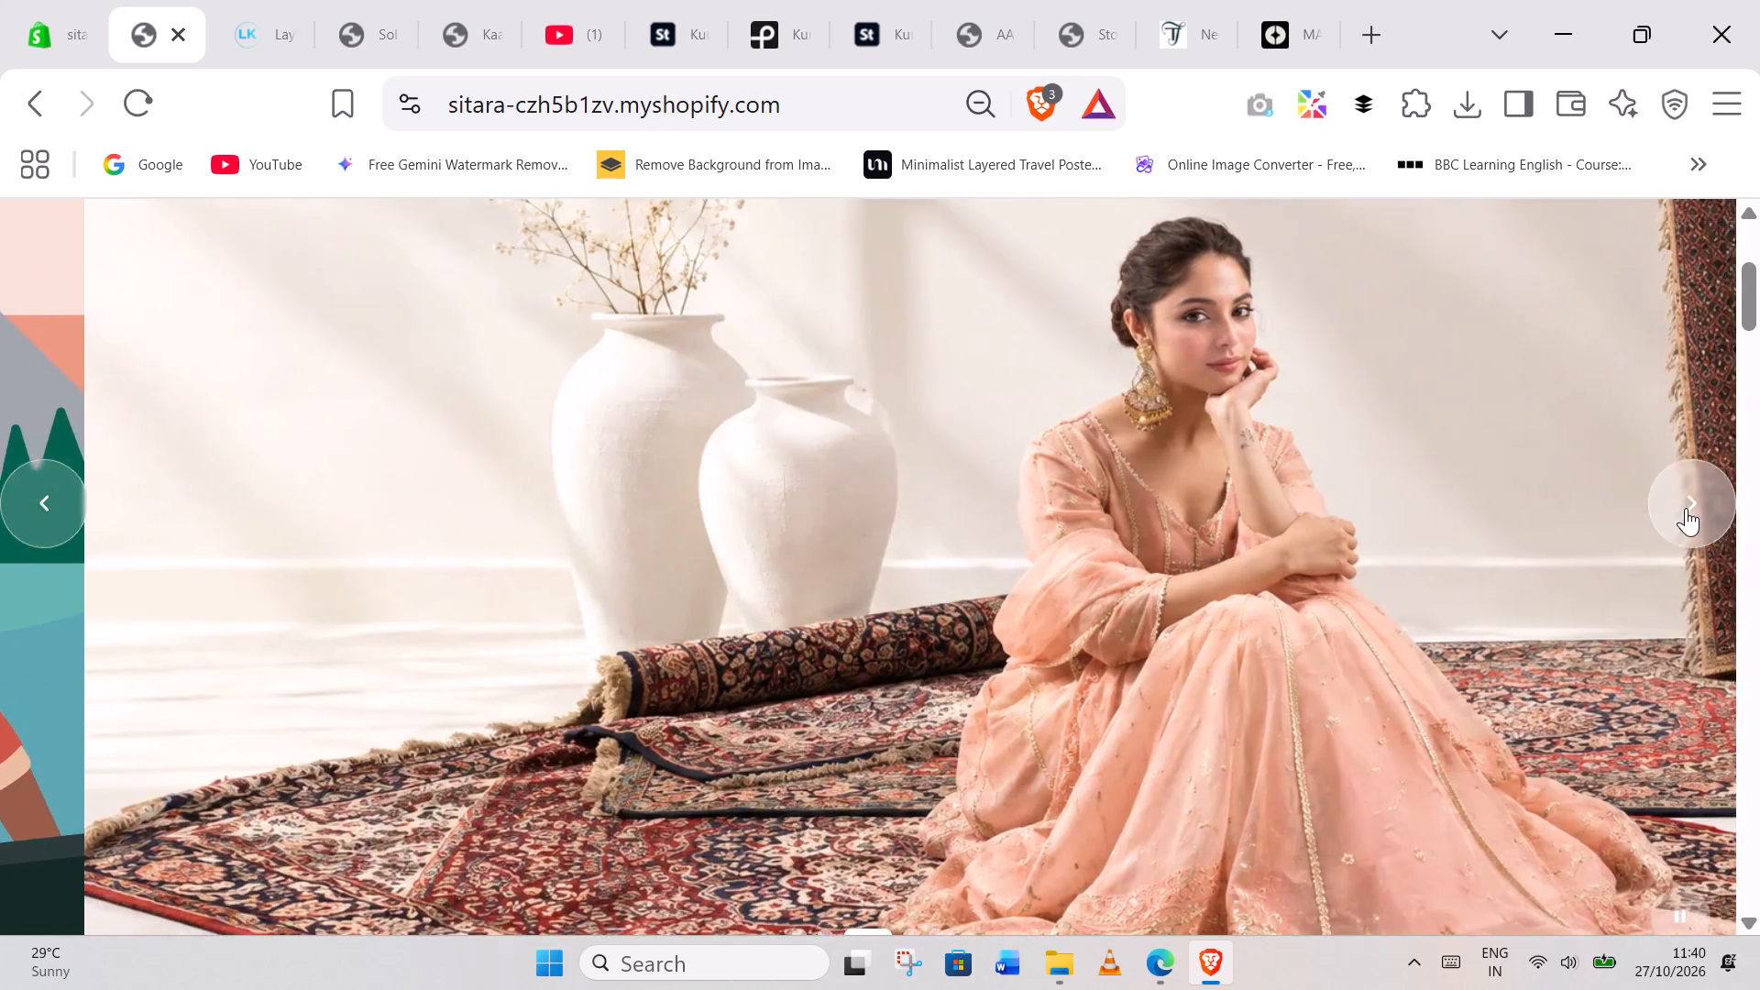
left_click(1686, 508)
left_click(1686, 508)
left_click(1686, 508)
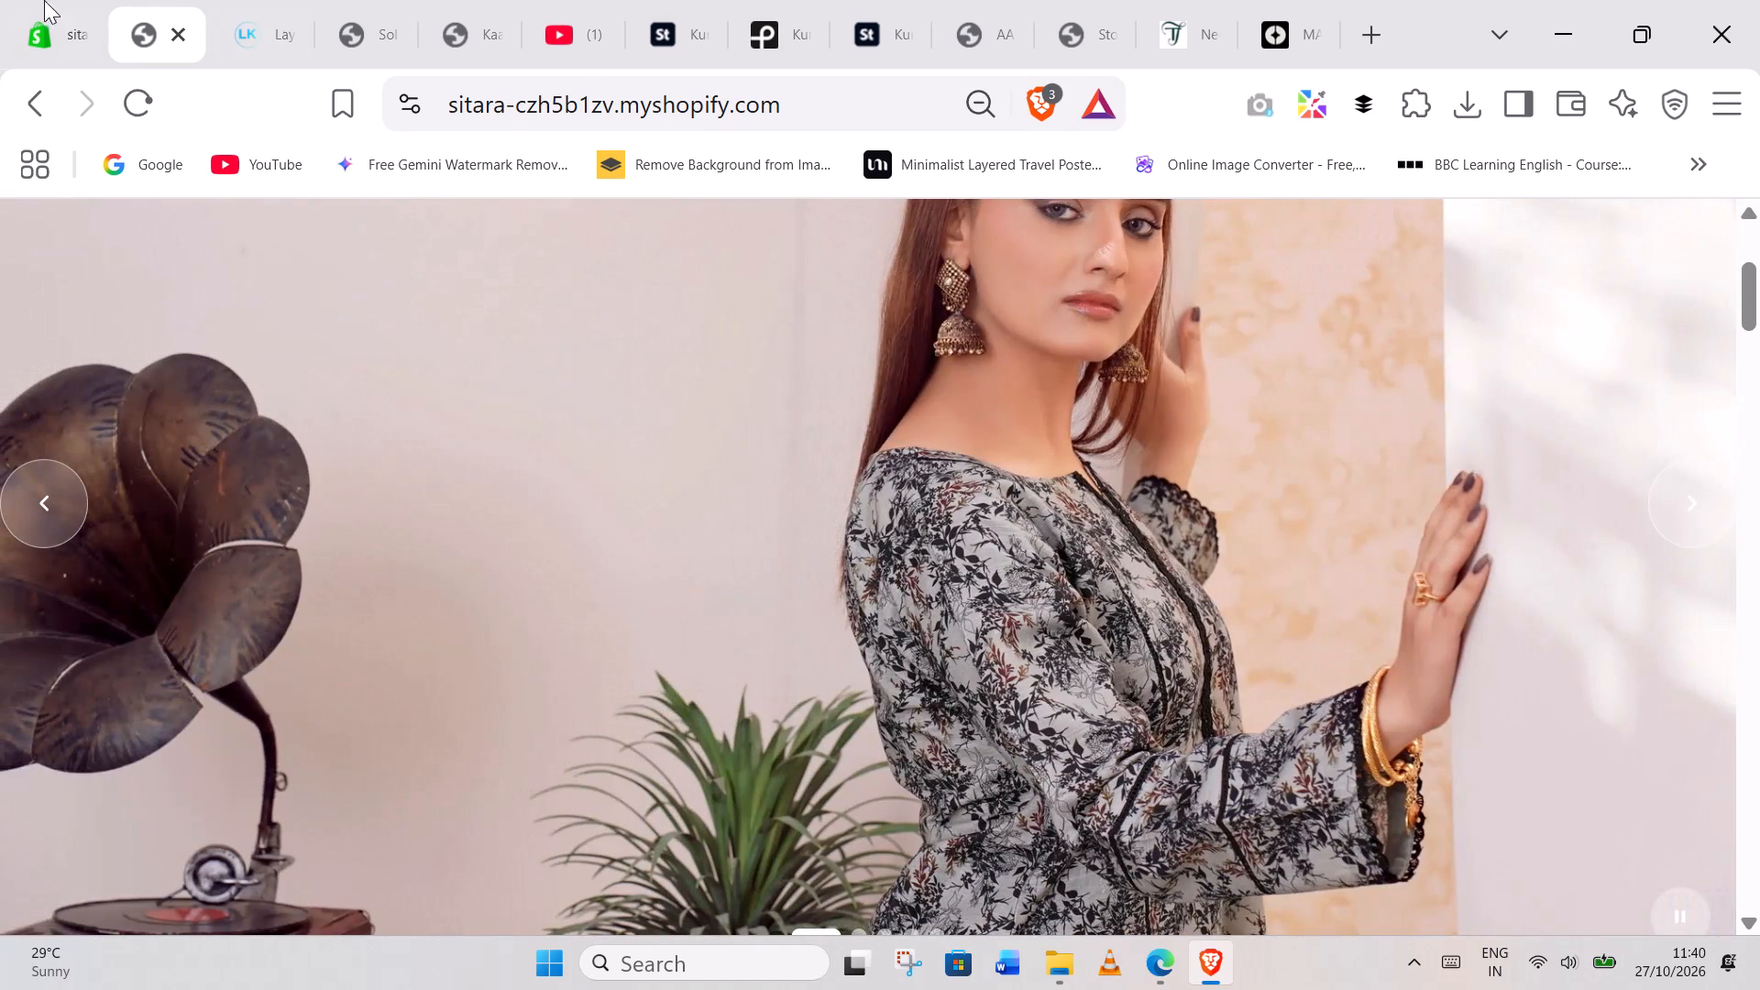
Back in the theme editor, upload pexels-dhanno-25184947 from Downloads for the second new slide's desktop image.
left_click(0, 0)
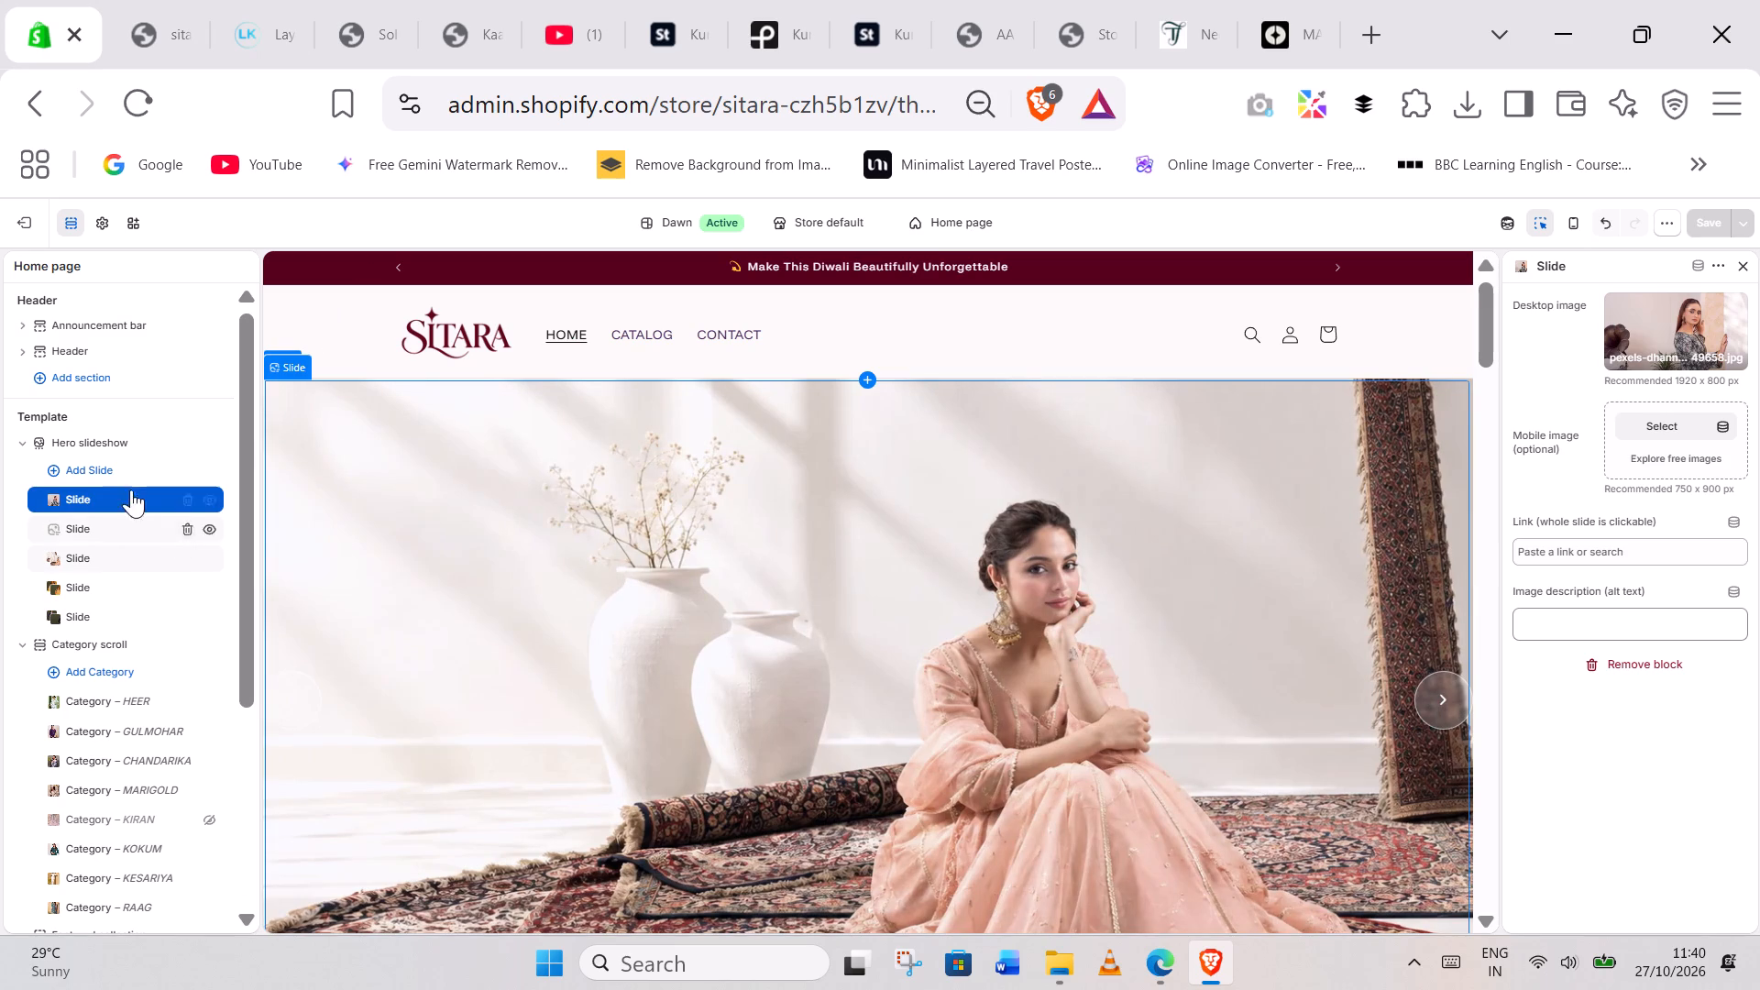
left_click(96, 527)
left_click(1656, 318)
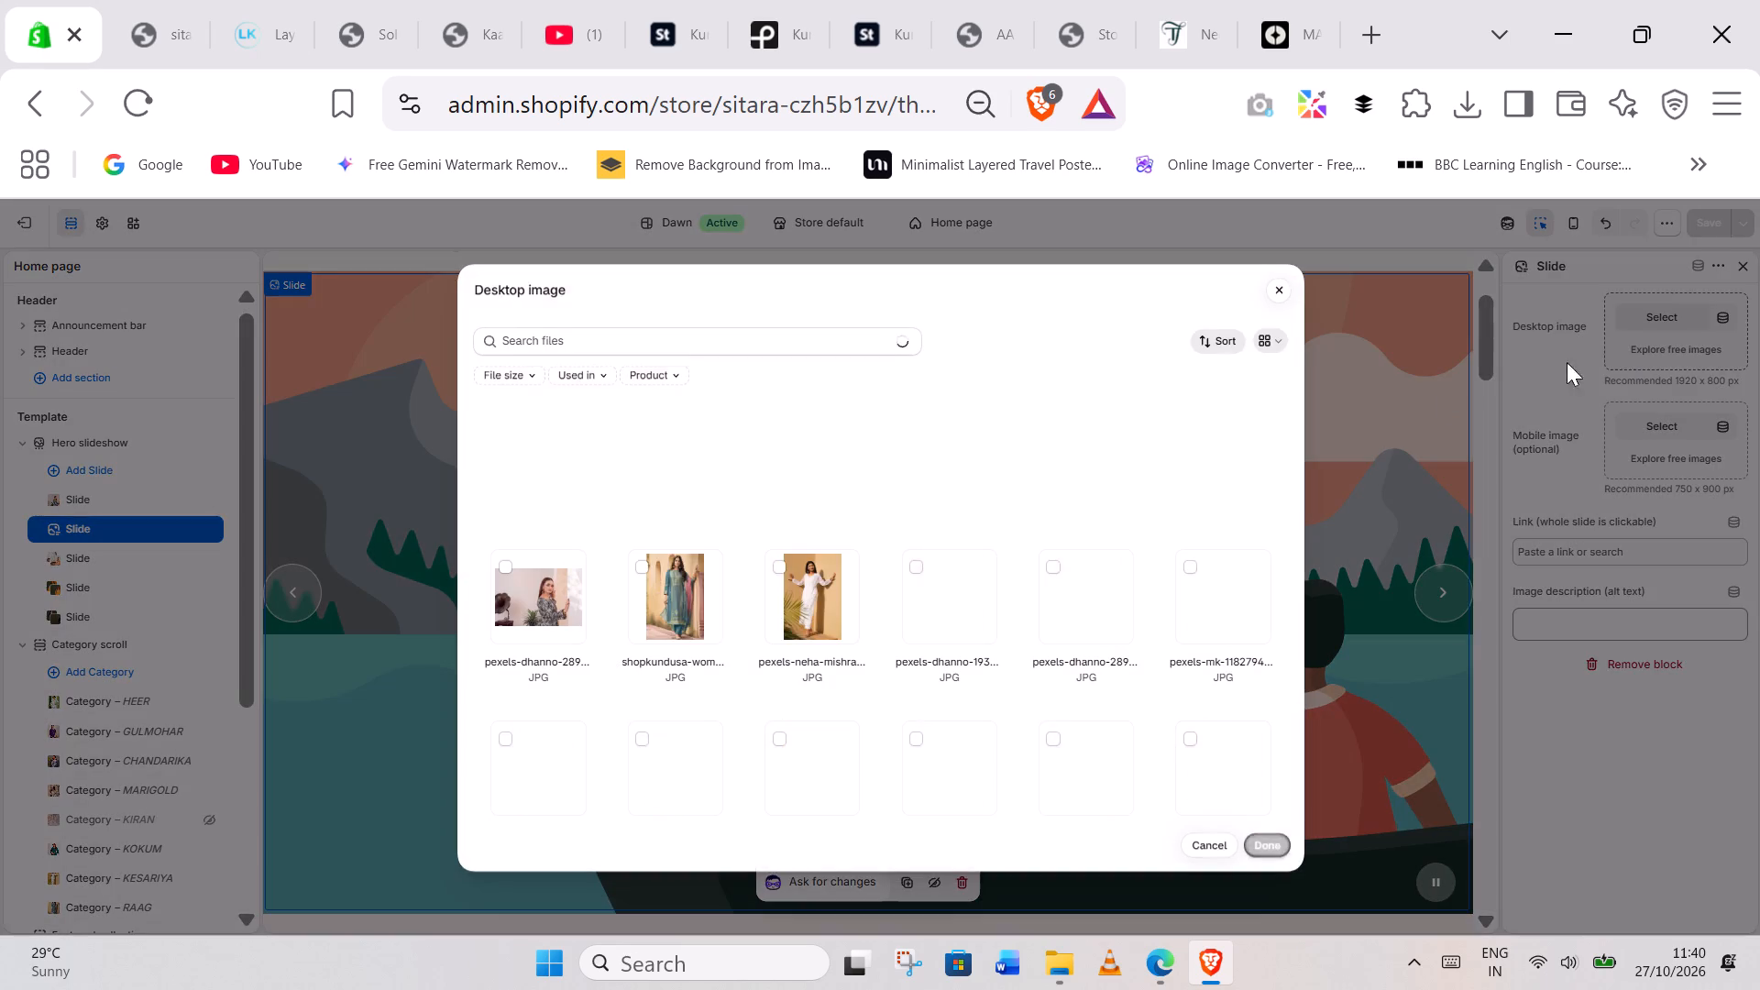
left_click(794, 456)
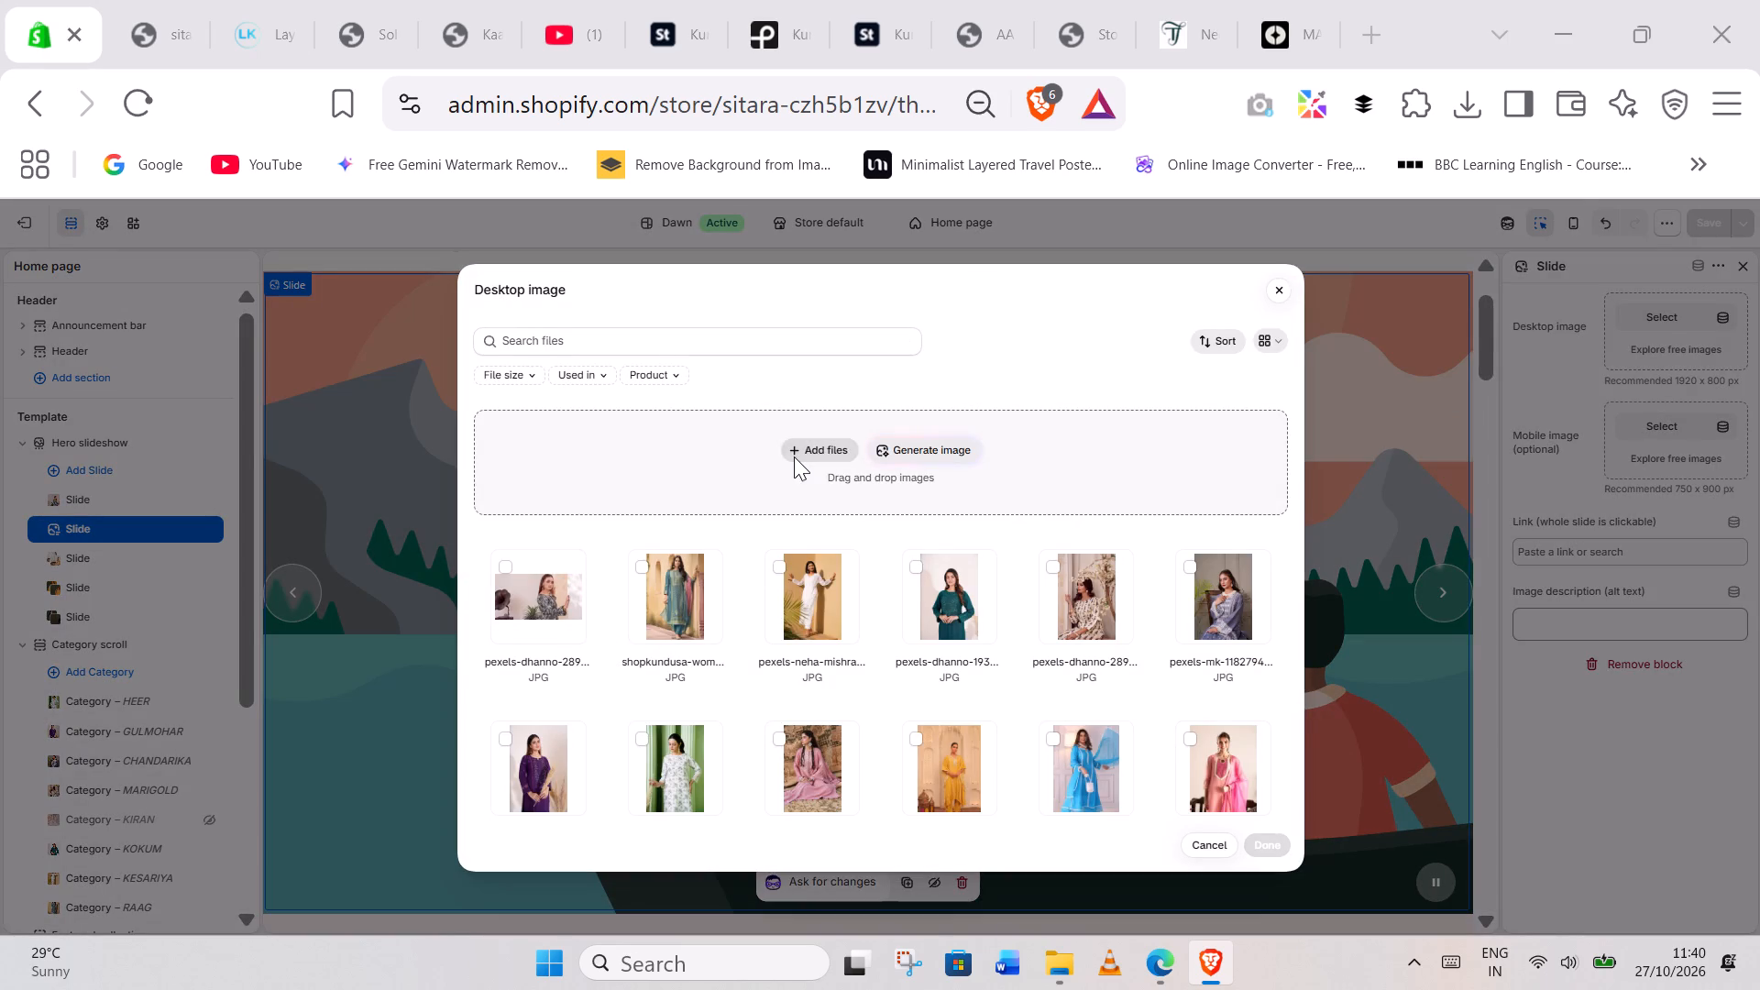
double_click(286, 330)
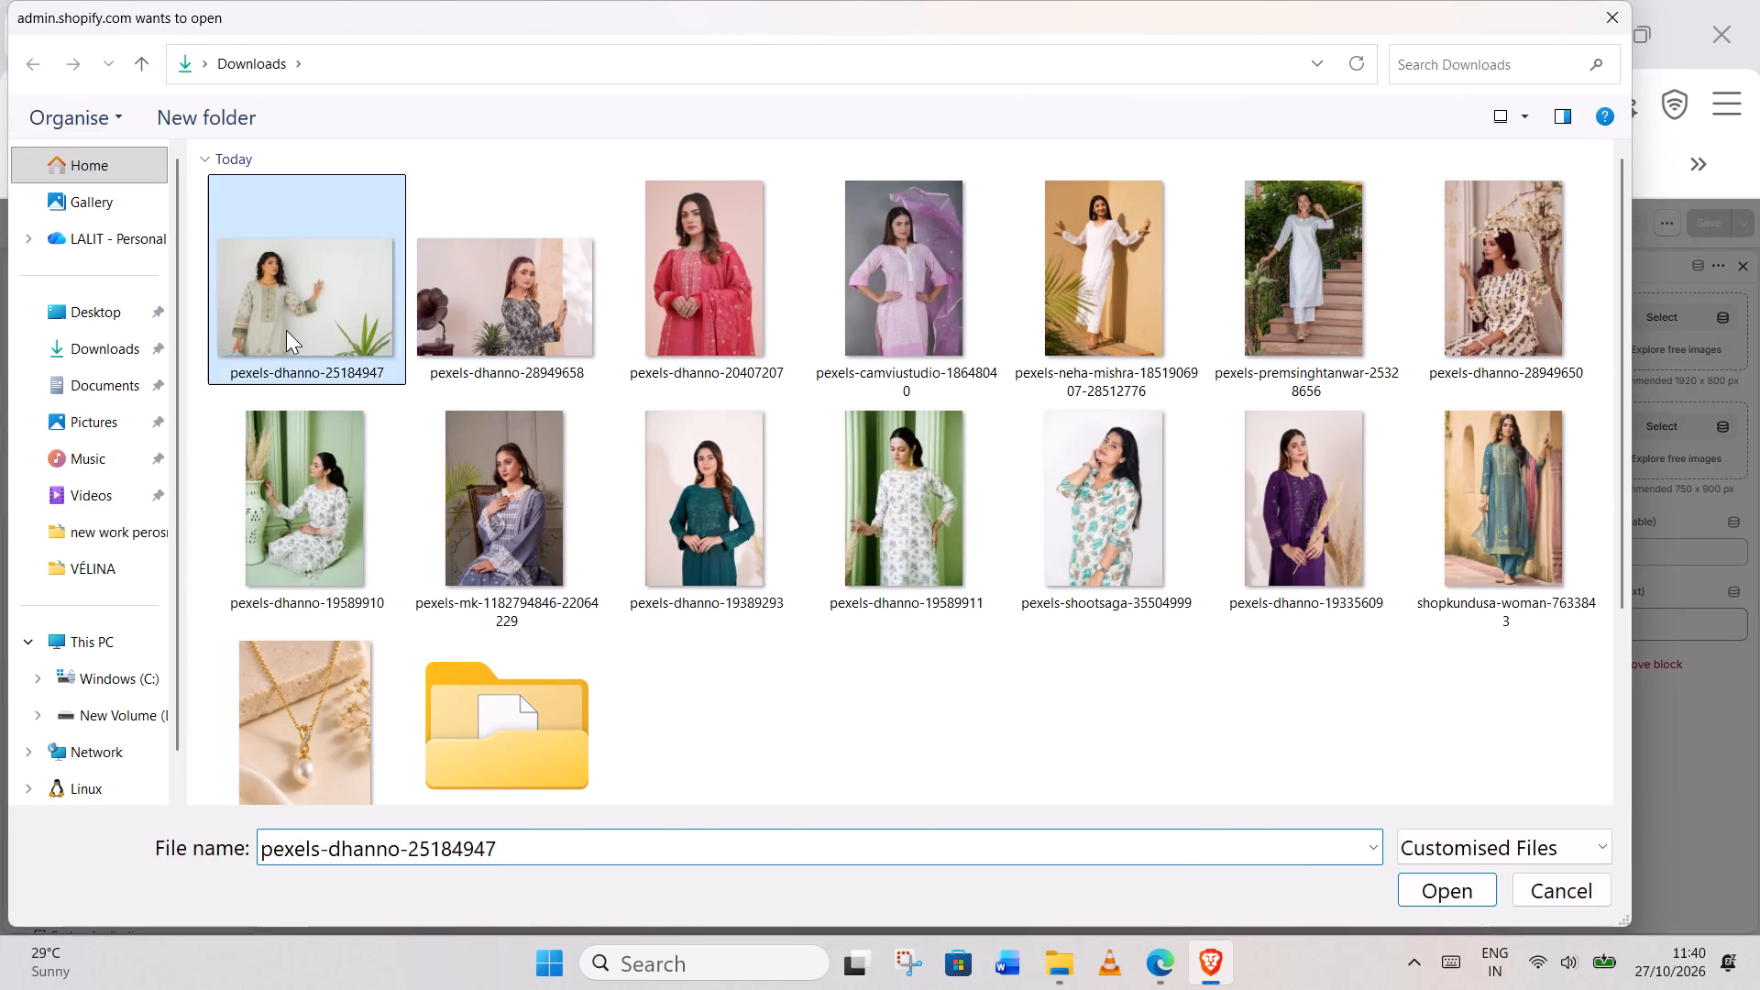
In the Pexels horizontal kurti results, open the photo of the woman in a grey floral kurti standing beside sunglasses.
left_click(830, 0)
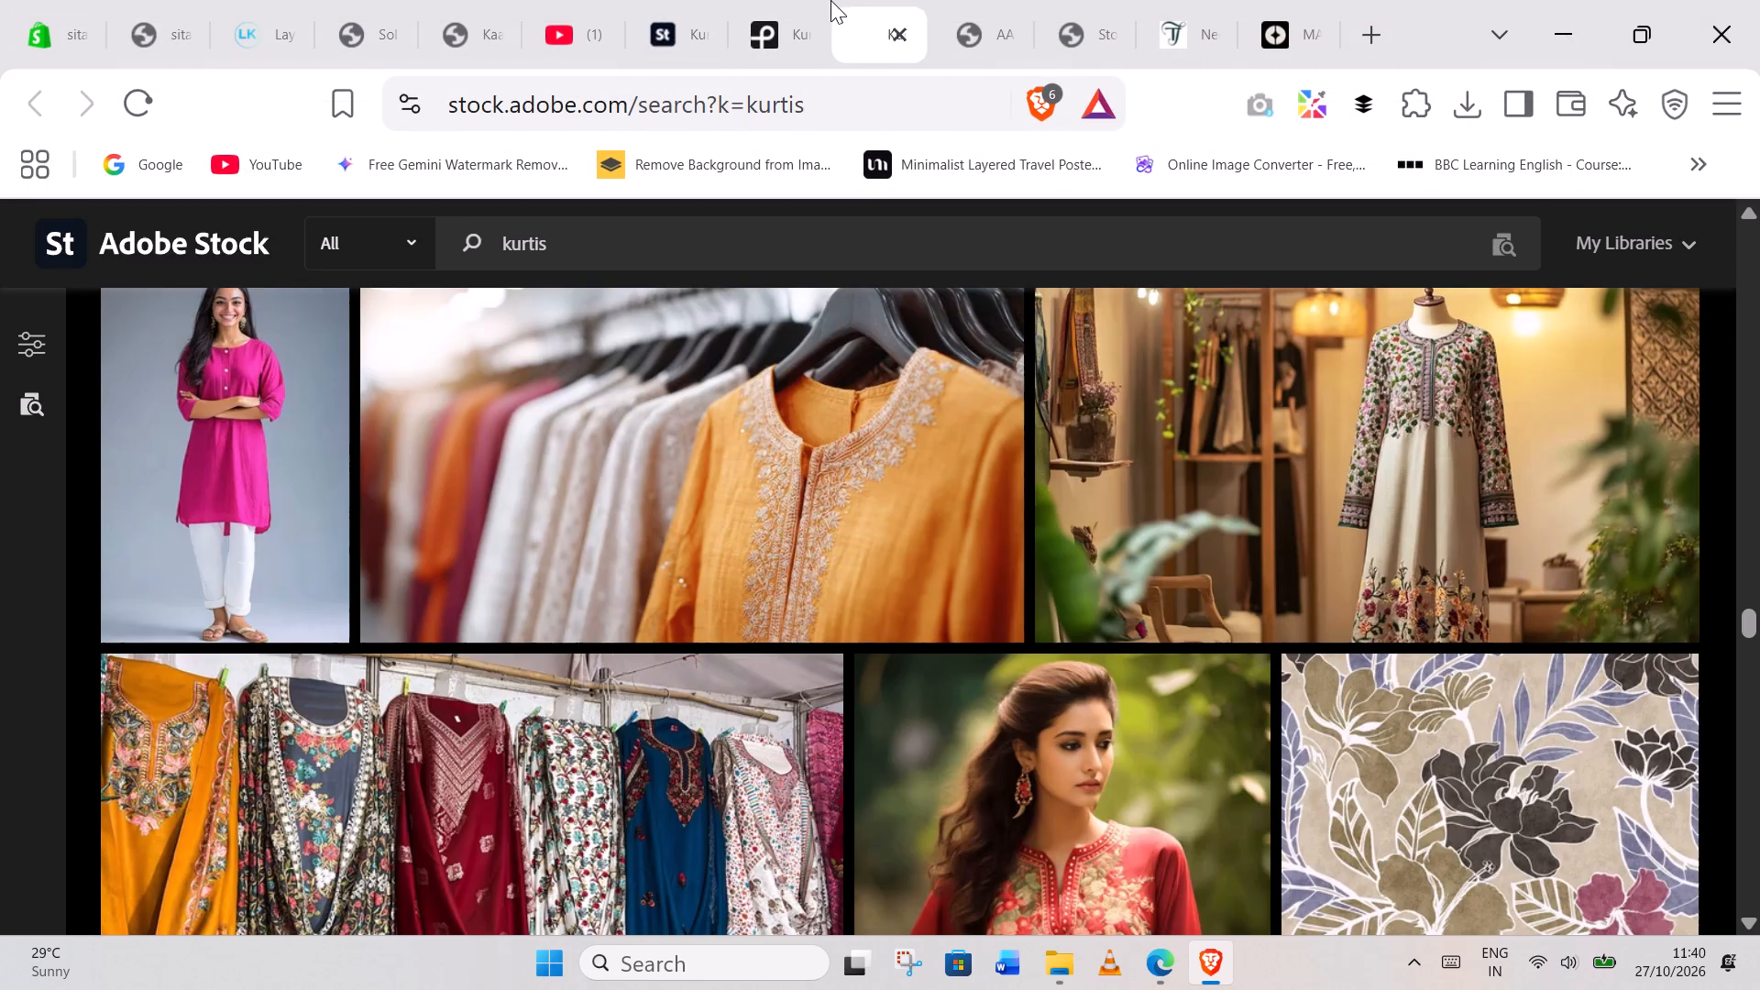
left_click(754, 0)
scroll(795, 479, "down", 3)
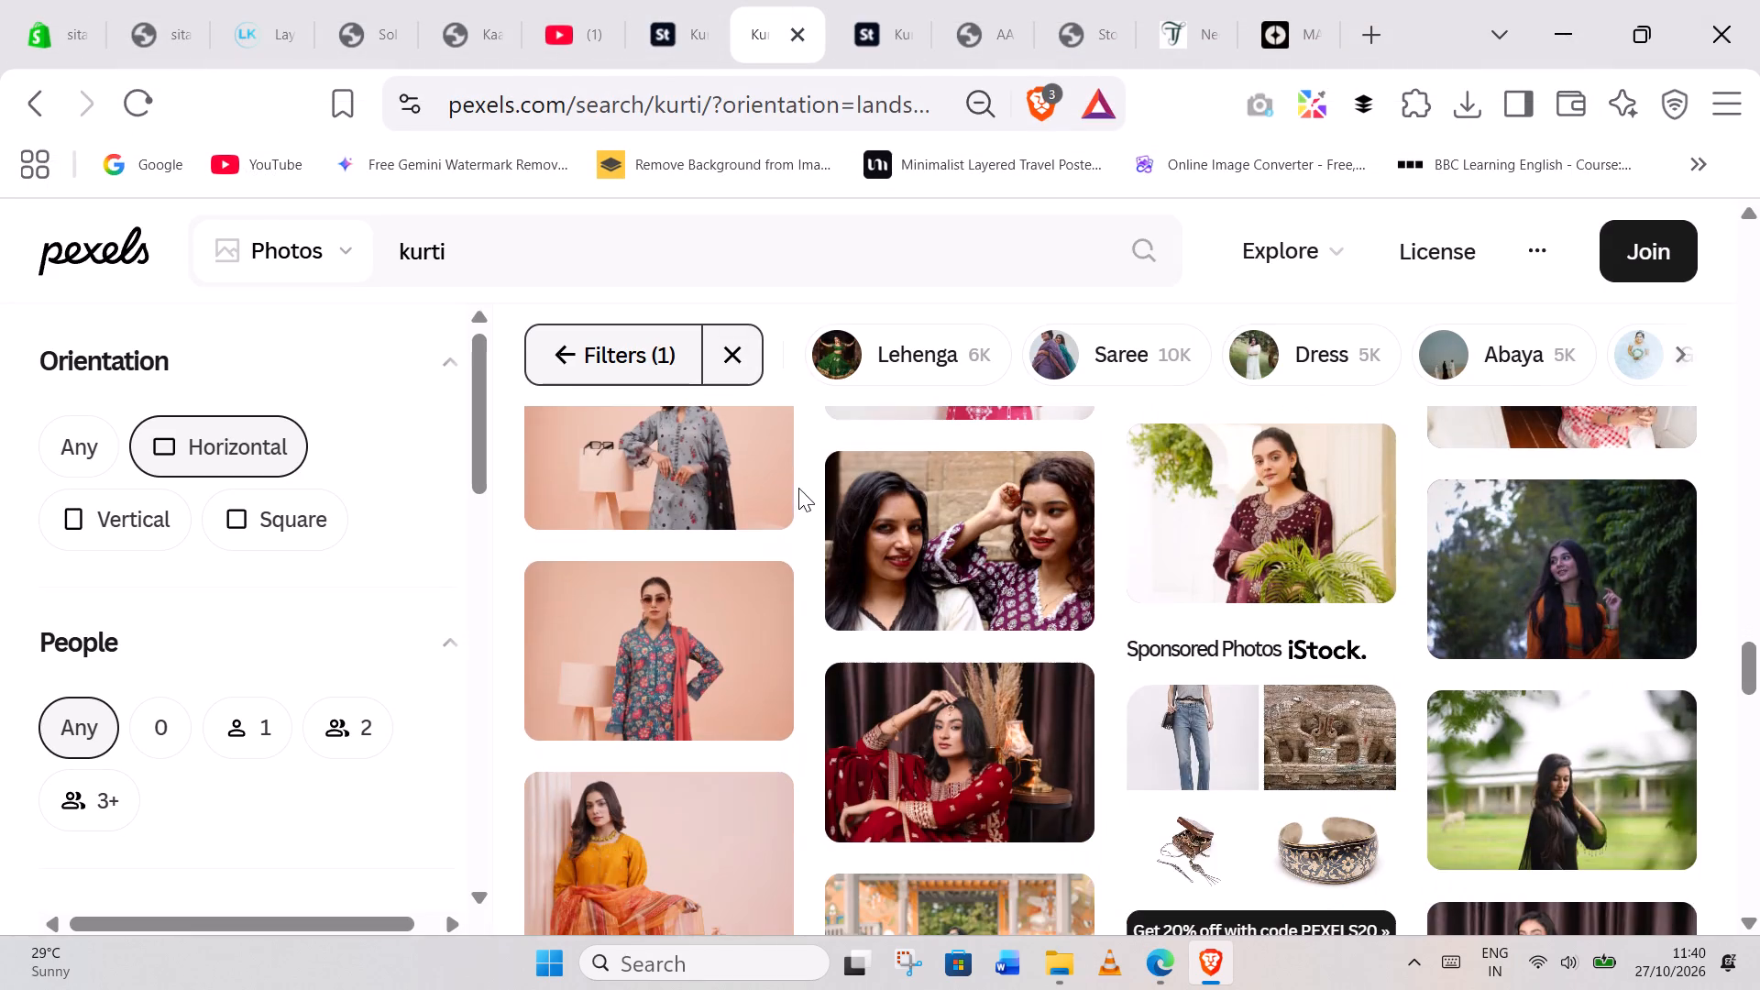
scroll(852, 558, "up", 2)
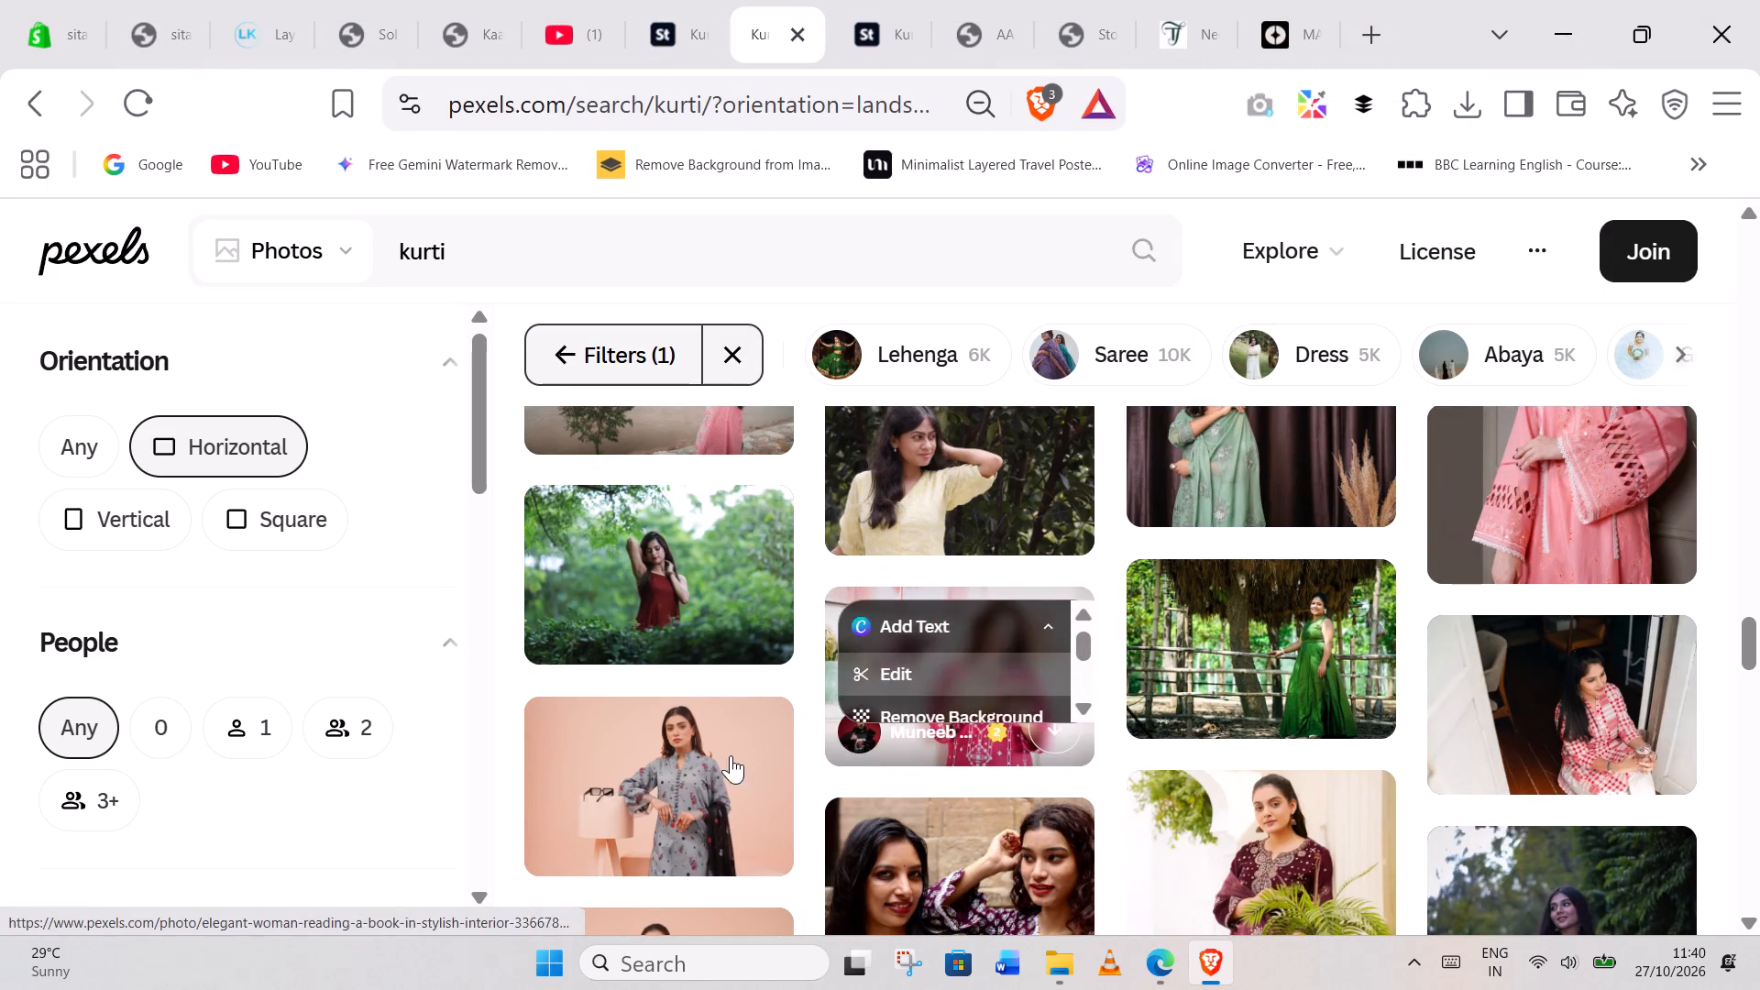
left_click(689, 777)
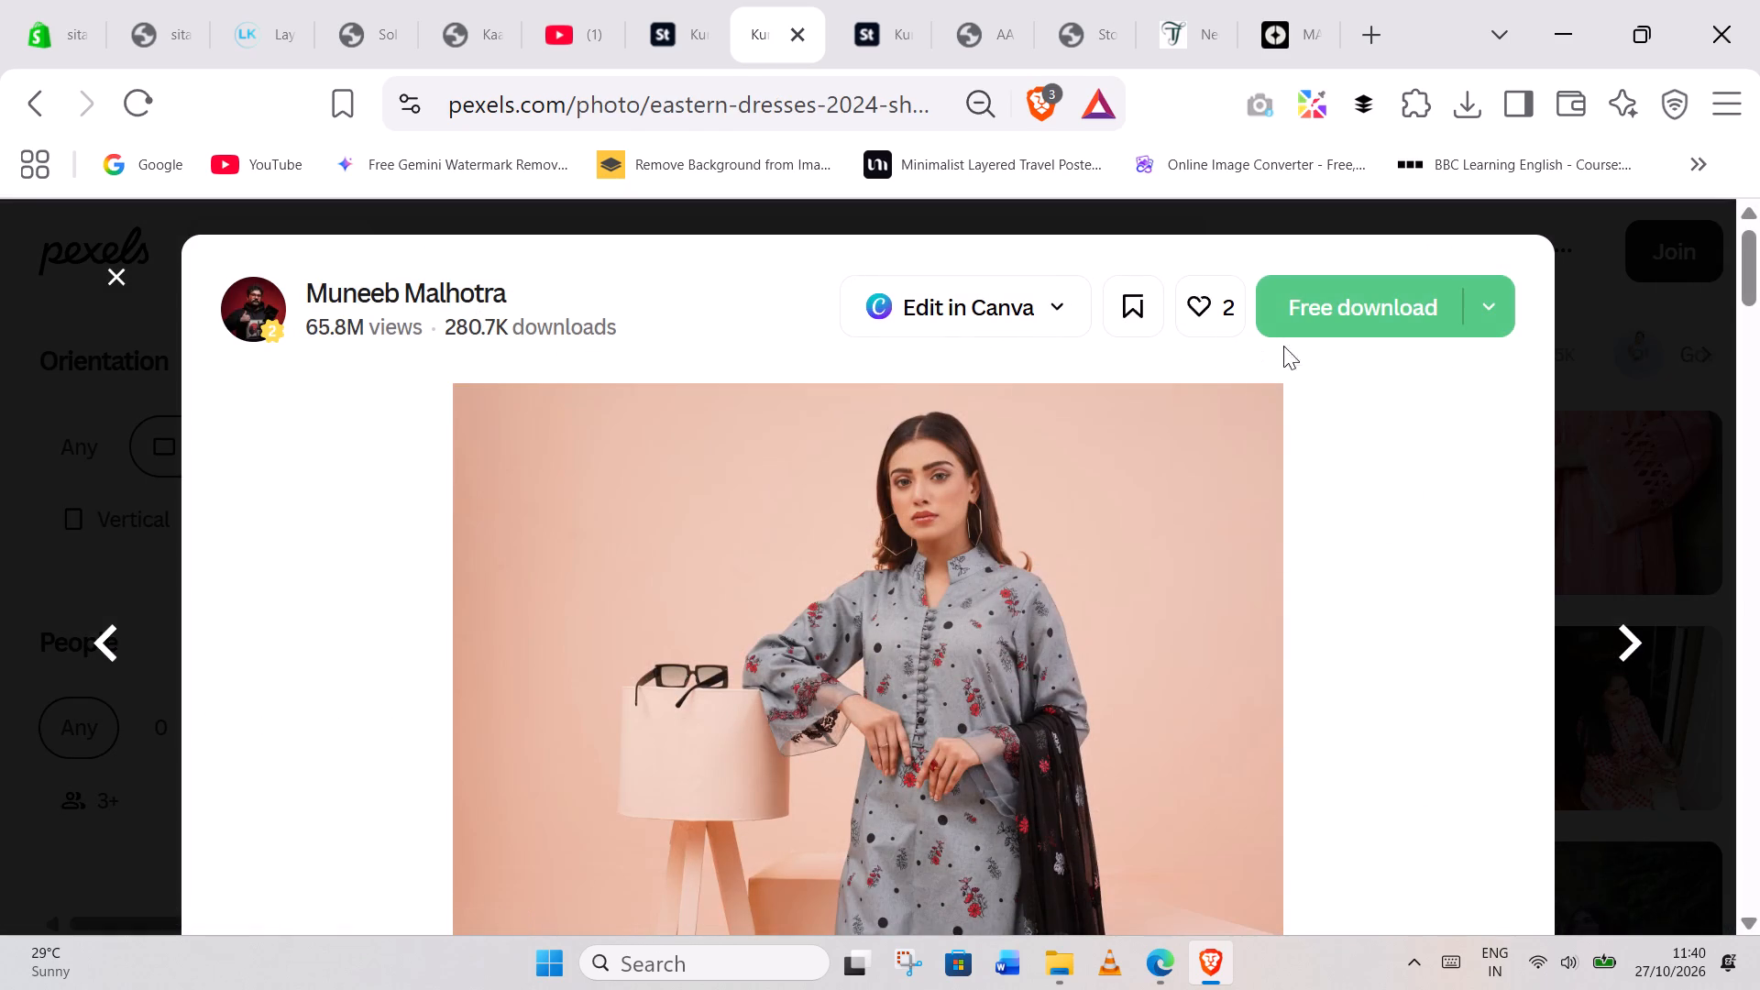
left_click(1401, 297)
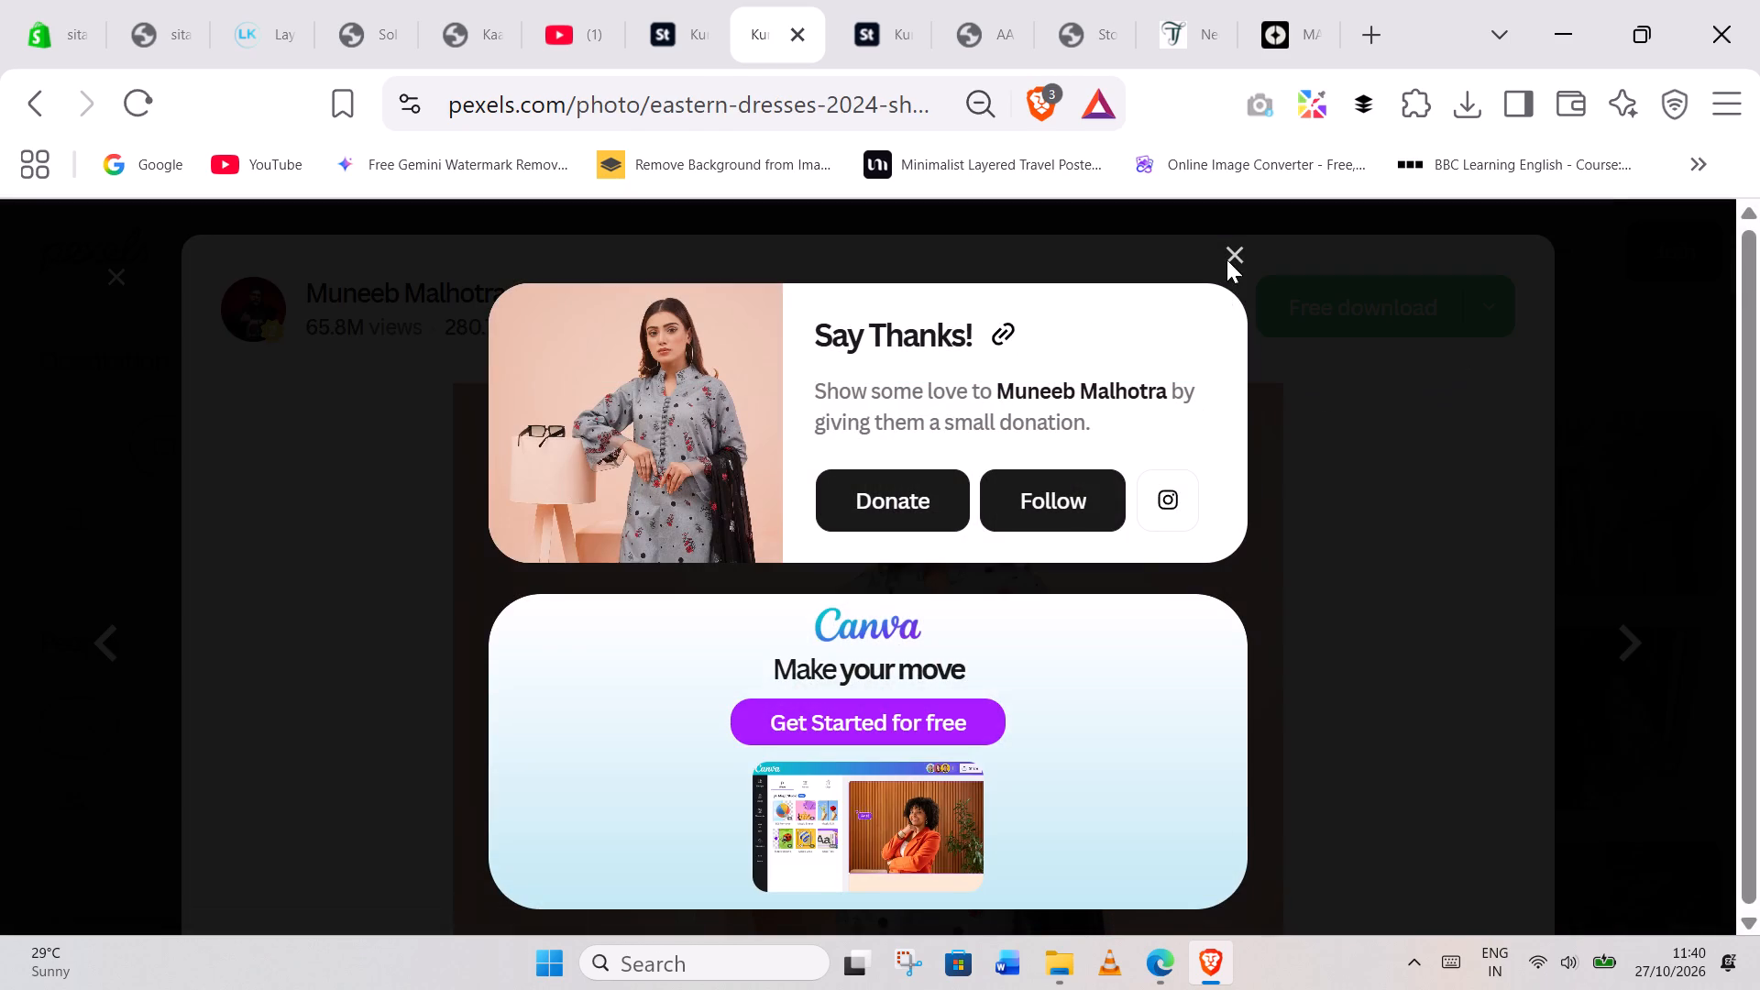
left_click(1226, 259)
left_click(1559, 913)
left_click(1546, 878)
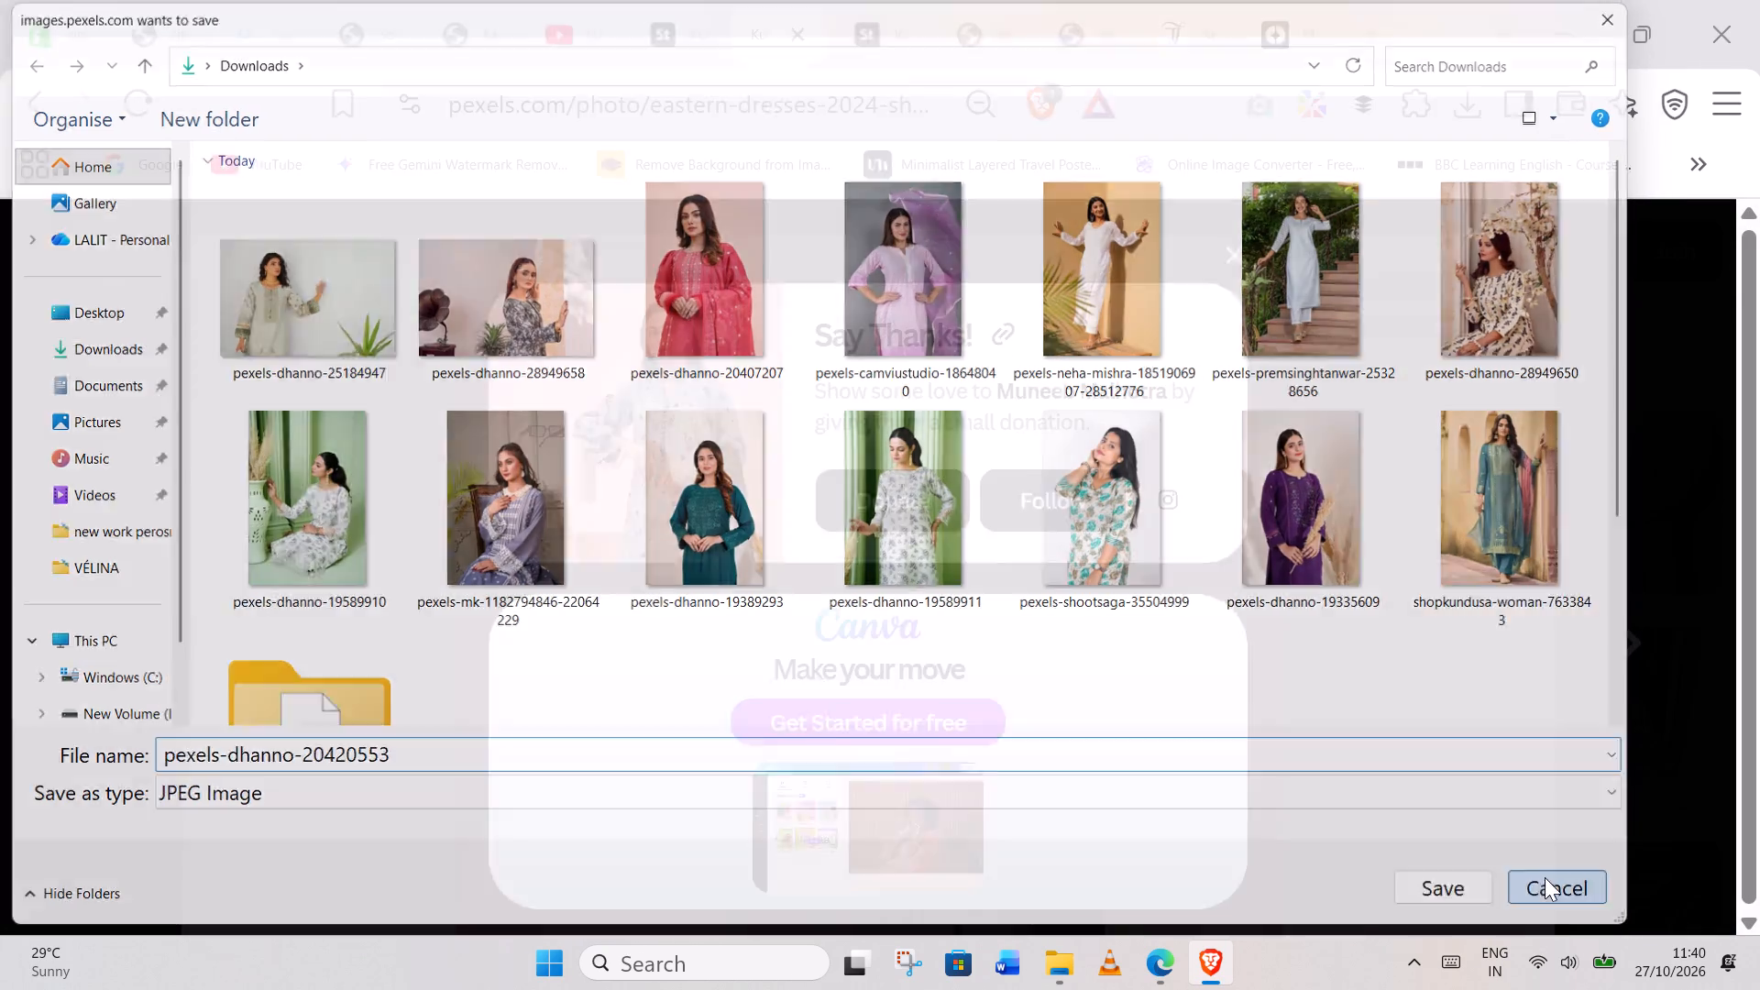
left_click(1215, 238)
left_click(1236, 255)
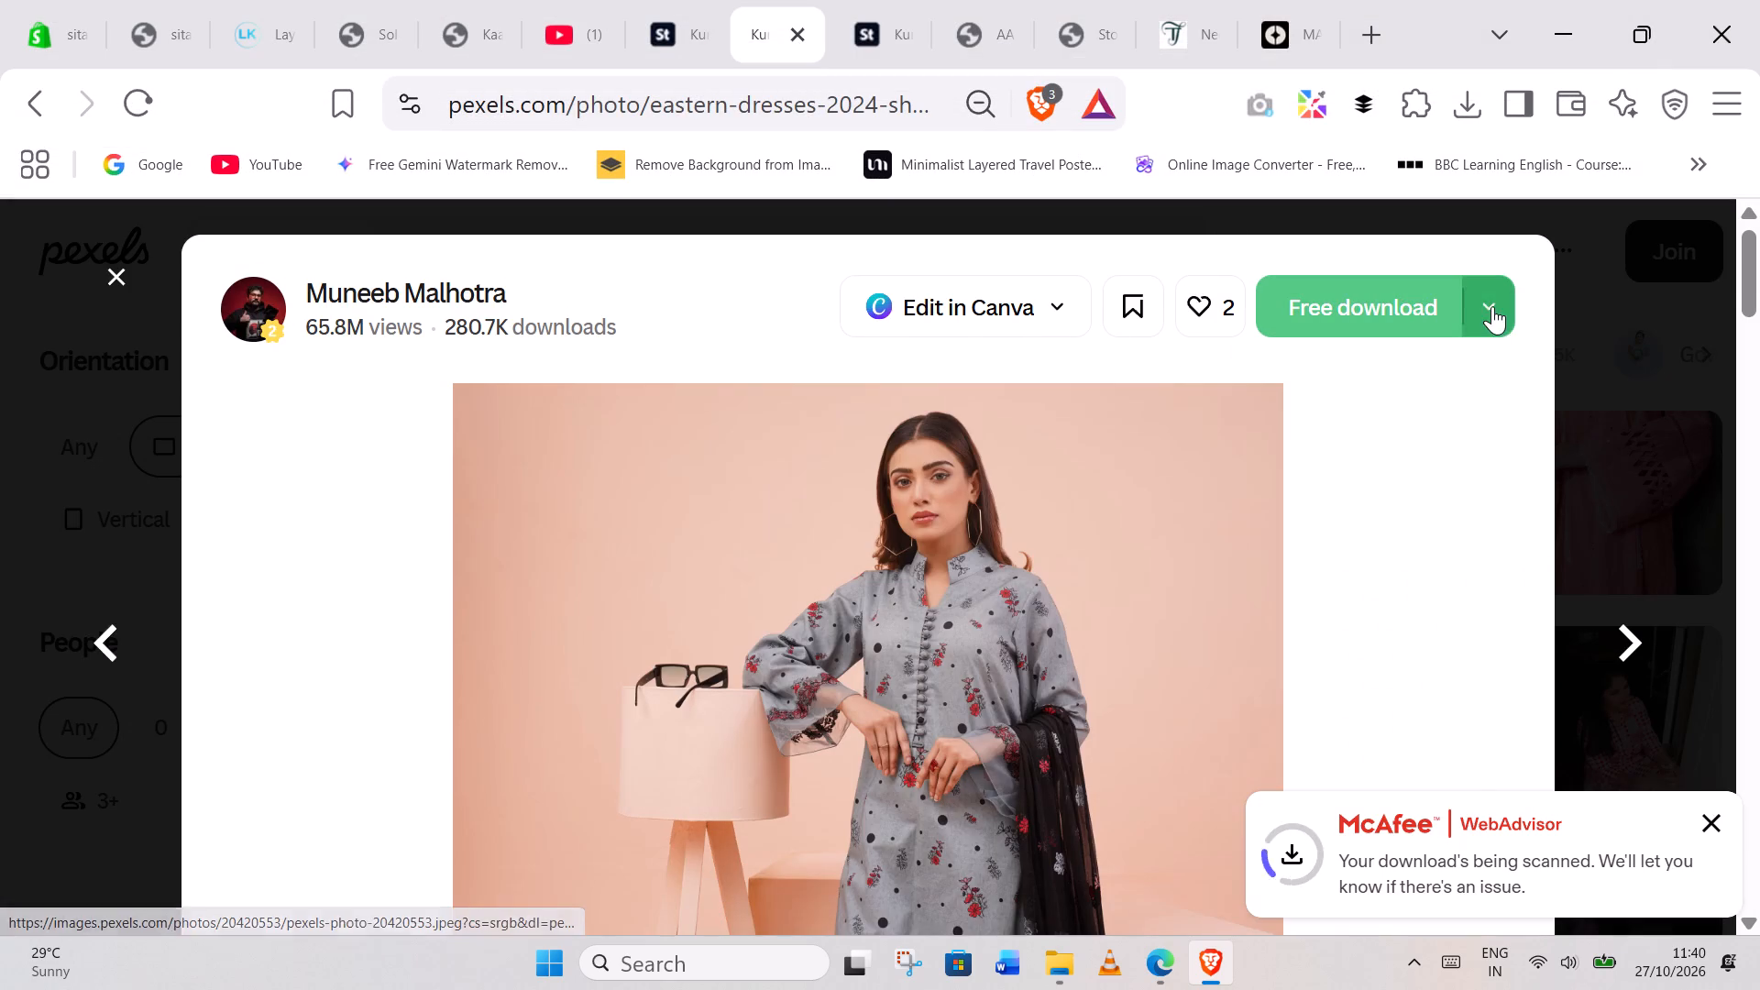
Download the grey kurti photo using the download size options, saving it in Downloads as pexels-dhanno-20420553.
left_click(1492, 306)
left_click(1198, 866)
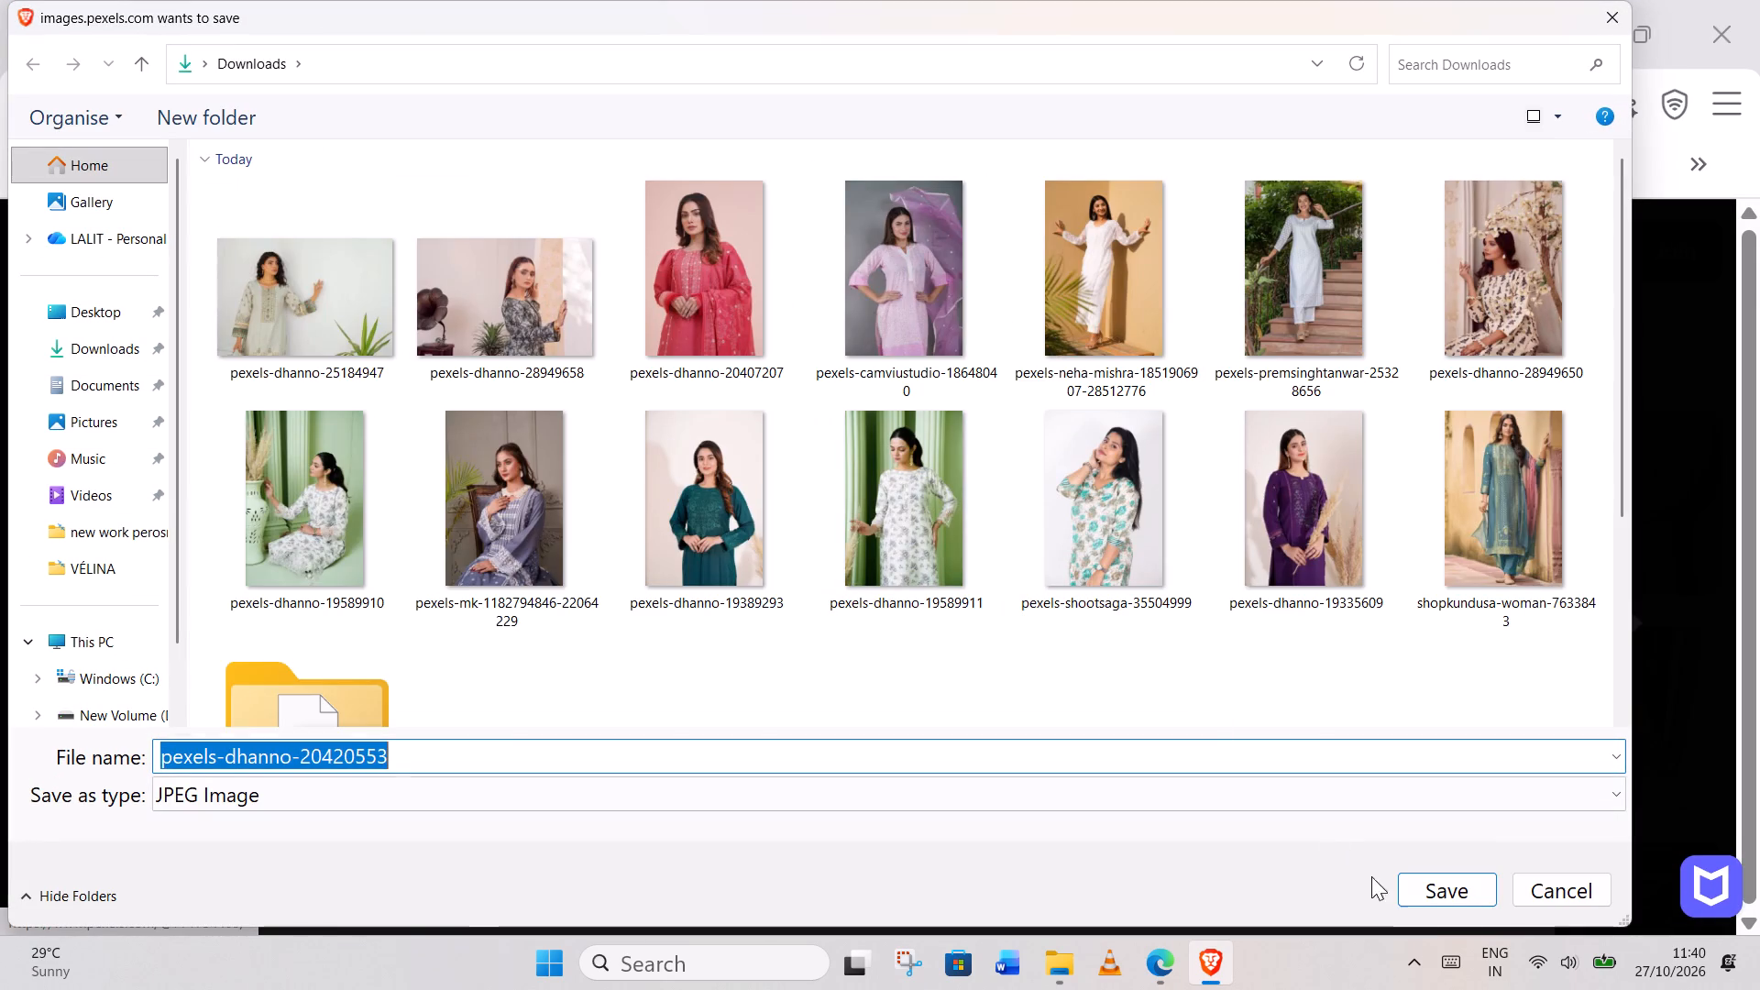
left_click(1446, 898)
Return to the theme editor and apply the uploaded pexels-dhanno-25184947 photo as the second new slide's desktop image.
left_click(130, 0)
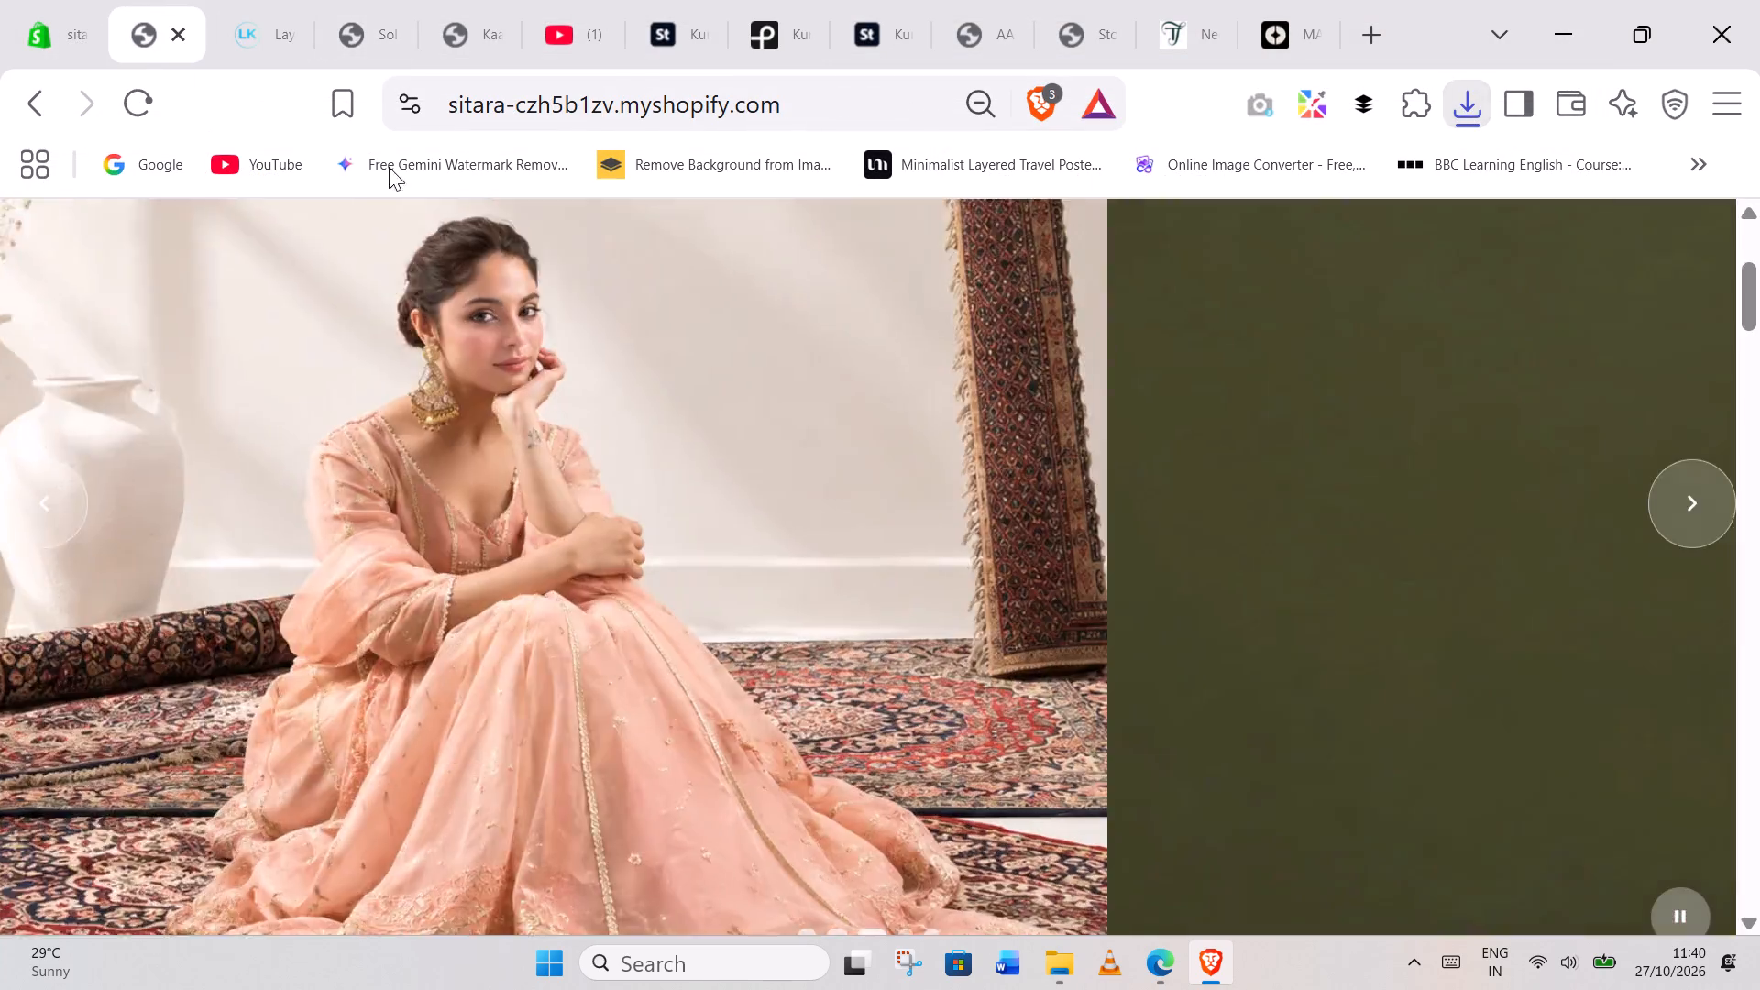
left_click(27, 0)
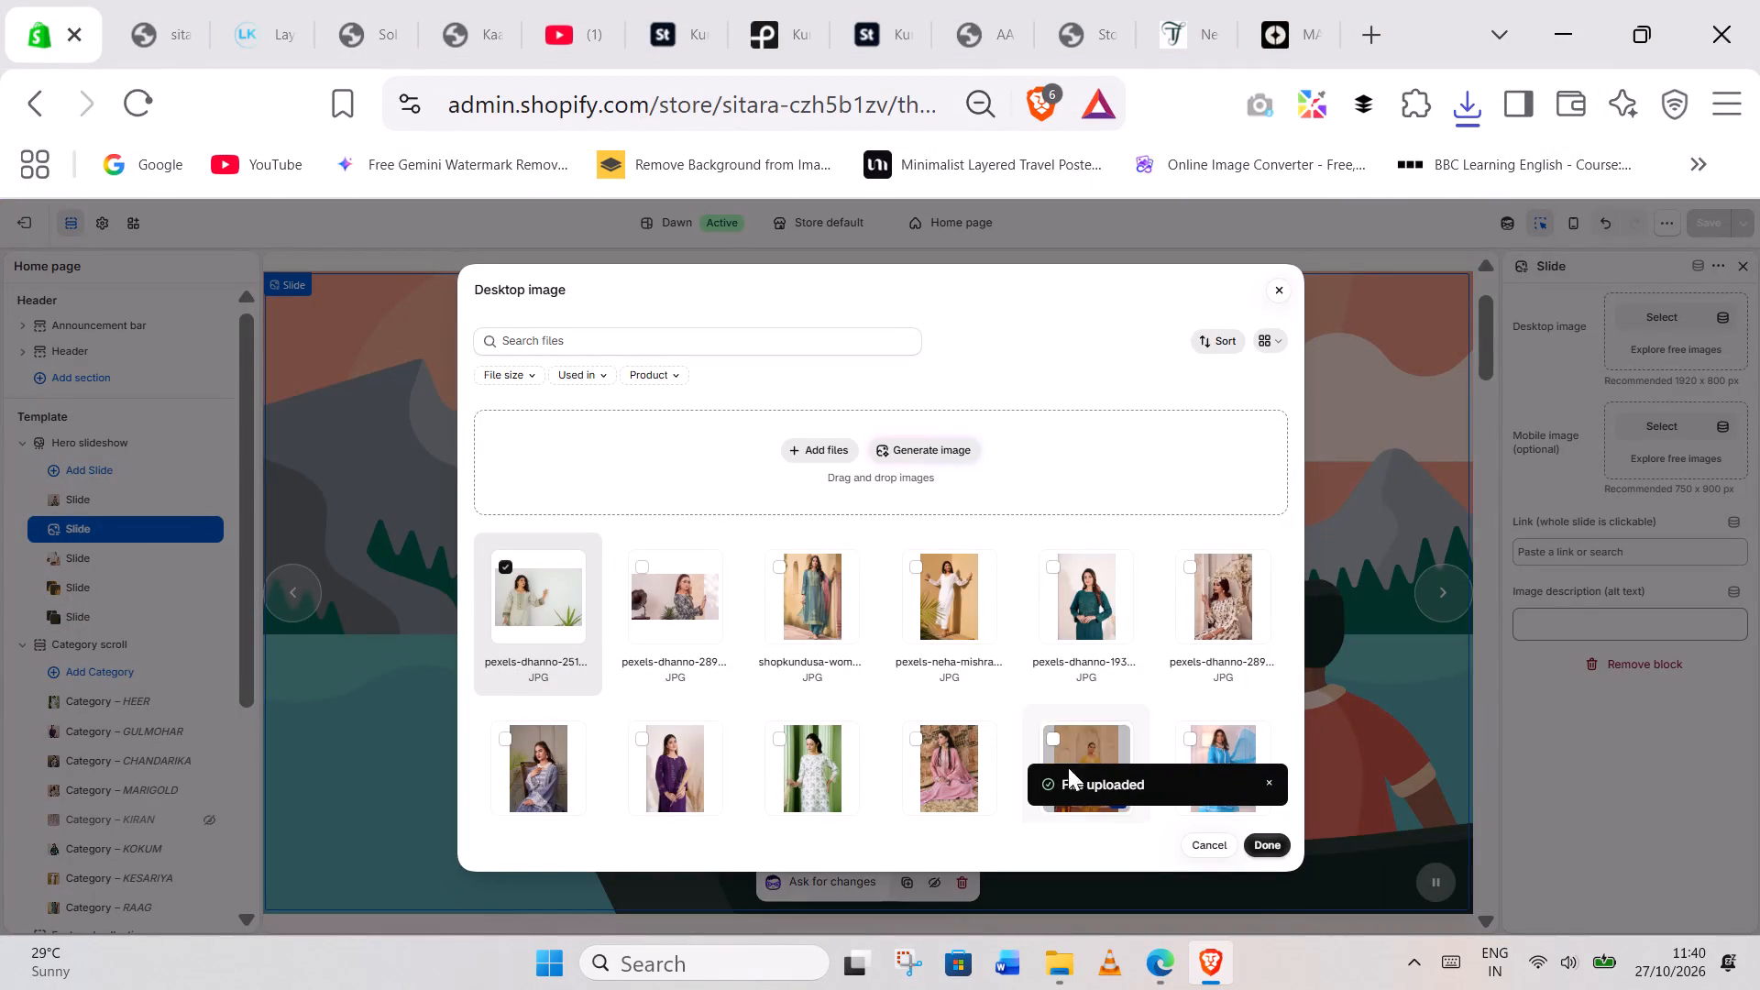
left_click(1259, 846)
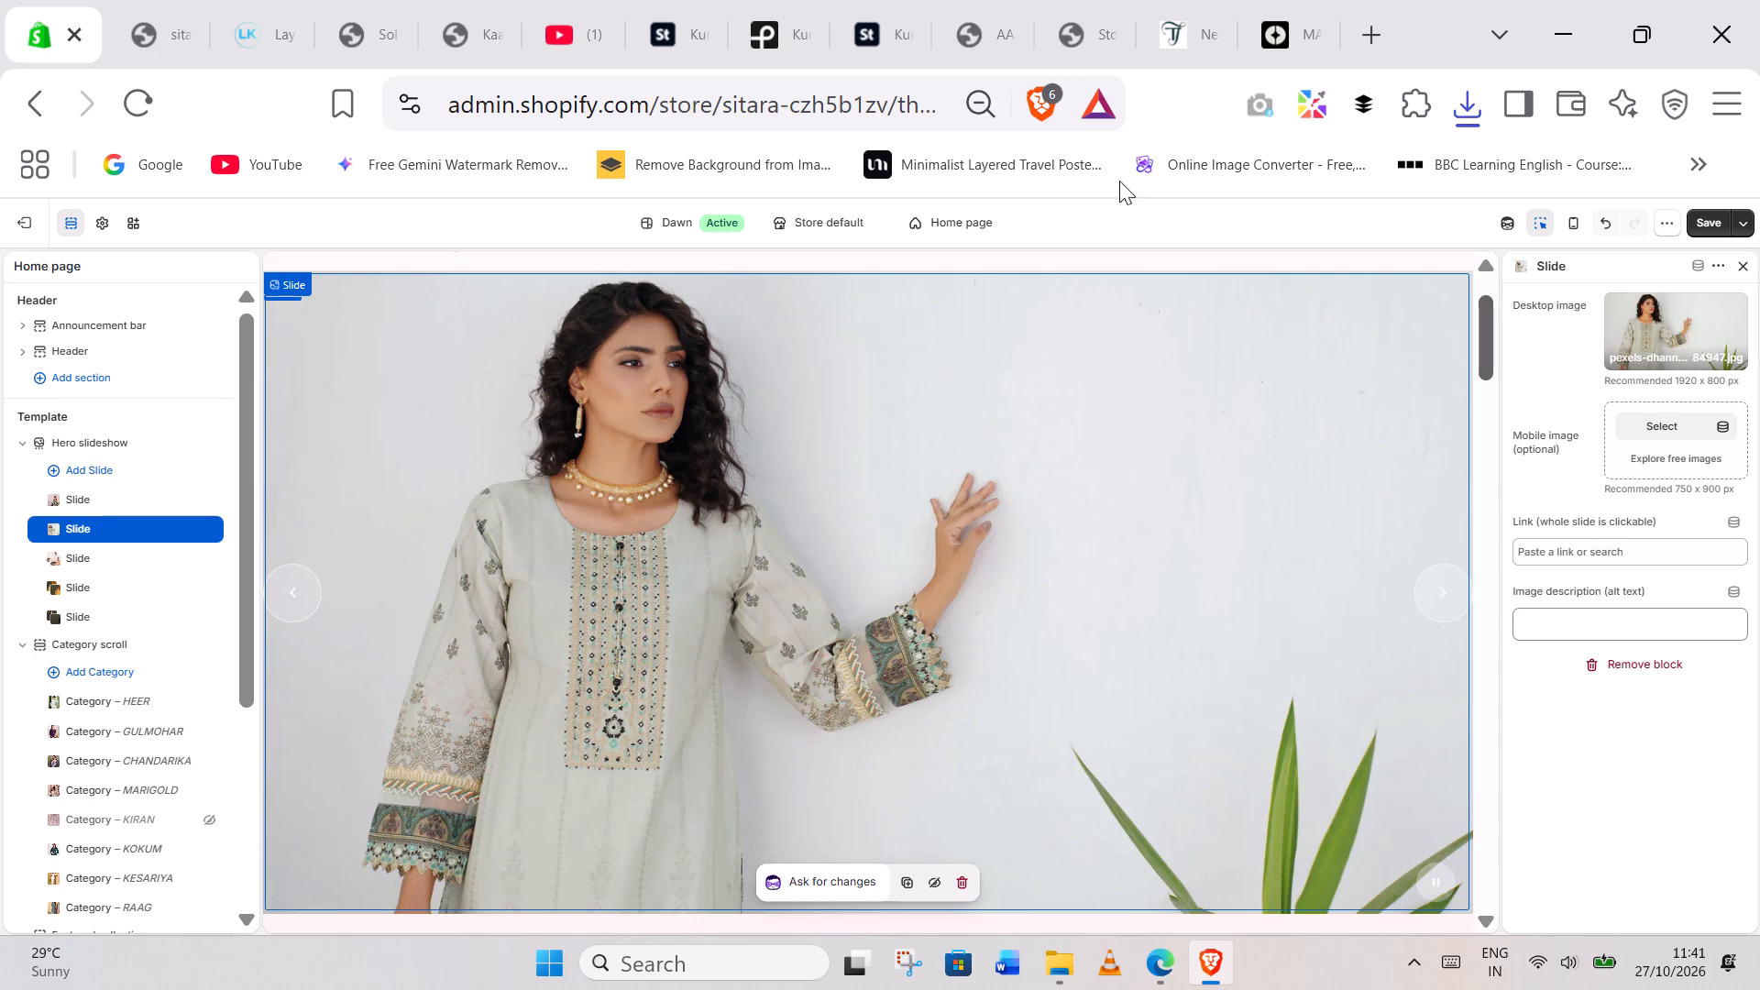
Examine the second new slide in the home page preview and advance the Hero slideshow to the following slide.
left_click(143, 0)
left_click(82, 0)
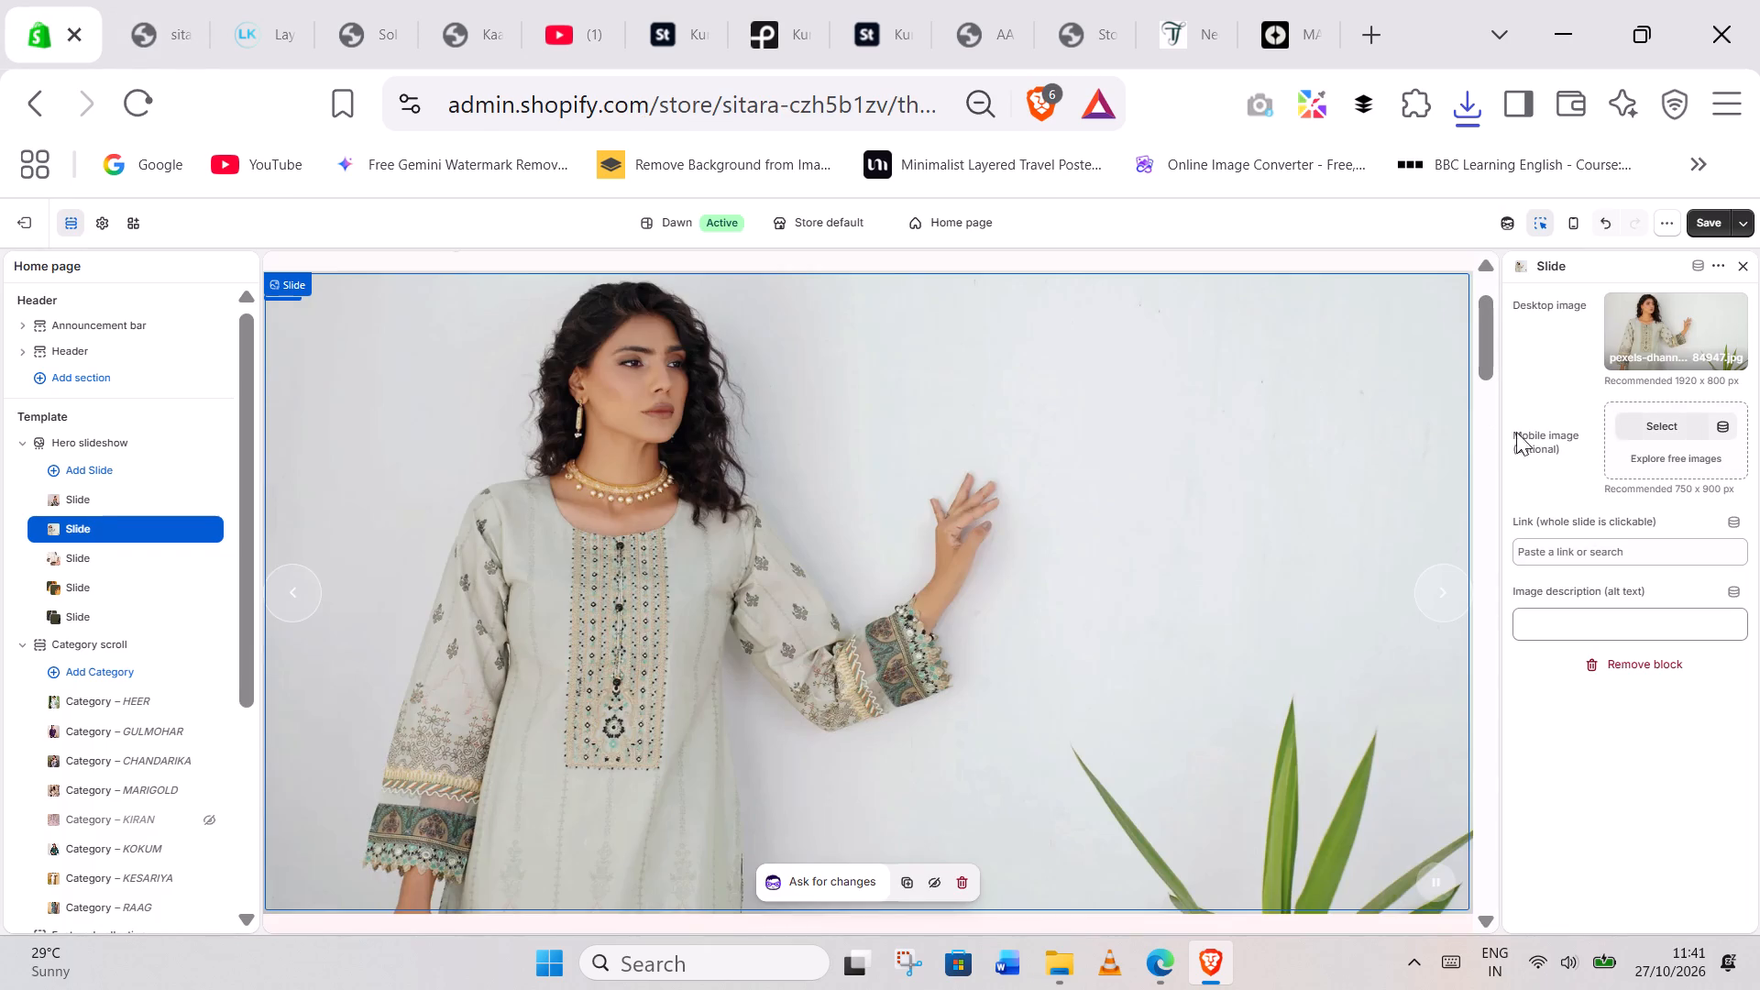
scroll(1036, 557, "down", 1)
scroll(1036, 557, "up", 3)
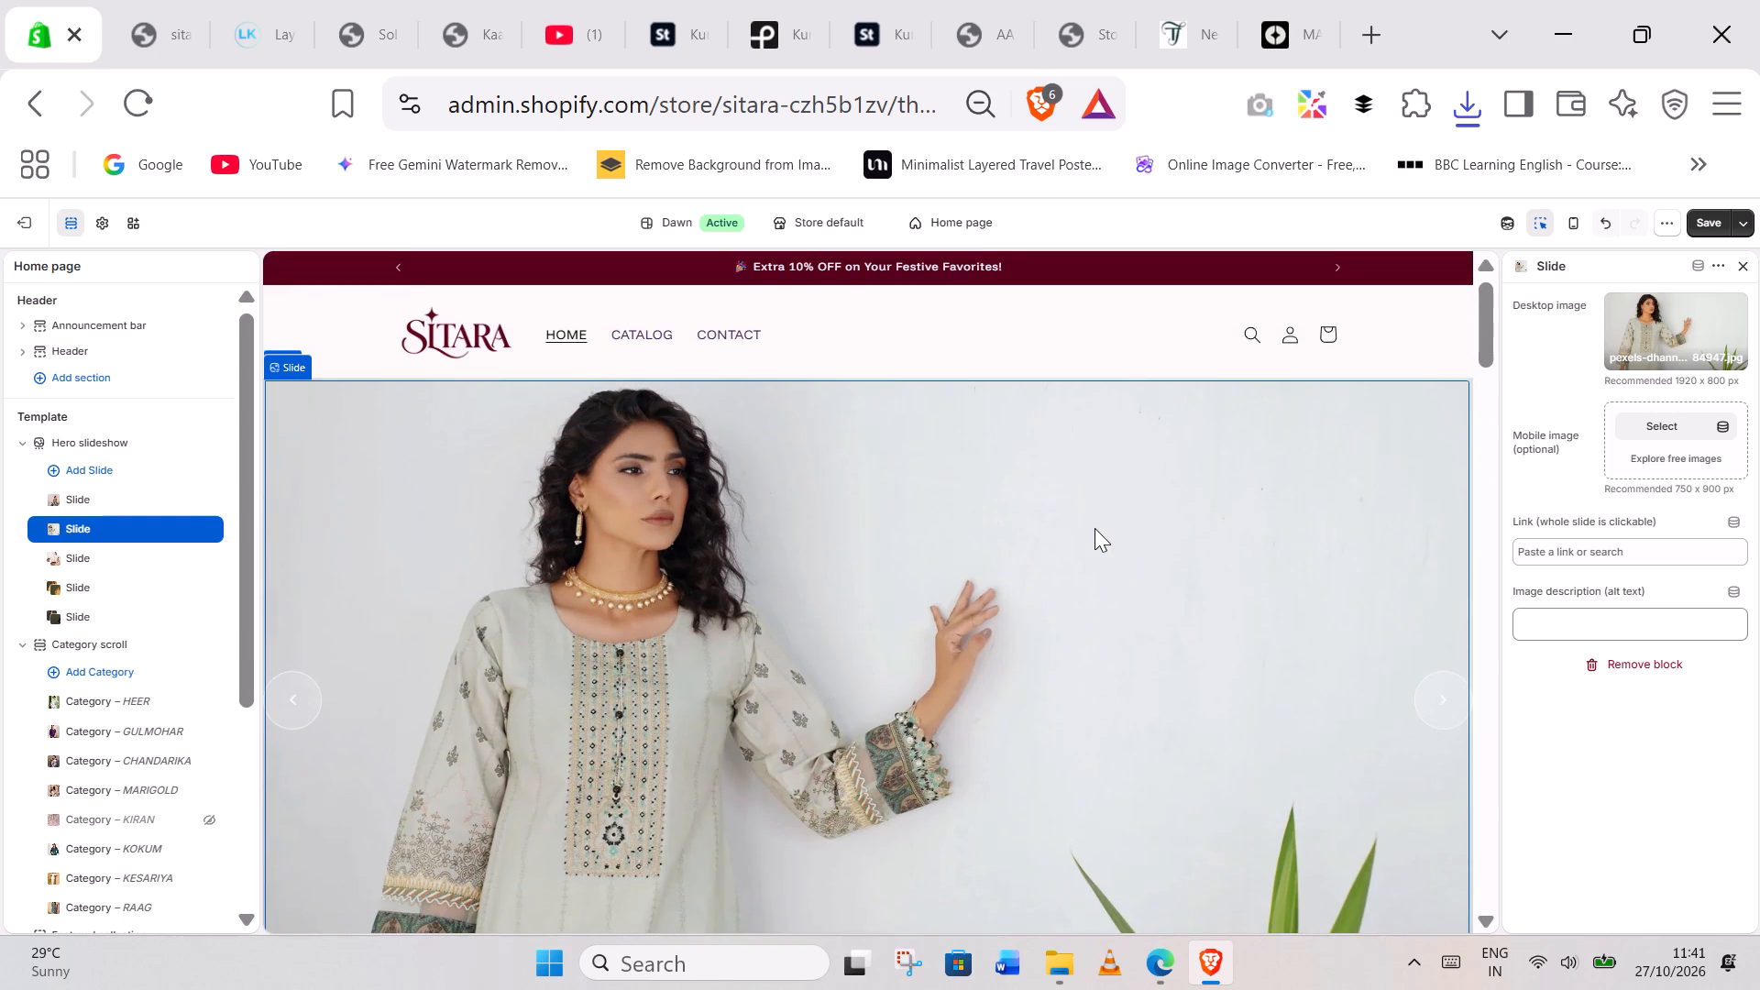
left_click(1433, 700)
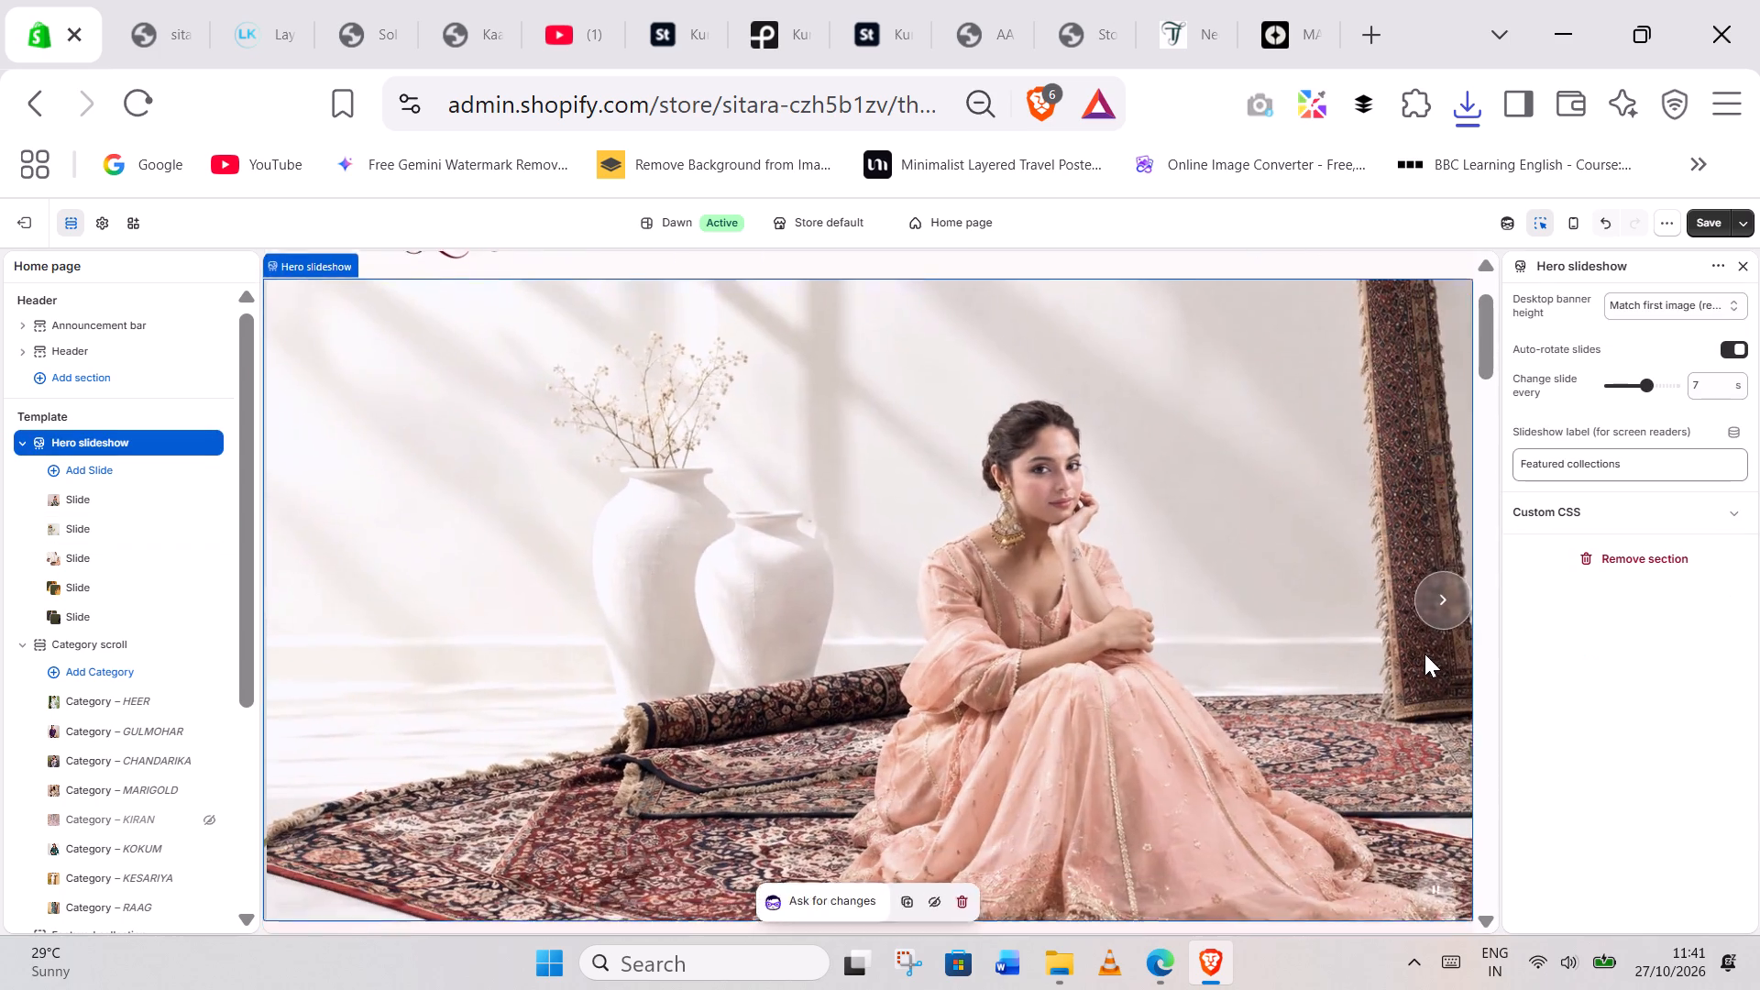
Examine the Hero slideshow in the home page preview, advancing through its slides to check how each image fits.
scroll(1424, 650, "down", 1)
scroll(1422, 639, "up", 1)
left_click(1442, 601)
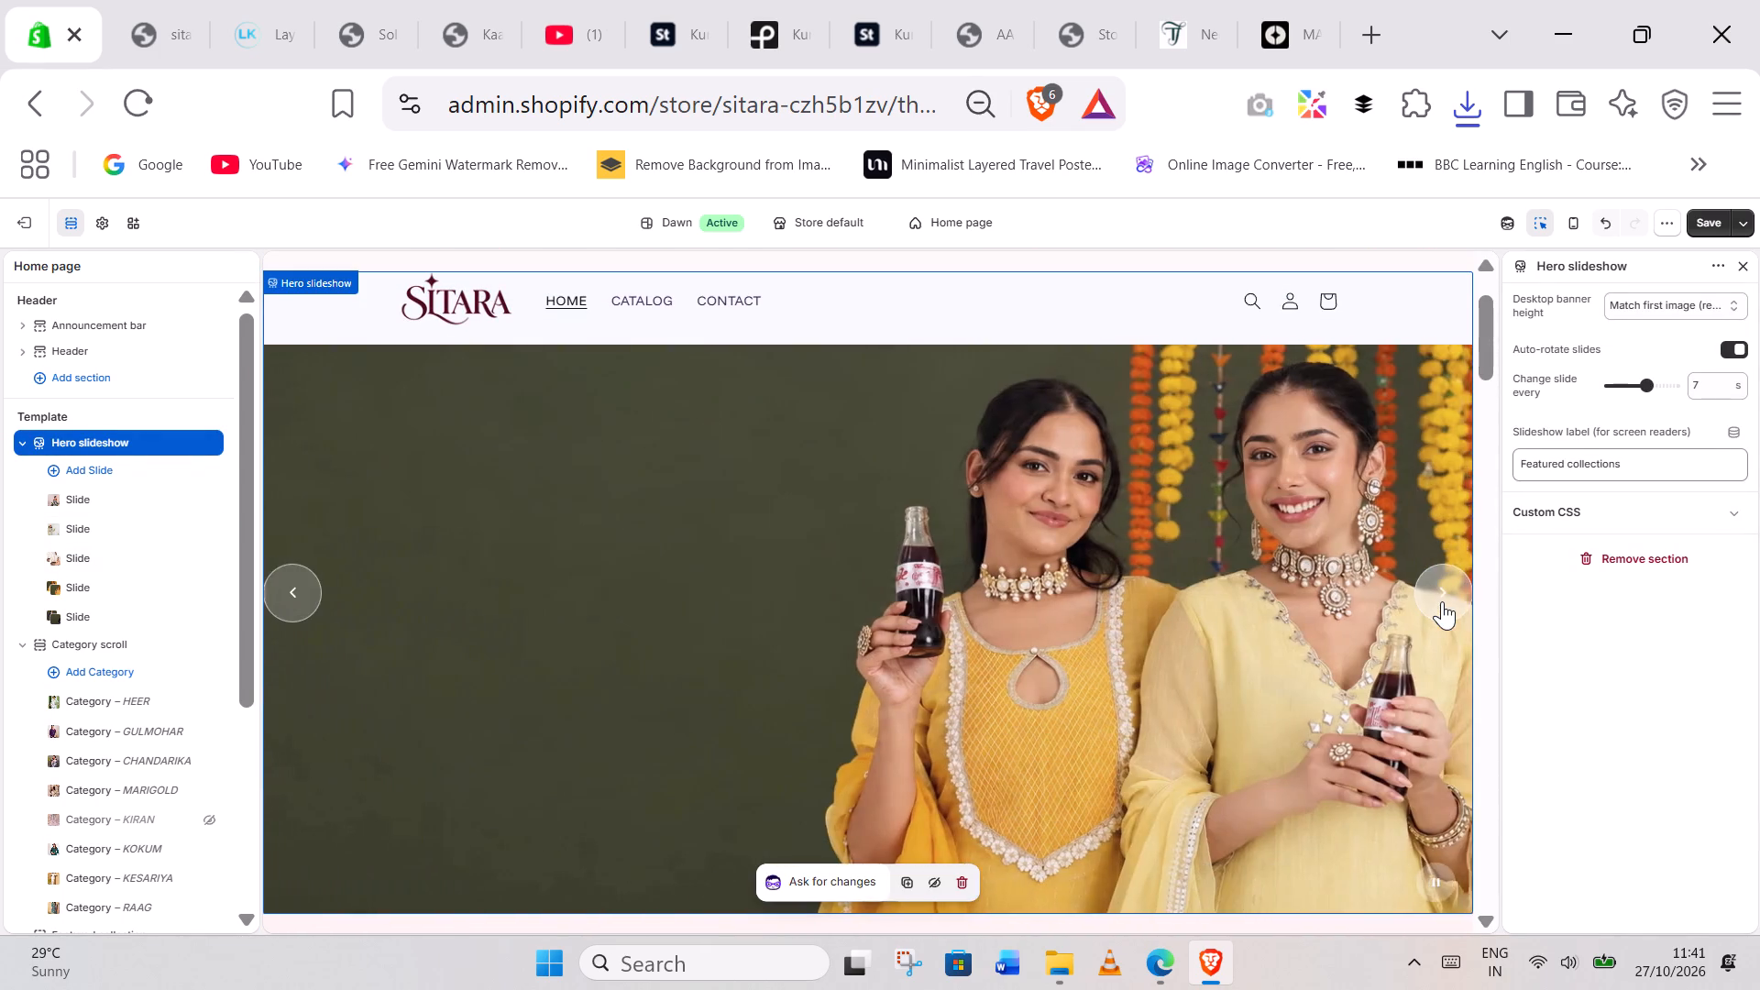
left_click(1442, 601)
left_click(1442, 601)
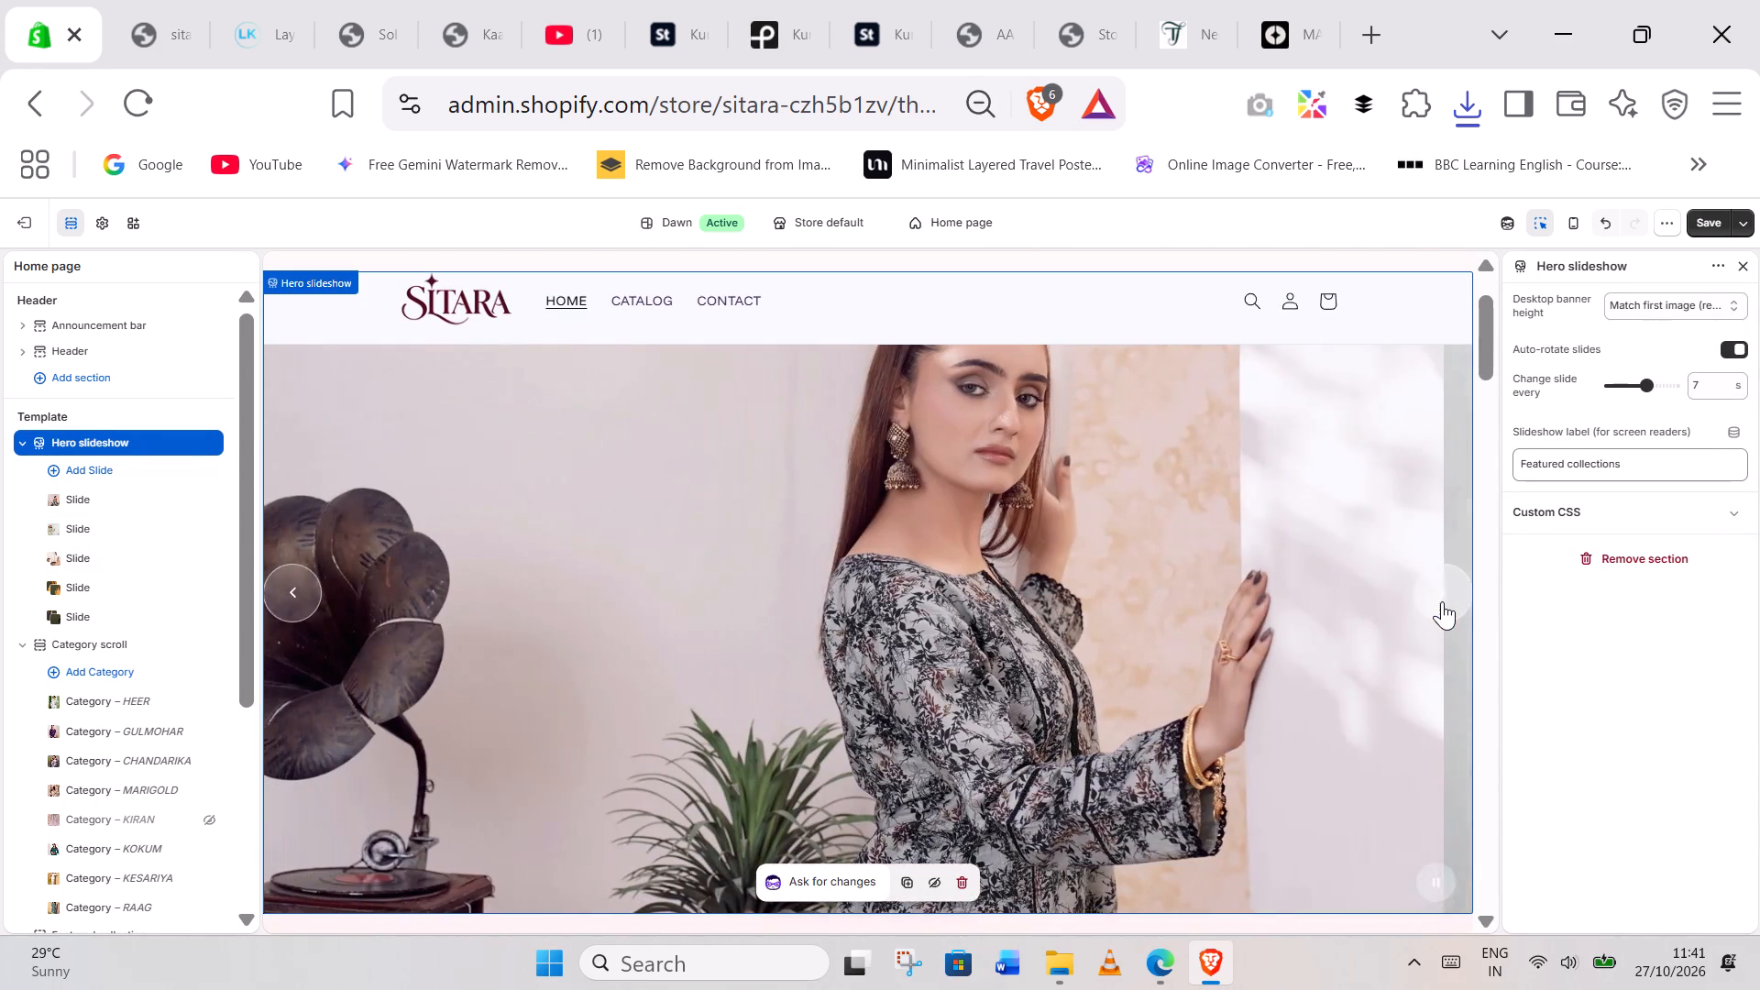
scroll(1442, 601, "down", 2)
scroll(1442, 601, "up", 2)
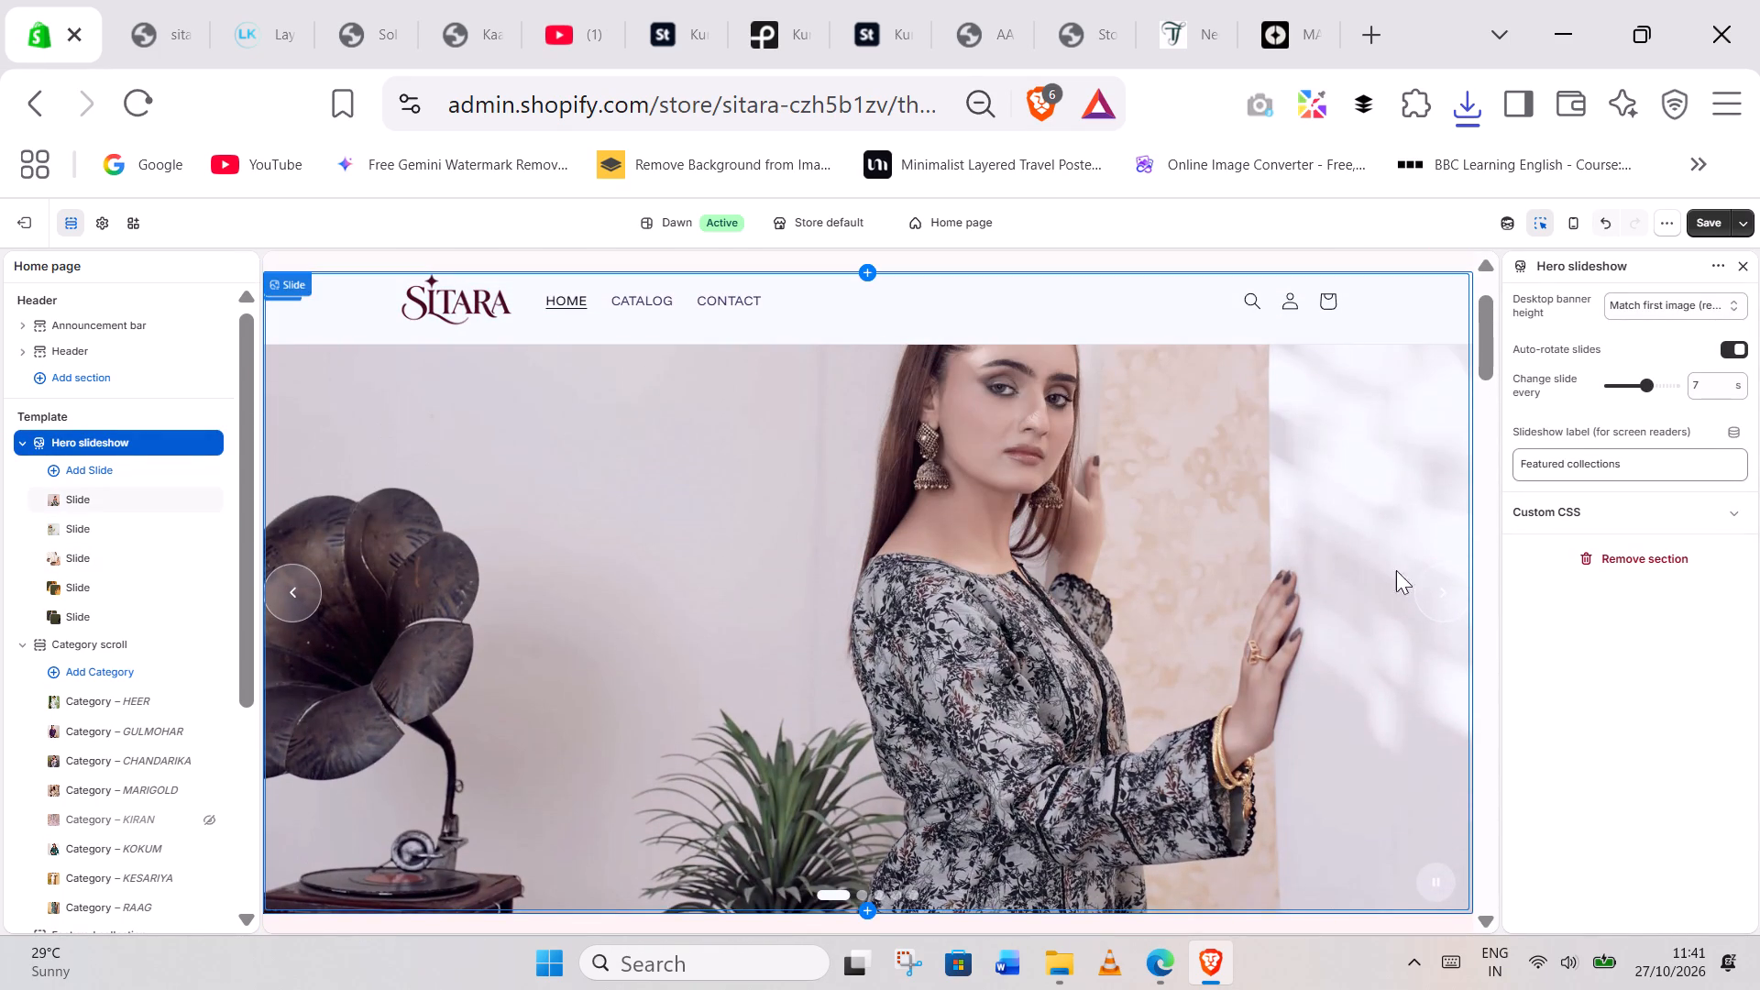
Add a third new slide to the Hero slideshow and upload the downloaded pexels-dhanno-20420553 photo for its desktop image.
left_click(92, 471)
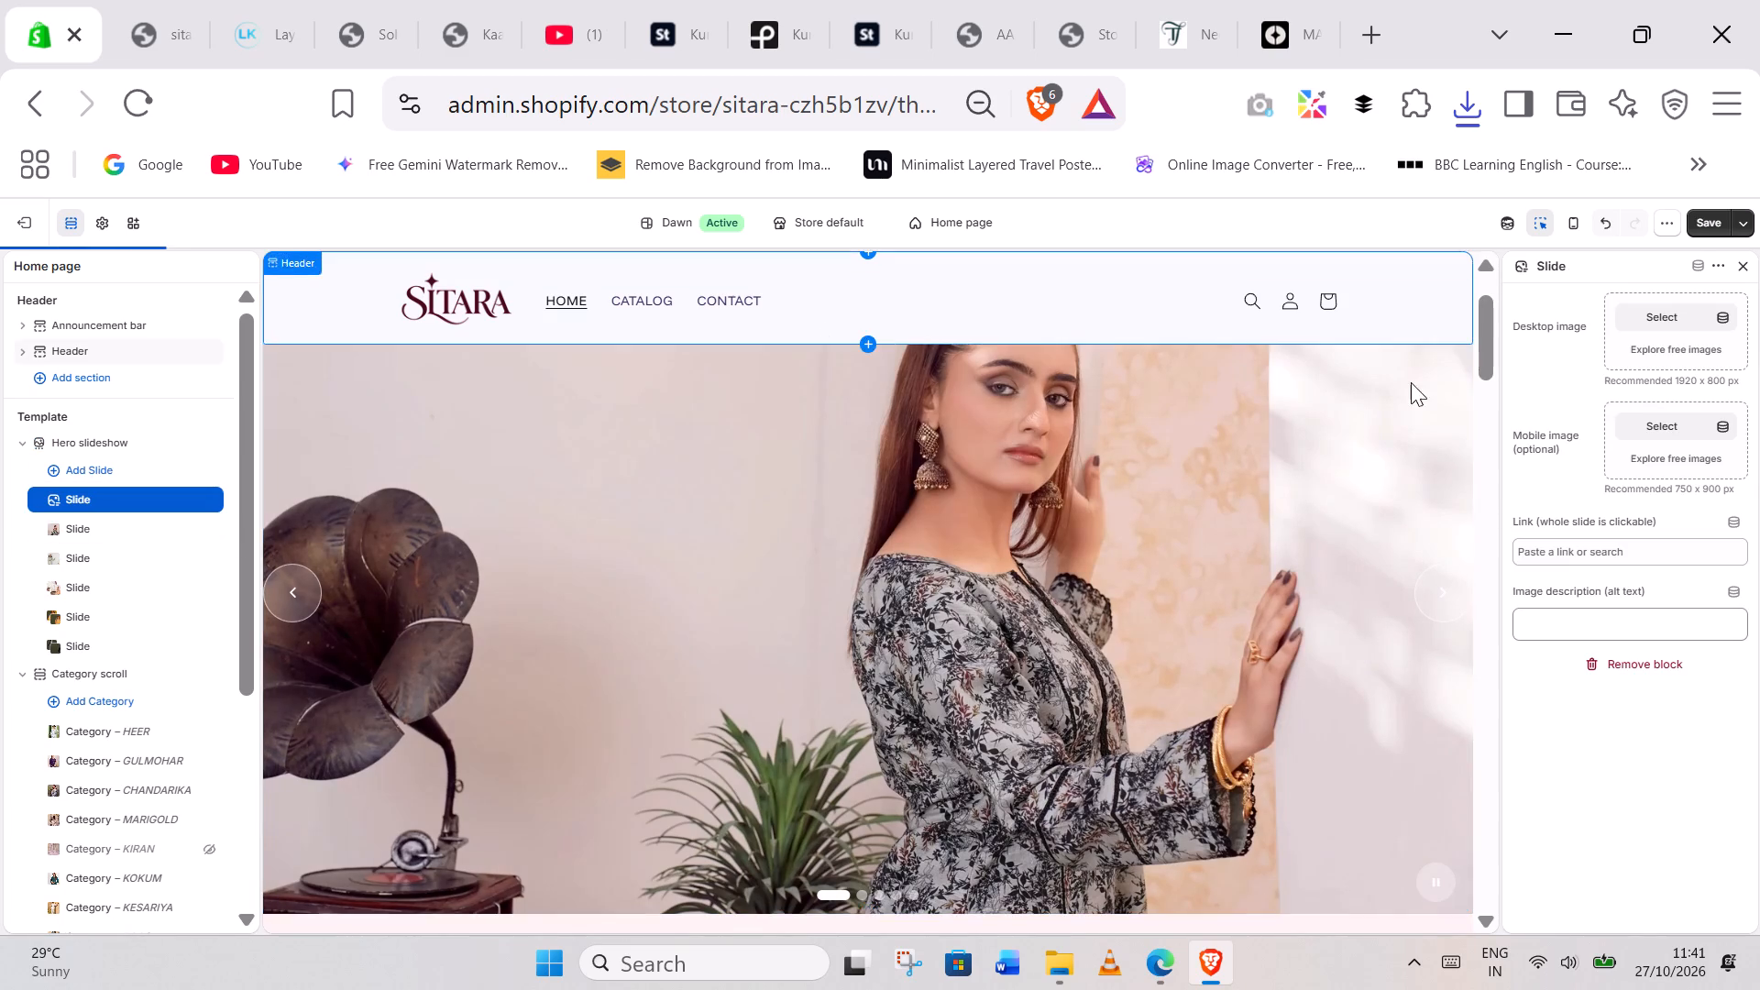
left_click(1680, 321)
left_click(821, 446)
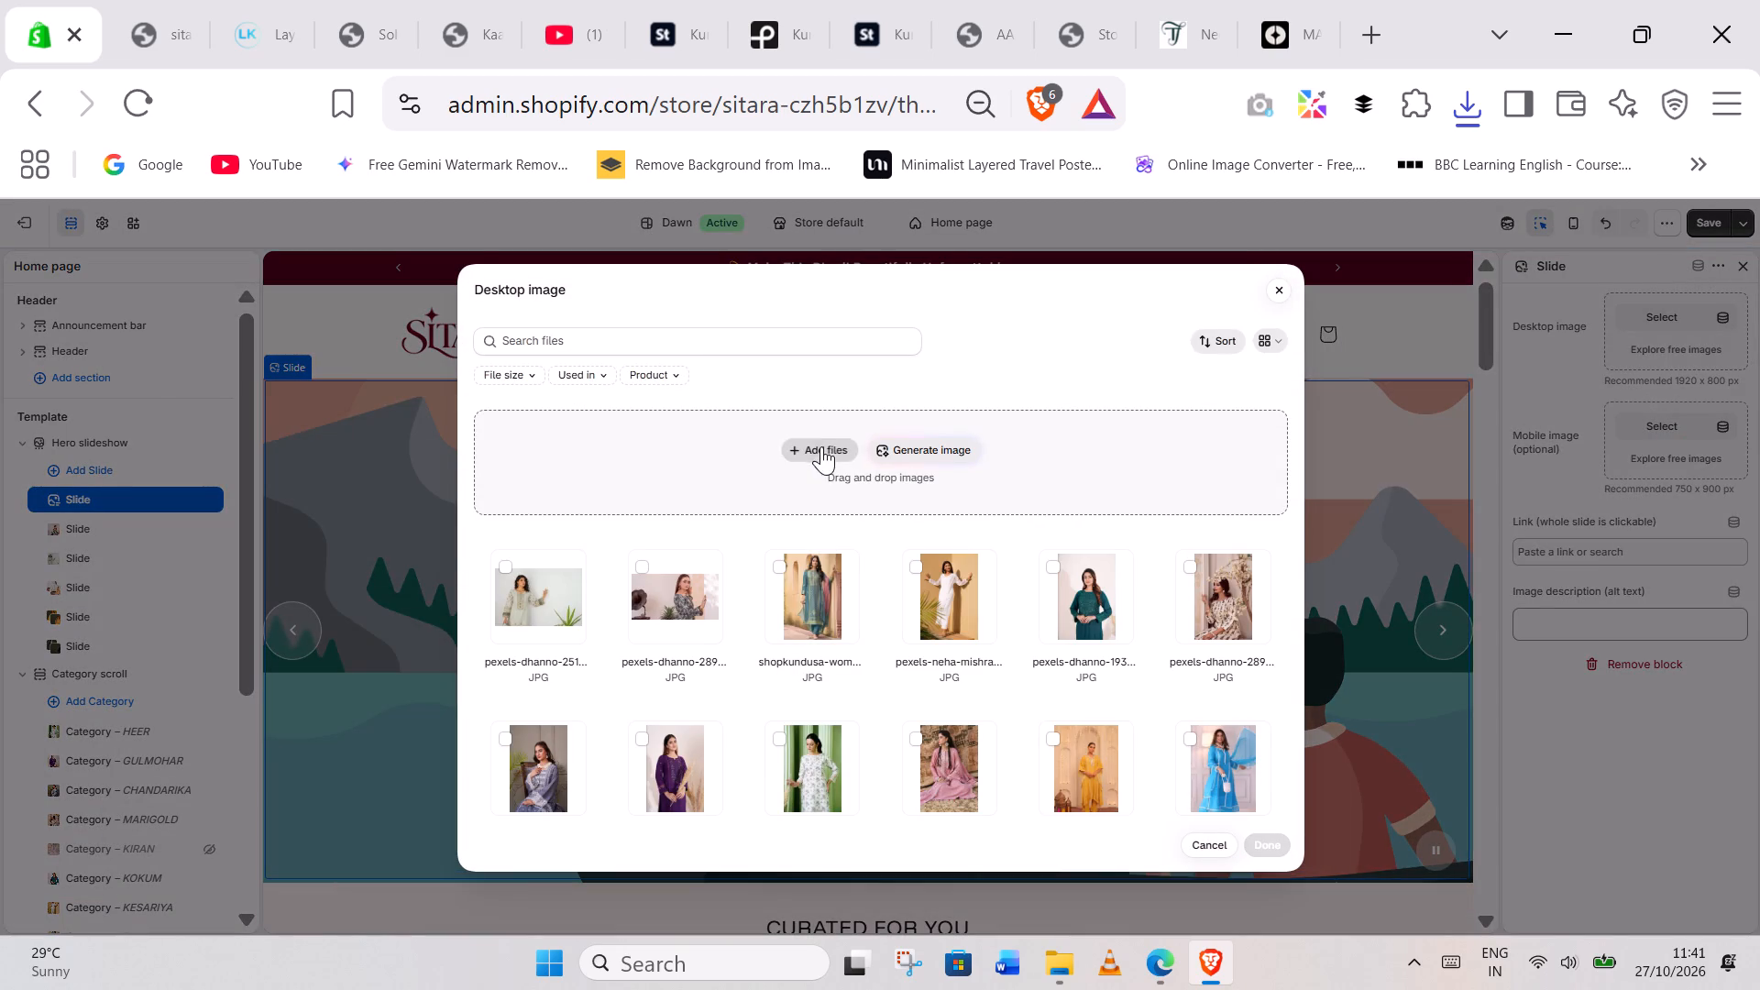
double_click(352, 309)
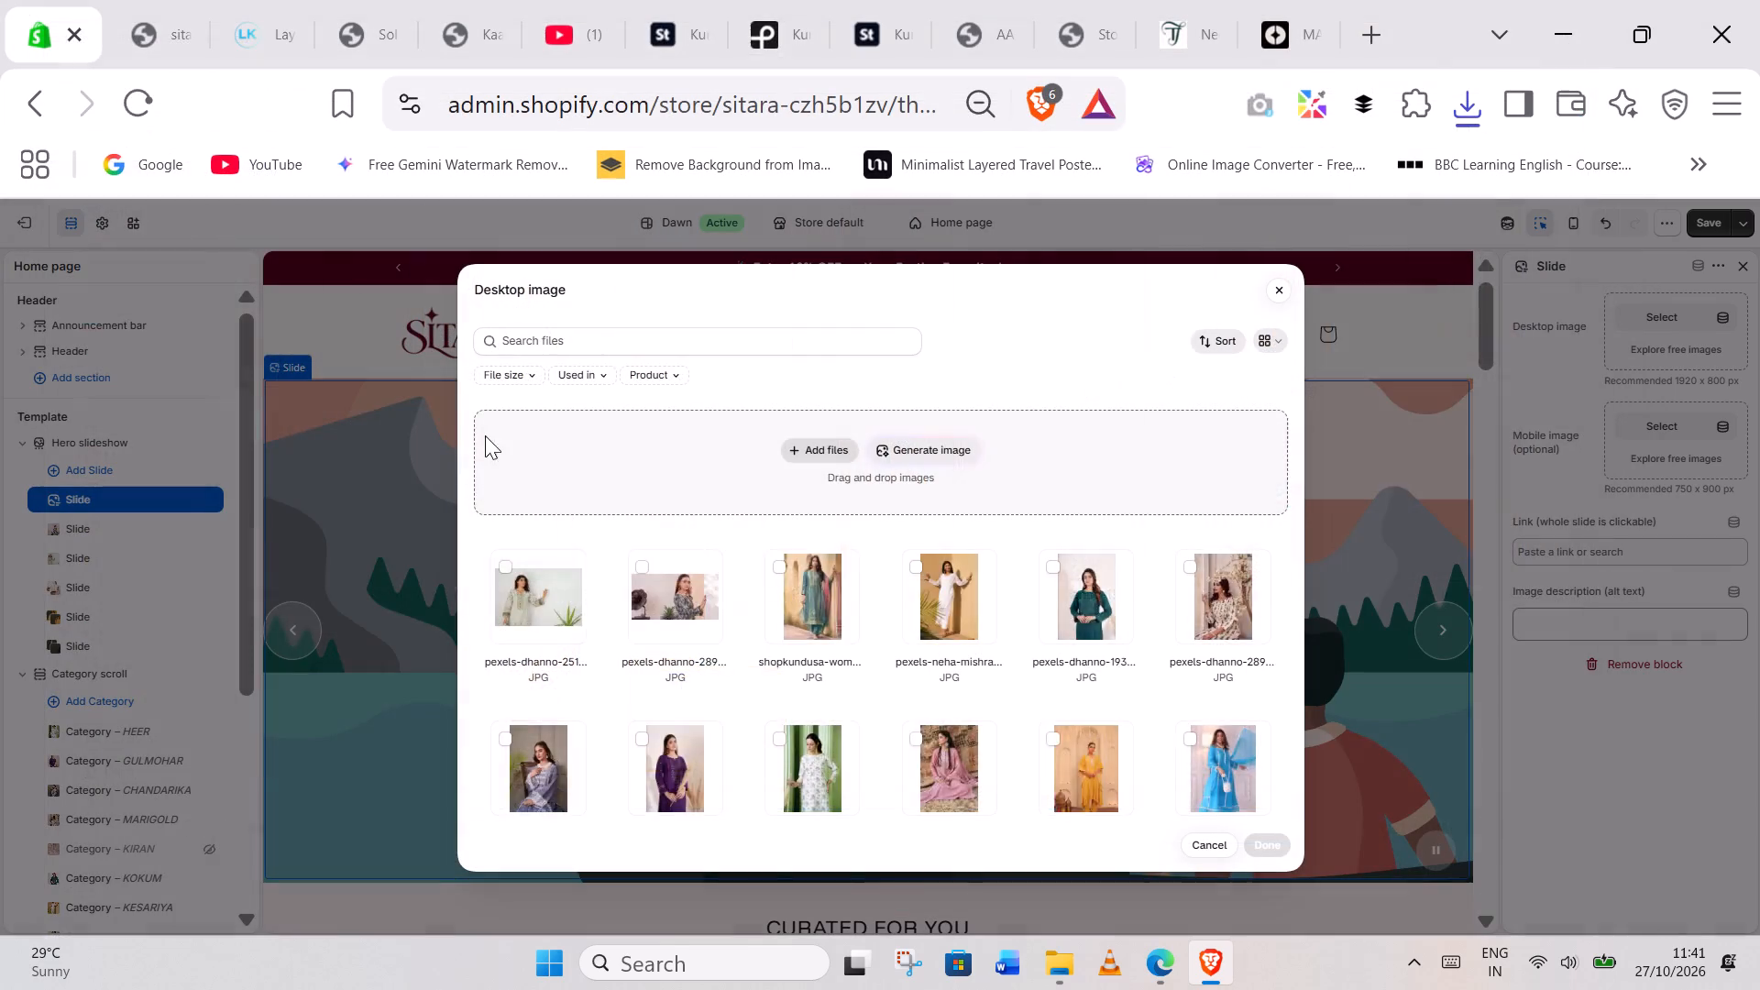
Return to the Pexels horizontal kurti results, closing the open grey kurti photo, and look through more photos.
left_click(819, 0)
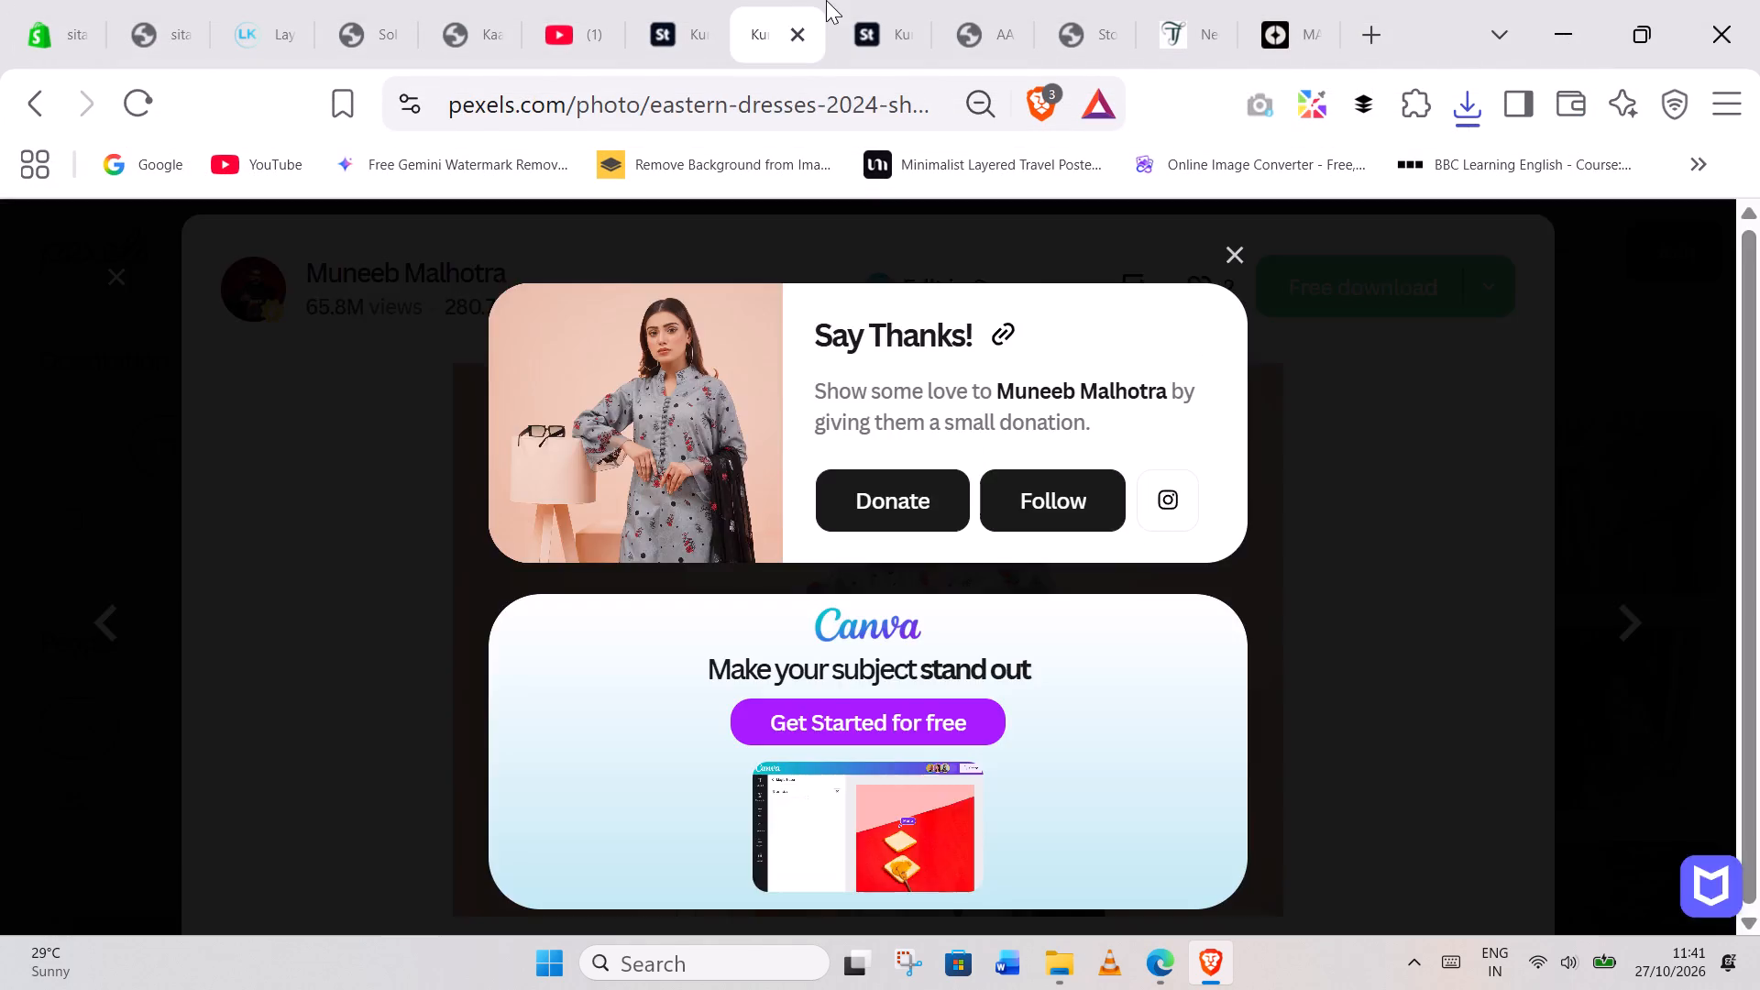
left_click(870, 0)
left_click(741, 0)
left_click(1233, 259)
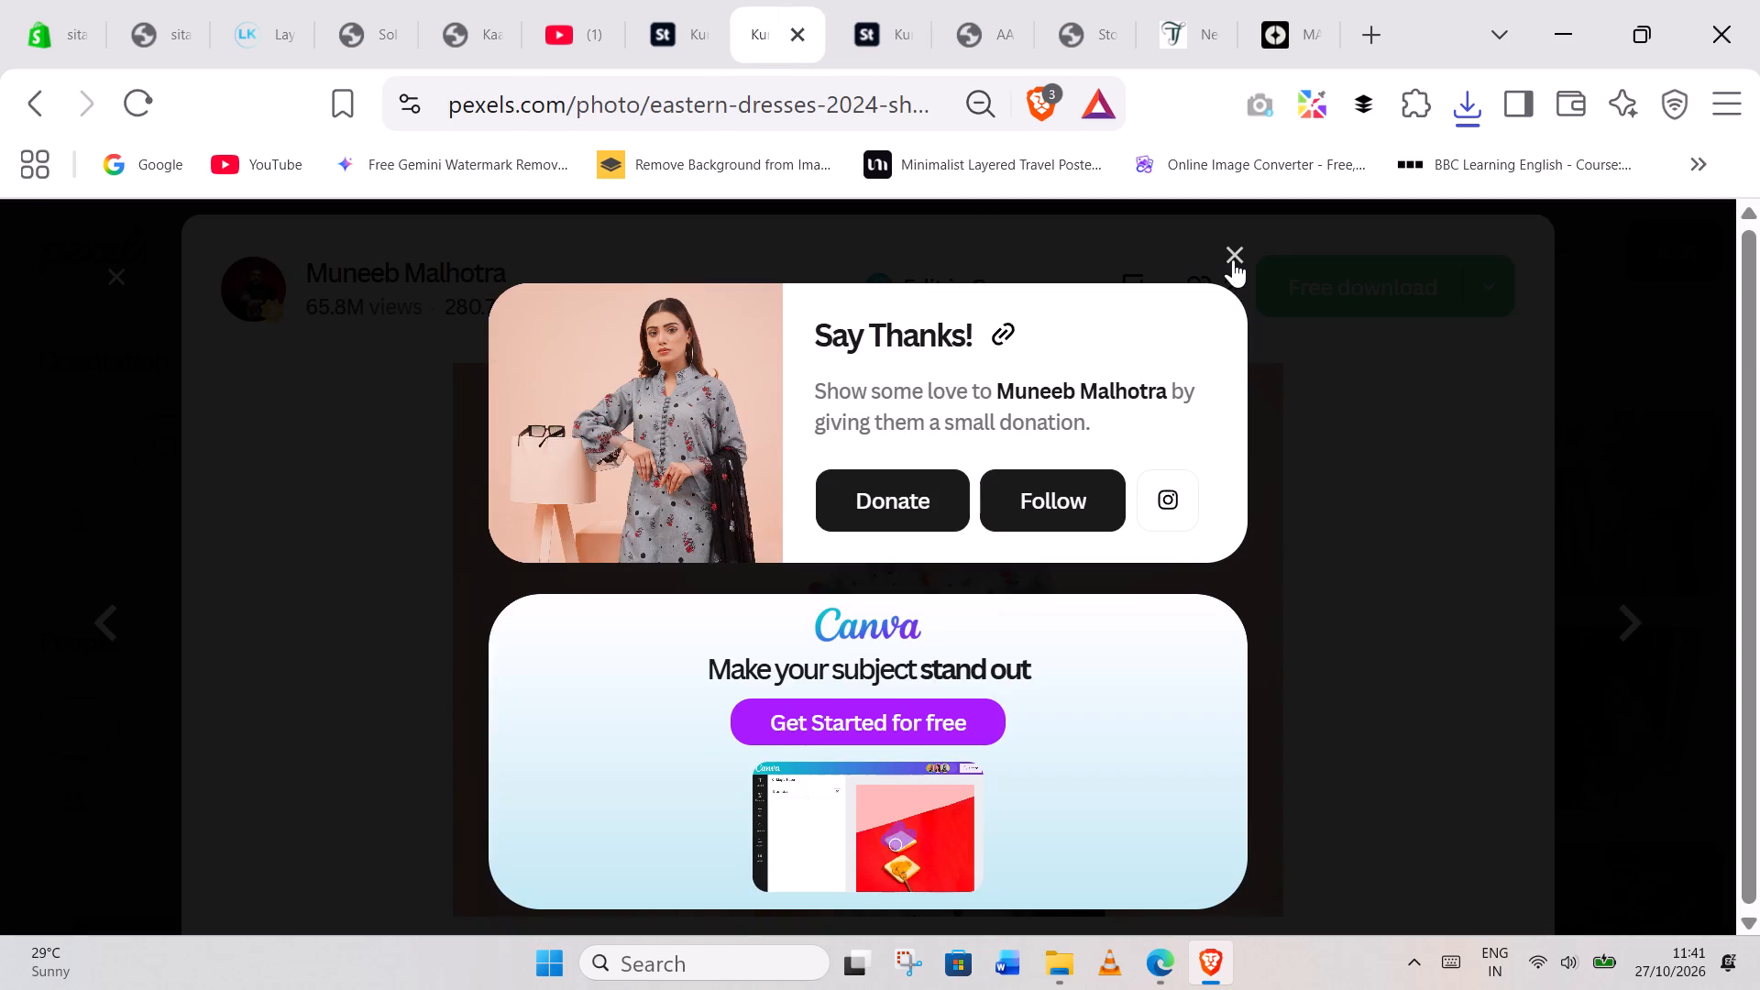
left_click(105, 285)
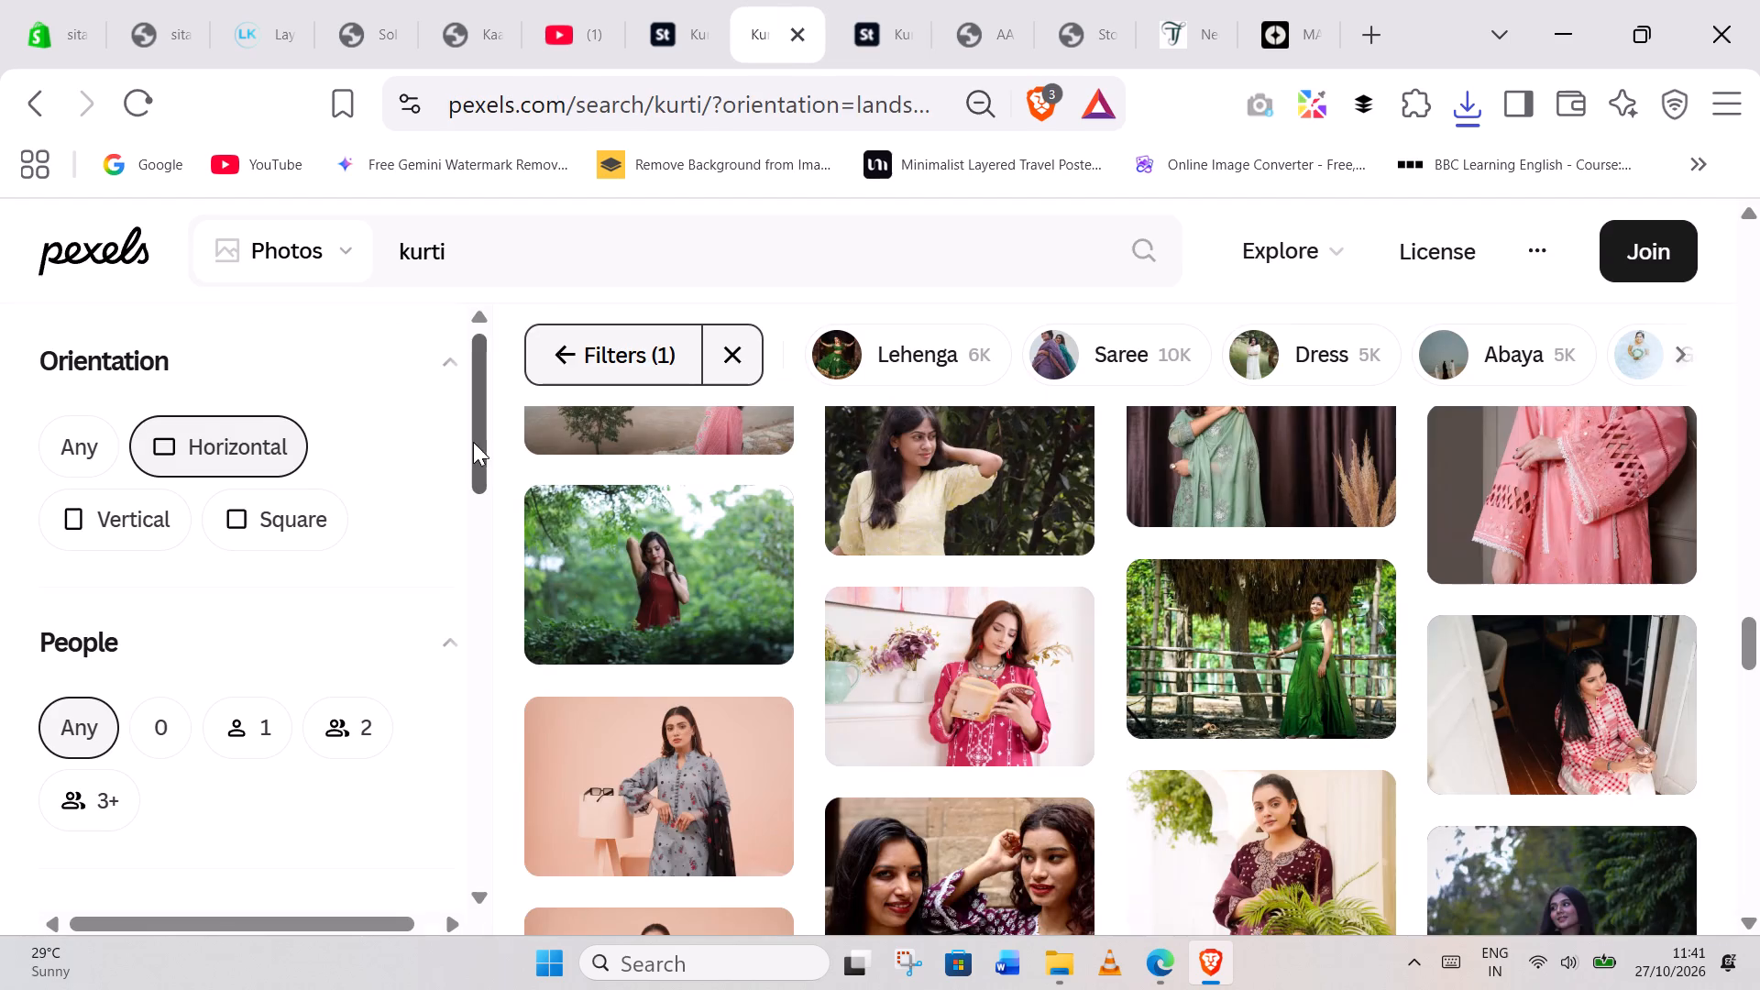
scroll(623, 621, "down", 4)
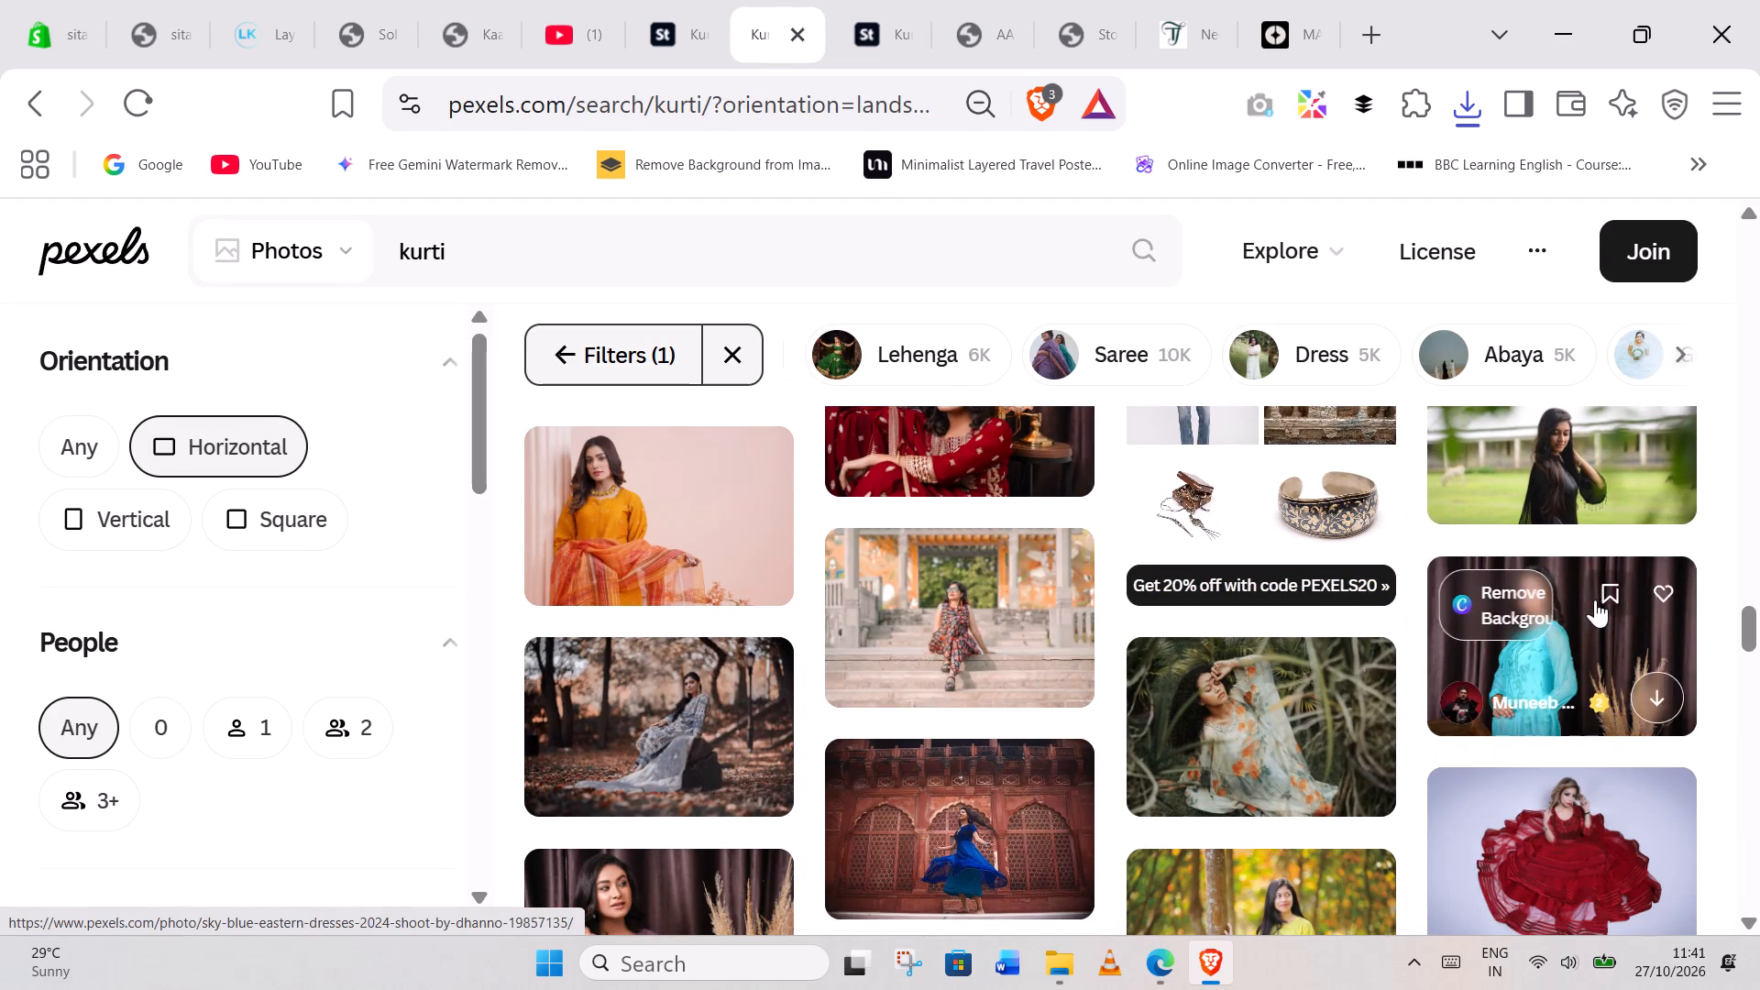
scroll(1595, 599, "down", 2)
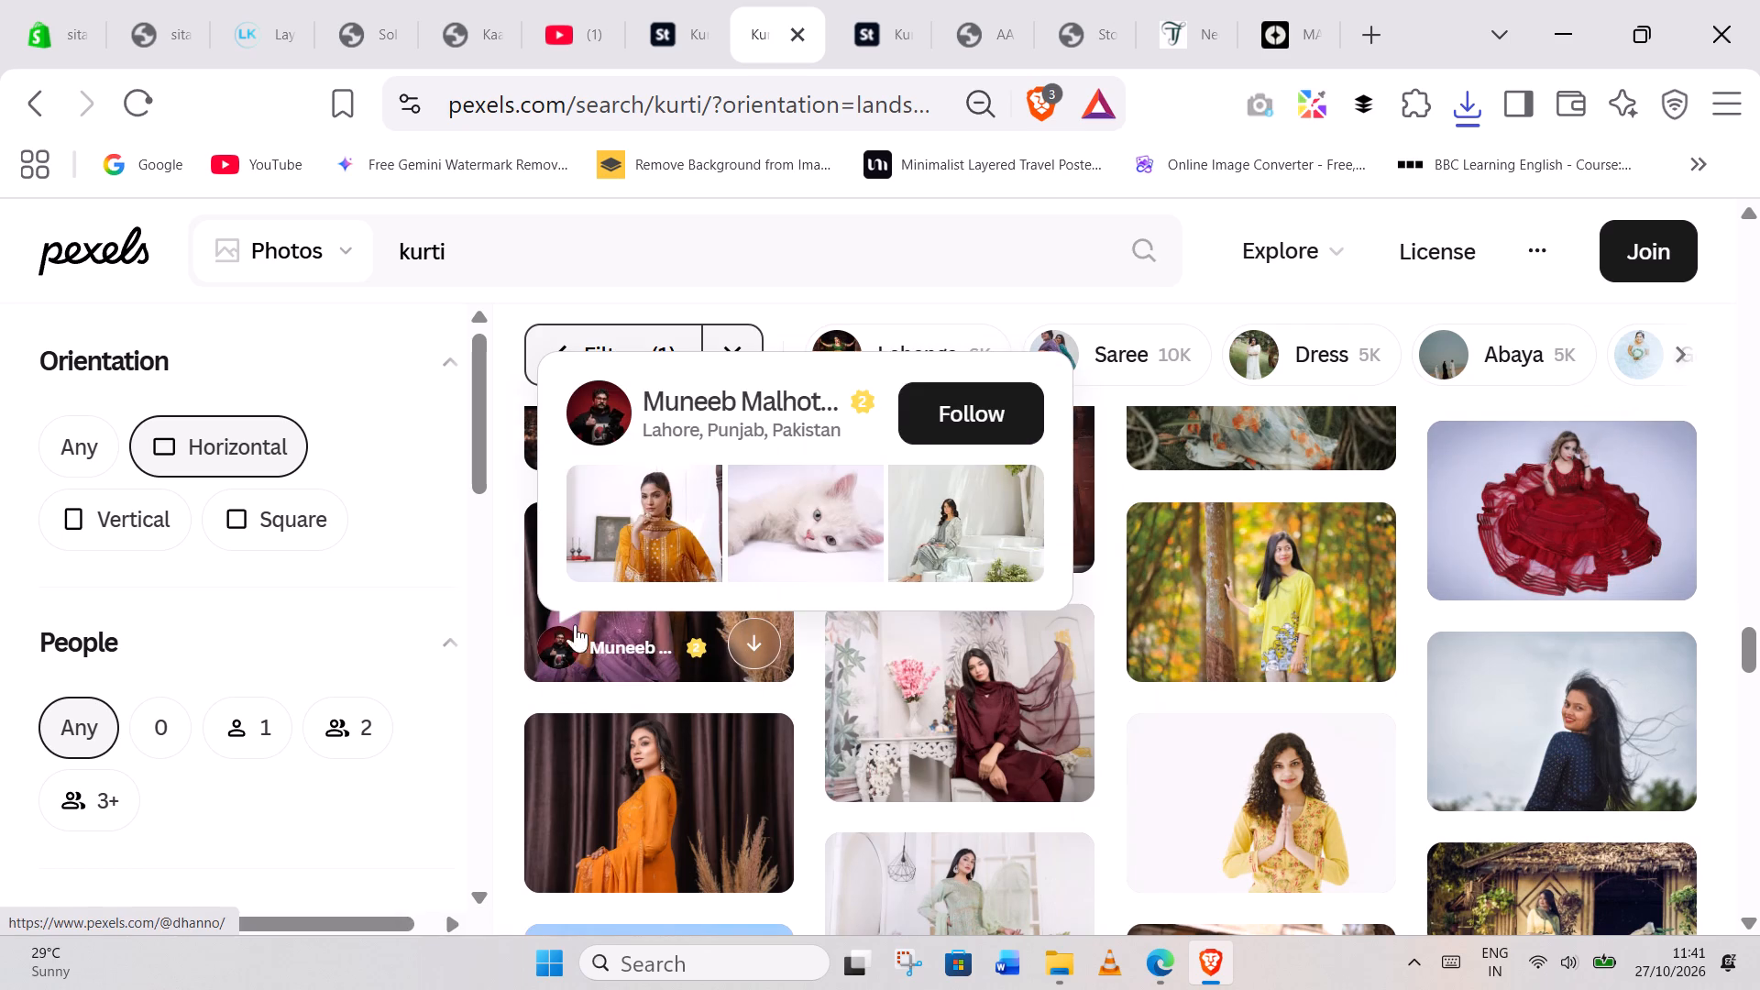
Return to the theme editor and apply the uploaded pexels-dhanno-20420553 photo as the third new slide's desktop image.
left_click(26, 0)
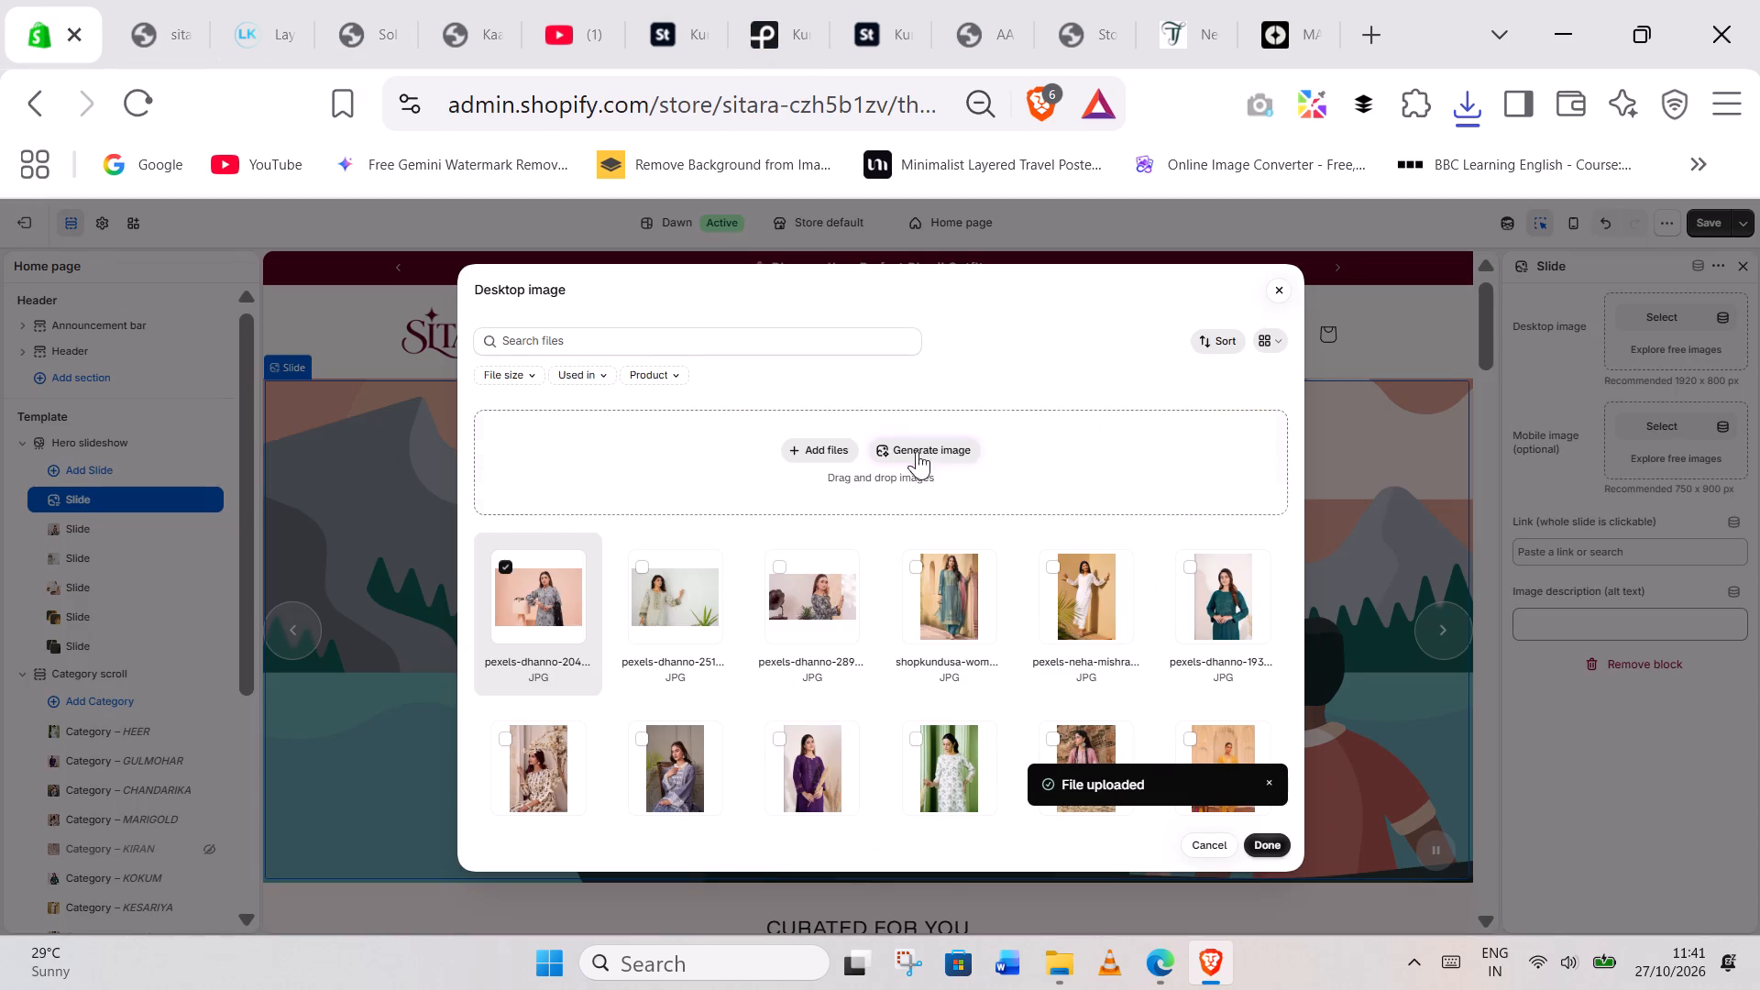
left_click(1273, 847)
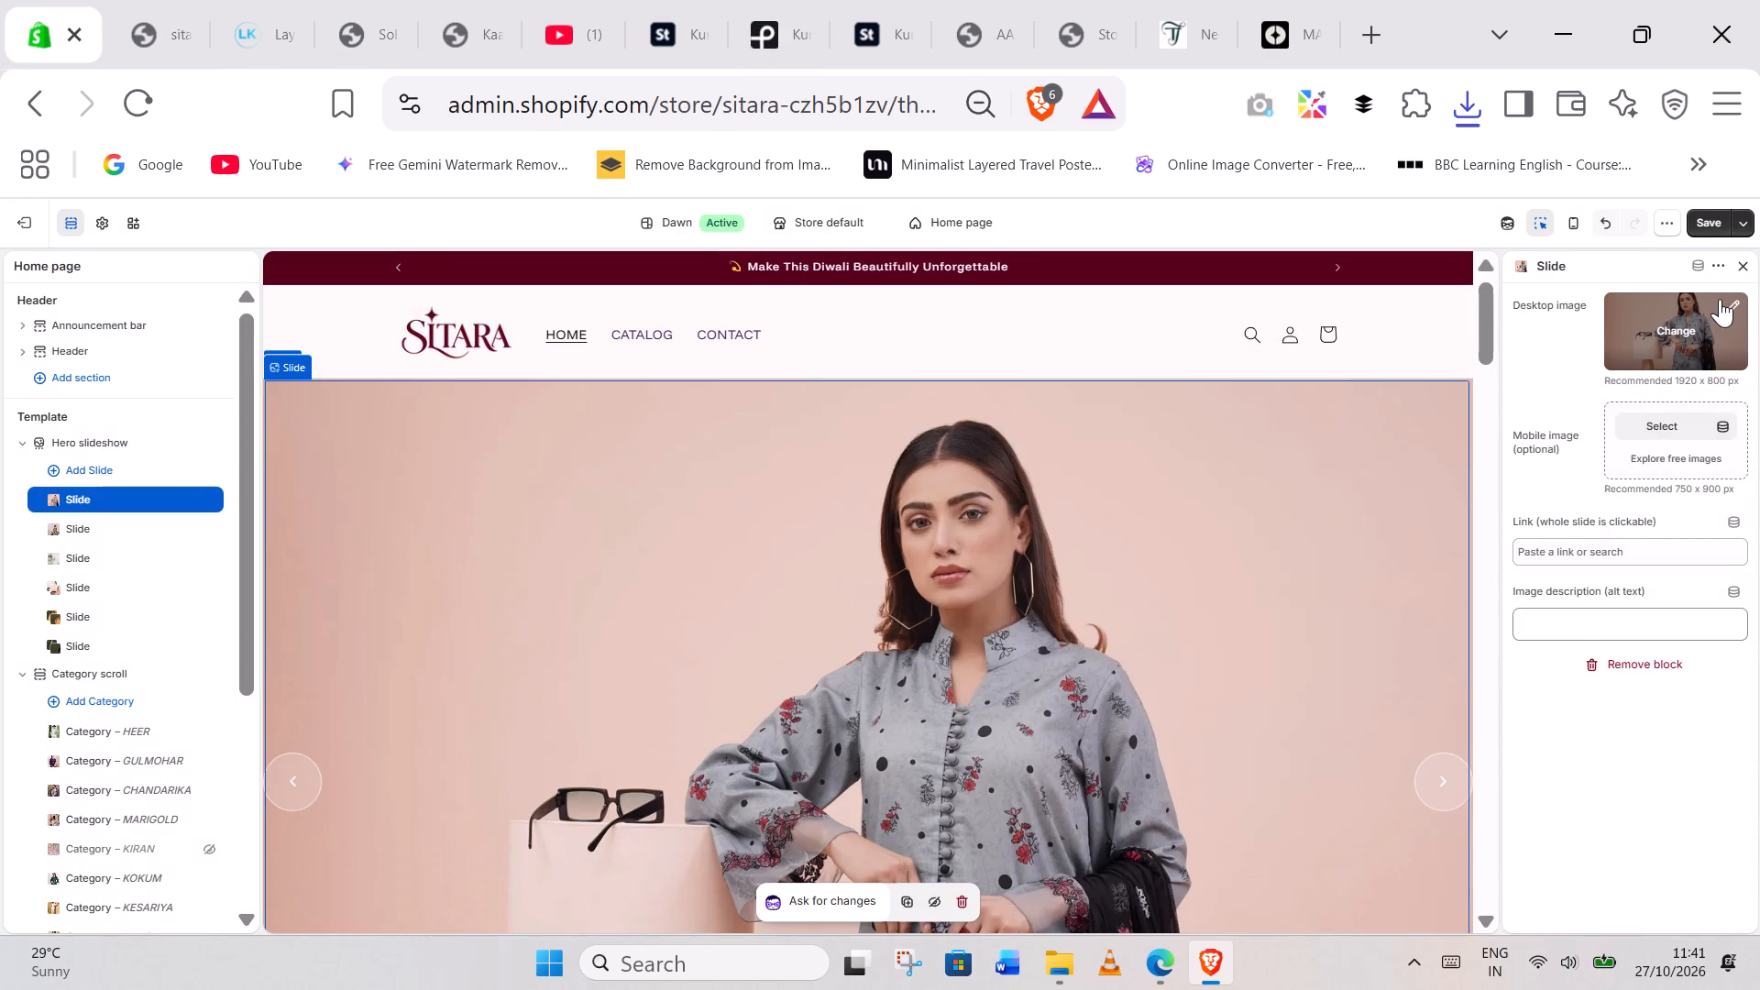
Crop the grey kurti desktop image freeform to about 6000 × 3188, trimming its top and bottom edges, and save the edited image.
left_click(1733, 302)
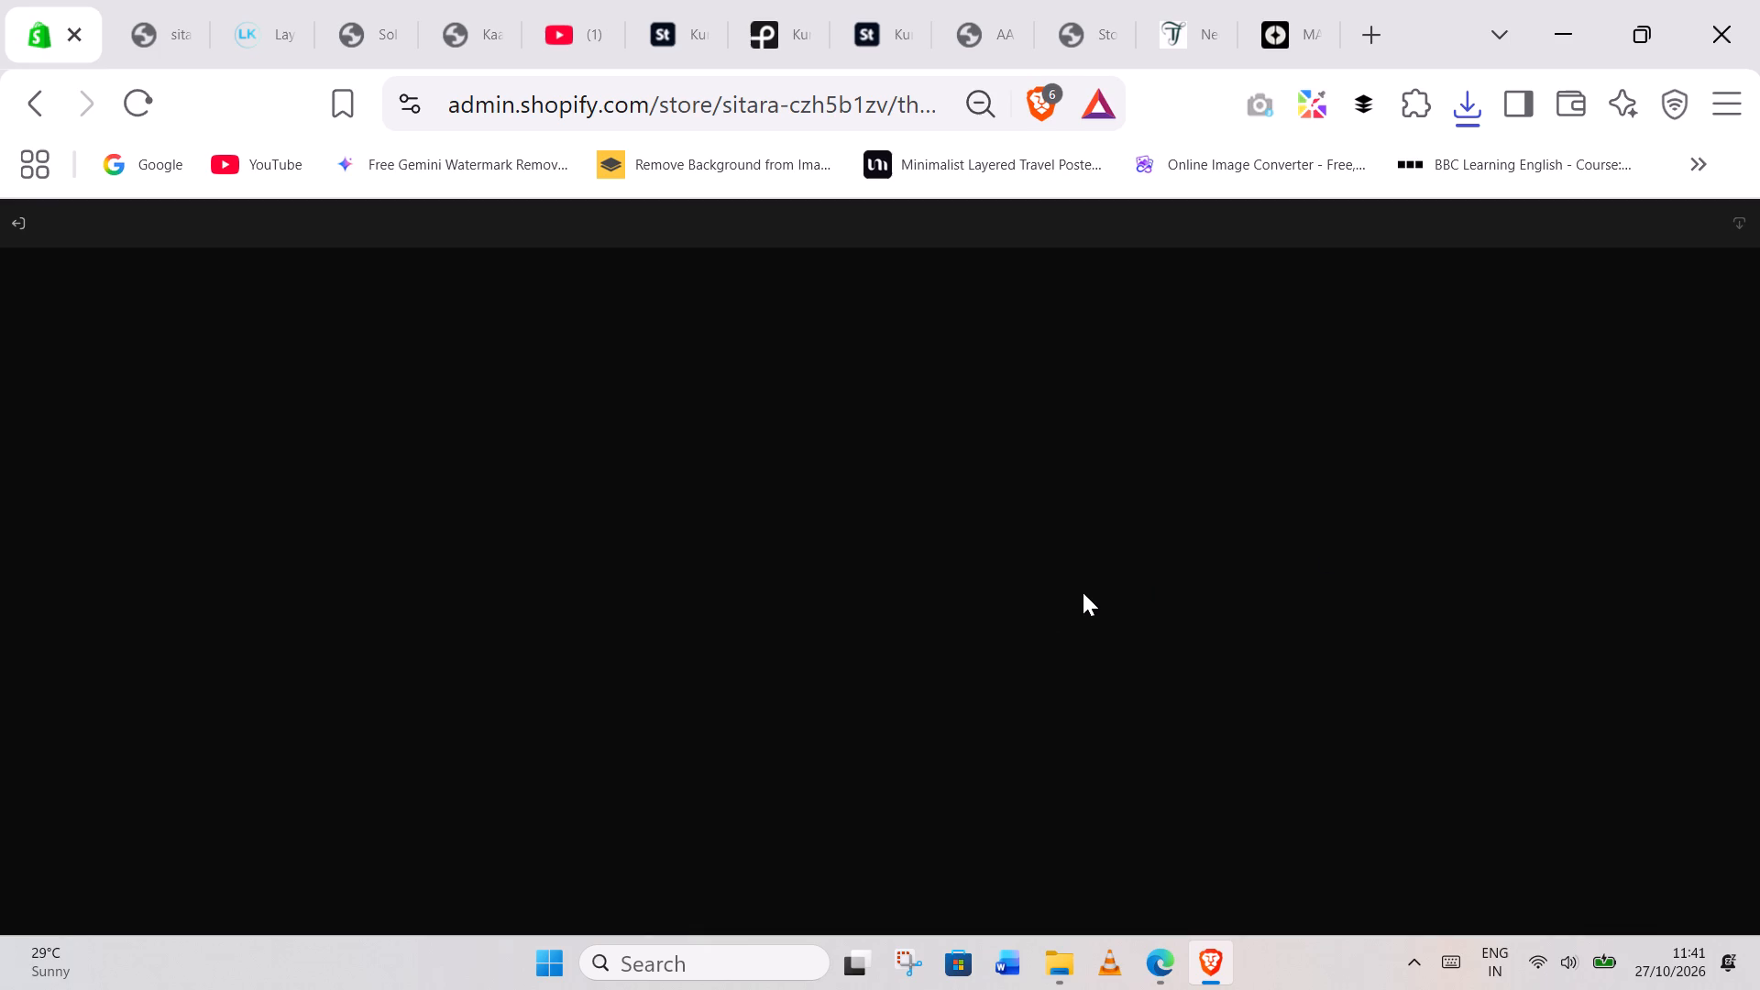
left_click(1531, 594)
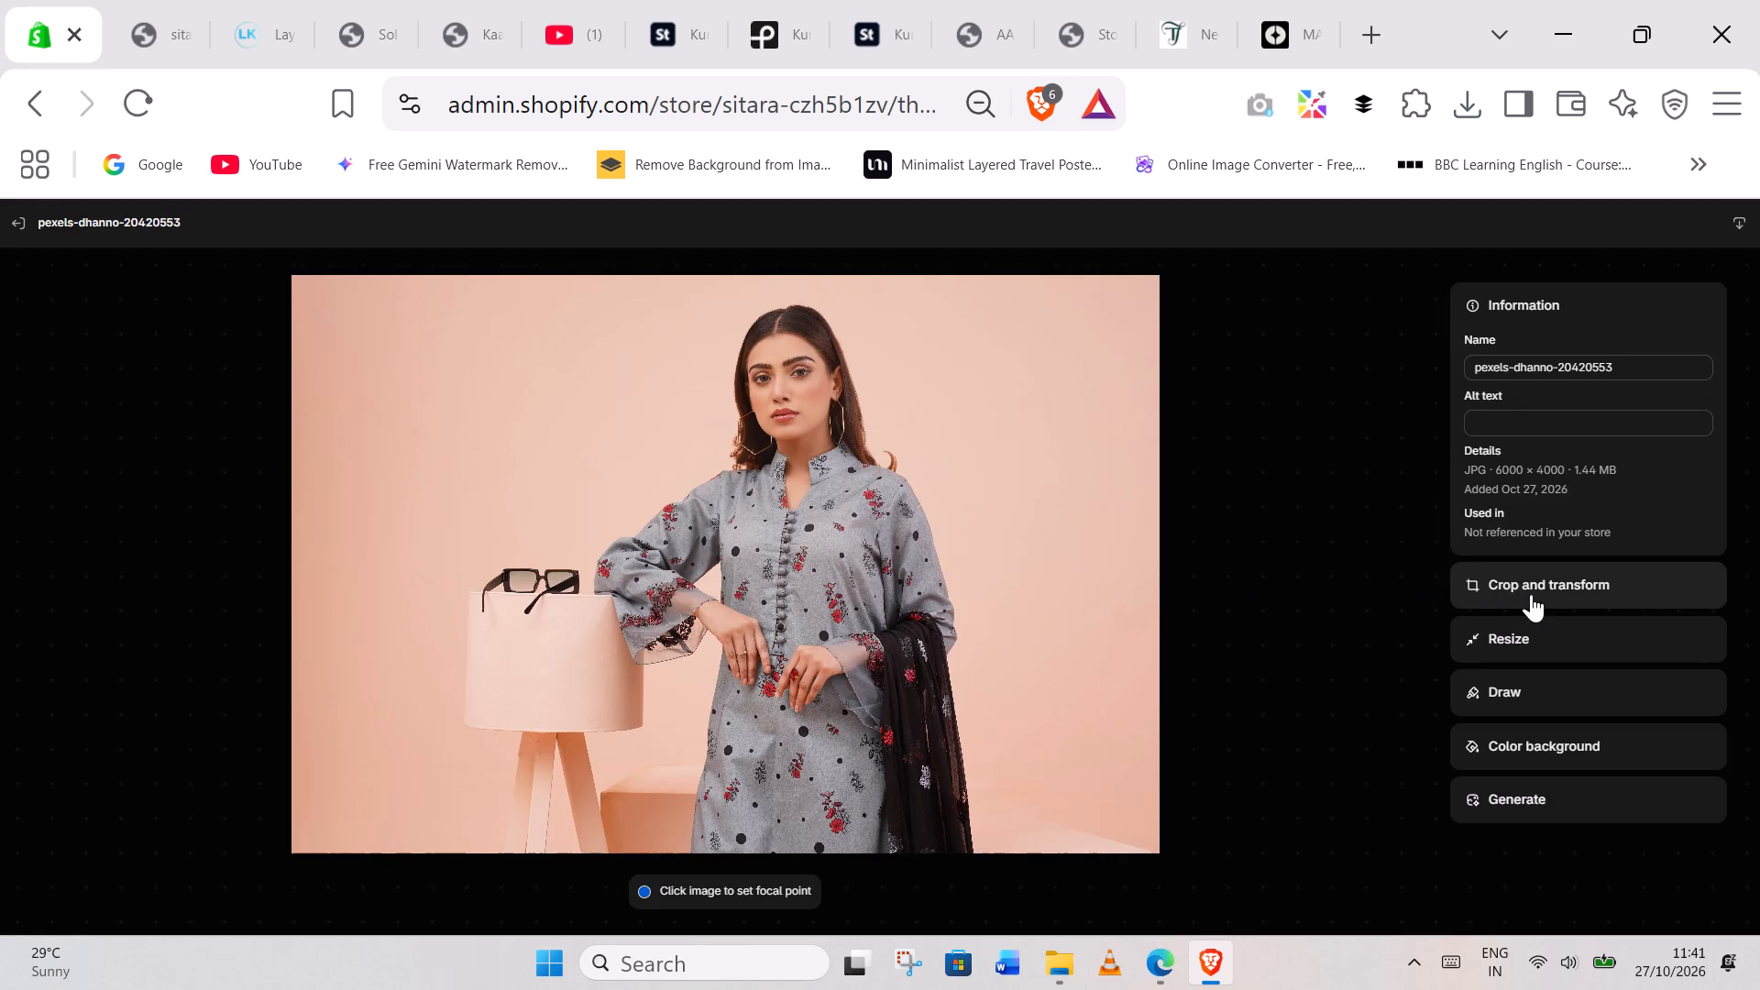
scroll(1611, 531, "down", 1)
left_click(1492, 563)
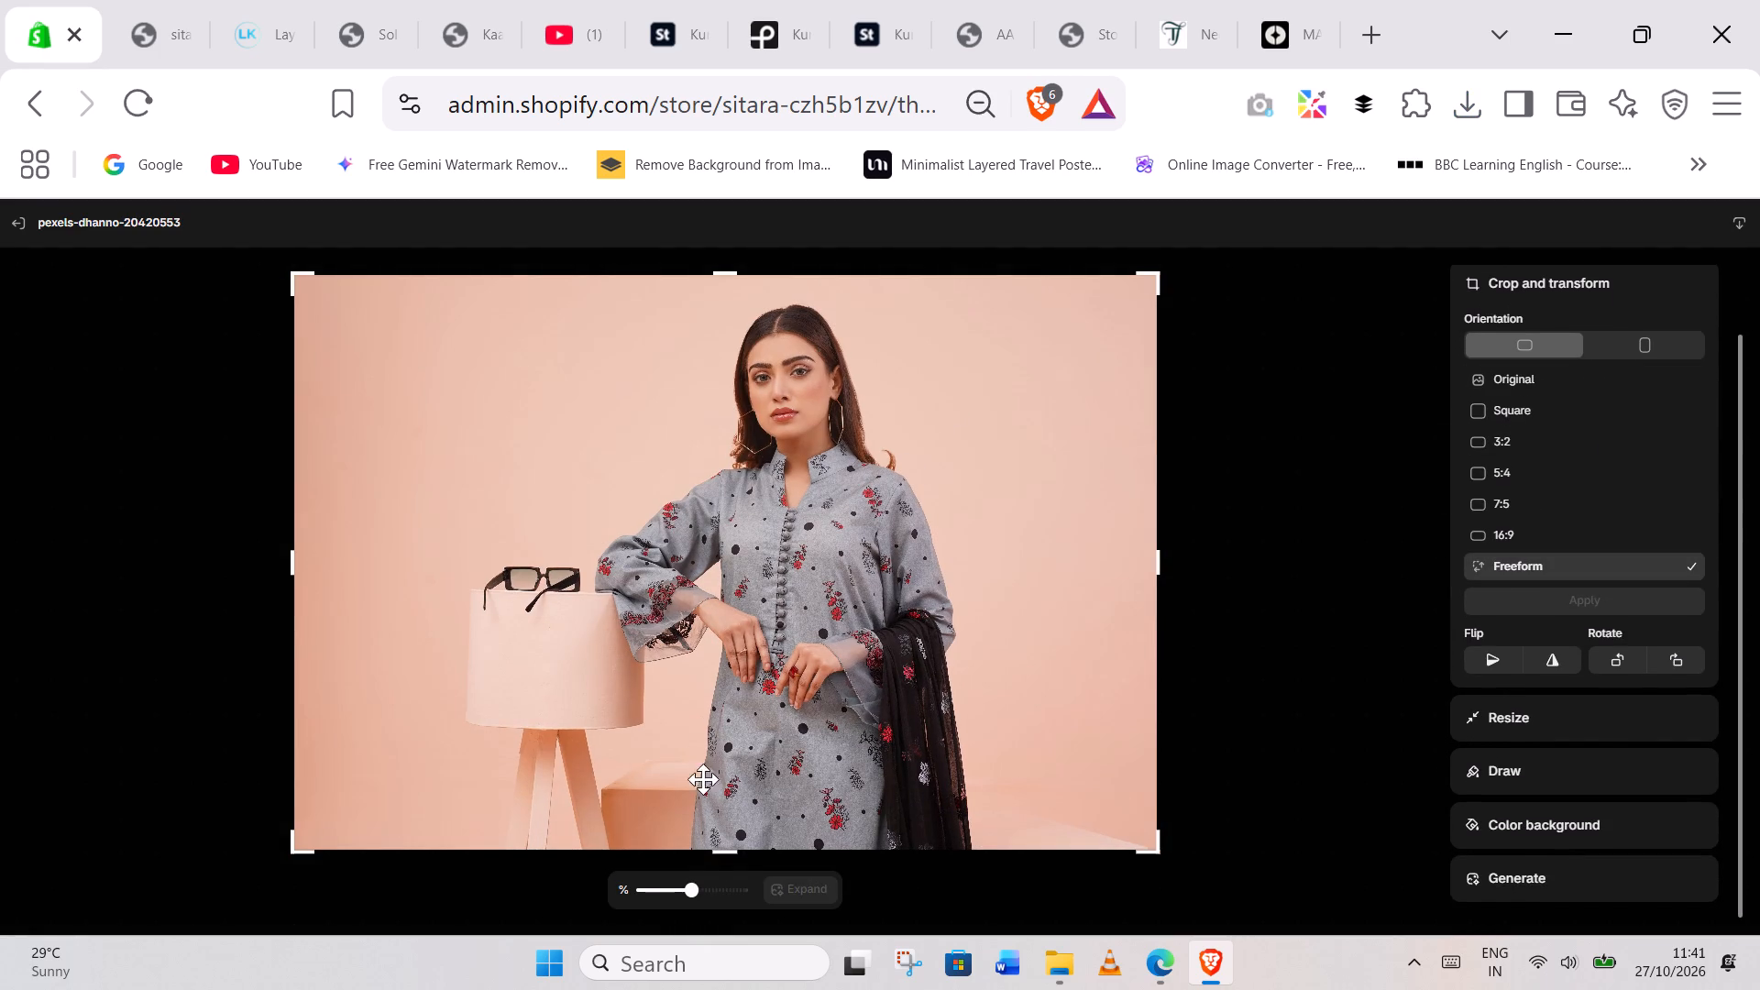
left_click_drag(730, 852, 761, 760)
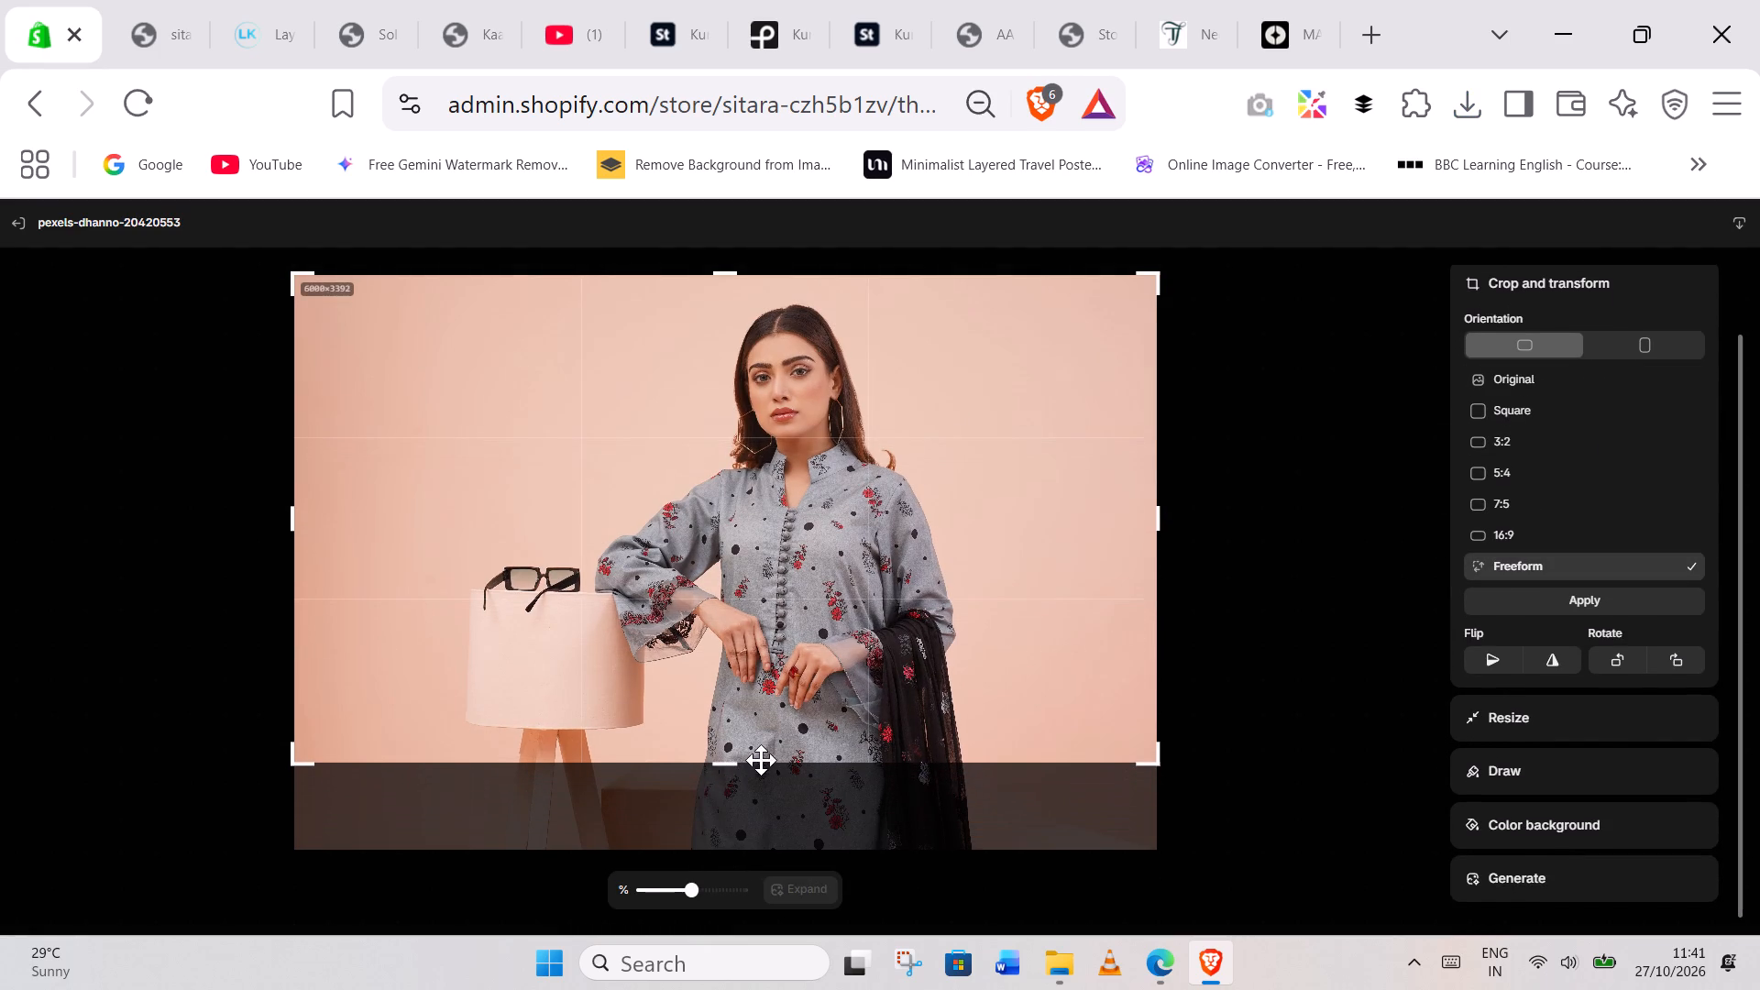
left_click_drag(803, 698, 794, 729)
left_click_drag(728, 794, 737, 763)
left_click(779, 722)
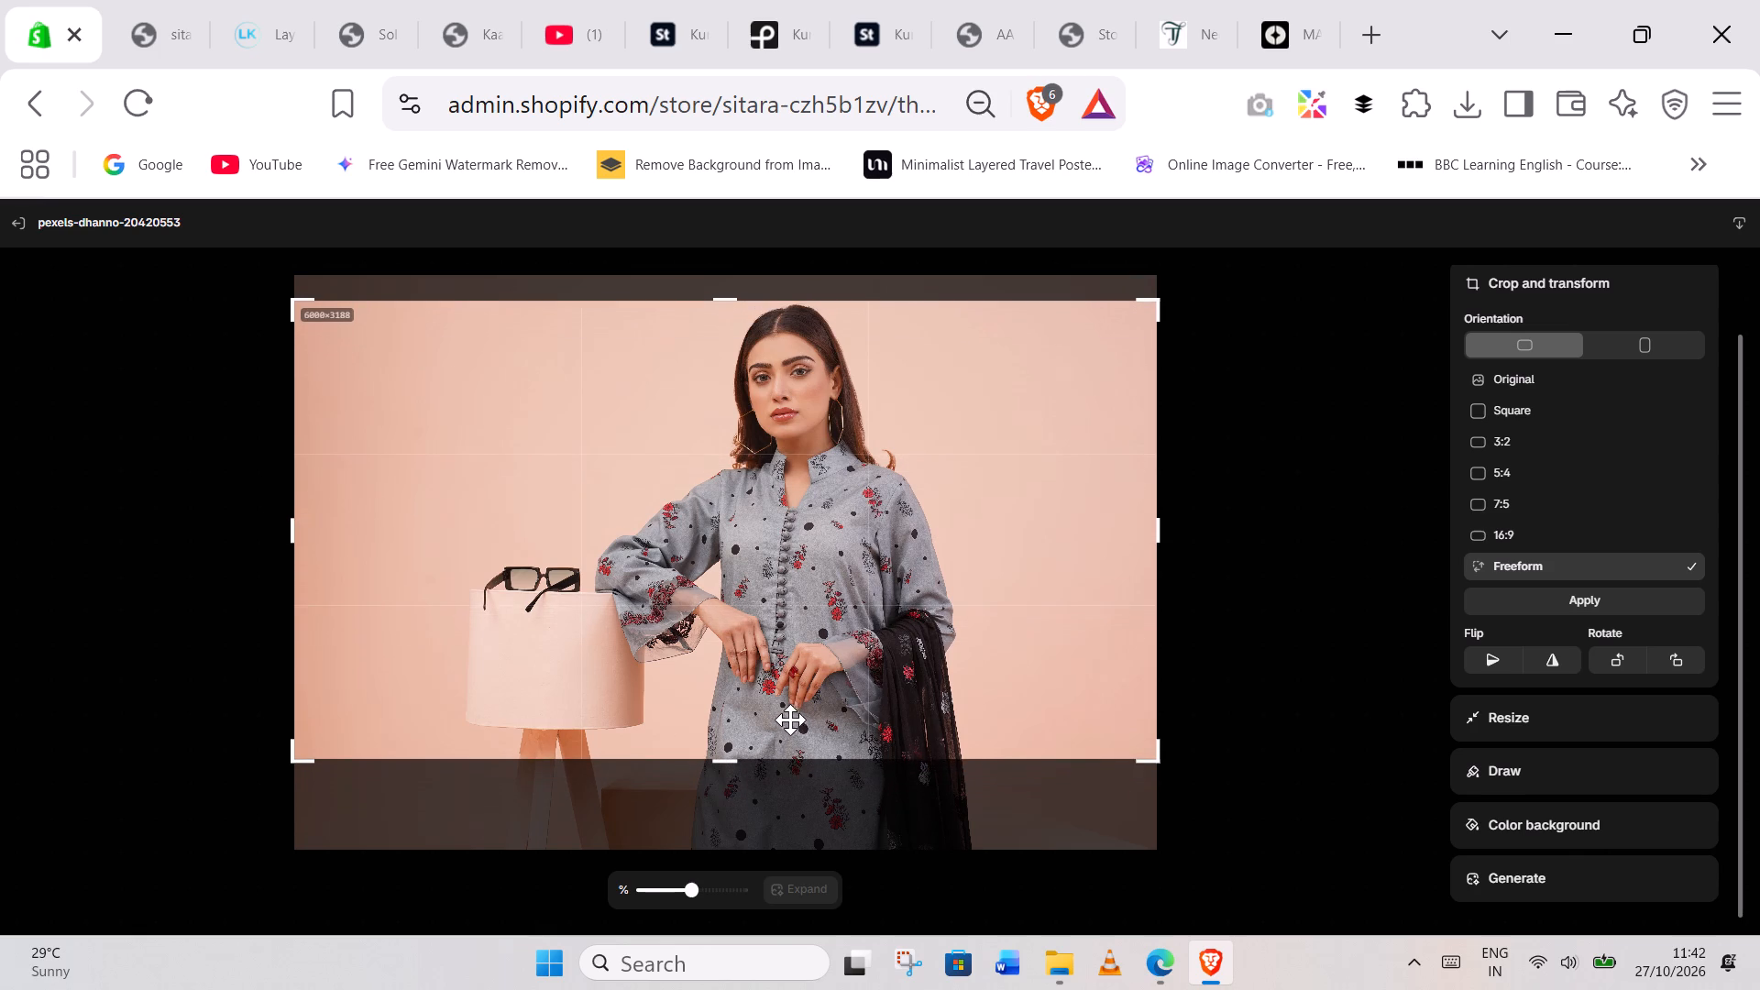
left_click(1595, 598)
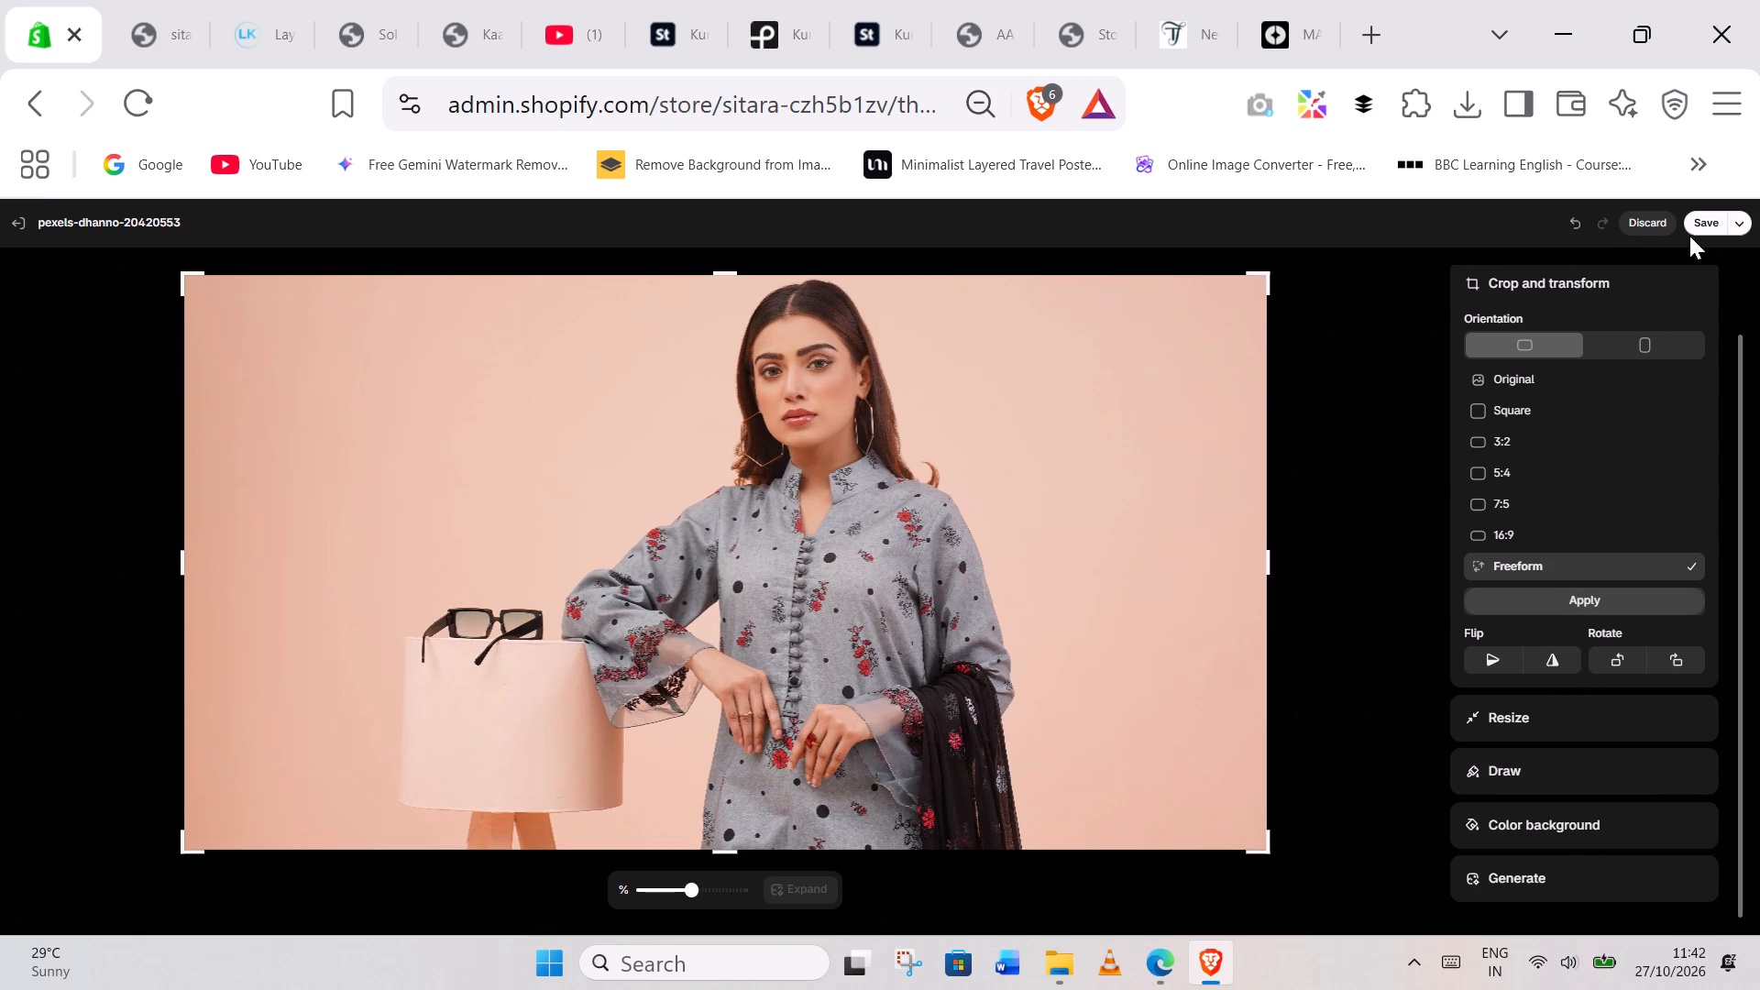
left_click(1702, 218)
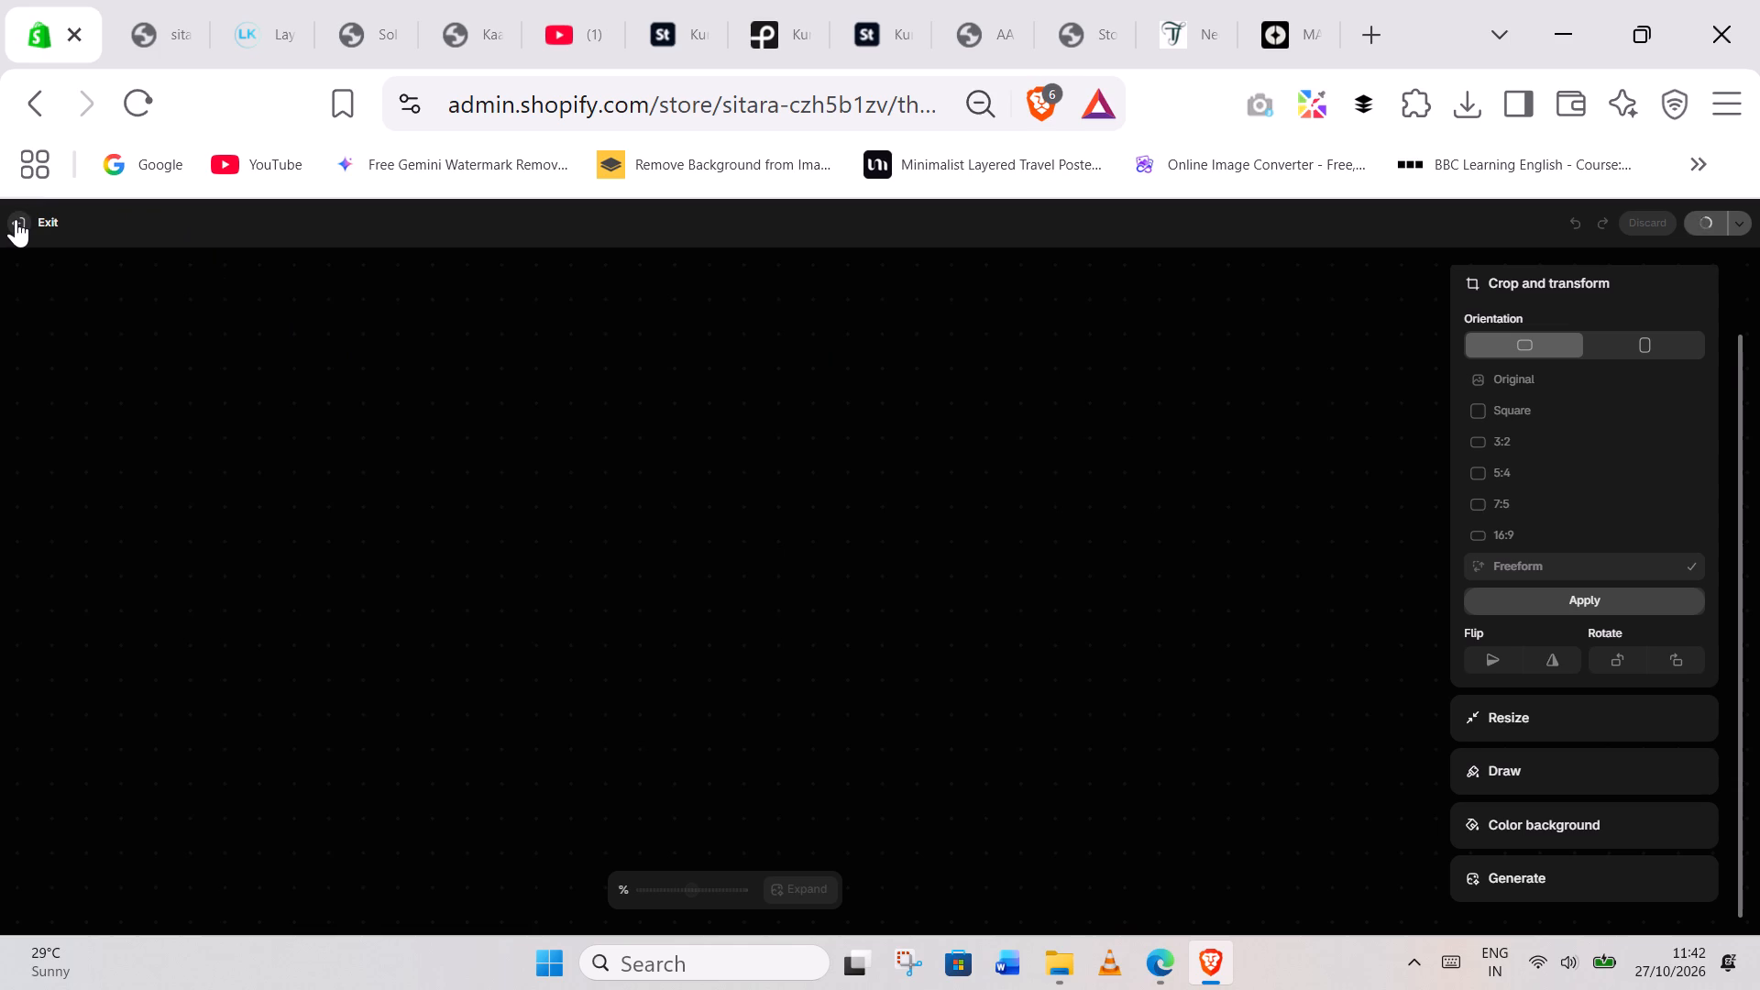
left_click(16, 219)
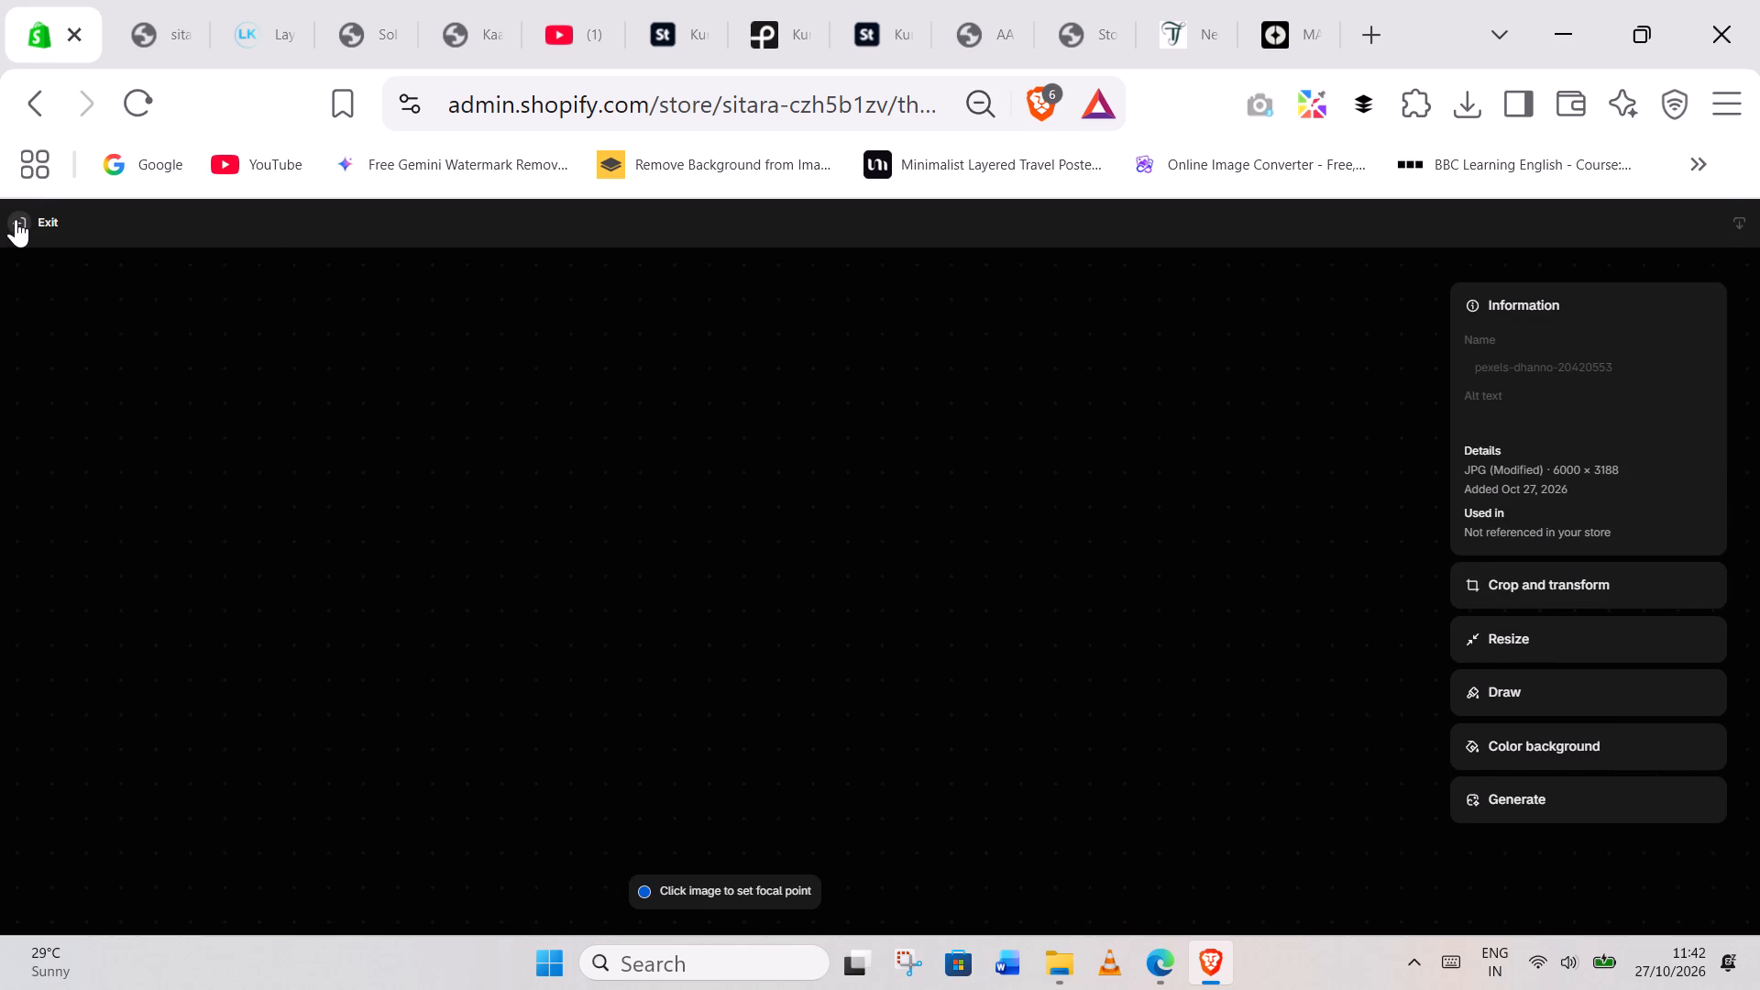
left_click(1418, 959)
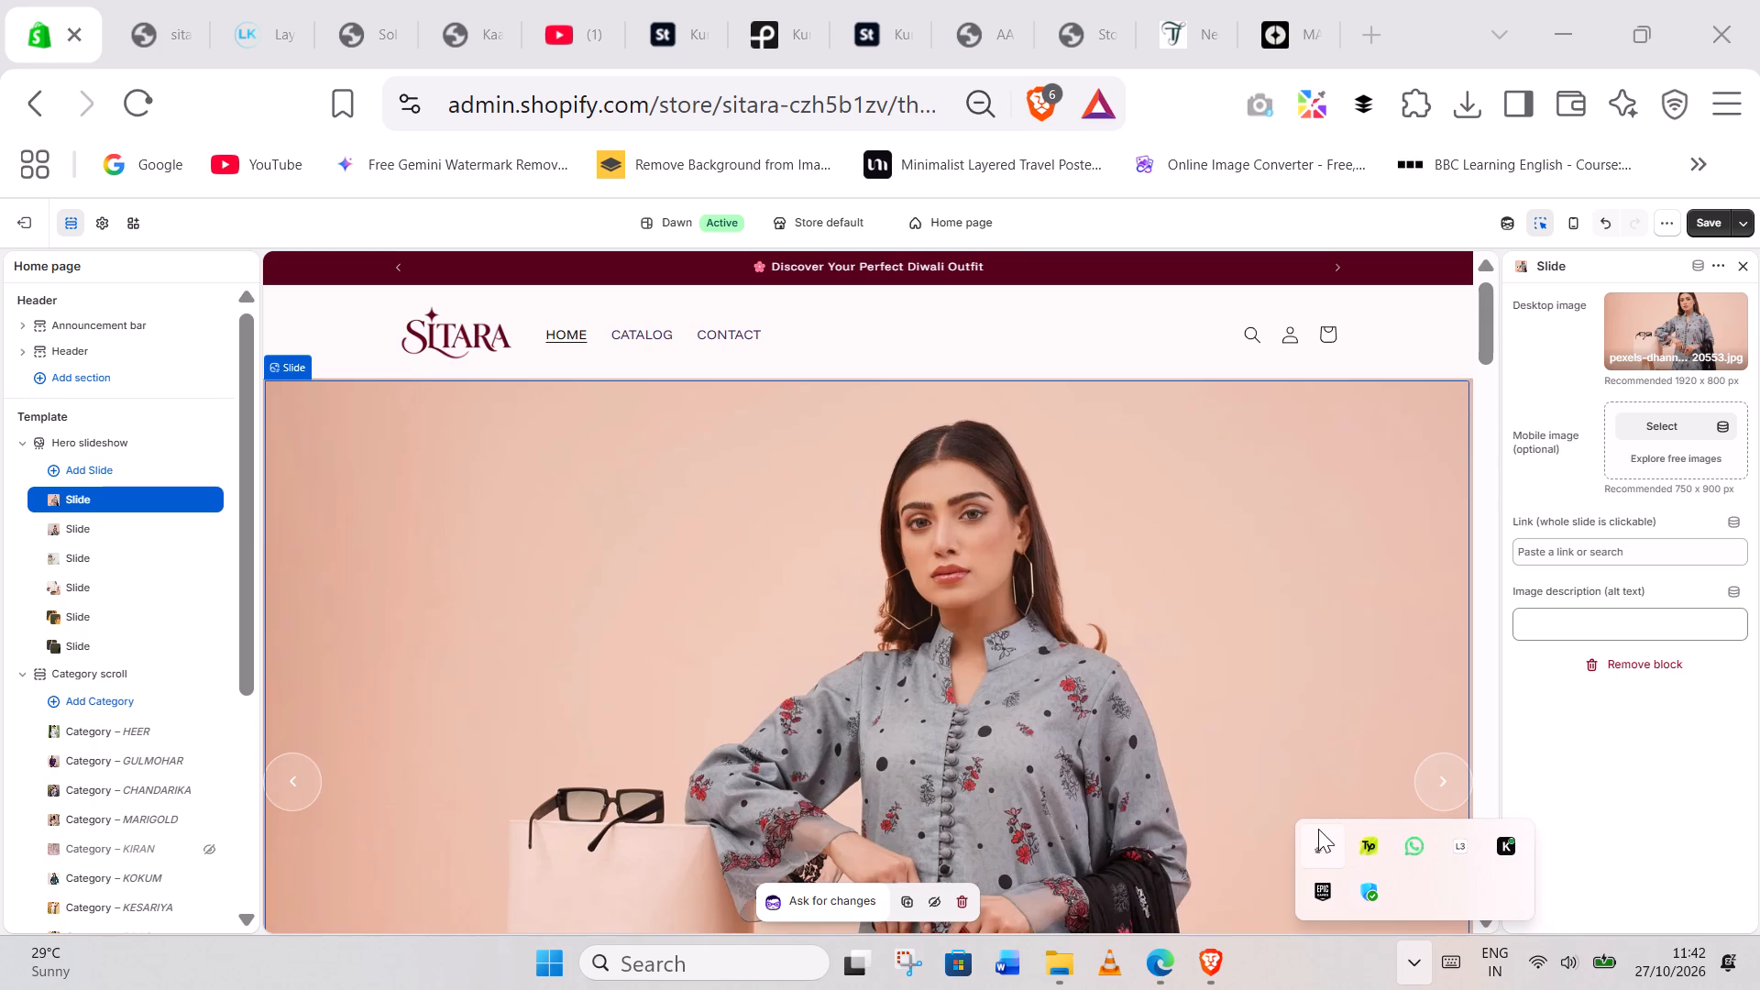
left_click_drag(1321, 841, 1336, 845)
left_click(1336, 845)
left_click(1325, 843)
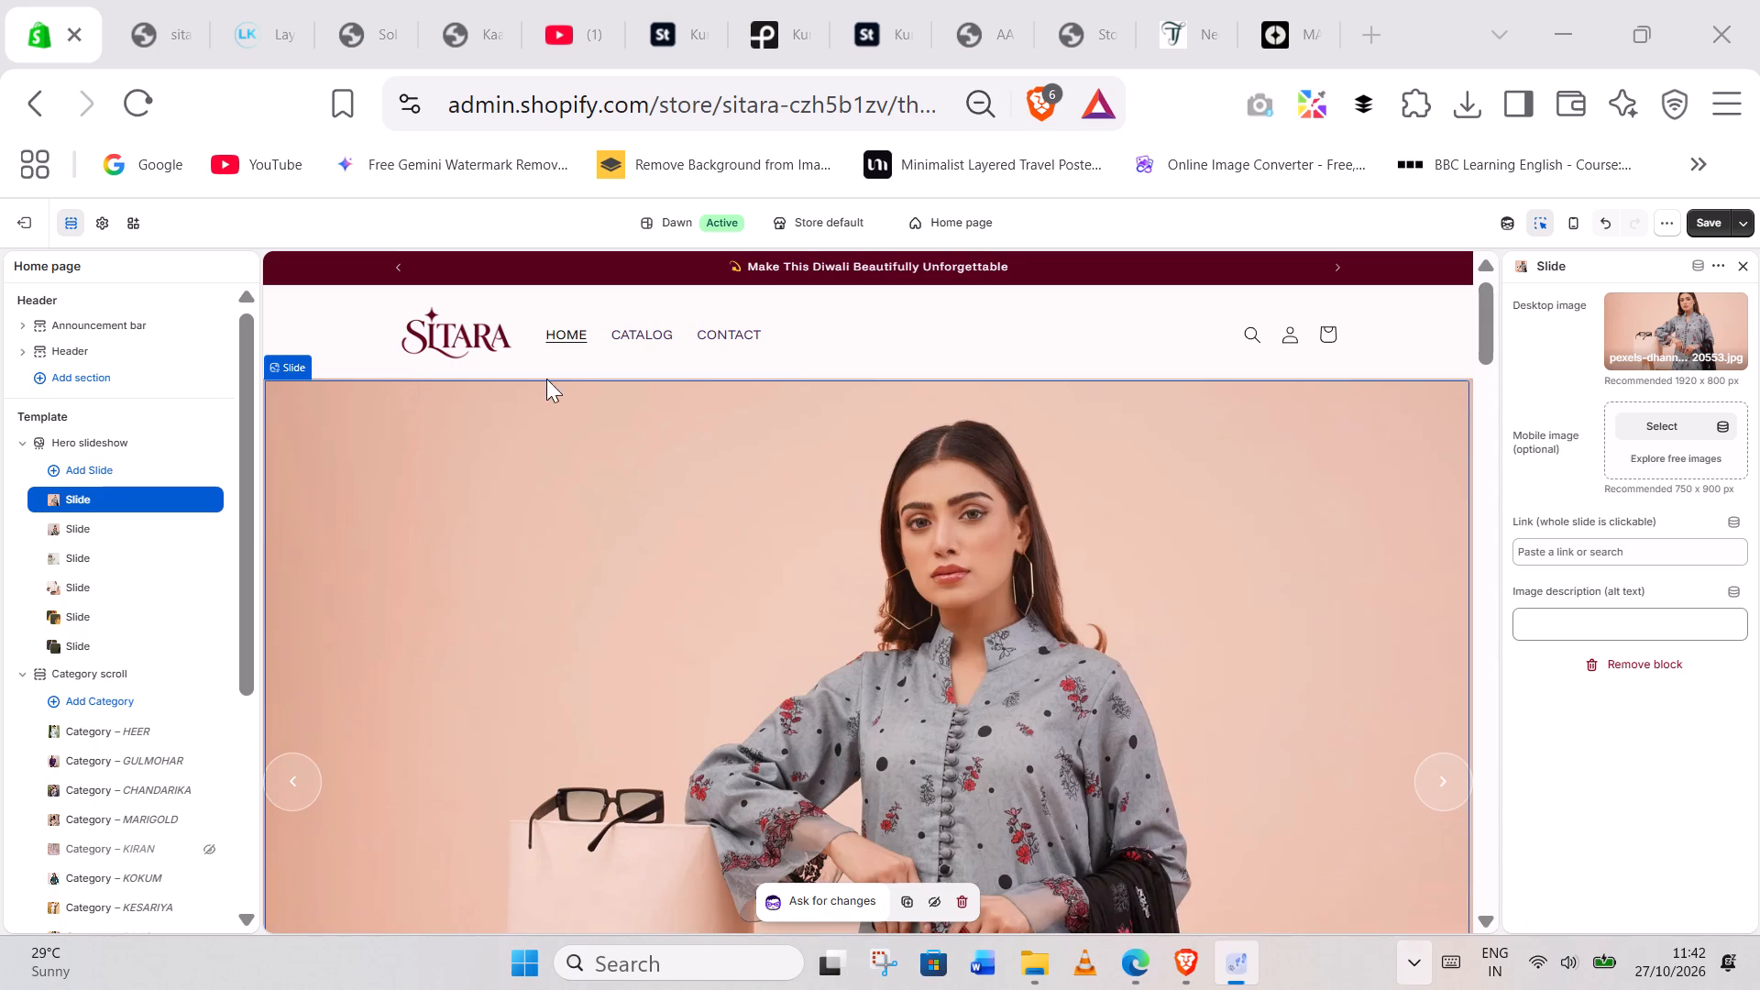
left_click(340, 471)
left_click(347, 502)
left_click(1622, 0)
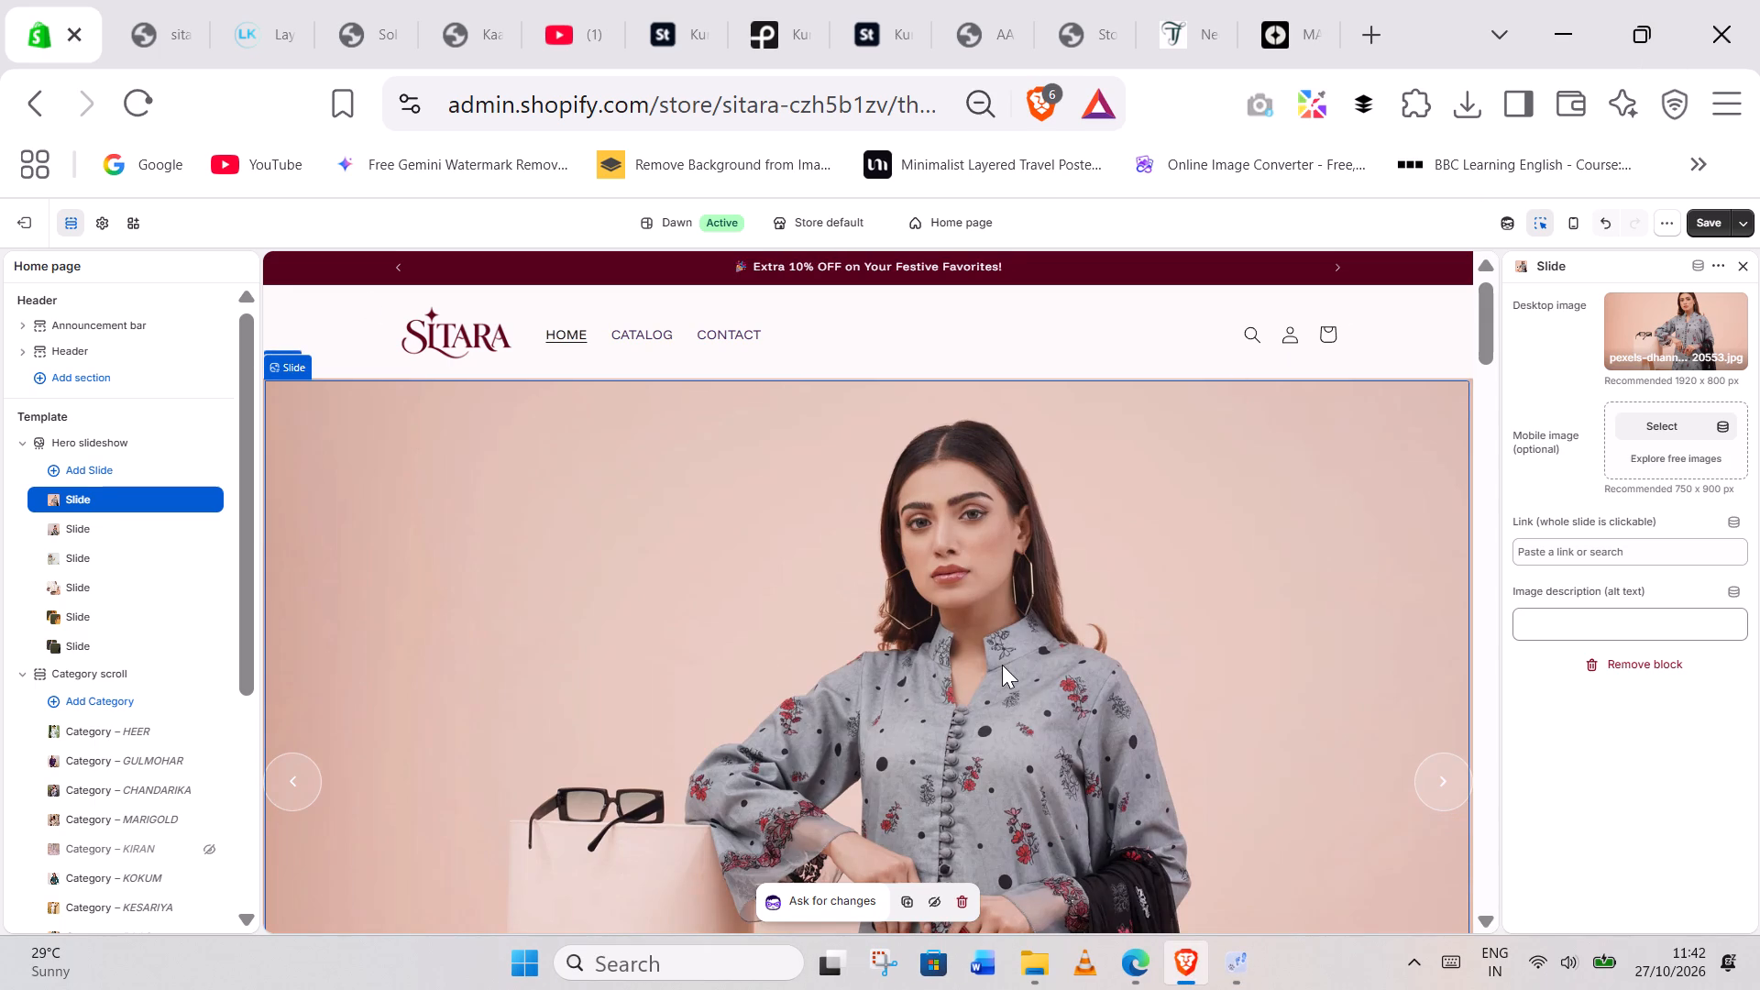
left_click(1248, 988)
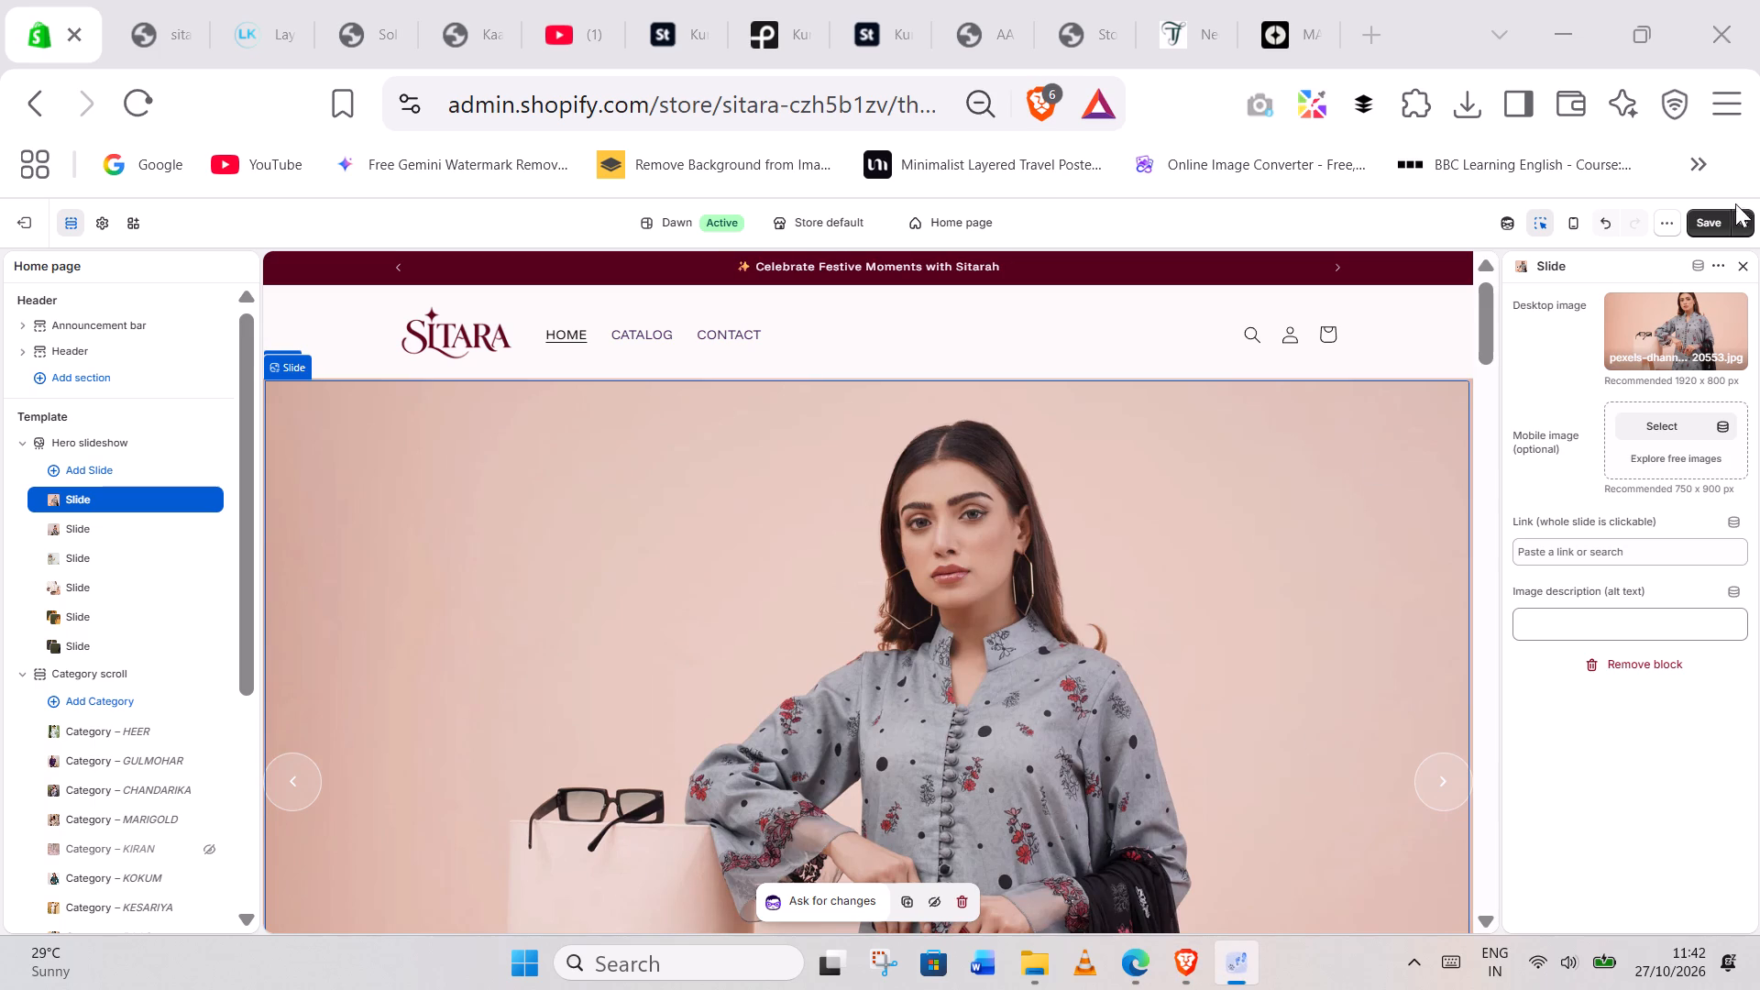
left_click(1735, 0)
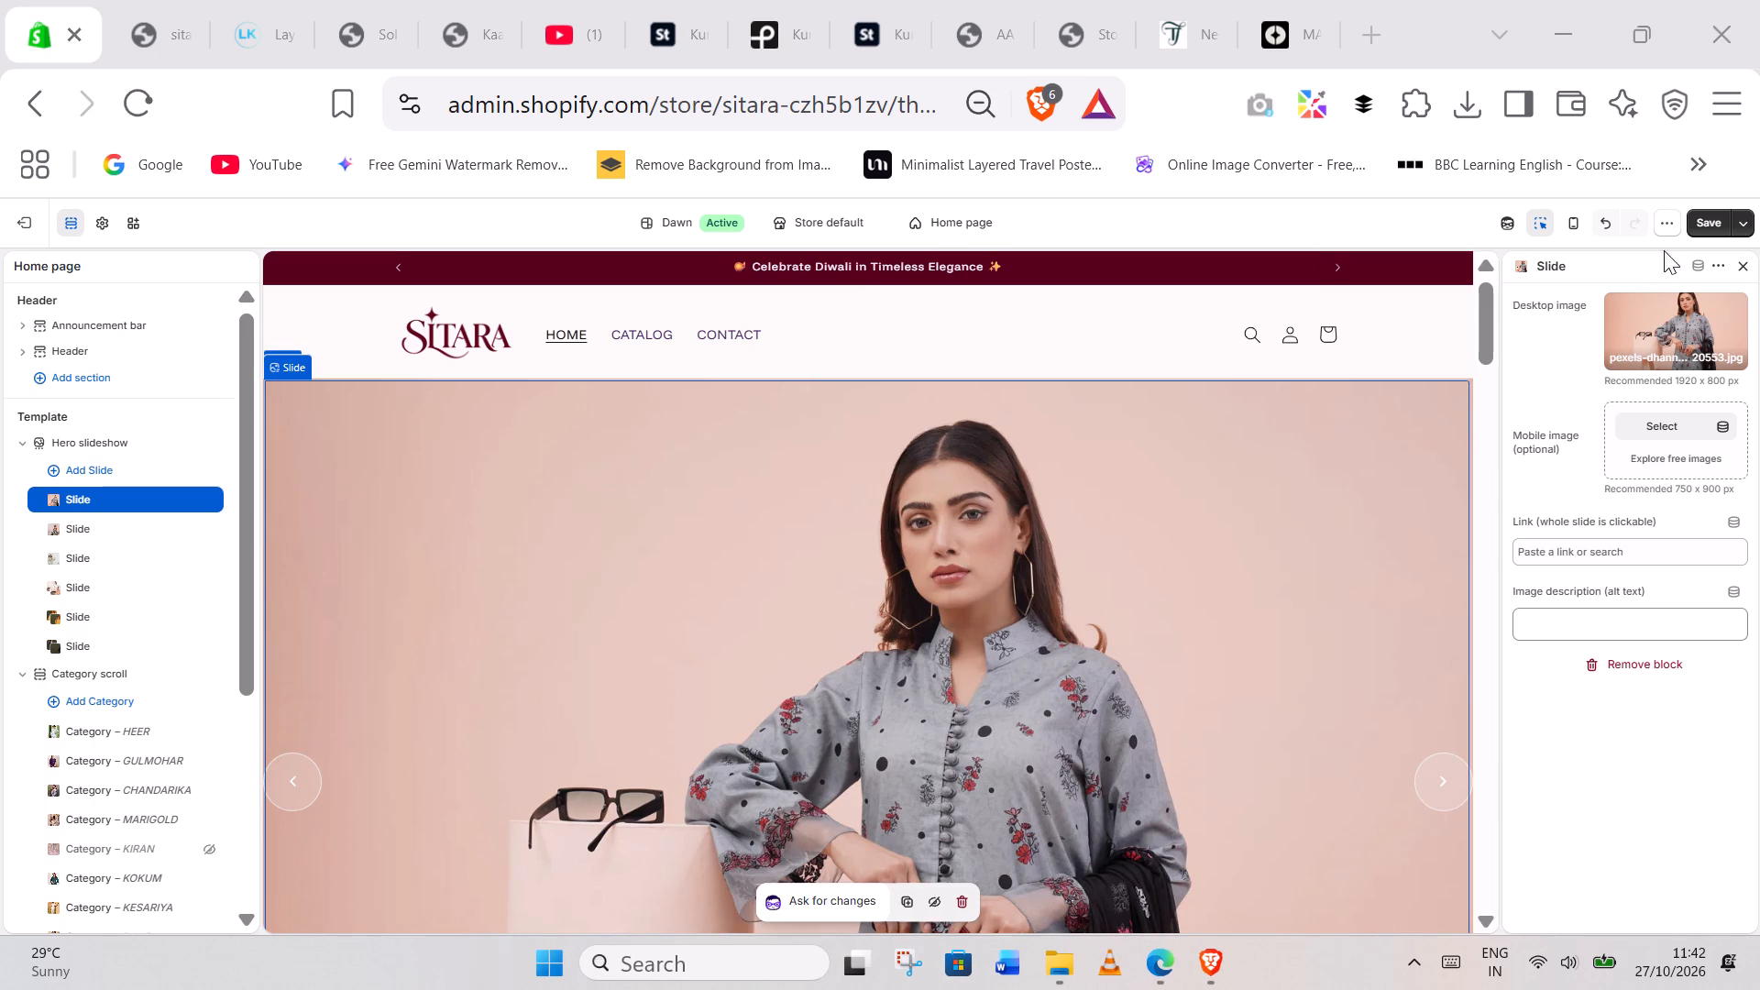
Save the home page changes in the theme editor and reload the live Sitara storefront page.
left_click(1714, 214)
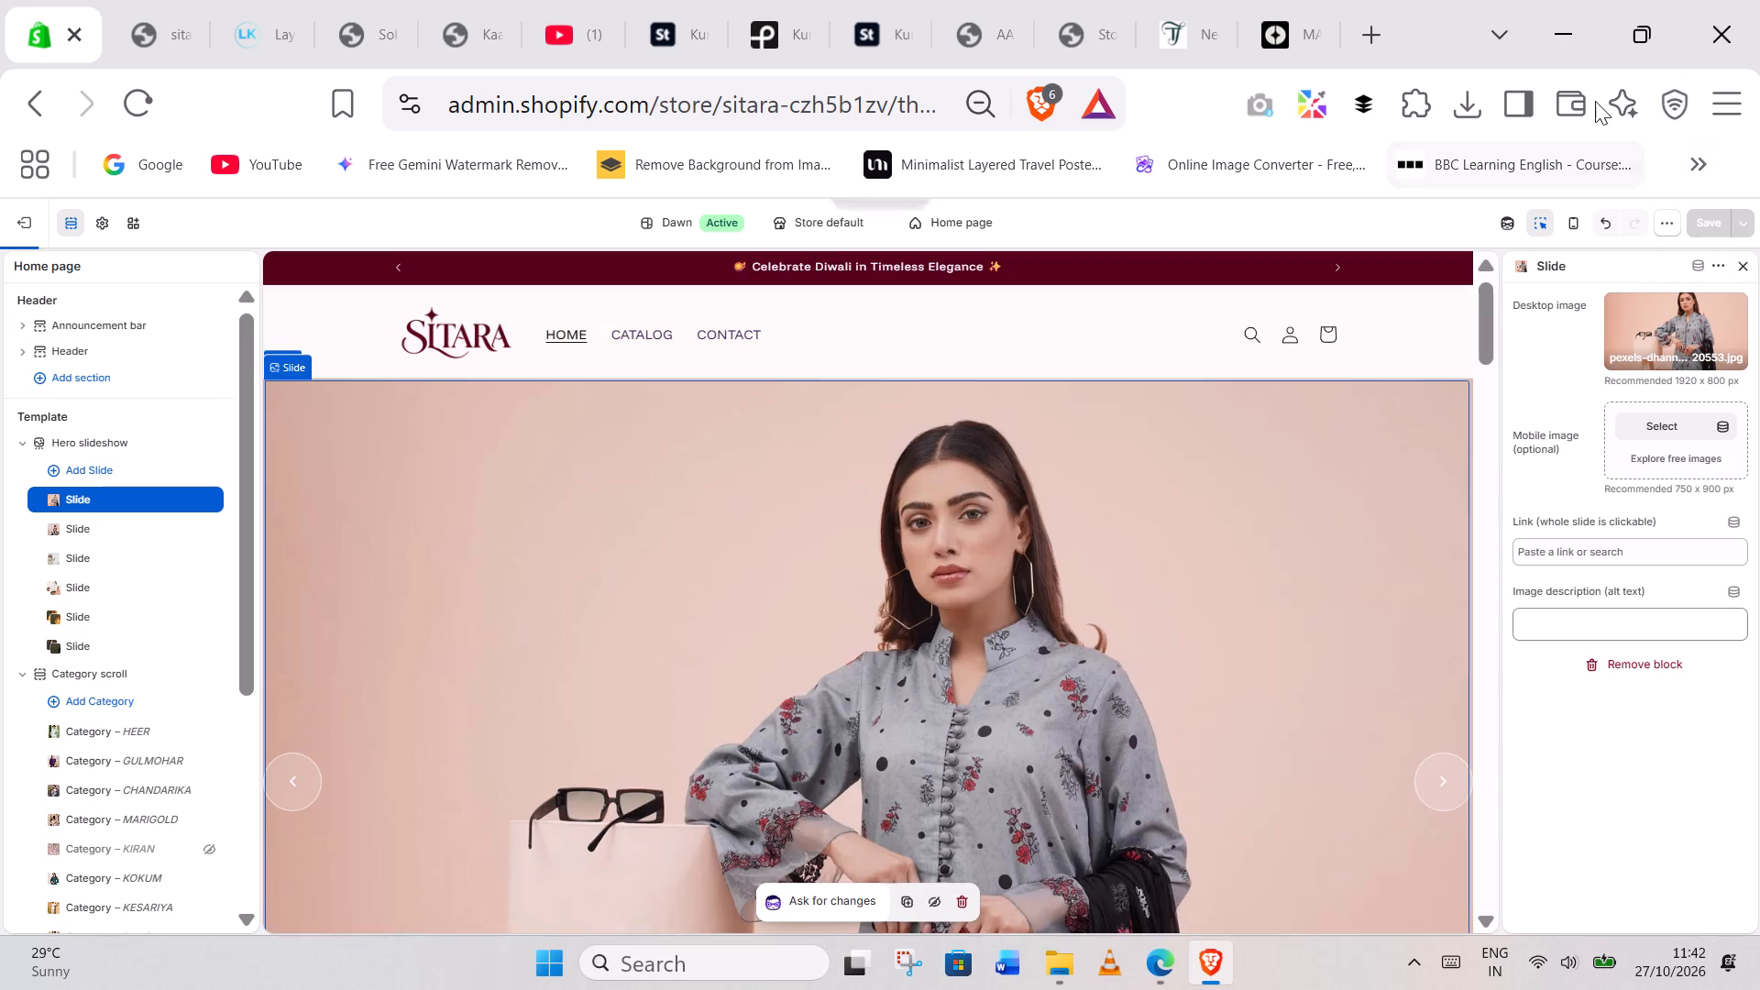
left_click(143, 0)
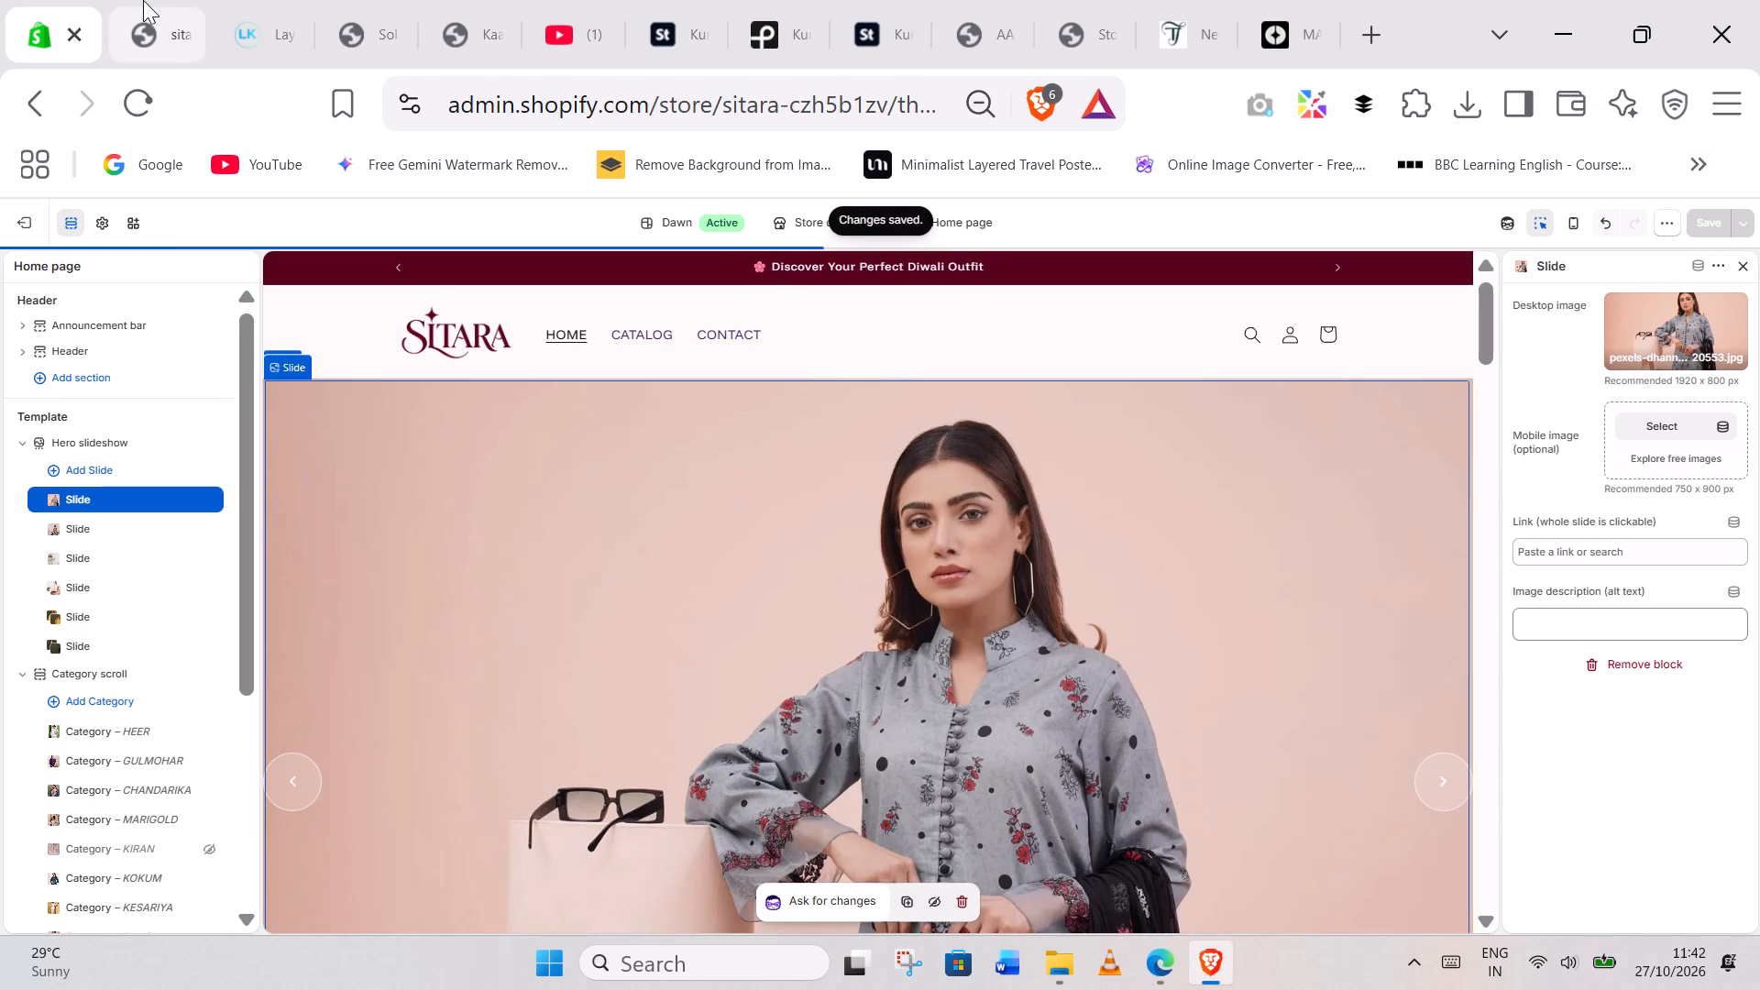
left_click(141, 93)
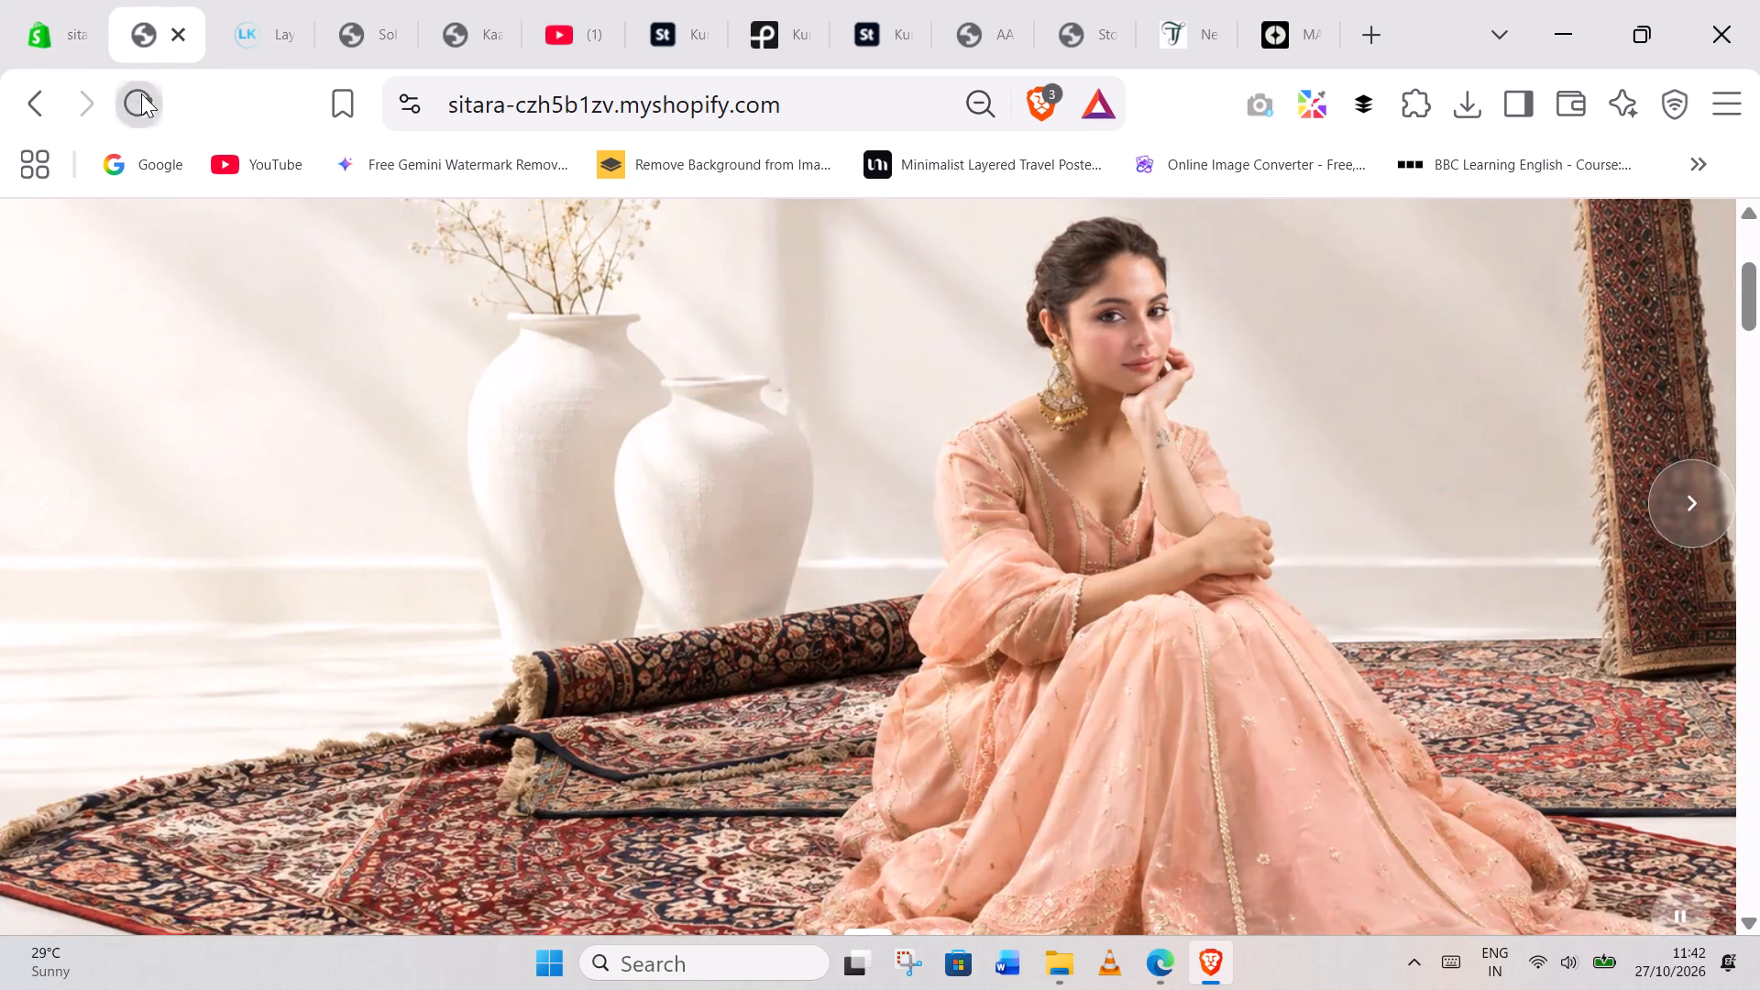
Return to the theme editor and examine the Hero slideshow's slides one by one in the home page preview.
left_click(12, 0)
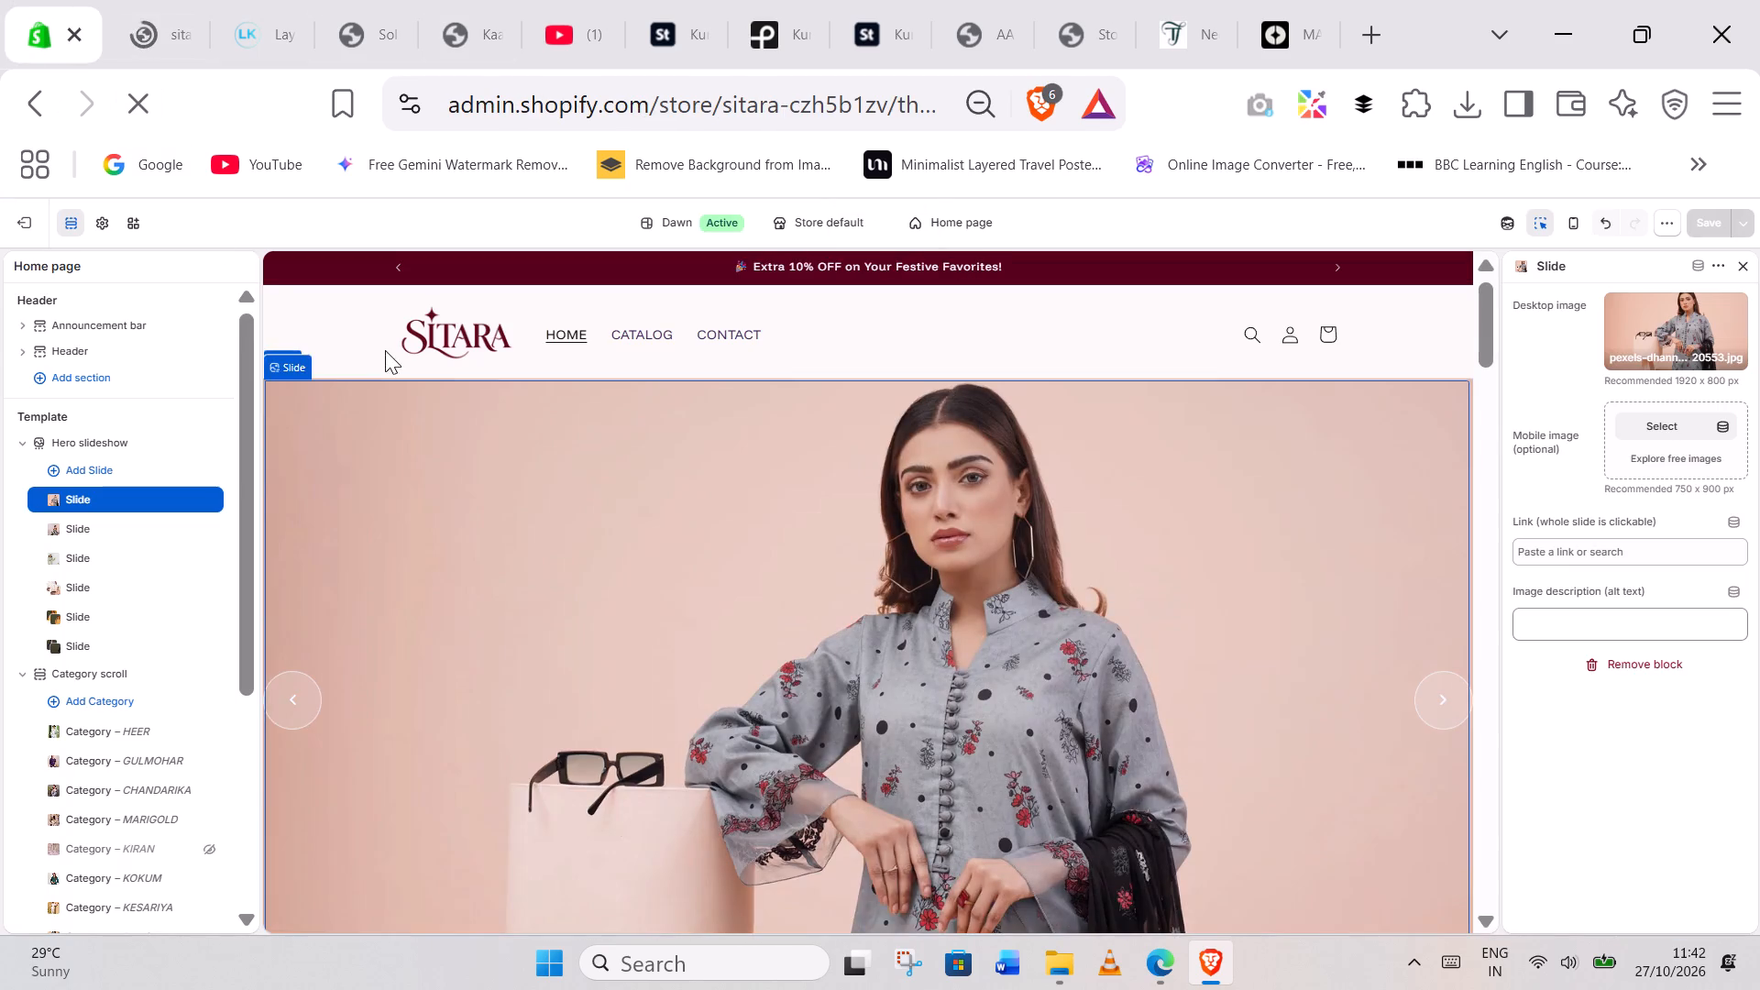
scroll(389, 354, "down", 2)
scroll(756, 533, "up", 3)
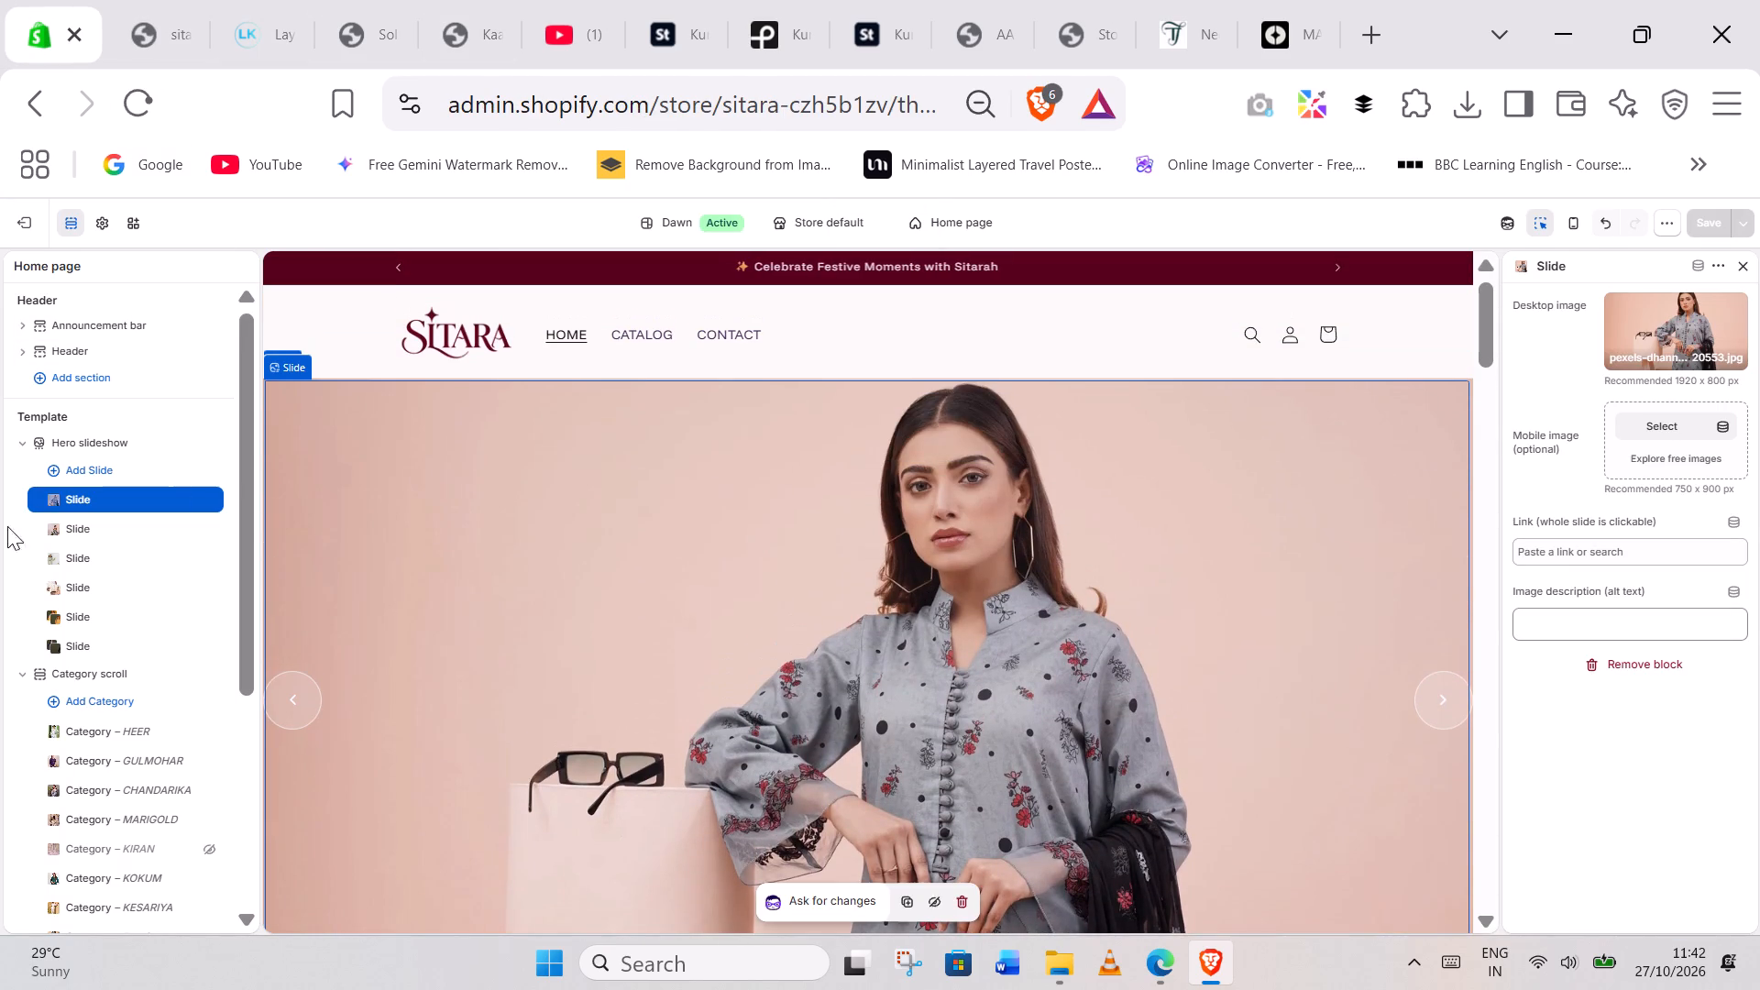
left_click(95, 538)
left_click(100, 551)
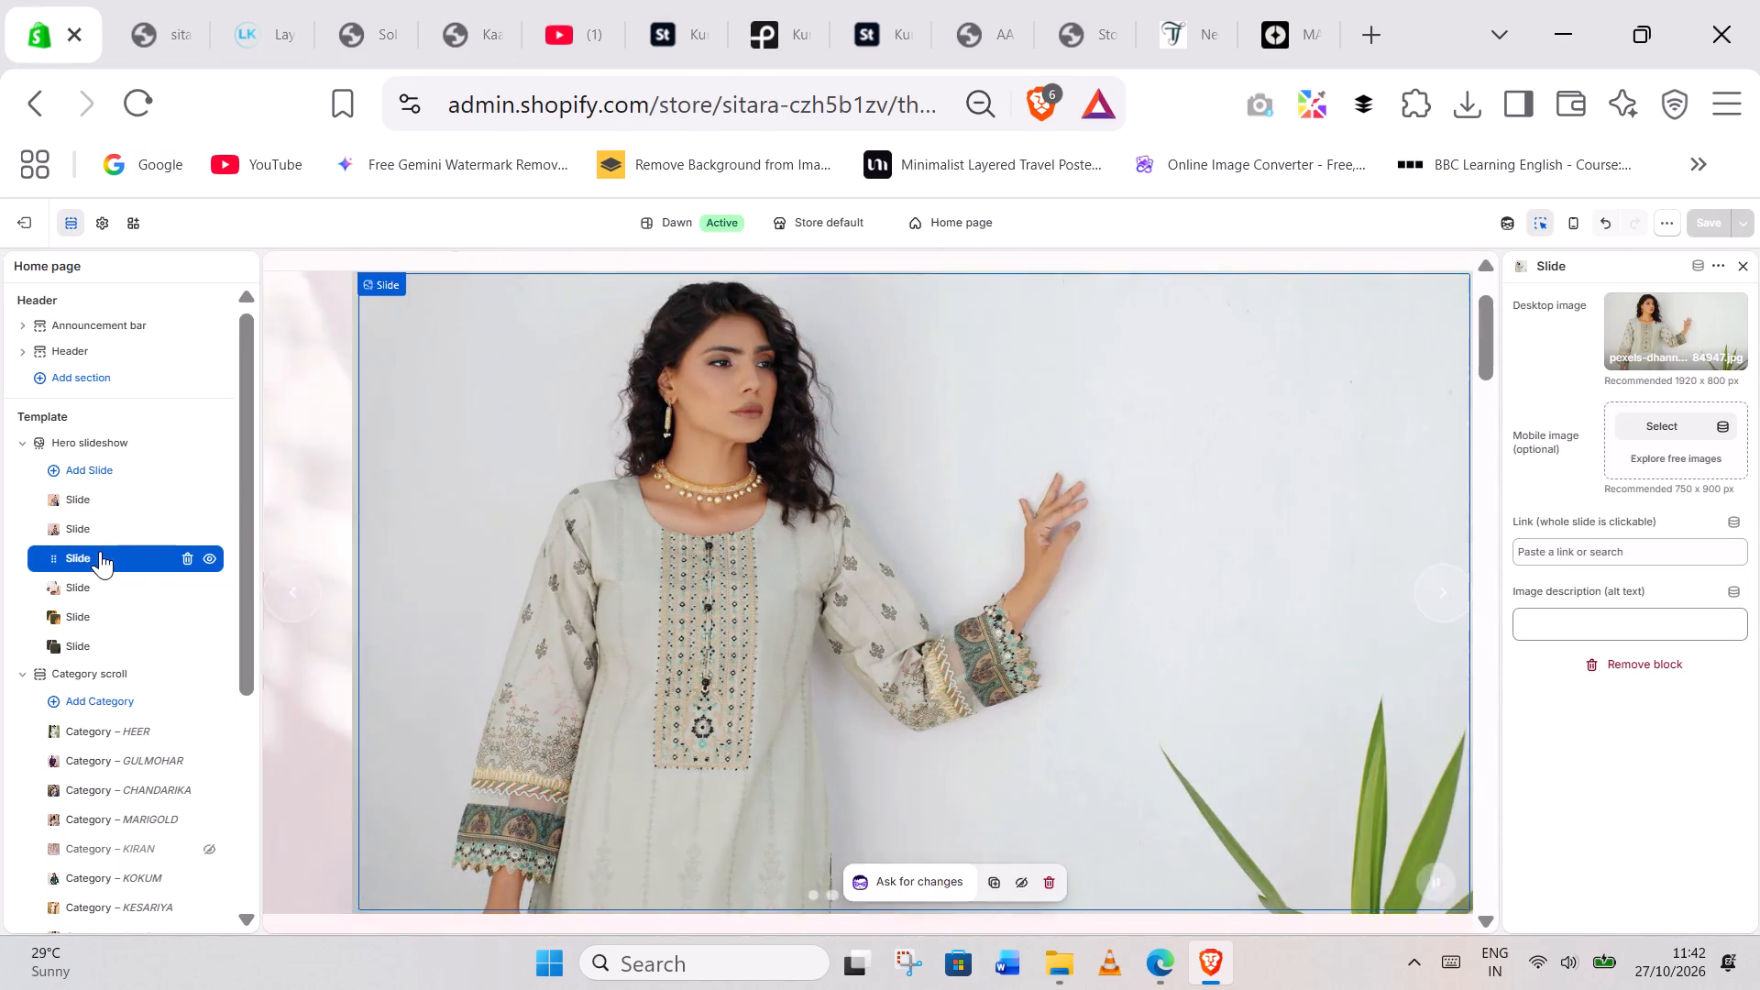
left_click(86, 595)
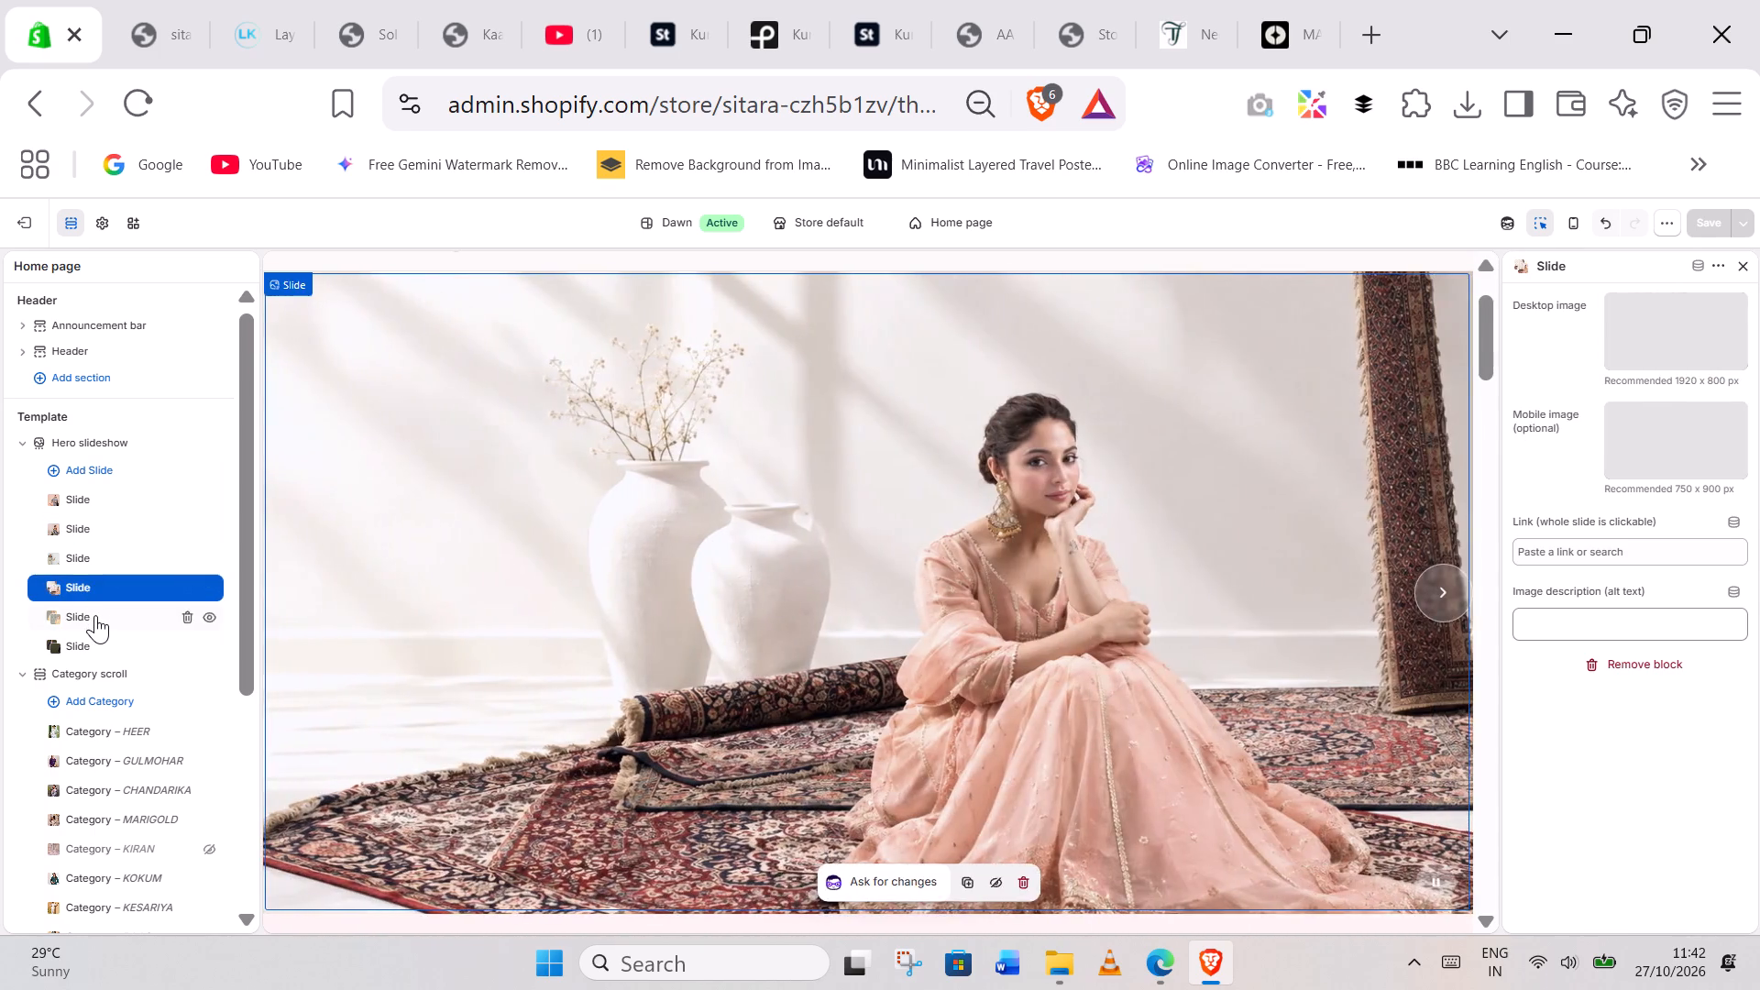
left_click(95, 615)
left_click(95, 642)
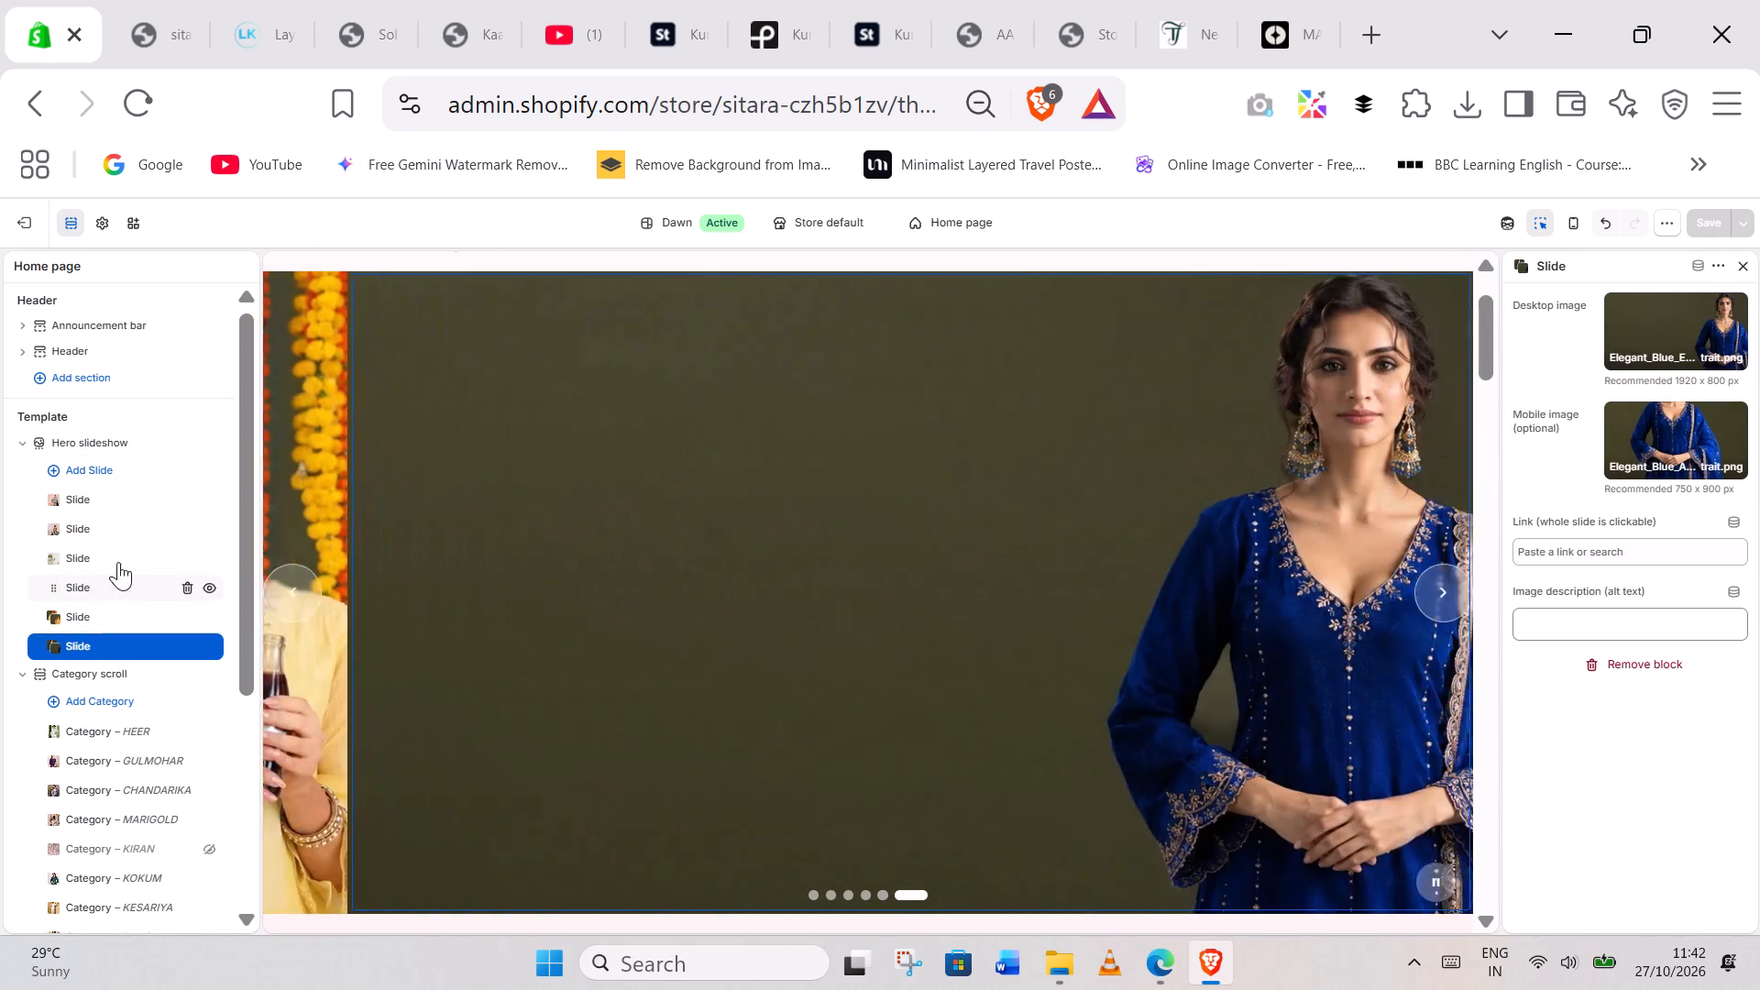
Switch to the live Sitara storefront and examine the hero slideshow's slides and the Curated for You section below.
left_click(194, 0)
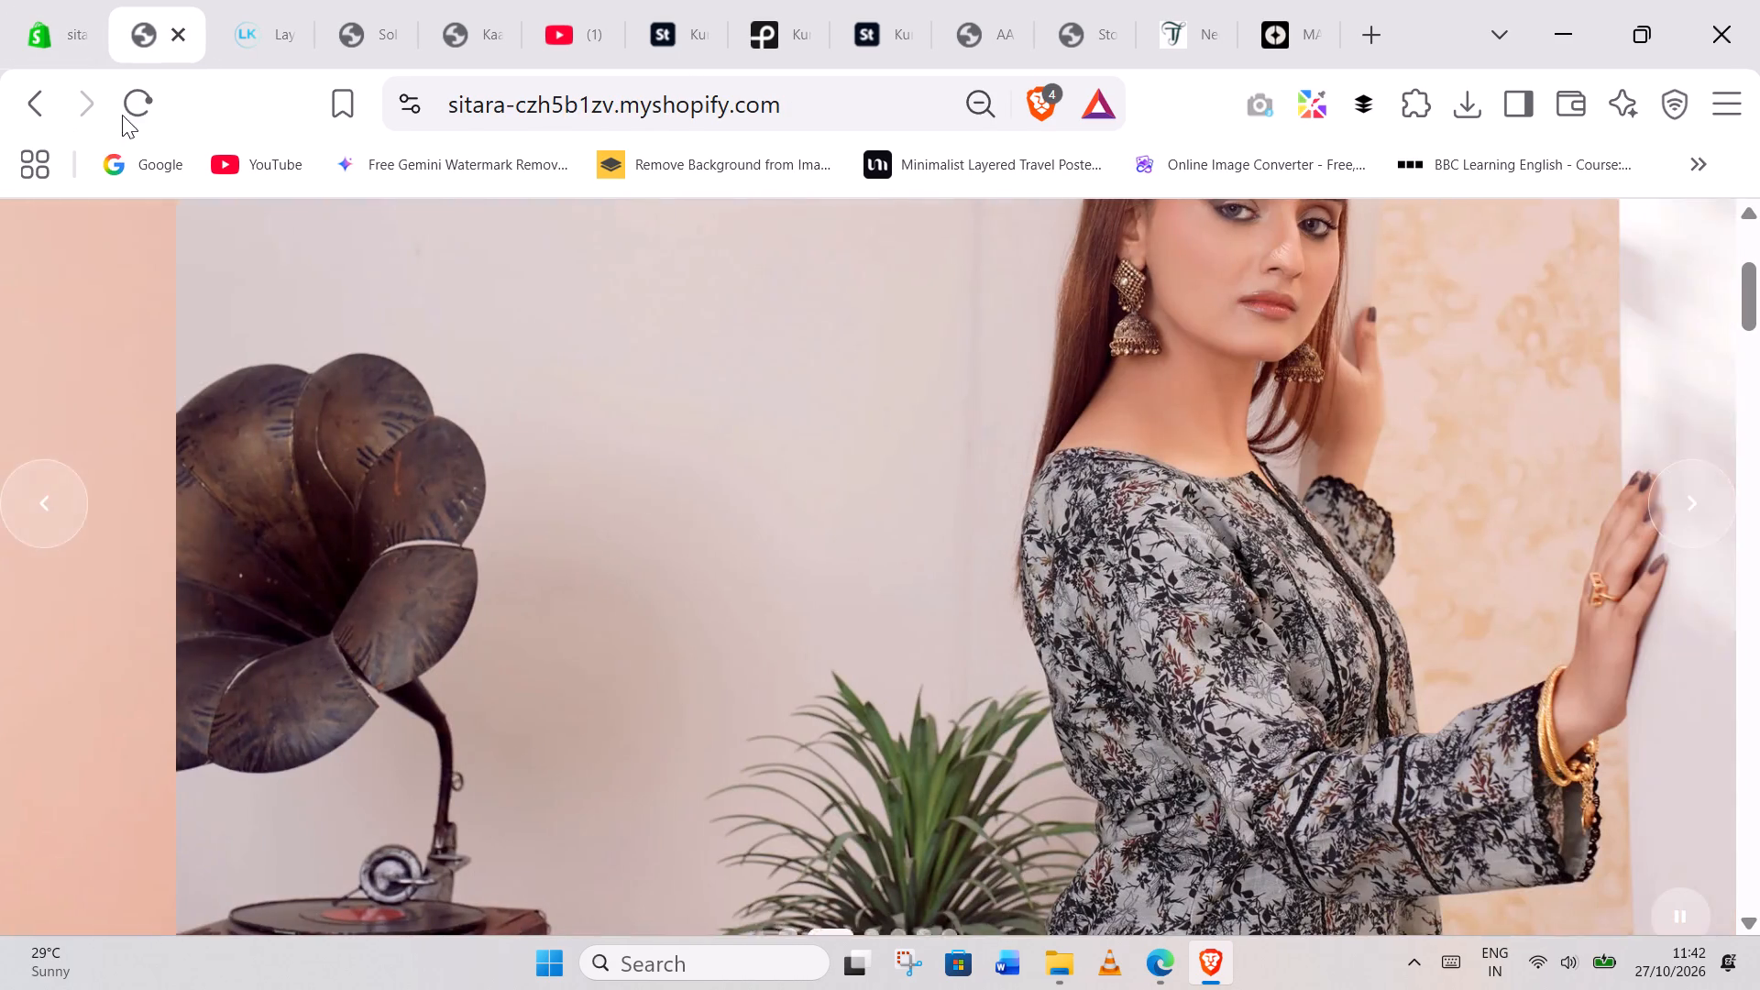
scroll(207, 282, "up", 4)
scroll(207, 282, "down", 6)
scroll(207, 282, "up", 4)
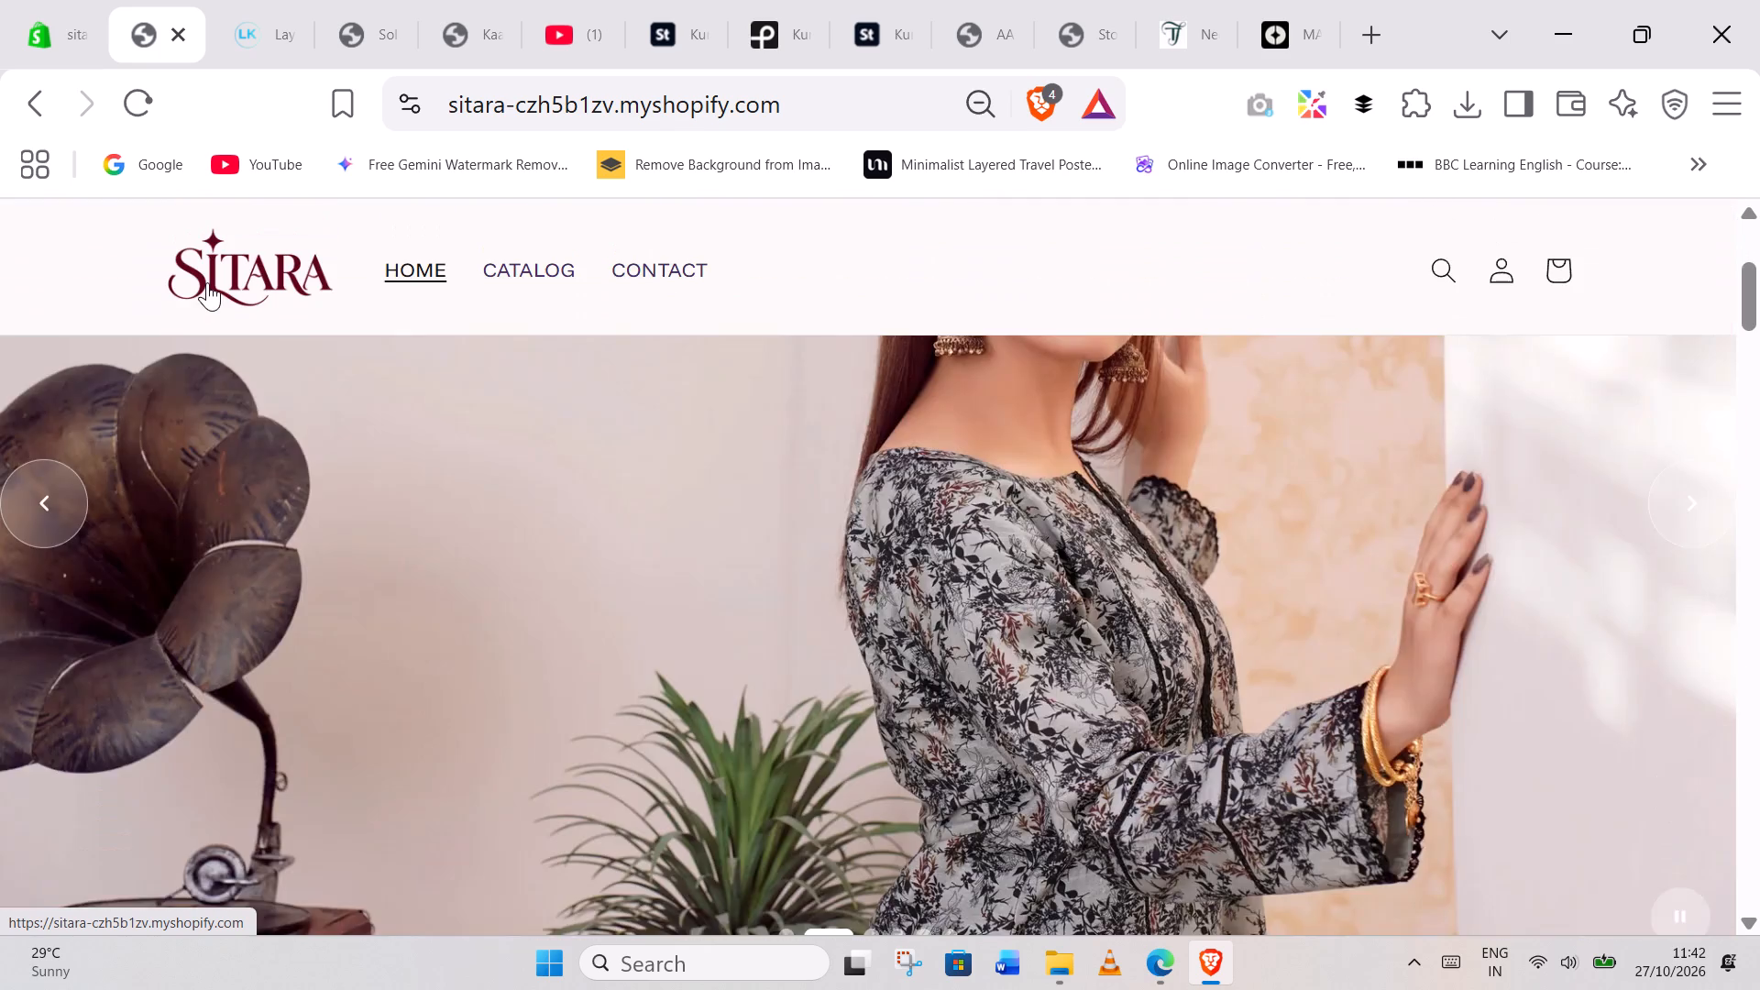
scroll(207, 282, "up", 3)
scroll(207, 282, "down", 3)
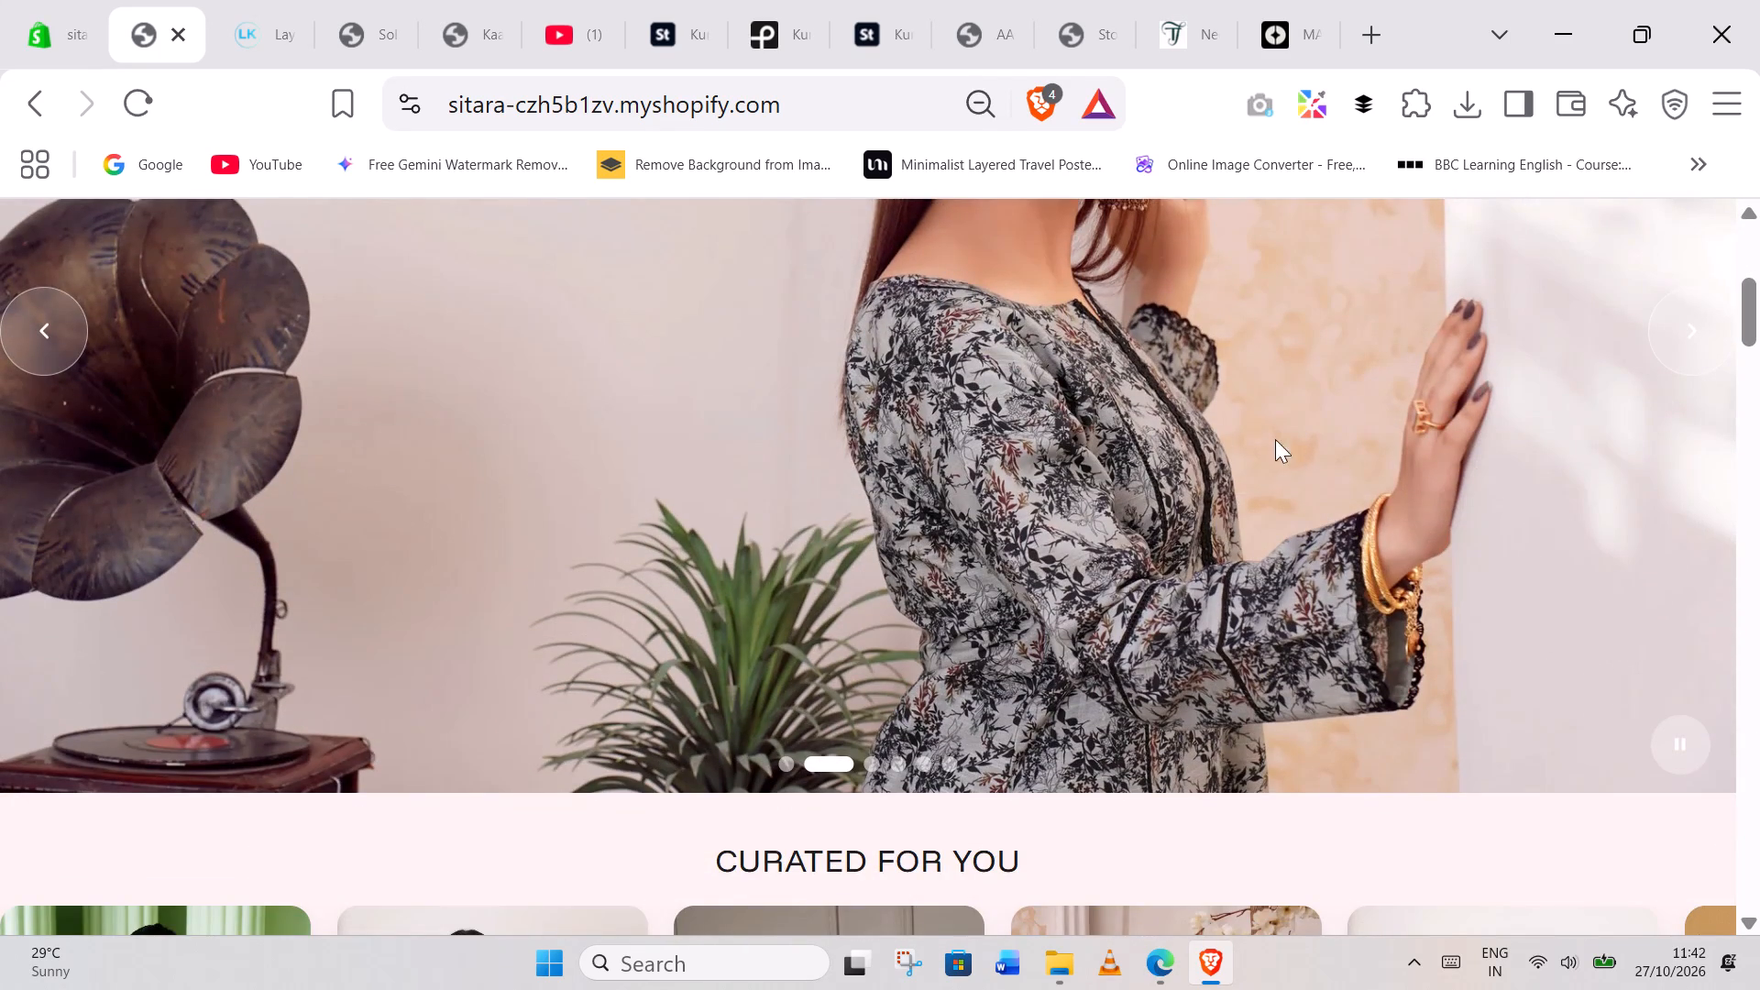
scroll(1028, 648, "up", 1)
scroll(912, 708, "down", 2)
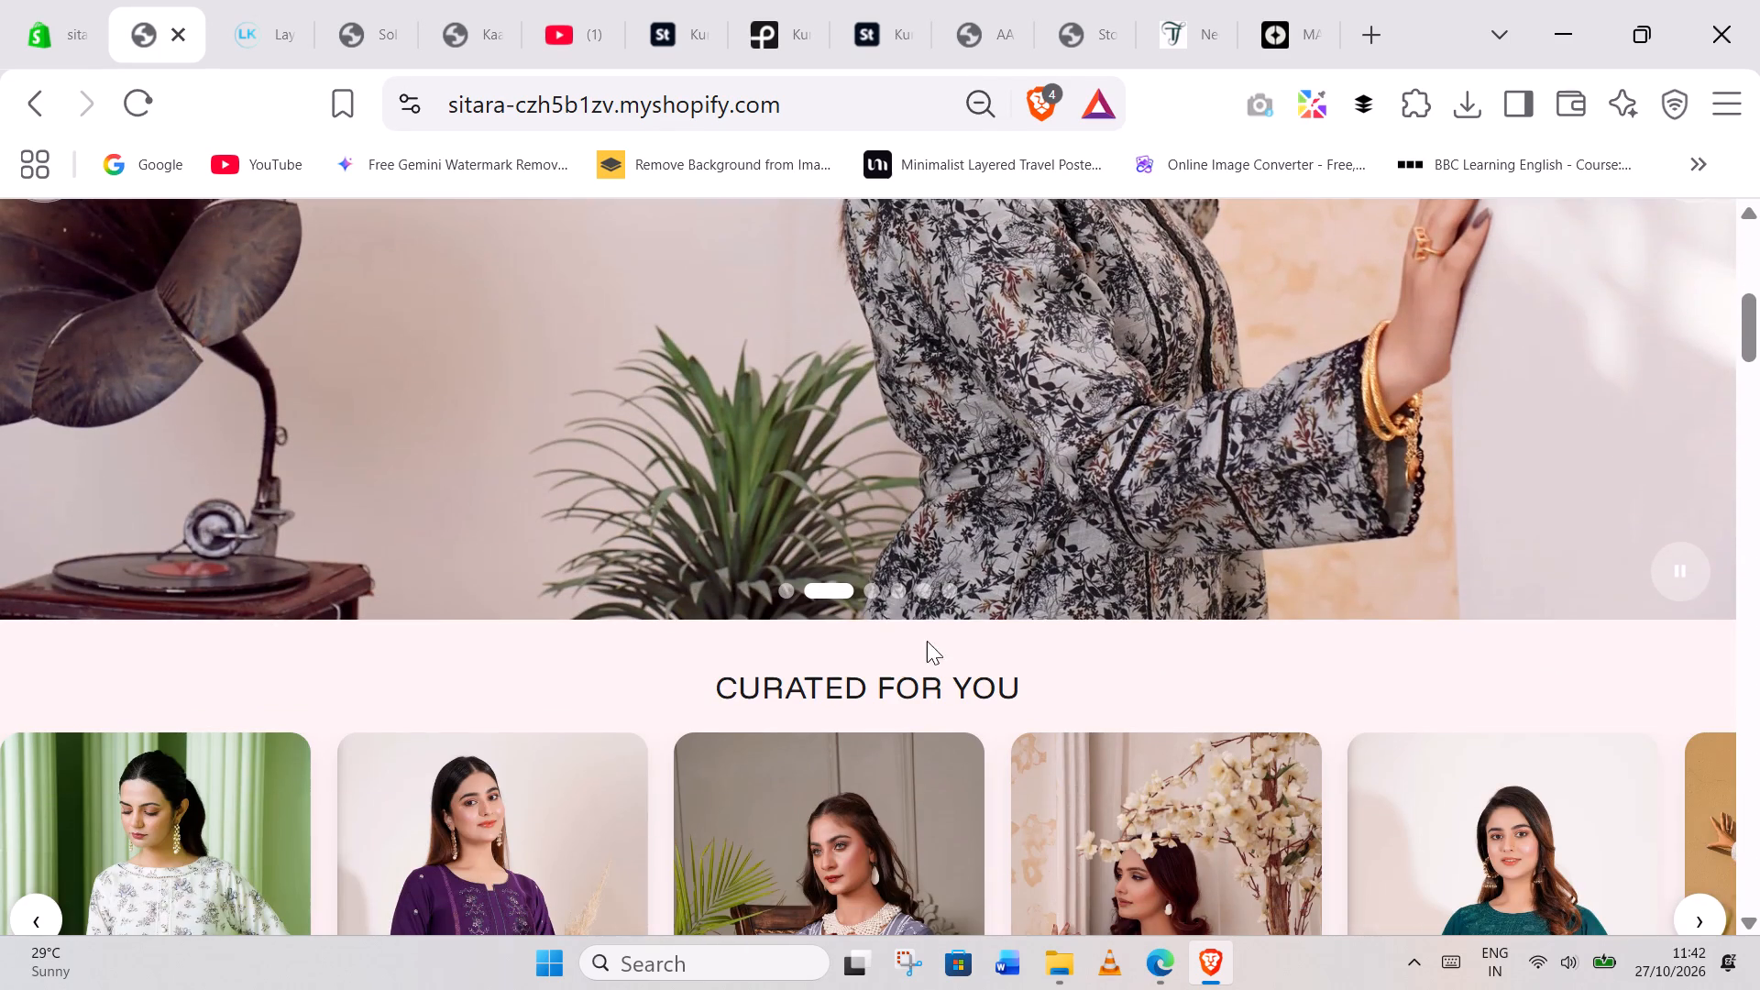
left_click(877, 591)
left_click(891, 587)
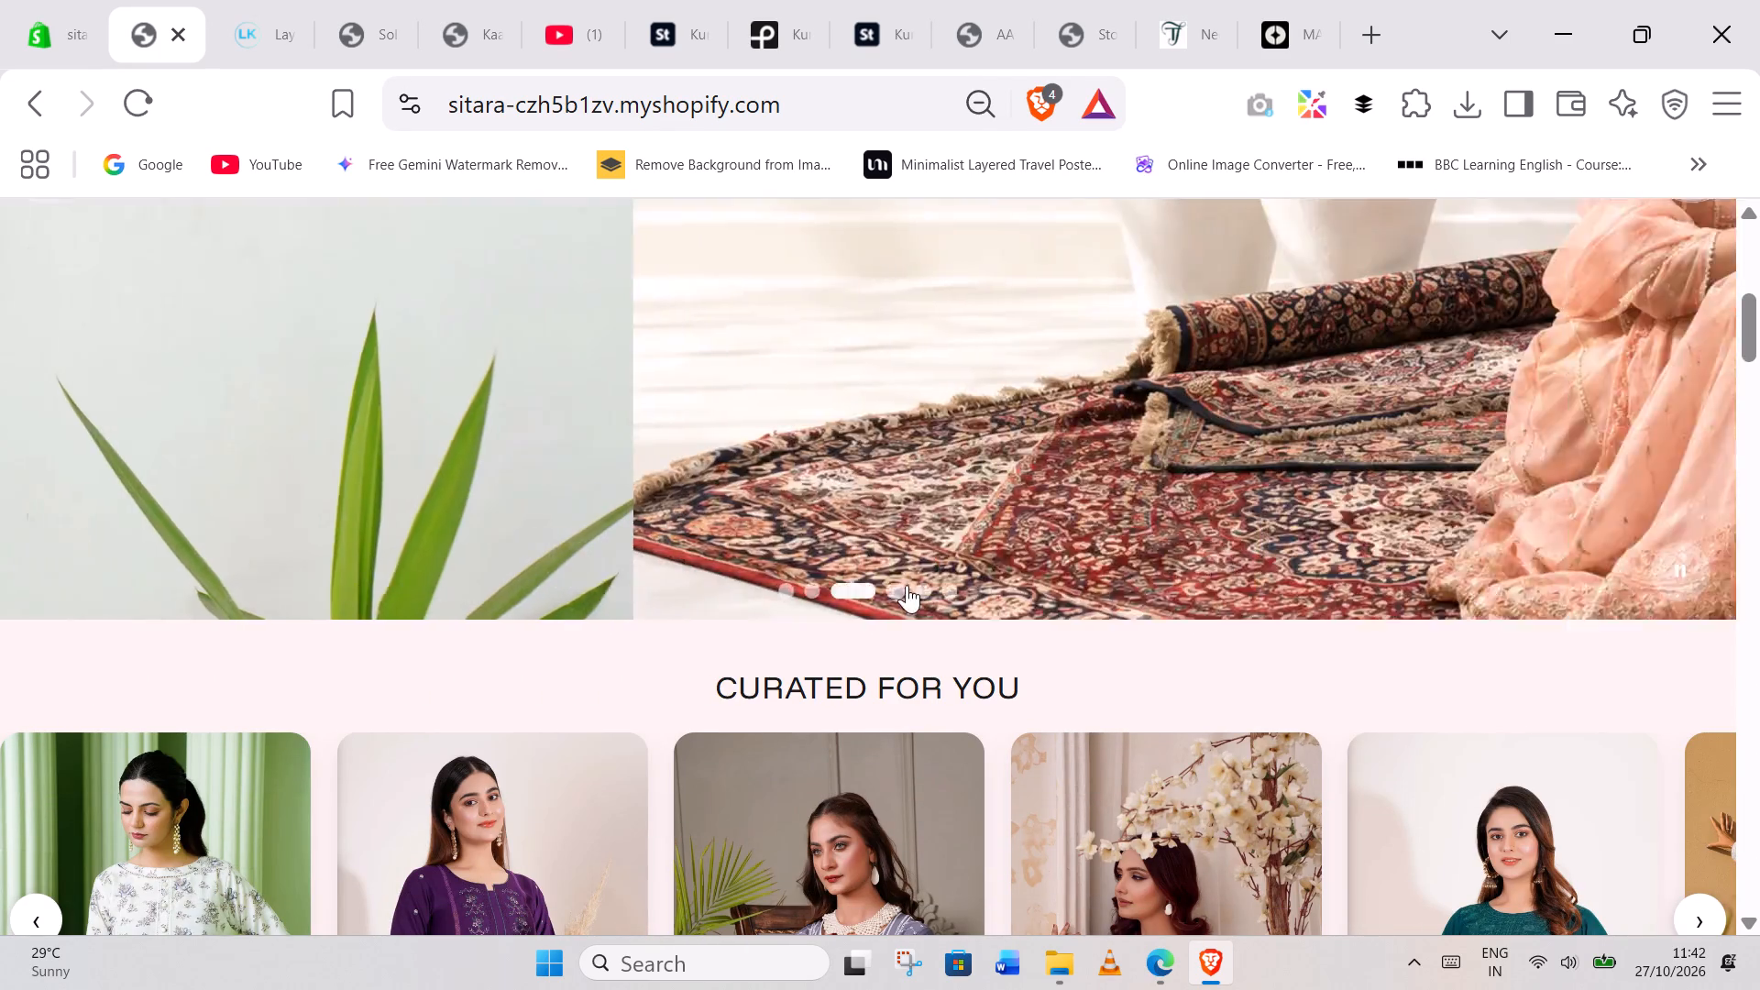
scroll(480, 413, "down", 4)
scroll(478, 413, "up", 2)
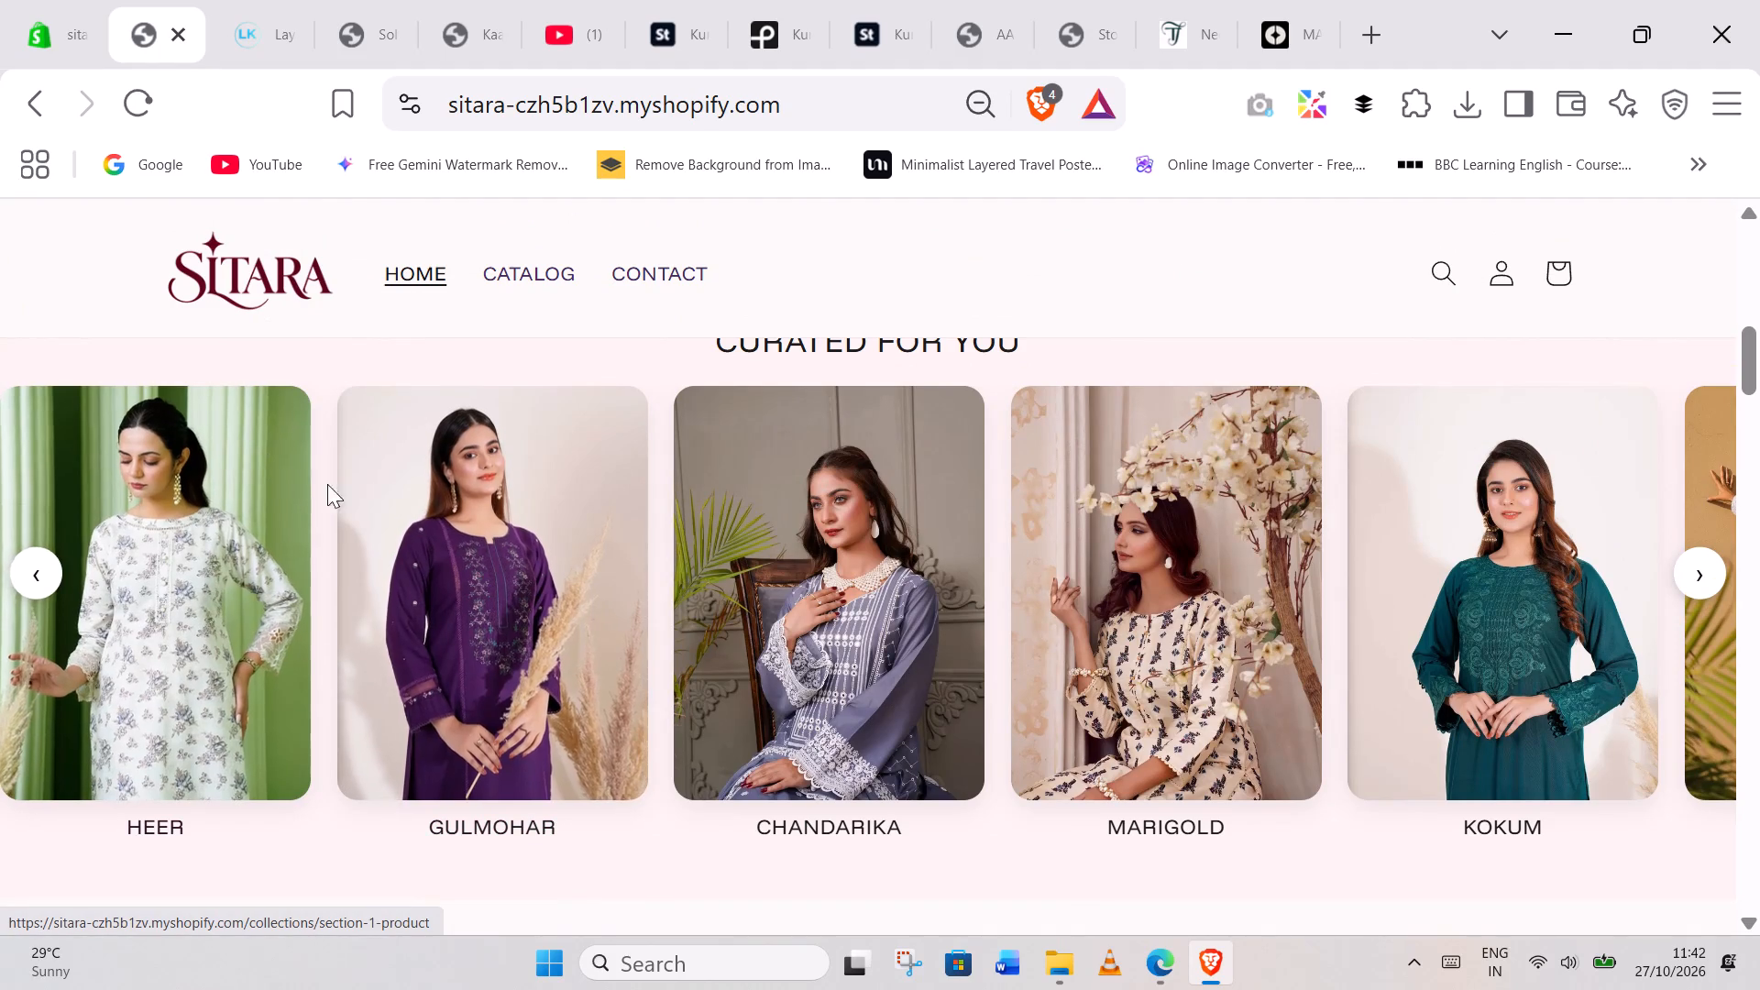
Increase the computer's screen brightness and close the quick settings.
left_click(1592, 962)
left_click_drag(1526, 767, 1599, 767)
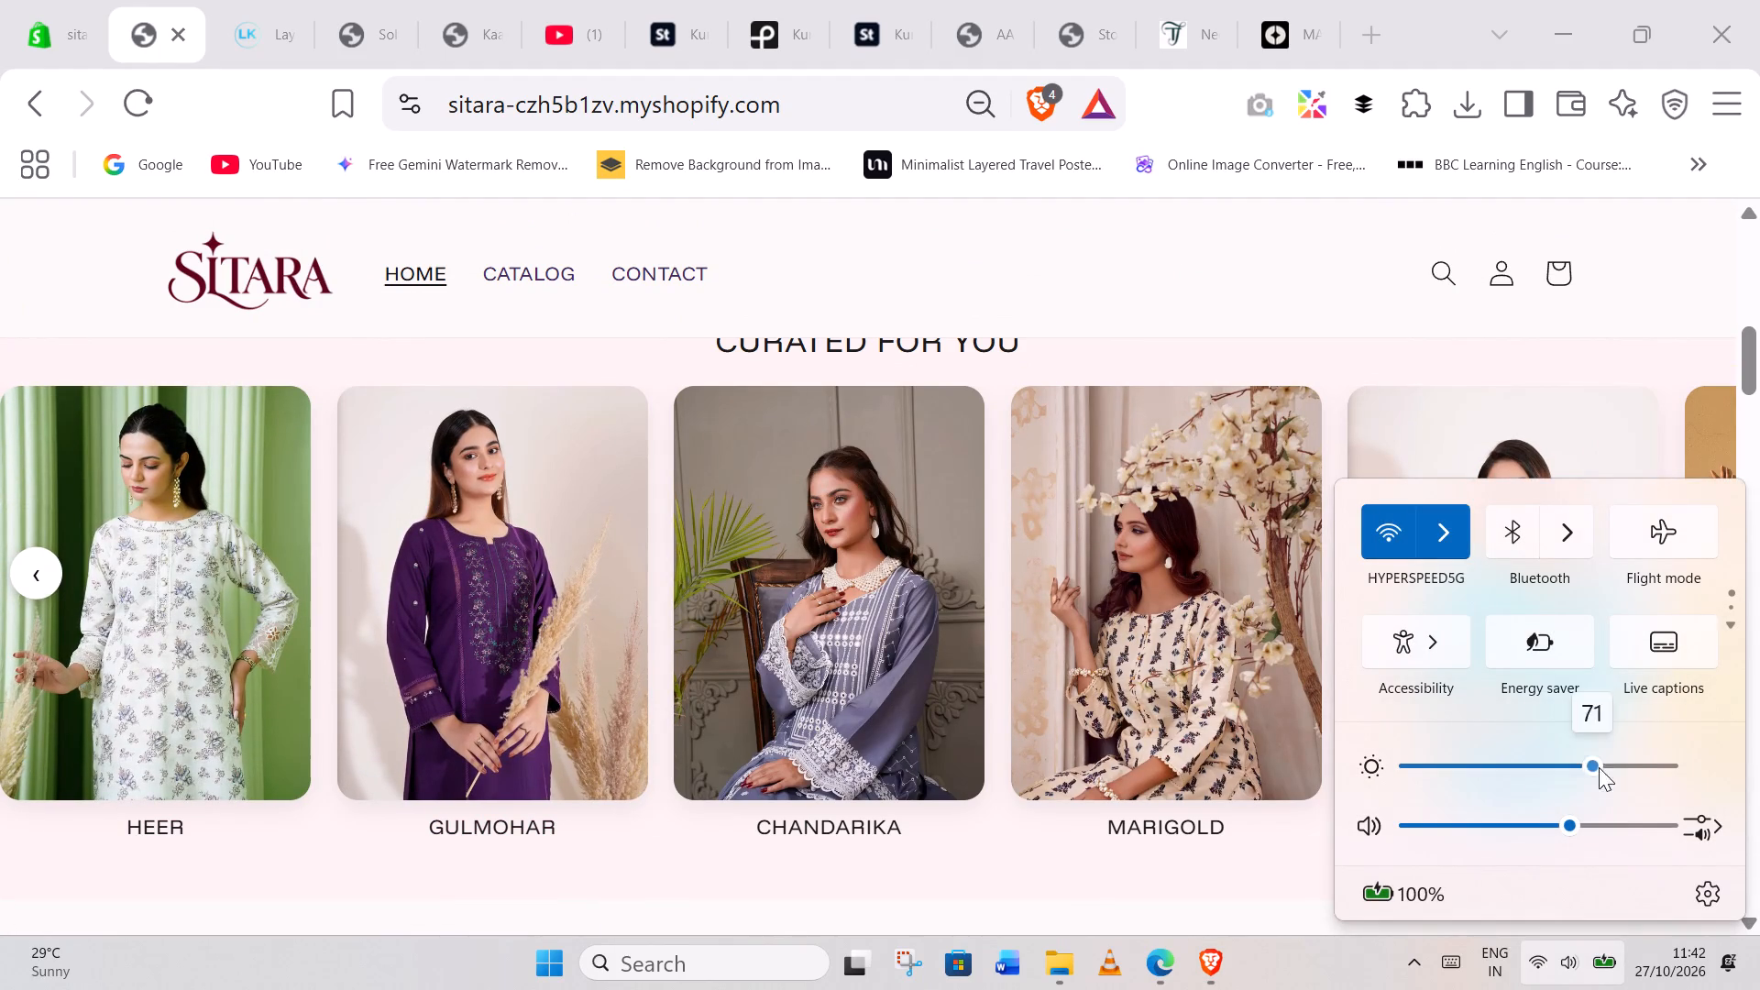
left_click_drag(1599, 767, 1655, 768)
scroll(533, 563, "up", 5)
scroll(365, 540, "up", 2)
left_click(376, 539)
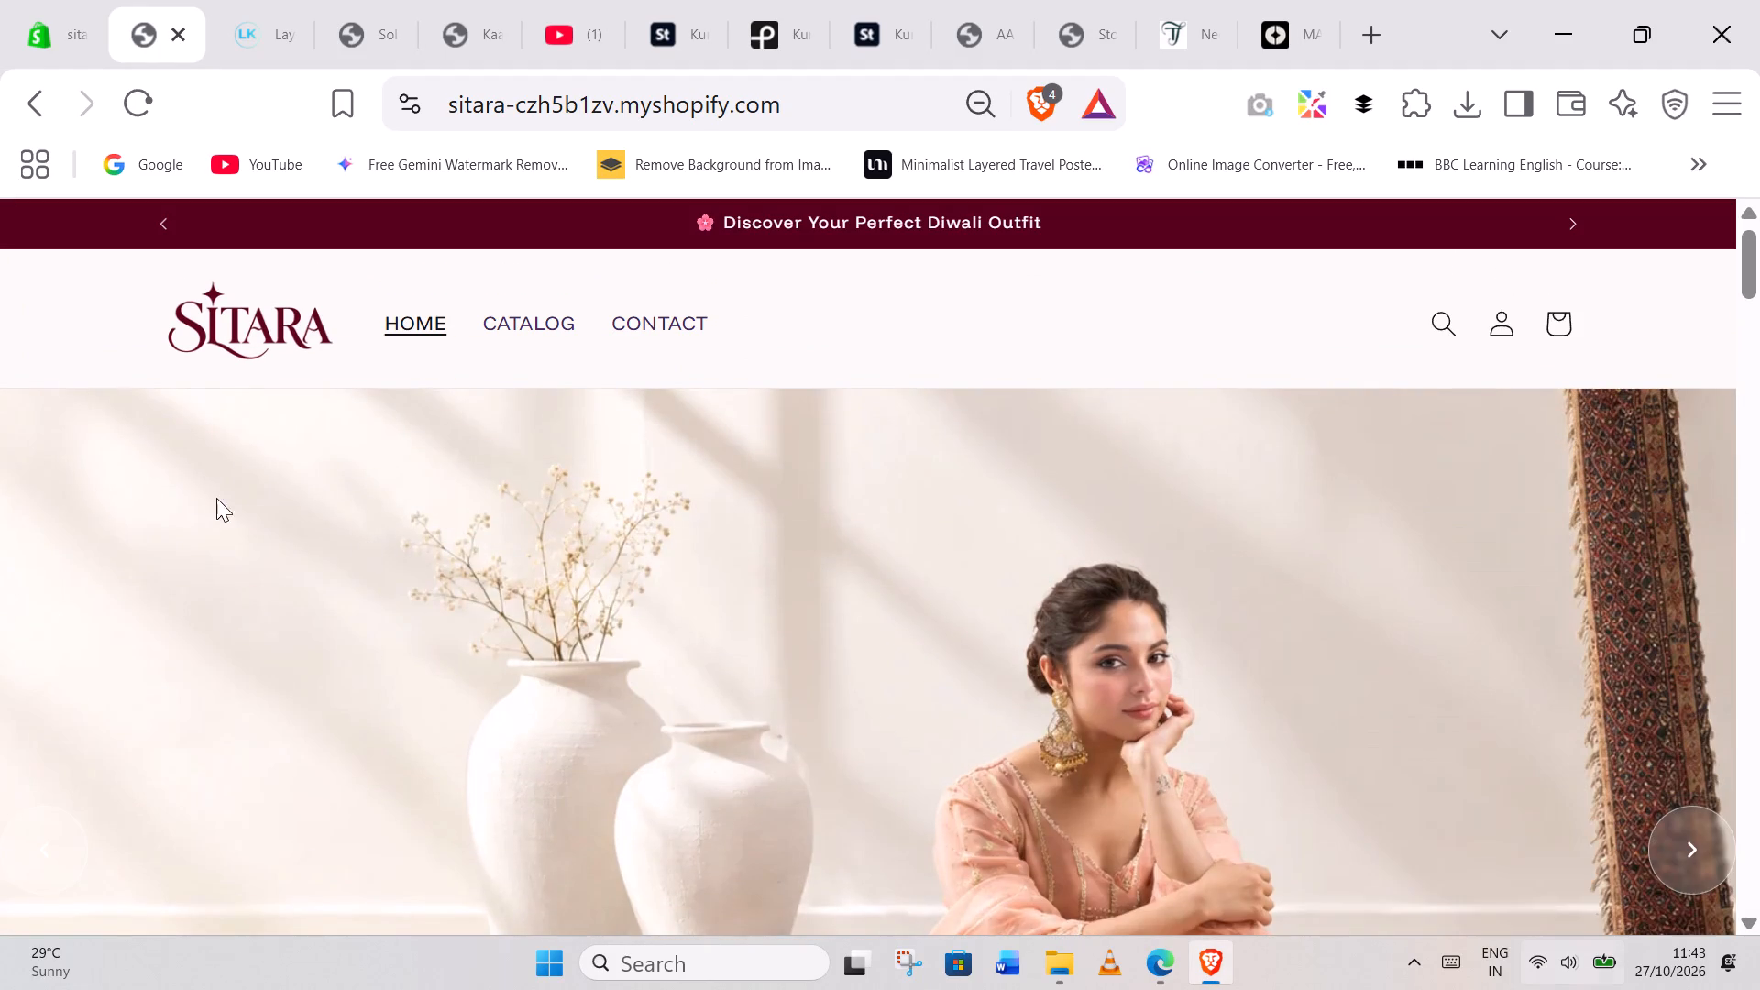
Step backward through the storefront's hero slides, and examine the Curated for You and Most Loved sections down the home page.
scroll(63, 676, "down", 1)
left_click(33, 668)
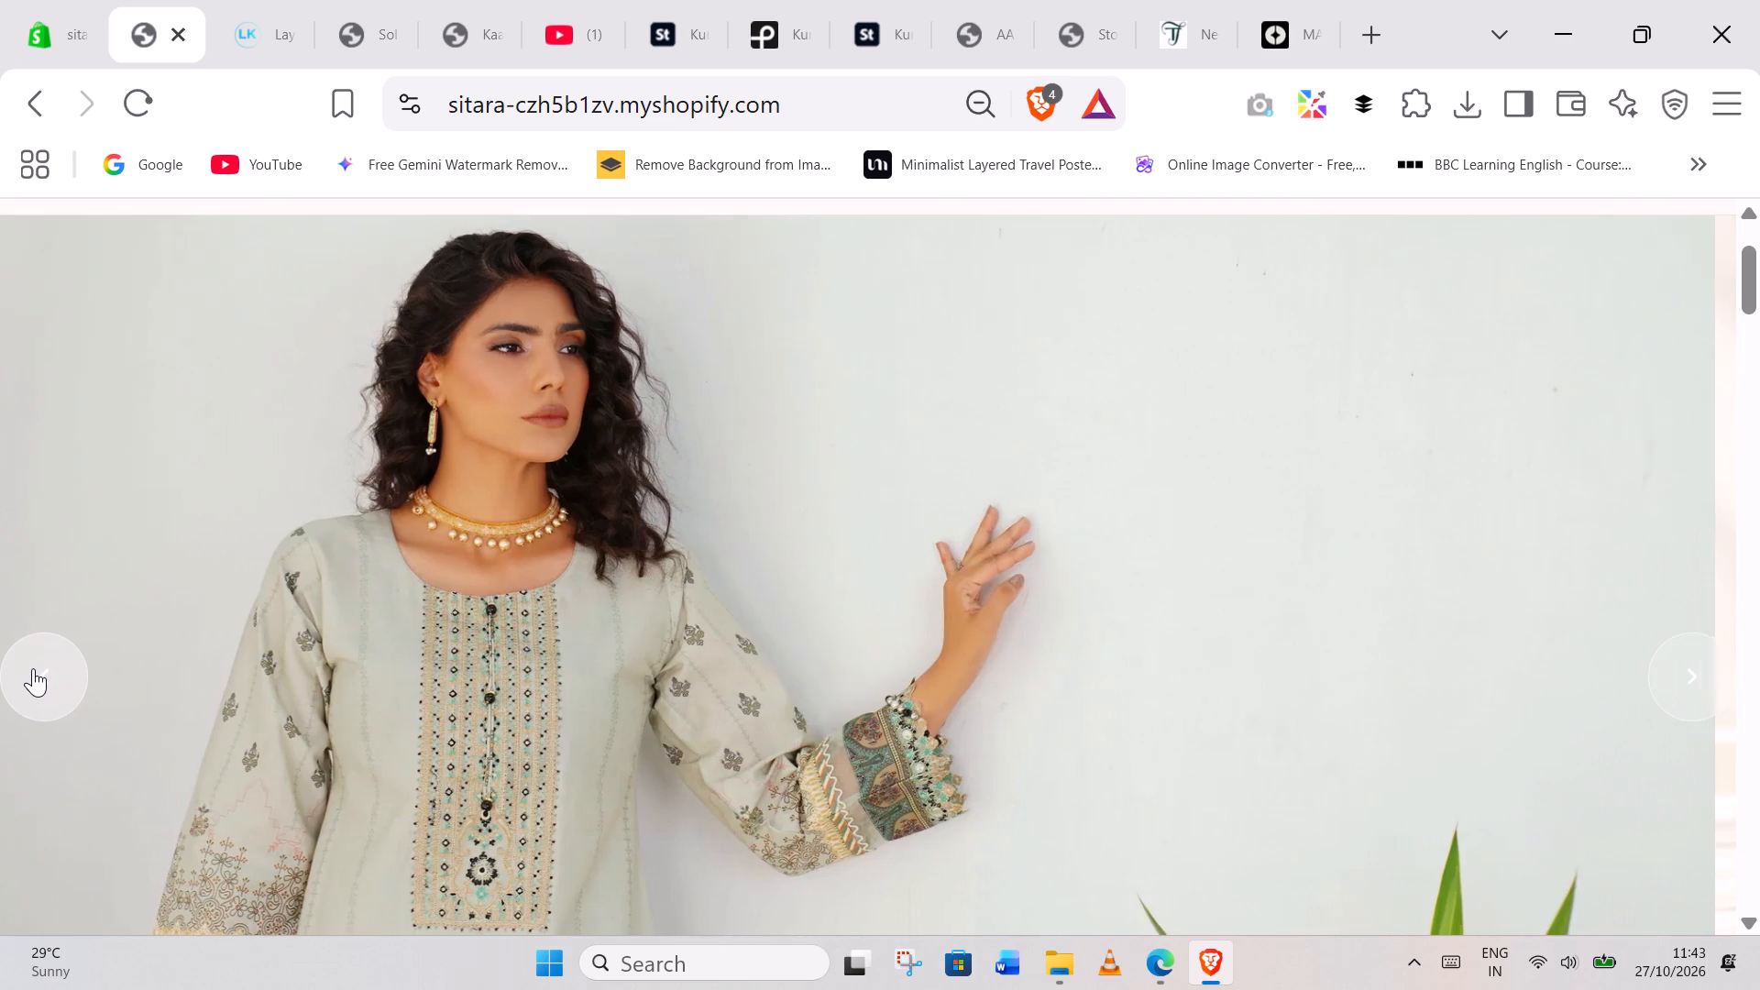
left_click(33, 668)
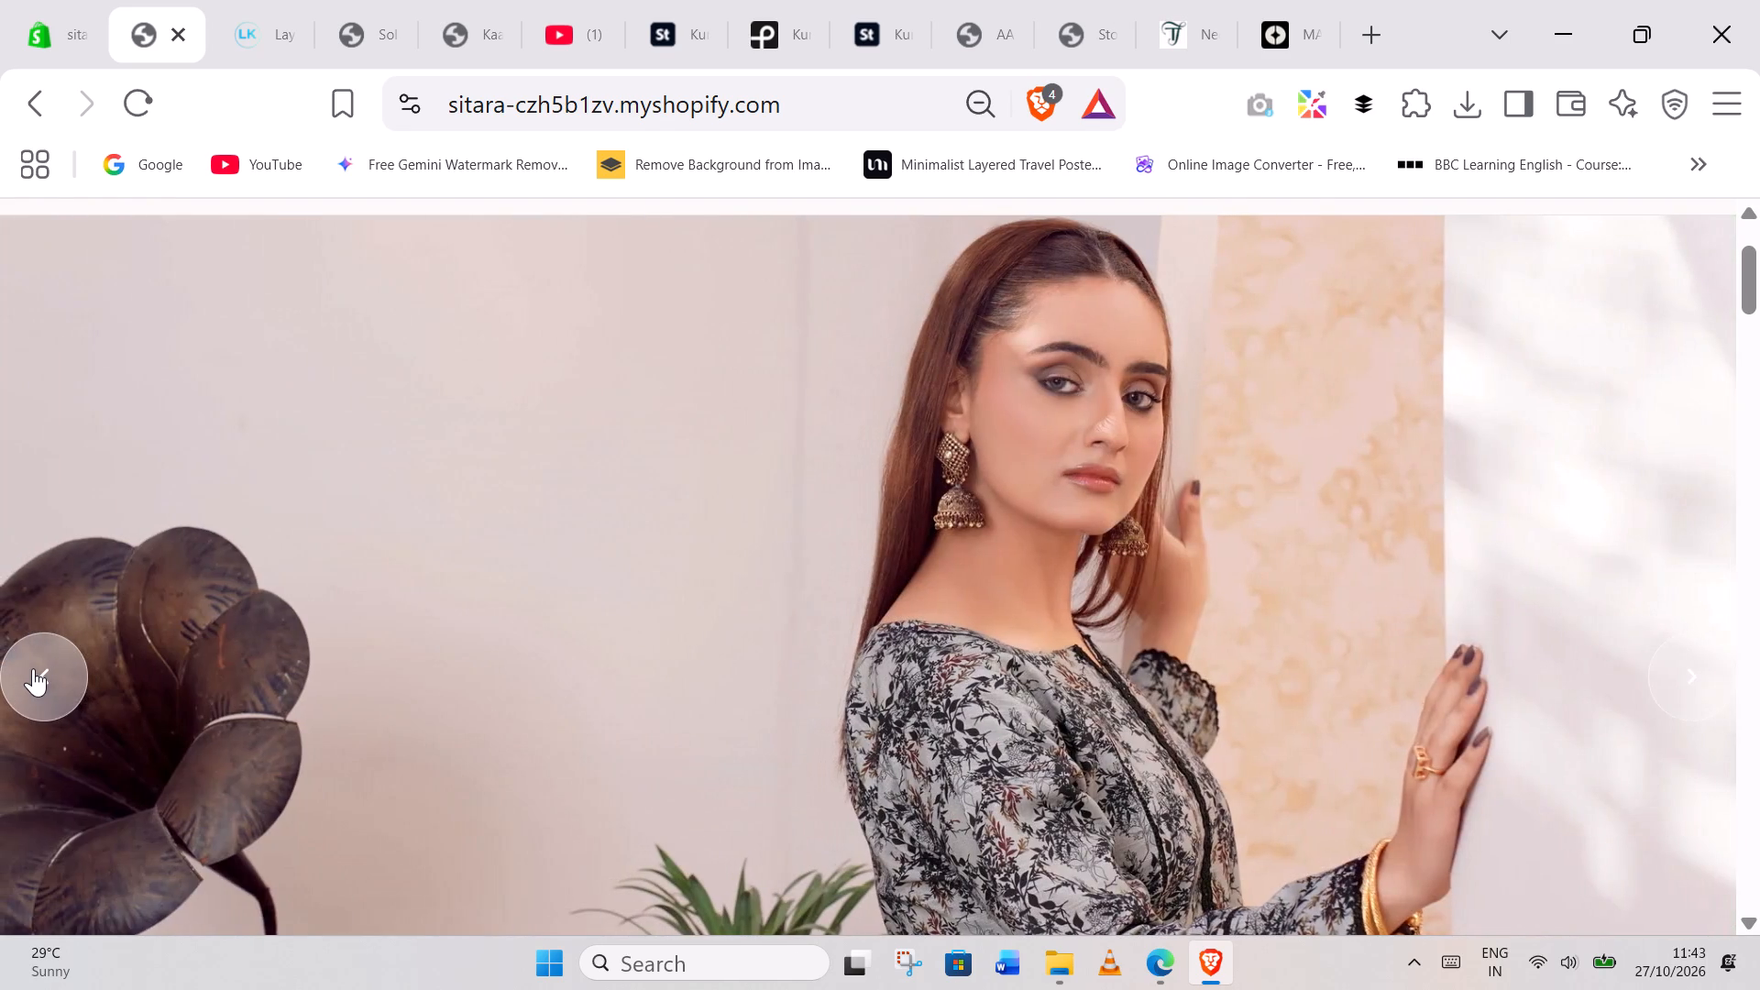
left_click(33, 668)
scroll(228, 588, "down", 3)
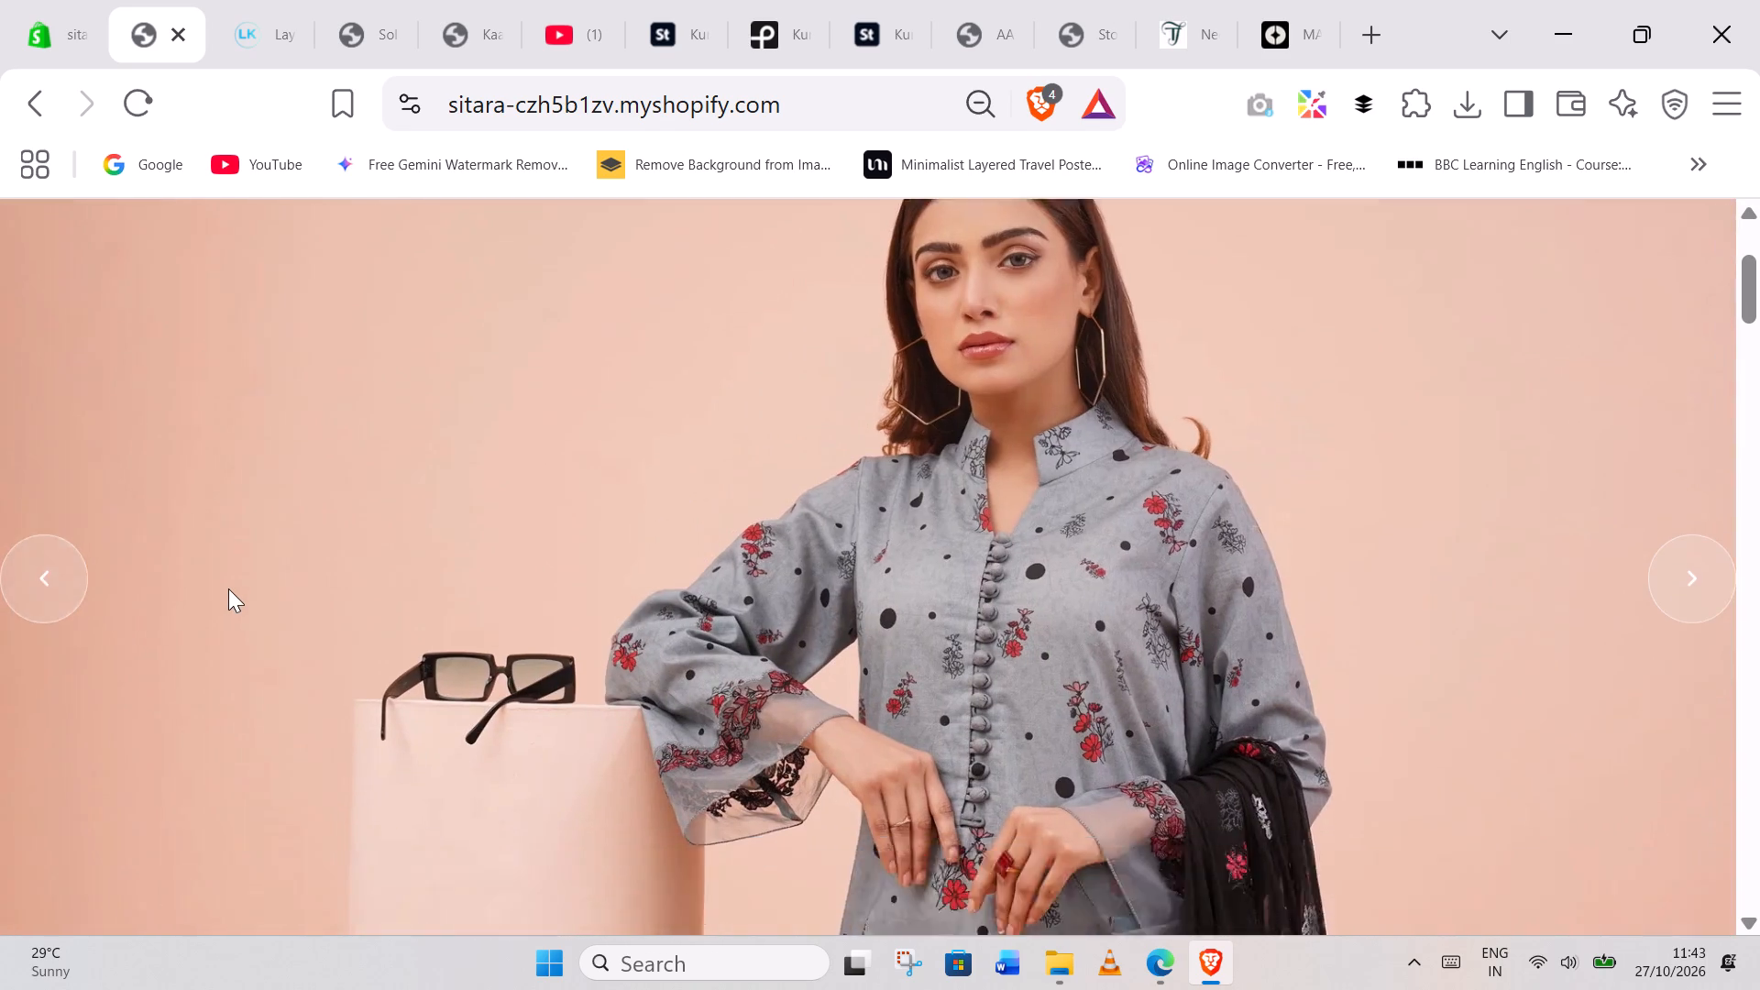
scroll(228, 588, "up", 4)
scroll(228, 588, "down", 7)
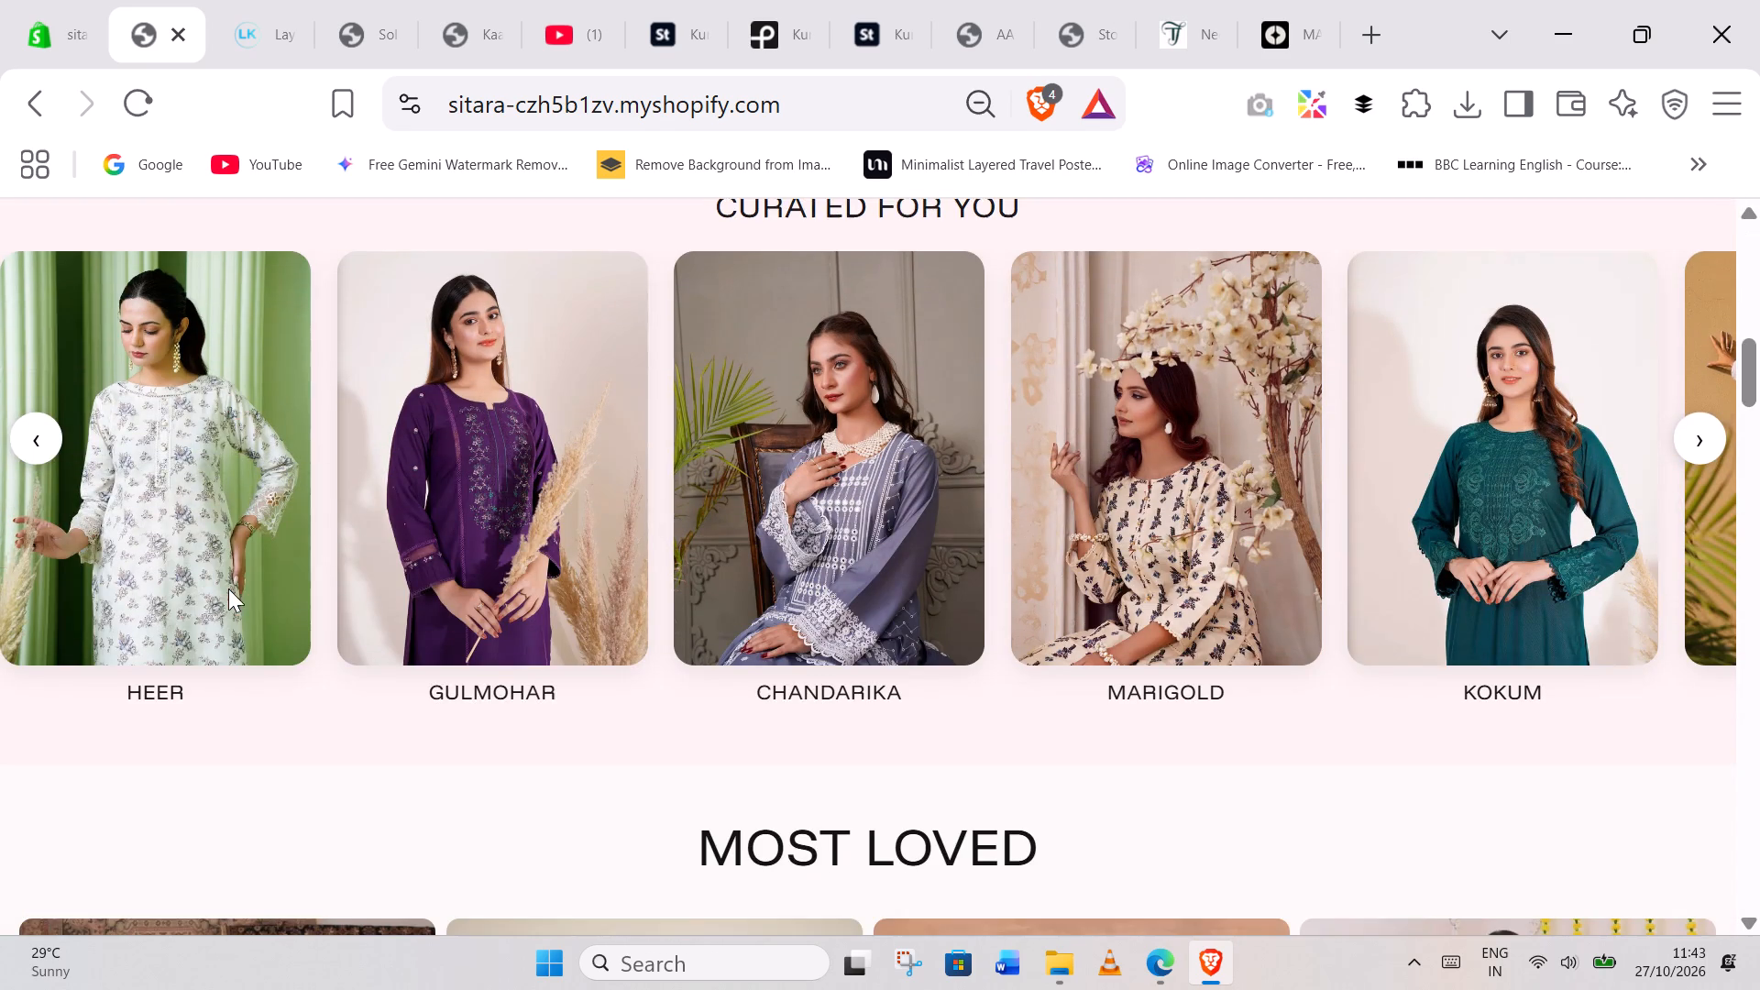
scroll(258, 730, "down", 3)
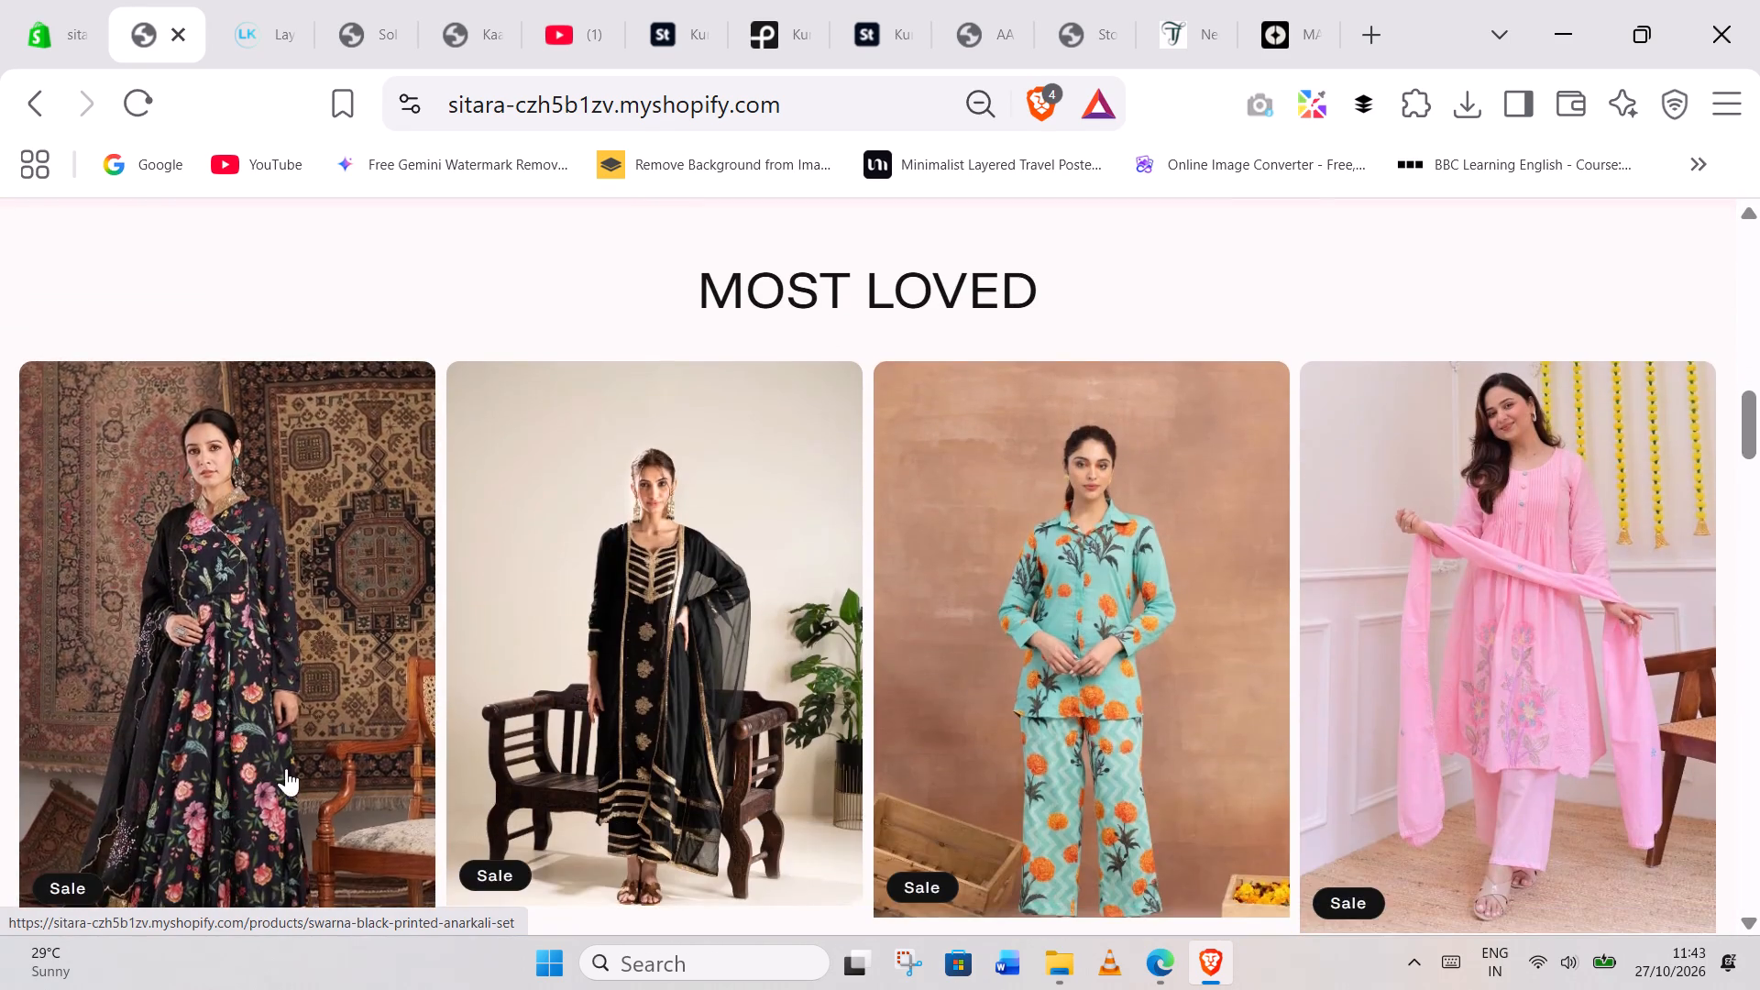
scroll(356, 755, "down", 12)
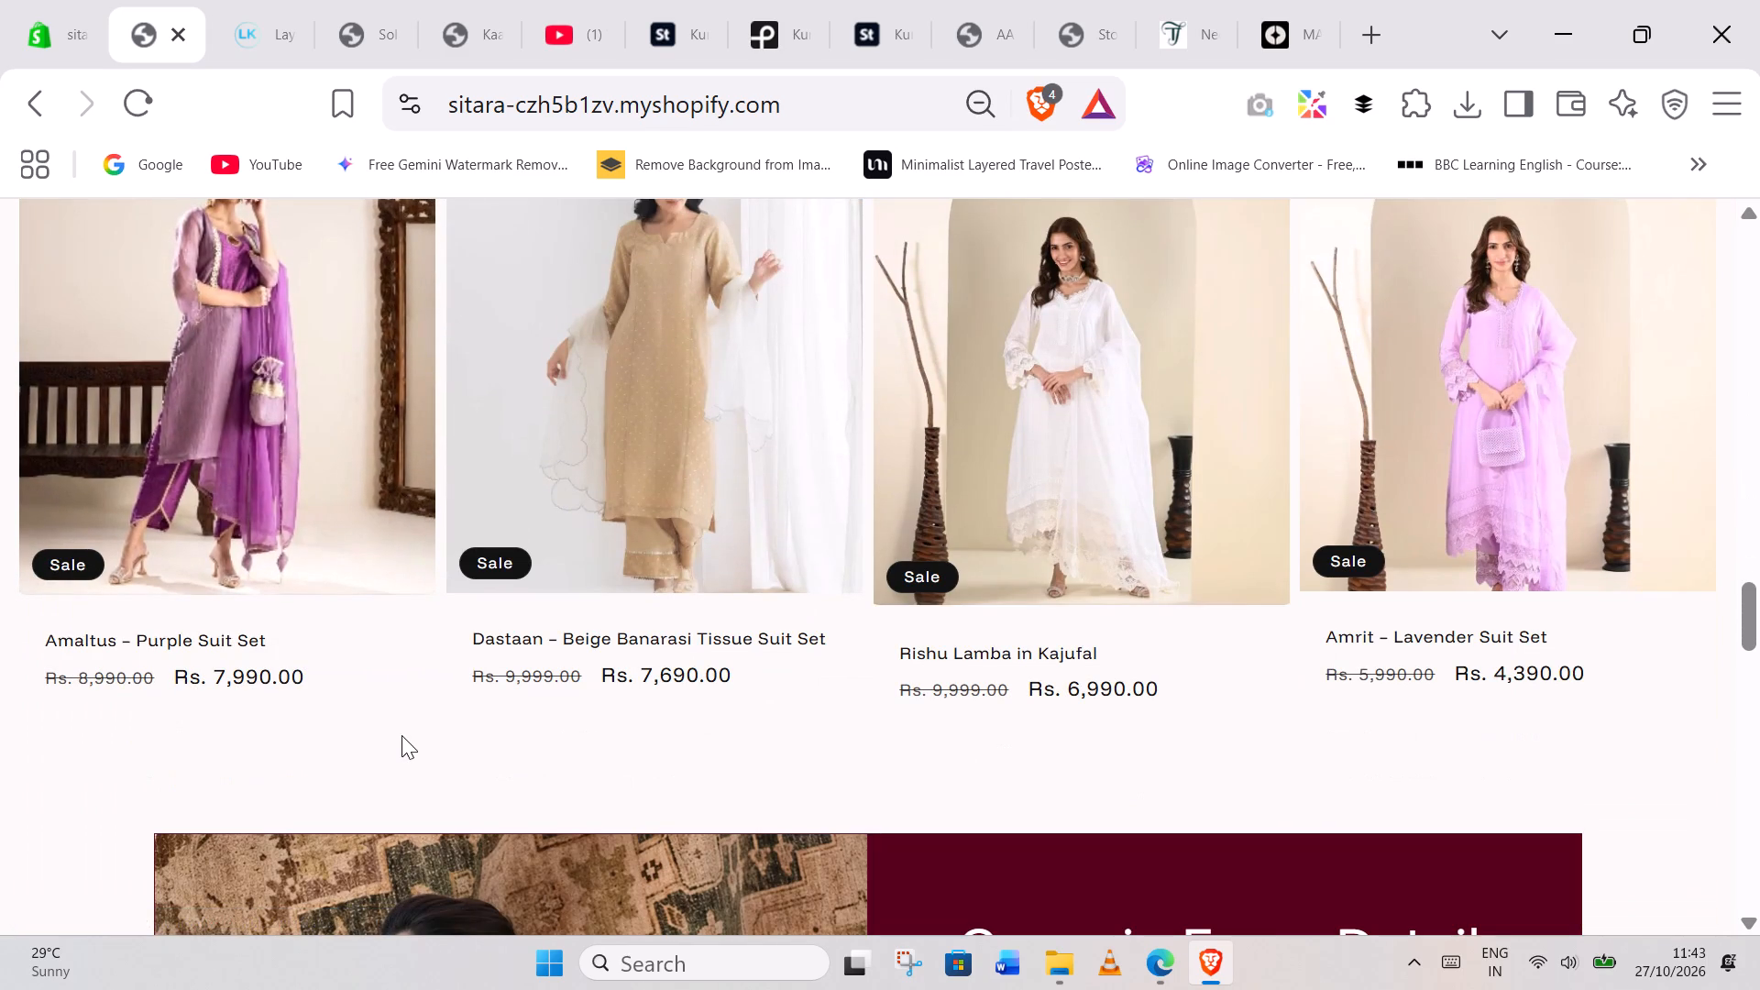
left_click(985, 0)
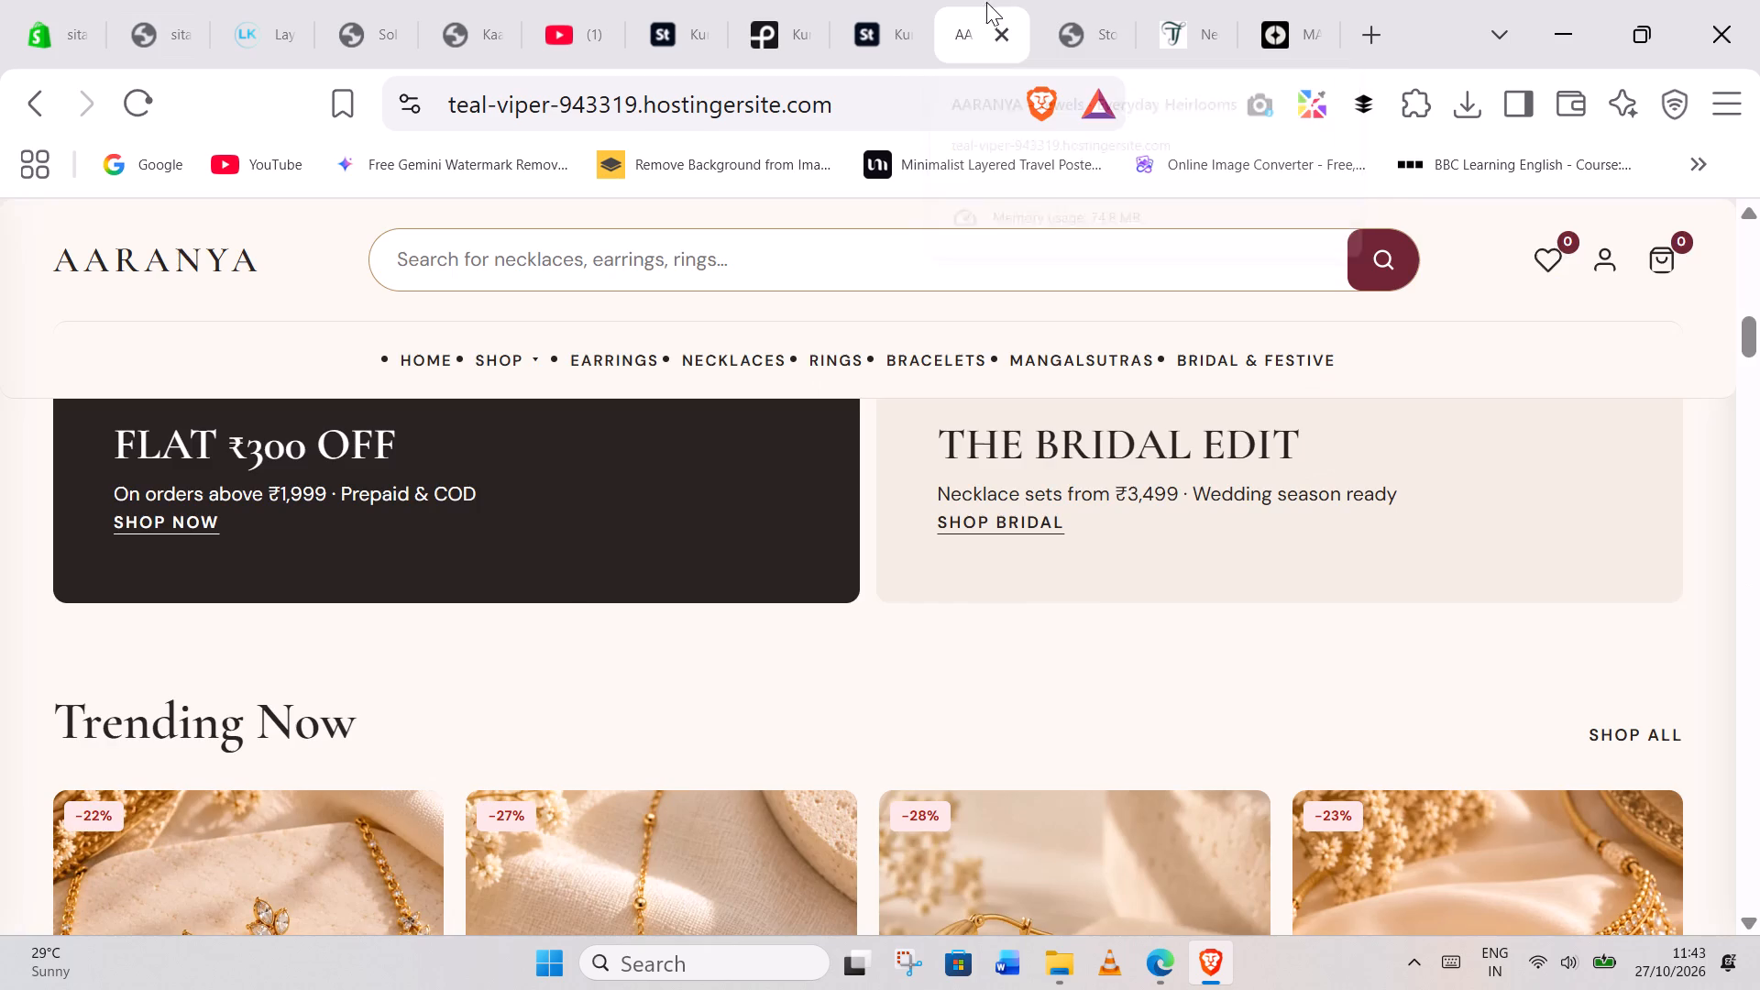
left_click(1074, 9)
left_click(672, 106)
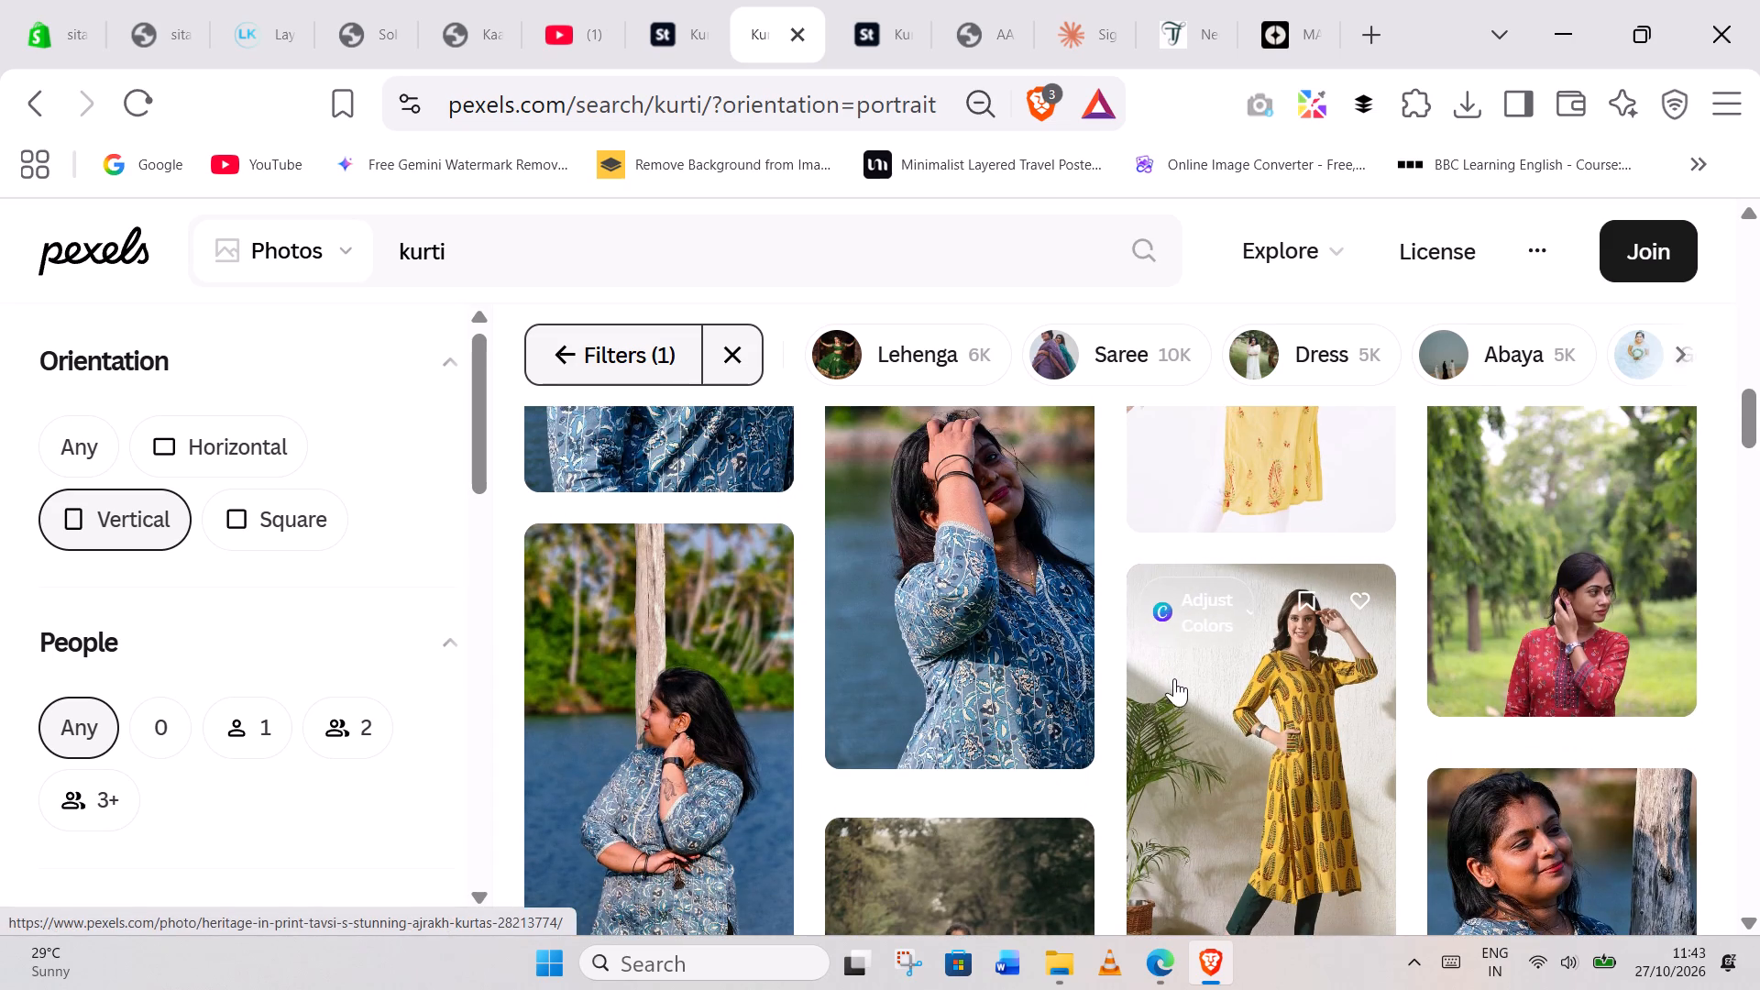
scroll(1220, 652, "up", 11)
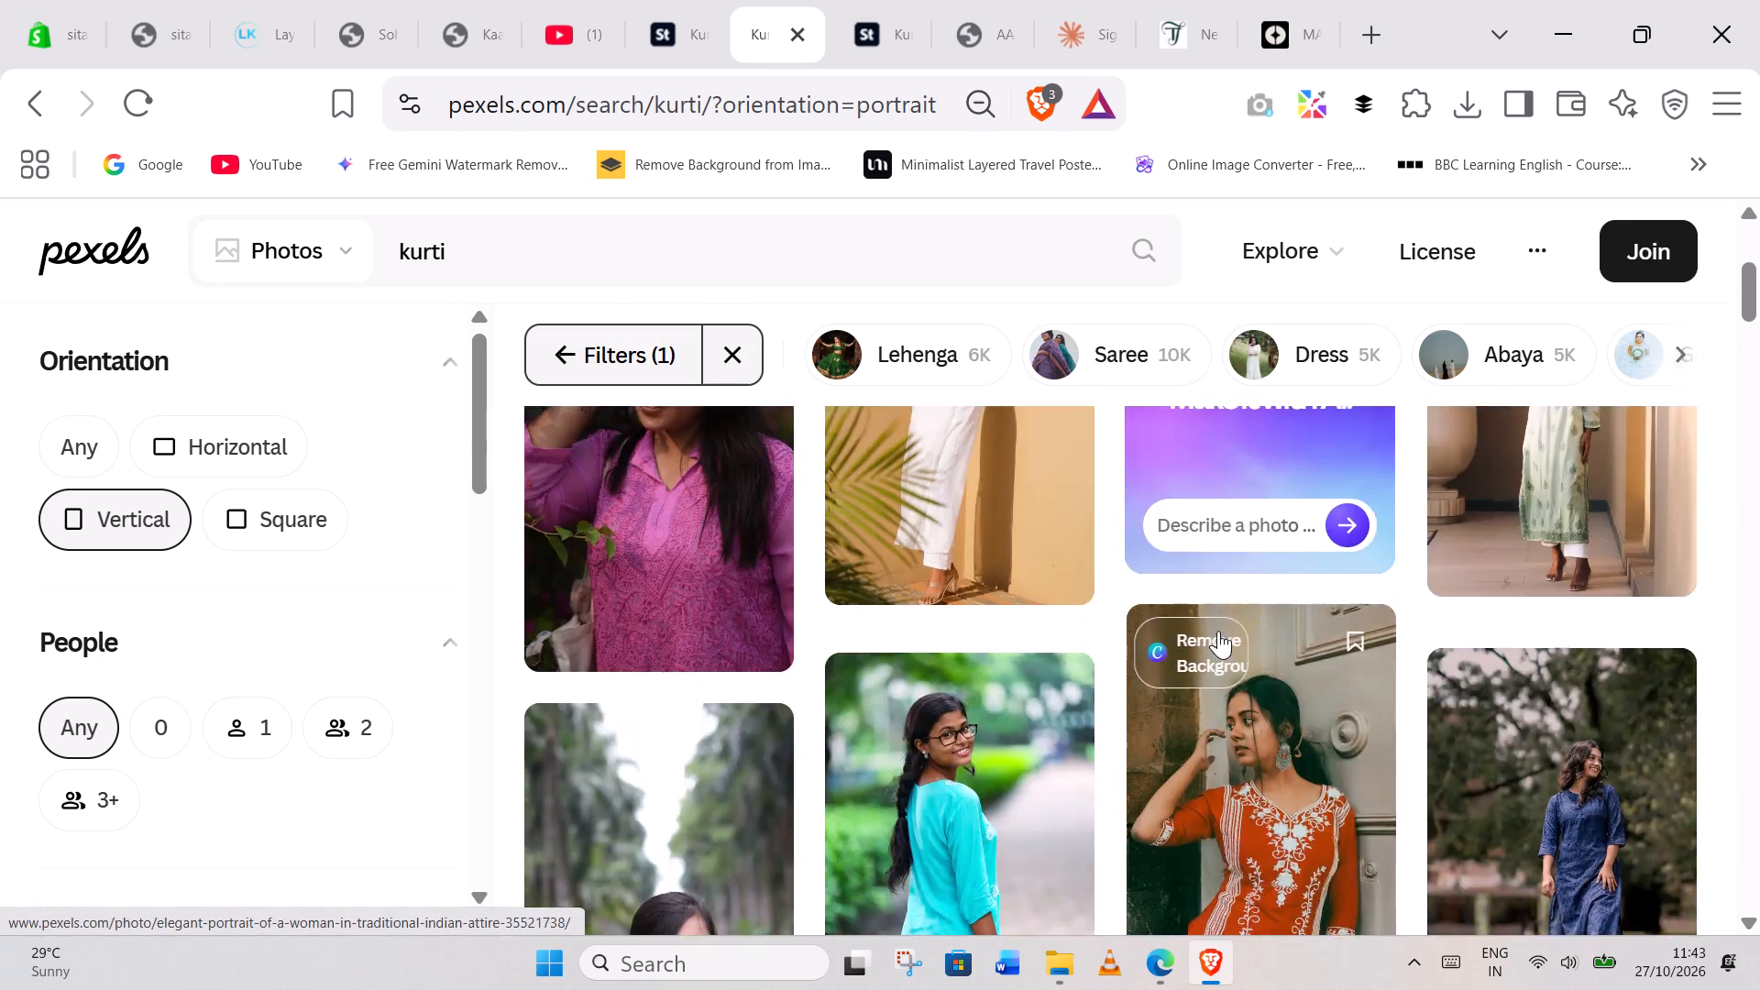
scroll(1218, 631, "up", 6)
scroll(1158, 651, "down", 2)
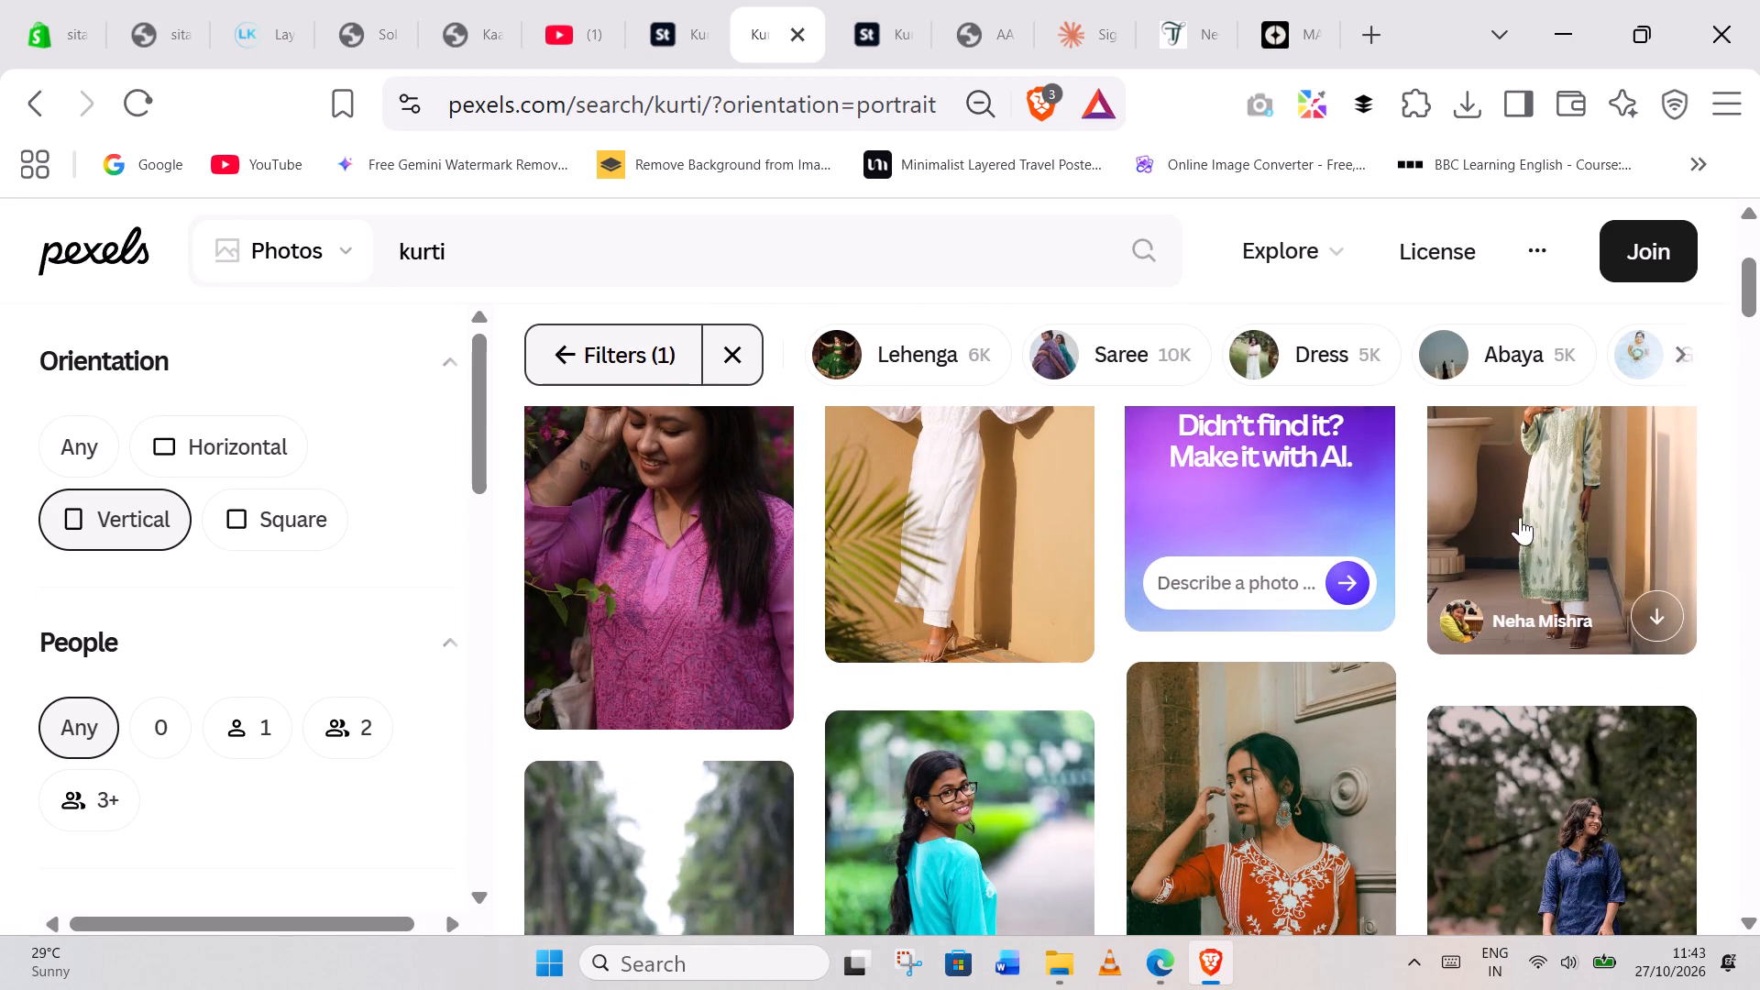
left_click(1524, 500, "ctrl")
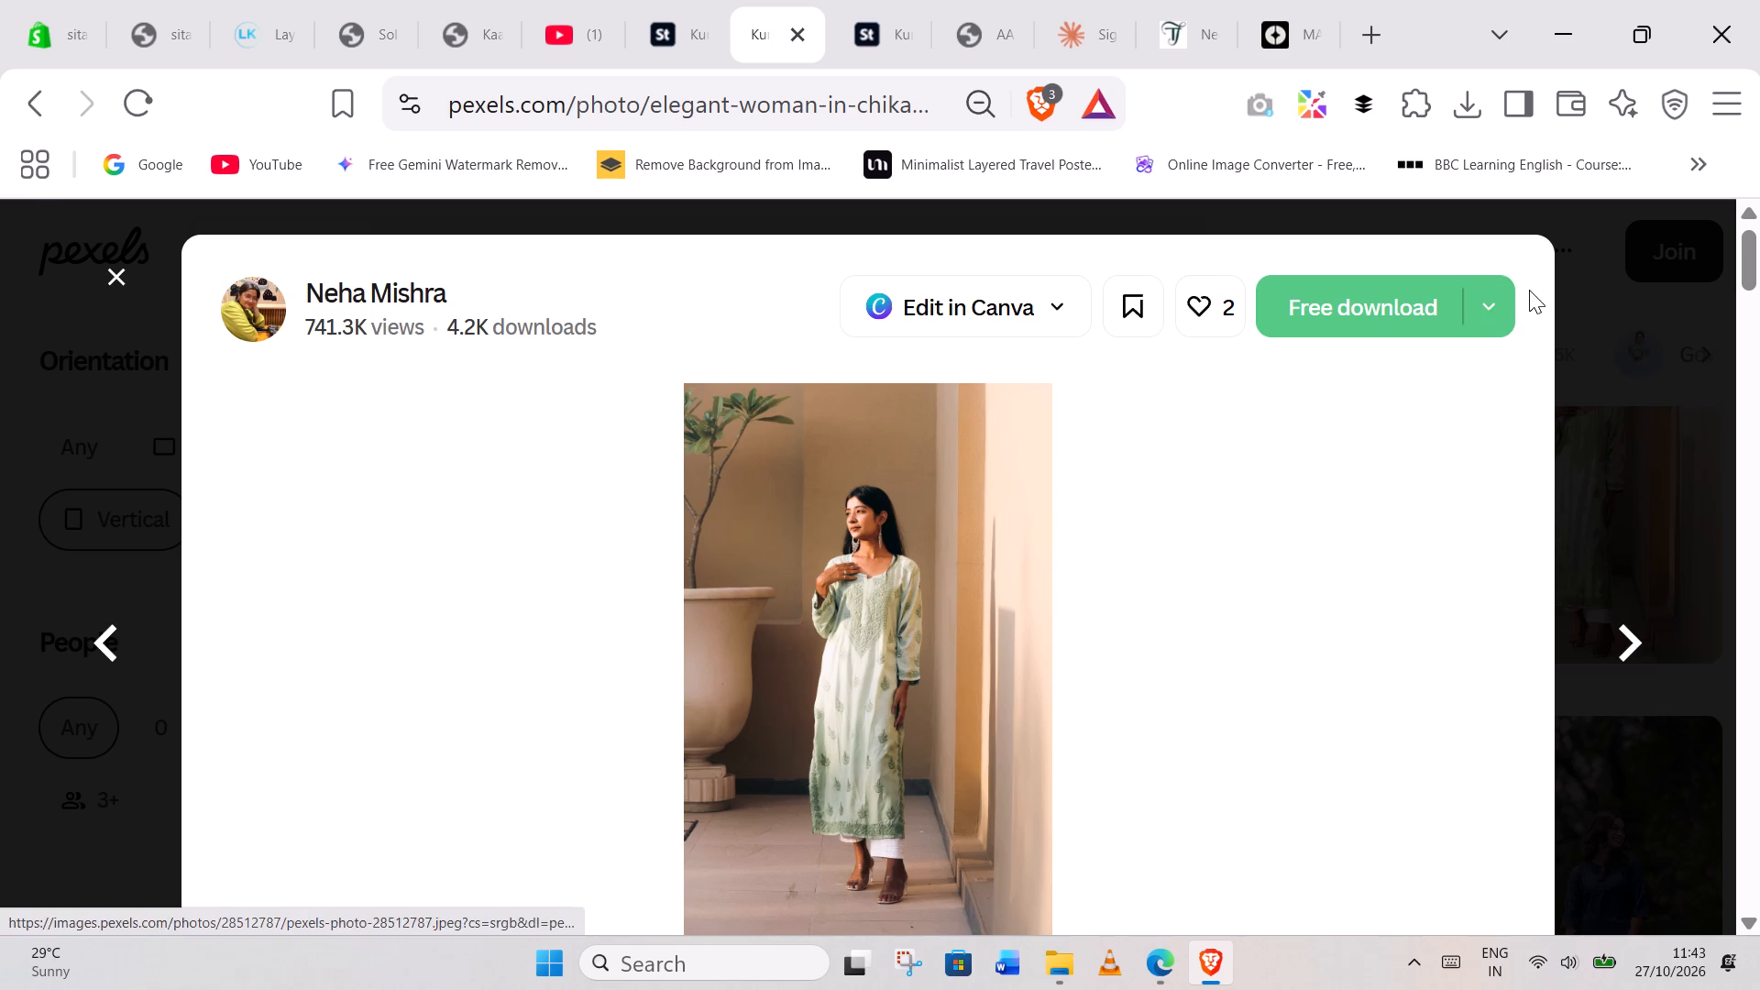
left_click(1479, 296)
left_click(1282, 863)
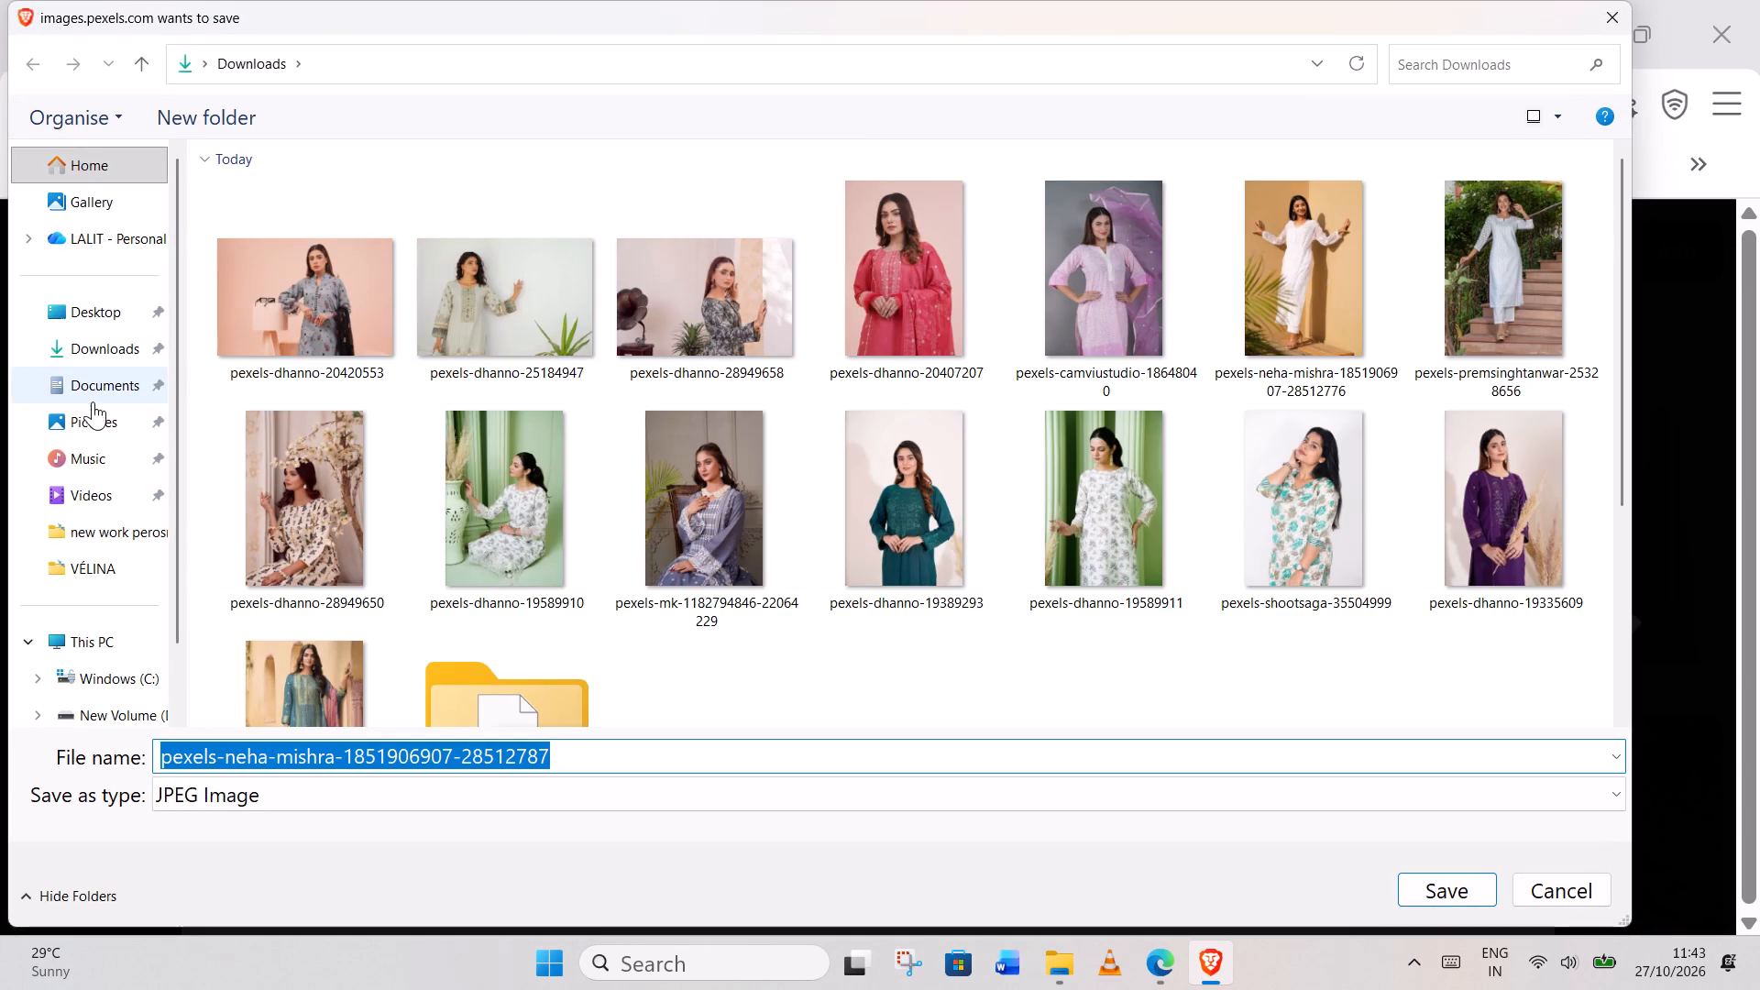
left_click(94, 465)
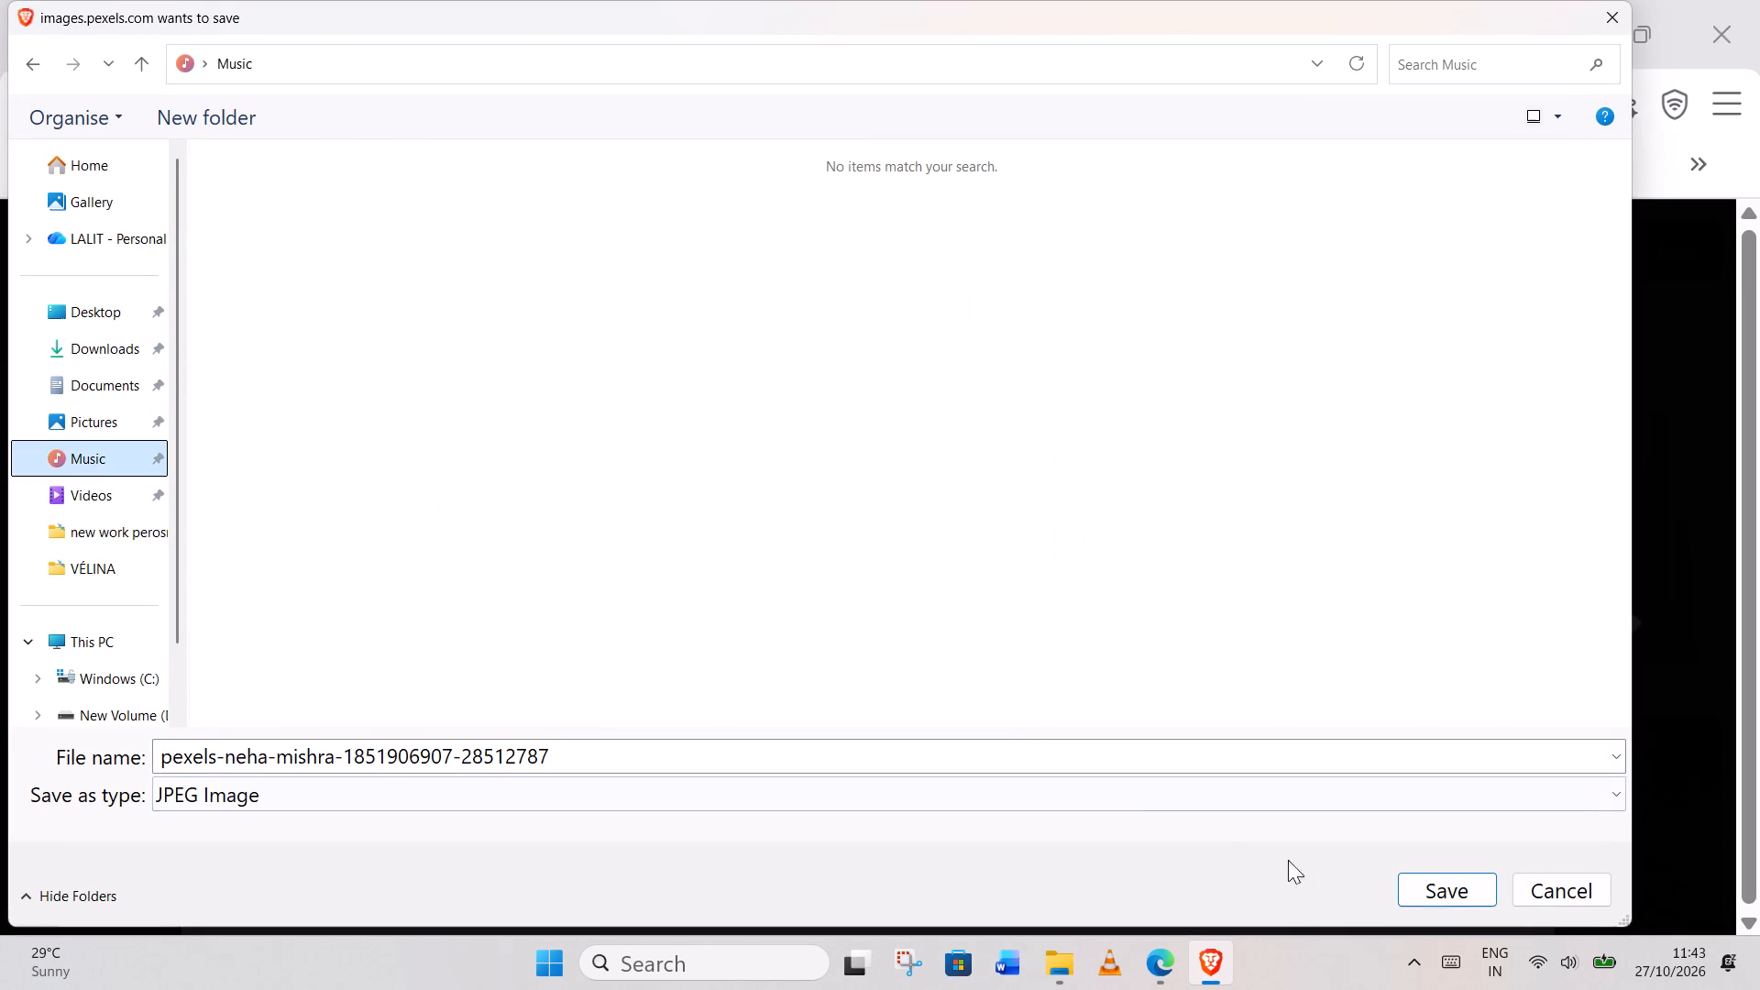
left_click(1457, 891)
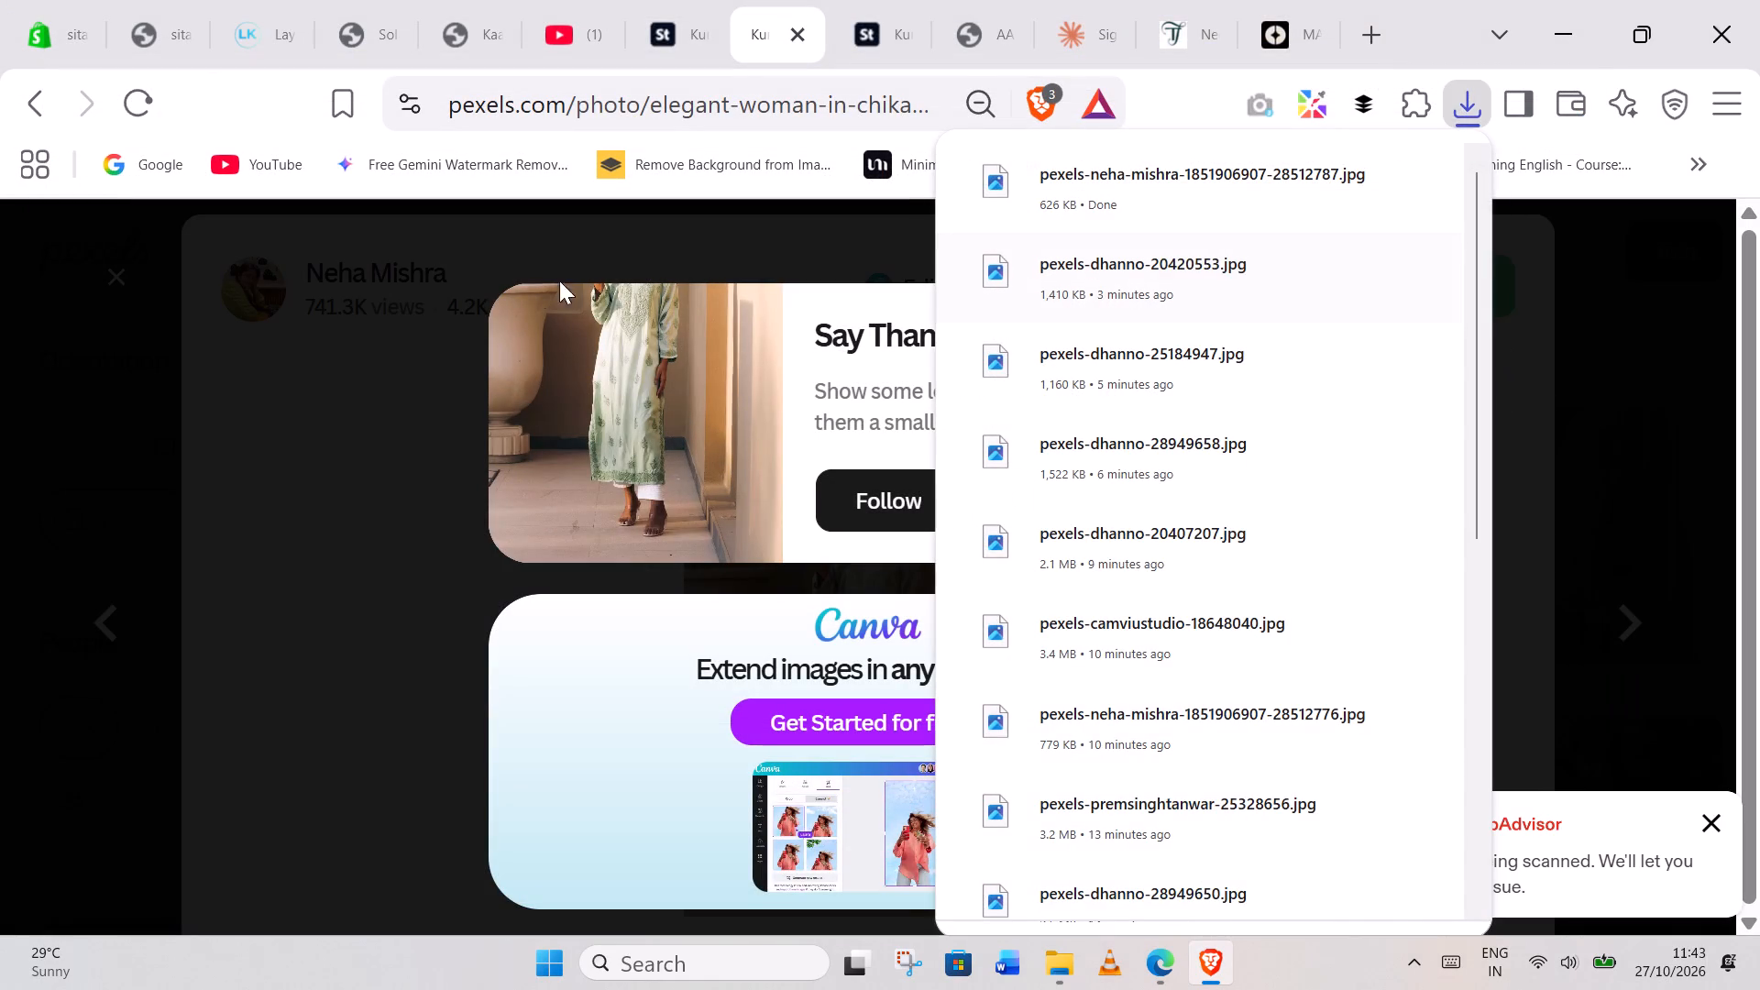
left_click(210, 237)
left_click(116, 280)
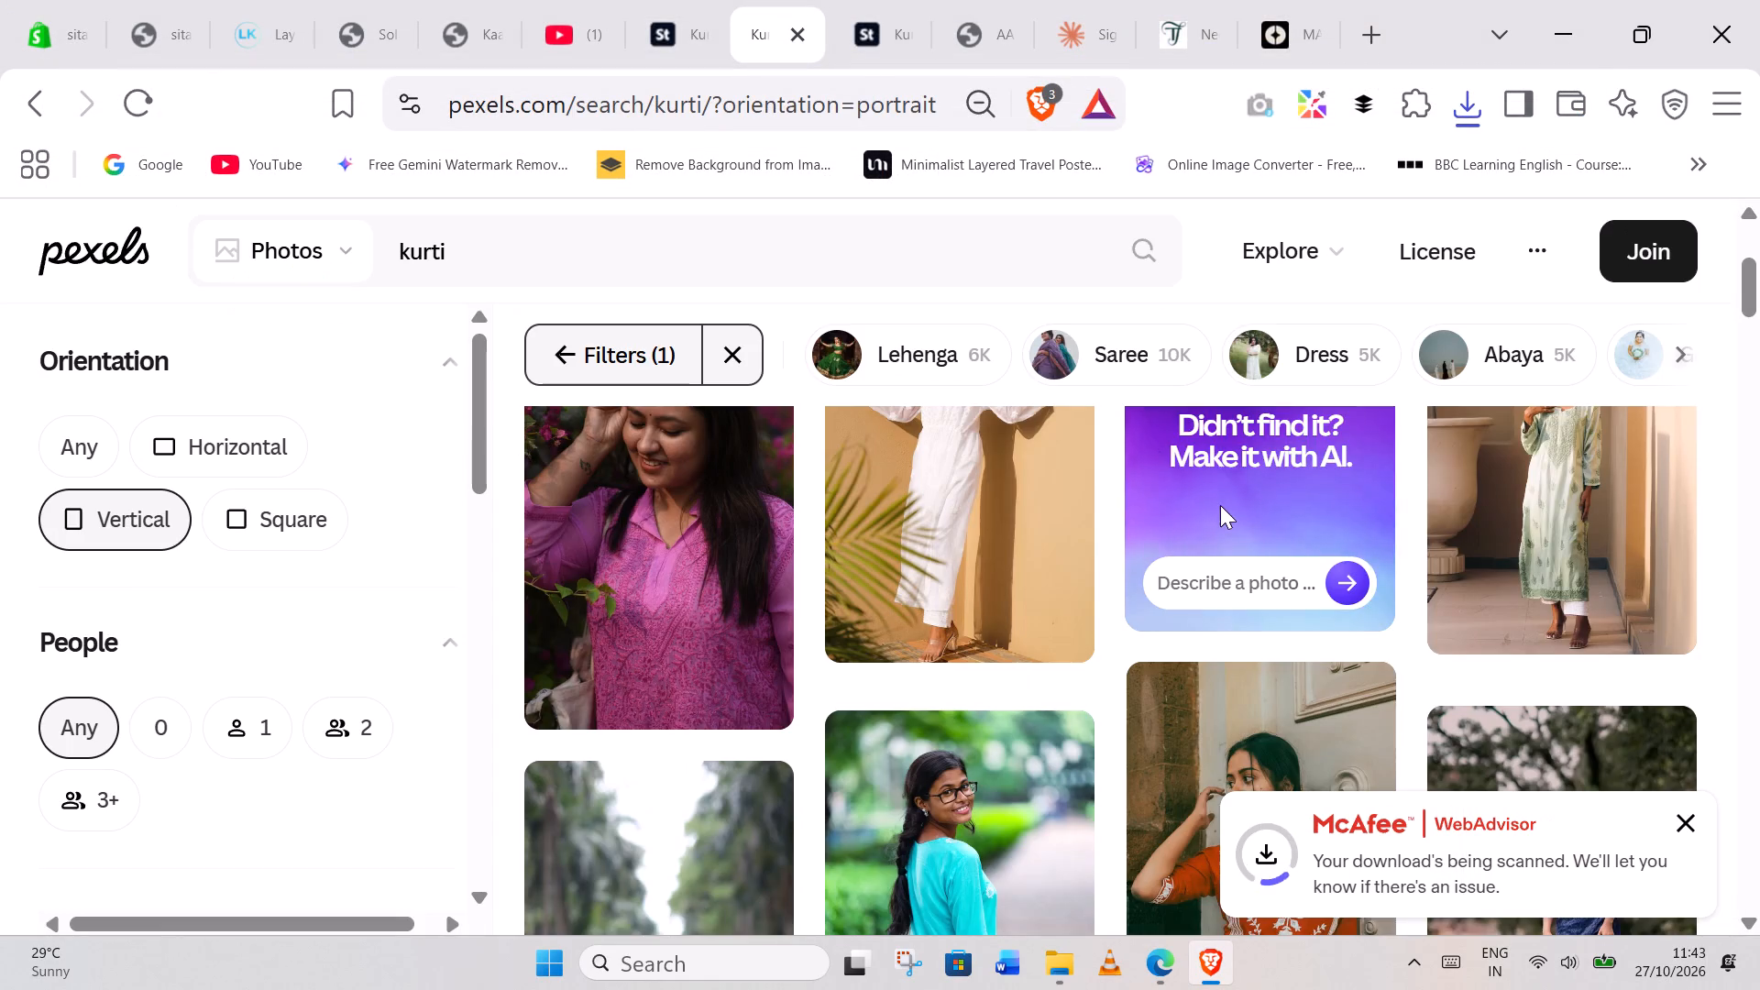
Download the vertical photo of the woman in the red embroidered dress at original 4000x6000 size to the Music folder.
scroll(1220, 505, "down", 3)
scroll(1143, 495, "up", 2)
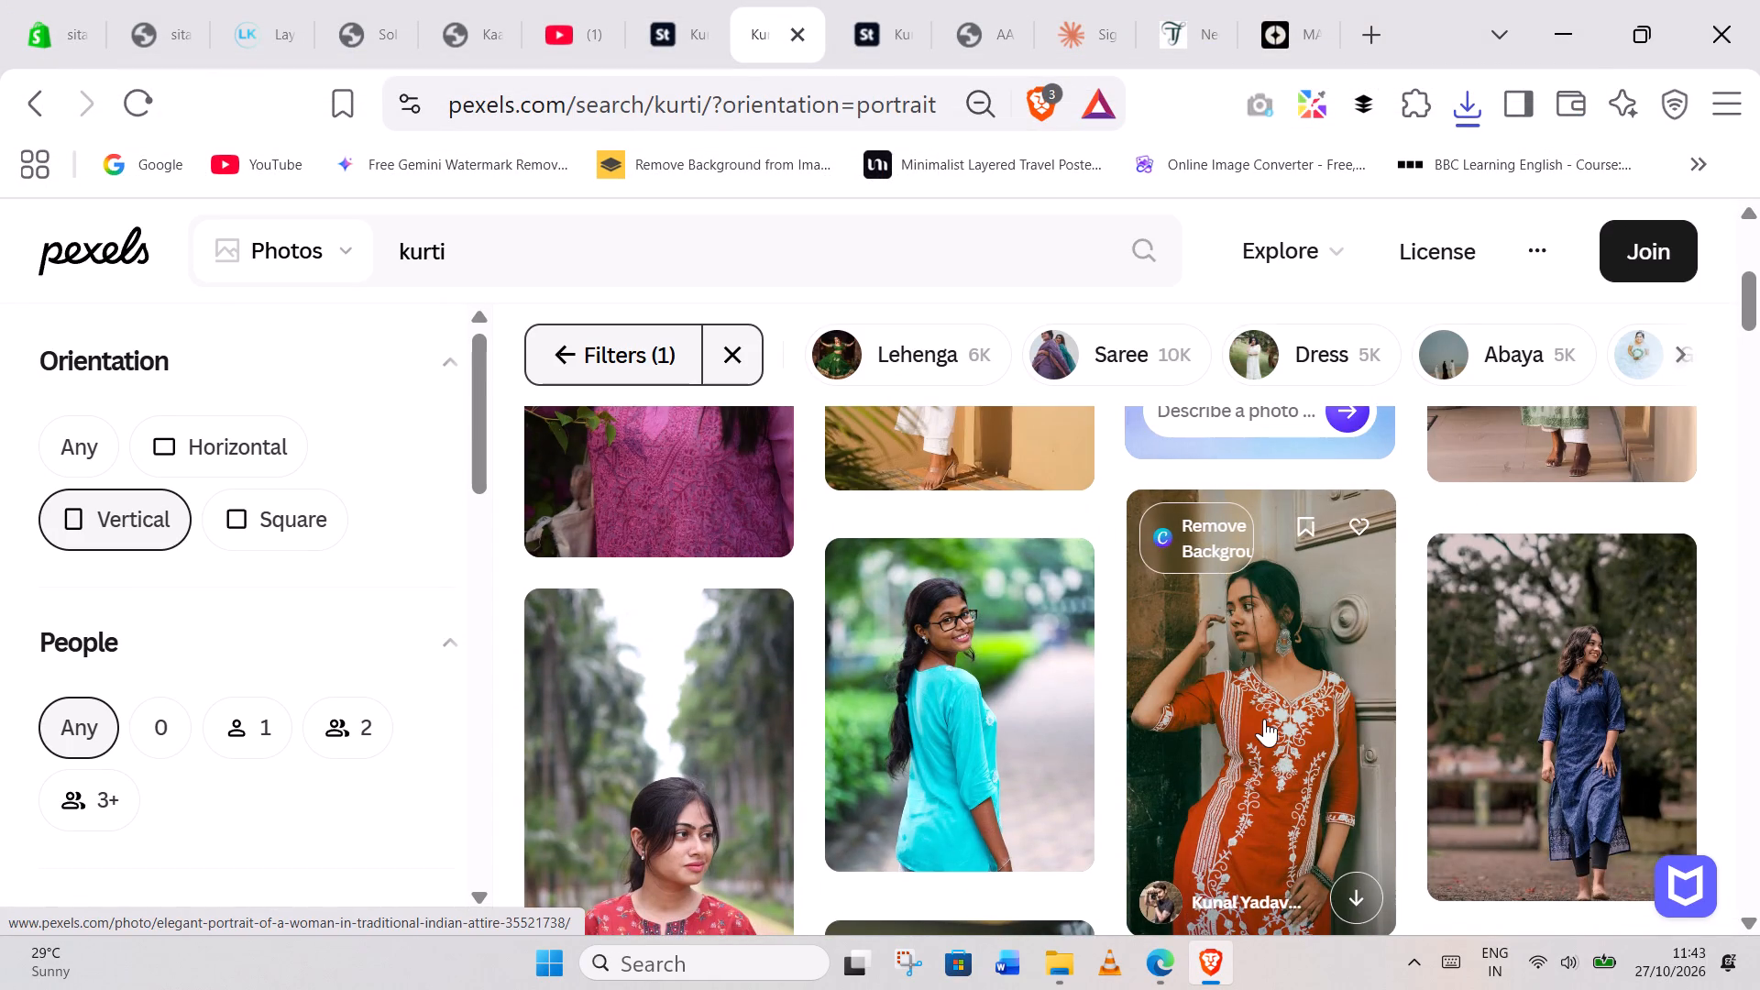
scroll(1302, 689, "up", 2)
scroll(1302, 689, "down", 5)
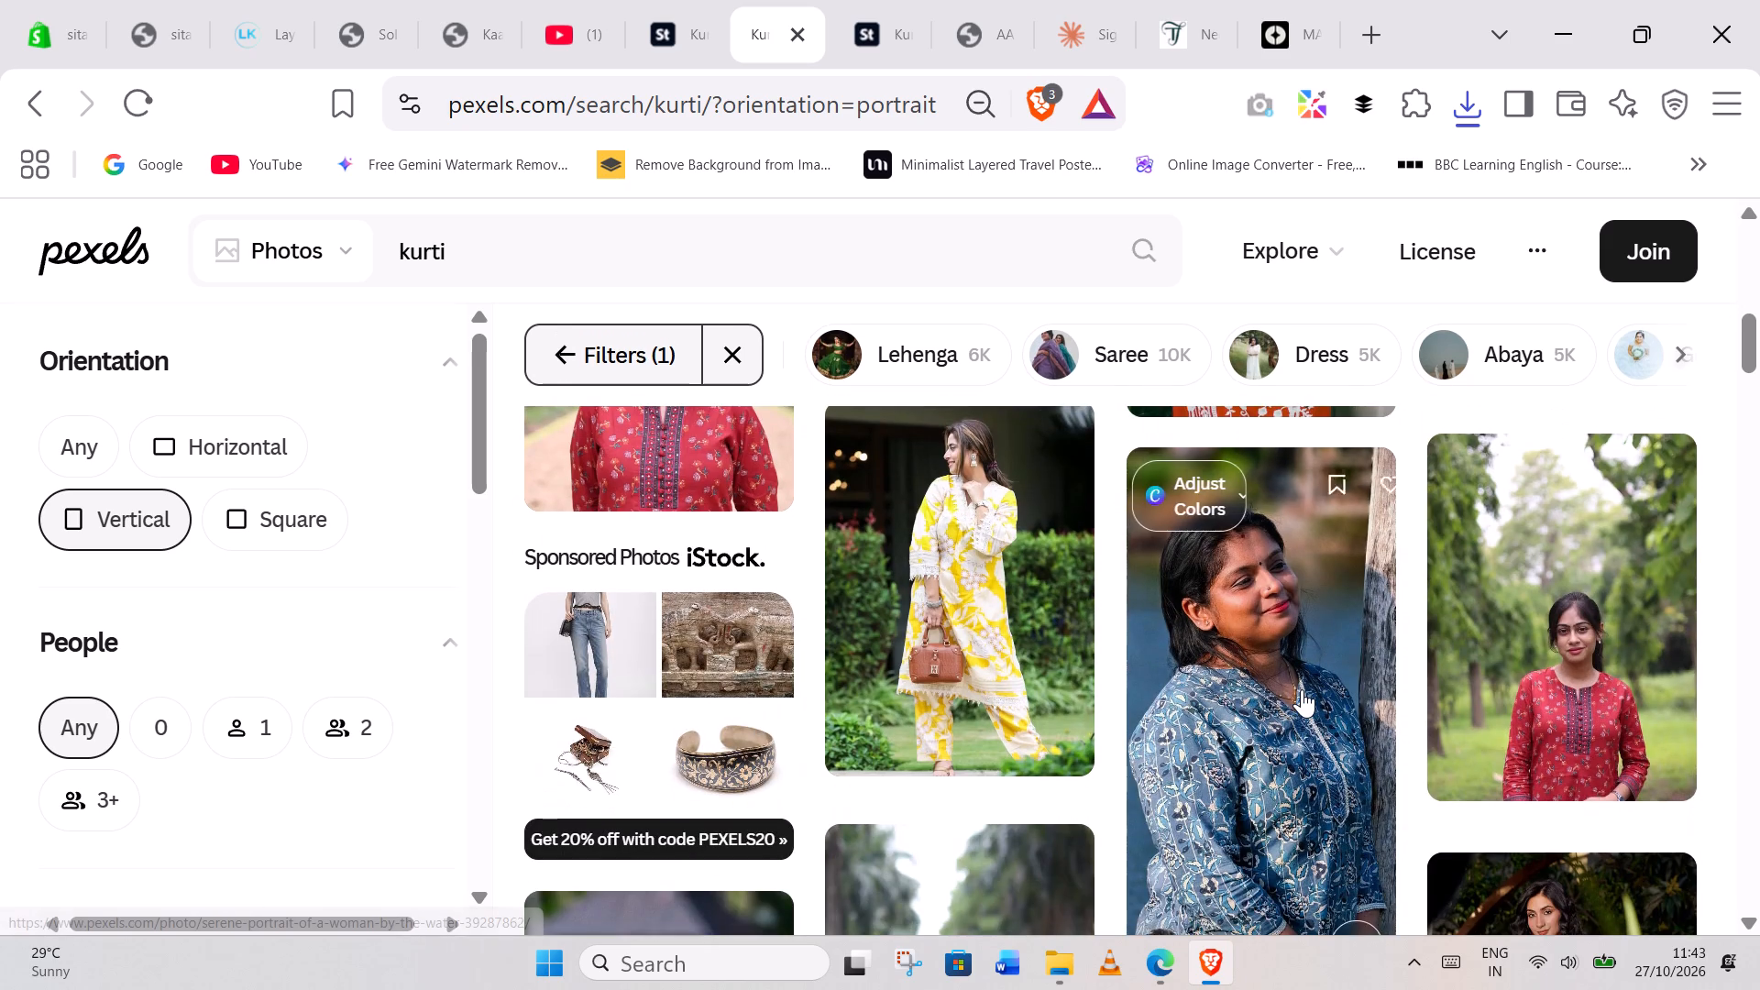
scroll(1302, 689, "down", 3)
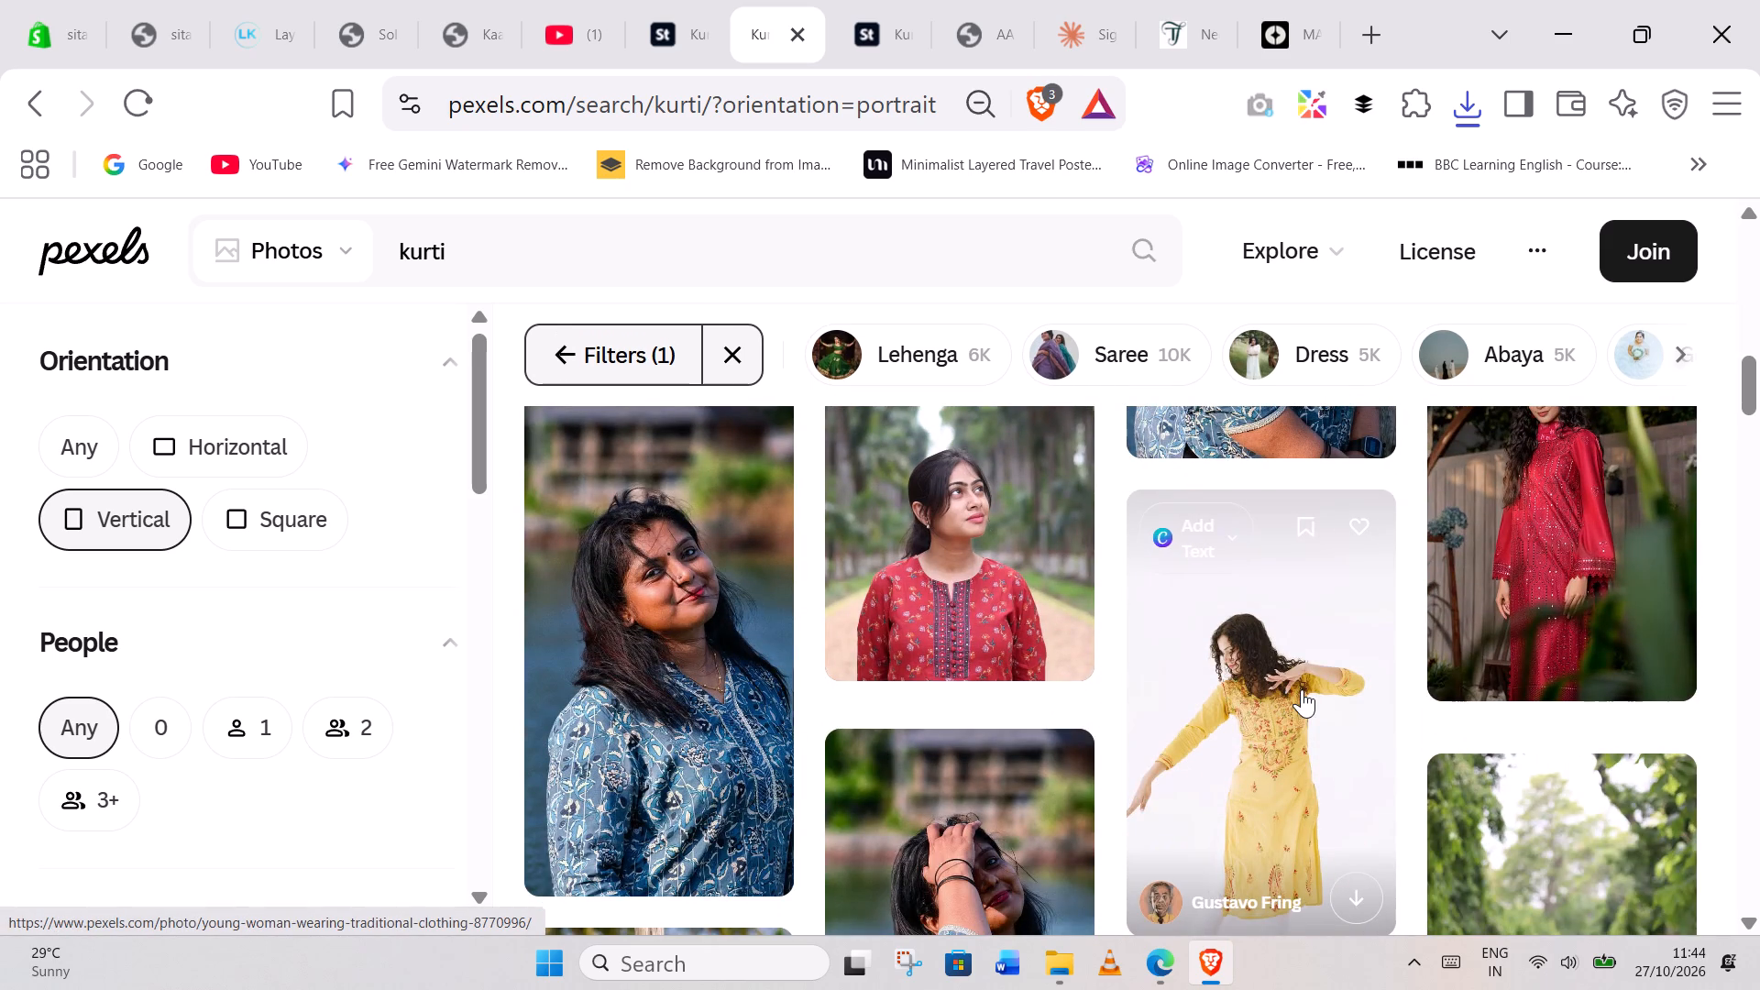
scroll(1385, 610, "up", 1)
left_click(1523, 635)
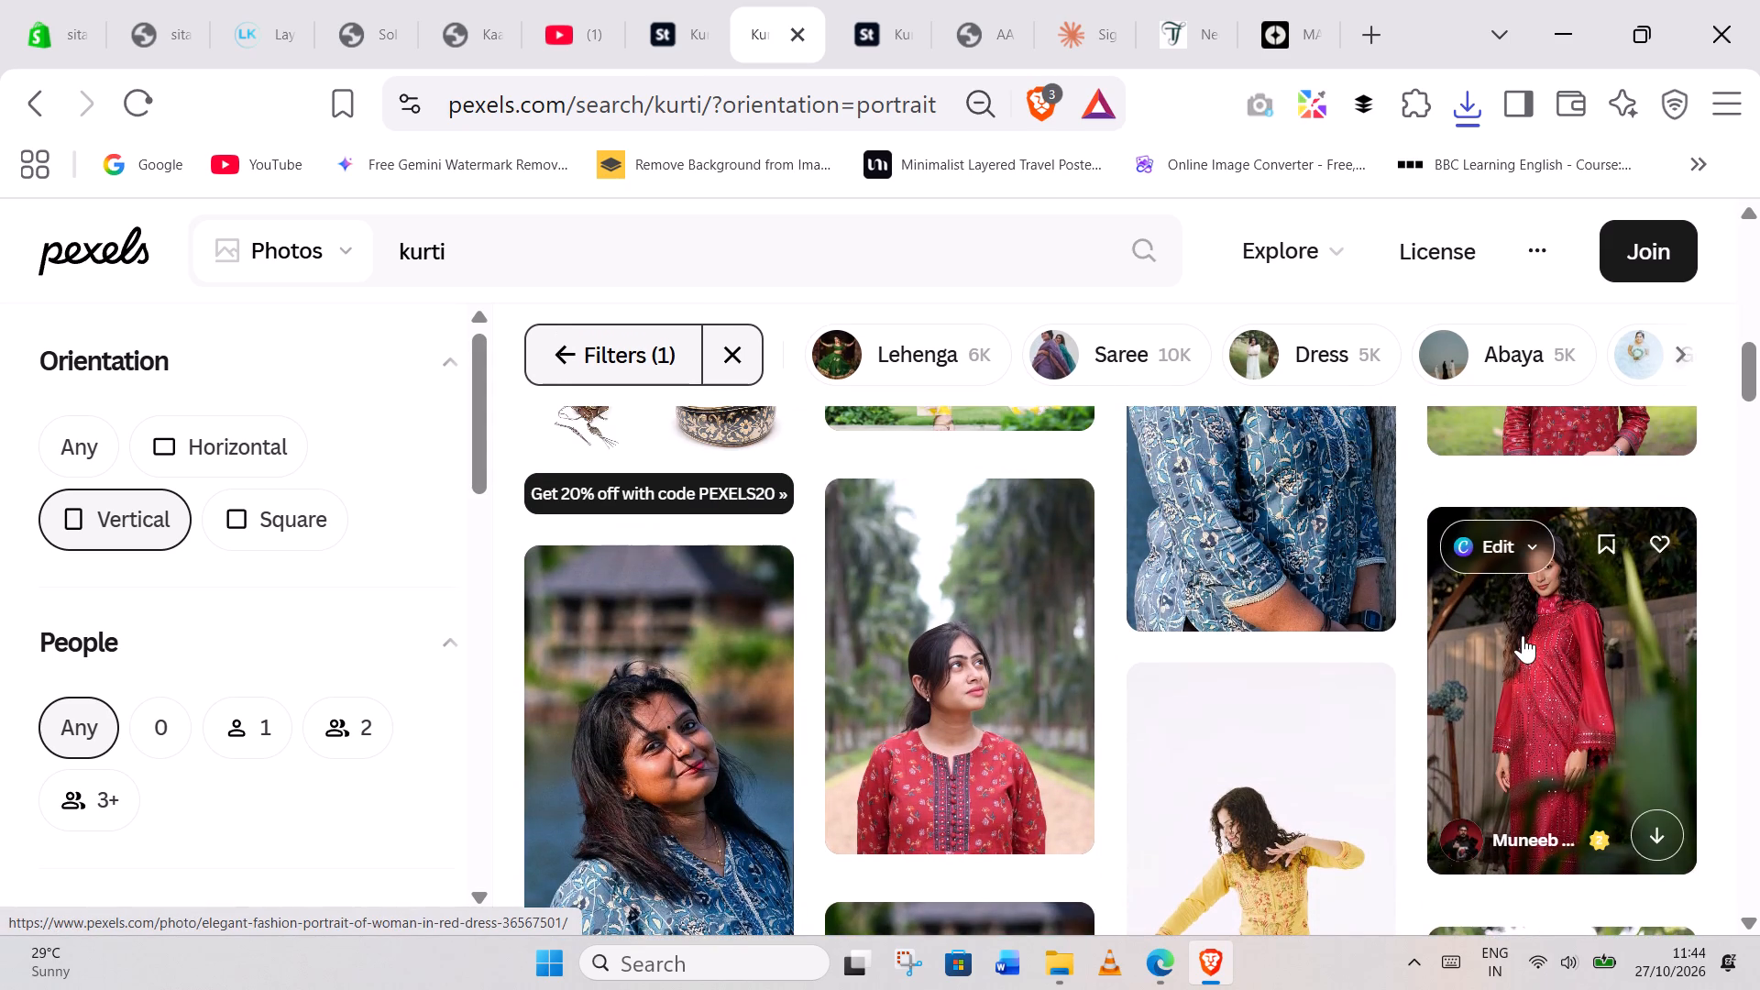
left_click(1478, 303)
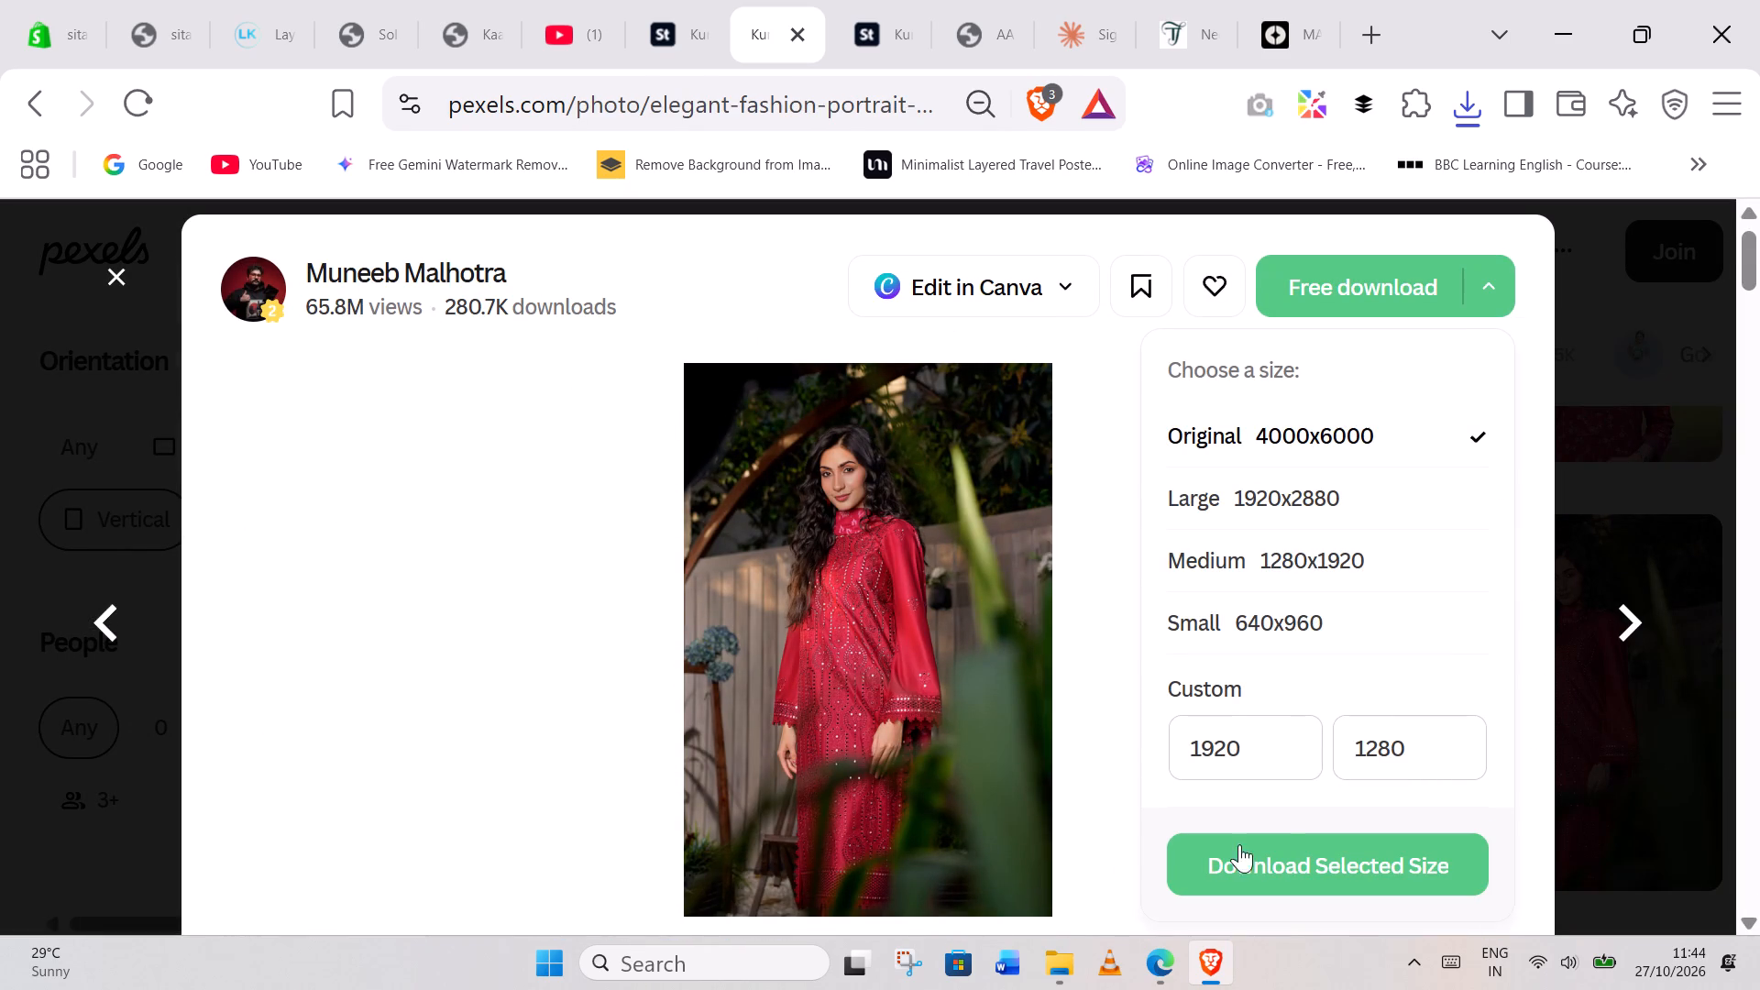
left_click(1285, 853)
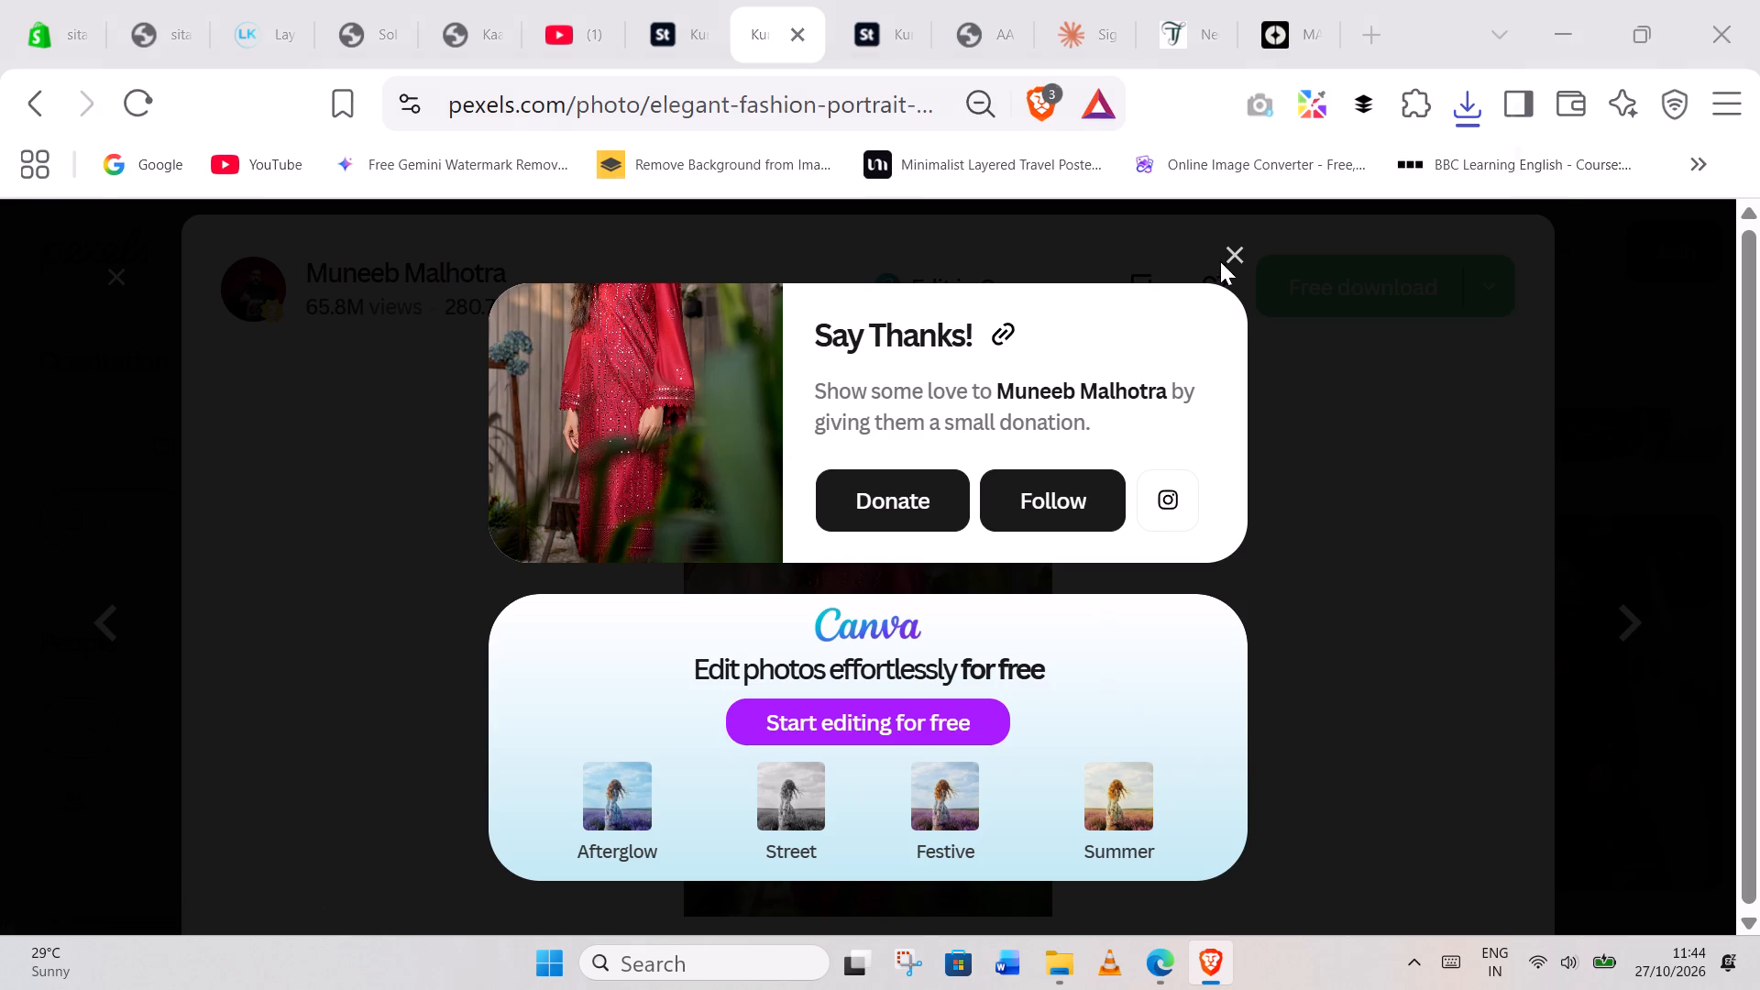
left_click(1462, 896)
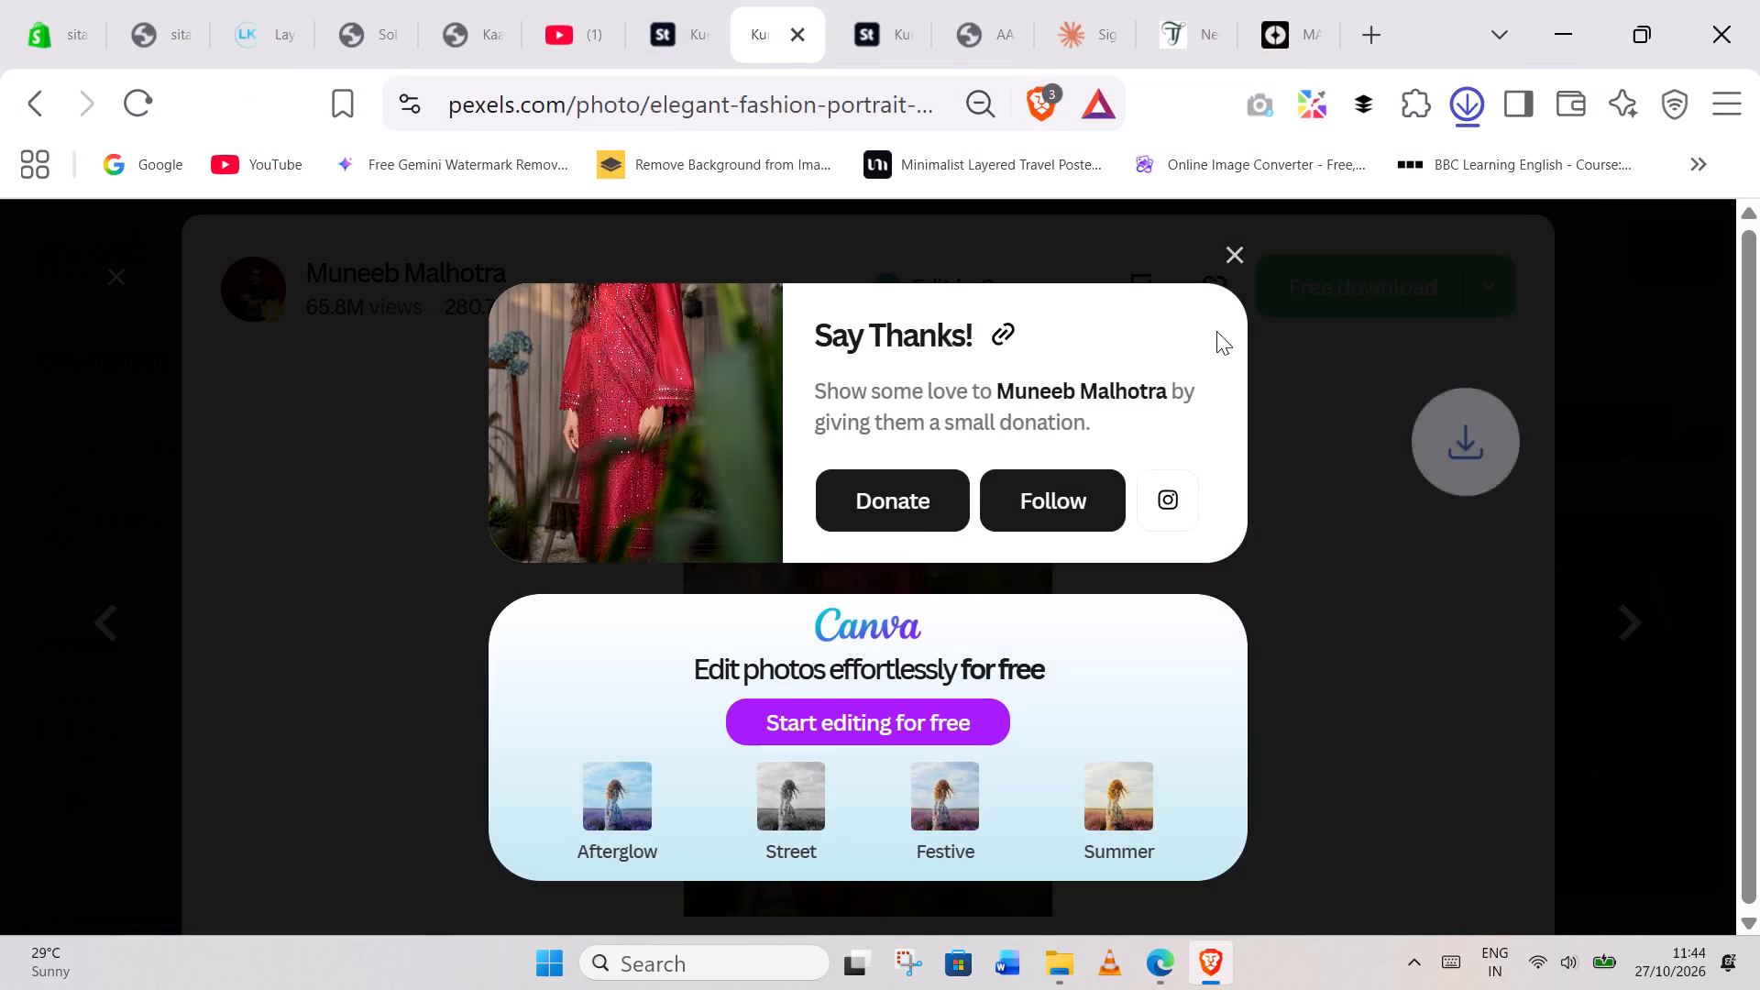
left_click(0, 313)
left_click(53, 299)
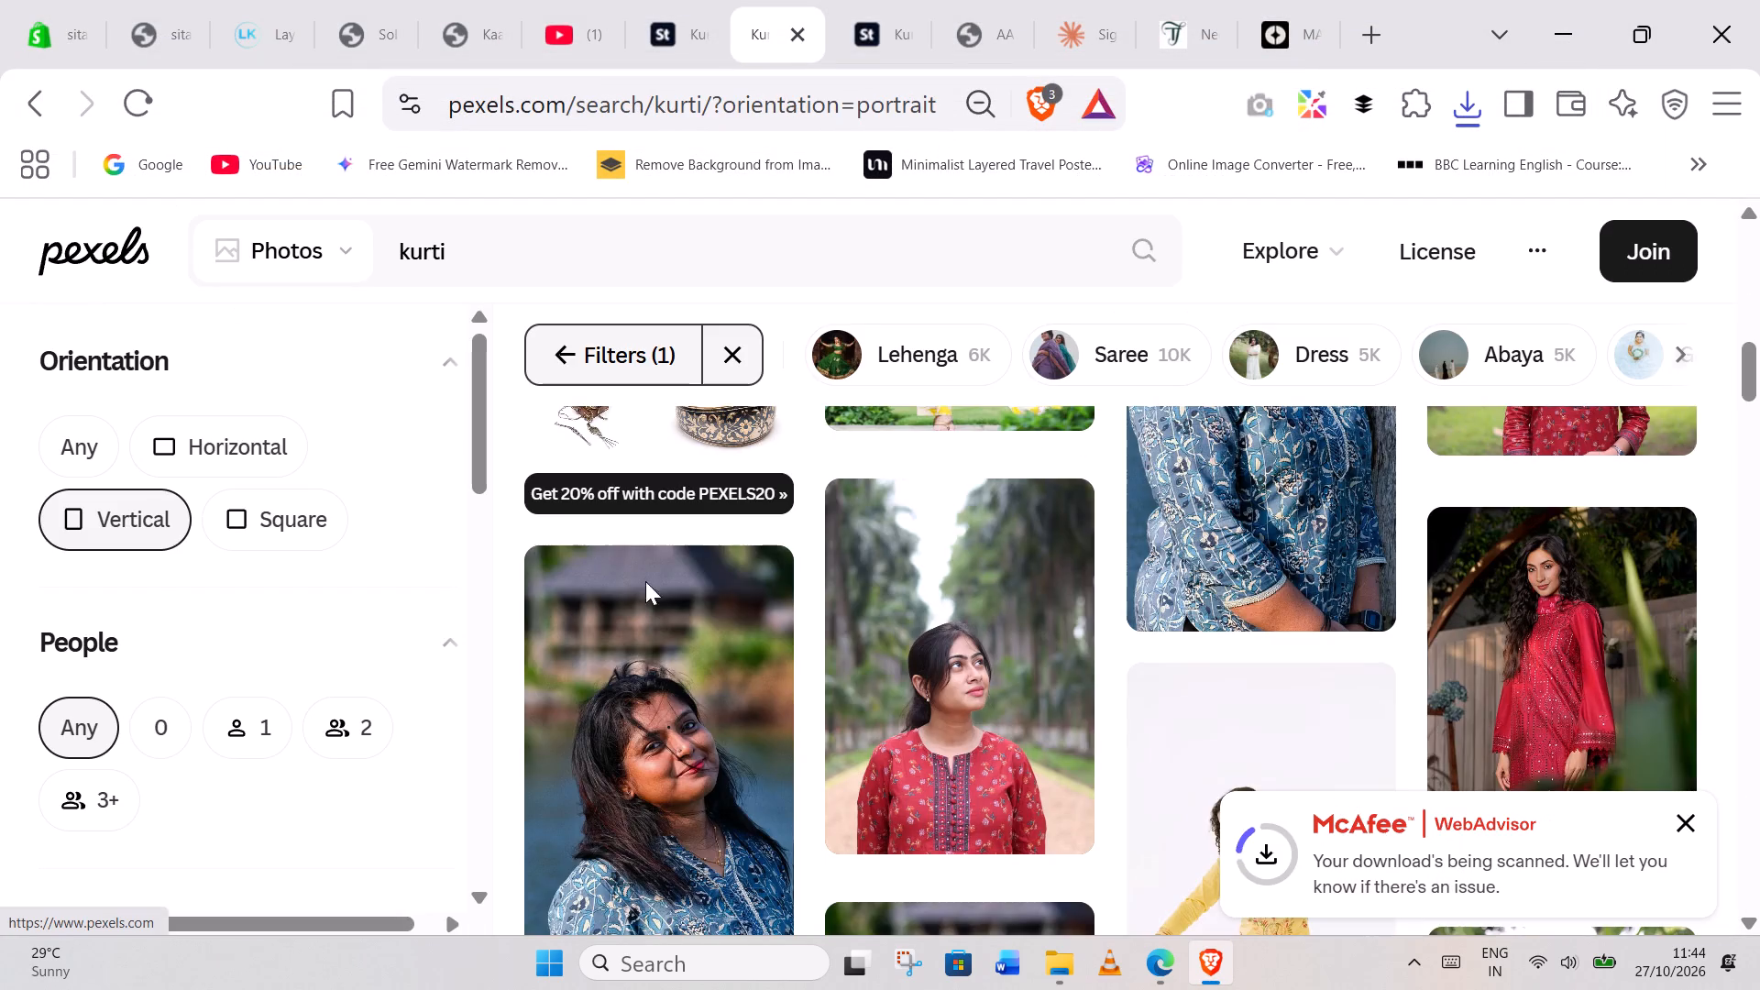
Download the vertical photo of the curly-haired woman in a yellow kurti on a white background to the Music folder.
scroll(790, 562, "down", 2)
scroll(789, 561, "up", 3)
scroll(789, 561, "down", 1)
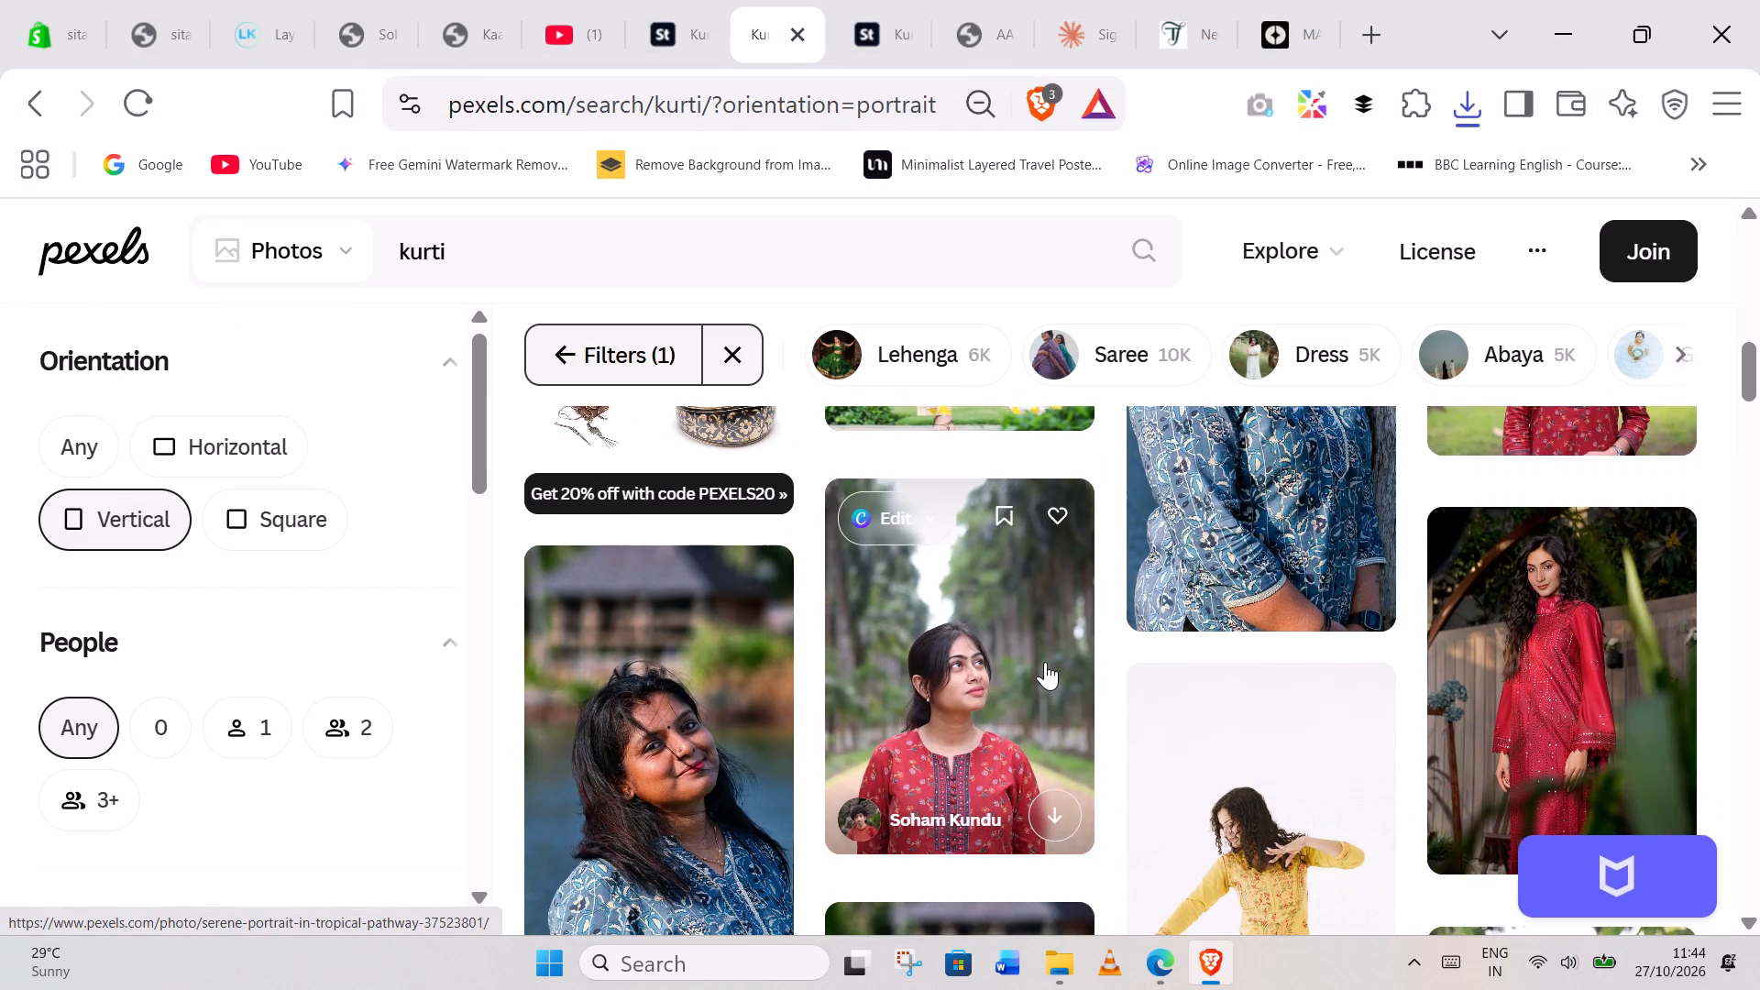
scroll(1045, 662, "down", 2)
scroll(1104, 716, "down", 2)
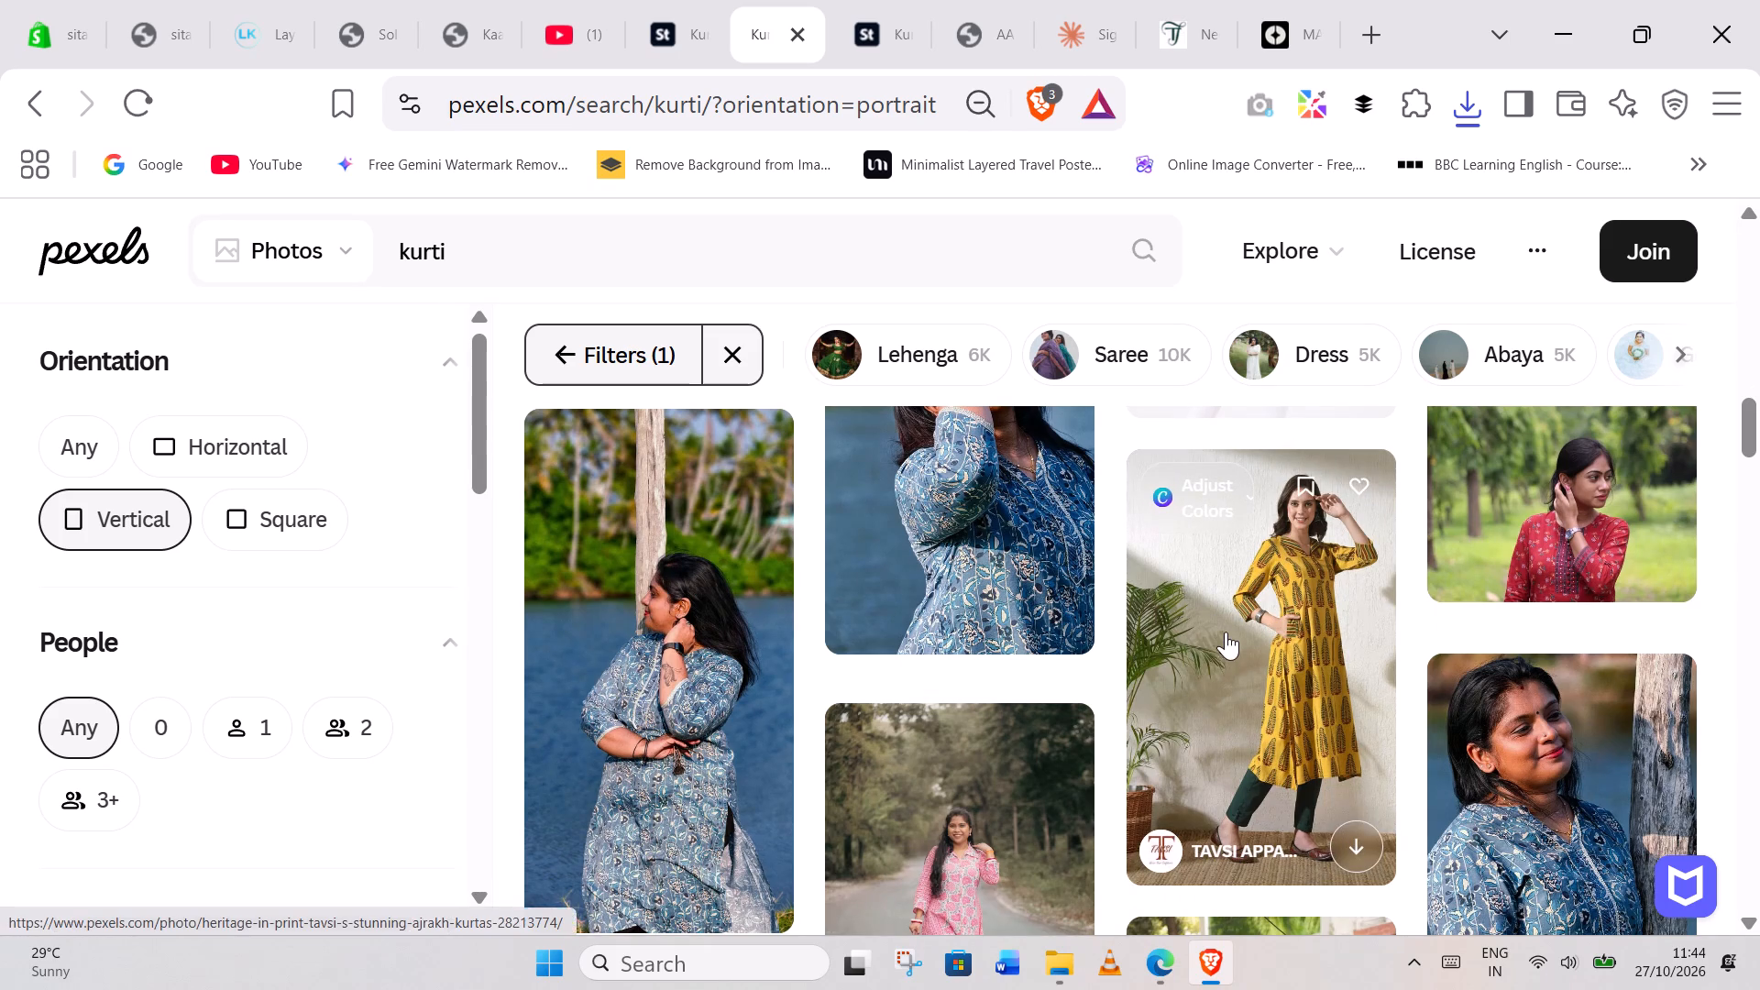
scroll(1226, 636, "up", 3)
left_click(1223, 700)
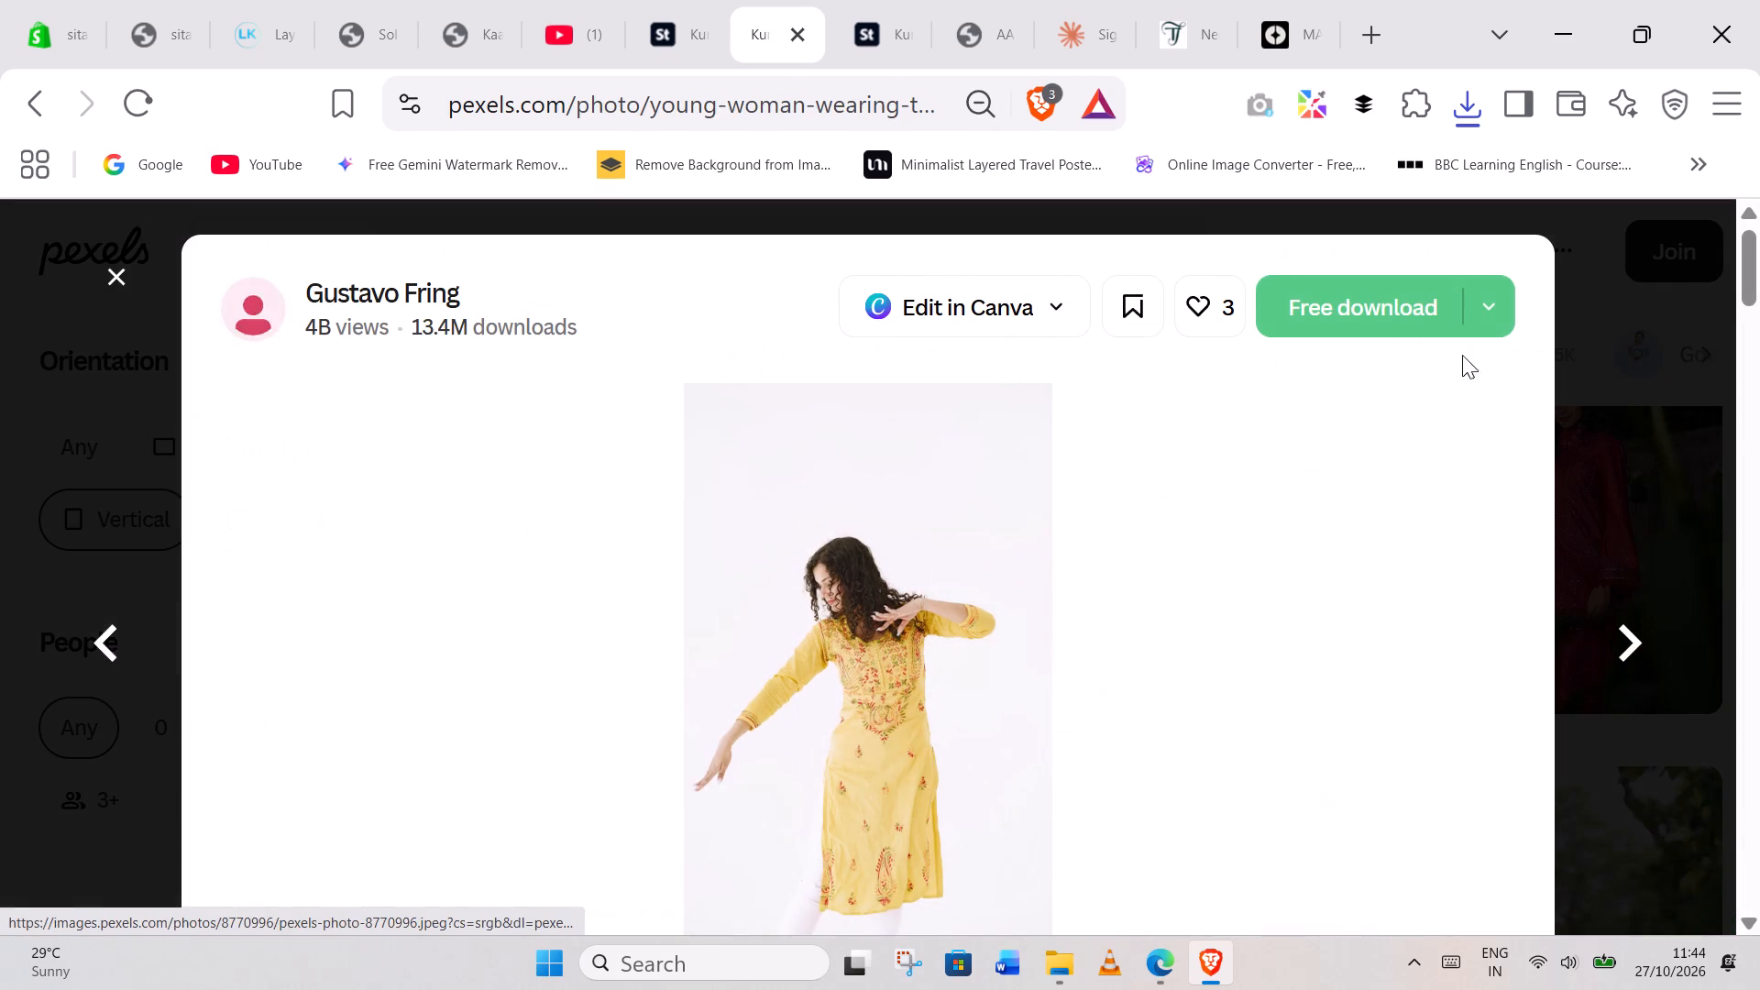
left_click(1493, 312)
left_click(1330, 859)
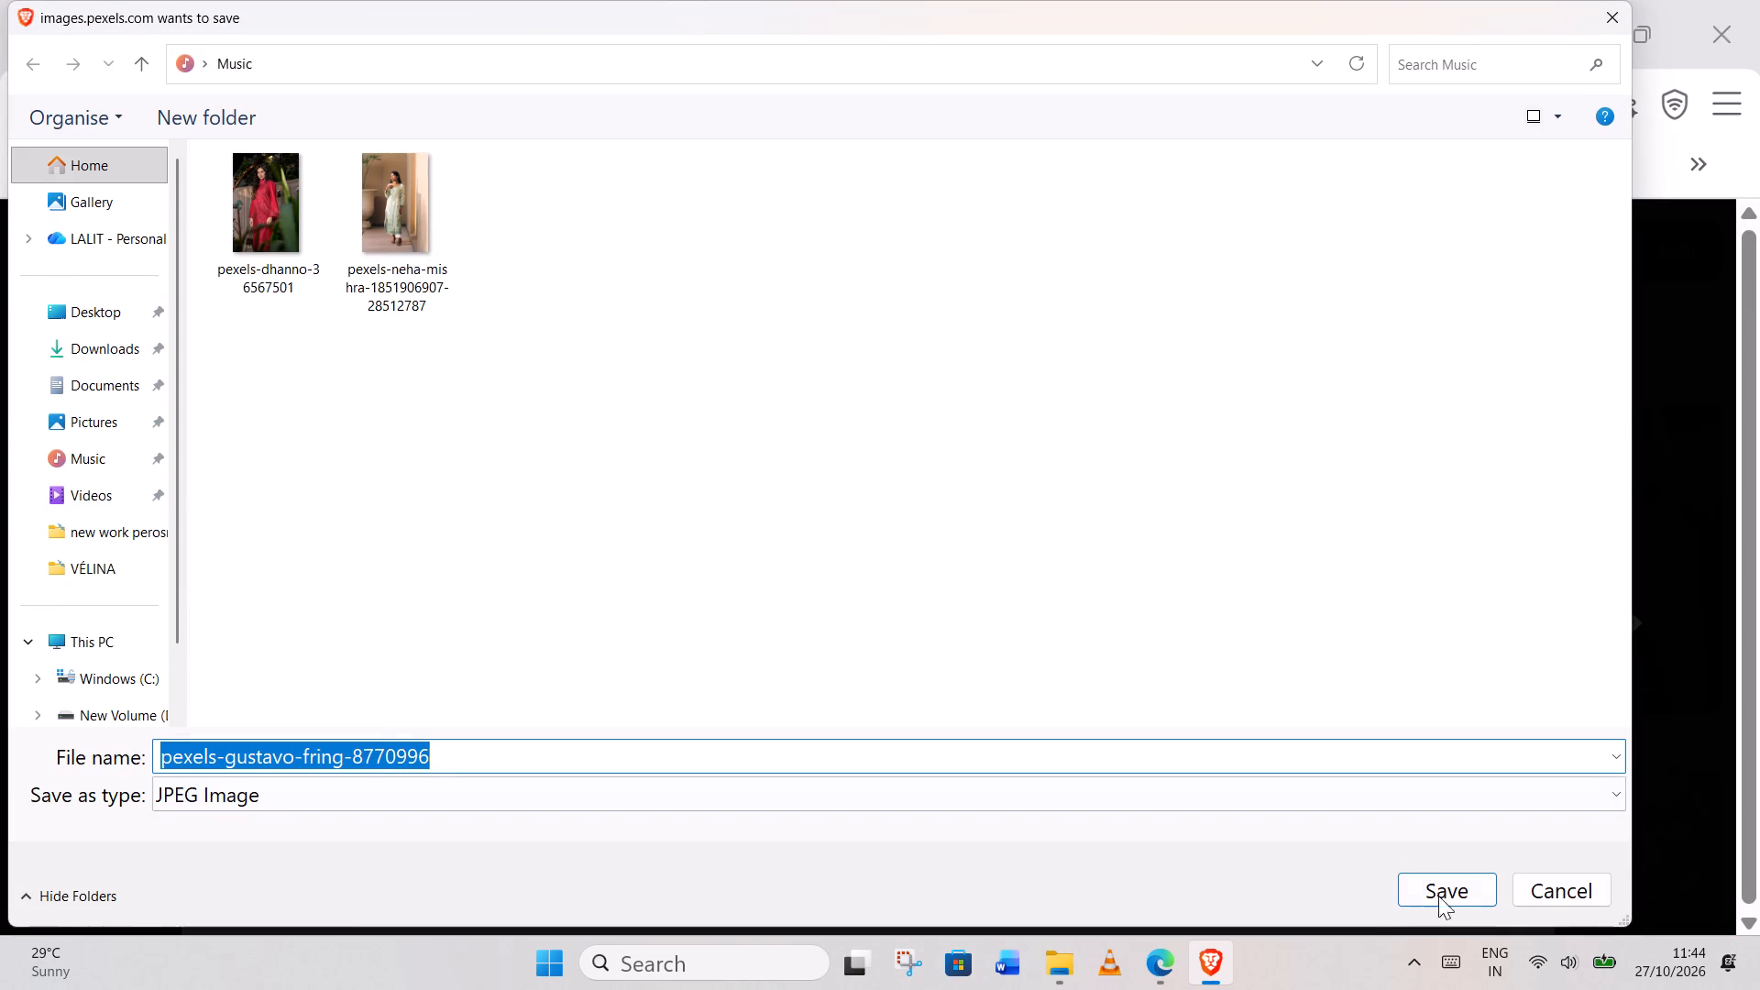
left_click(1451, 906)
left_click(1250, 254)
left_click(1232, 257)
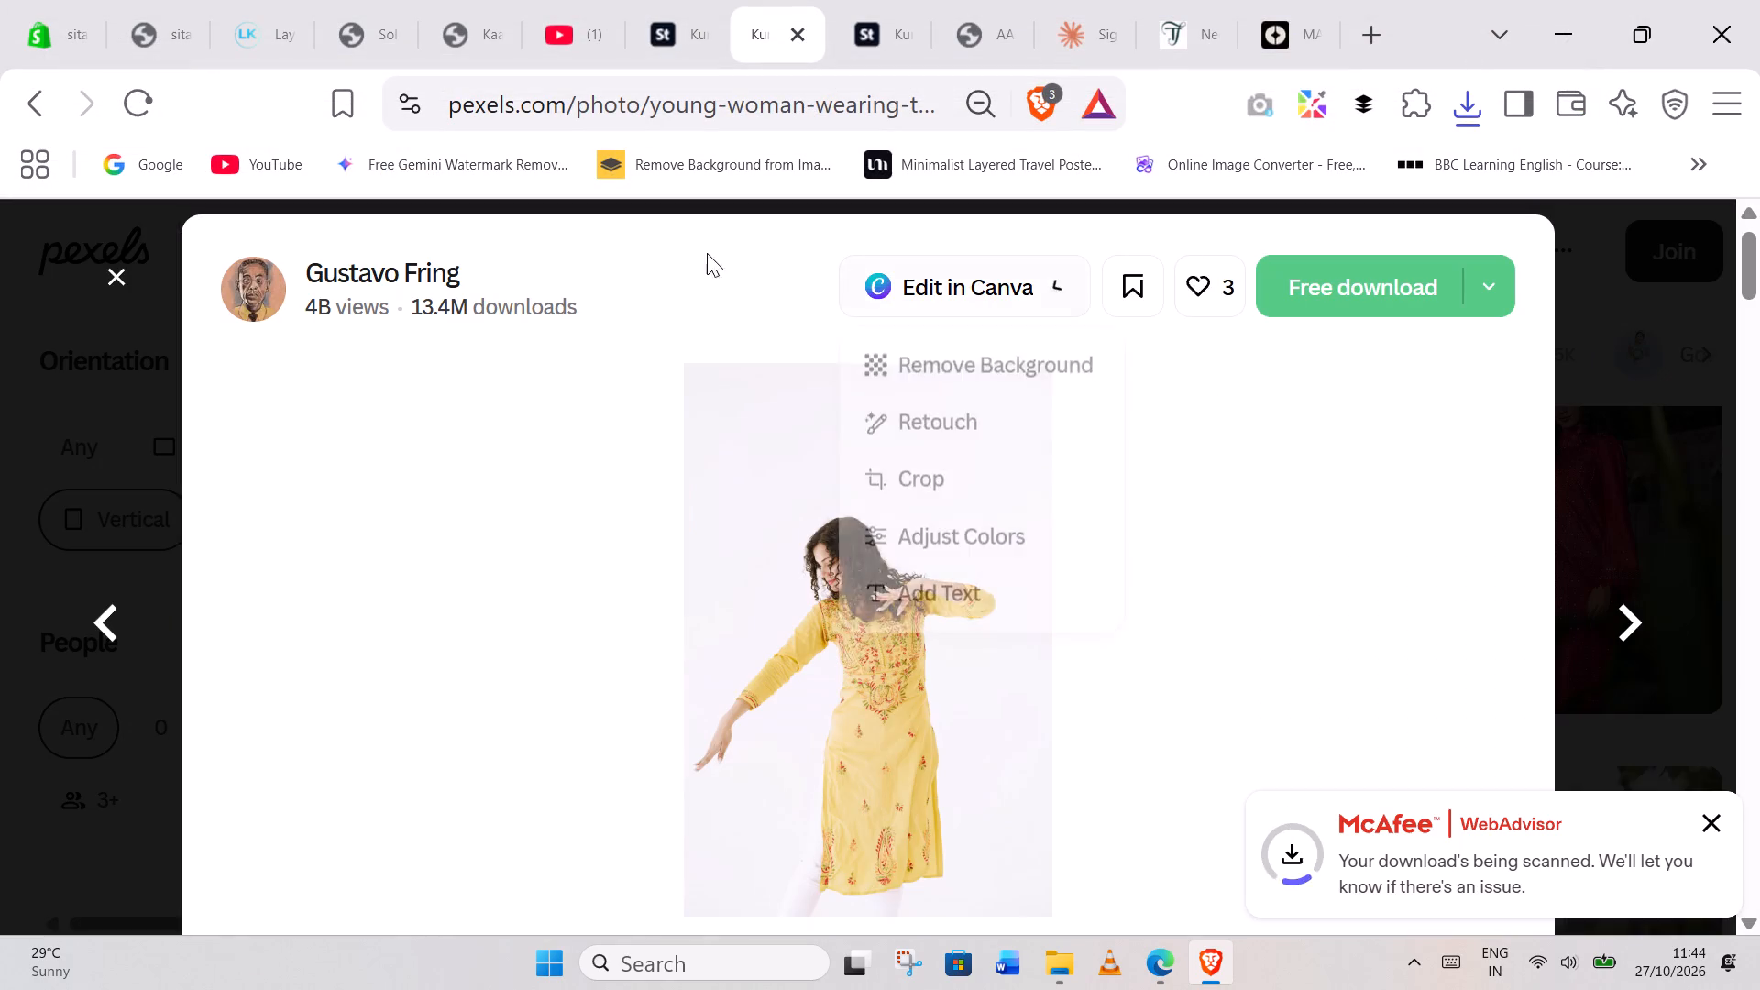
left_click(107, 275)
Download the vertical photo of the long-haired woman in a pale green chikankari kurti with clasped hands to the Music folder.
scroll(796, 636, "down", 4)
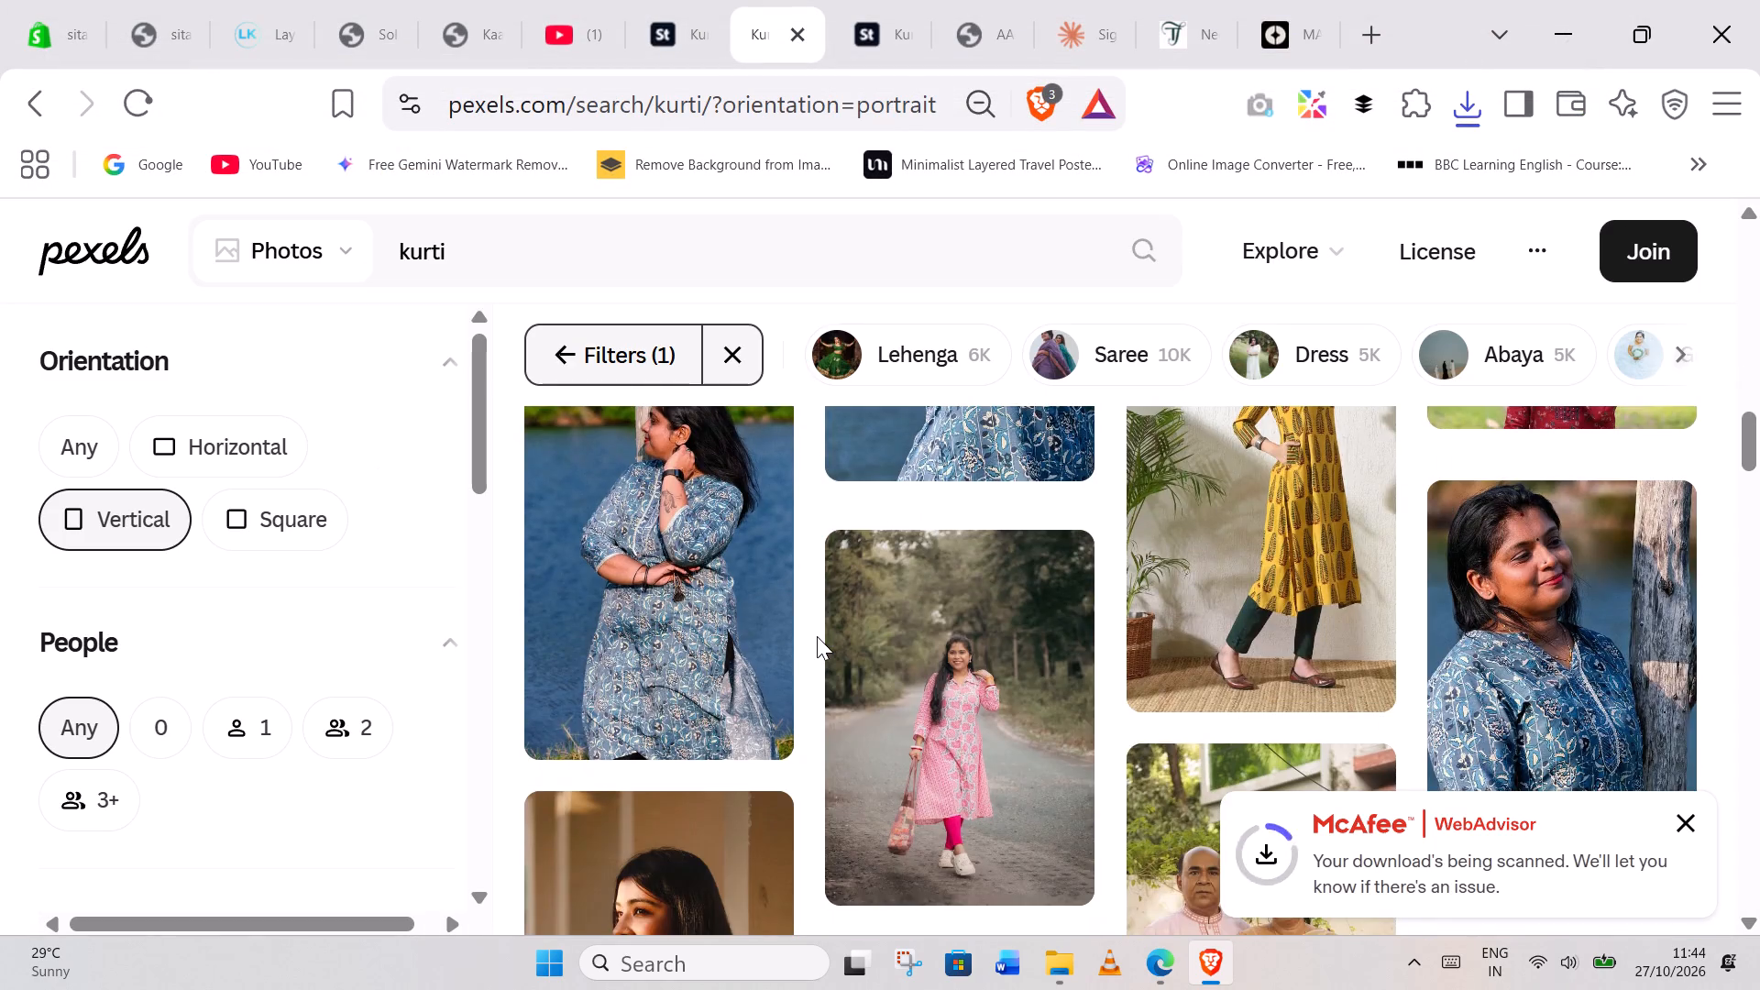
scroll(817, 636, "down", 3)
scroll(817, 636, "up", 1)
left_click(639, 637)
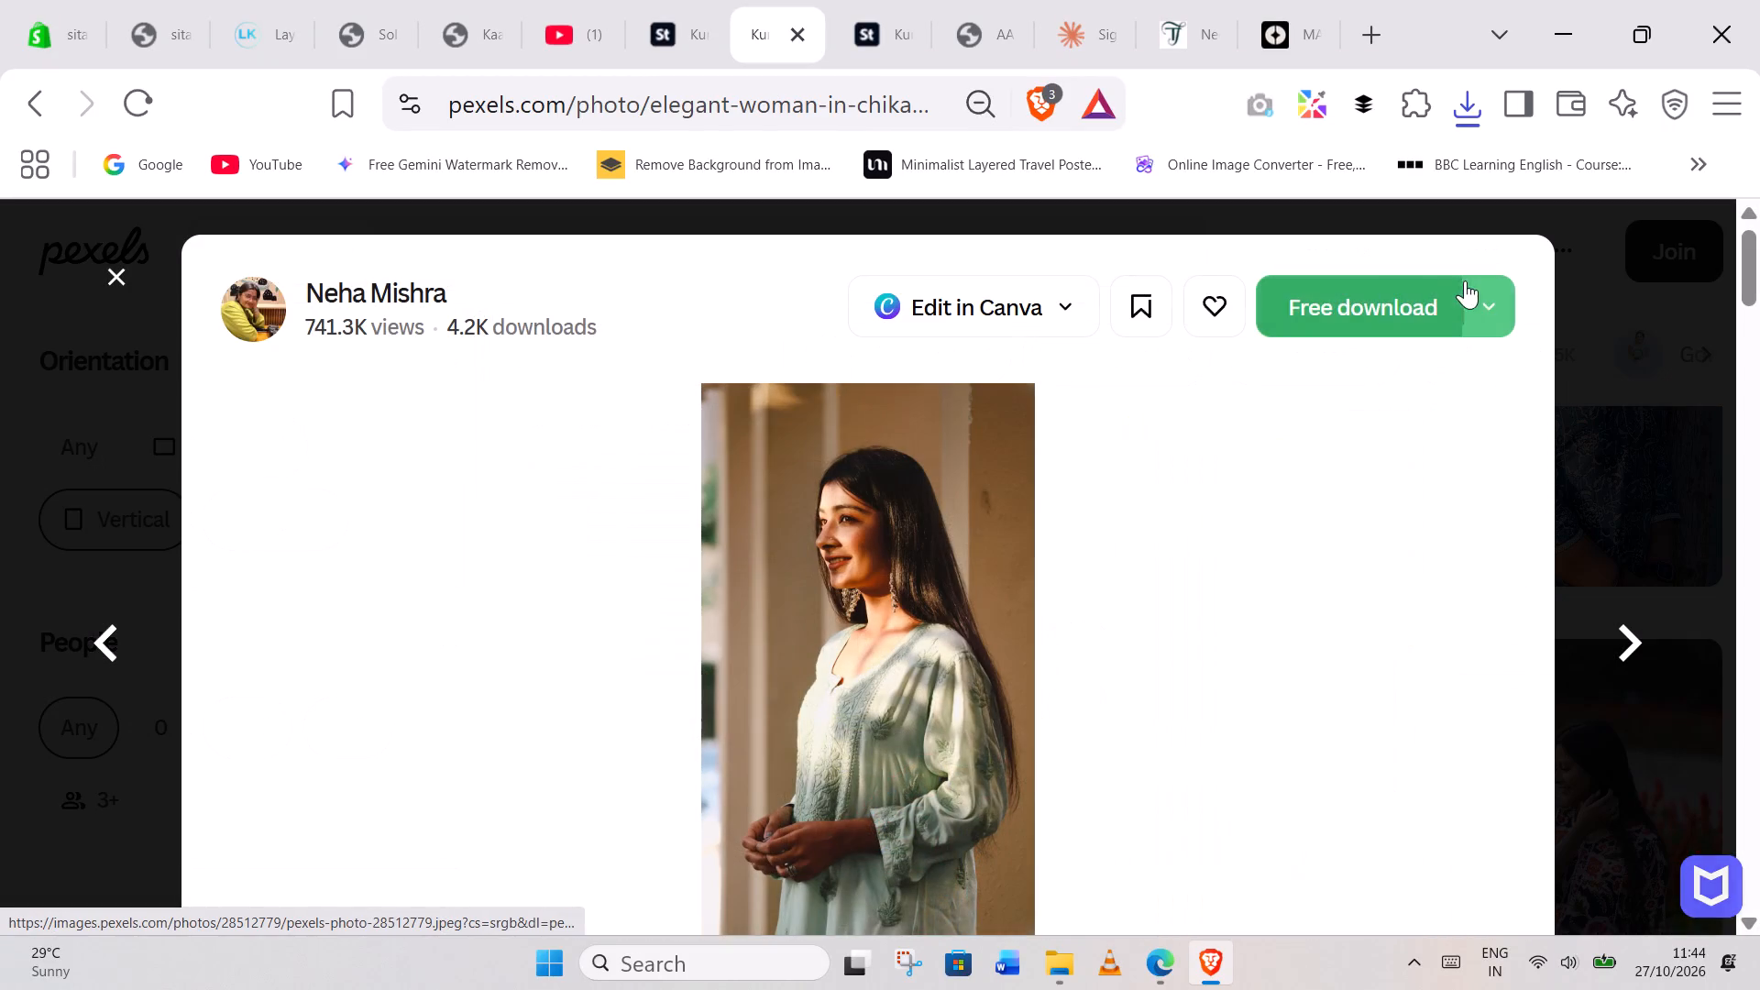
left_click(1499, 307)
left_click(1359, 869)
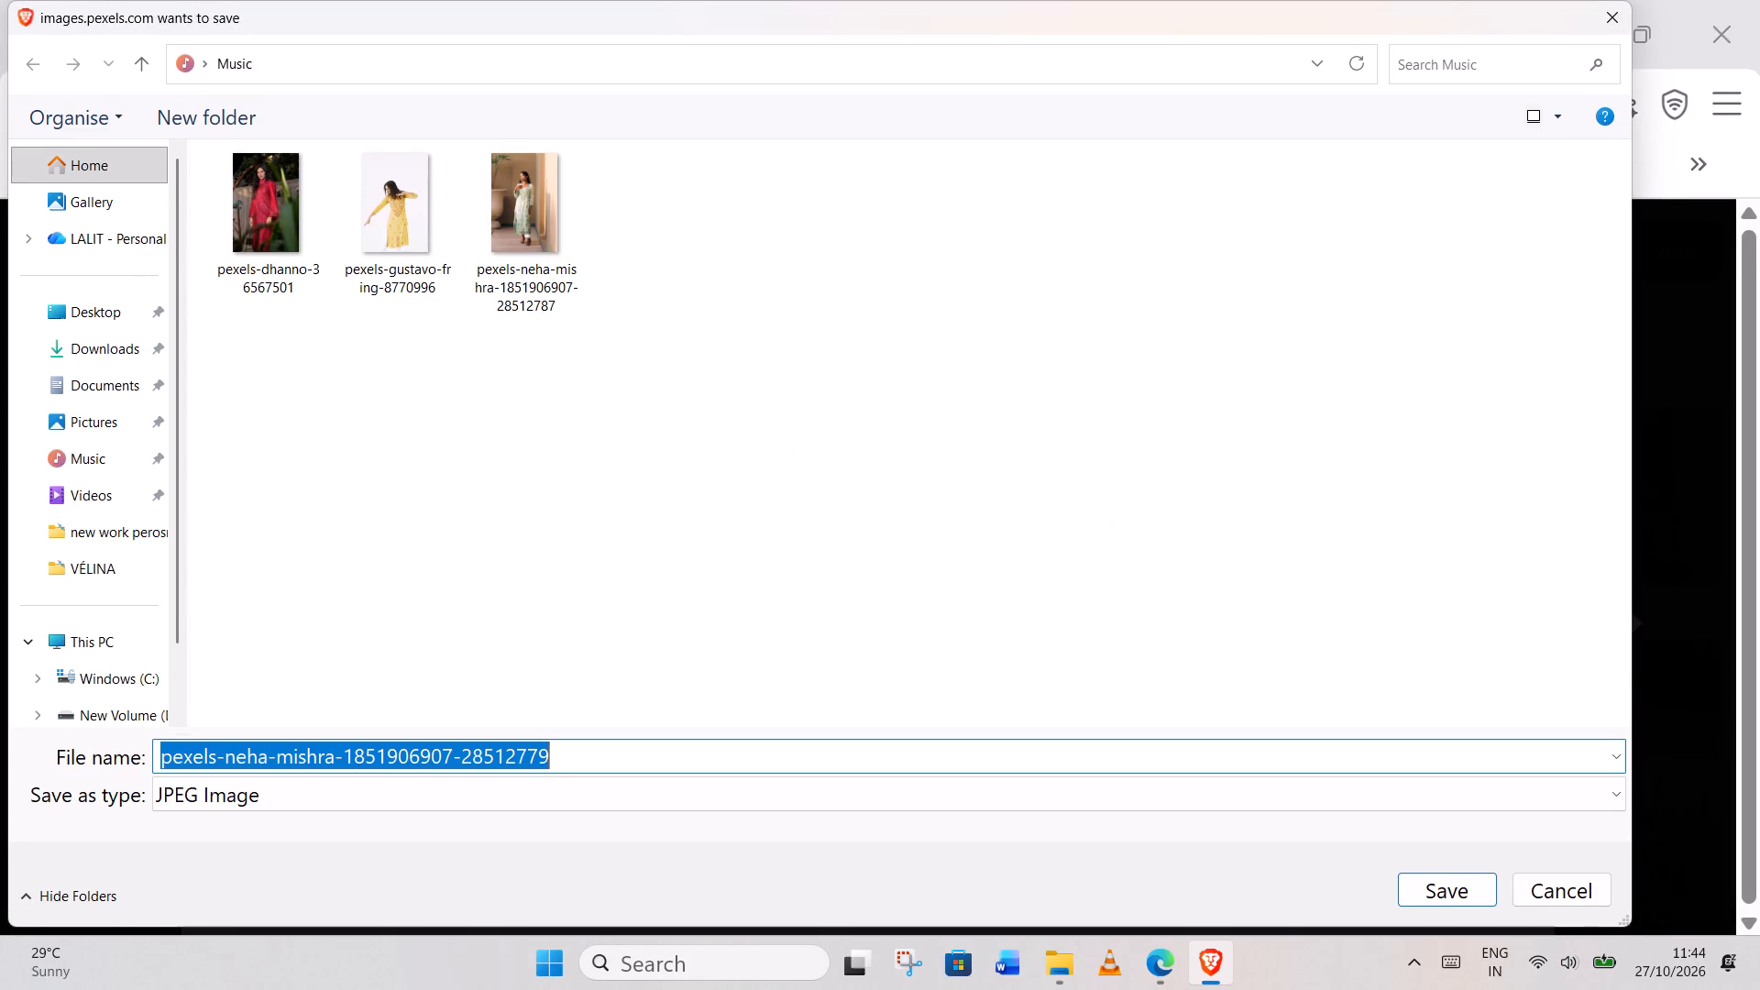
left_click(1457, 879)
left_click(1240, 267)
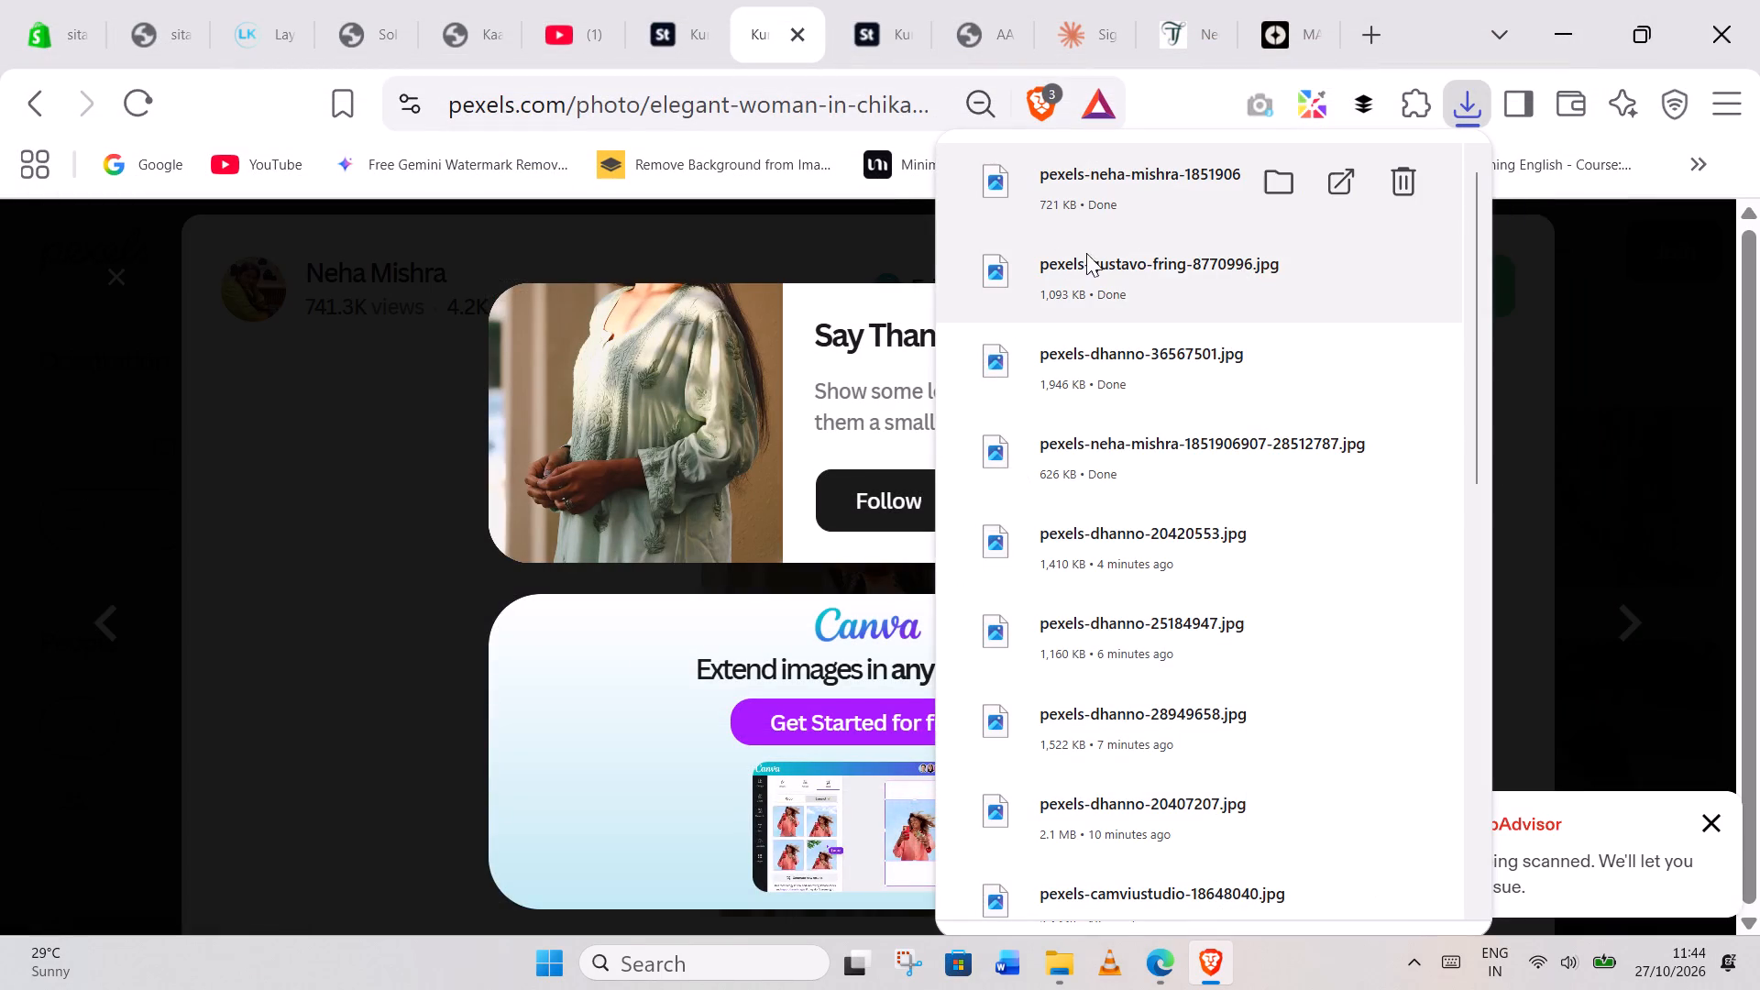
left_click(919, 248)
left_click(123, 269)
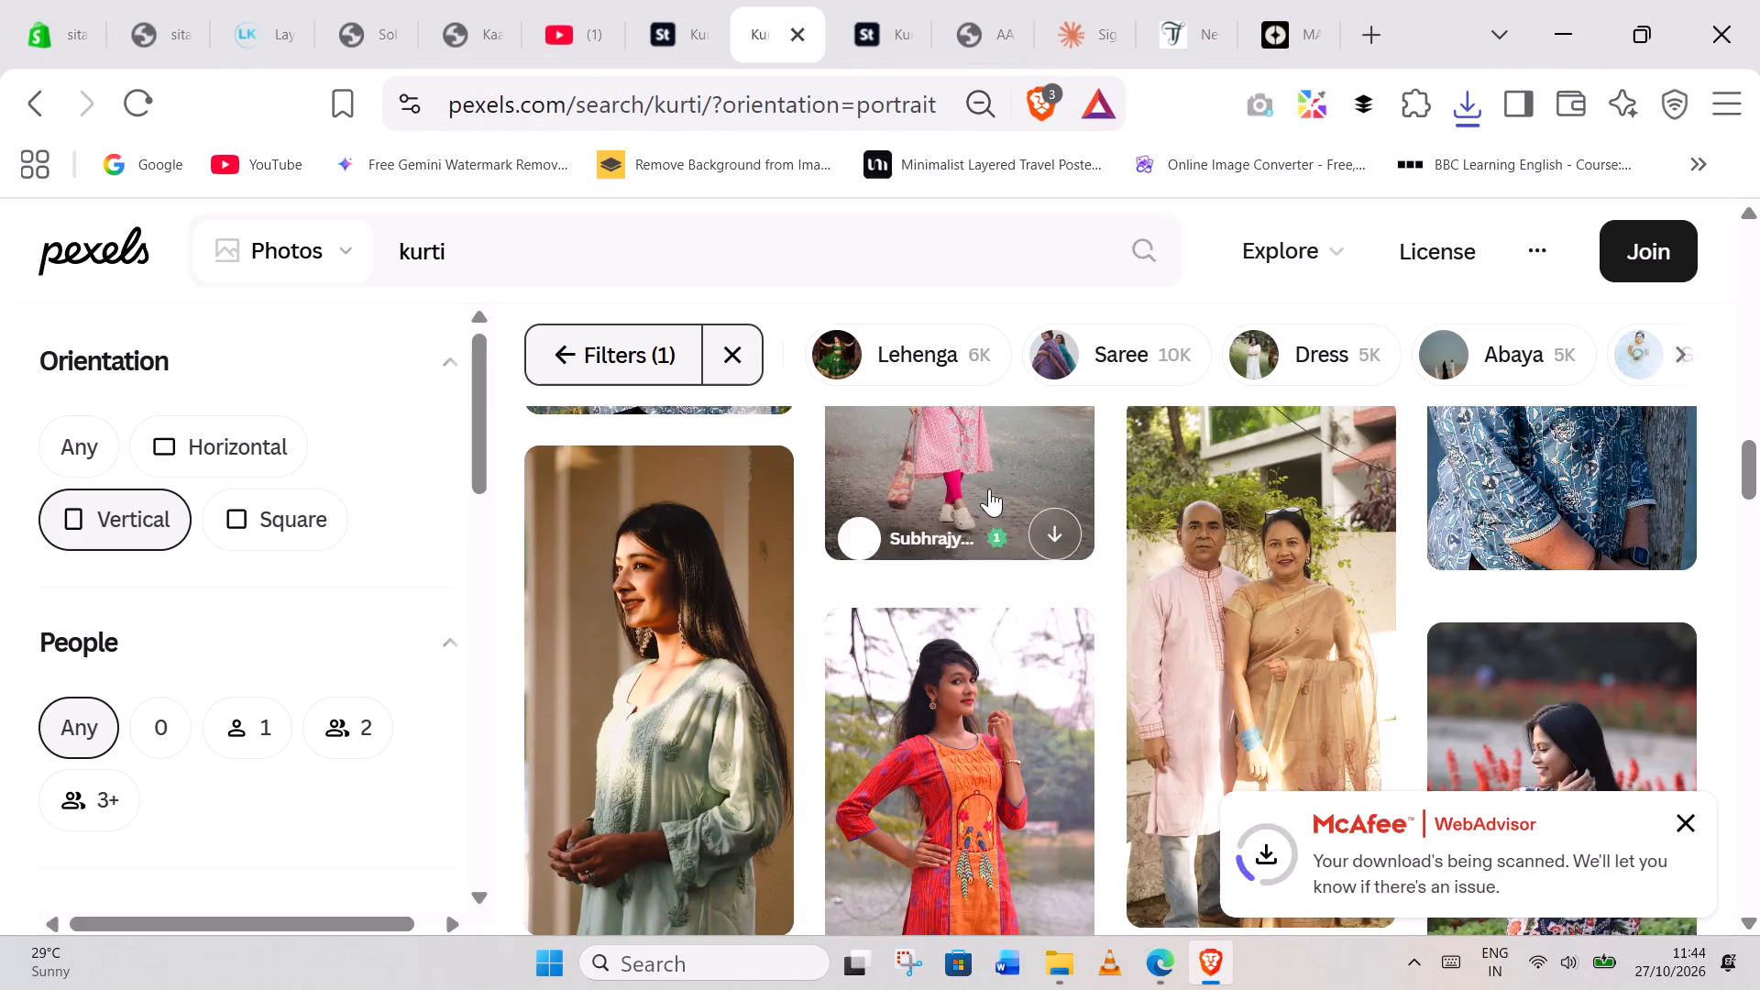
Find the vertical photo of the woman in a white kurti with teal flowers and download it at original 4480x6720 size.
scroll(994, 468, "down", 6)
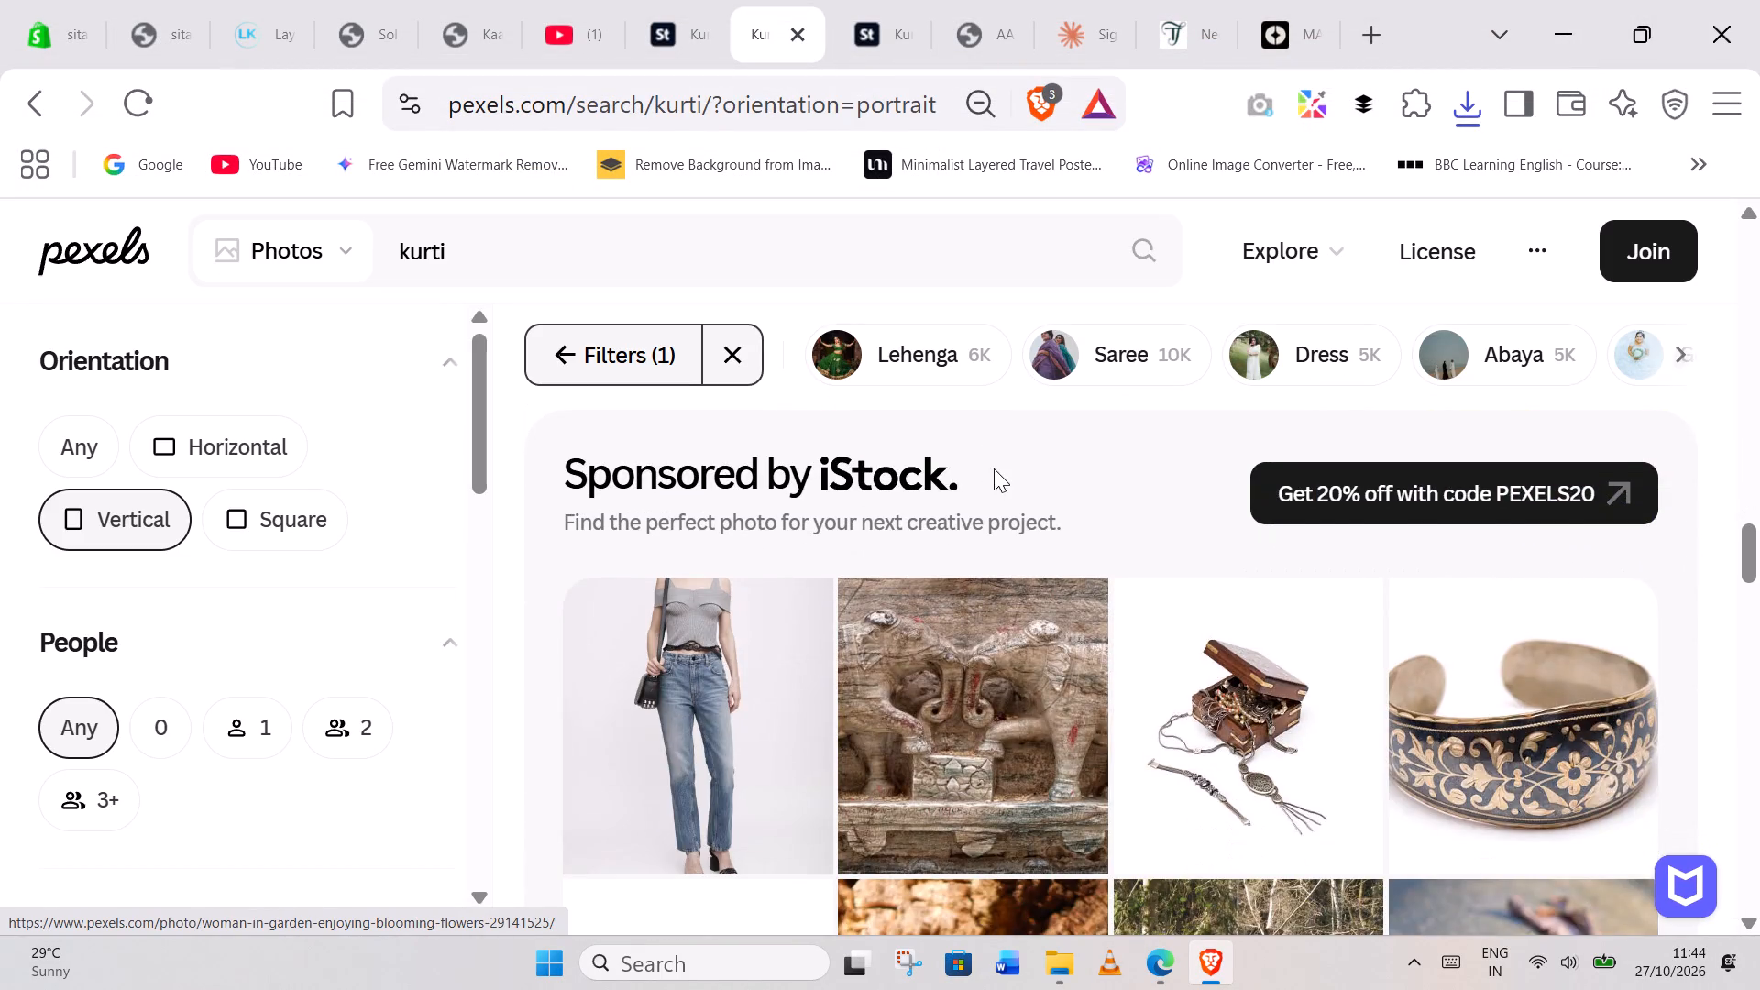
scroll(994, 468, "down", 6)
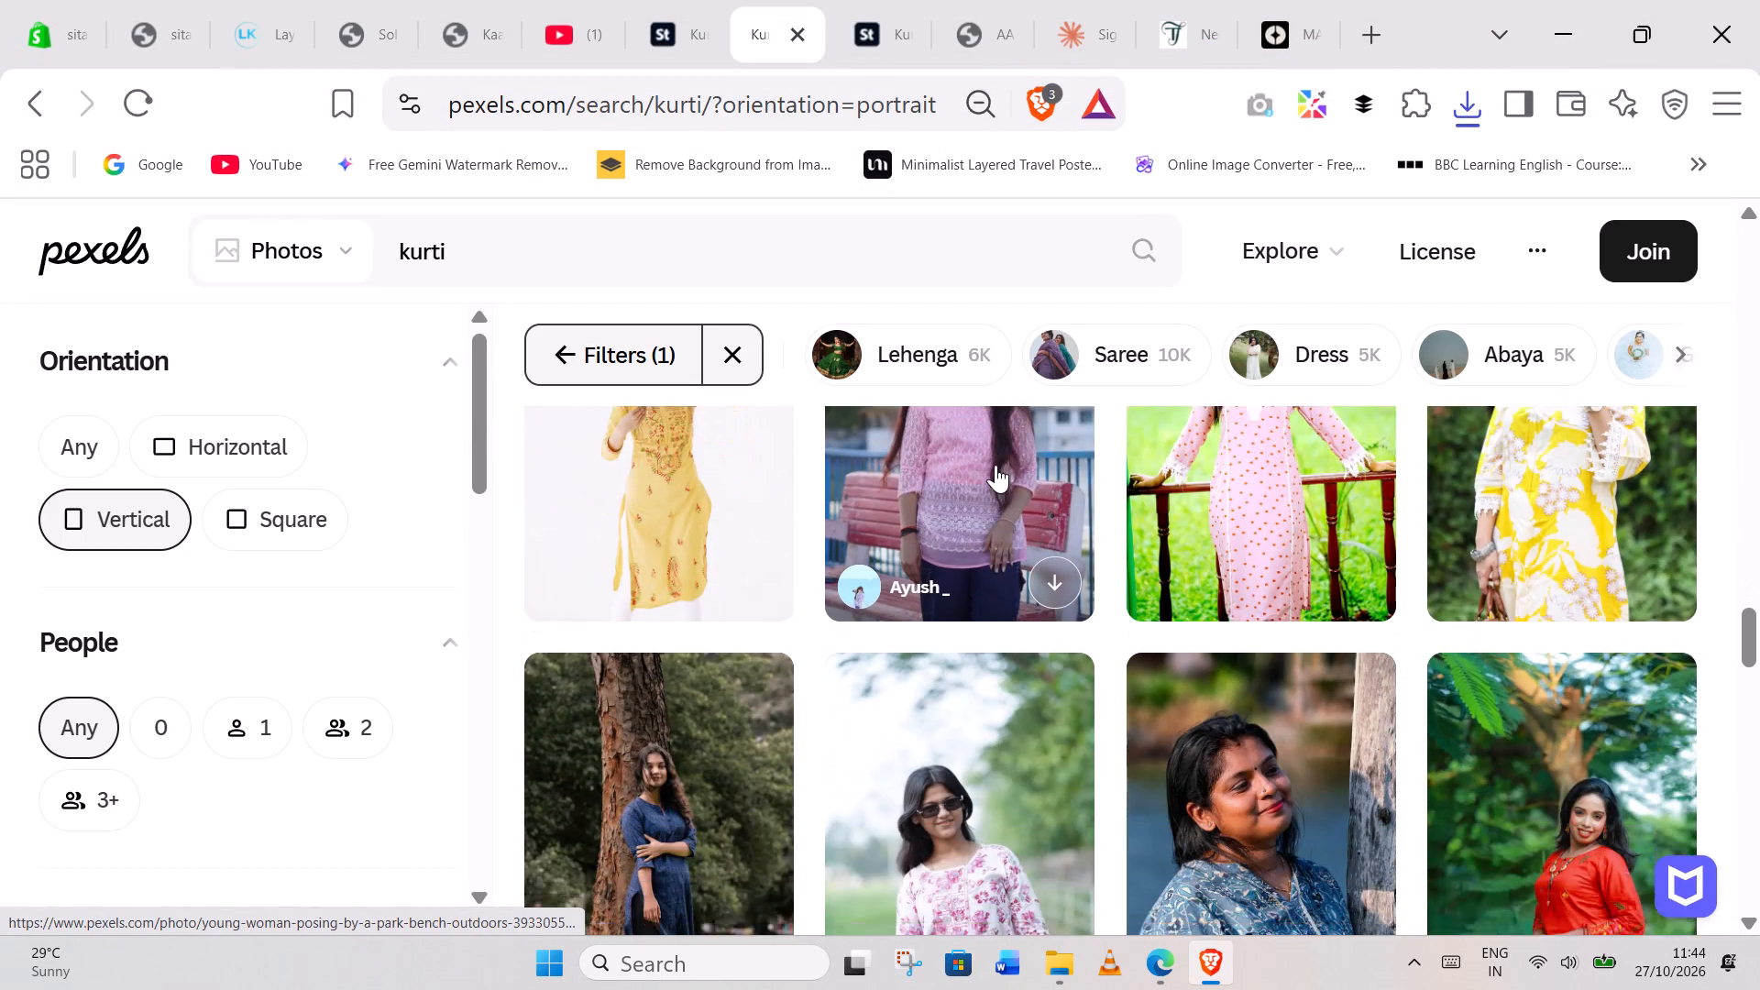
scroll(995, 465, "down", 7)
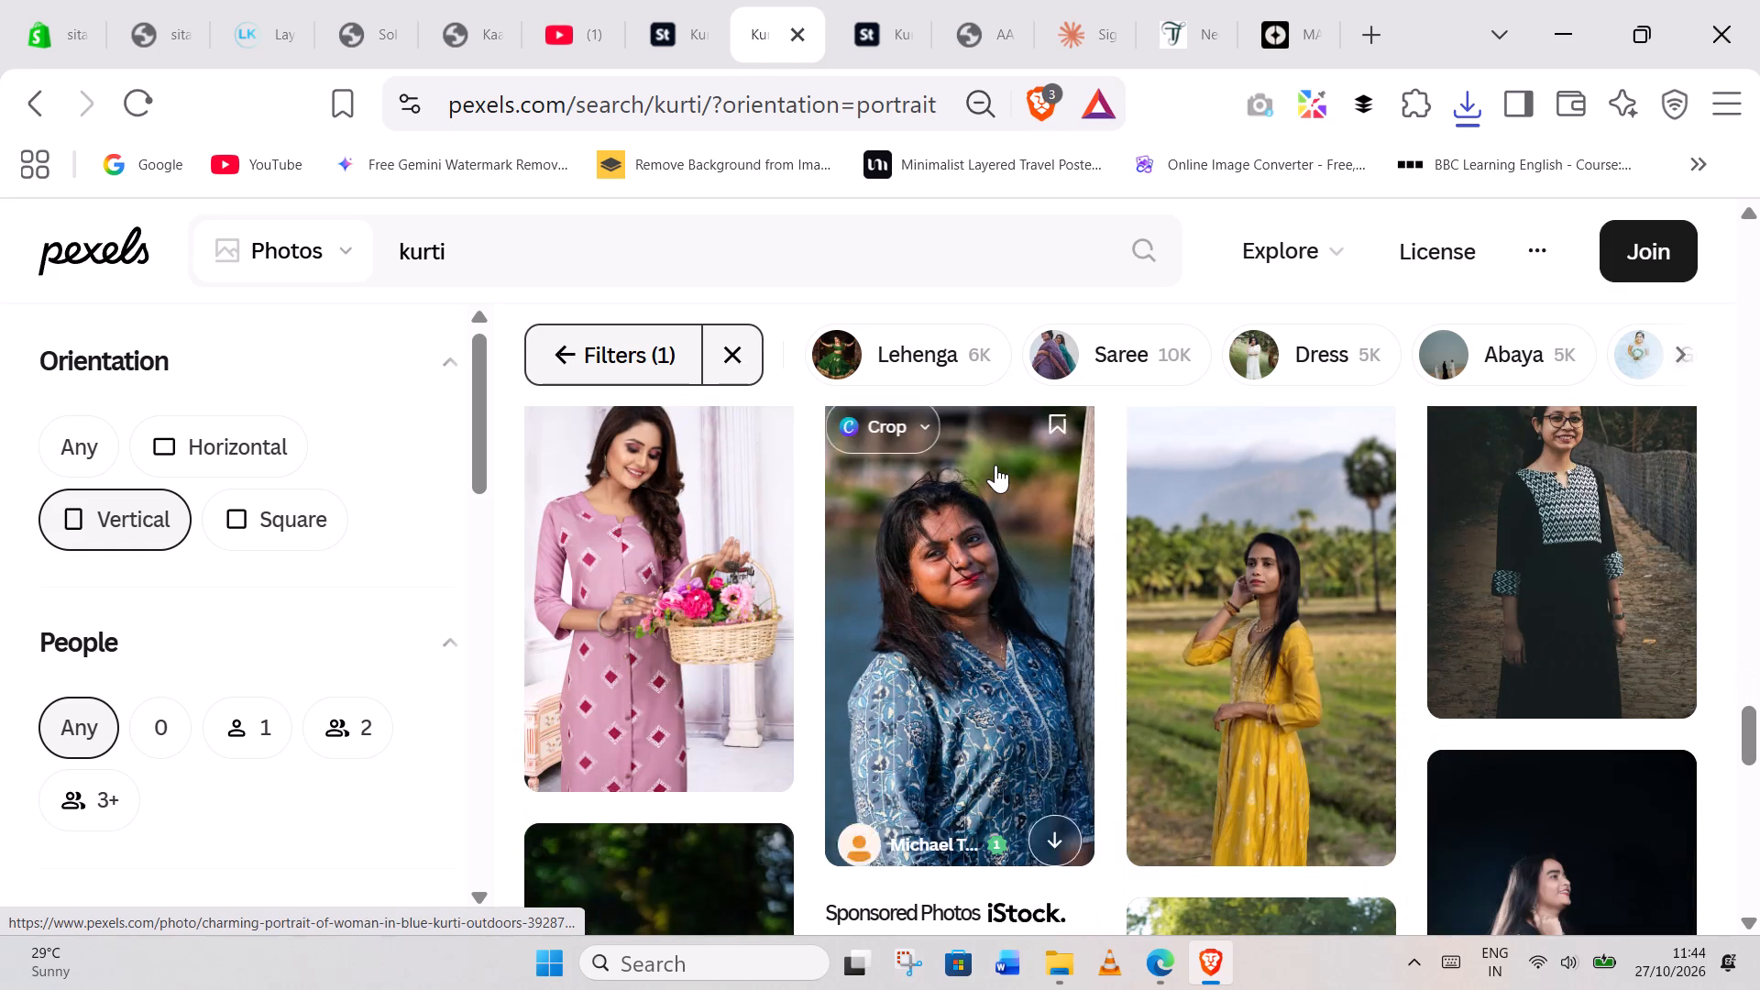
scroll(995, 465, "up", 1)
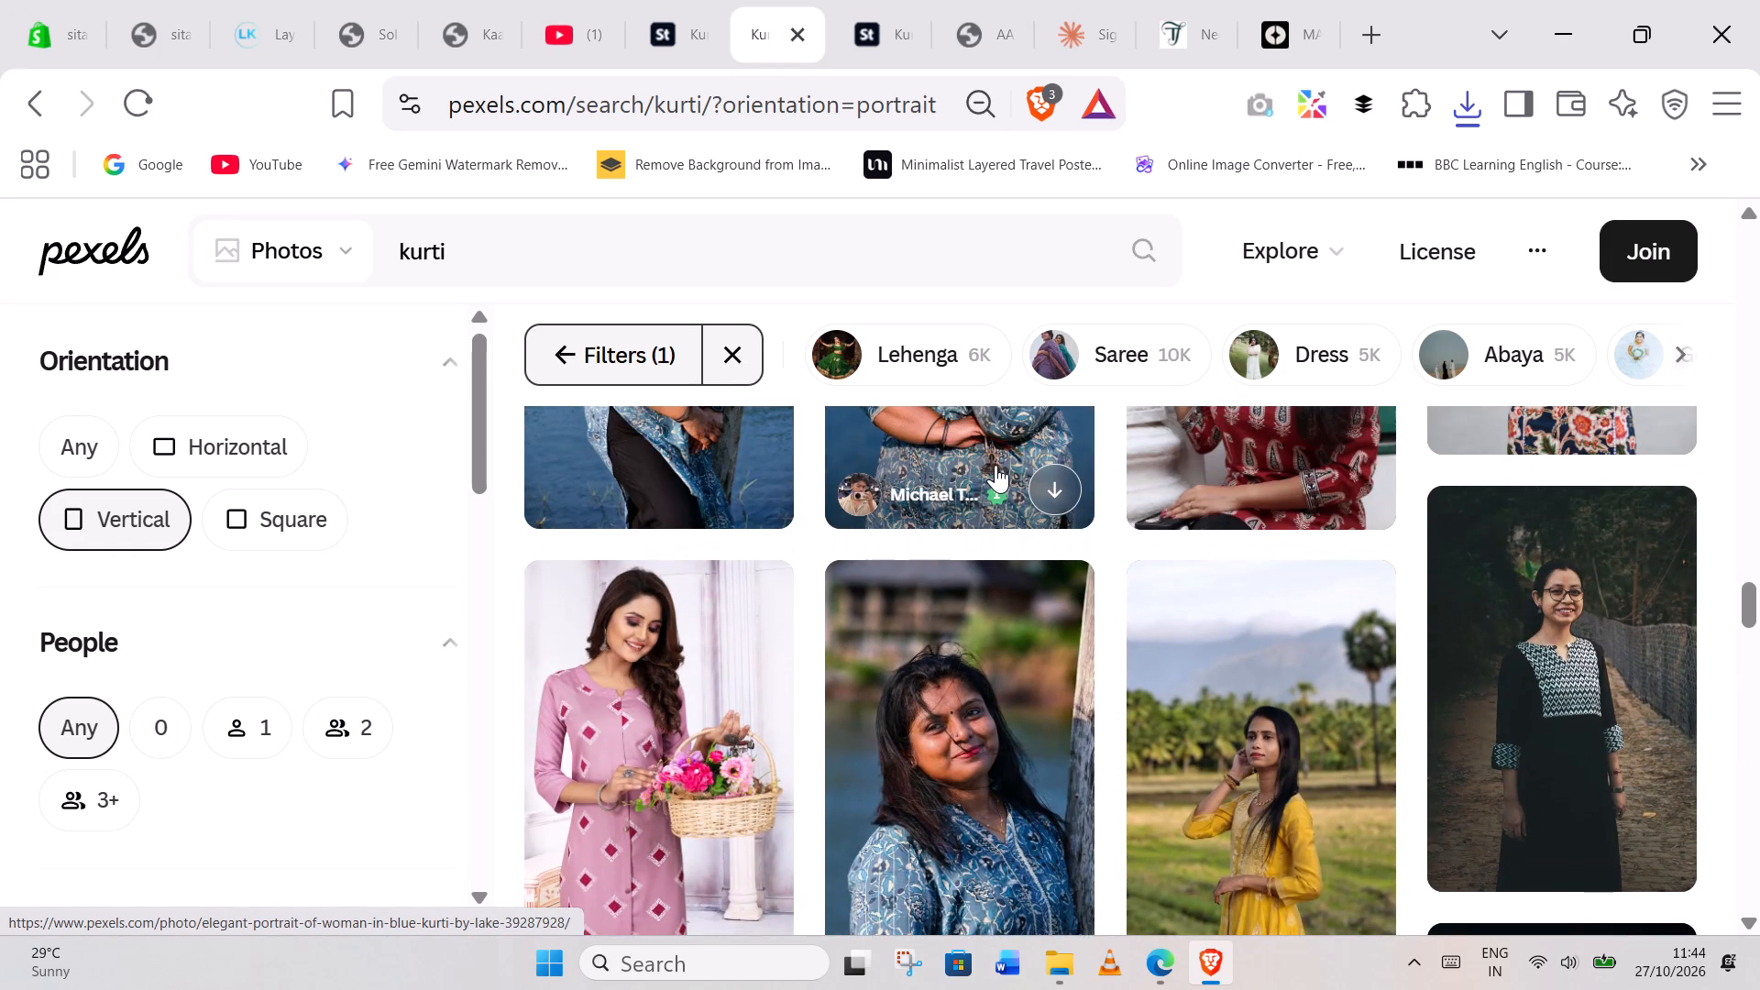
scroll(995, 465, "down", 4)
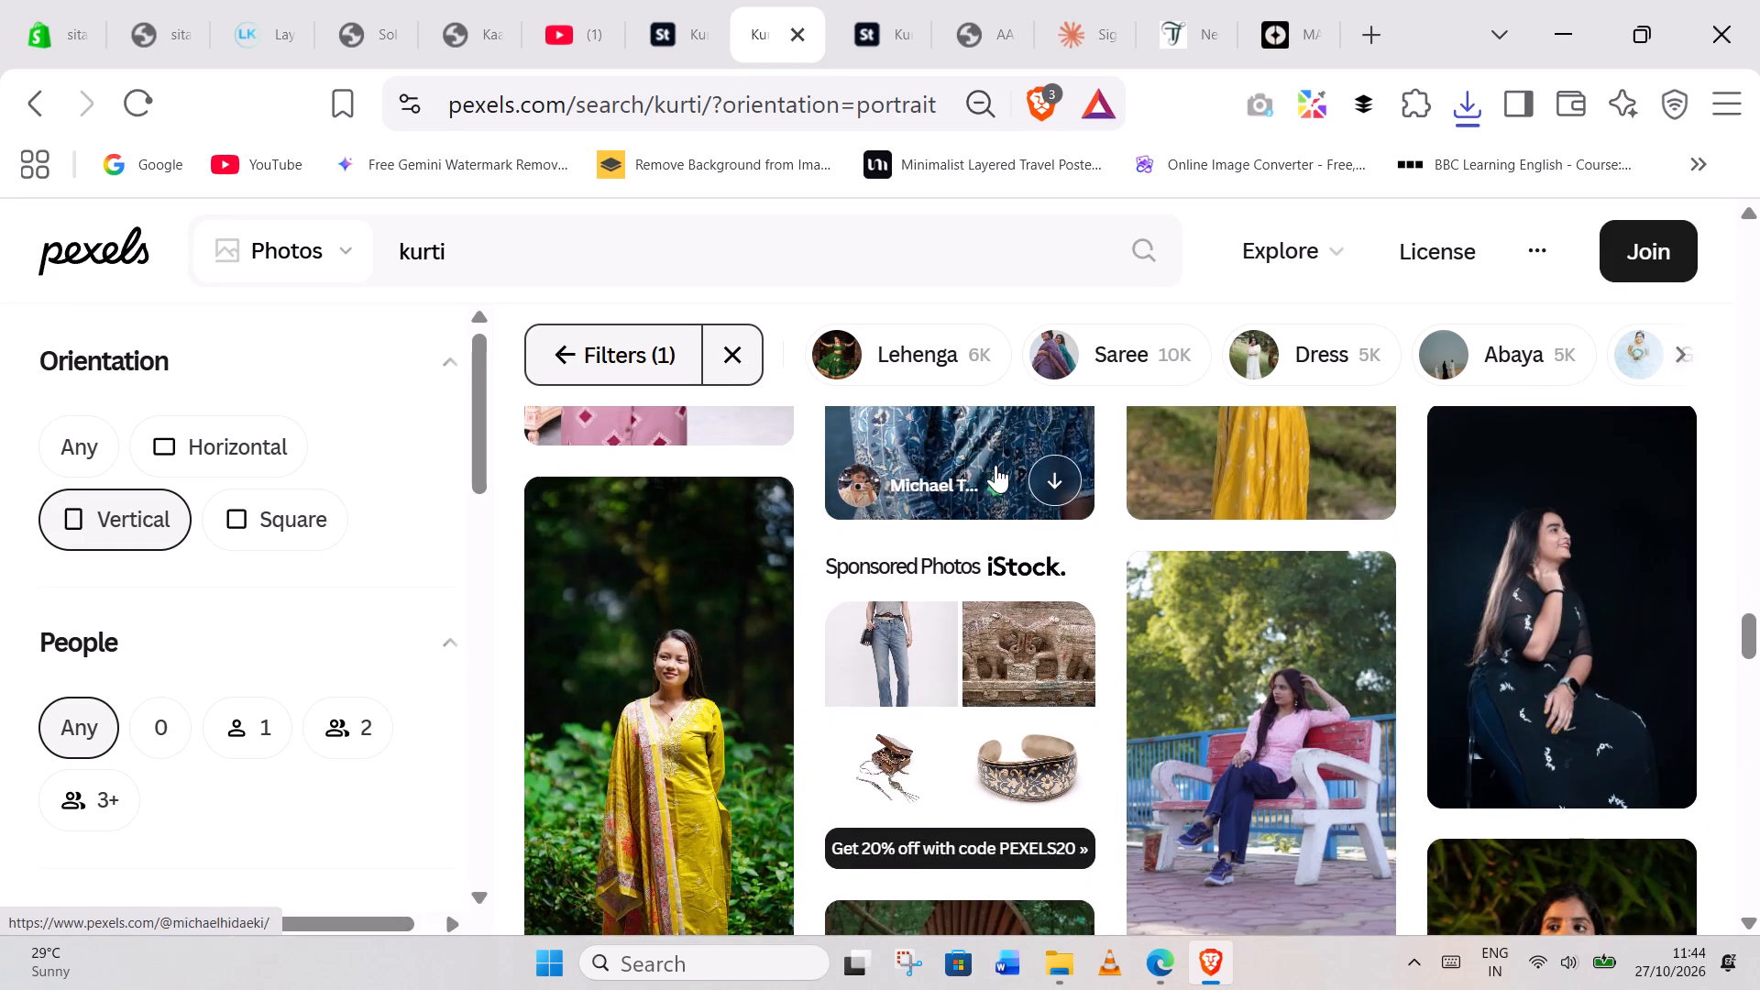
scroll(995, 465, "down", 2)
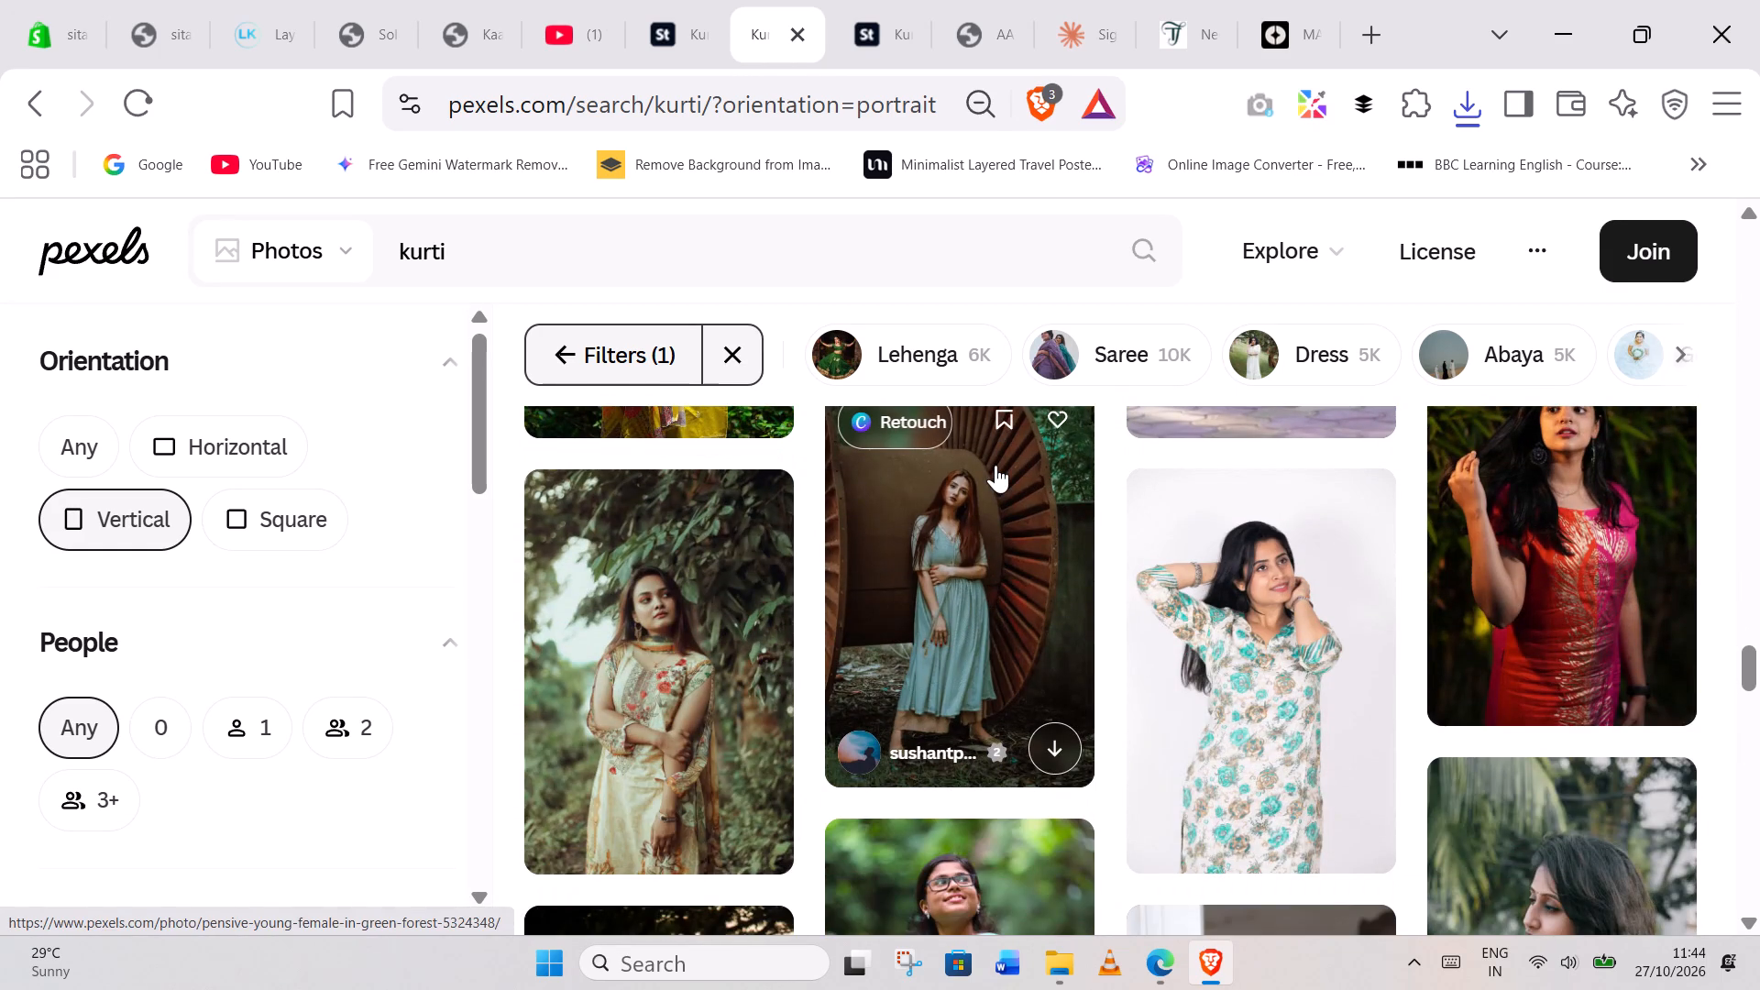
scroll(995, 465, "down", 2)
scroll(995, 465, "up", 1)
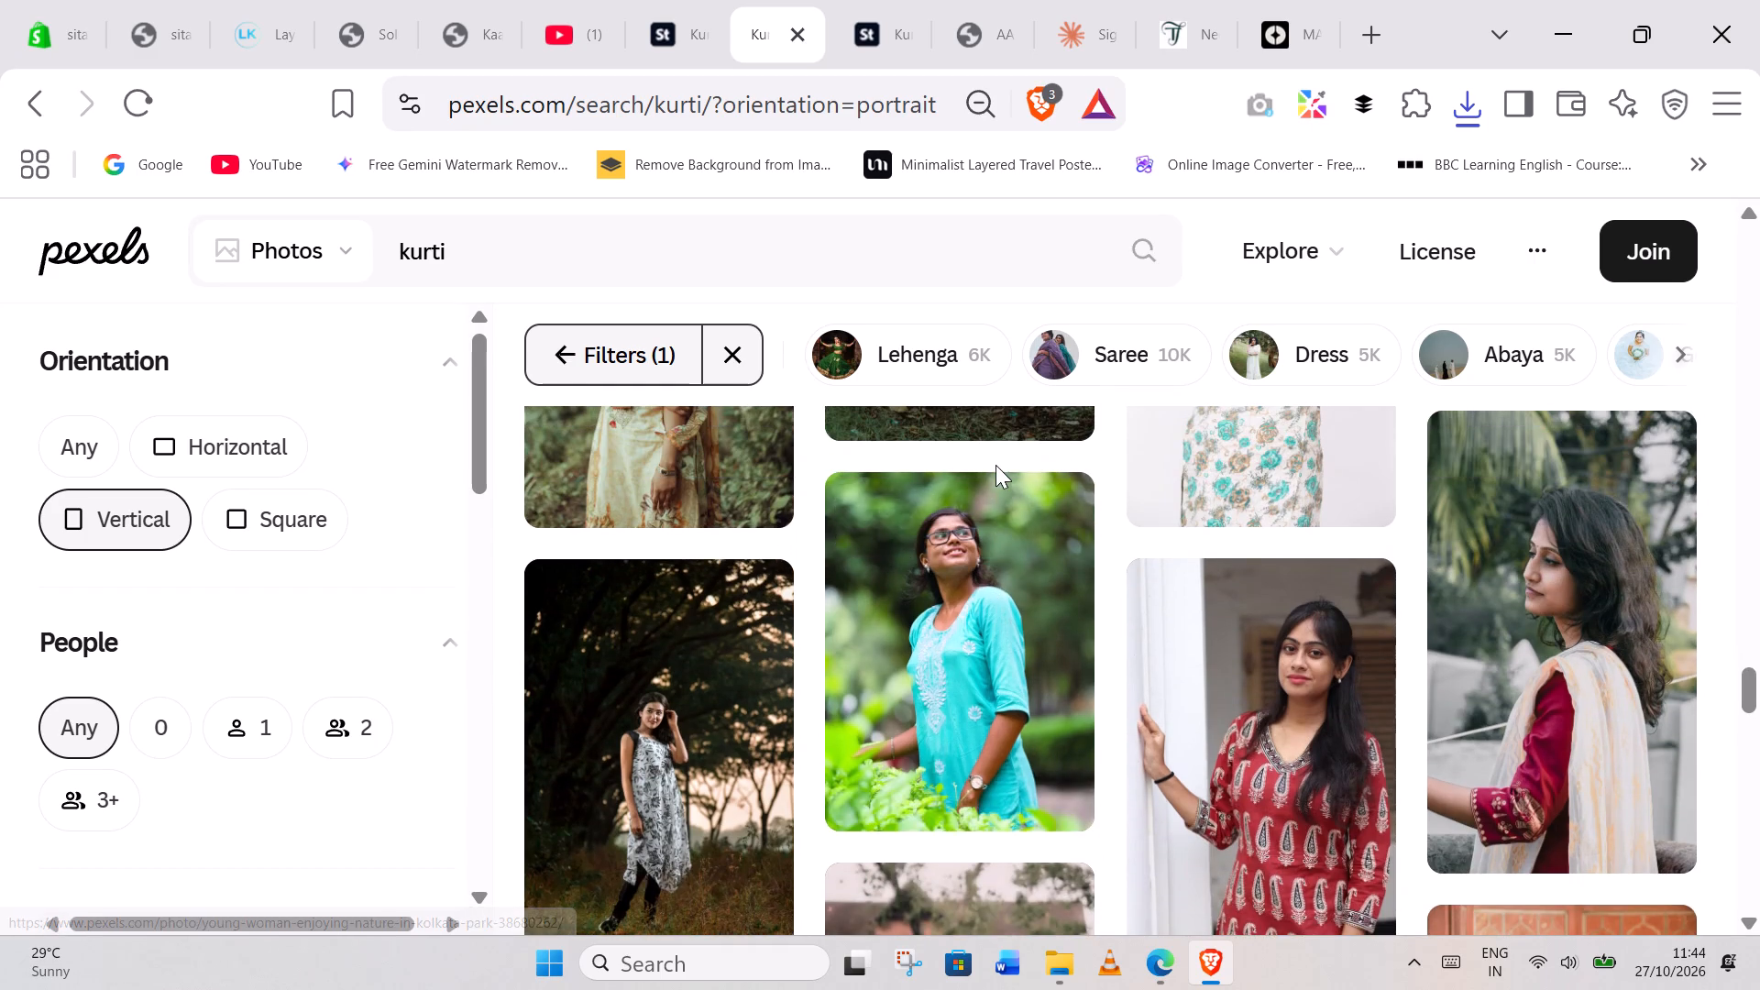
scroll(1279, 620, "up", 2)
left_click(1292, 600)
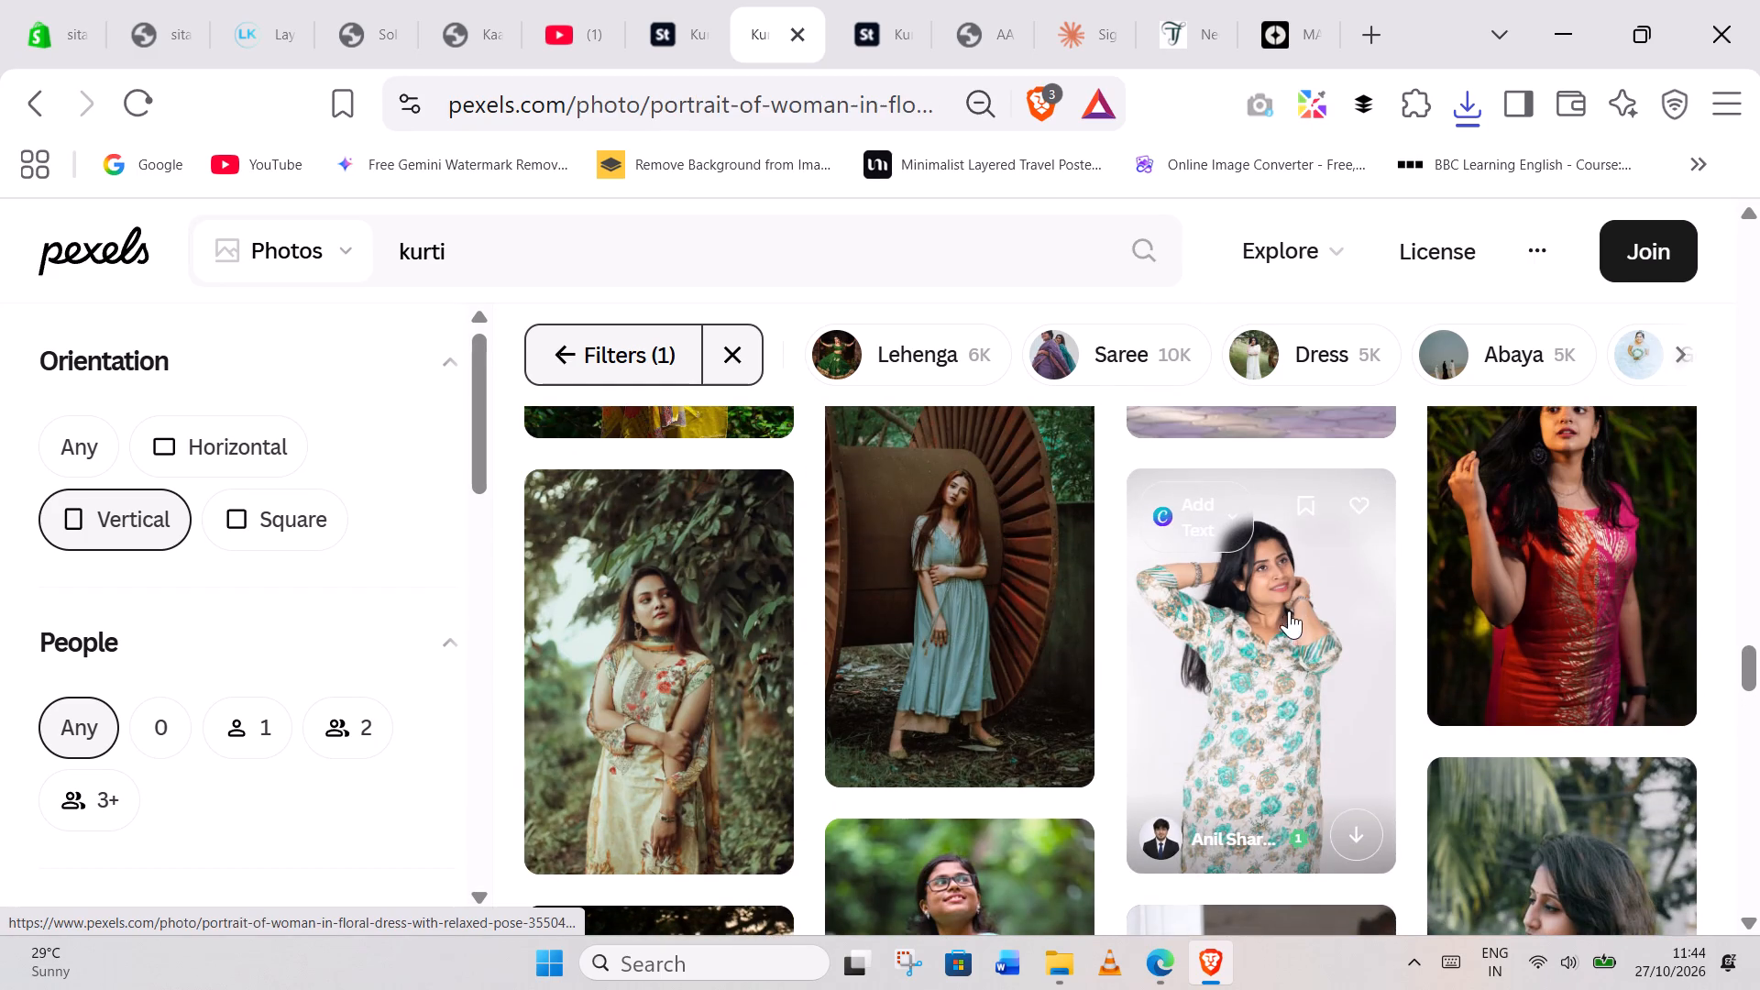
left_click(1483, 318)
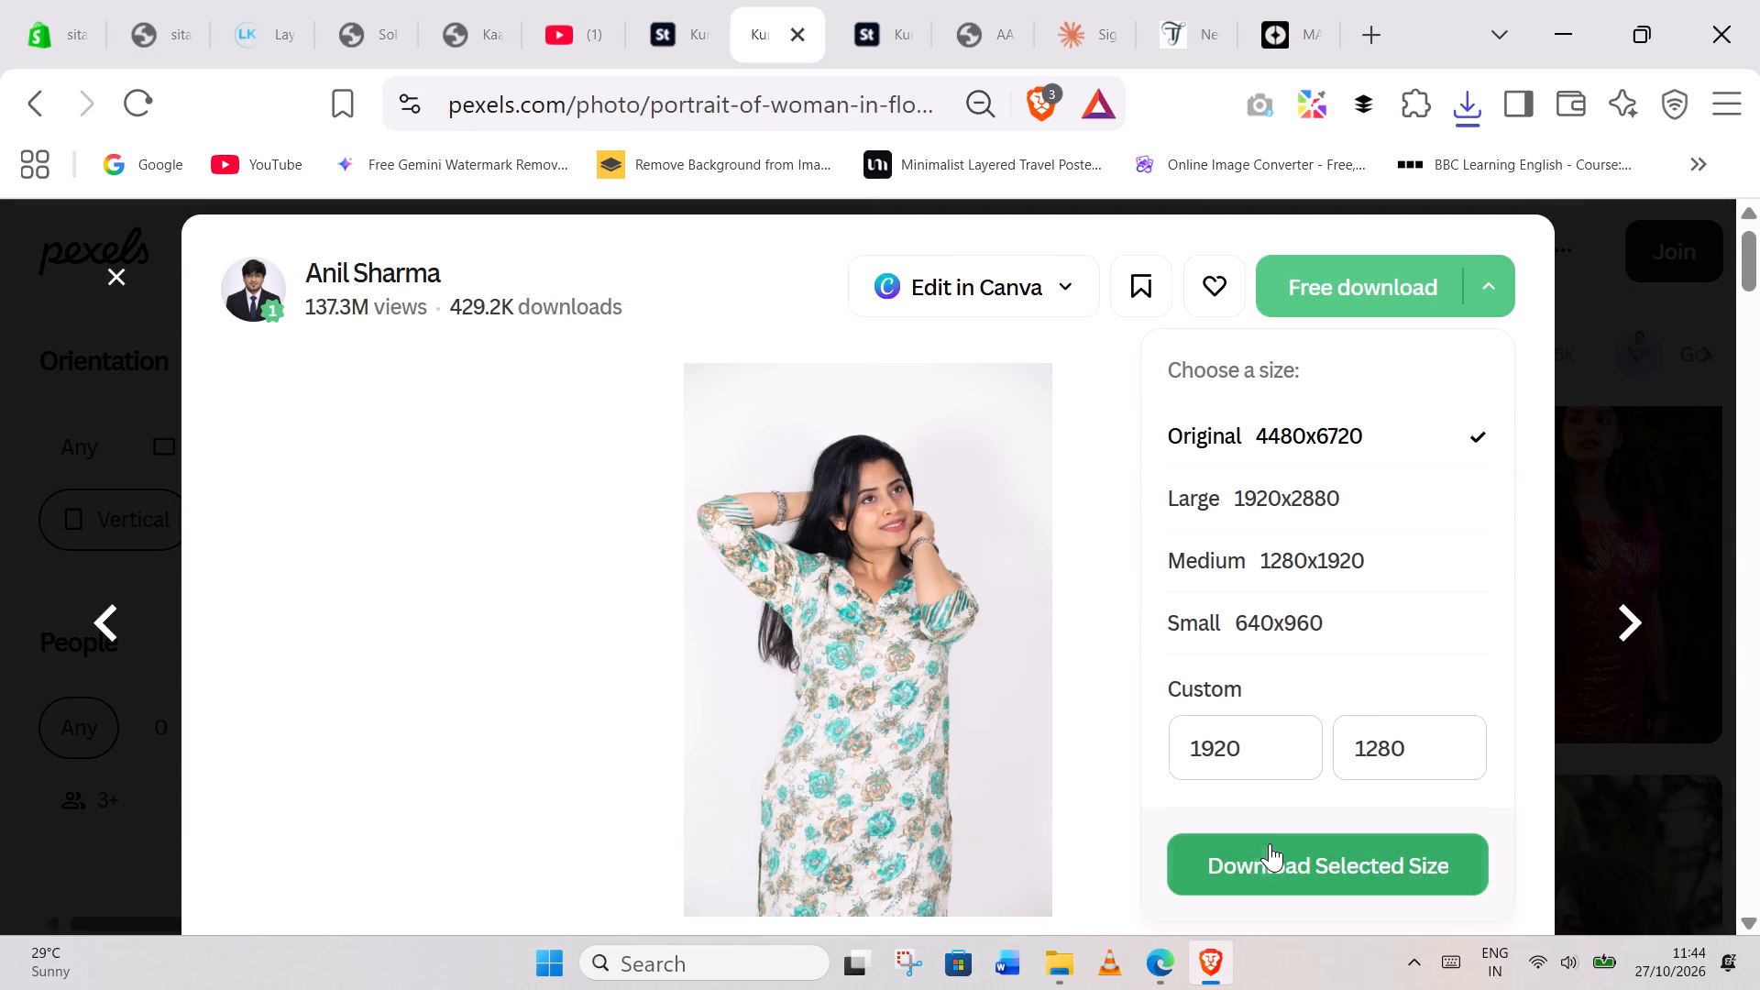
left_click(1270, 859)
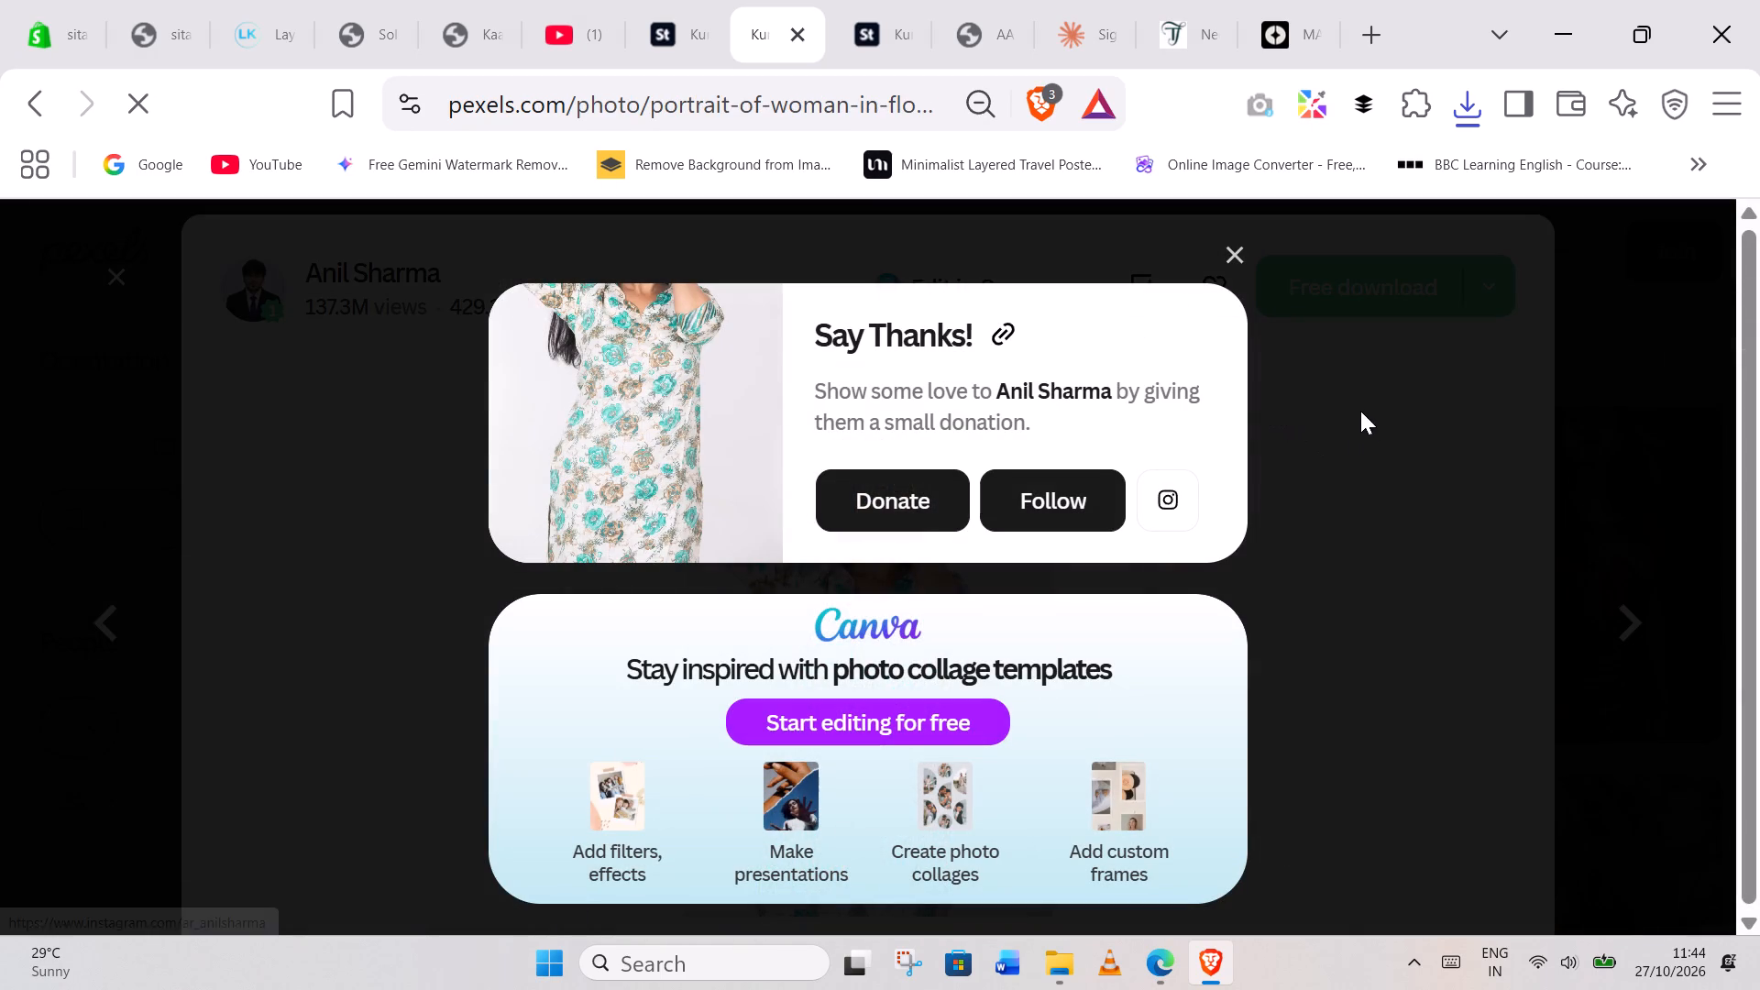
left_click(1445, 874)
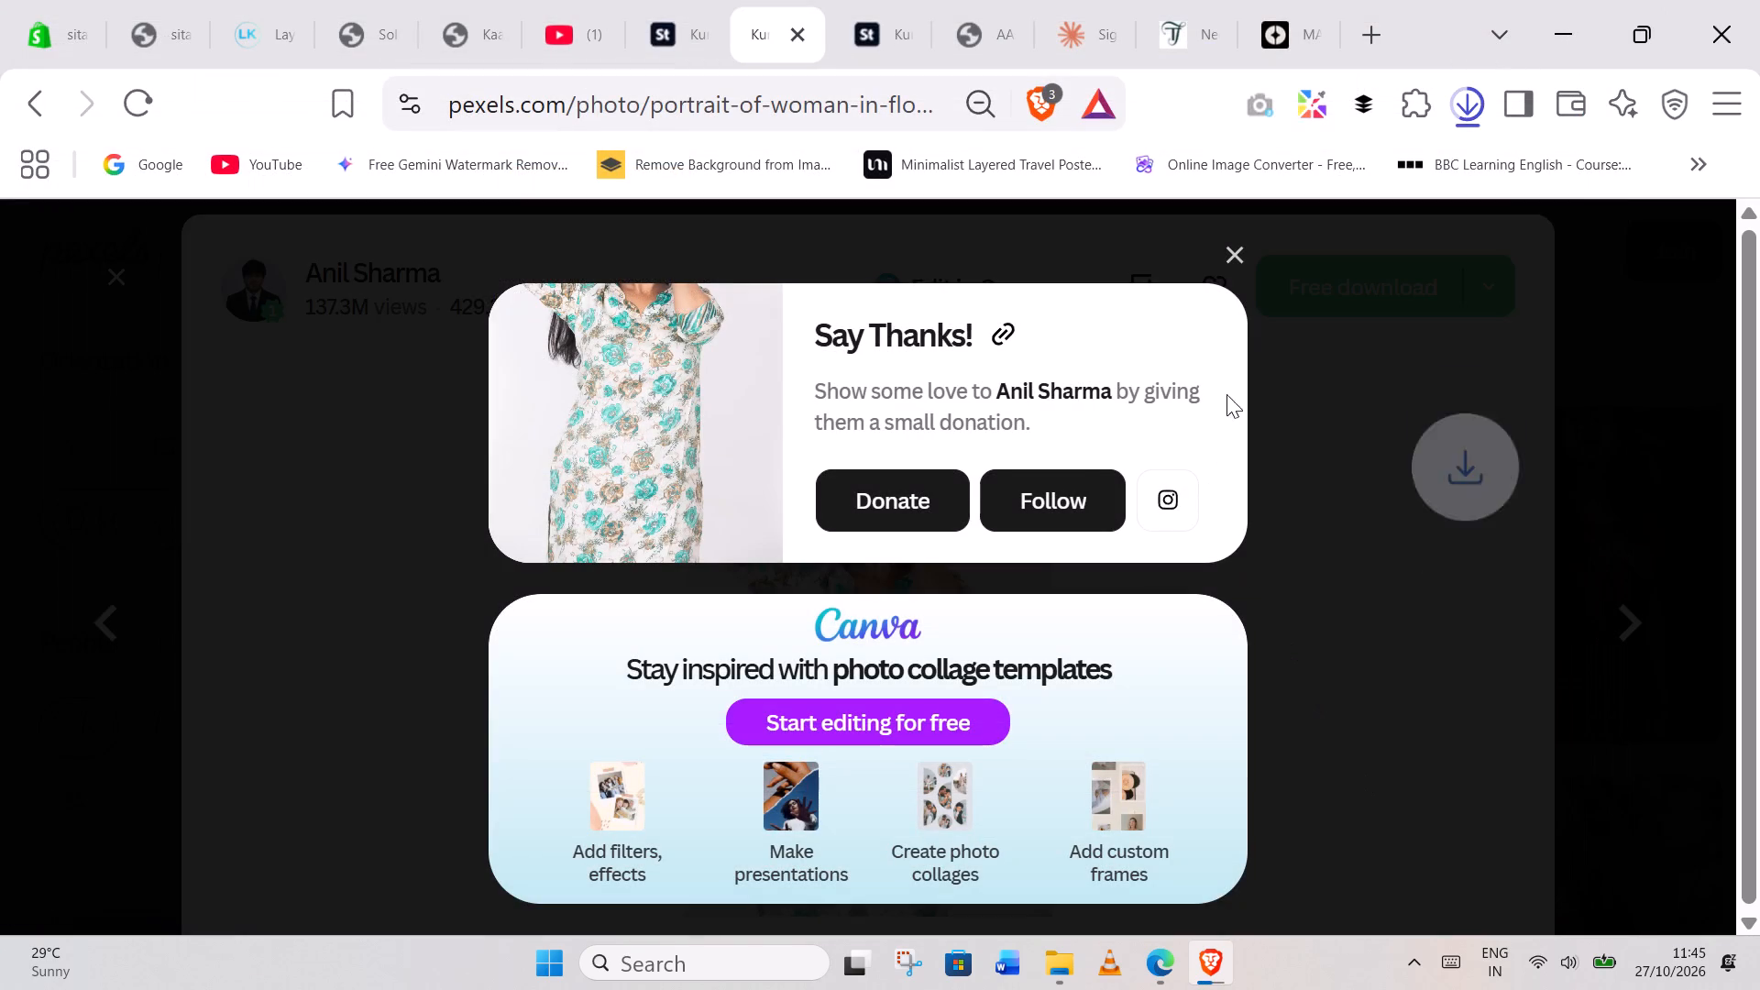
left_click(1233, 263)
left_click(108, 273)
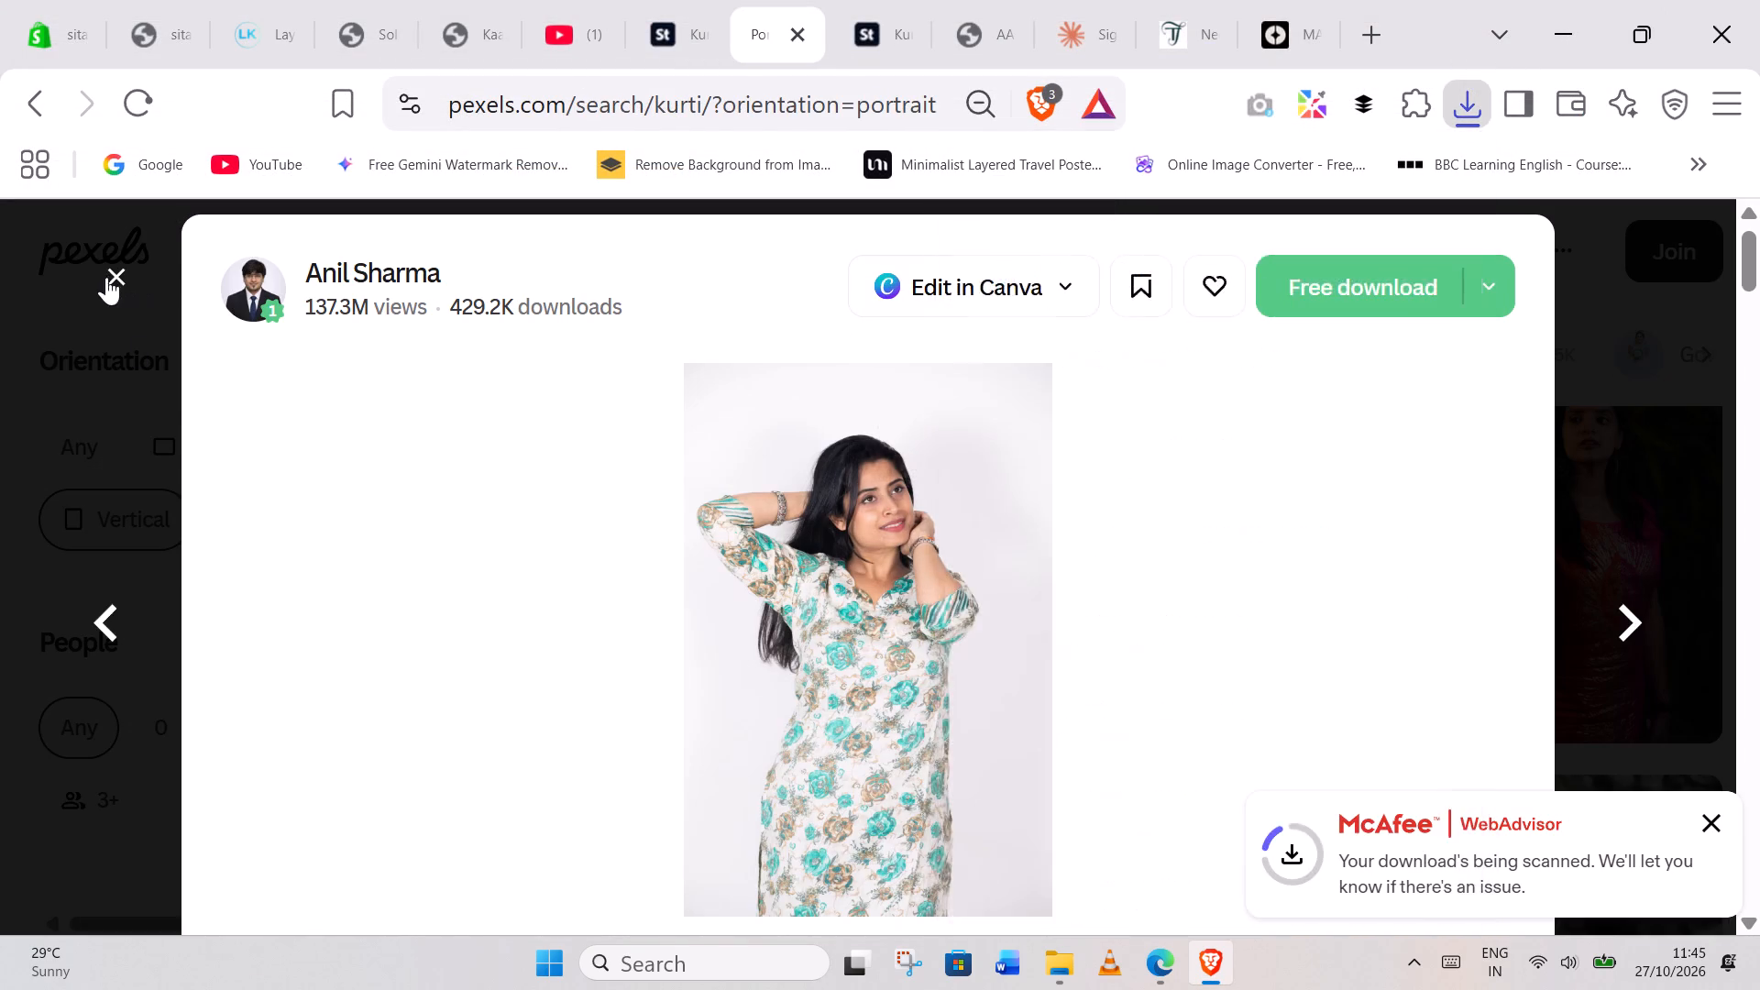
Find the vertical photo of the woman in a purple embroidered kurti holding pampas grass and download it at original 4000x6000 size.
scroll(942, 488, "down", 2)
scroll(1219, 589, "down", 2)
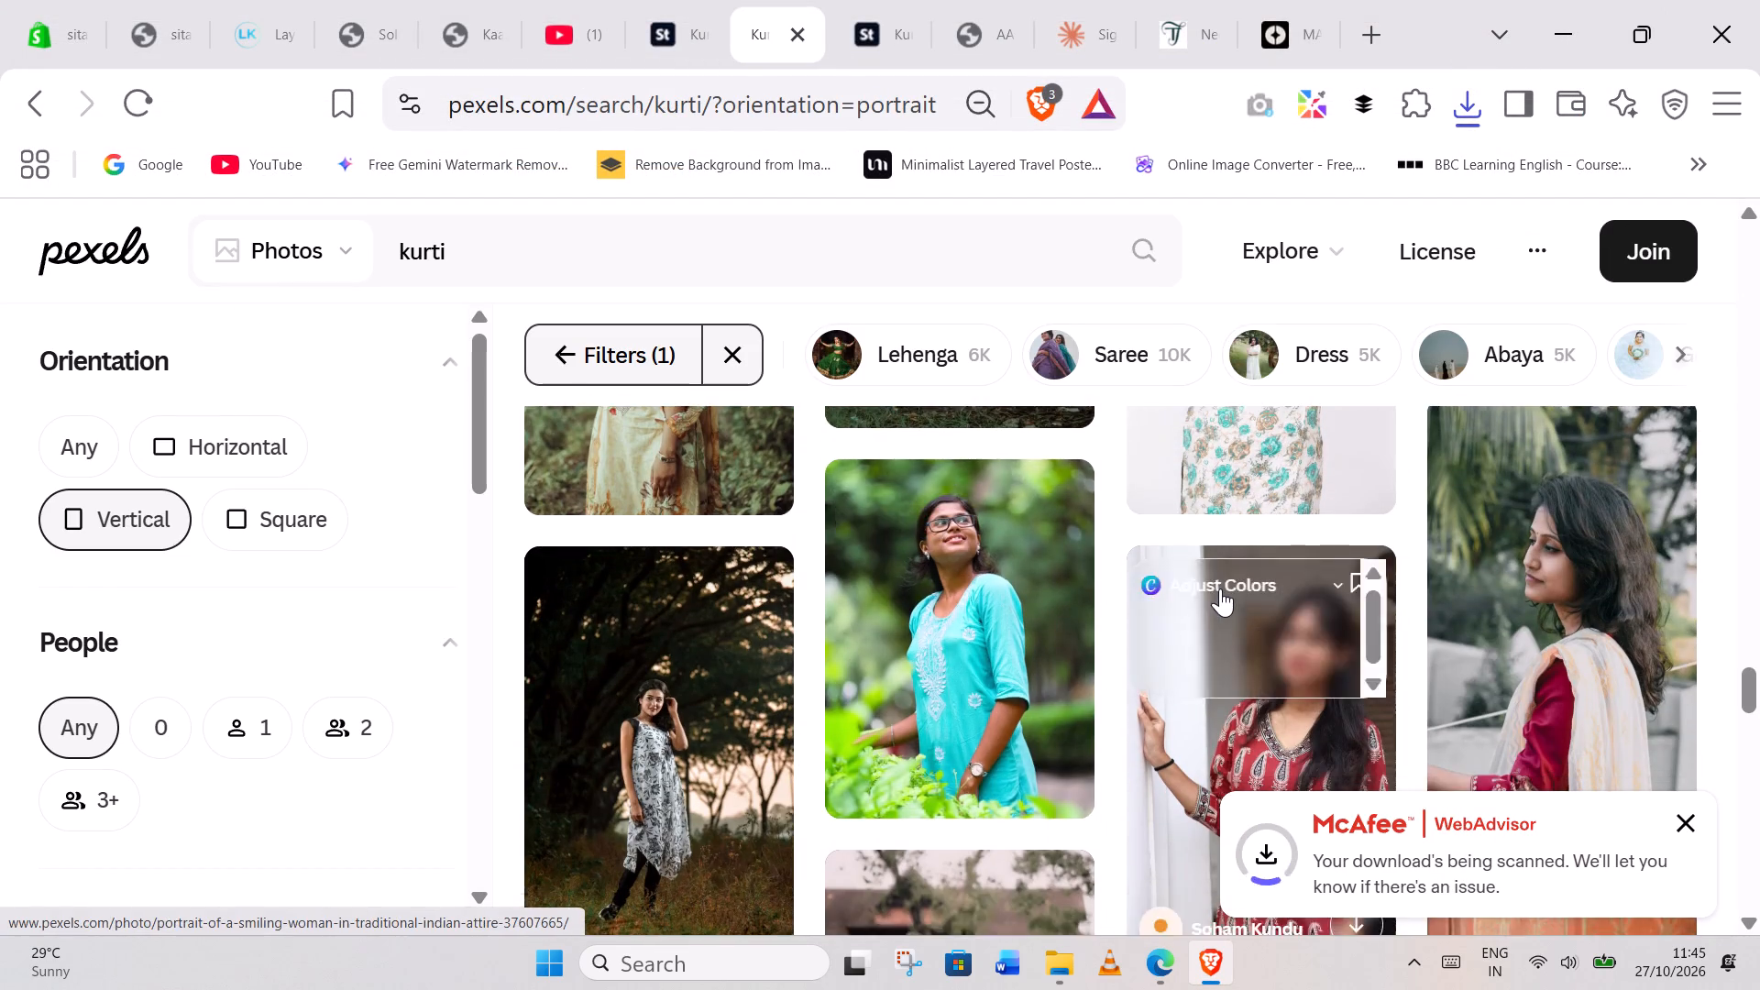
scroll(1372, 632, "down", 1)
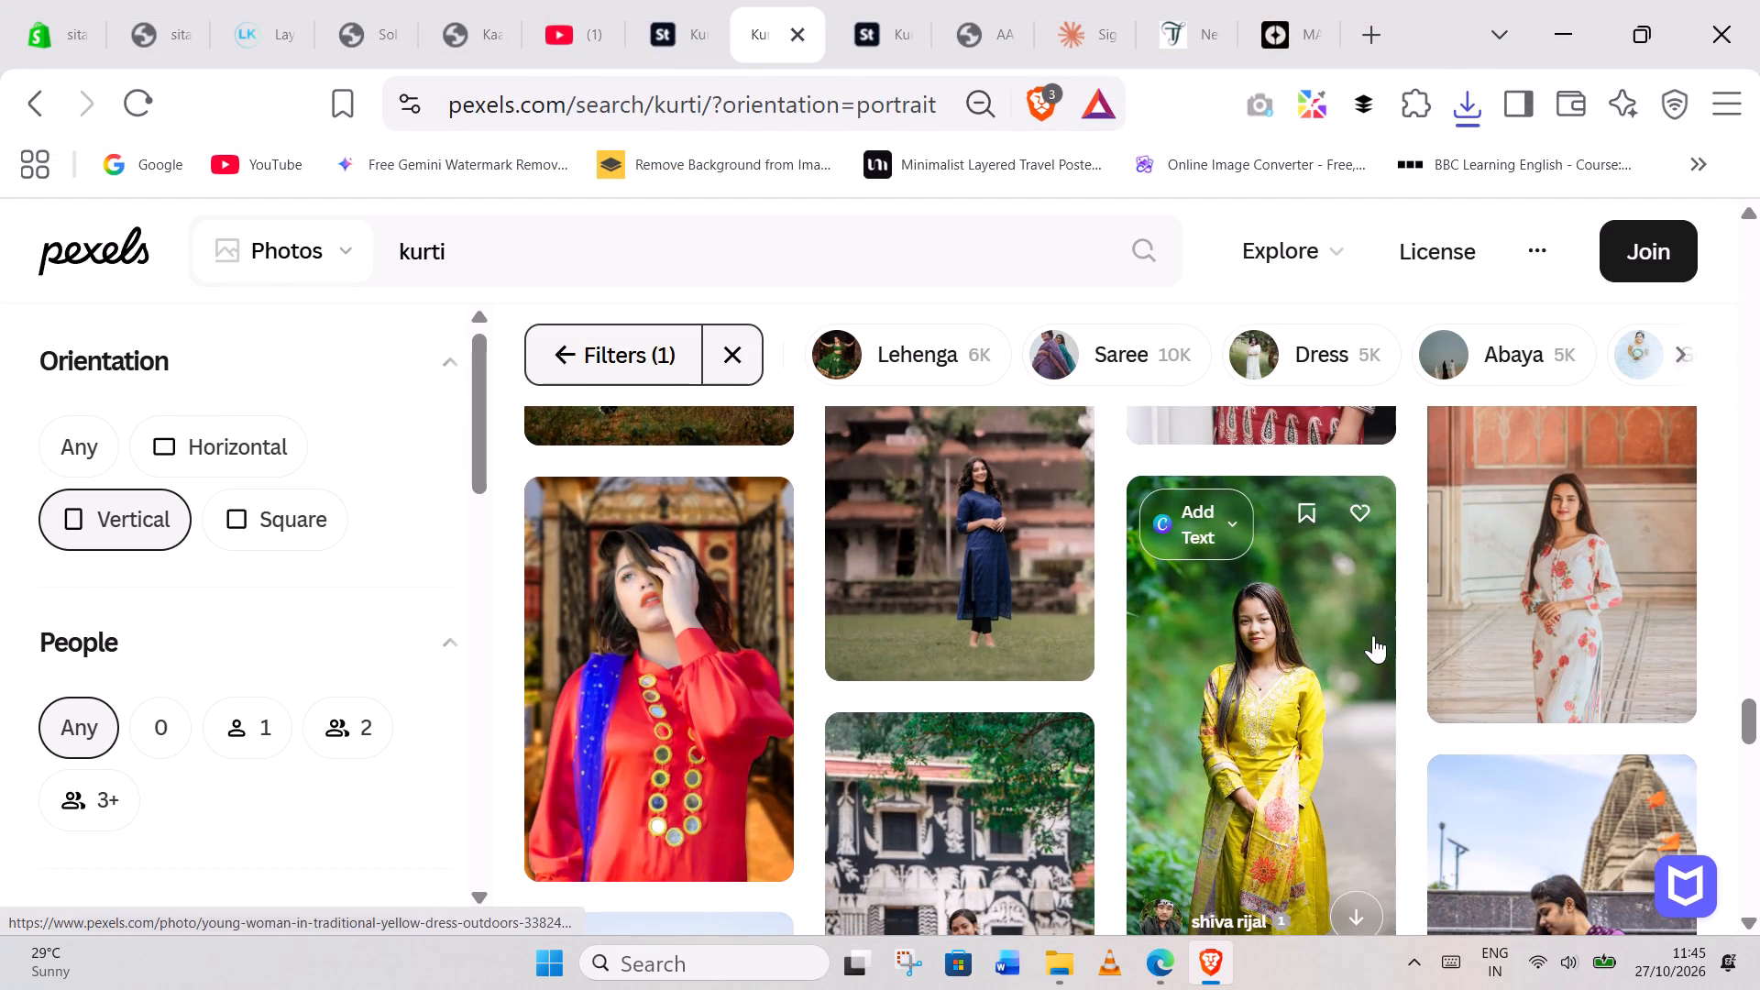
scroll(1236, 624, "down", 3)
scroll(1236, 624, "up", 2)
scroll(1236, 624, "down", 6)
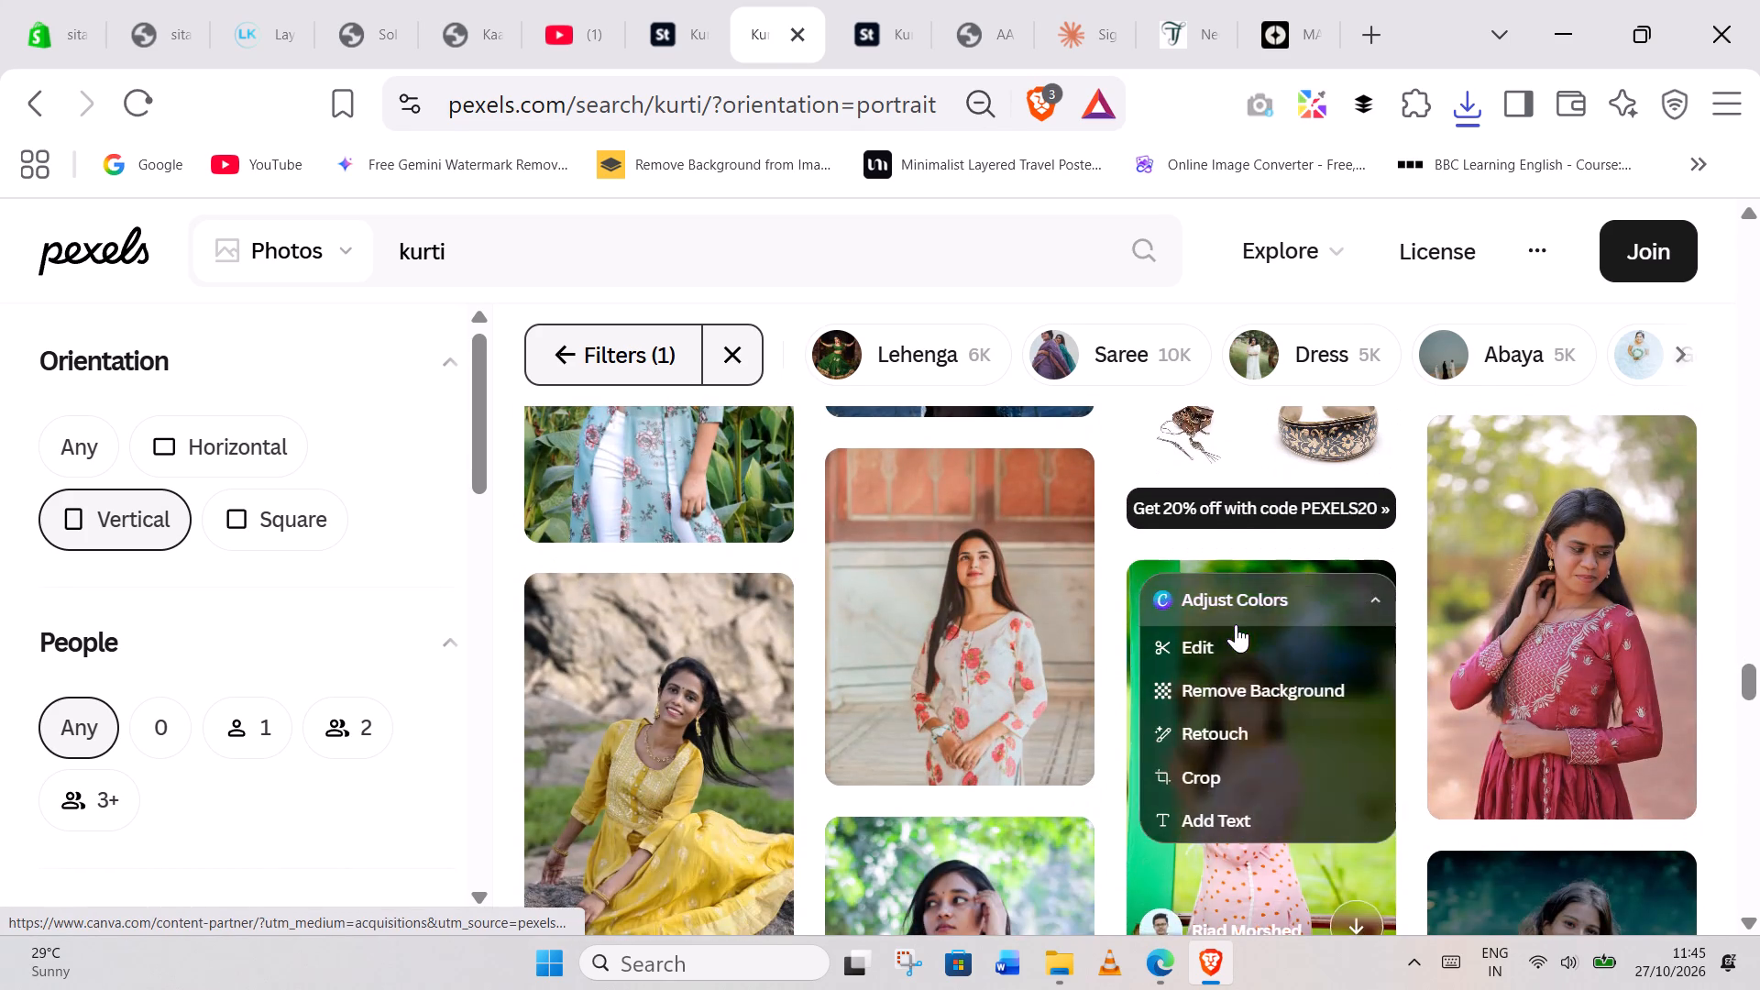
scroll(923, 619, "down", 2)
scroll(927, 619, "up", 1)
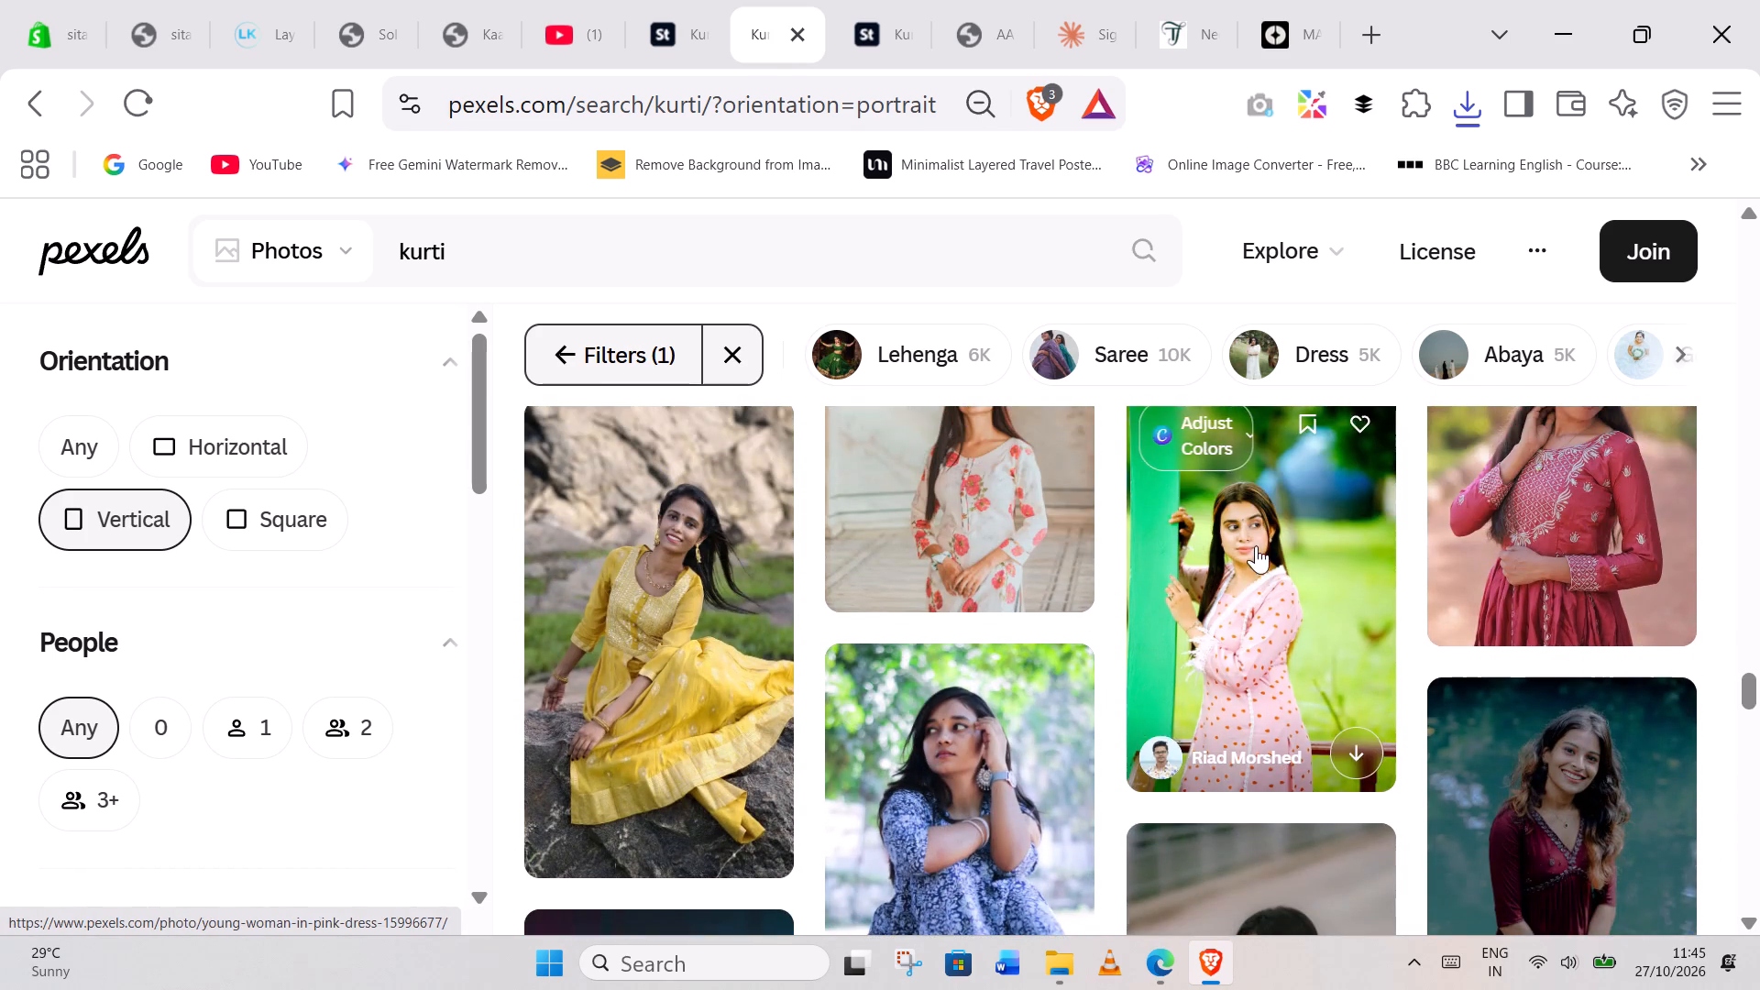
scroll(1270, 578, "down", 3)
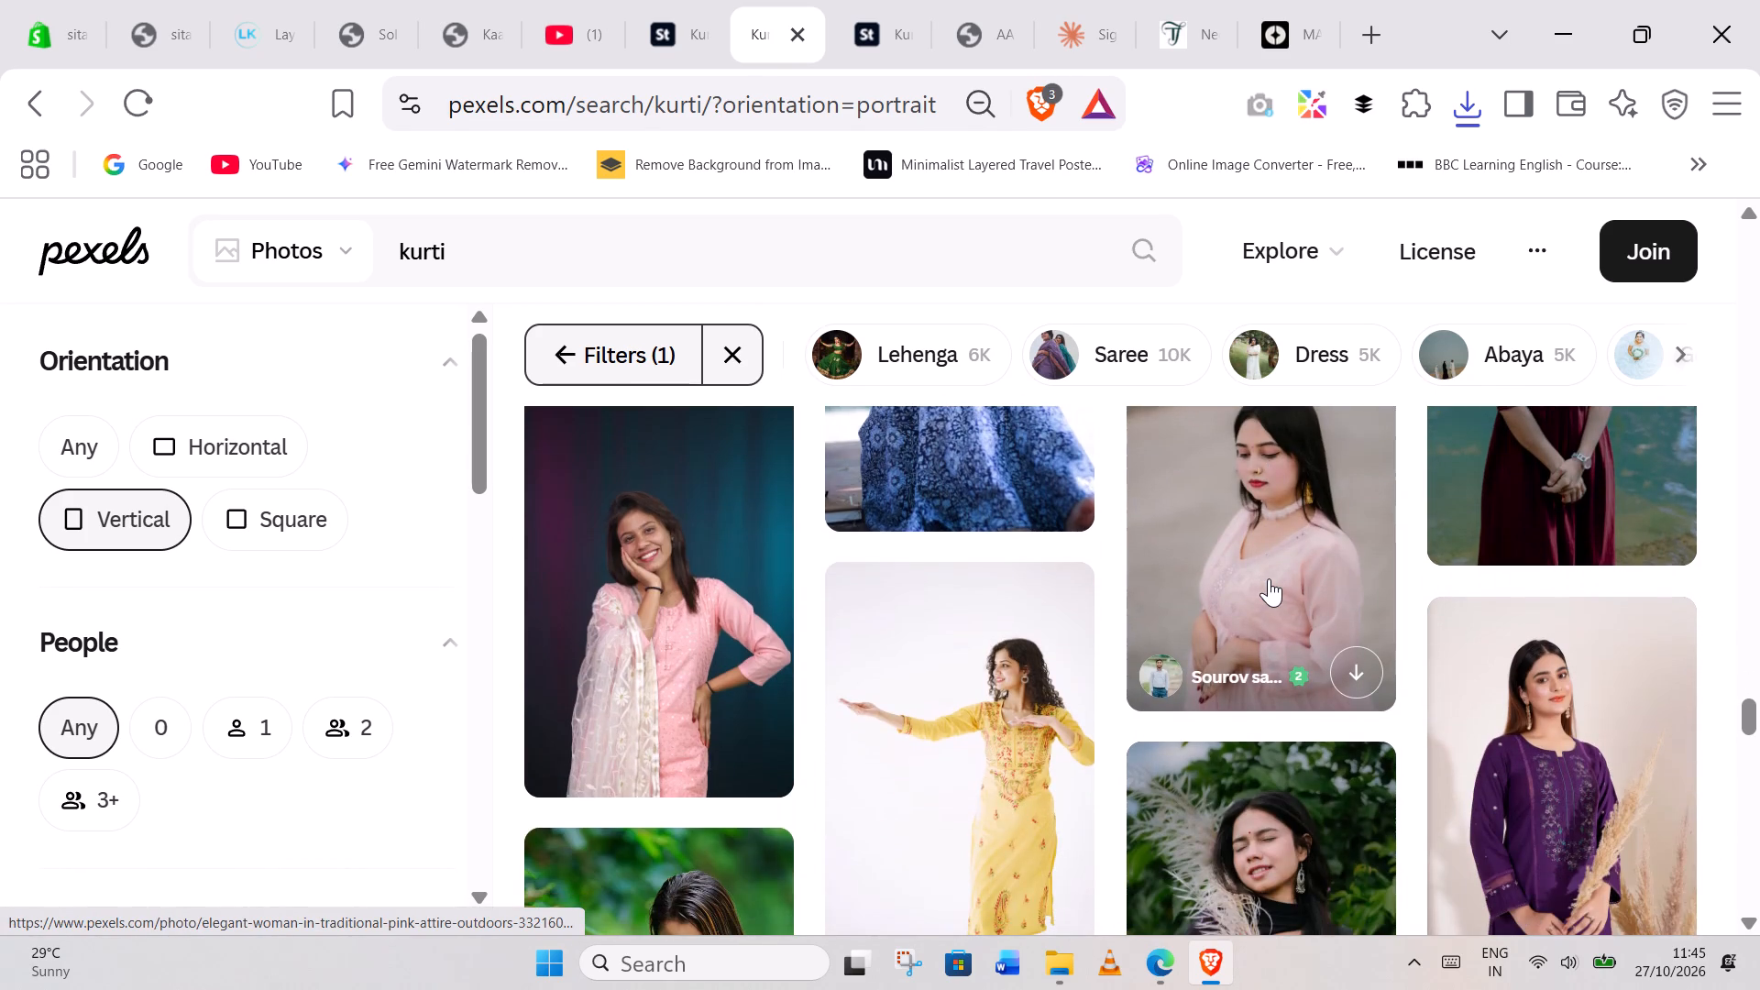
scroll(1269, 578, "down", 3)
scroll(1269, 578, "up", 2)
scroll(1269, 578, "down", 2)
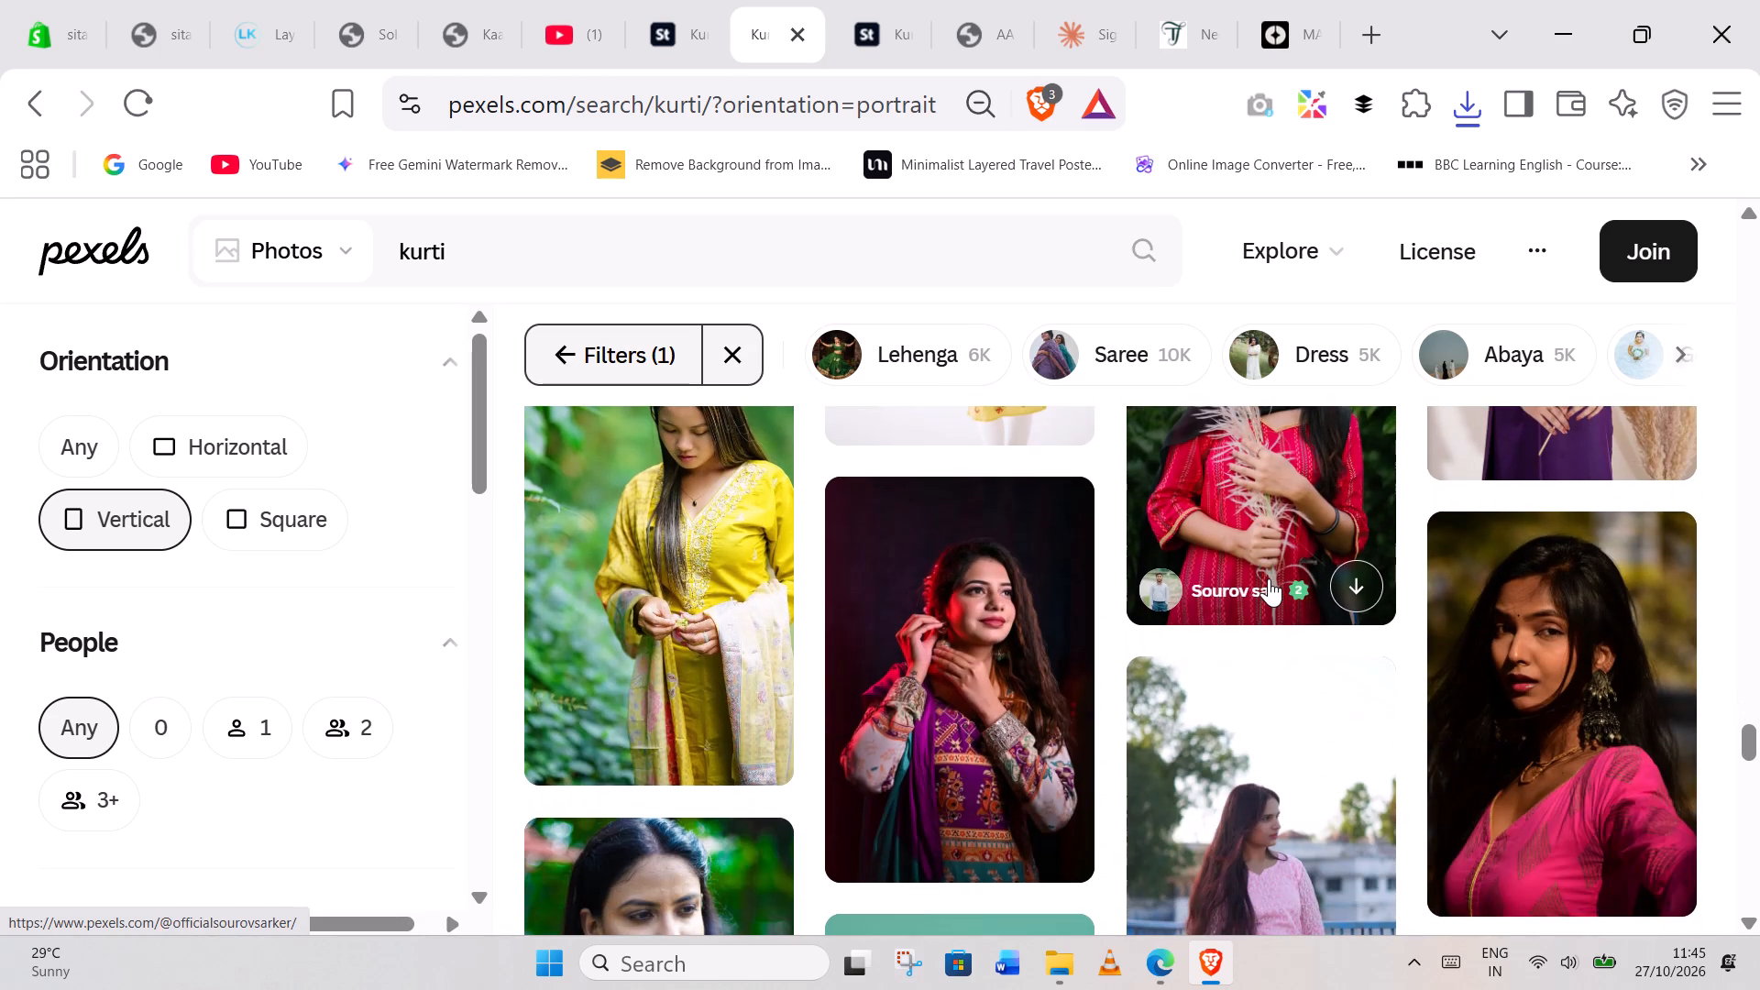
scroll(1428, 720, "down", 3)
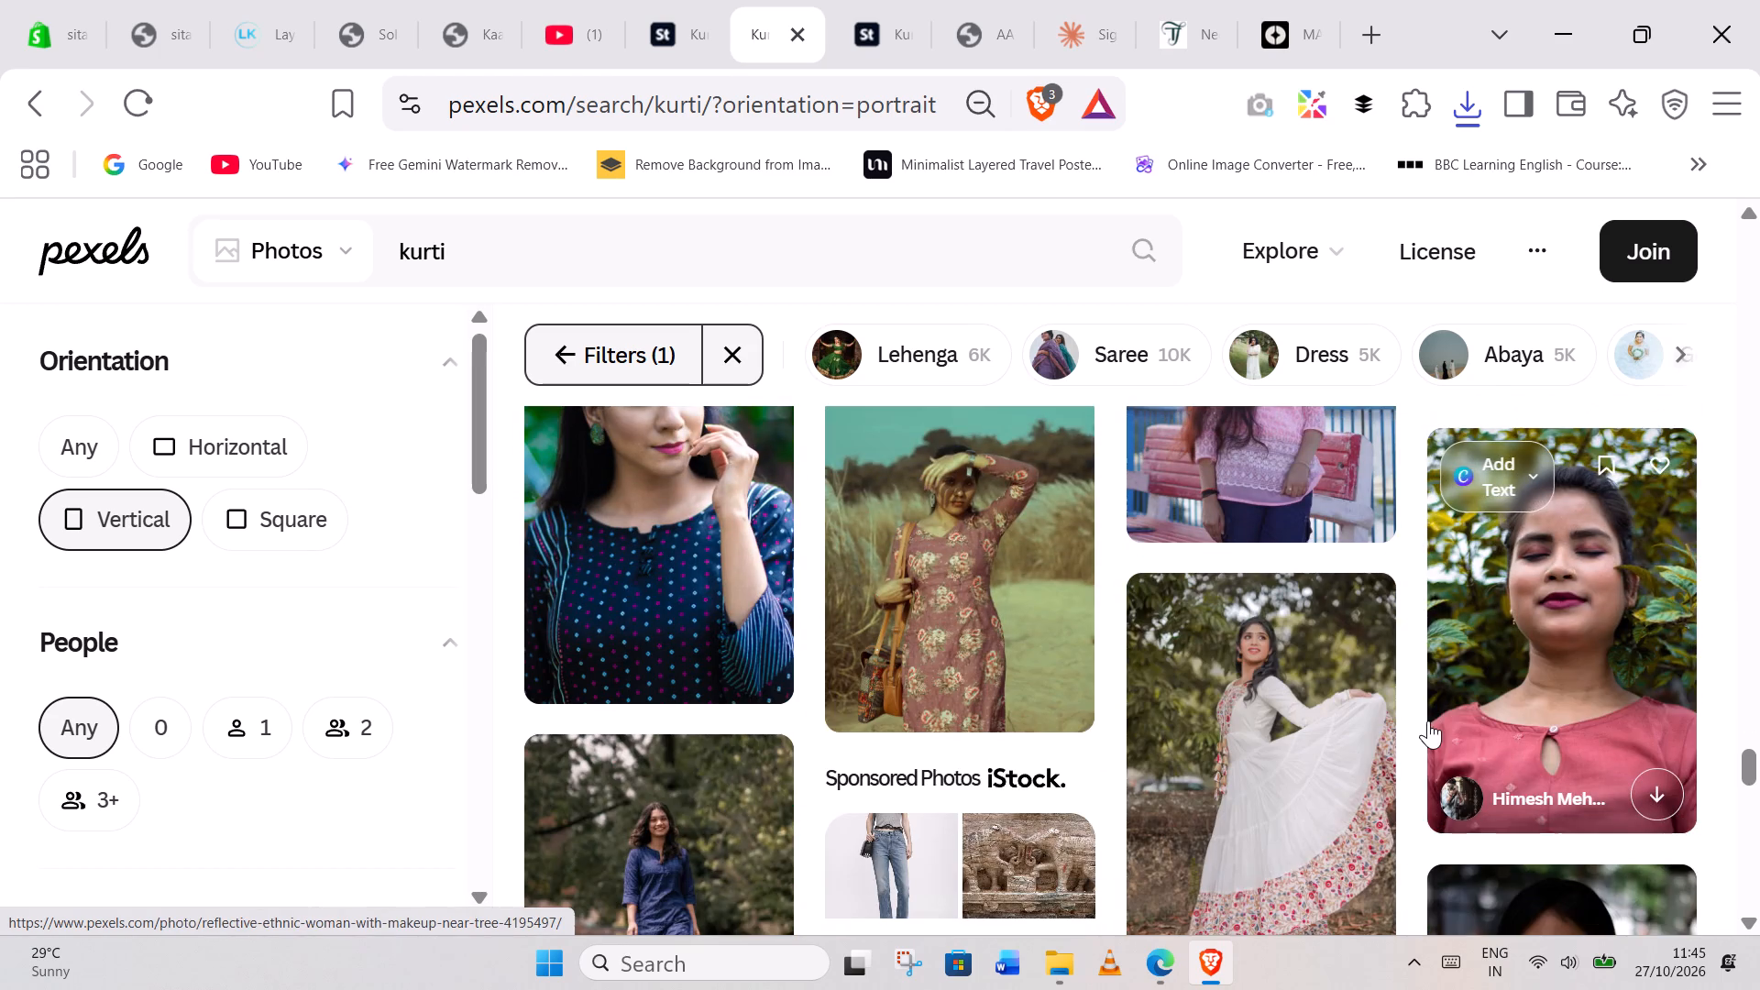
scroll(1184, 680, "up", 2)
scroll(1026, 667, "down", 4)
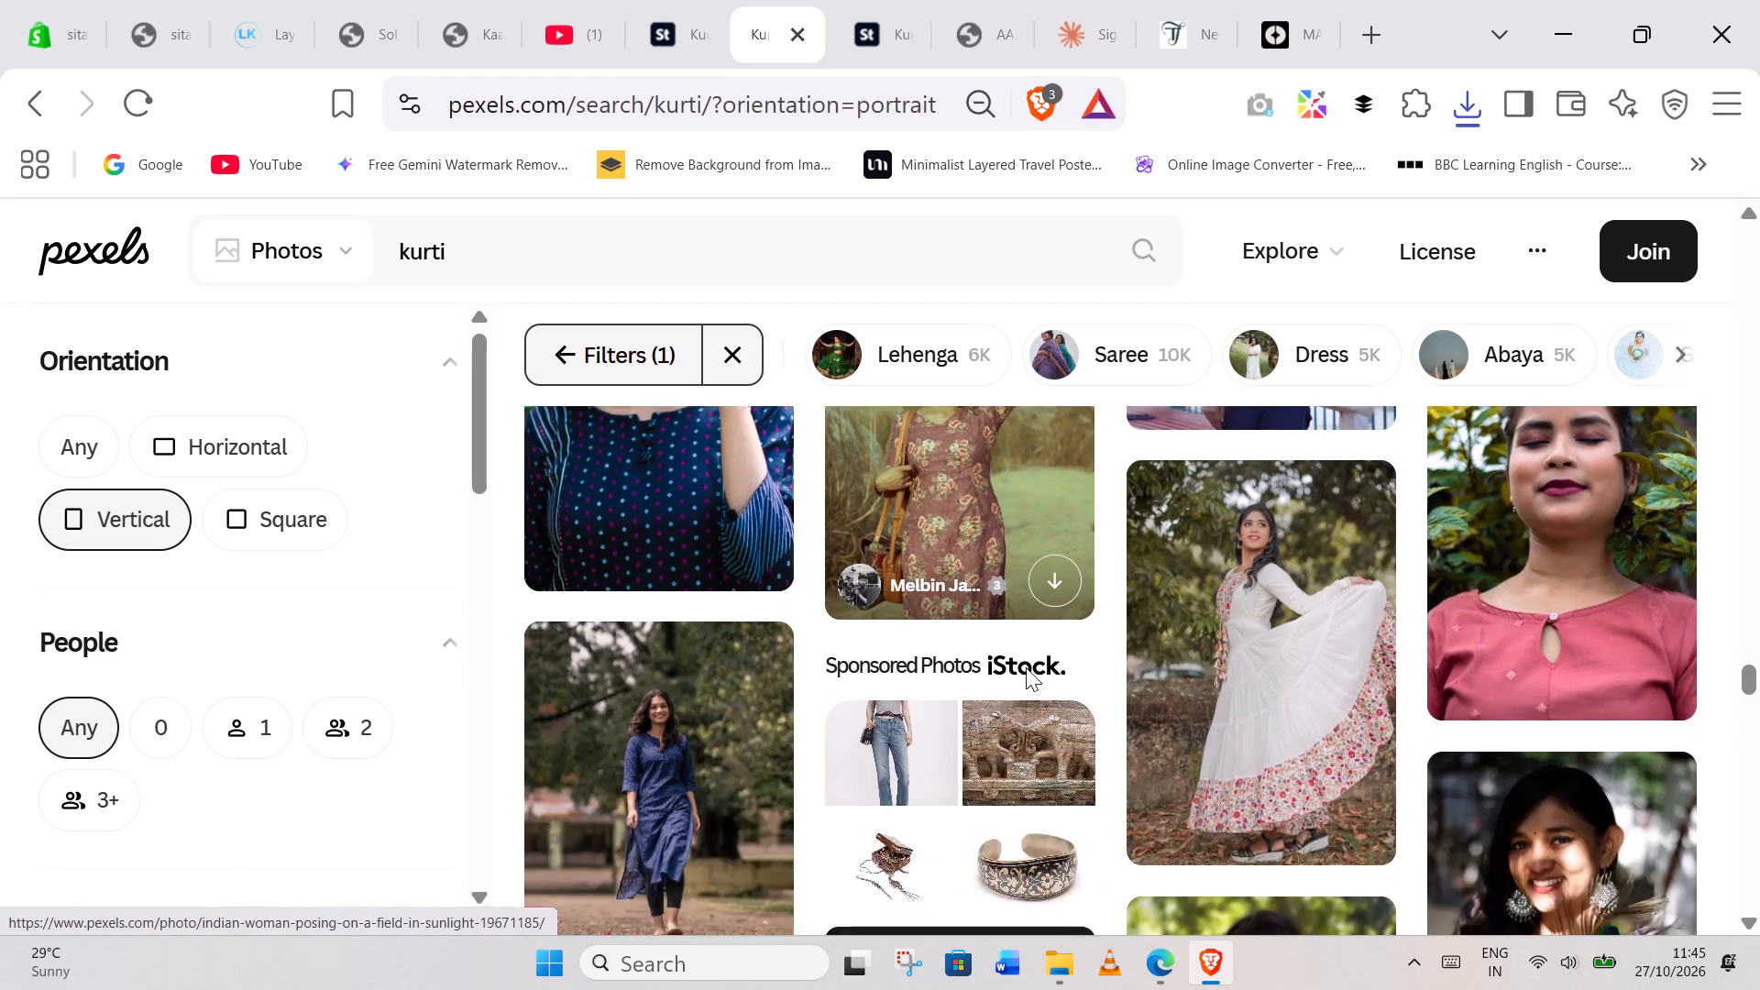
scroll(1157, 686, "up", 6)
scroll(1230, 683, "up", 1)
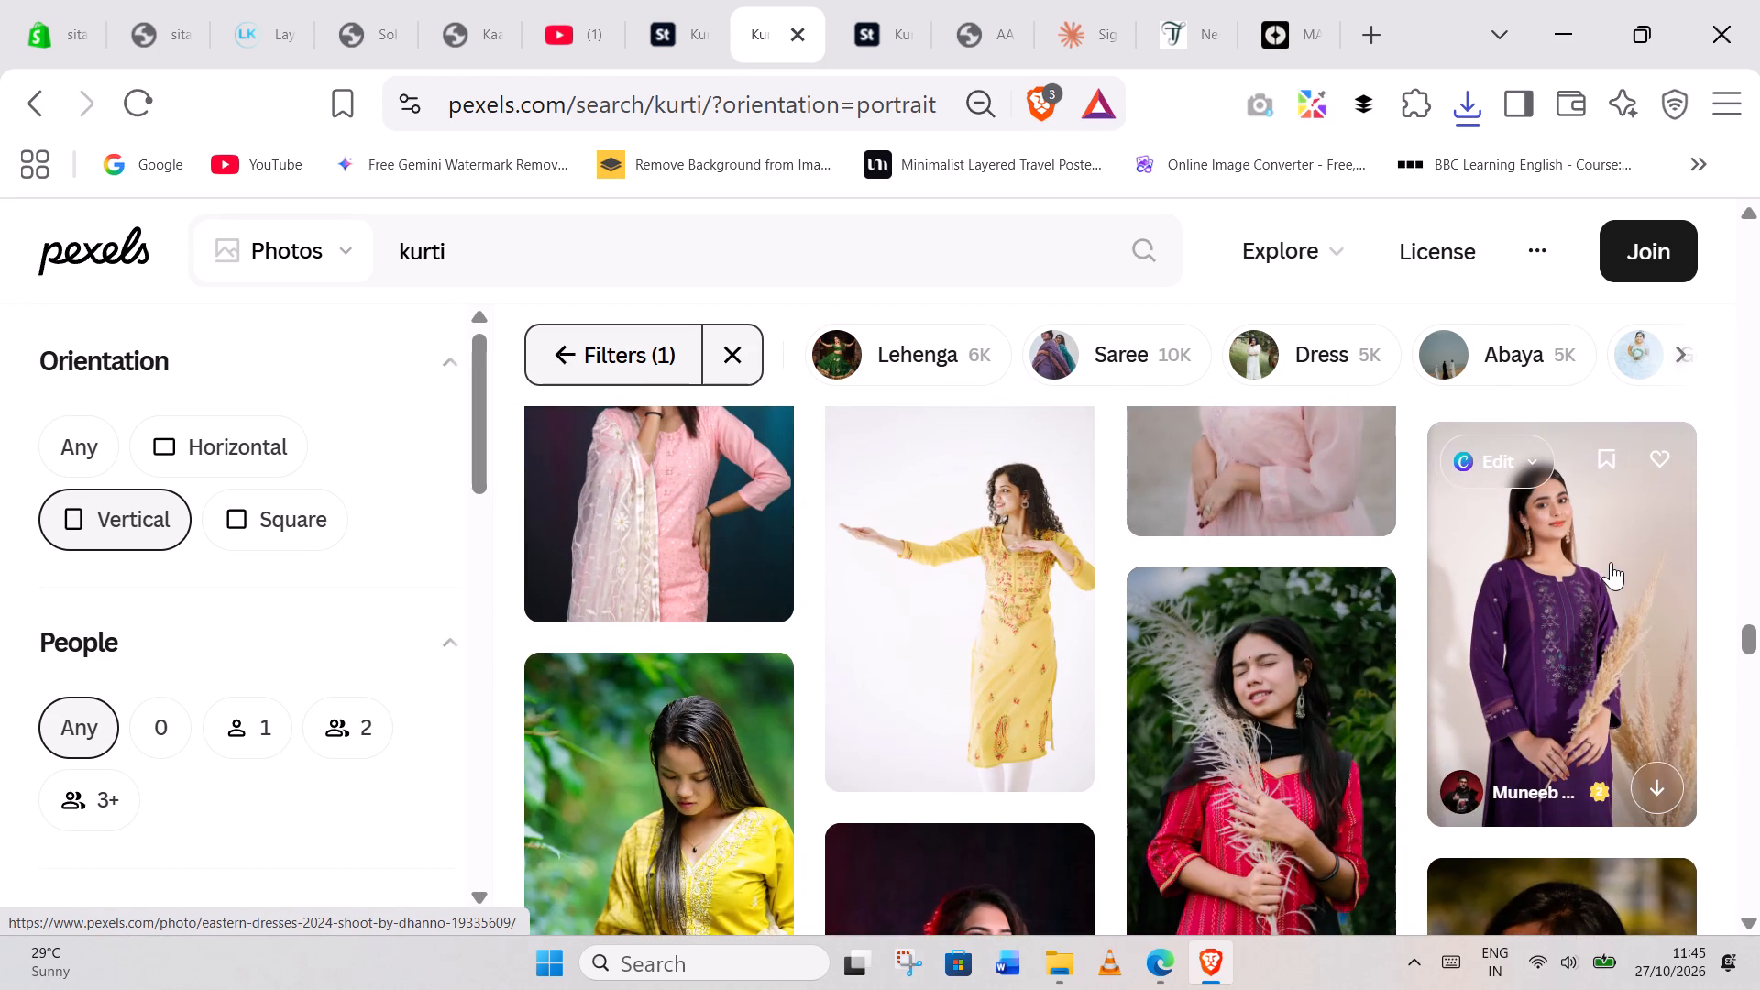
left_click(1611, 562)
left_click(1483, 302)
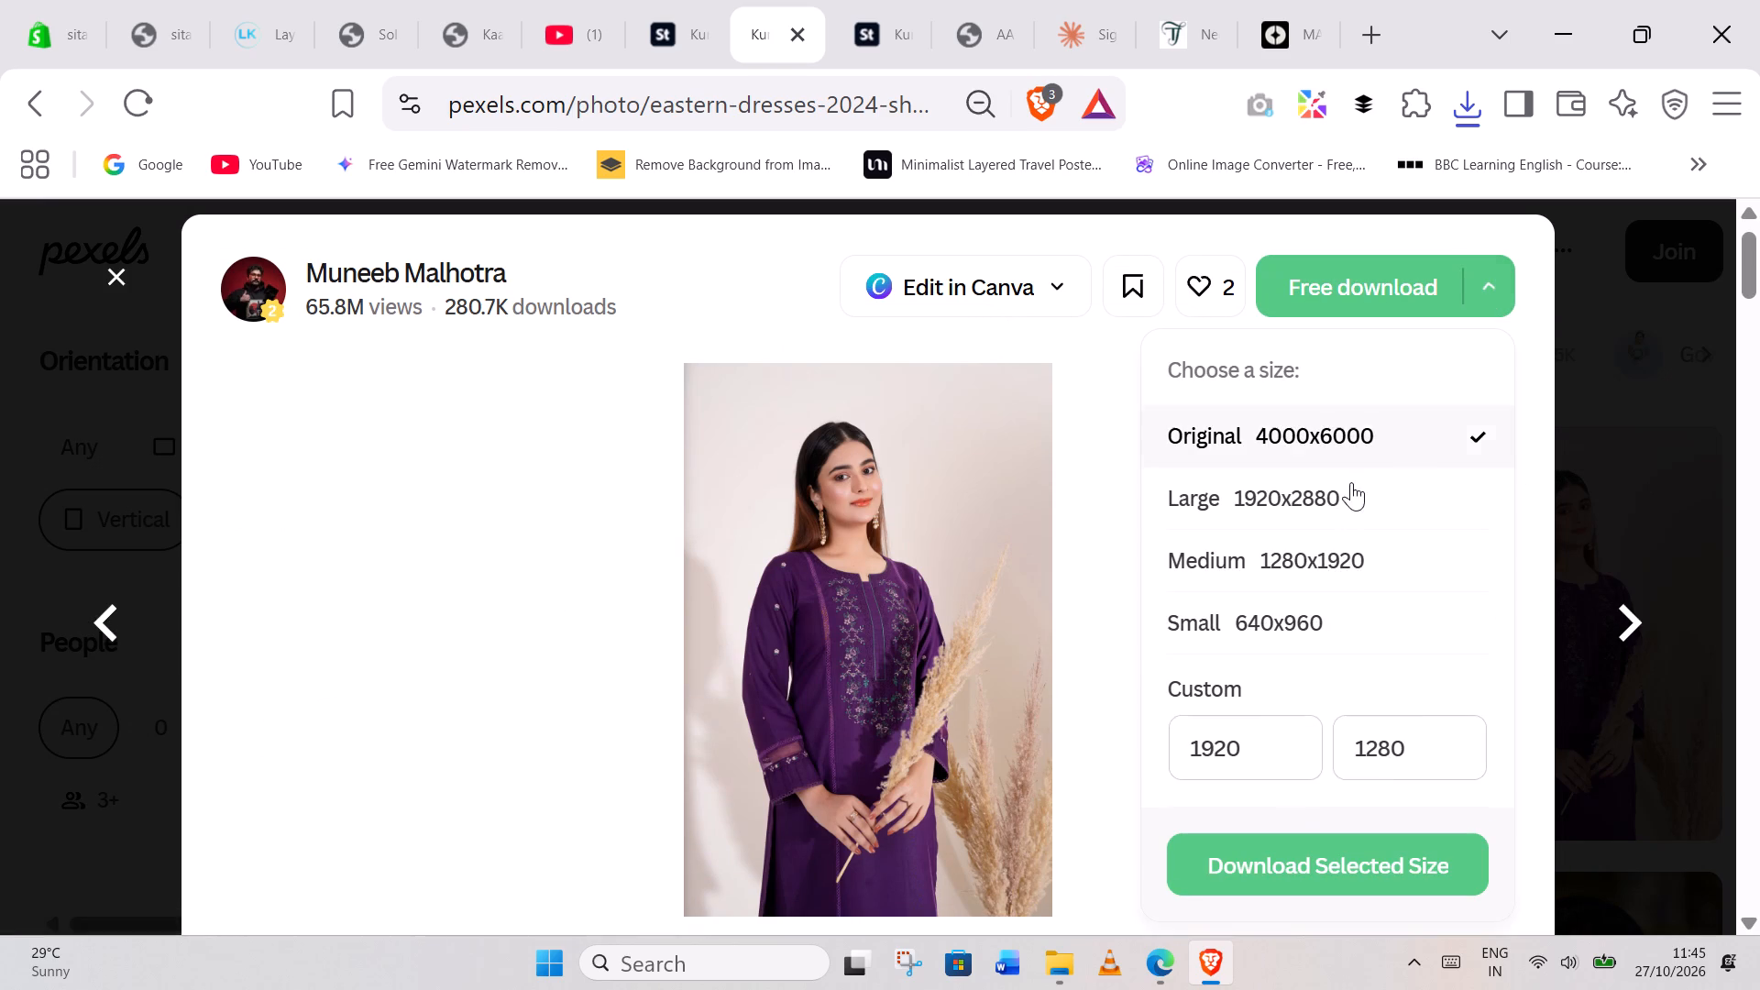
left_click(1320, 849)
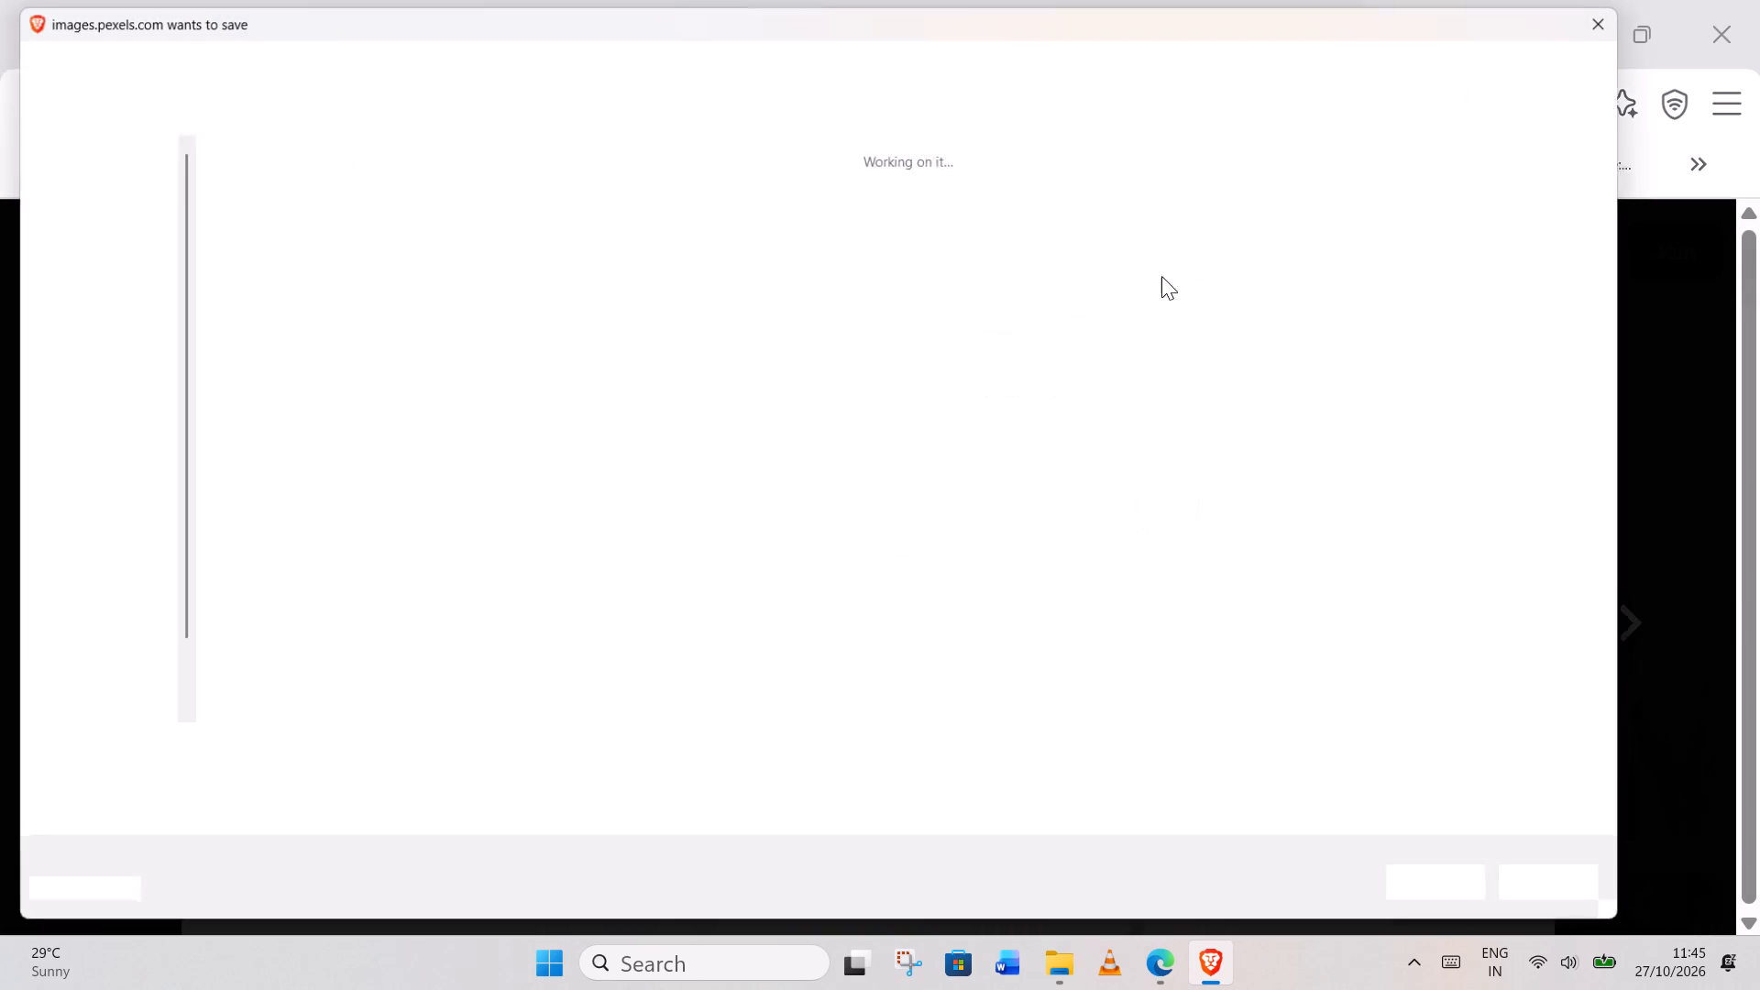
left_click(1451, 899)
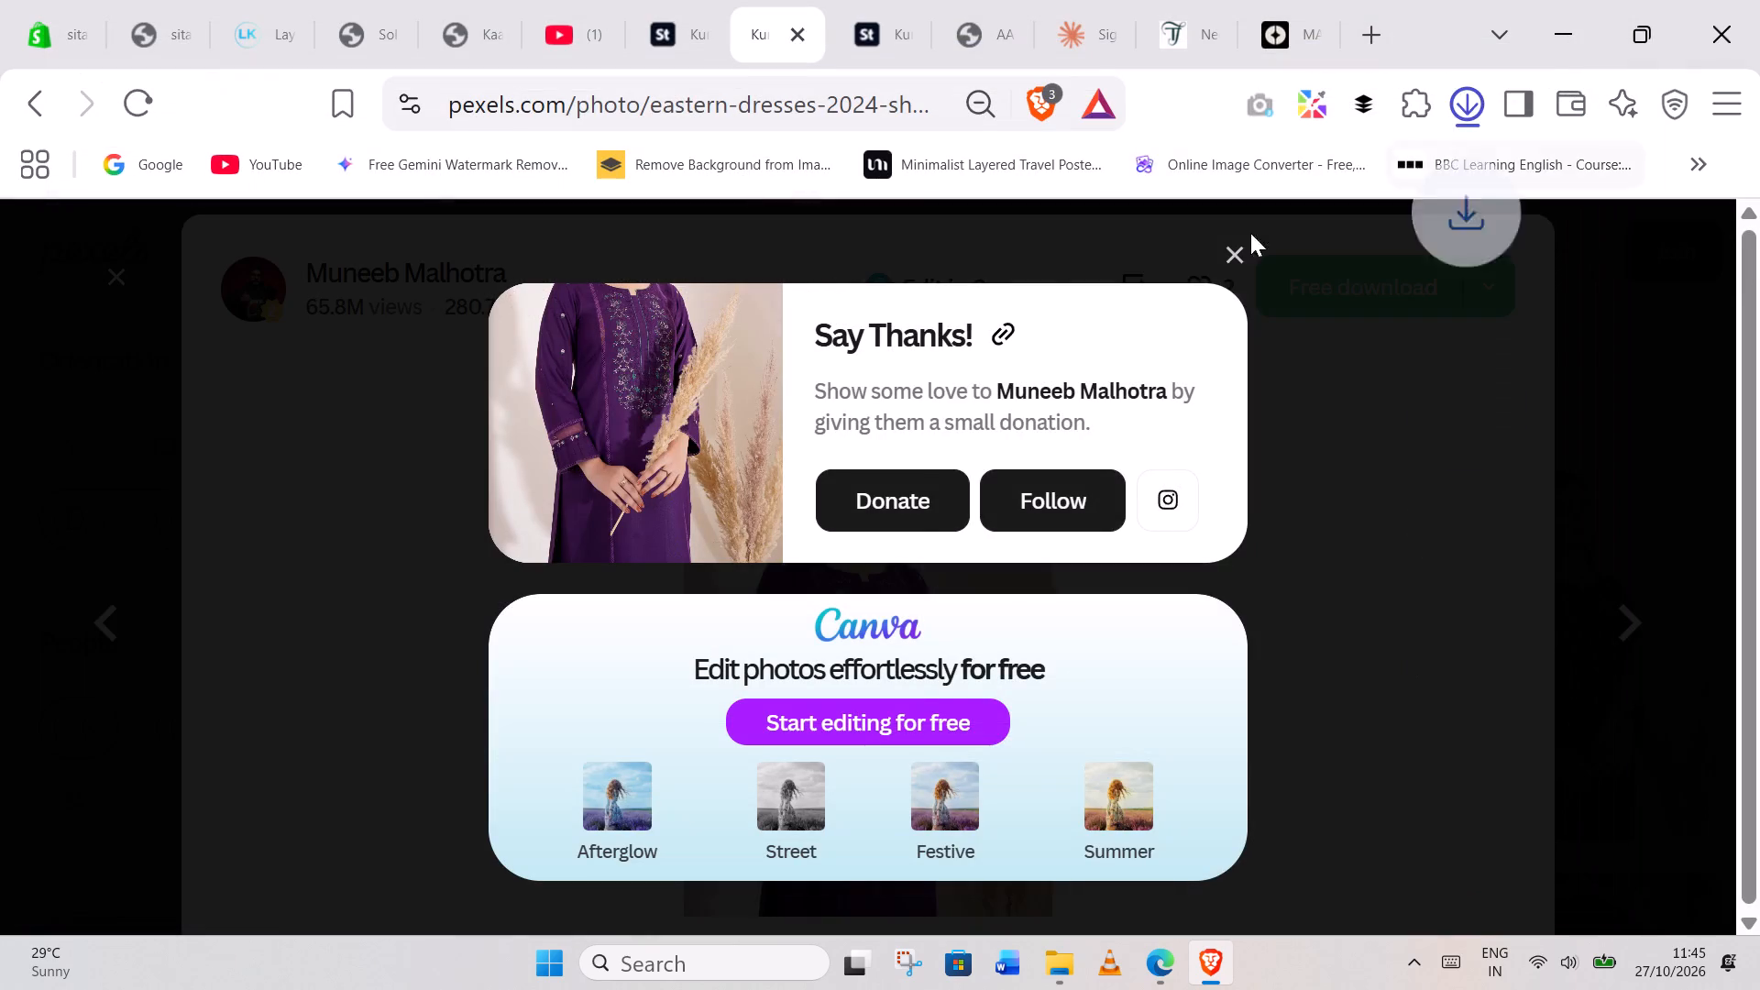
left_click(500, 254)
left_click(130, 276)
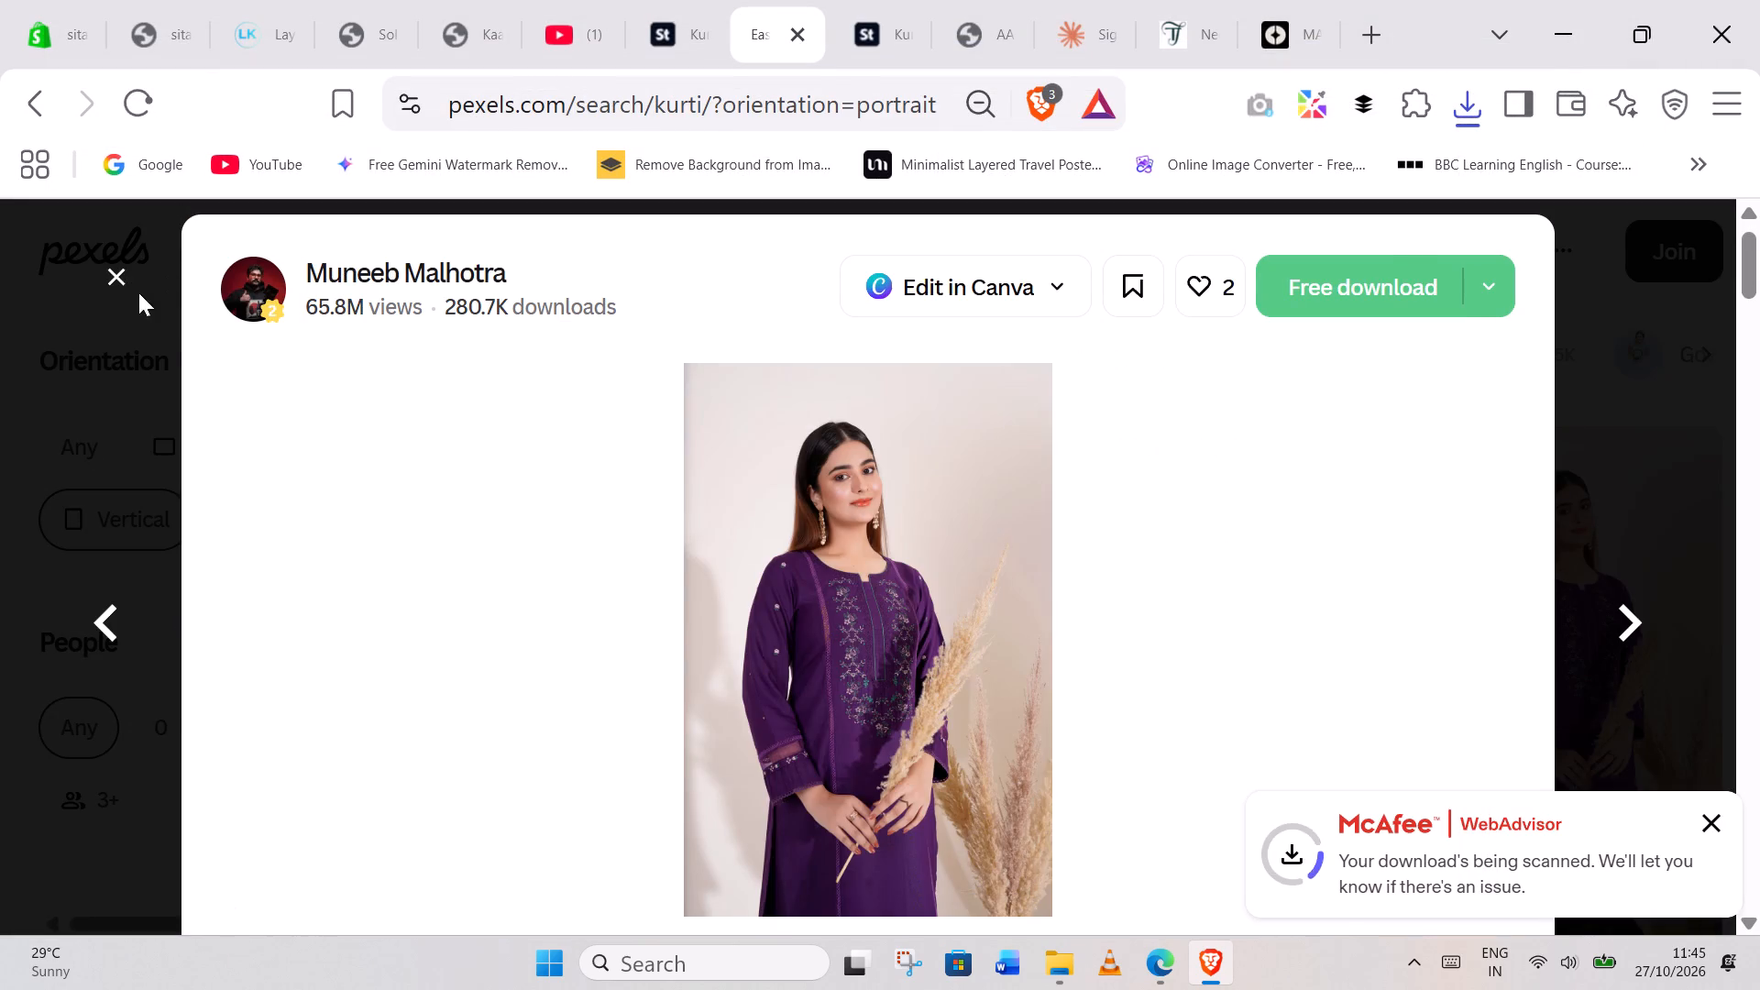
Find the vertical photo of the curly-haired woman in a maroon printed kurti, one hand raised near her shoulder, and download it to the Music folder.
scroll(626, 507, "down", 6)
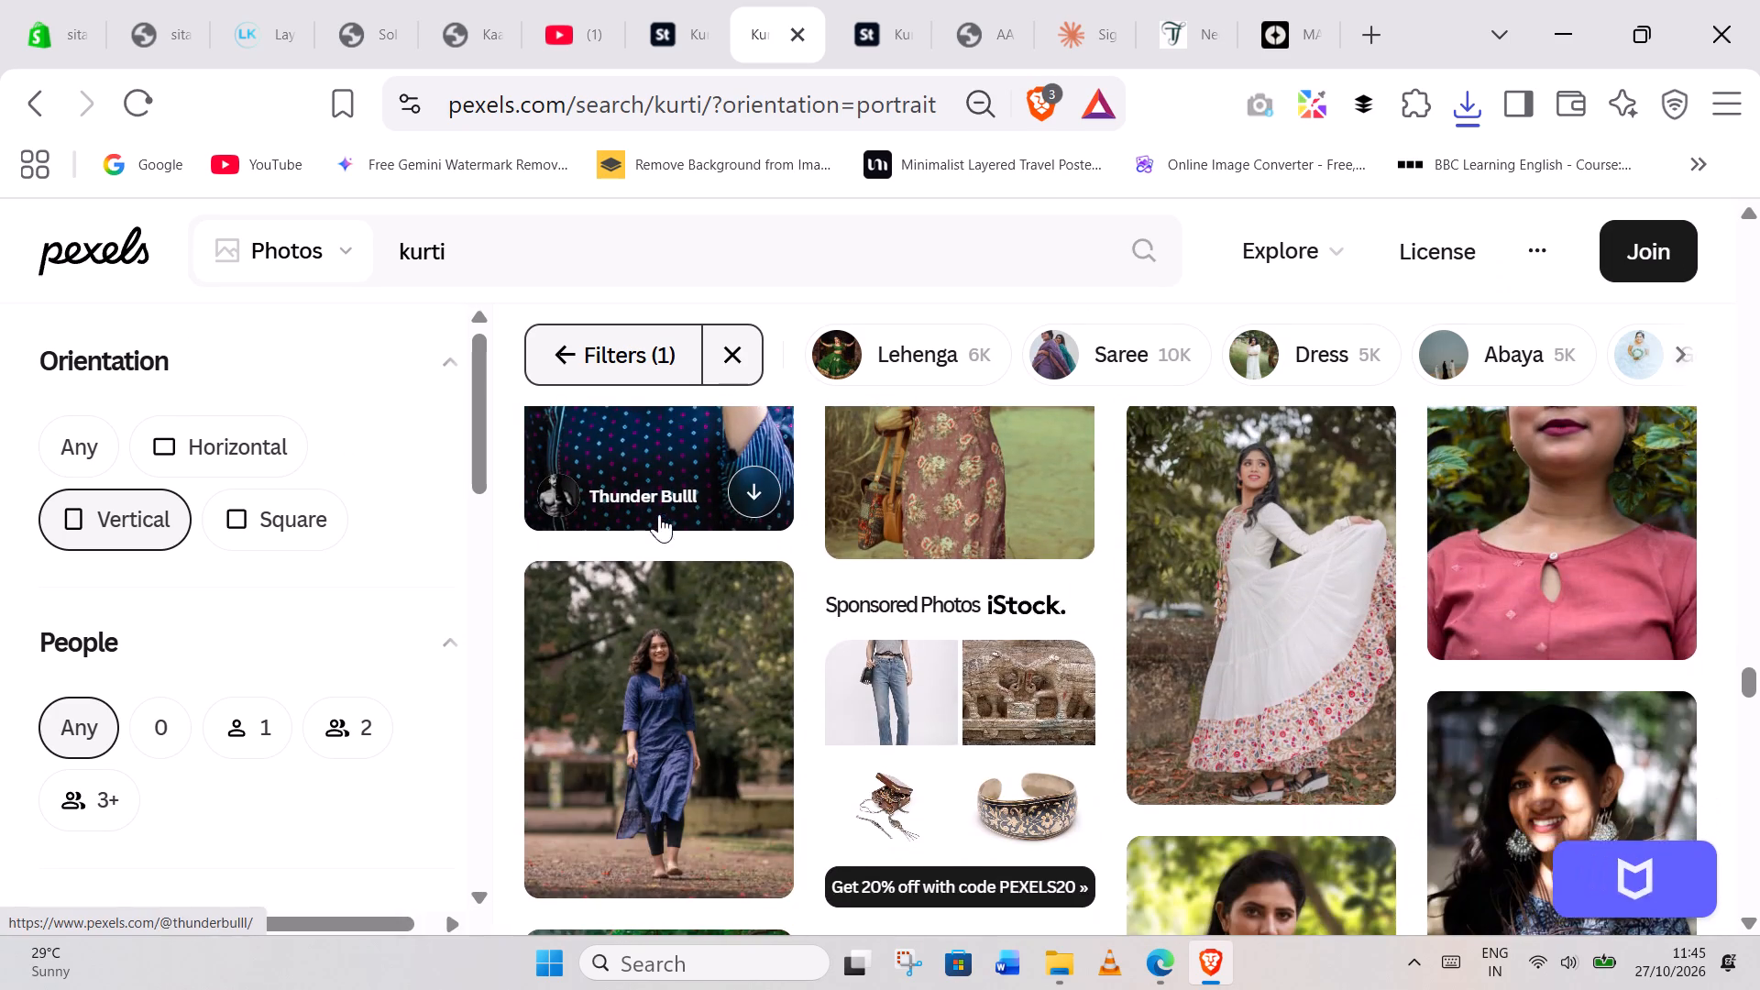
scroll(951, 550, "down", 2)
scroll(1032, 538, "down", 2)
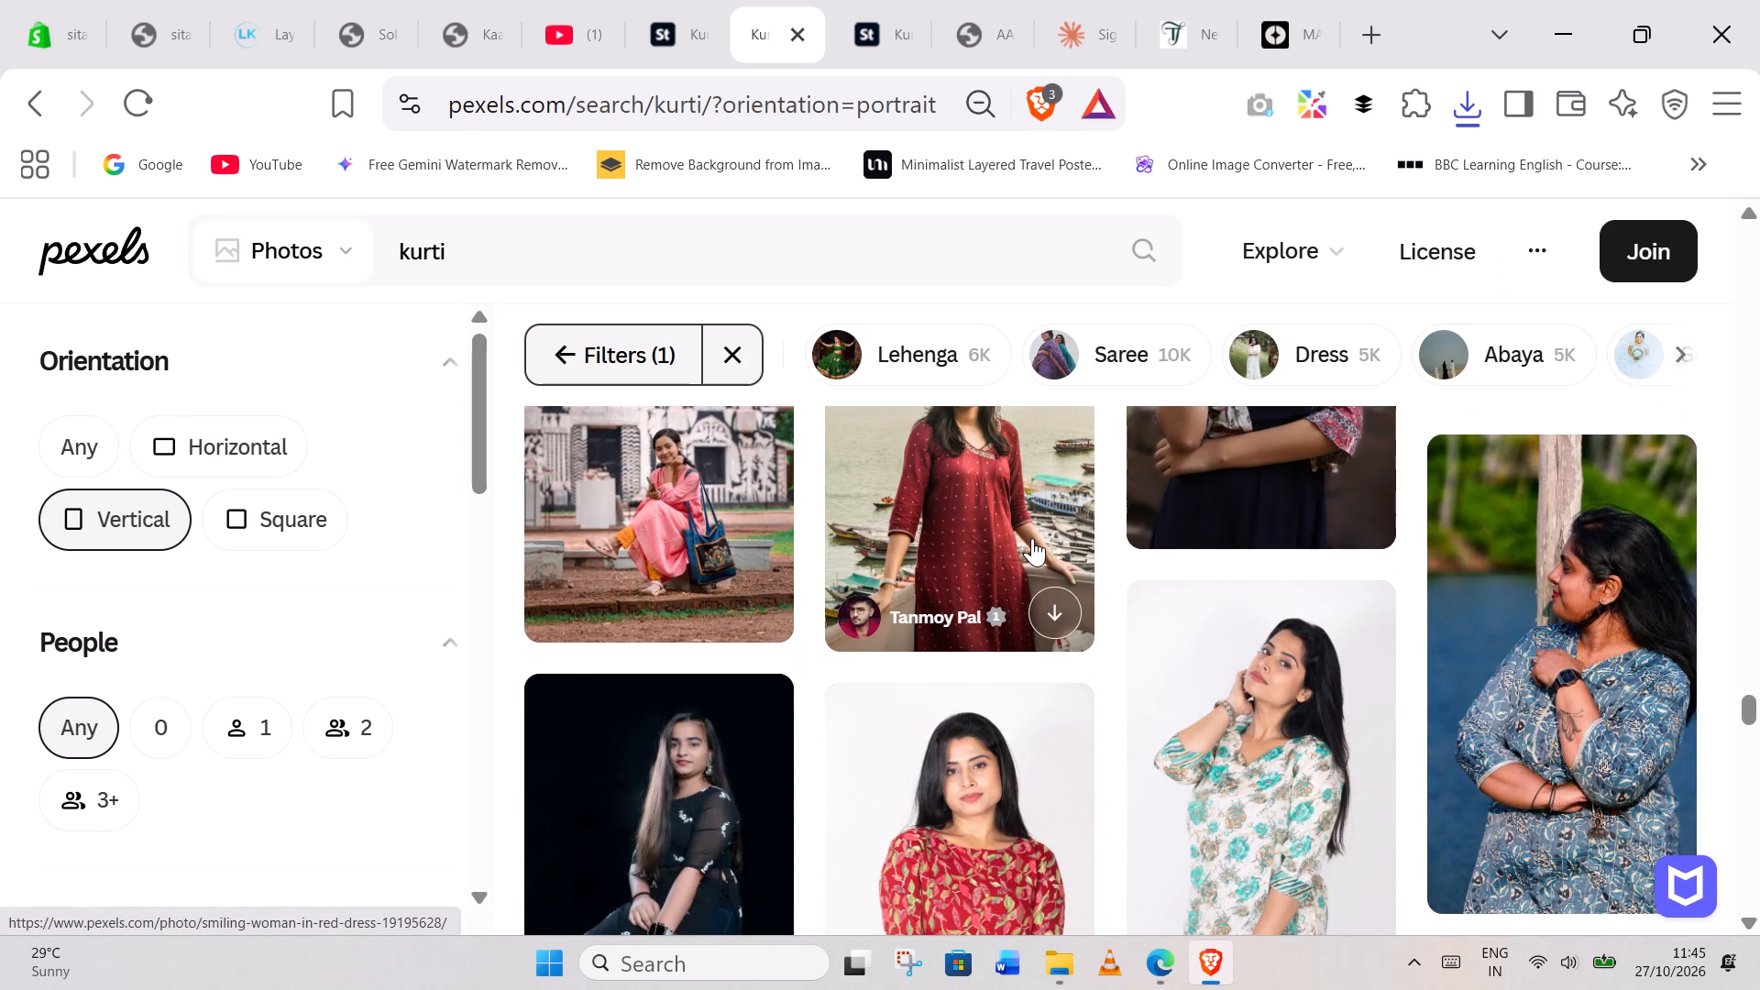
scroll(1135, 583, "down", 2)
scroll(1240, 613, "down", 2)
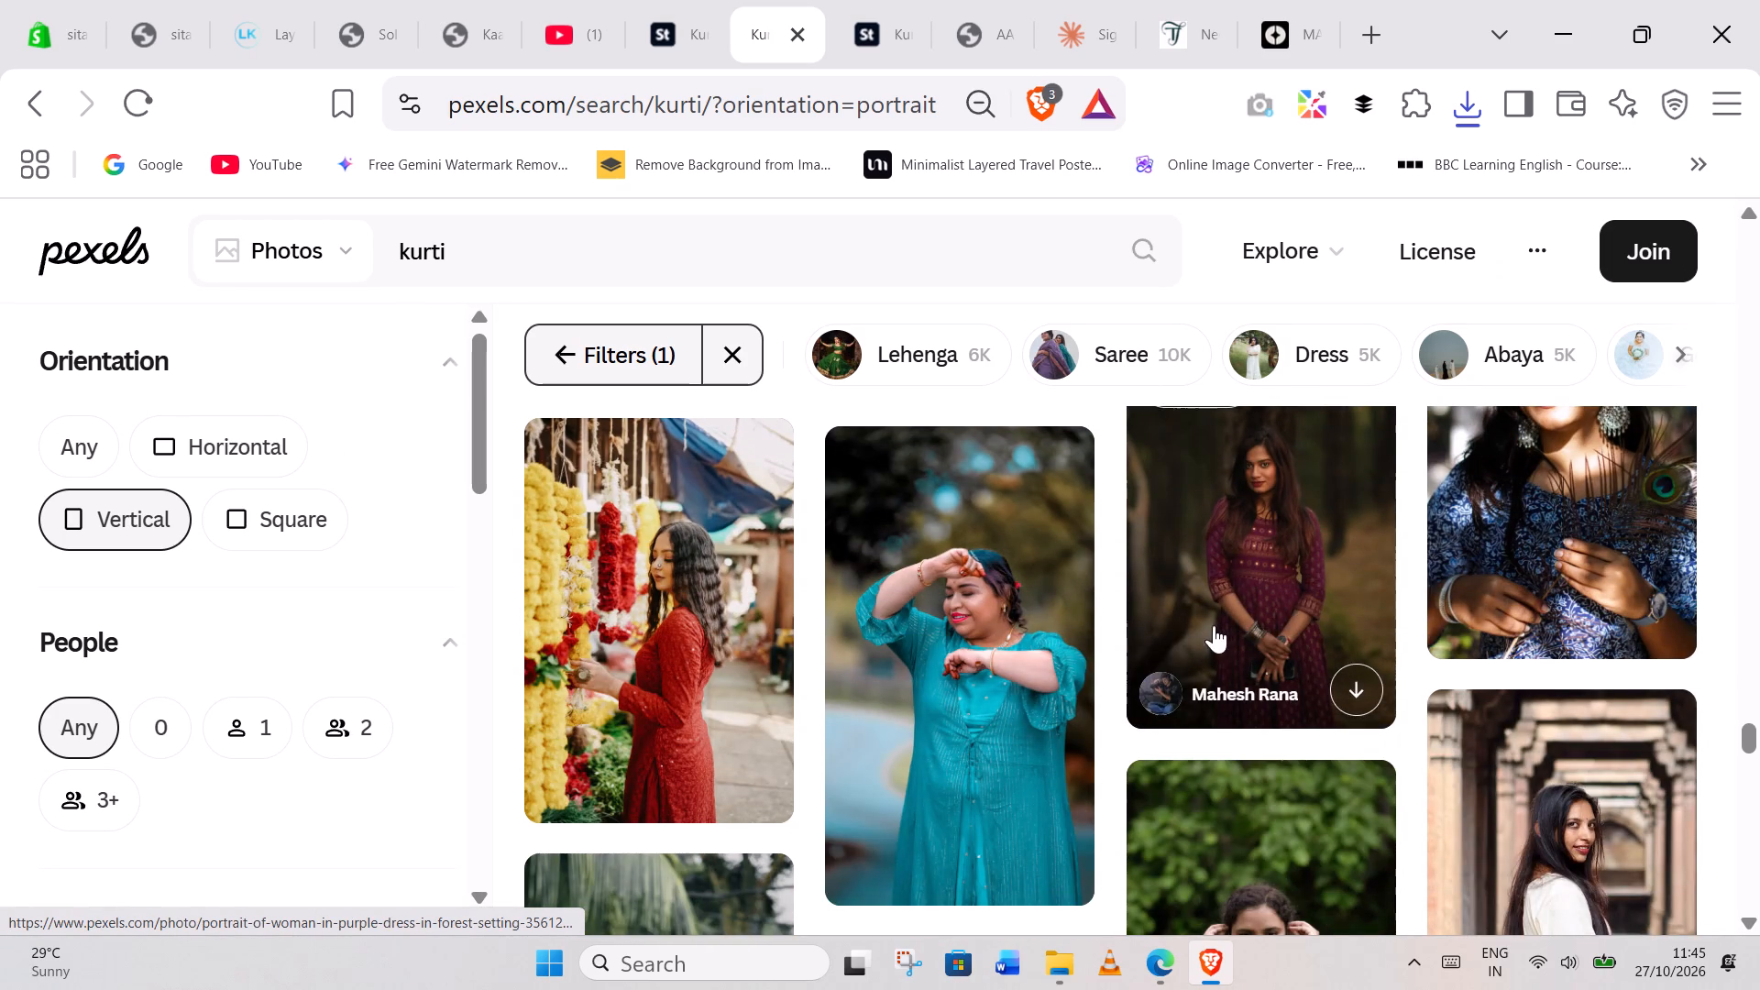
scroll(946, 658, "down", 5)
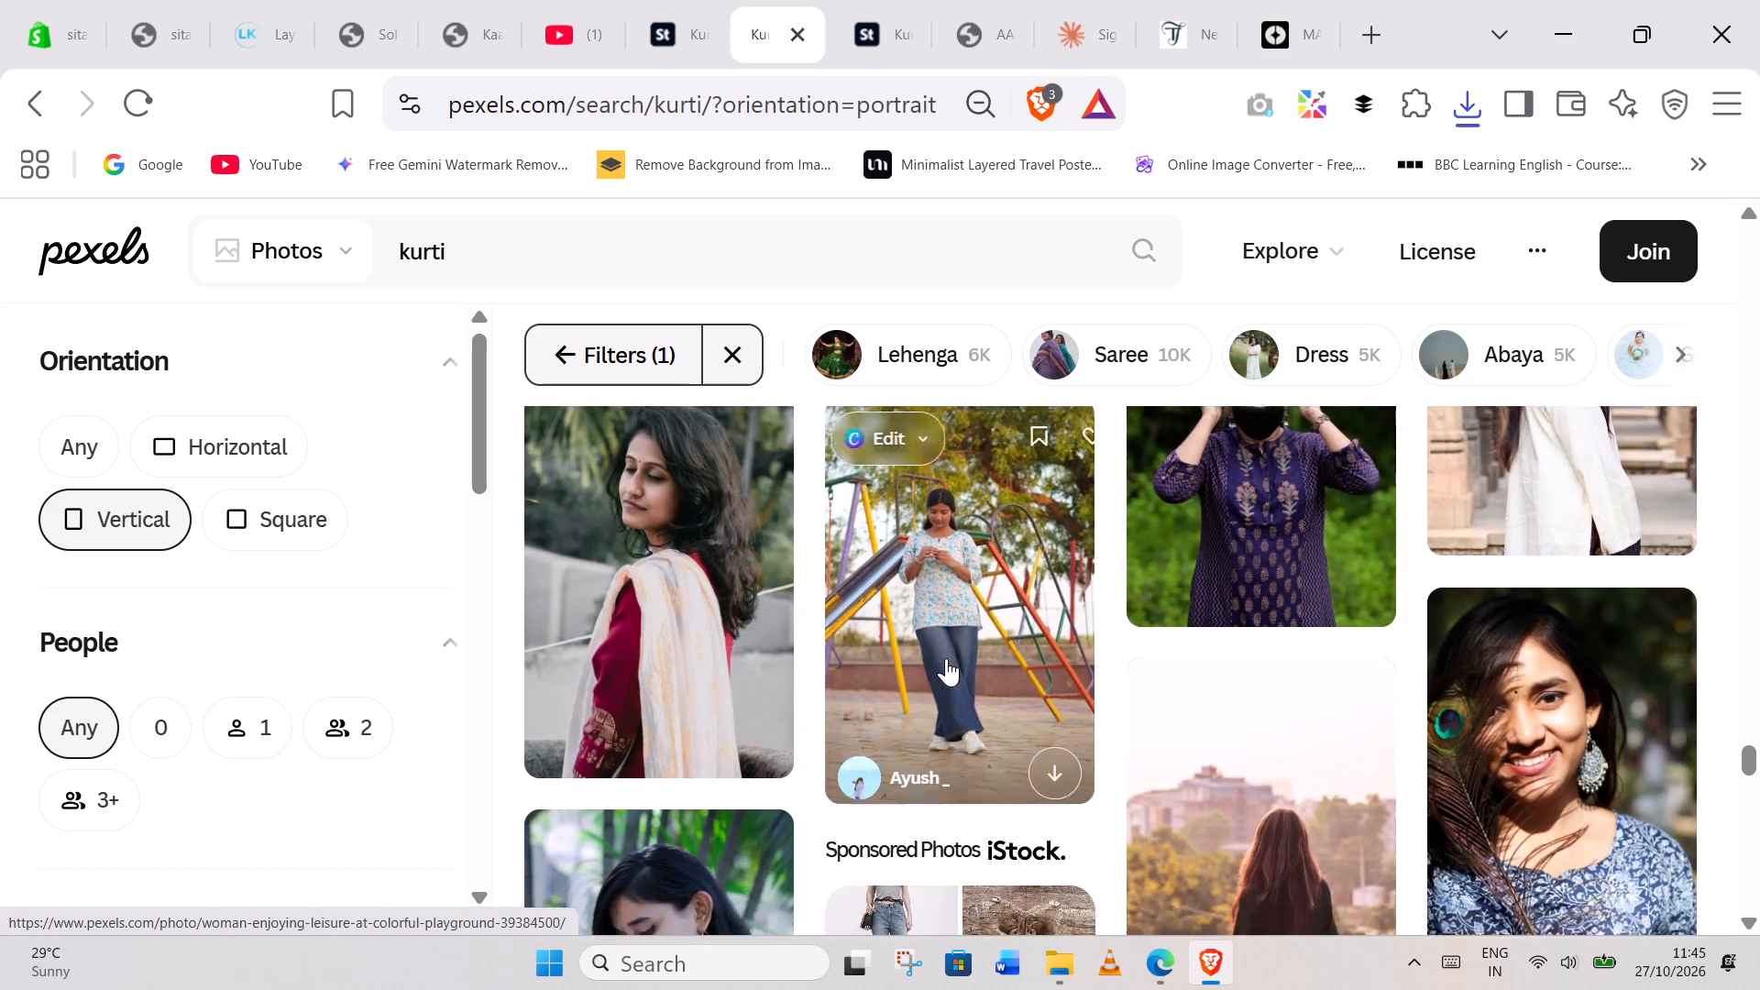
scroll(946, 658, "down", 3)
scroll(946, 658, "up", 2)
scroll(946, 658, "down", 2)
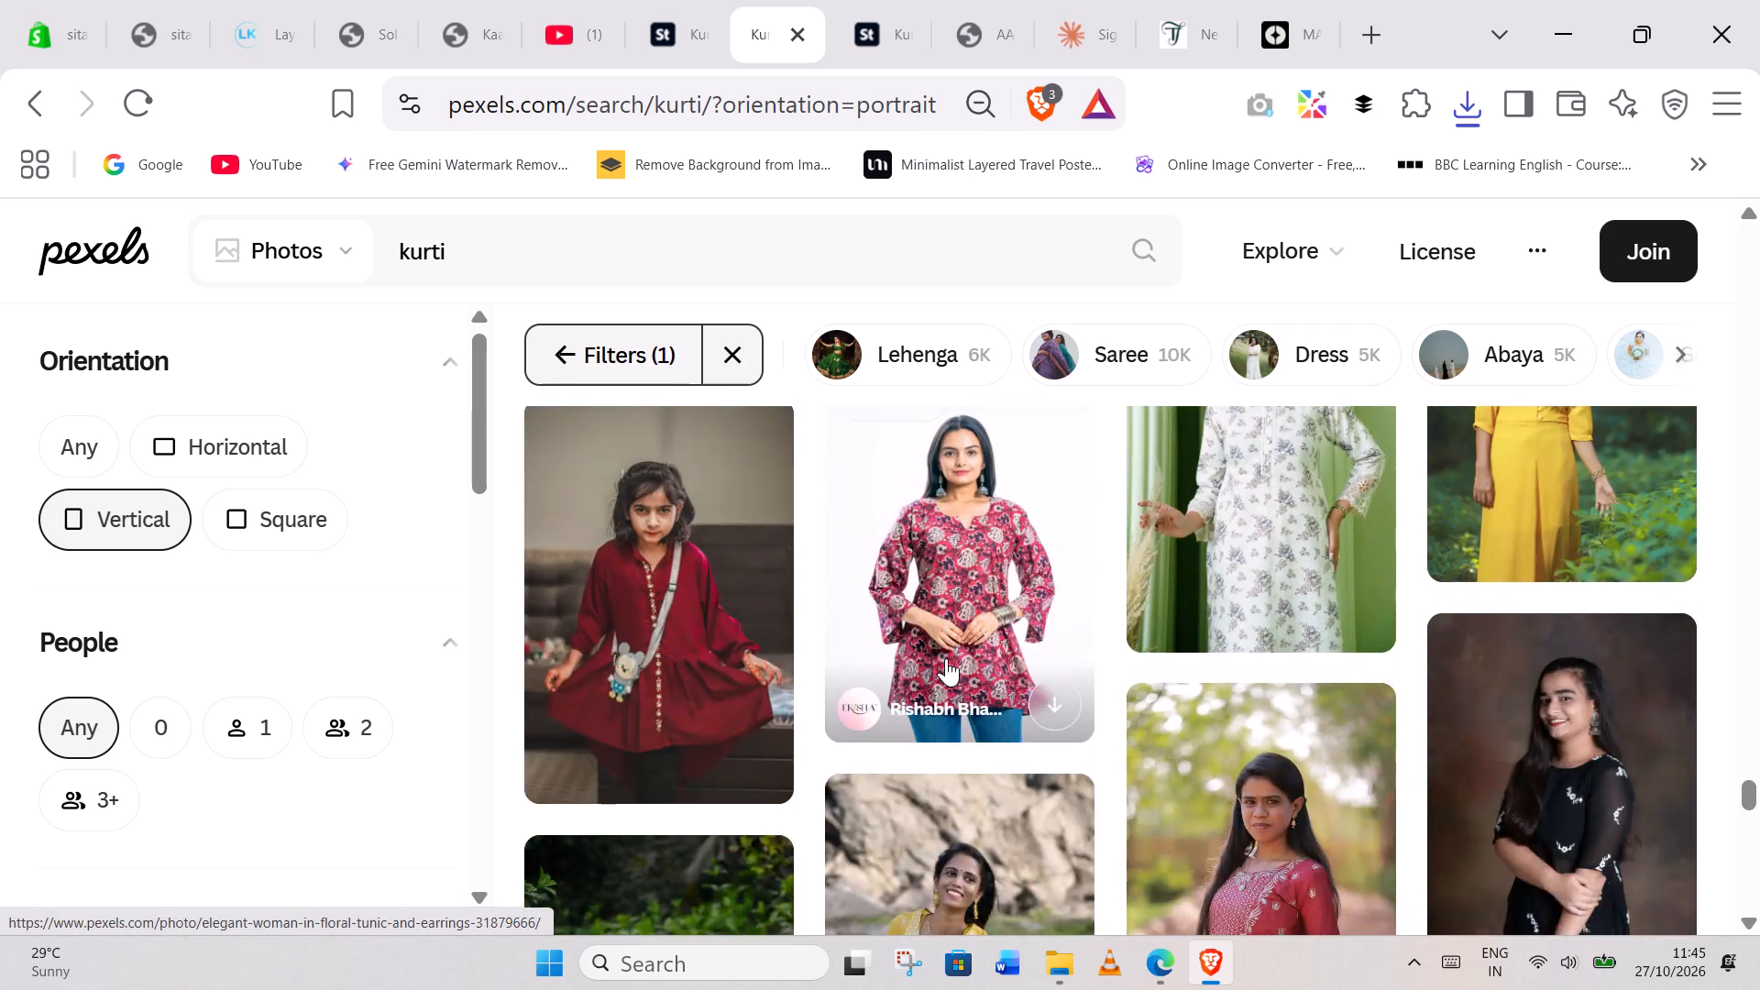
scroll(946, 658, "up", 1)
scroll(989, 641, "down", 4)
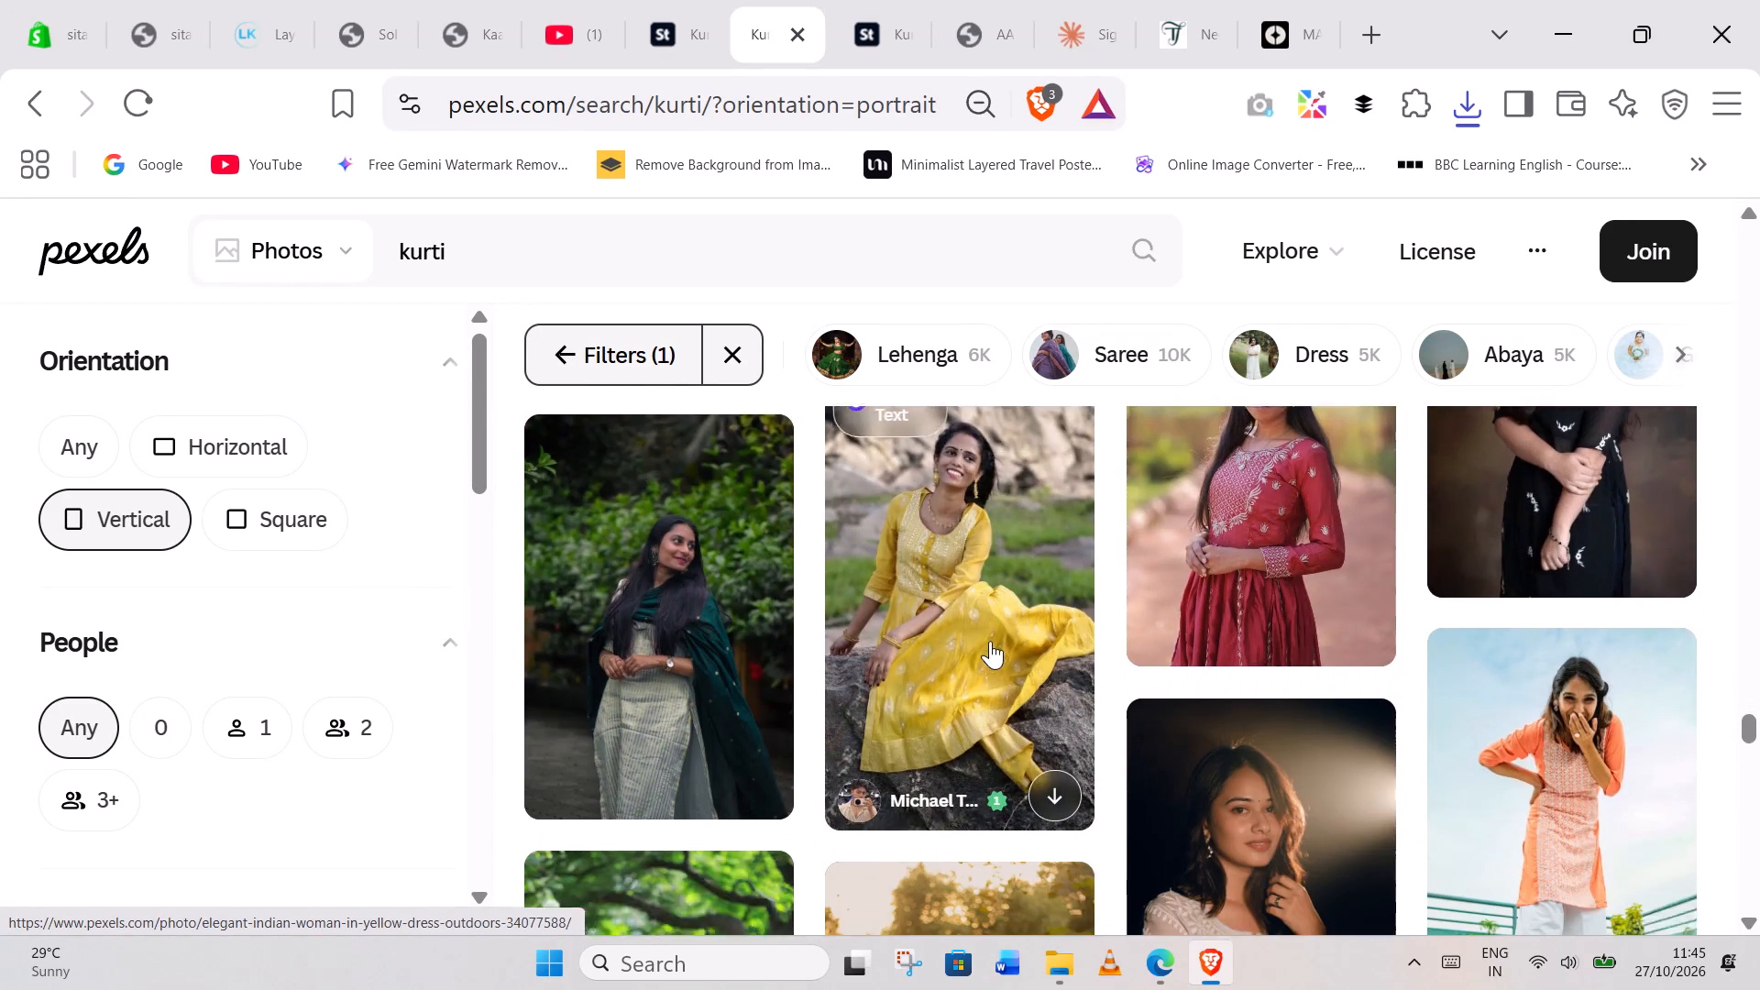
scroll(990, 641, "down", 2)
scroll(990, 641, "up", 2)
scroll(1039, 671, "down", 2)
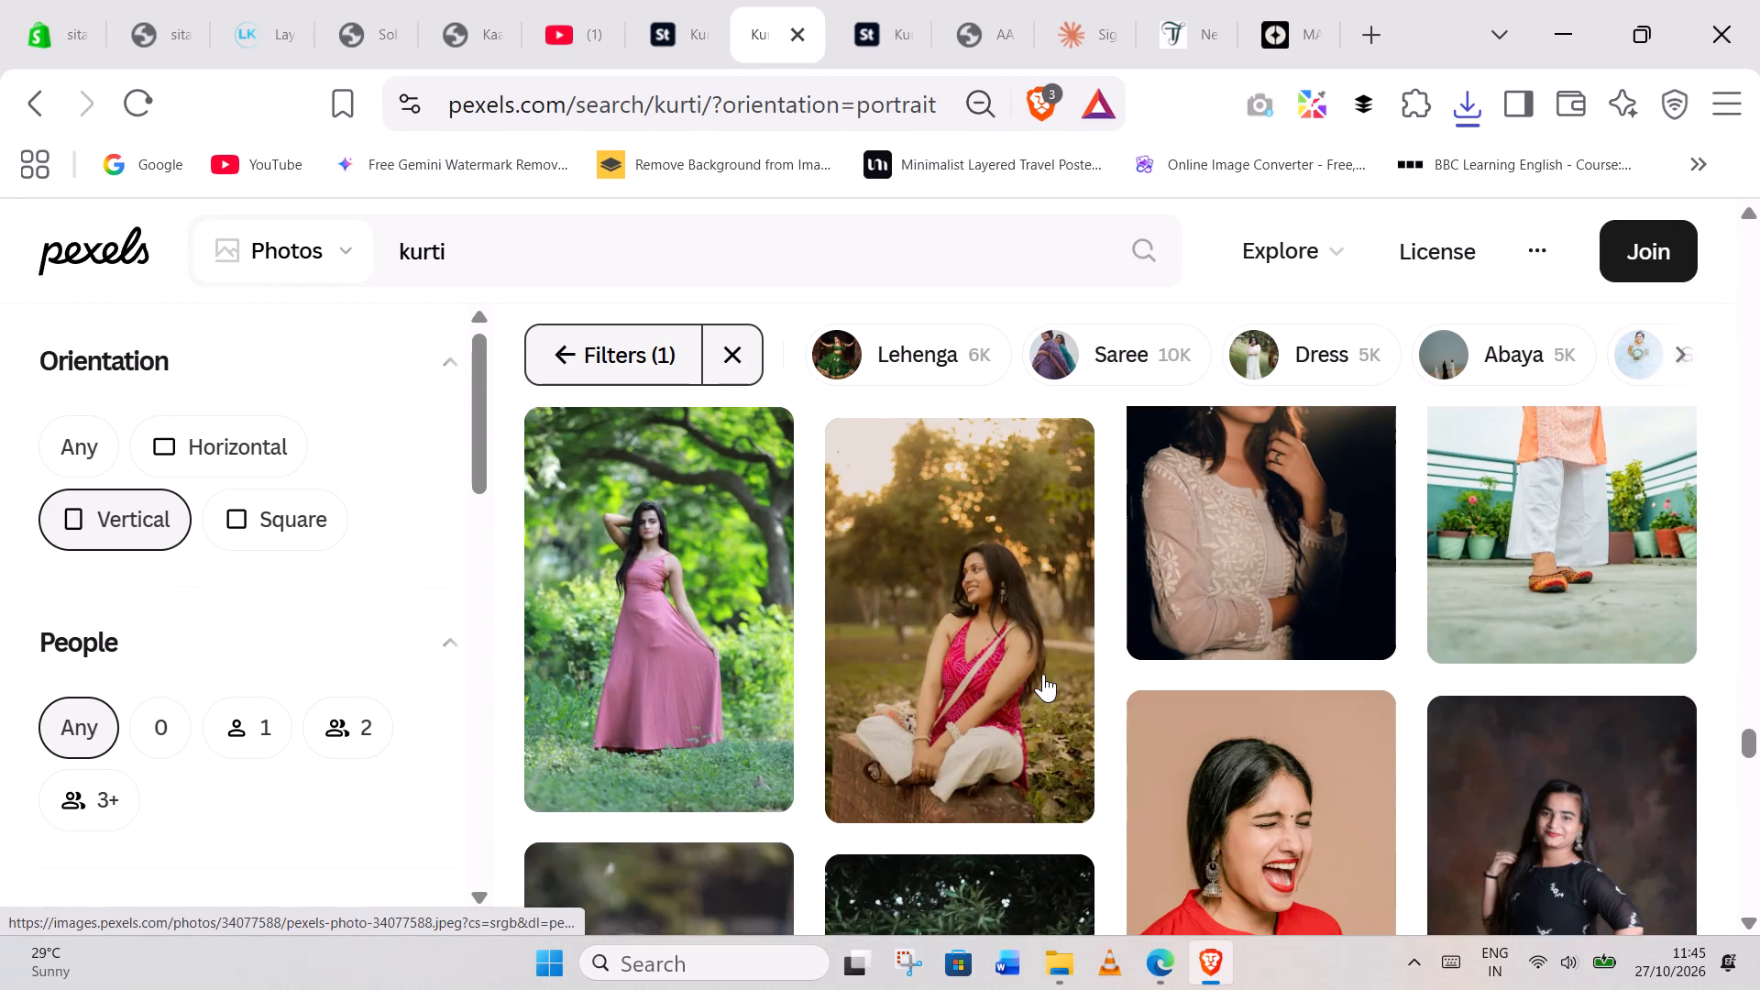
scroll(1043, 674, "down", 1)
scroll(1147, 660, "down", 1)
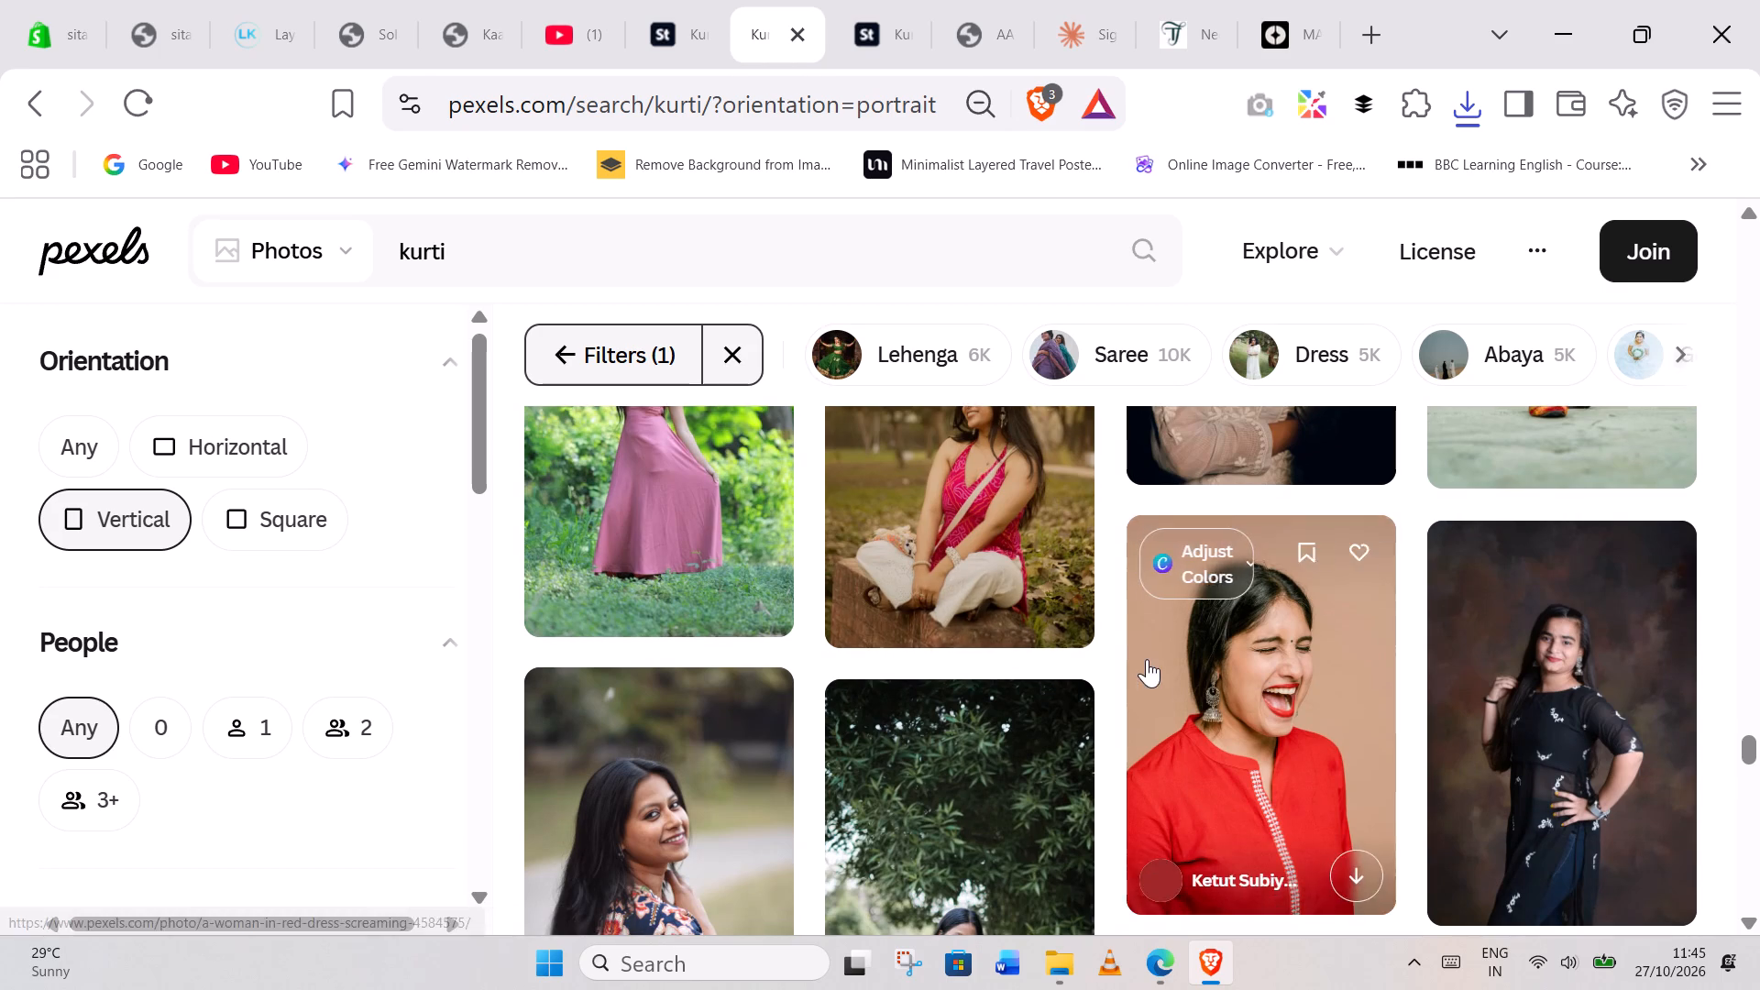
scroll(1147, 659, "down", 1)
scroll(1145, 654, "up", 5)
scroll(1145, 654, "down", 10)
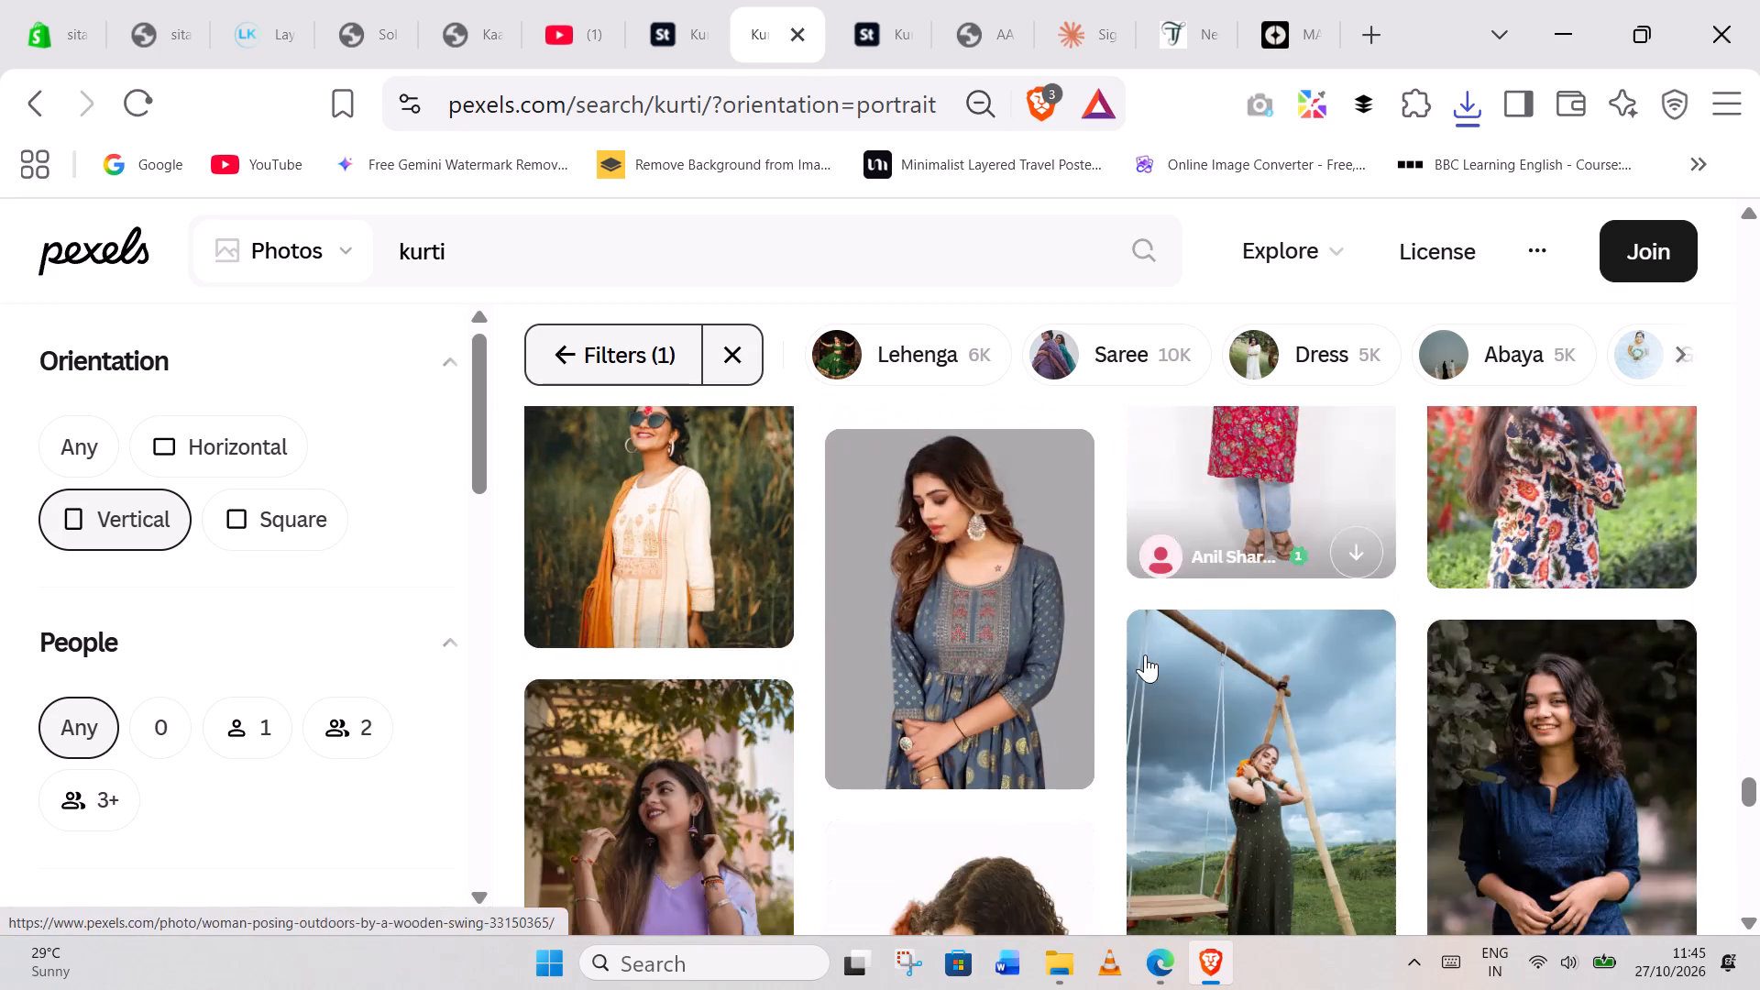
scroll(1145, 654, "up", 2)
scroll(962, 621, "down", 3)
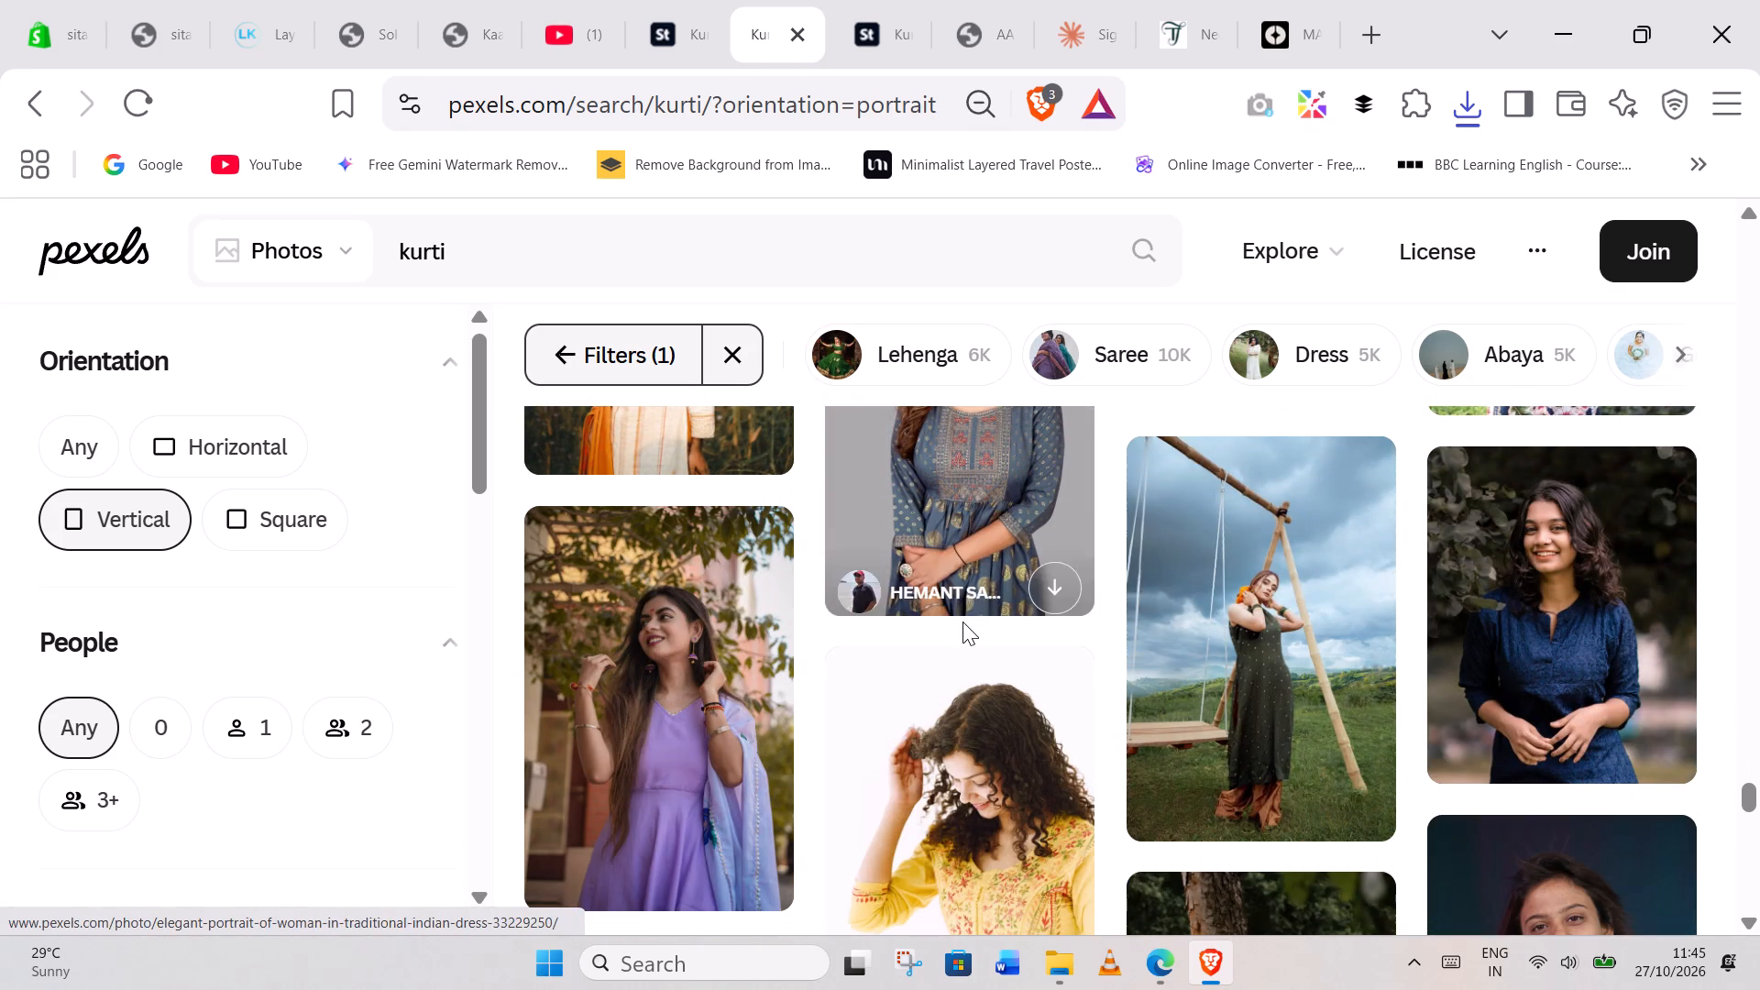
scroll(962, 621, "up", 1)
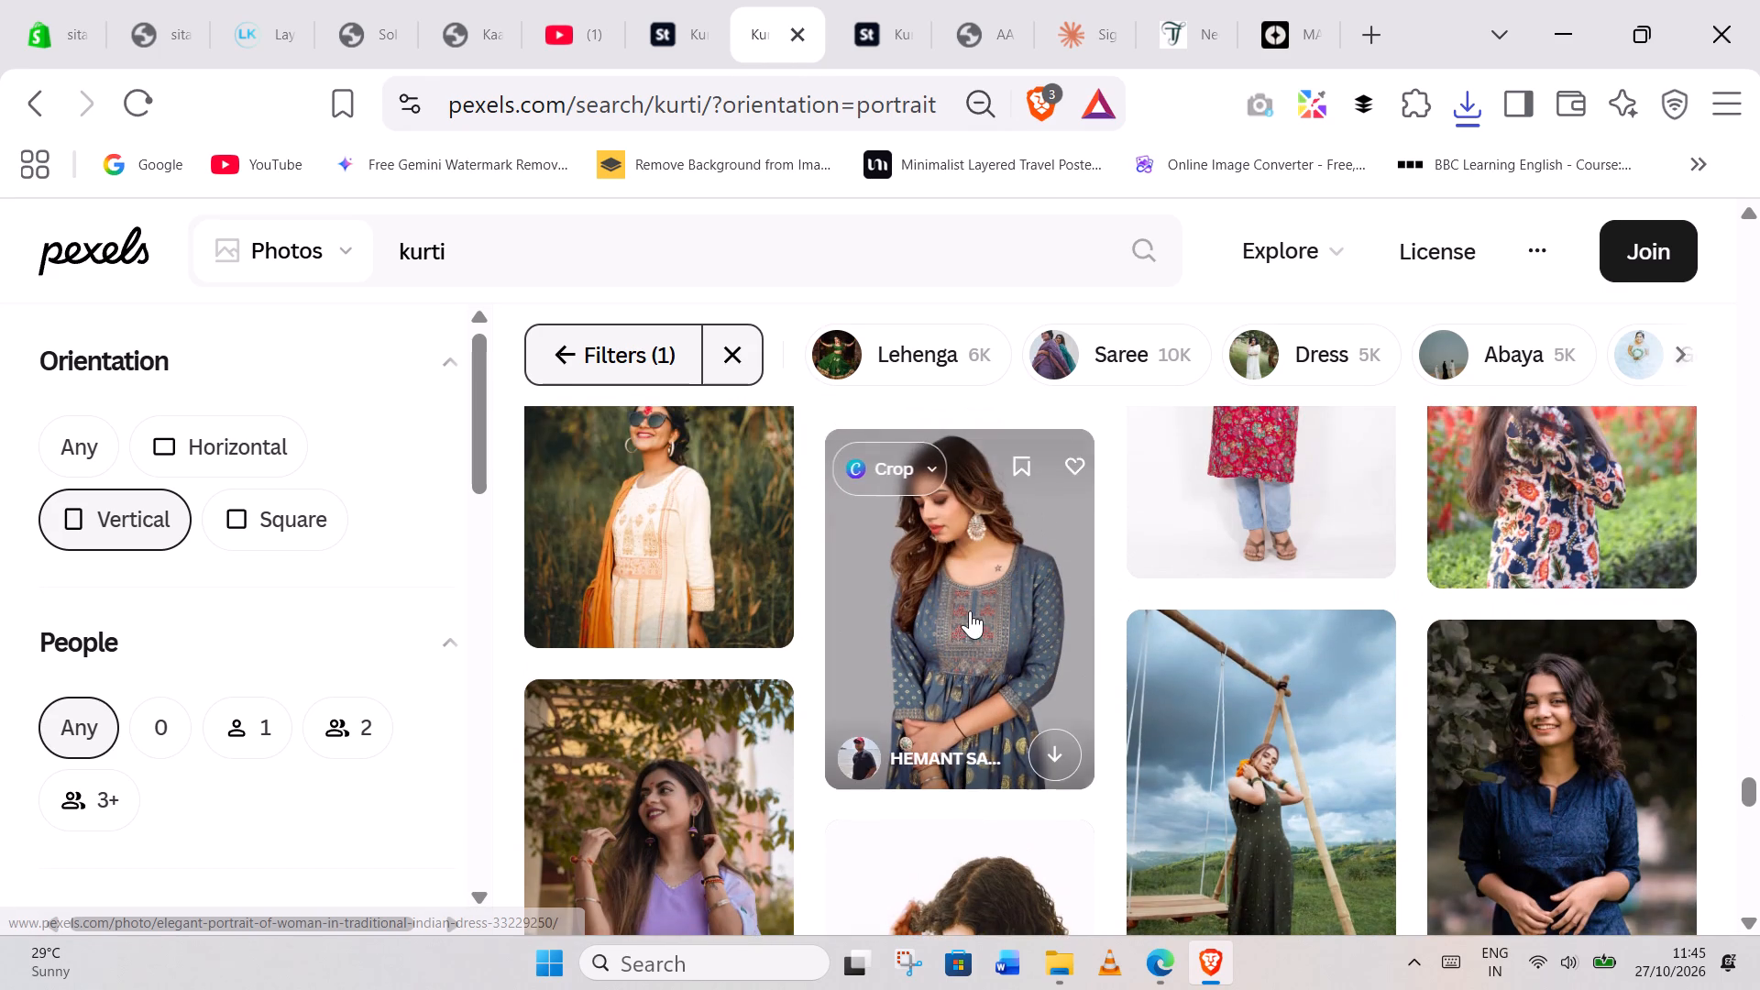
scroll(989, 575, "down", 4)
scroll(989, 575, "up", 1)
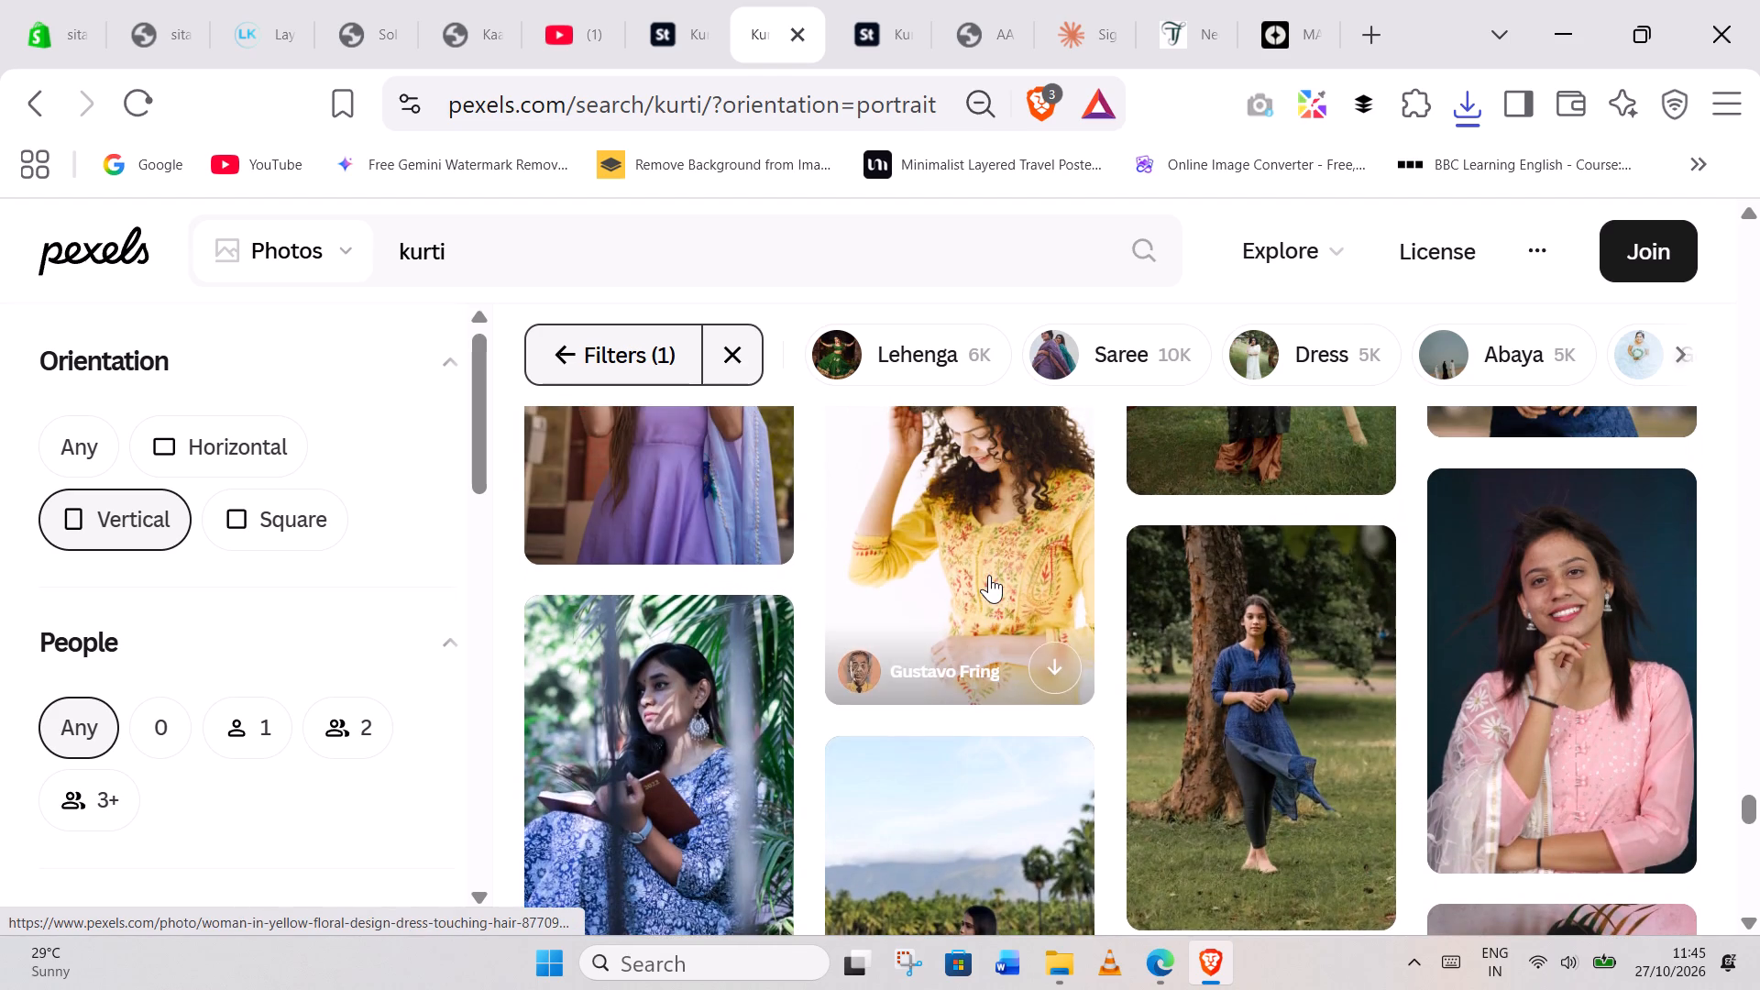
scroll(1034, 586, "down", 3)
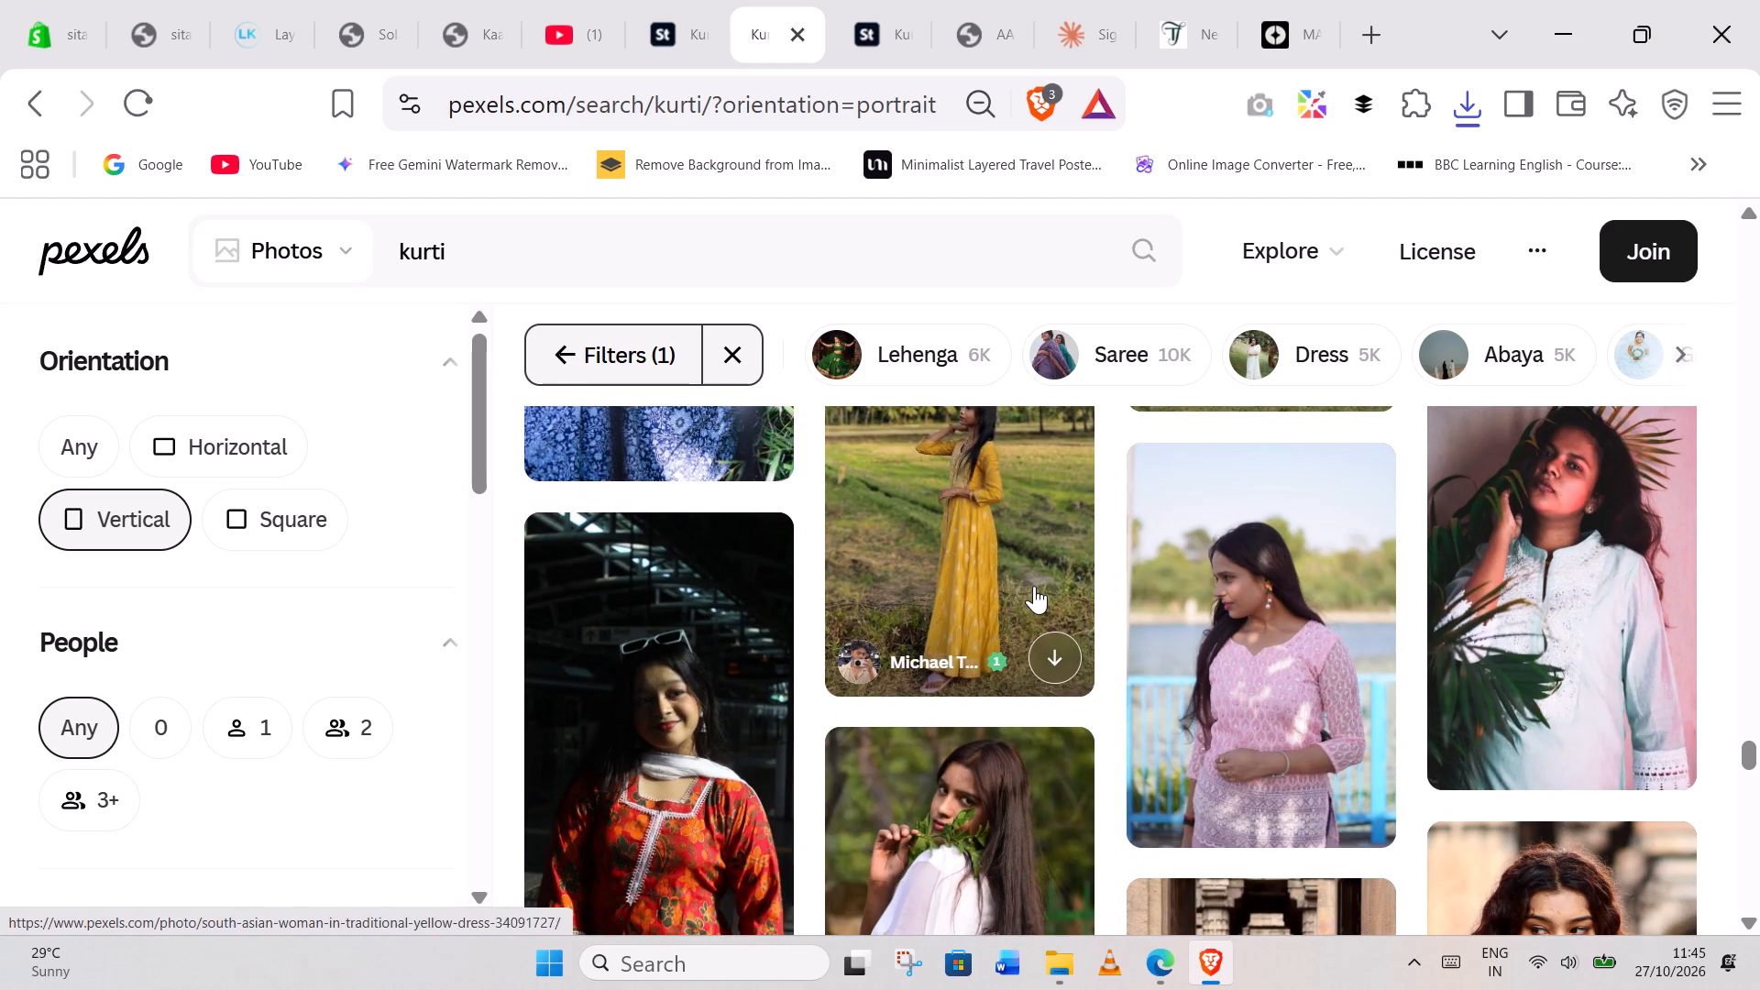
scroll(1034, 586, "up", 1)
scroll(1034, 586, "down", 5)
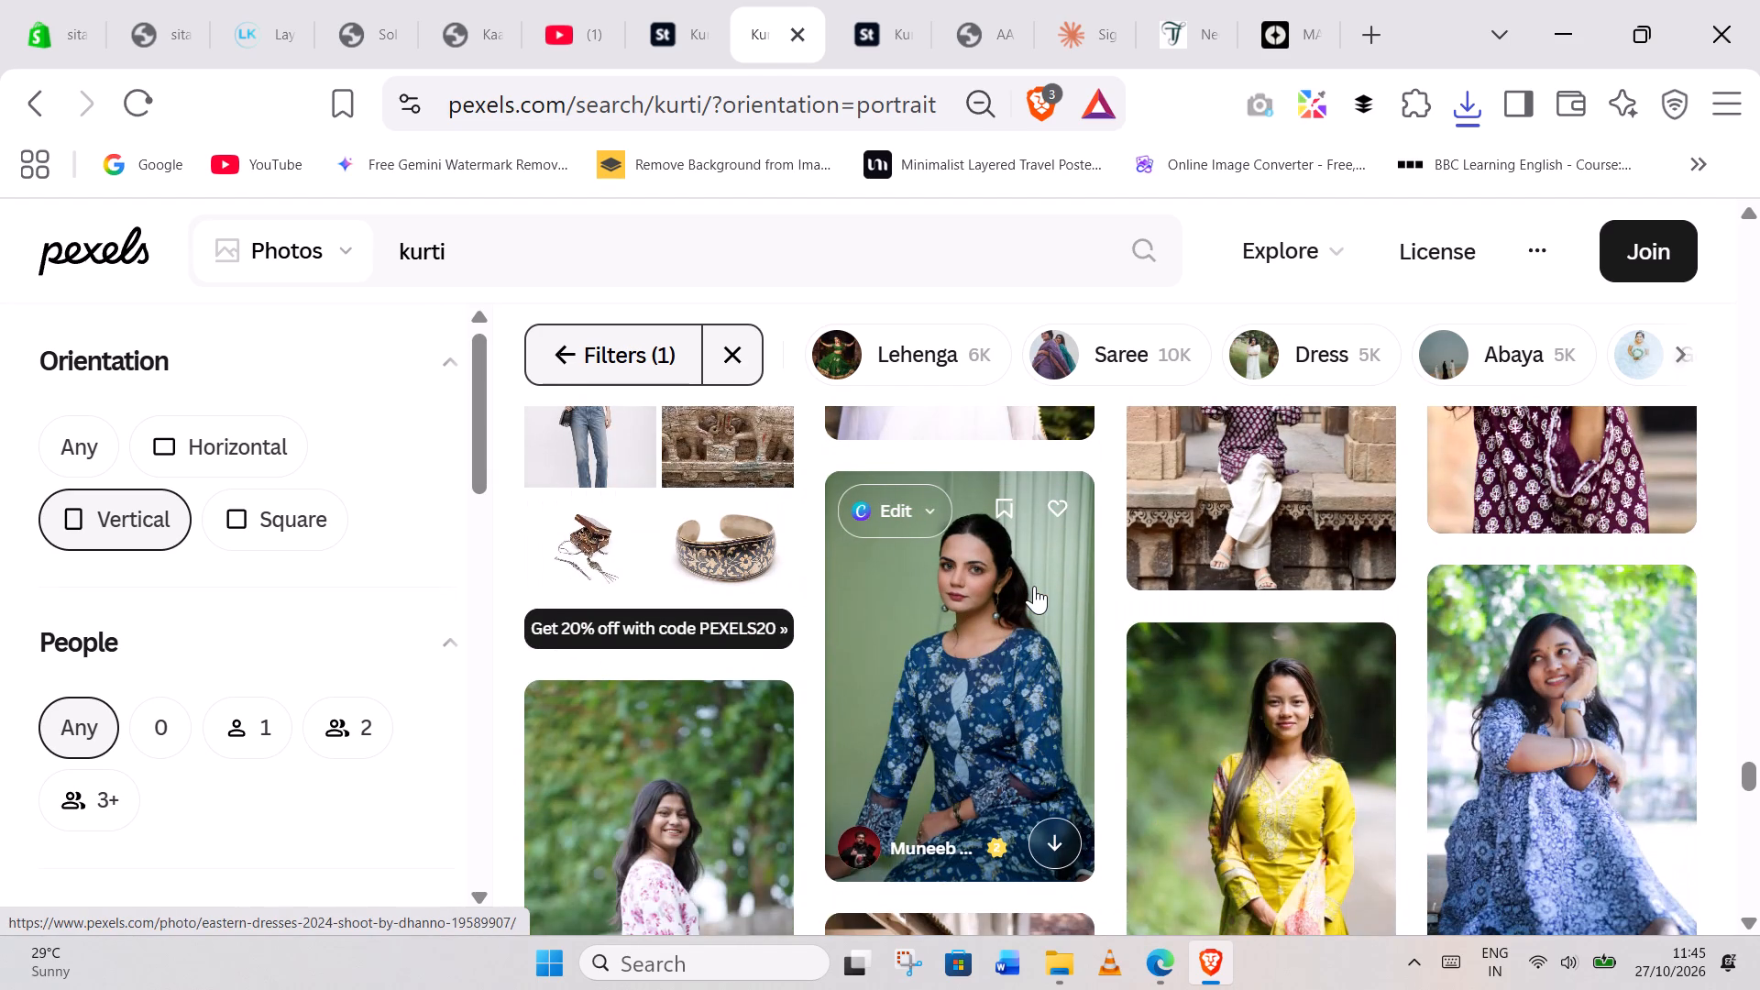
scroll(1035, 586, "up", 1)
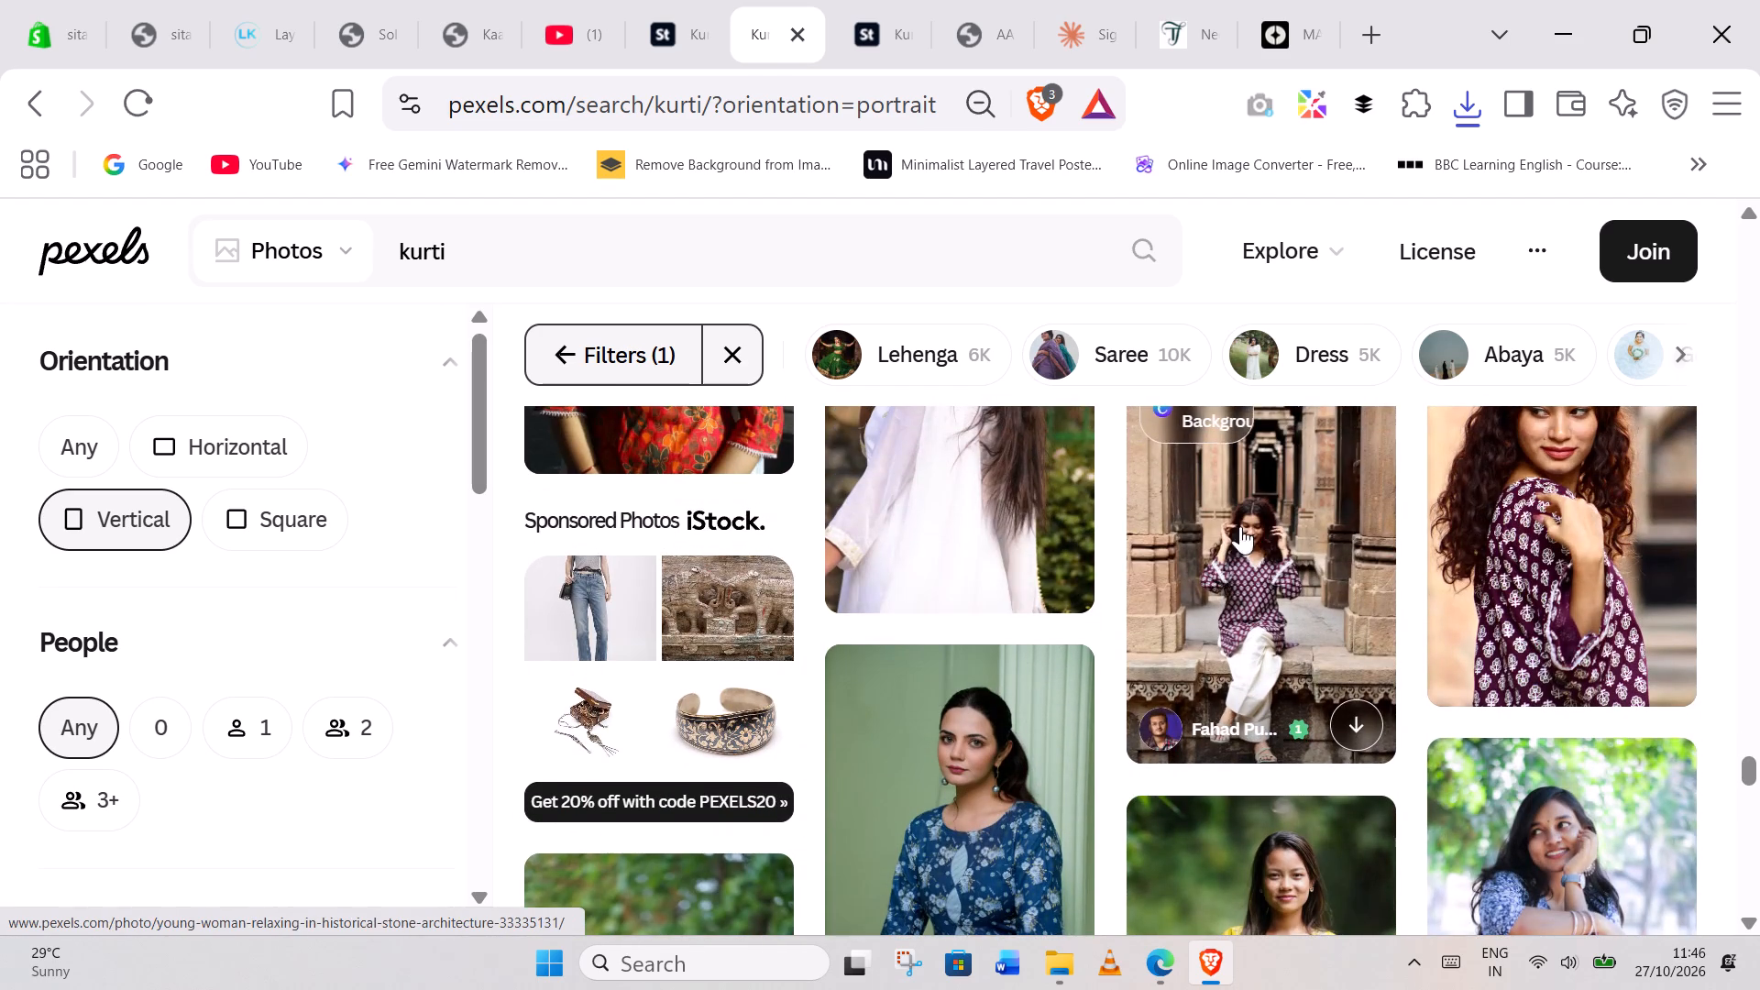
scroll(1228, 532, "down", 2)
scroll(1220, 636, "down", 2)
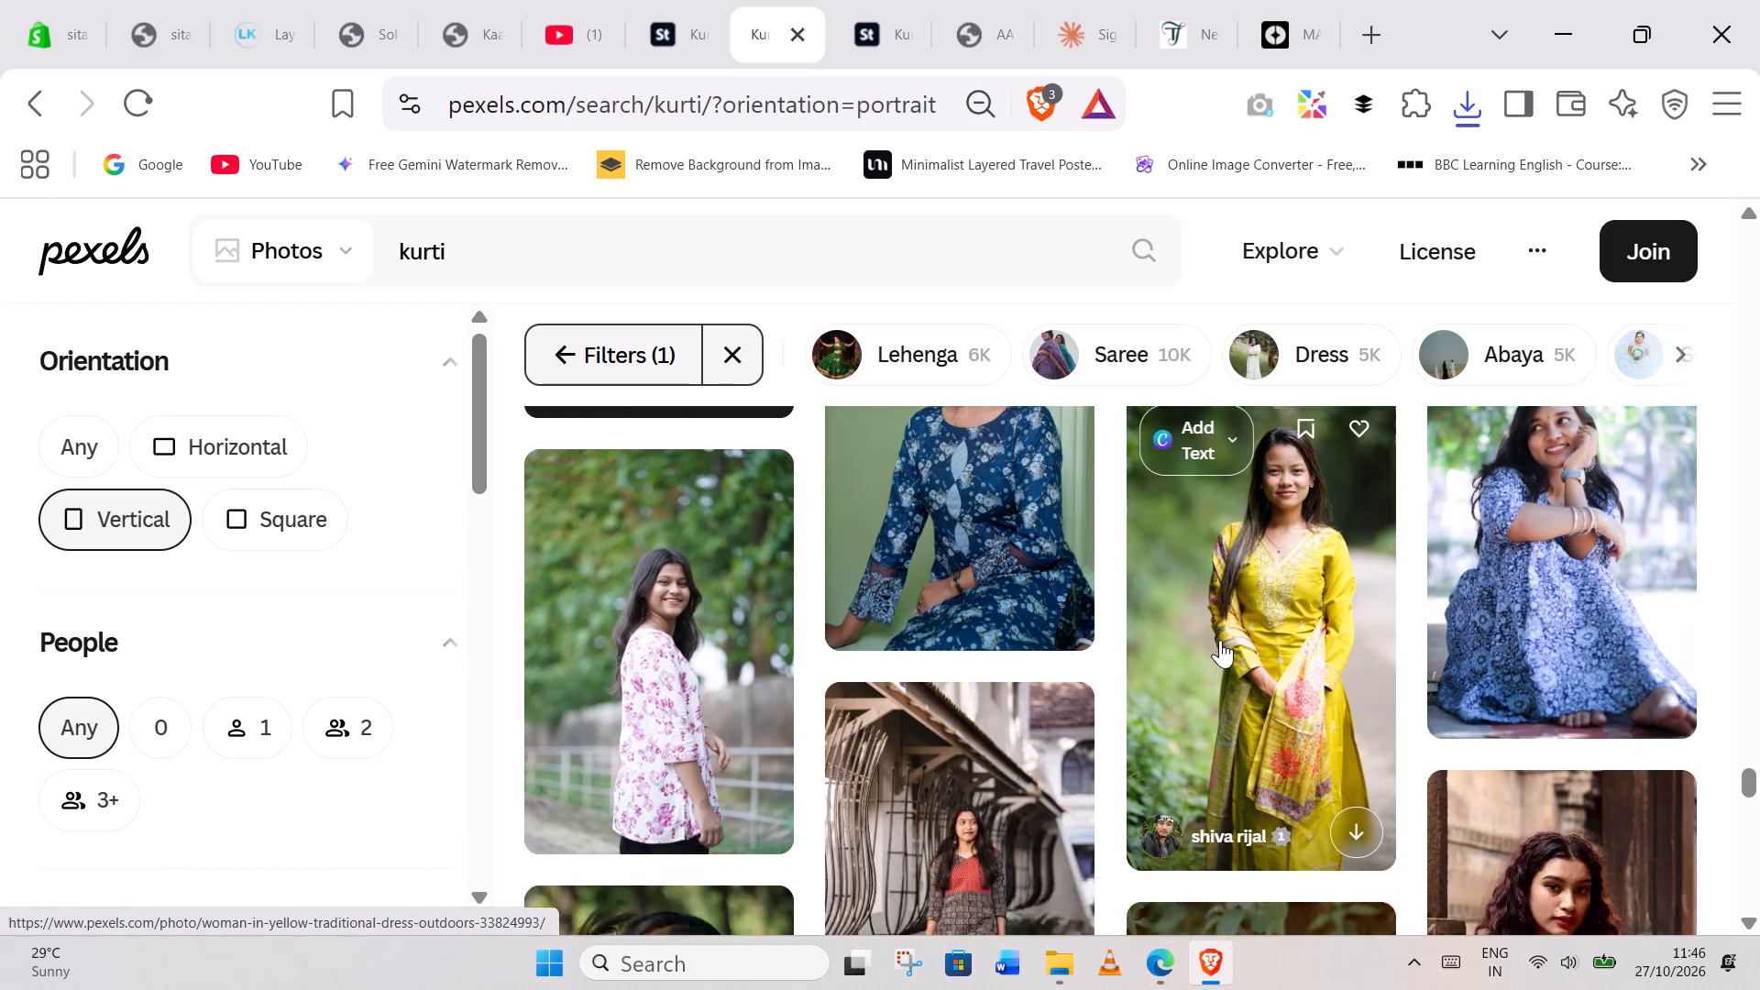
scroll(1220, 640, "down", 1)
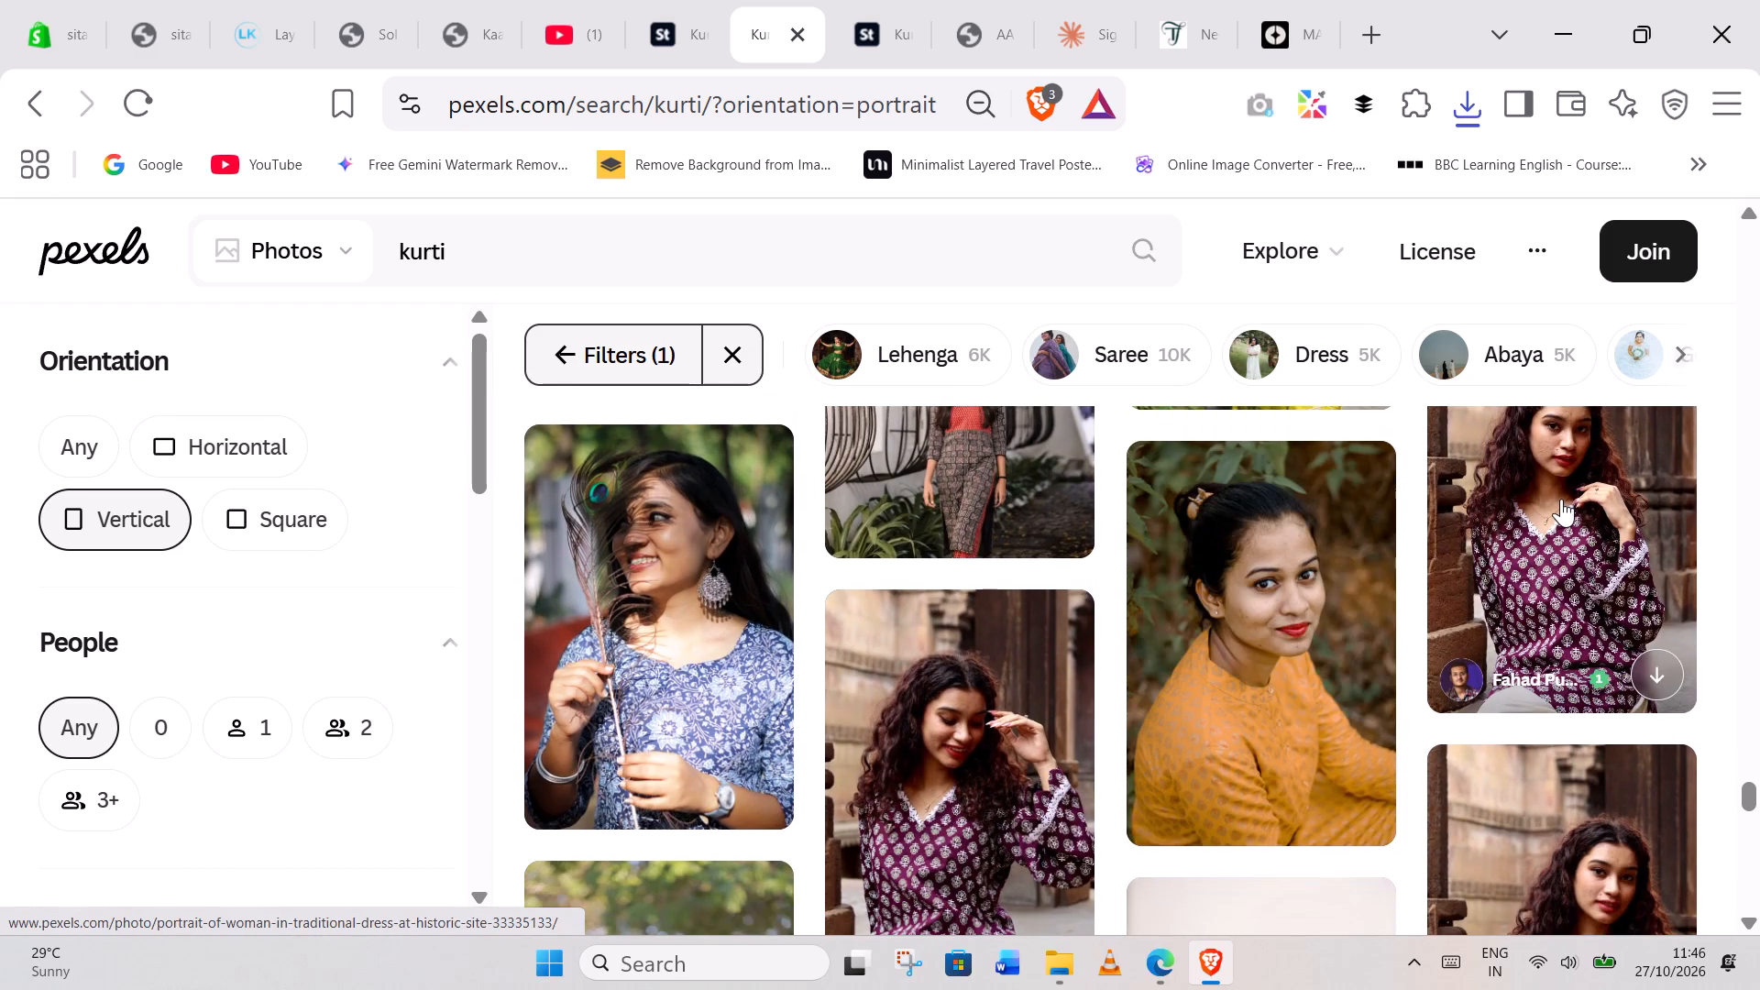
left_click(1563, 499)
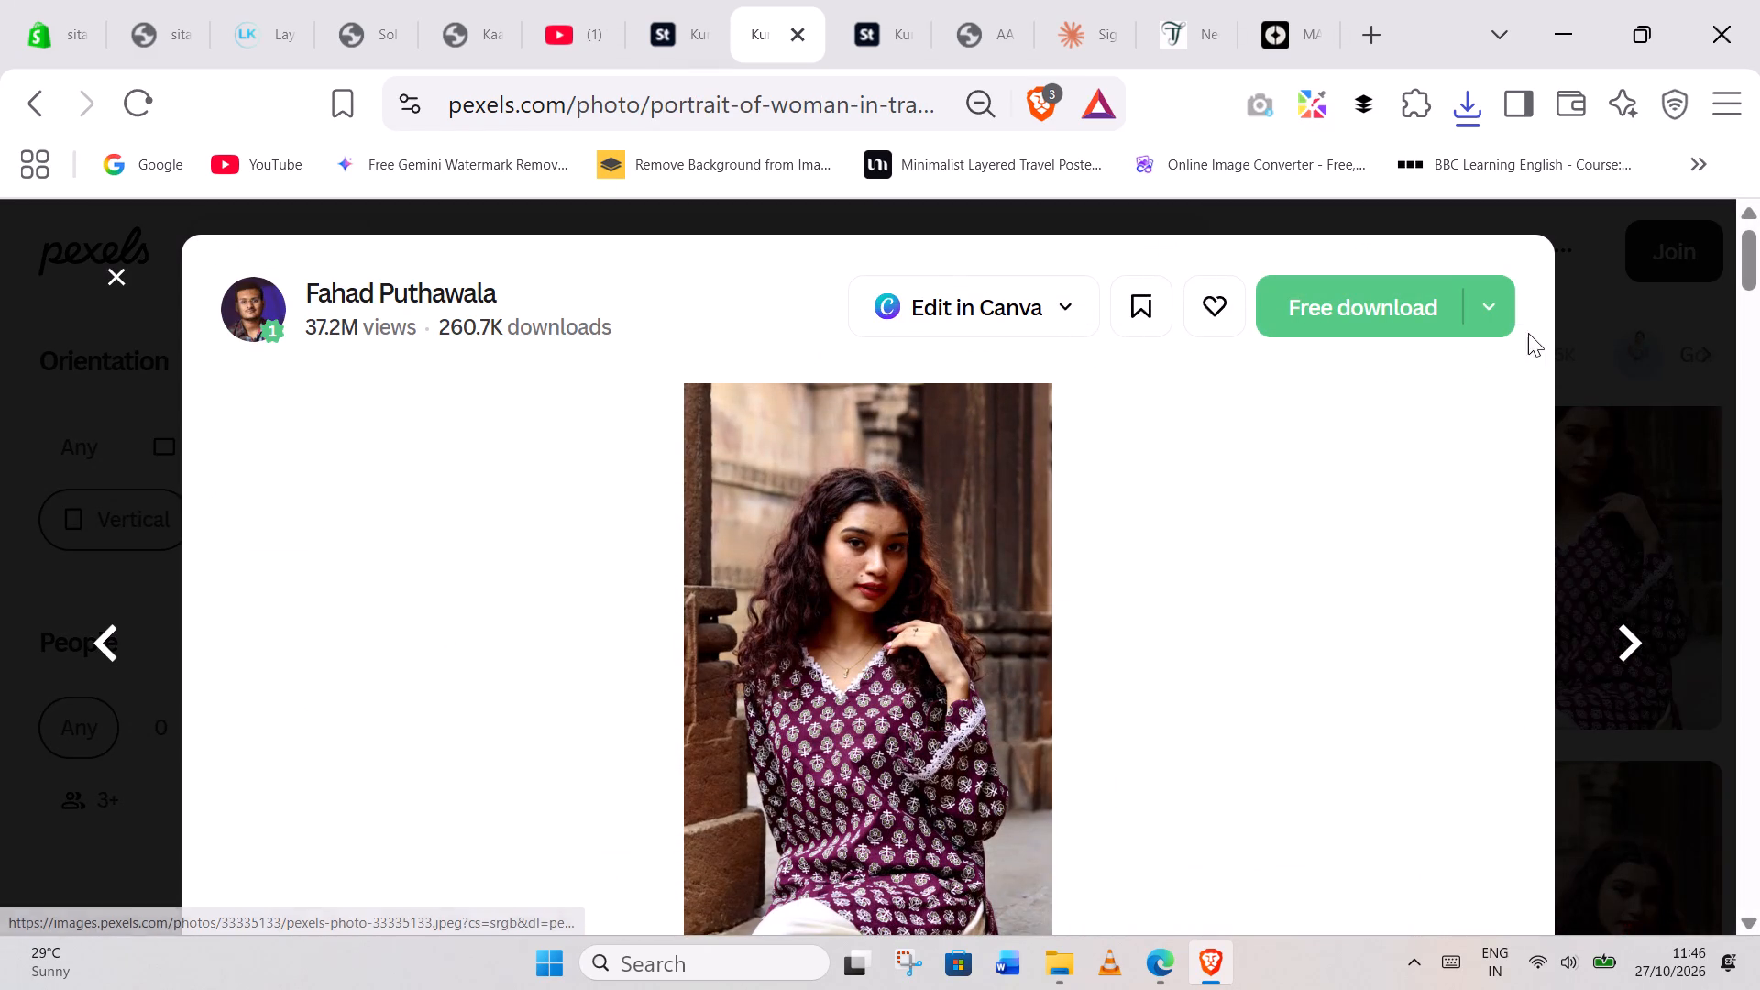
left_click(1484, 300)
left_click(1319, 853)
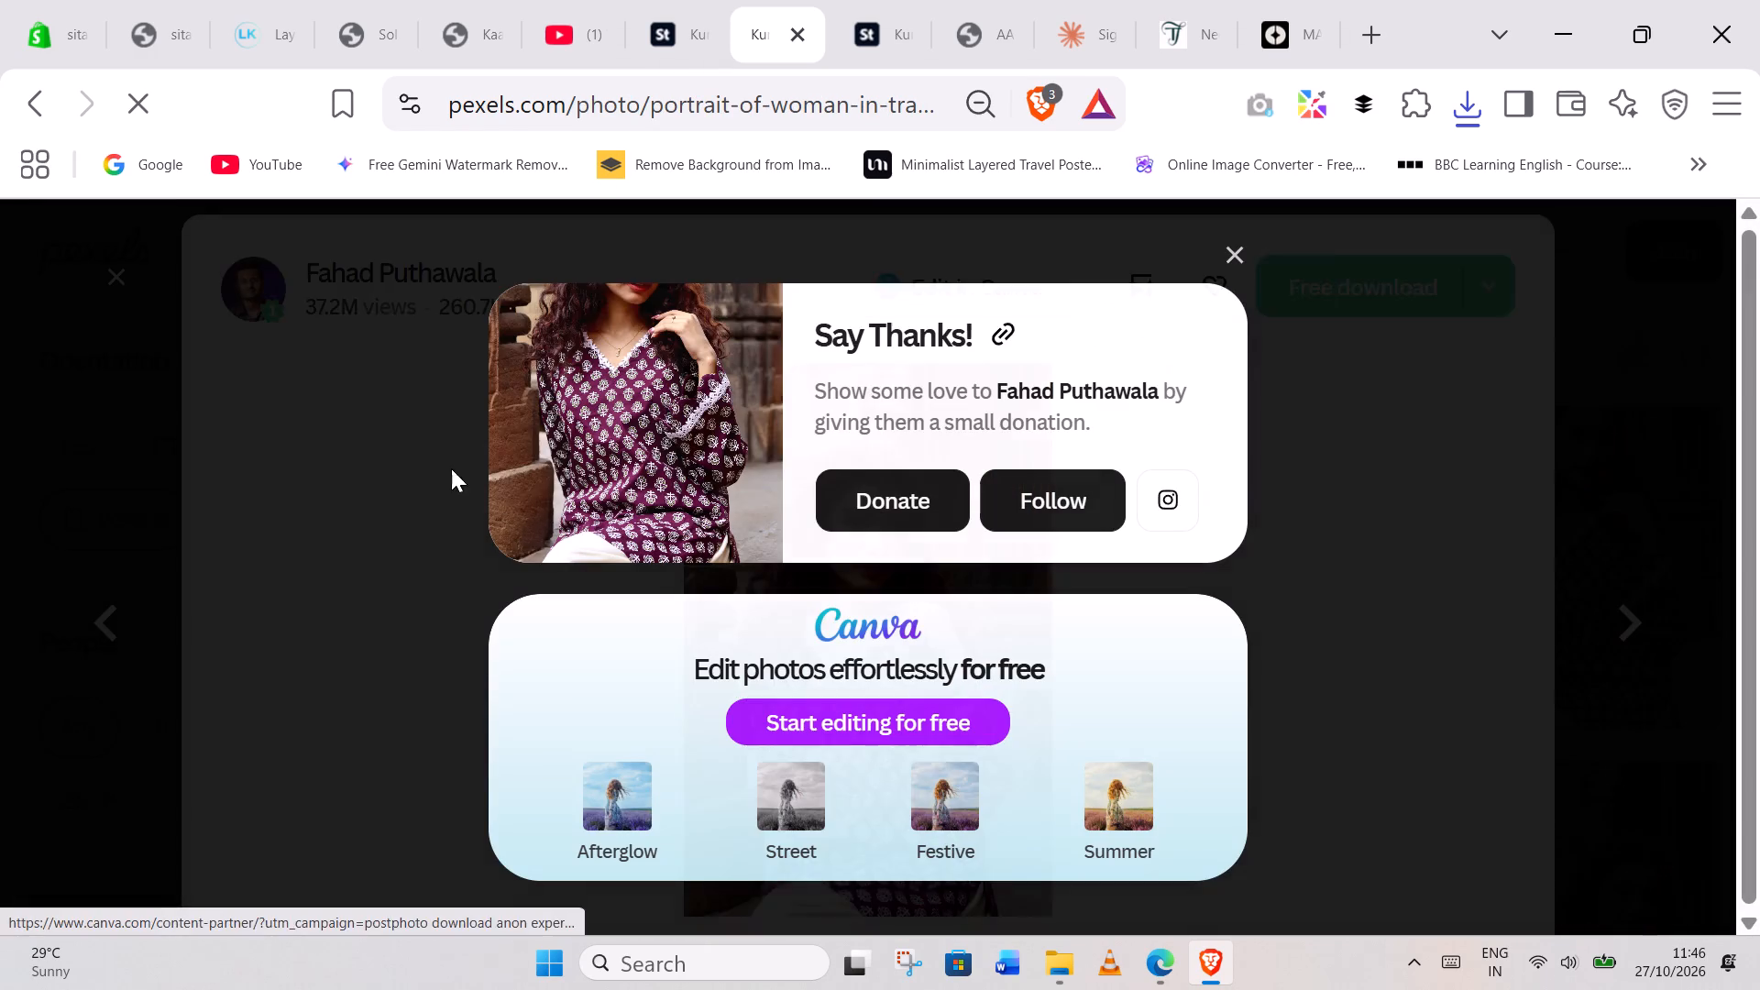
left_click(1423, 884)
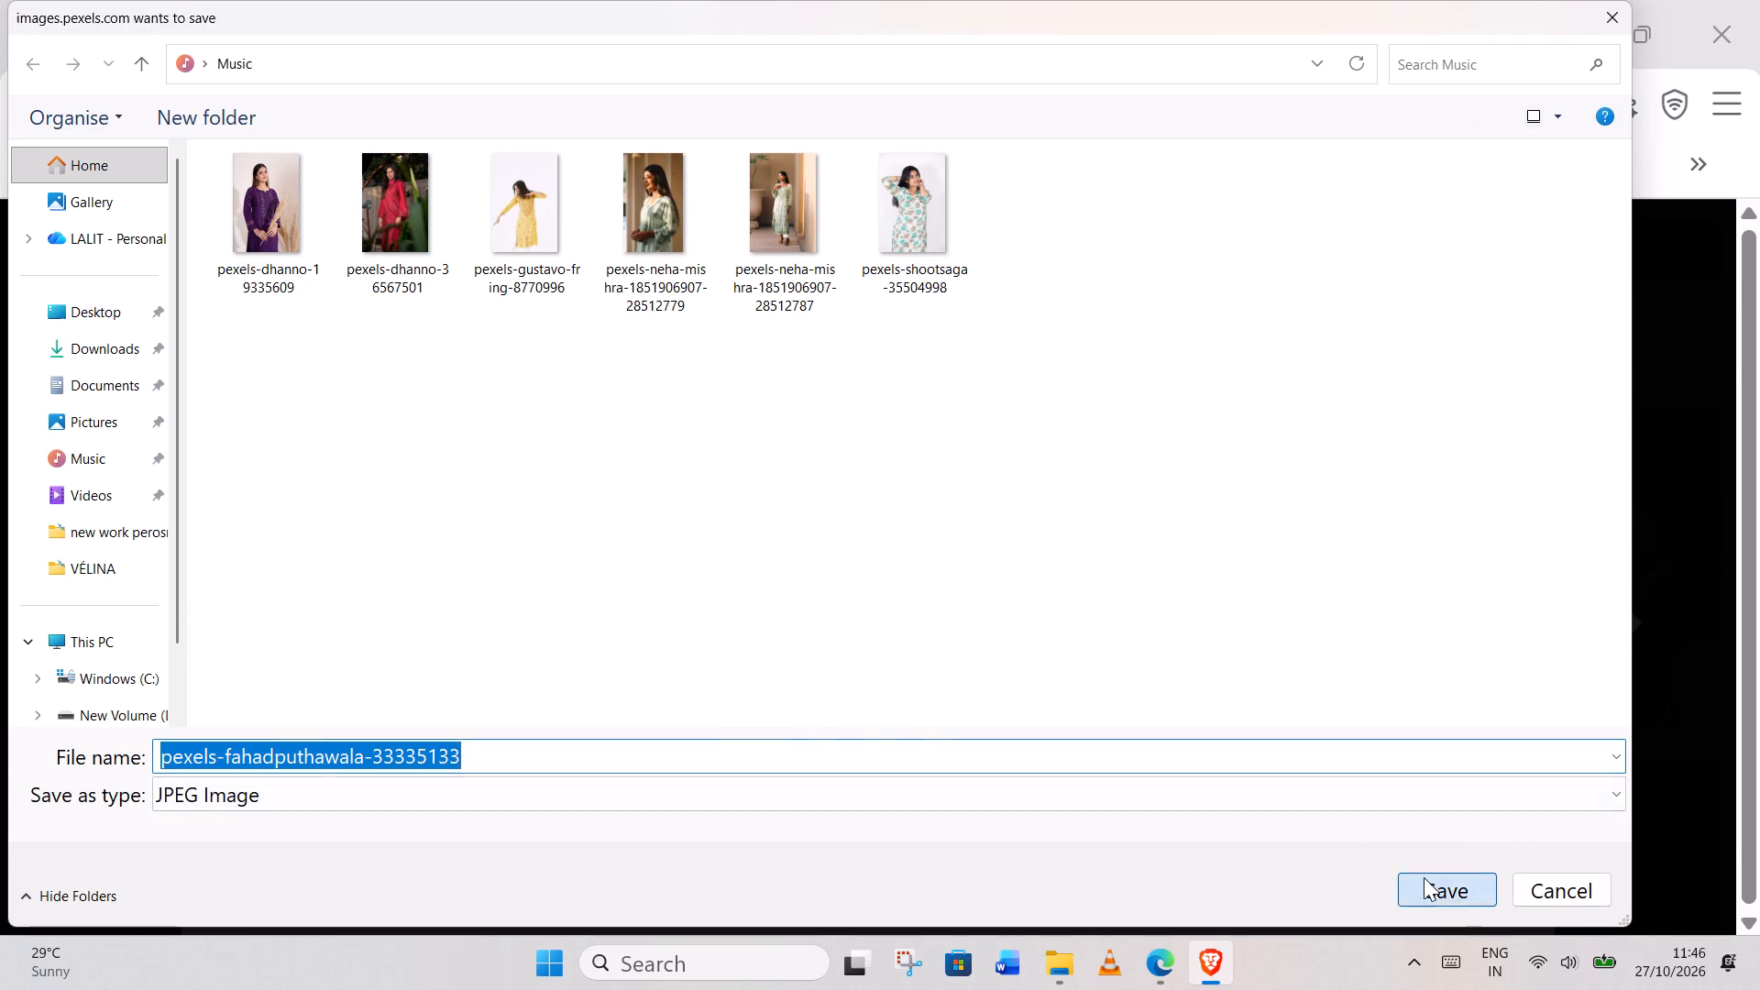
left_click(408, 258)
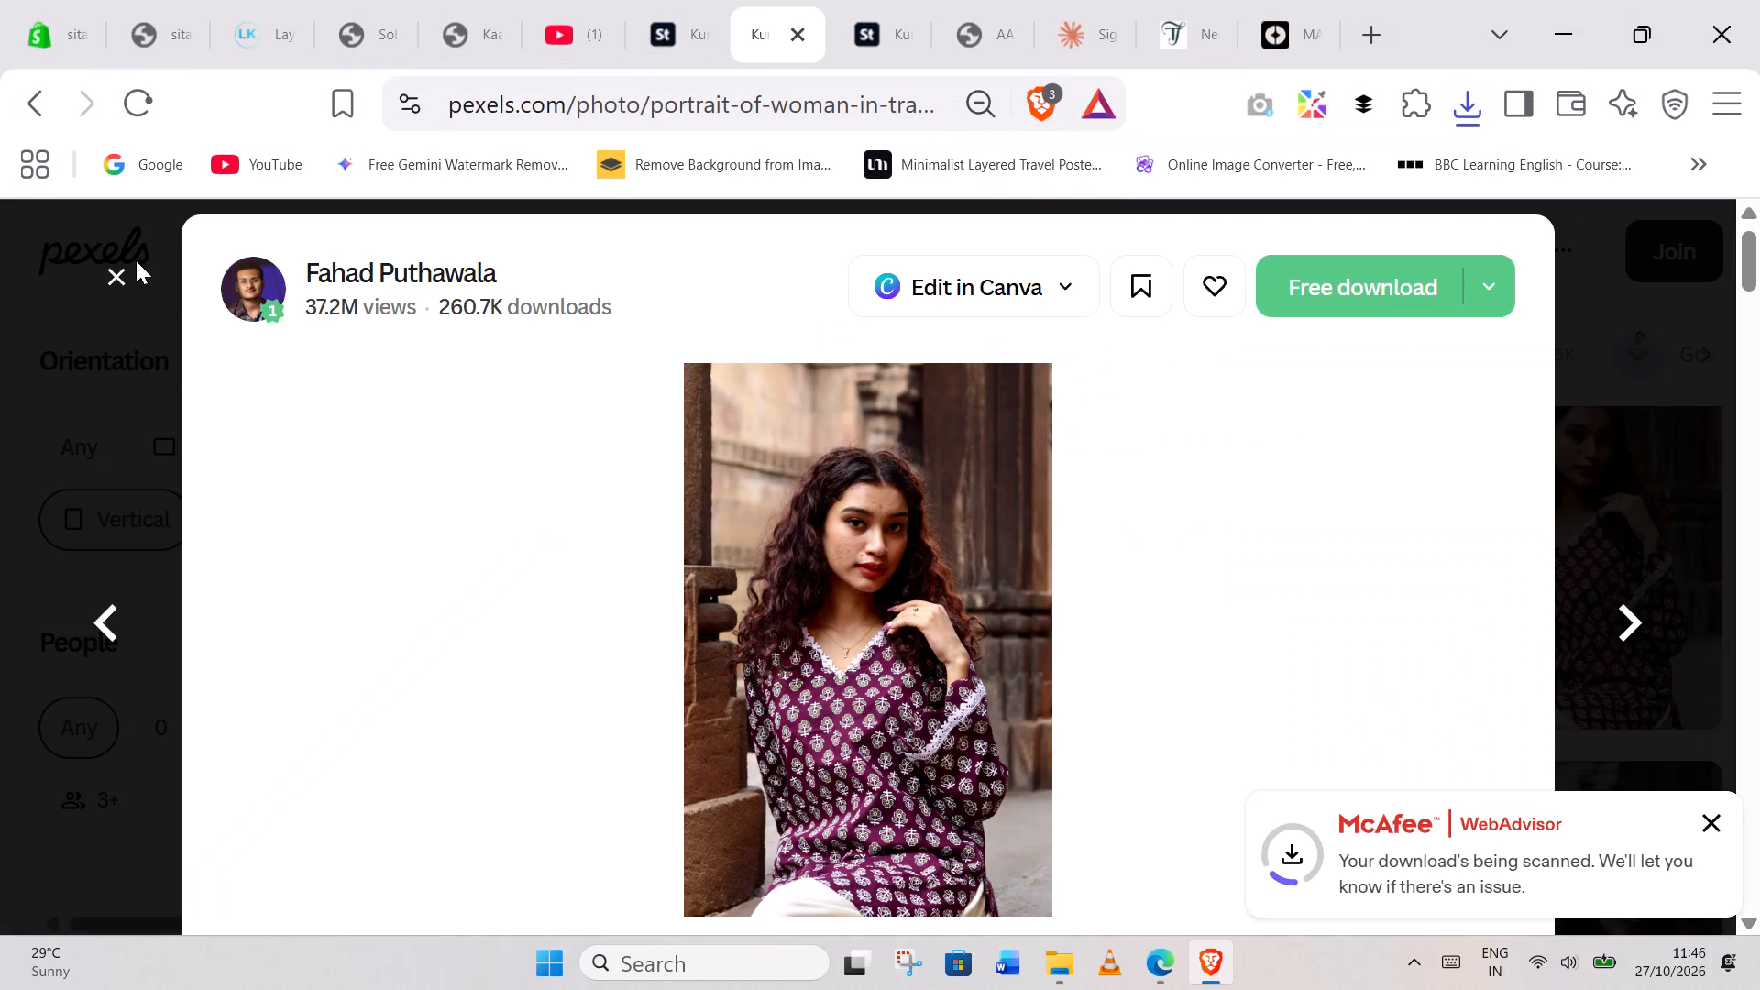
left_click(128, 271)
Browse the vertical kurti search results for more photos suitable for the store's home page.
scroll(874, 499, "down", 4)
scroll(1103, 557, "up", 2)
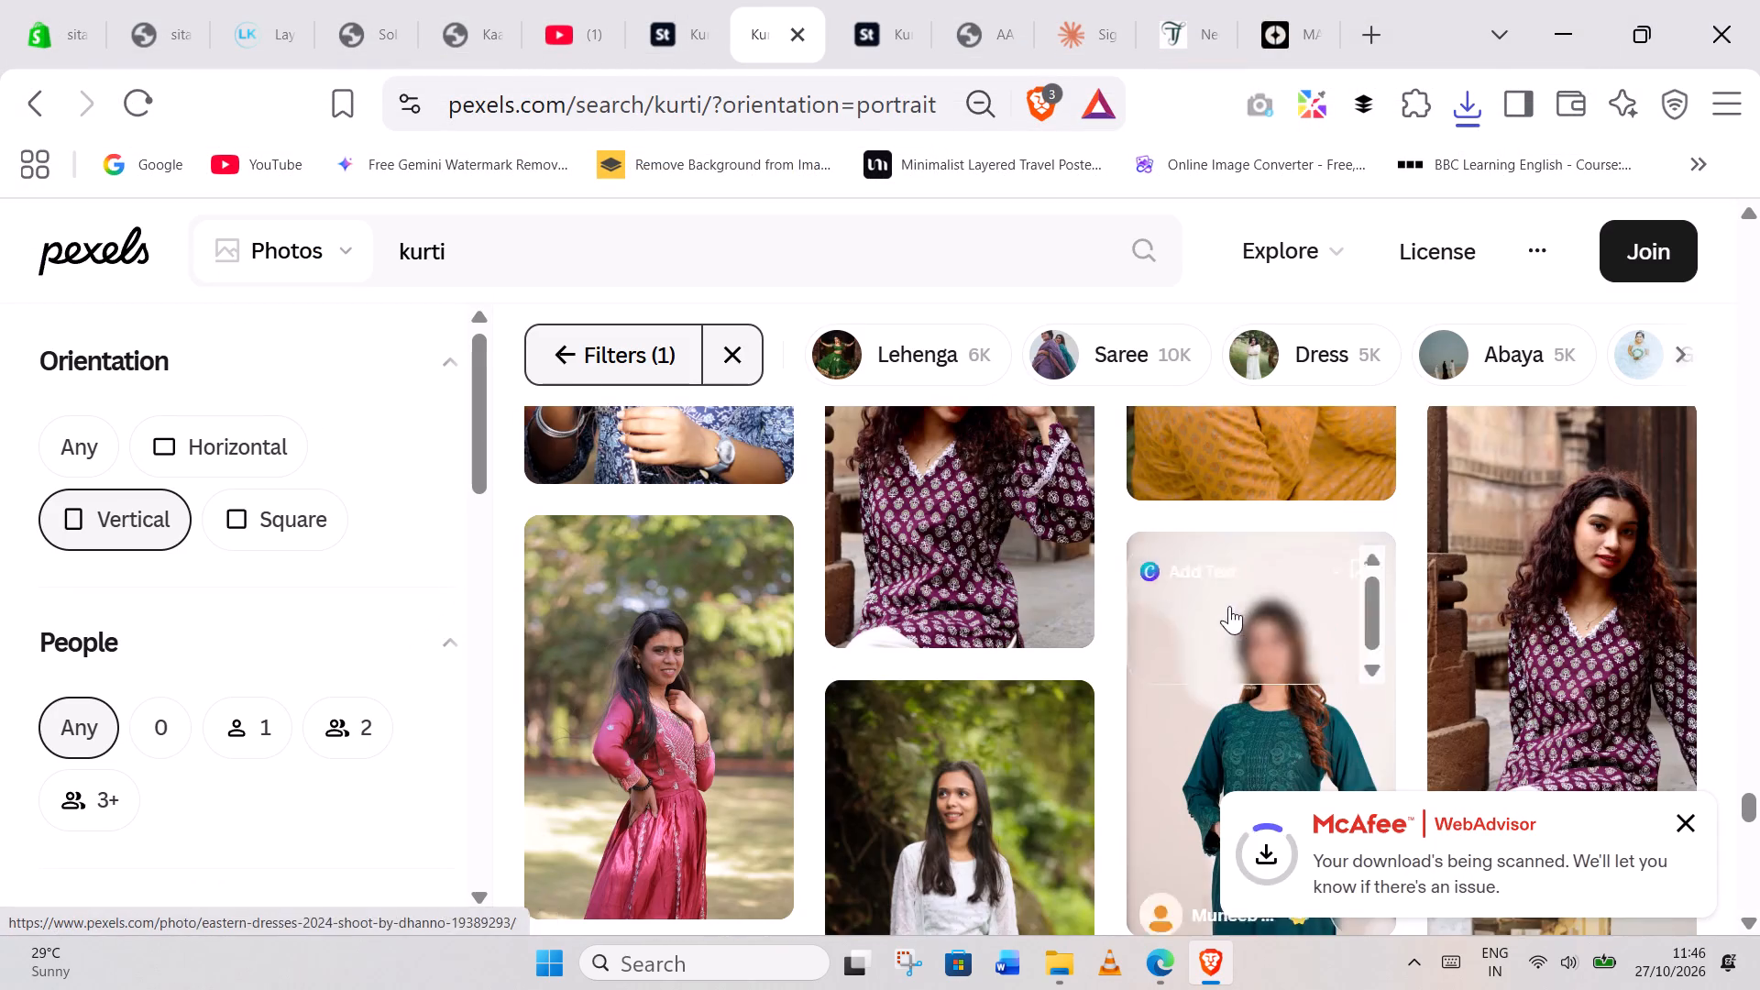
scroll(1234, 604, "down", 1)
scroll(1105, 647, "down", 2)
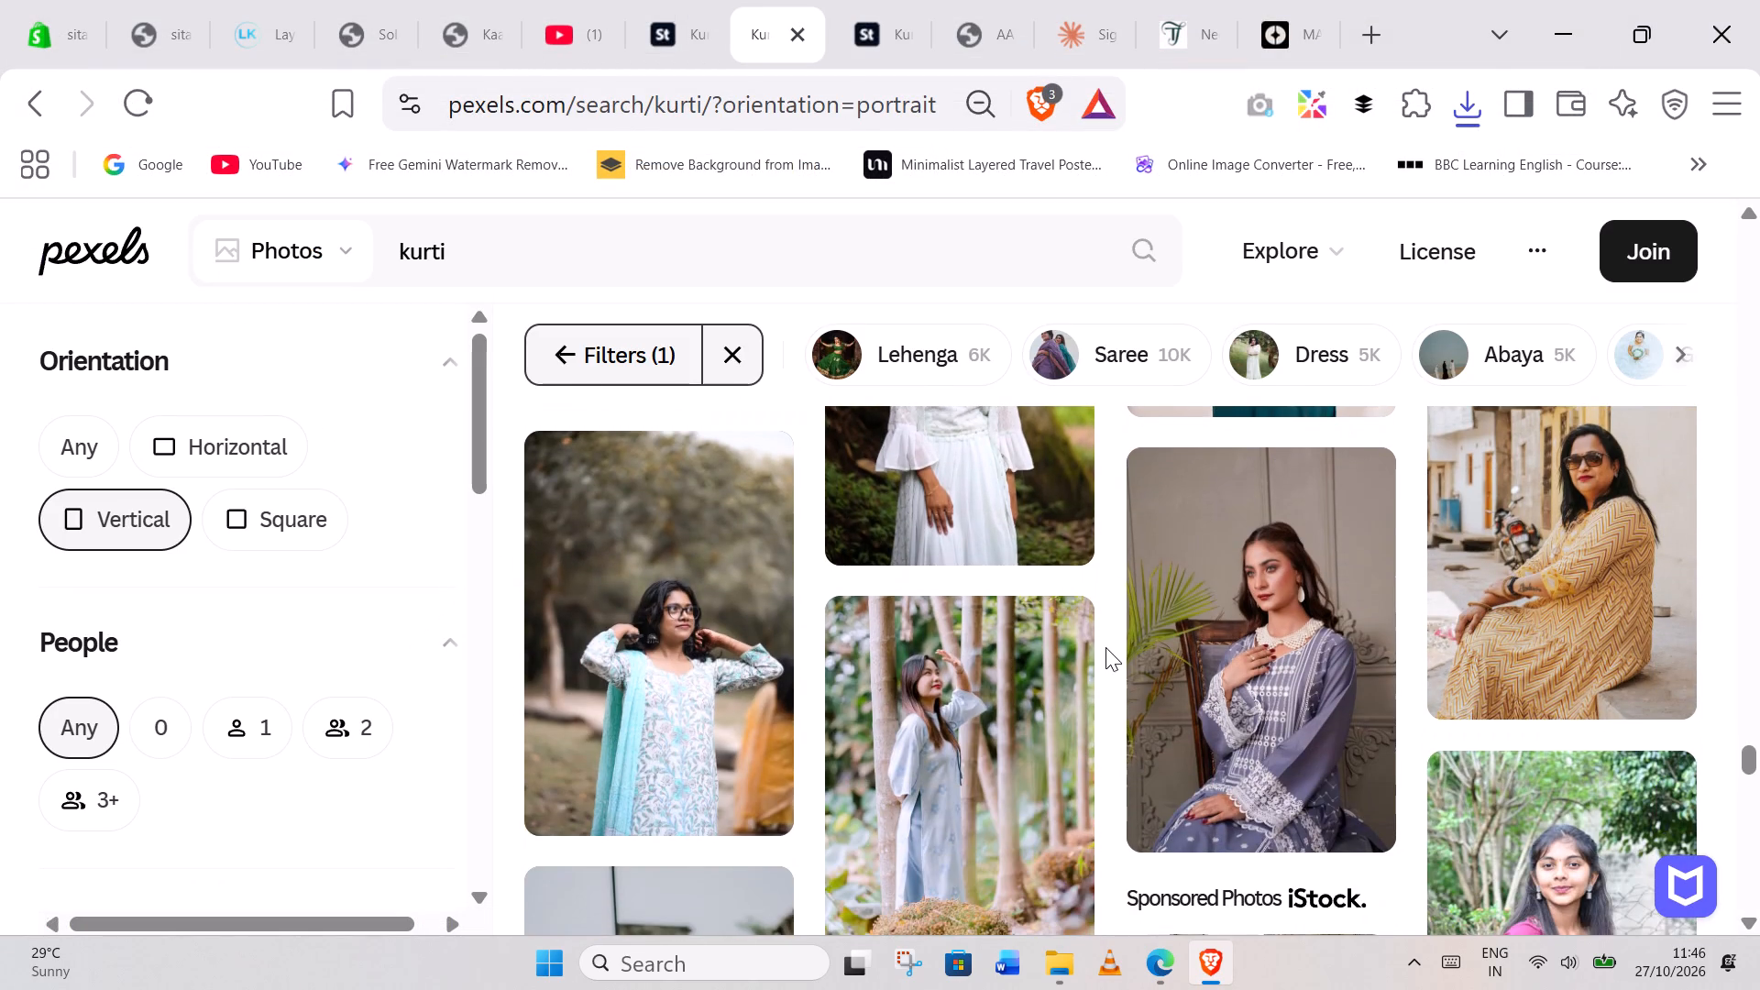
scroll(1105, 647, "down", 4)
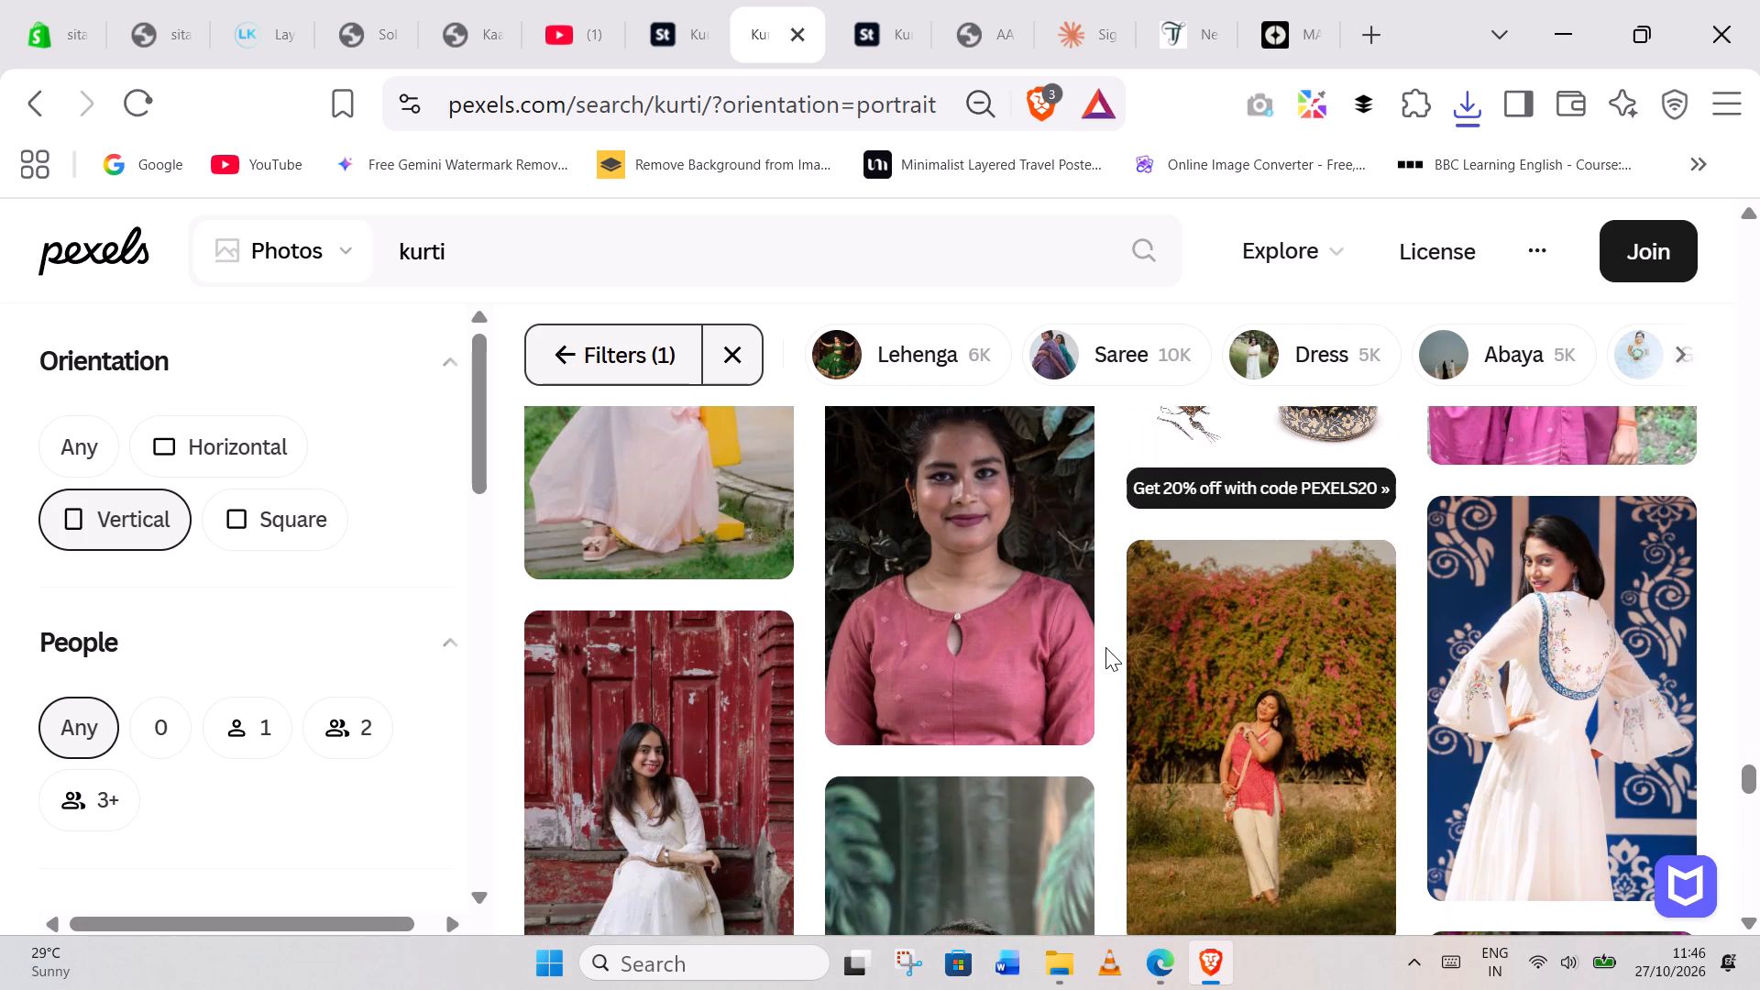
scroll(1105, 647, "down", 2)
scroll(1105, 647, "up", 1)
scroll(1105, 647, "down", 2)
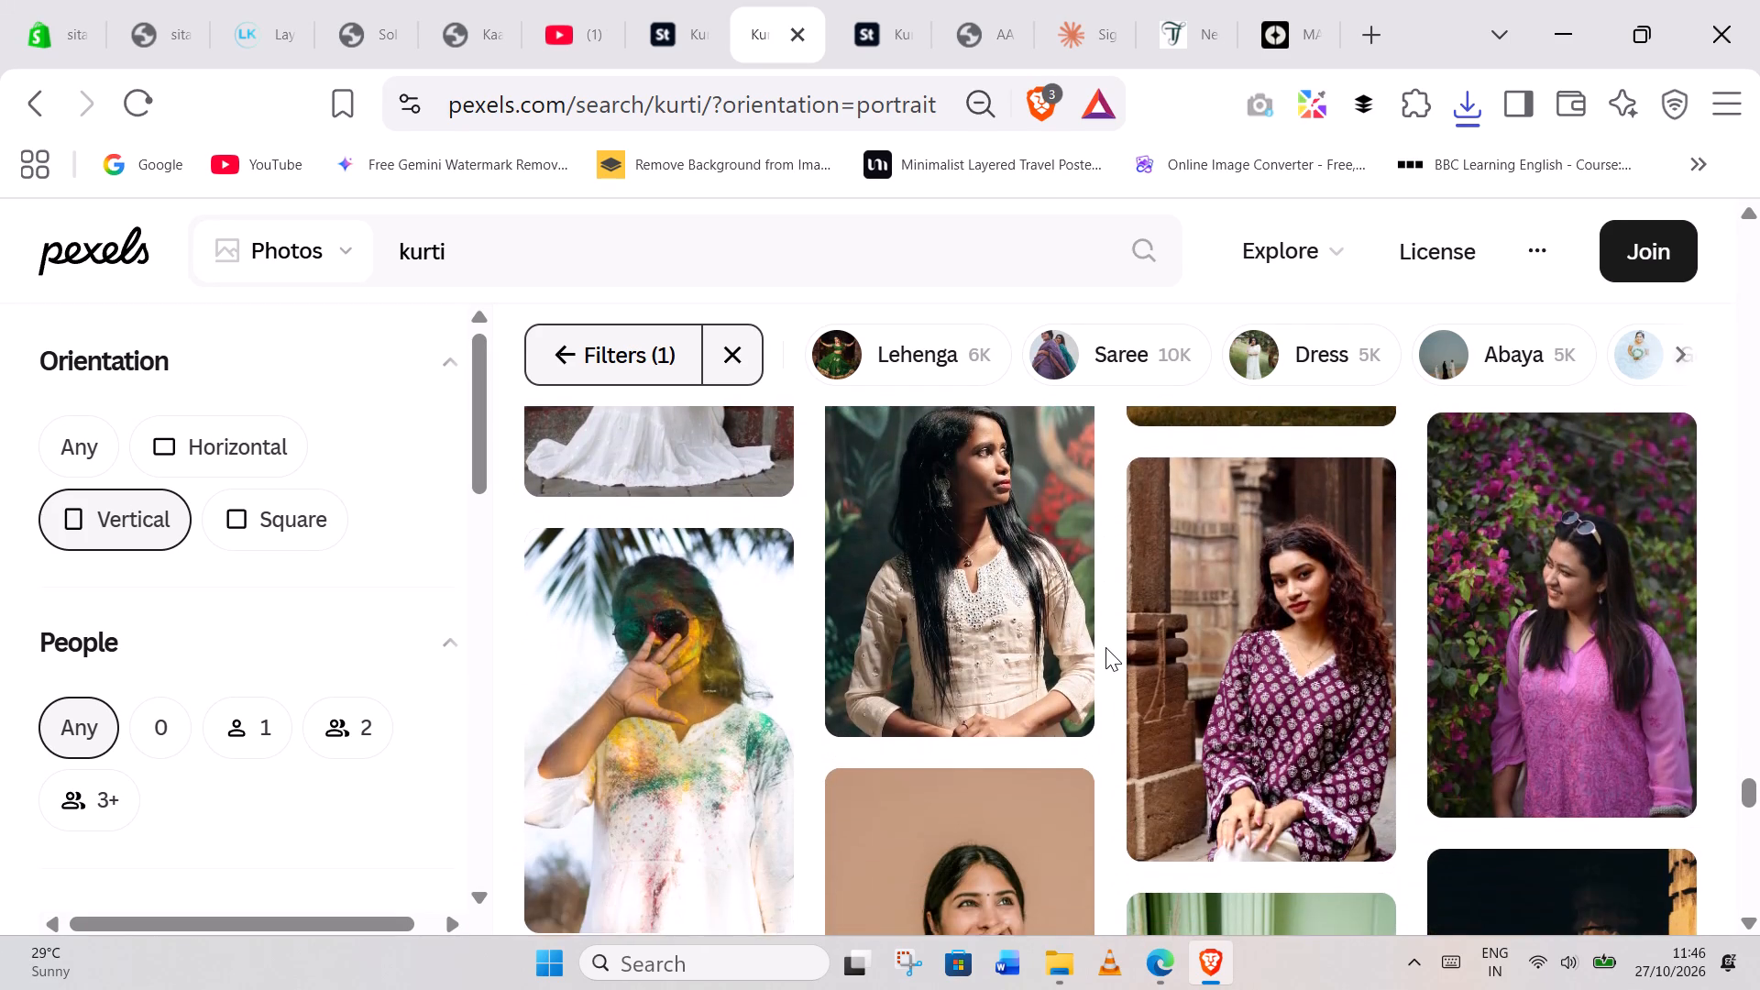
scroll(1105, 647, "down", 3)
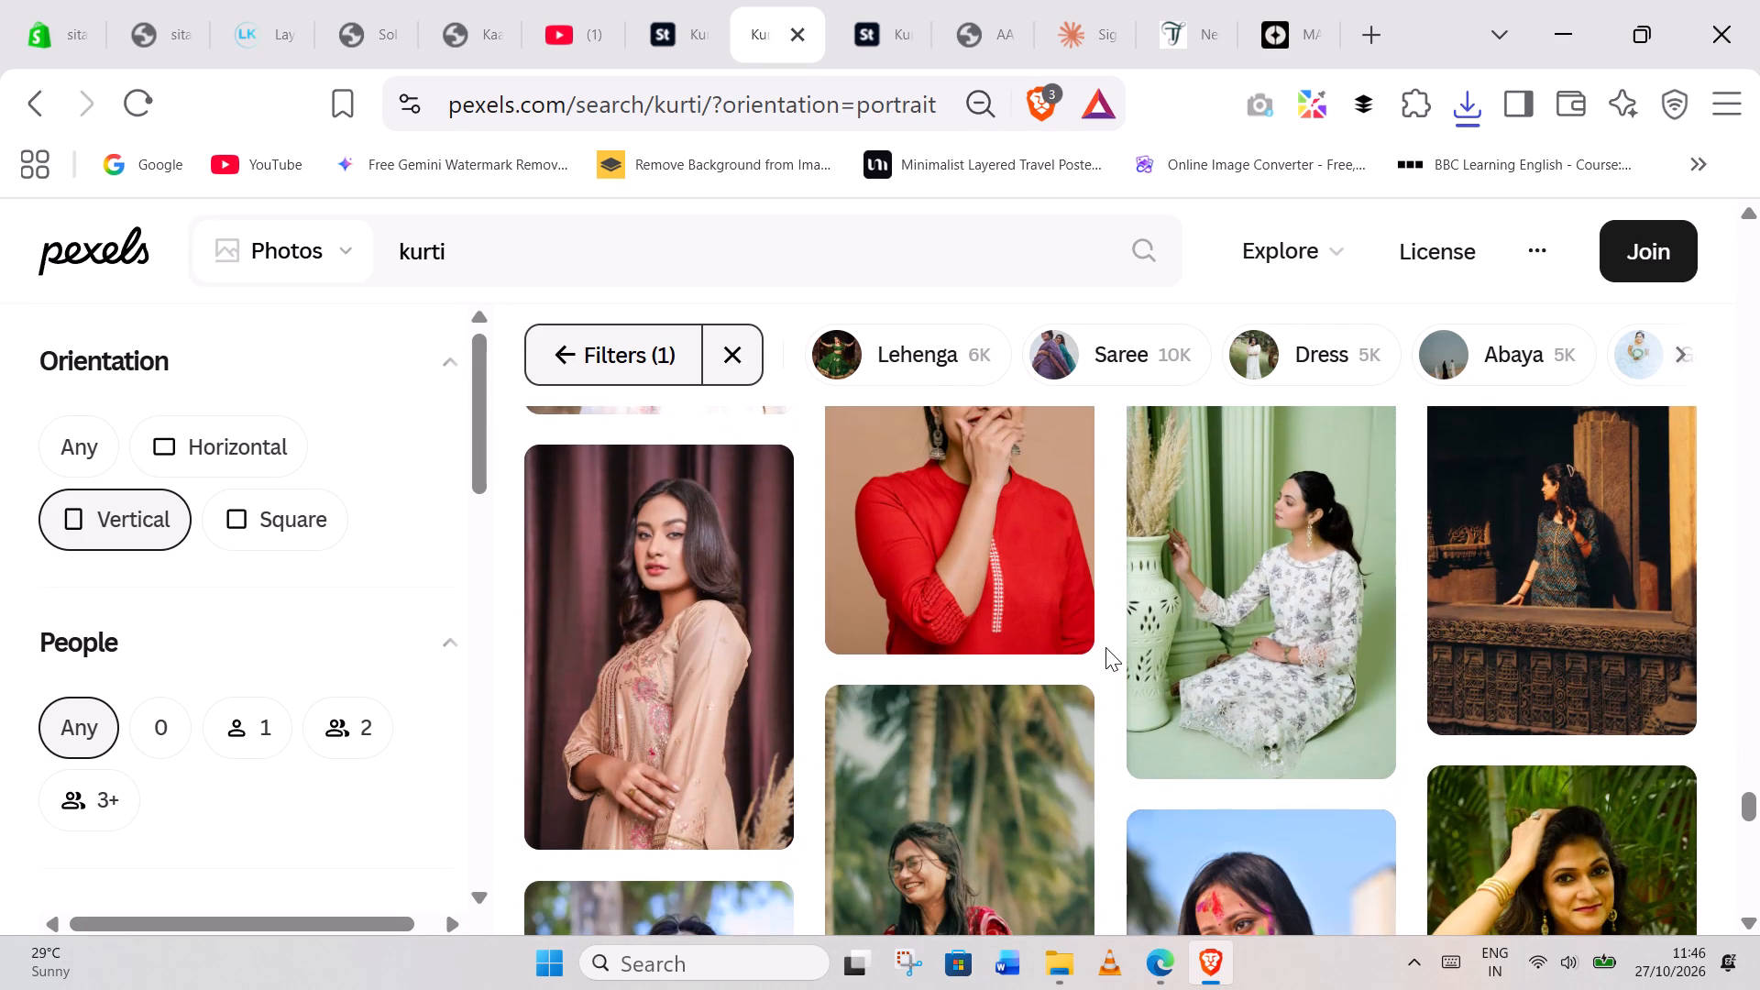
scroll(1105, 647, "down", 4)
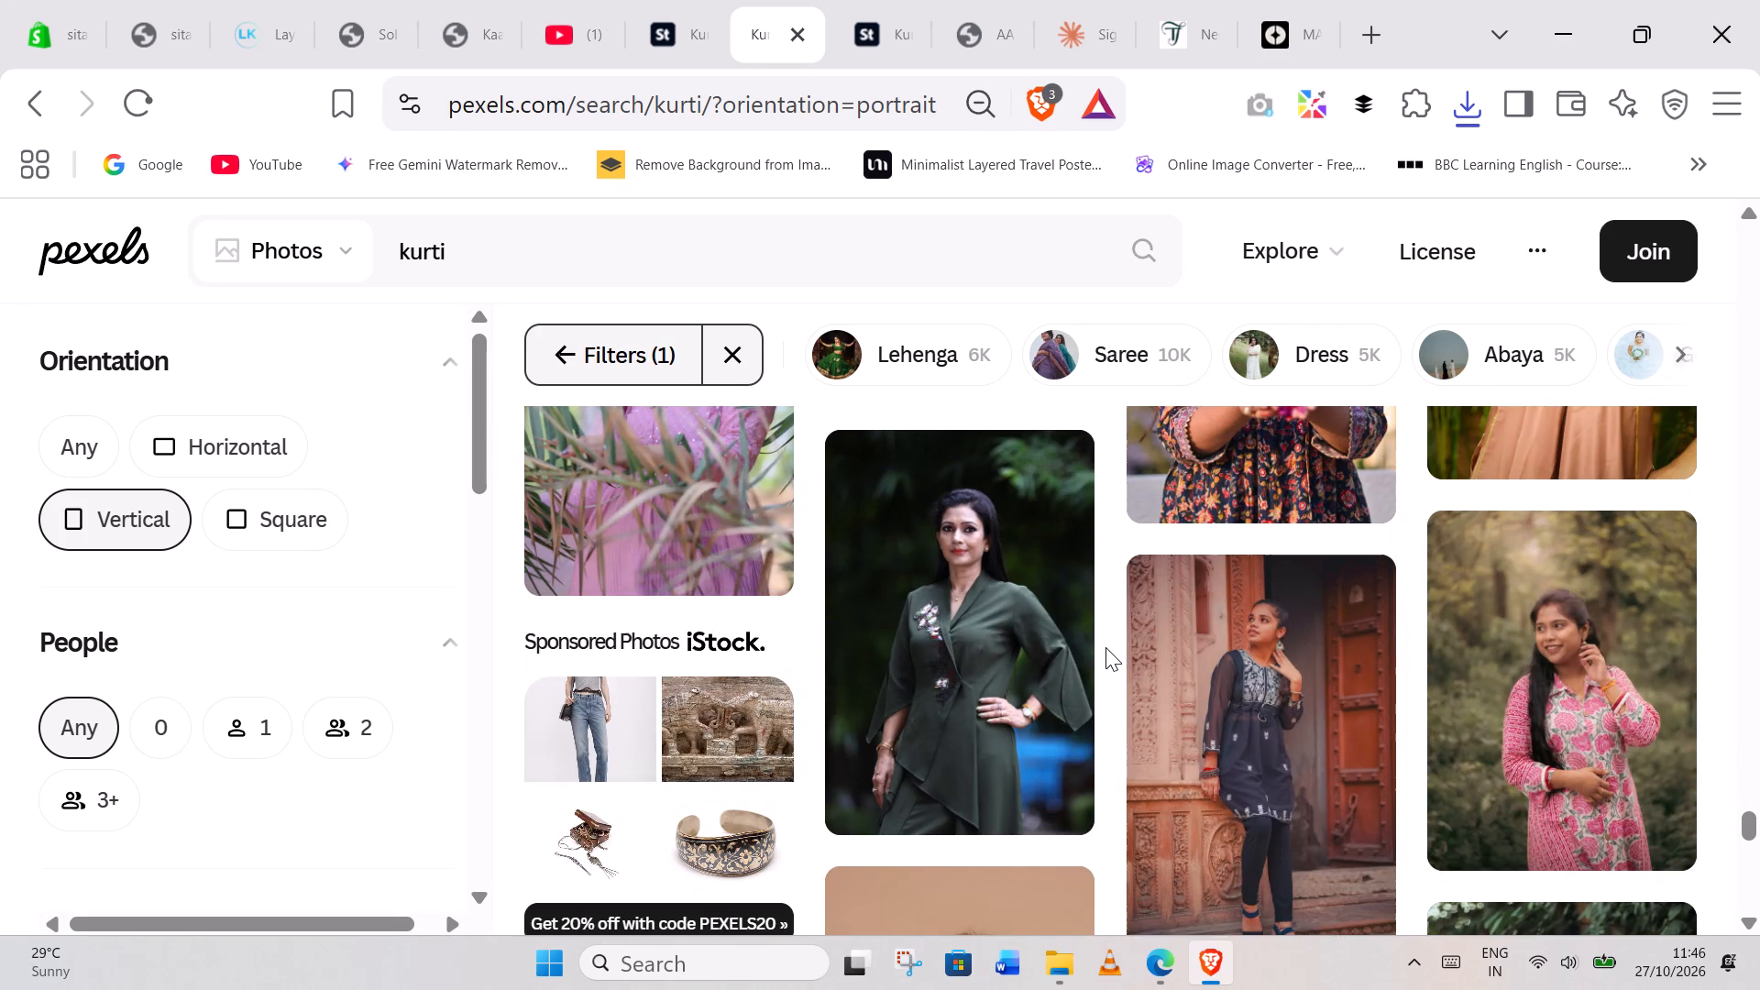
scroll(1105, 647, "down", 3)
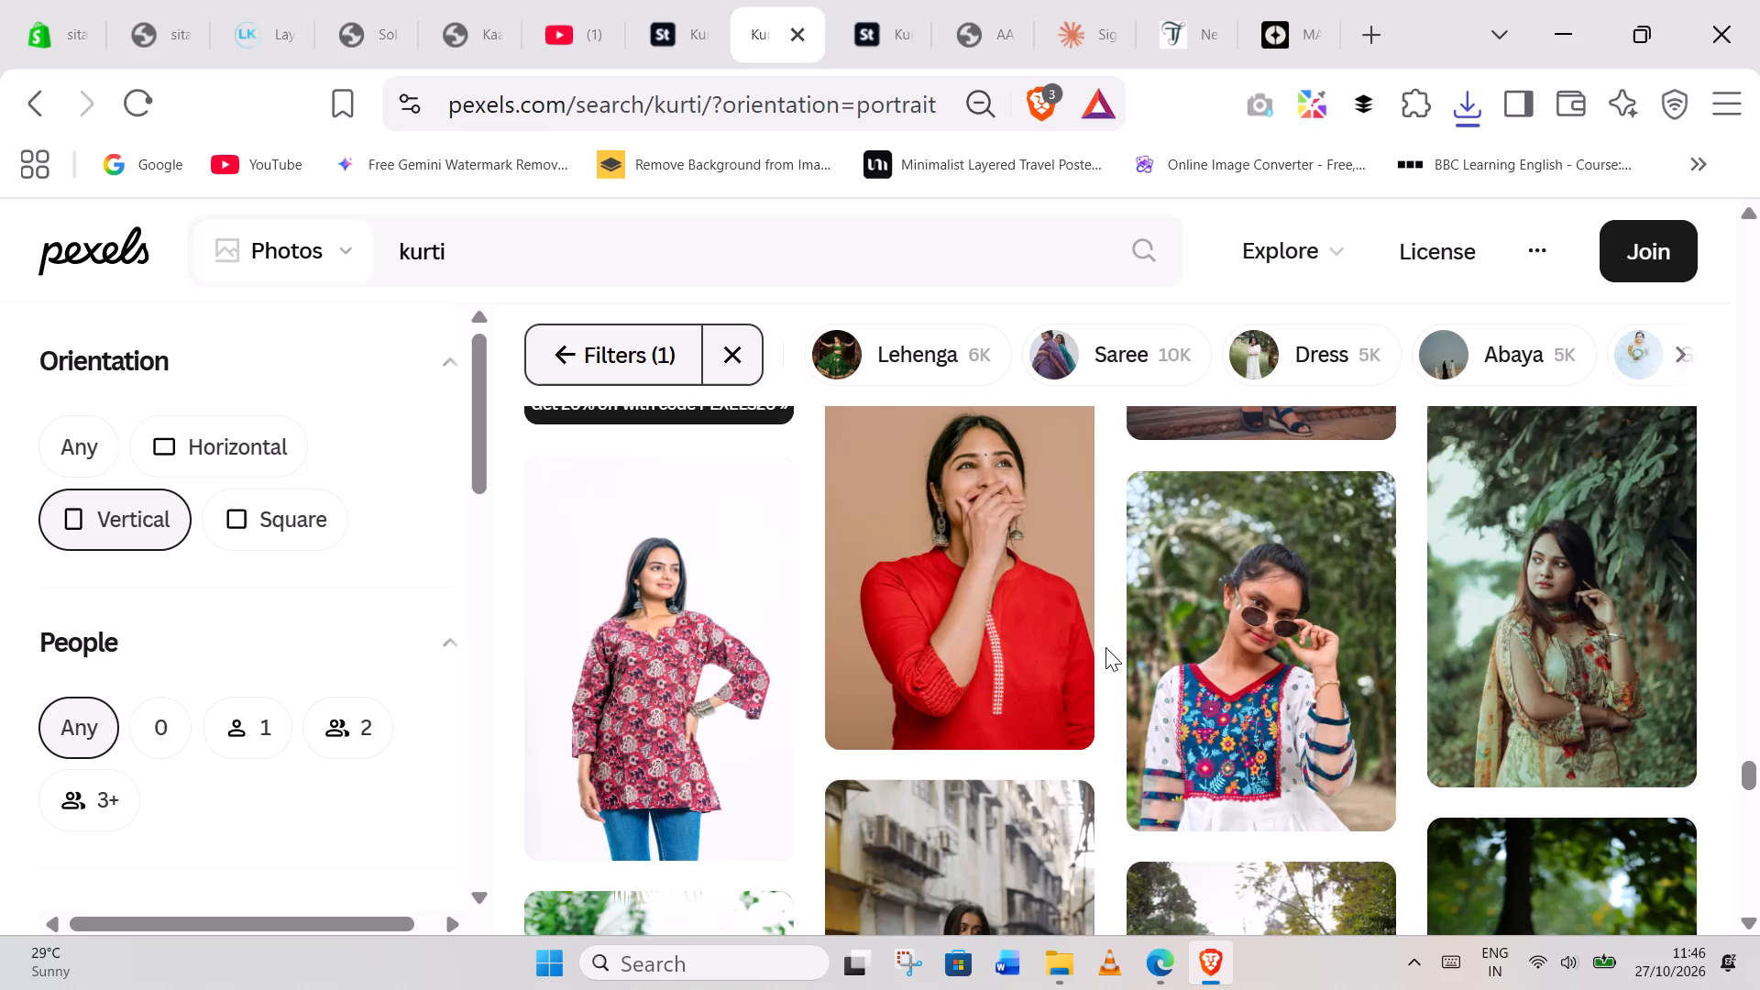
scroll(1105, 647, "down", 5)
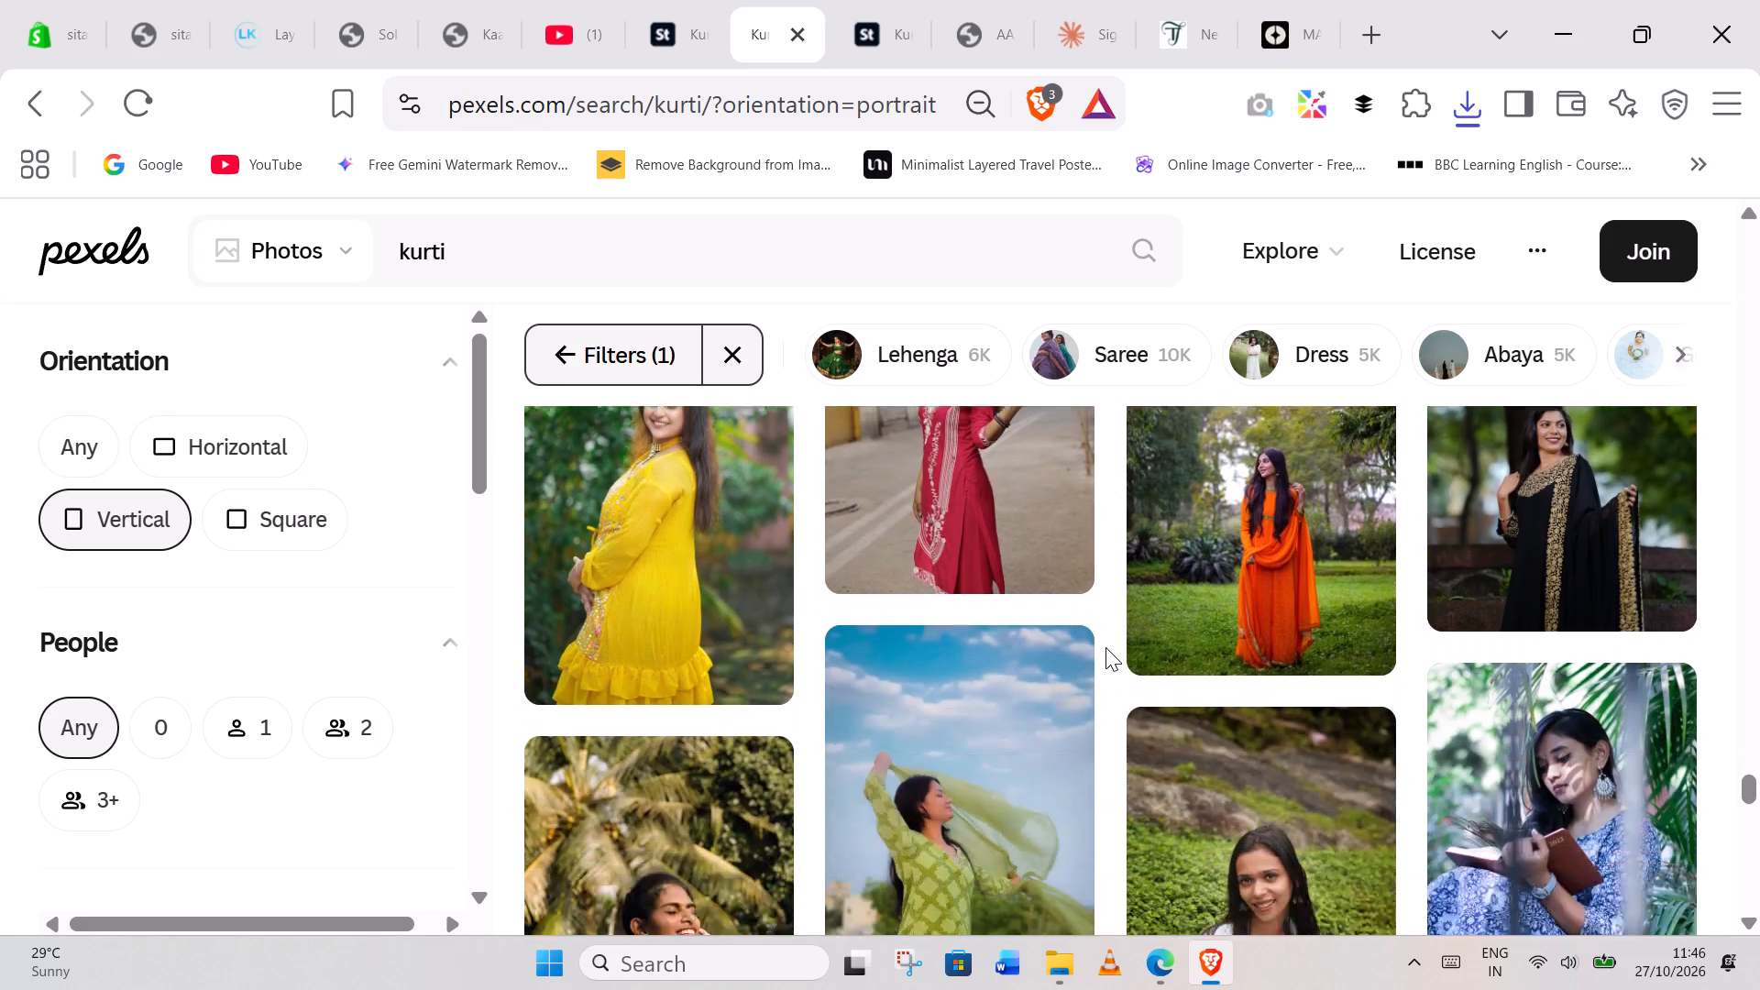
scroll(1105, 647, "down", 3)
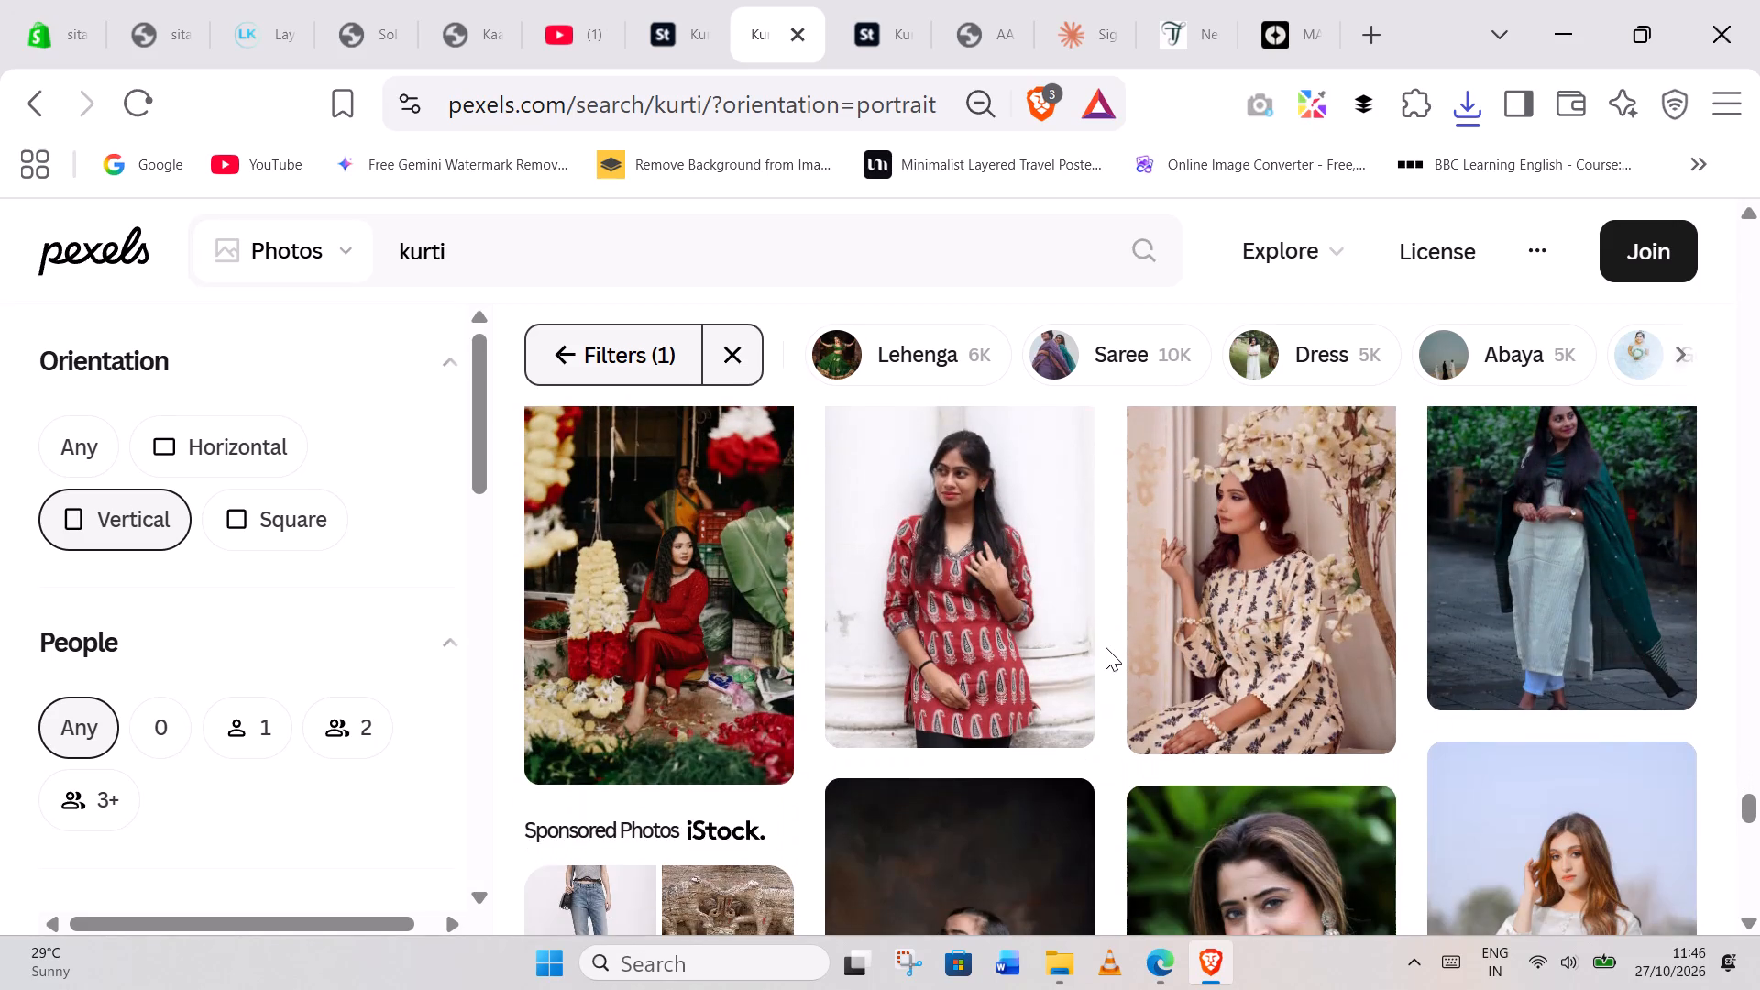
scroll(1105, 647, "down", 3)
scroll(1105, 647, "up", 1)
scroll(1105, 647, "down", 1)
scroll(1105, 647, "up", 1)
scroll(1105, 647, "down", 3)
scroll(1106, 645, "up", 1)
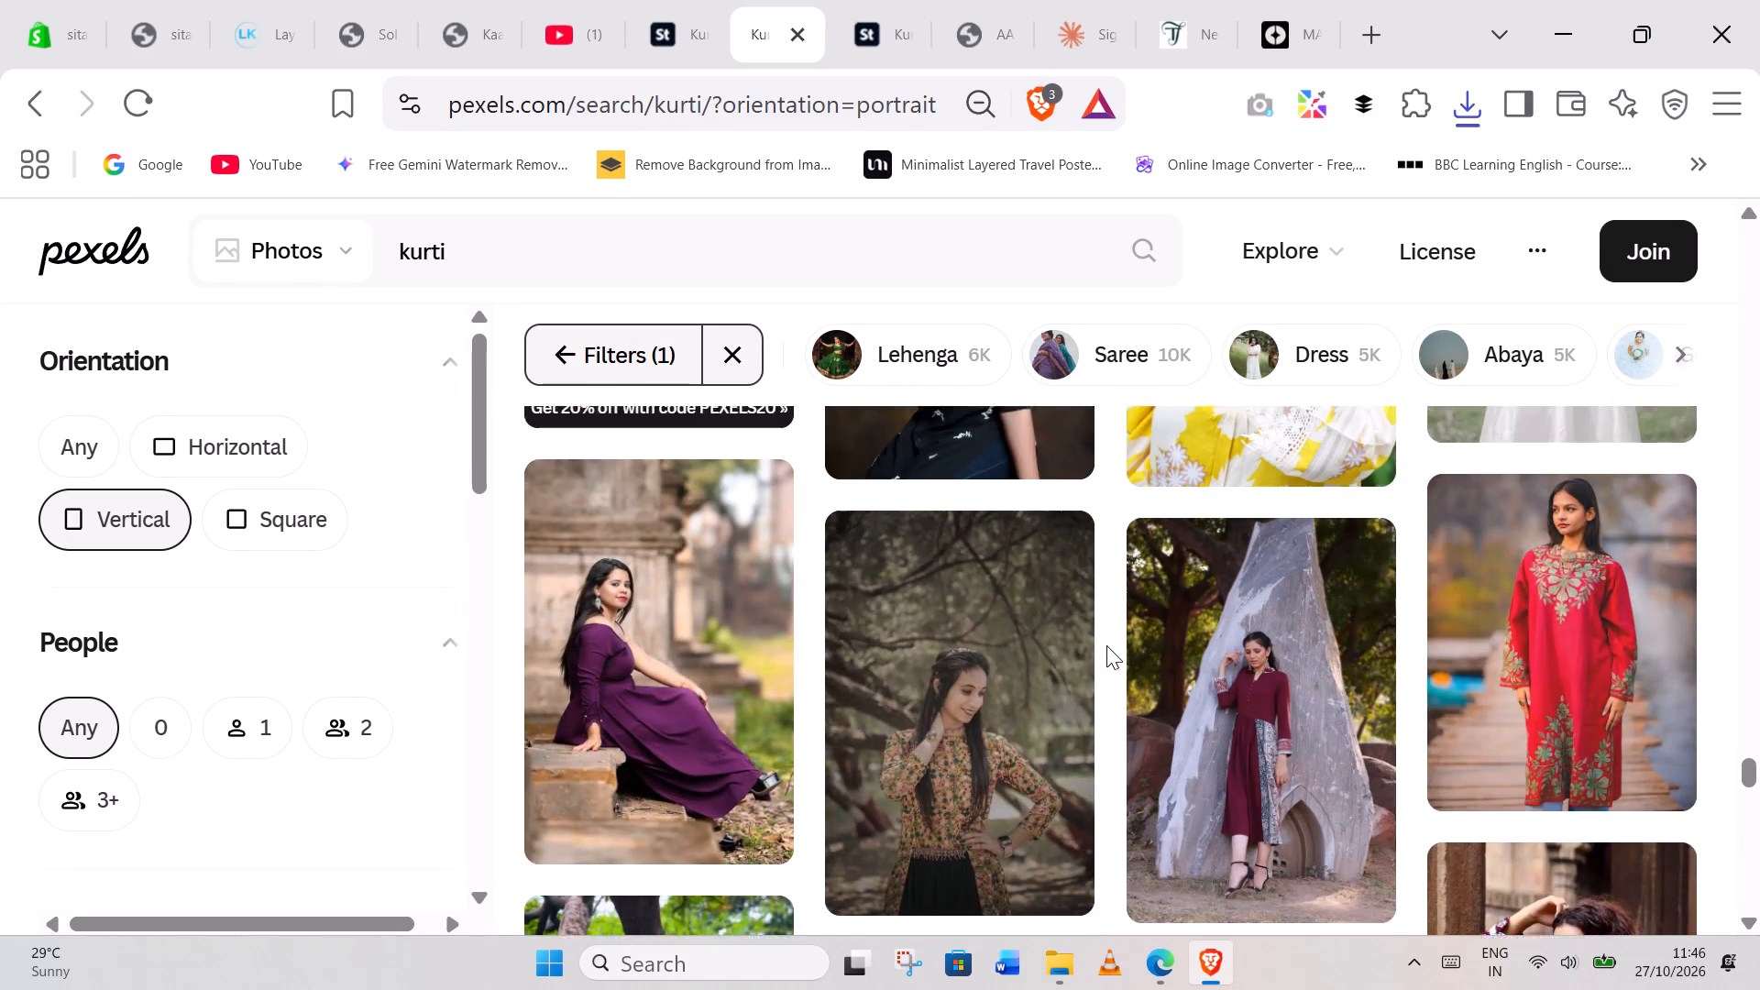
scroll(1106, 645, "down", 4)
scroll(1106, 645, "up", 1)
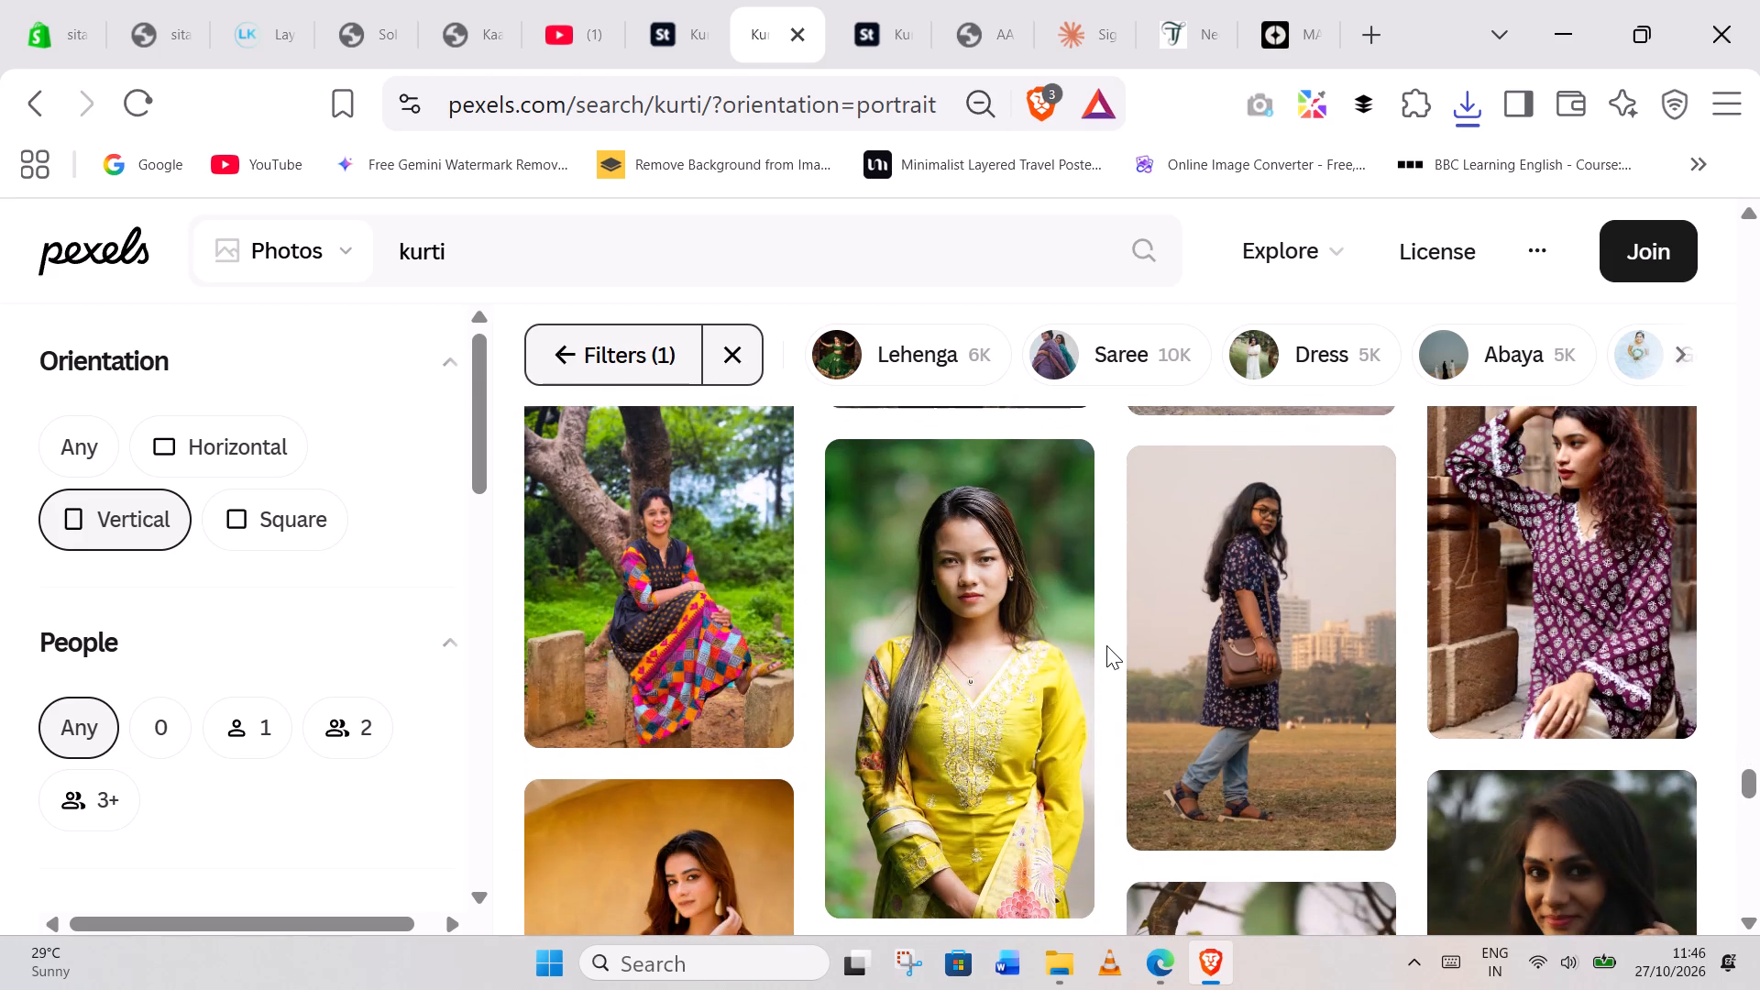
scroll(1106, 645, "down", 3)
scroll(1106, 645, "up", 2)
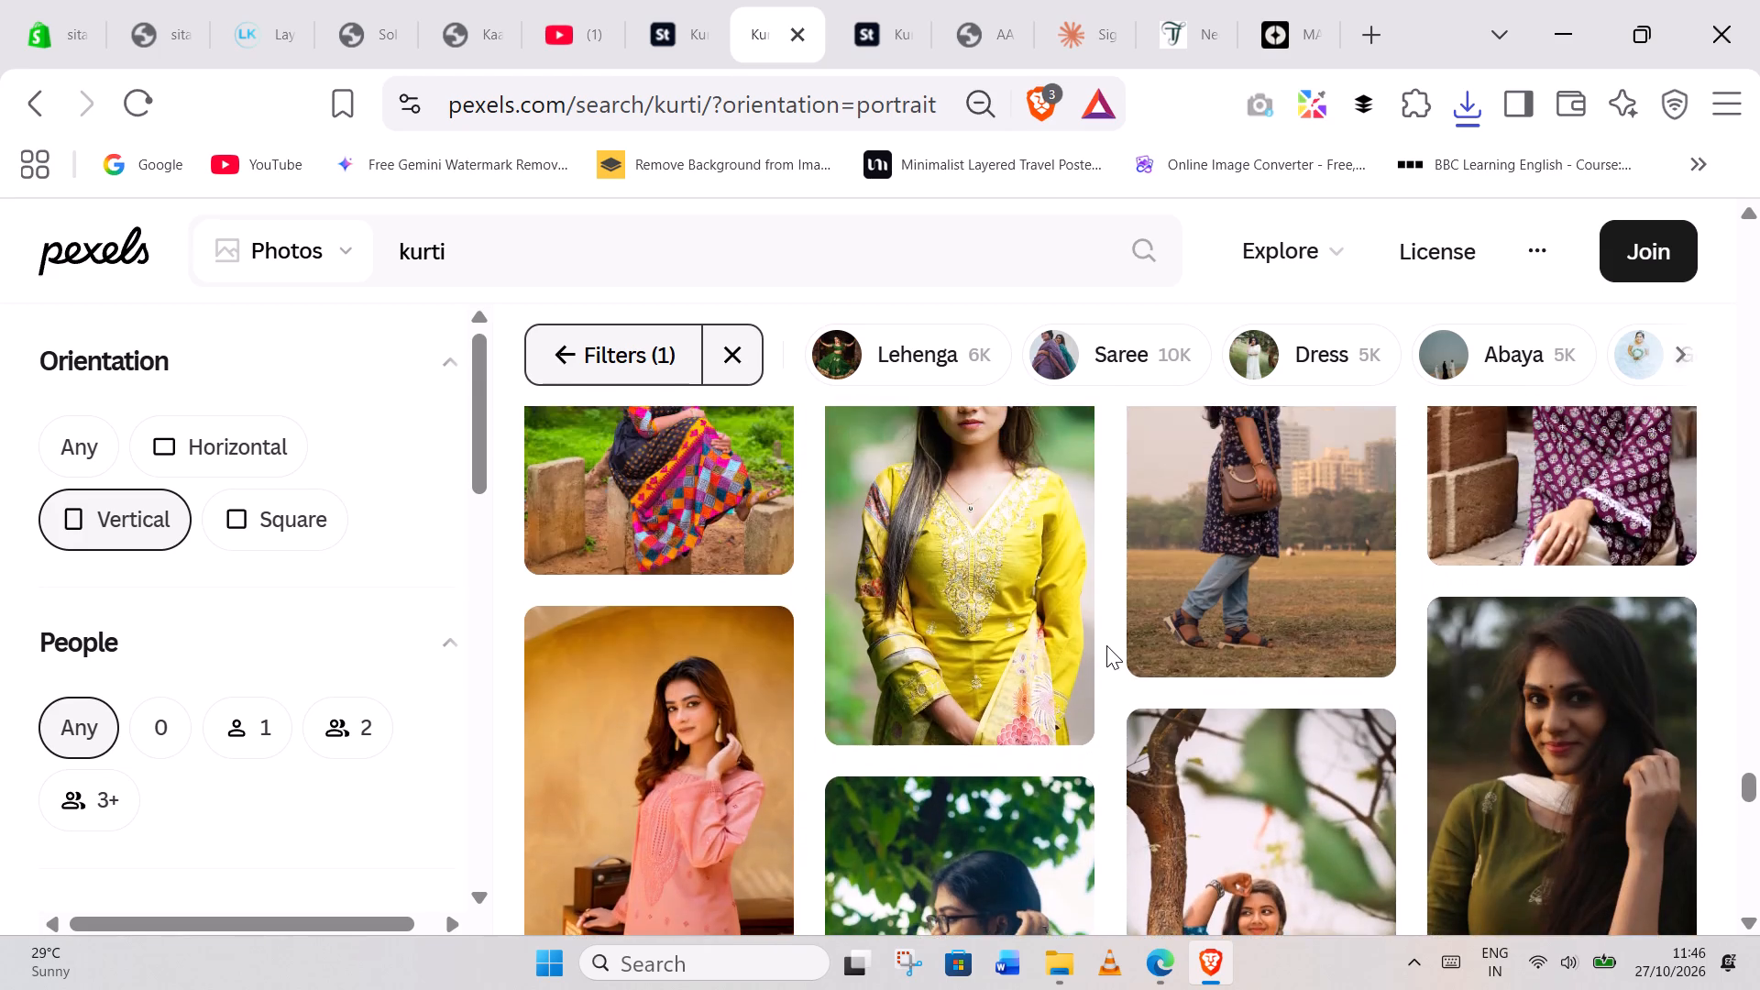
scroll(1106, 645, "down", 4)
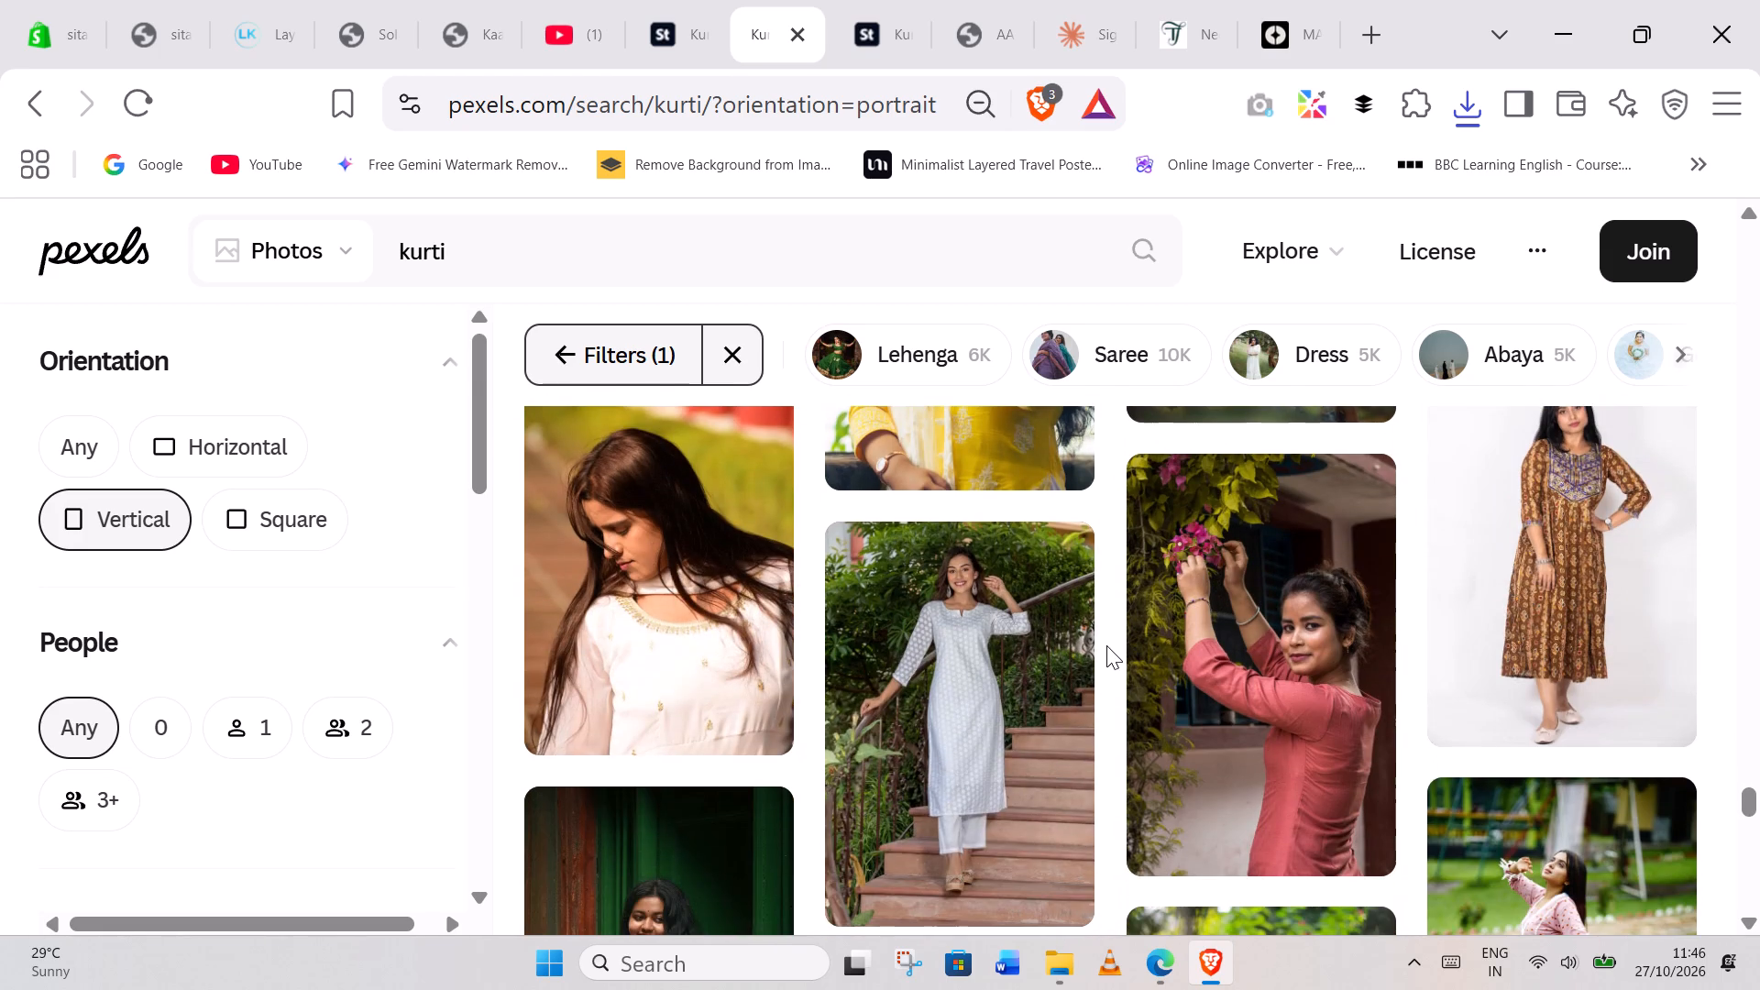
scroll(1106, 645, "down", 2)
scroll(1106, 645, "up", 2)
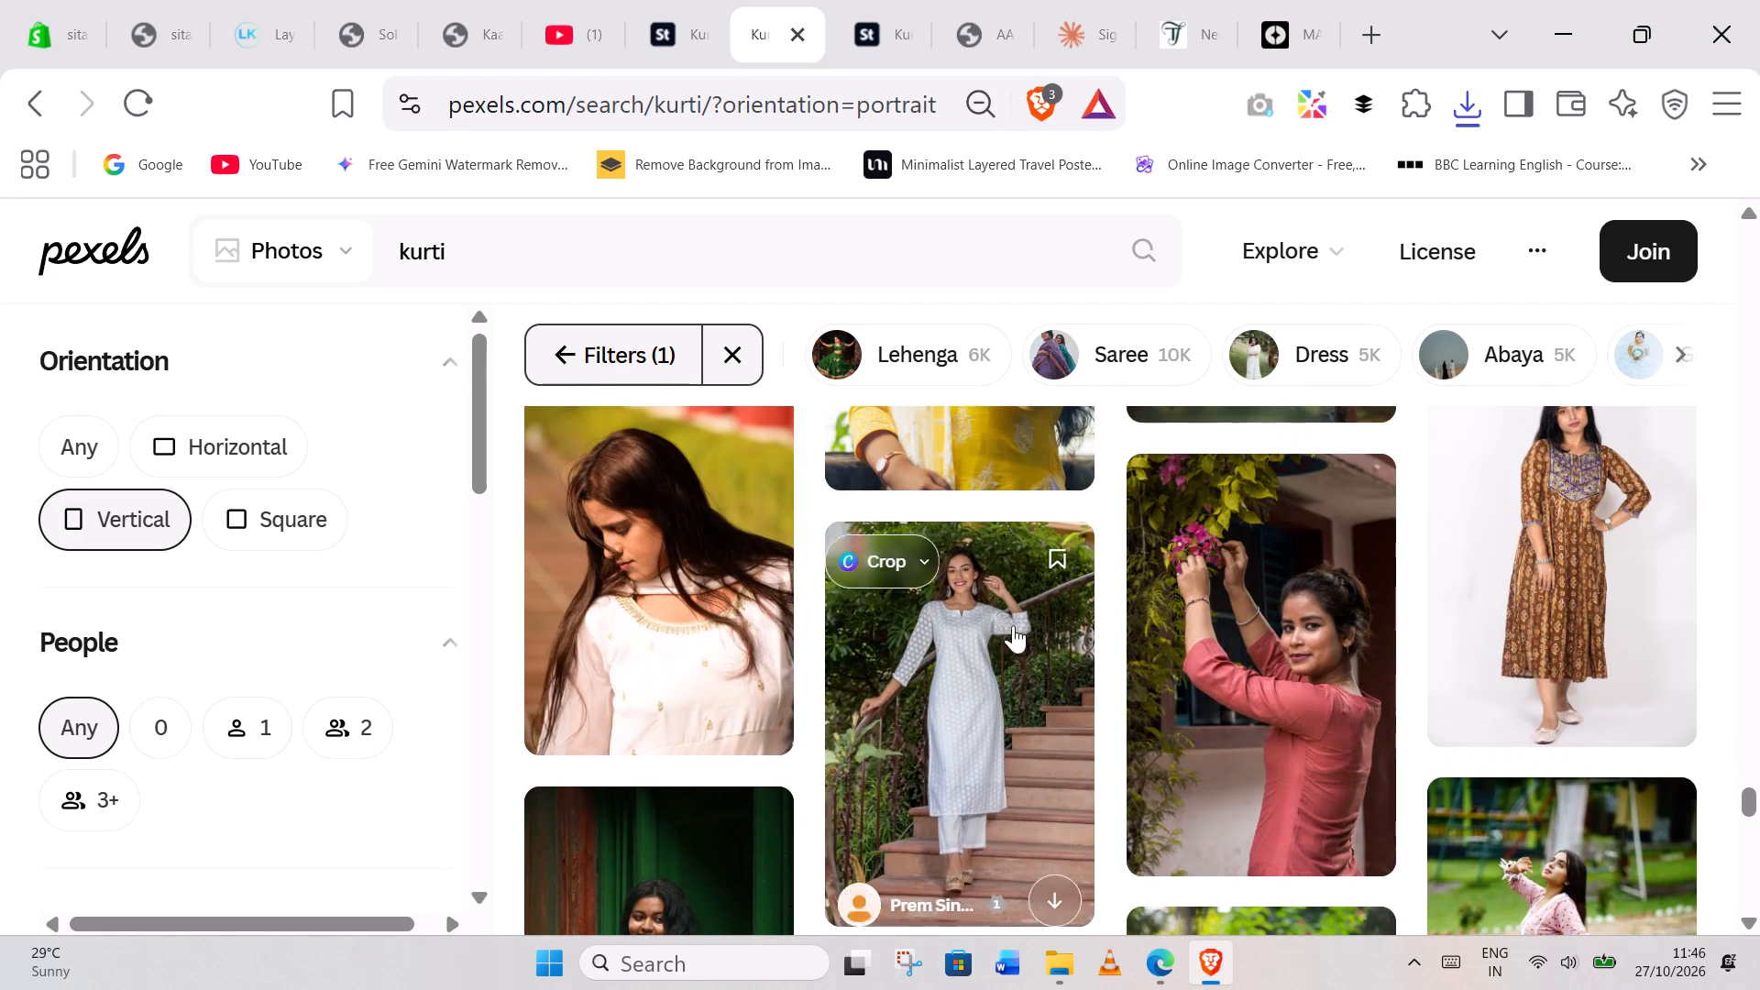
Download the vertical photo of the smiling woman in a white dotted kurti on outdoor stairs to the Music folder.
left_click(997, 671)
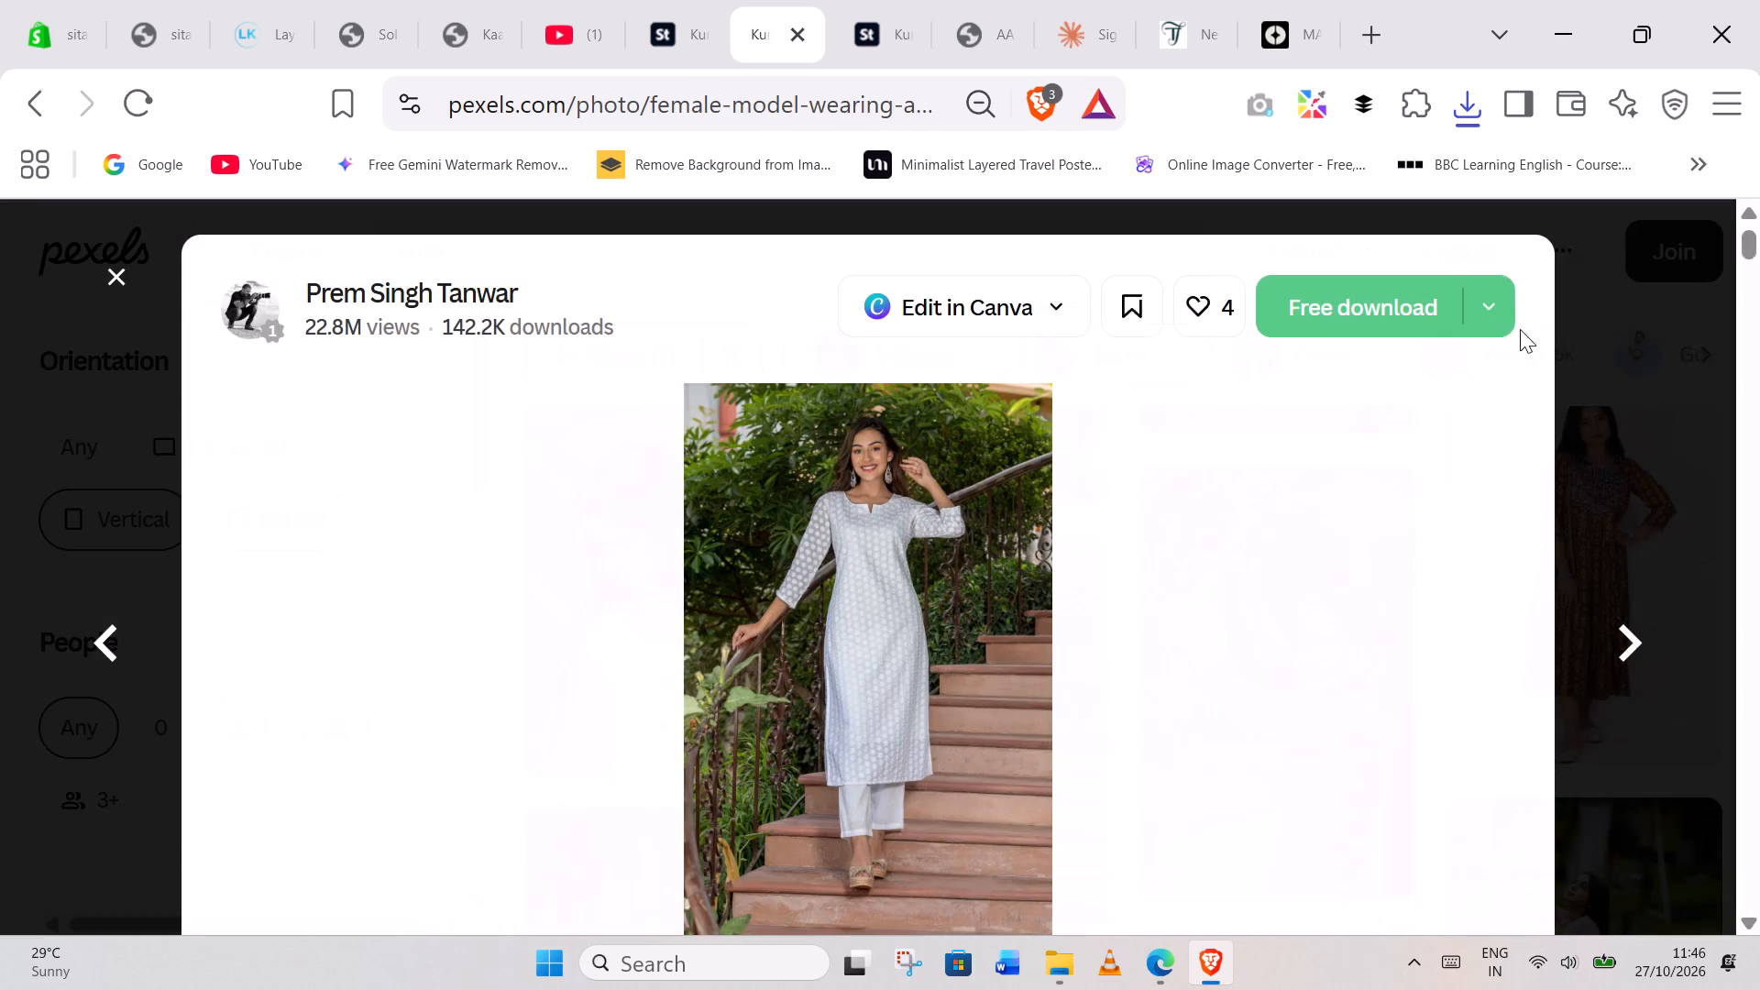
left_click(1491, 295)
left_click(1313, 869)
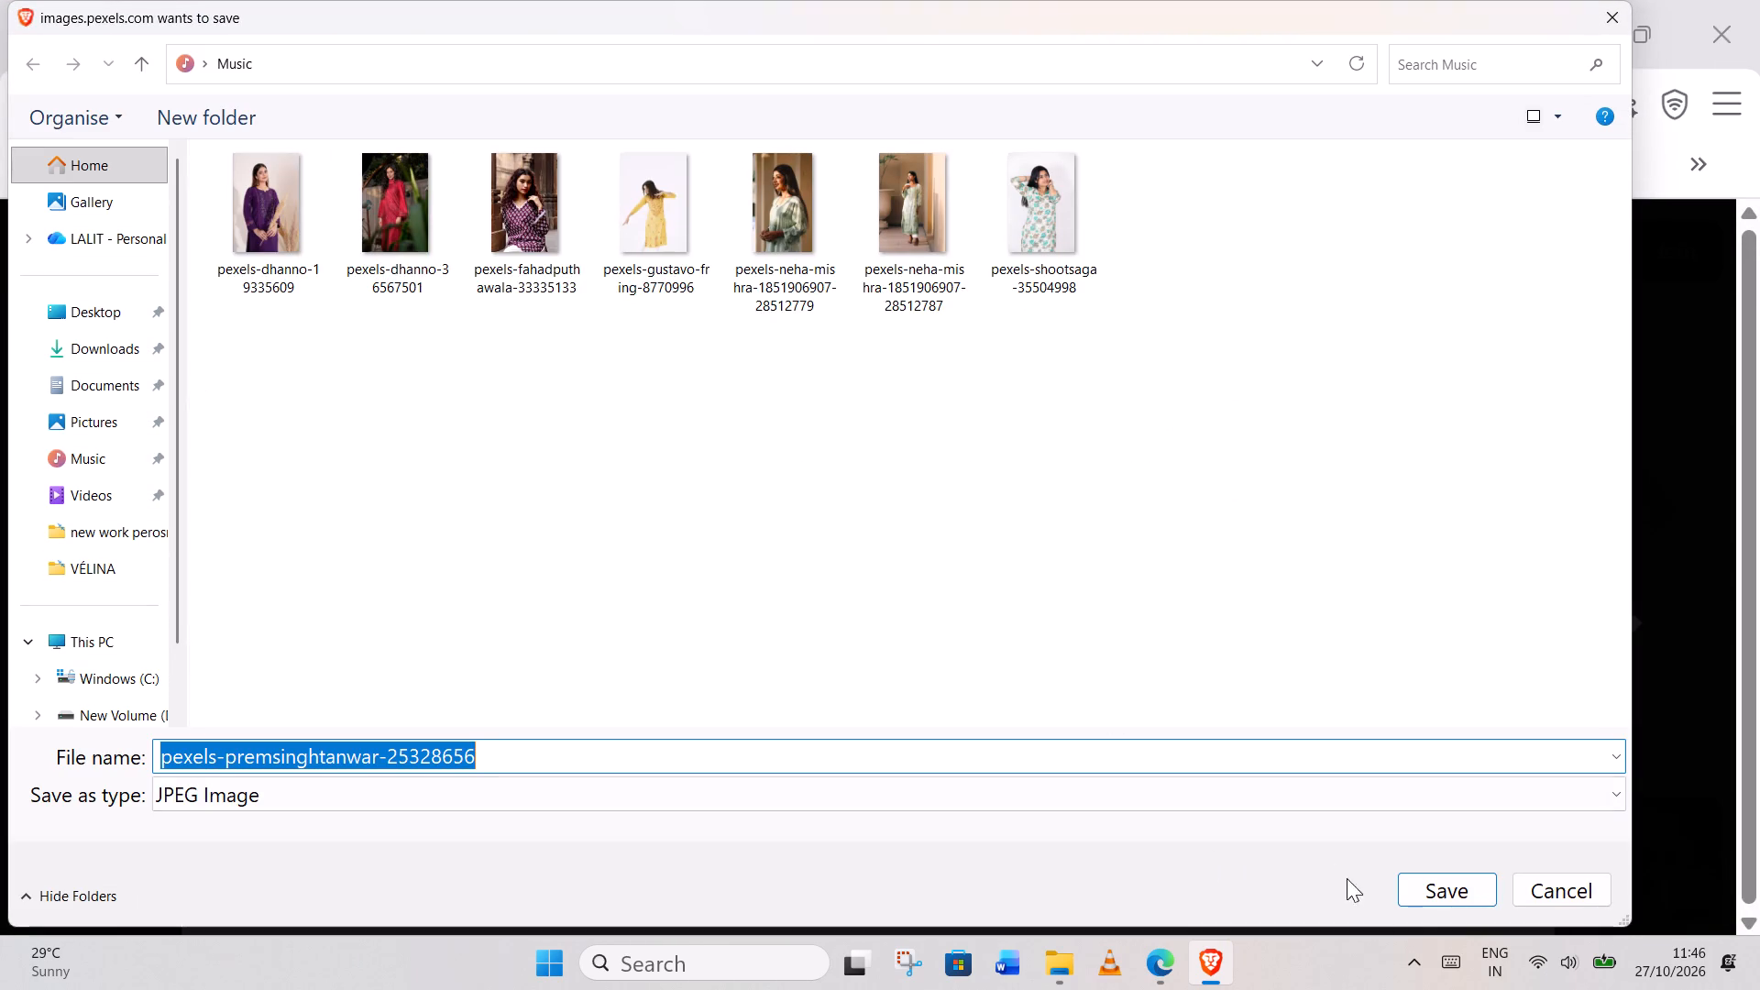
left_click(1427, 896)
left_click(211, 382)
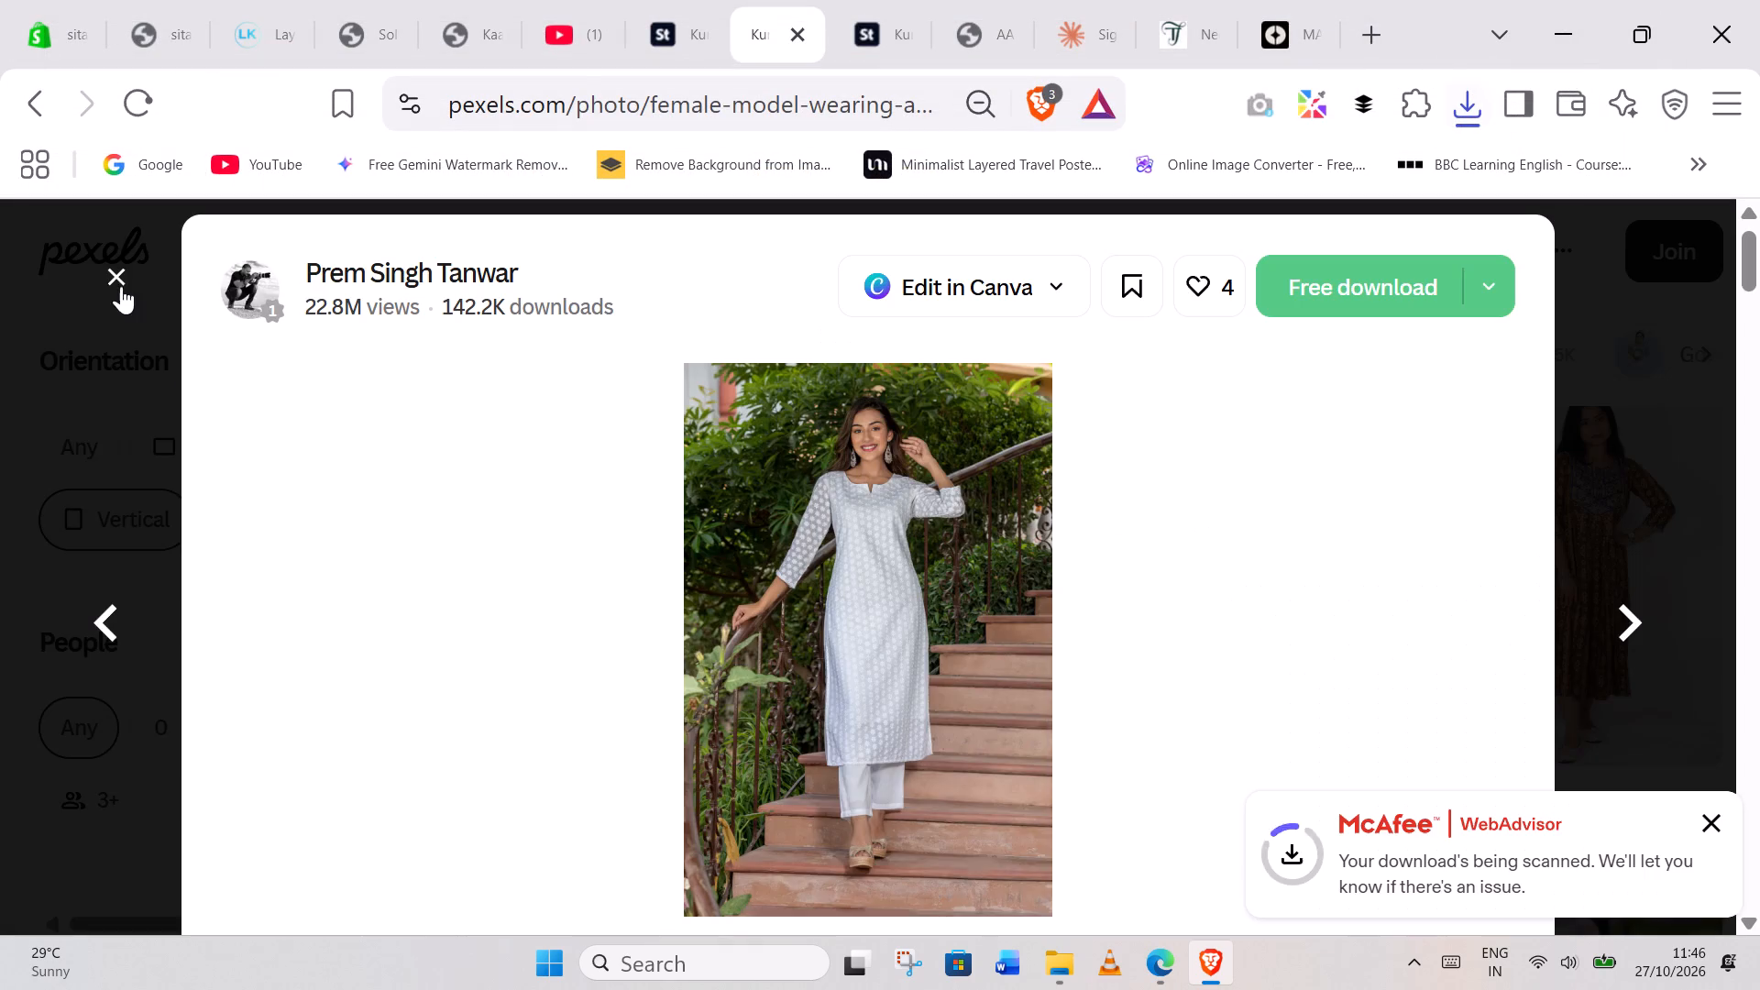
left_click(118, 276)
Download the vertical photo of the woman in a navy embroidered kurti beside a green door at original 2732x4096 size.
scroll(667, 698, "down", 3)
scroll(776, 669, "up", 1)
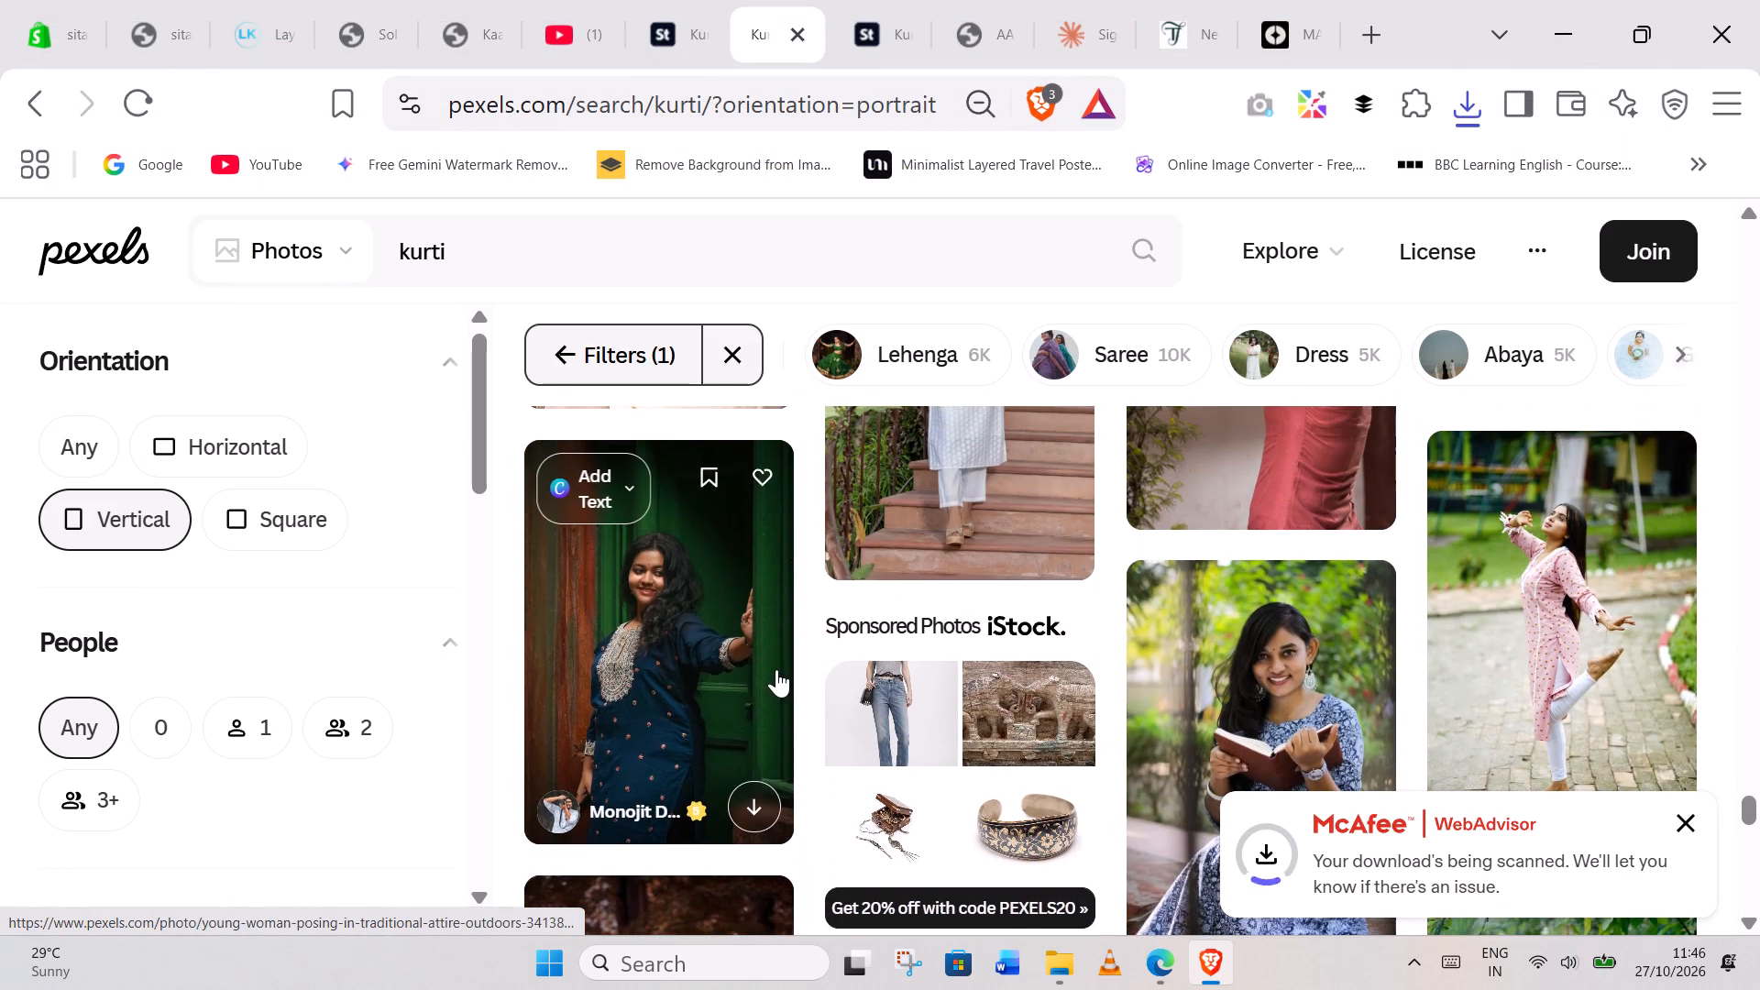
left_click(654, 660)
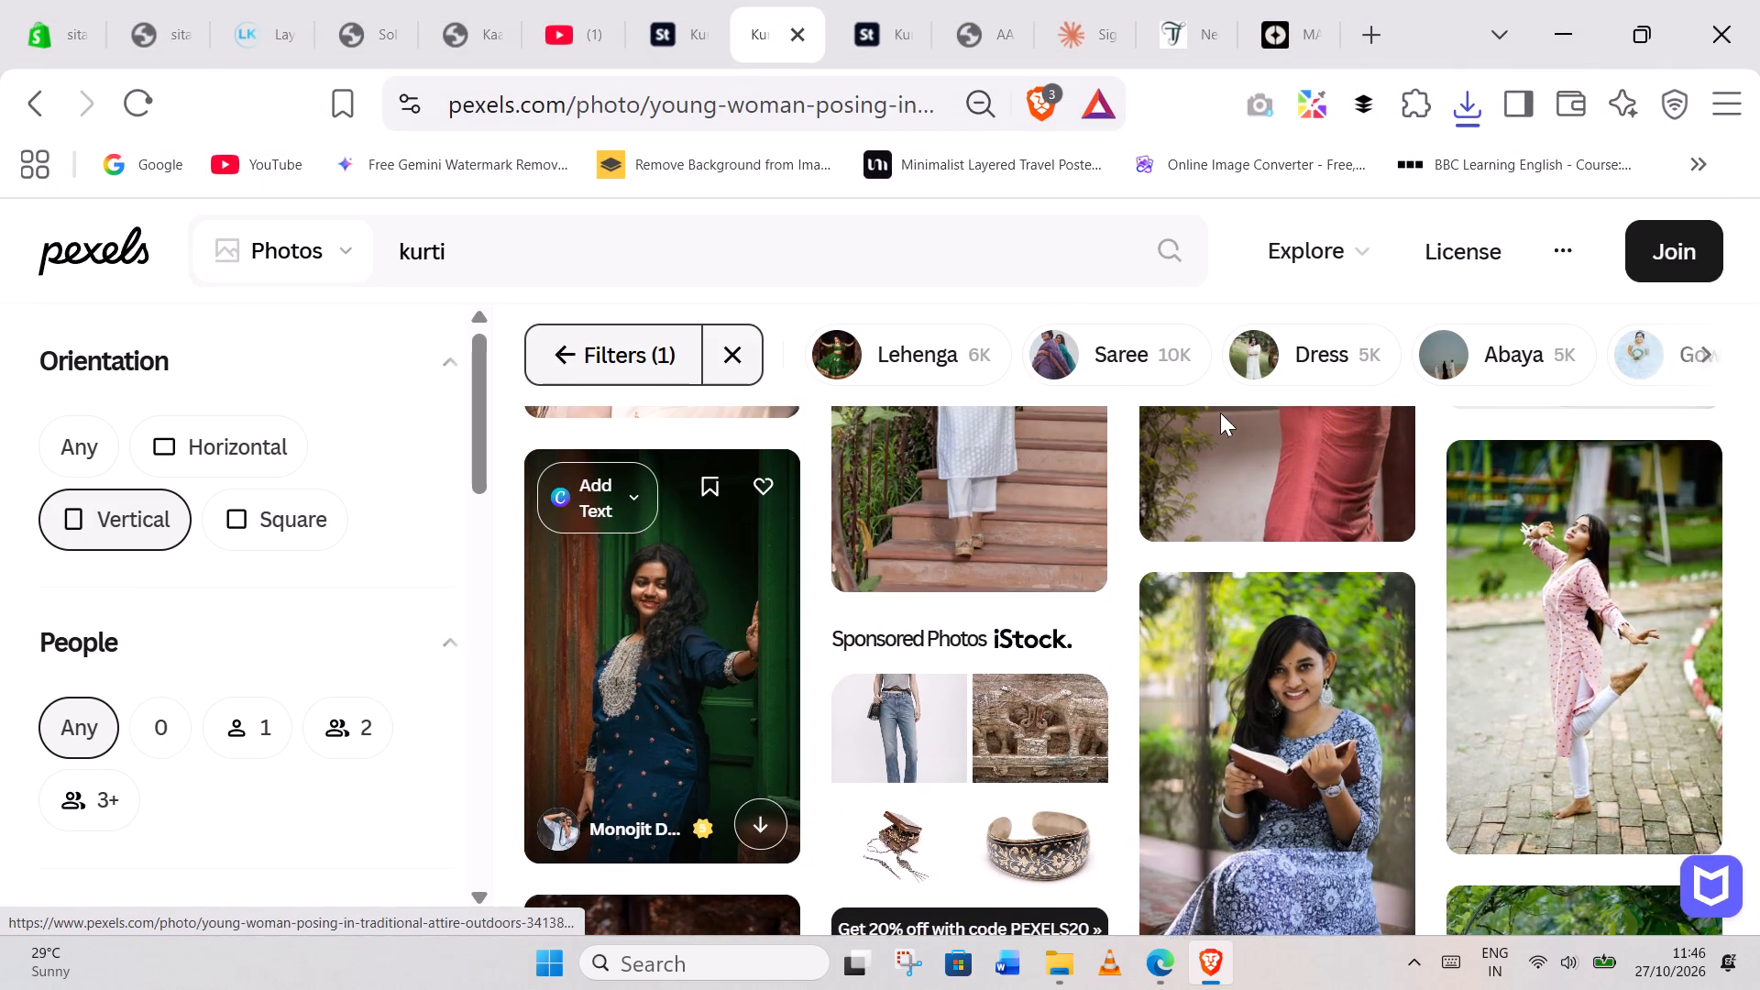
left_click(1478, 302)
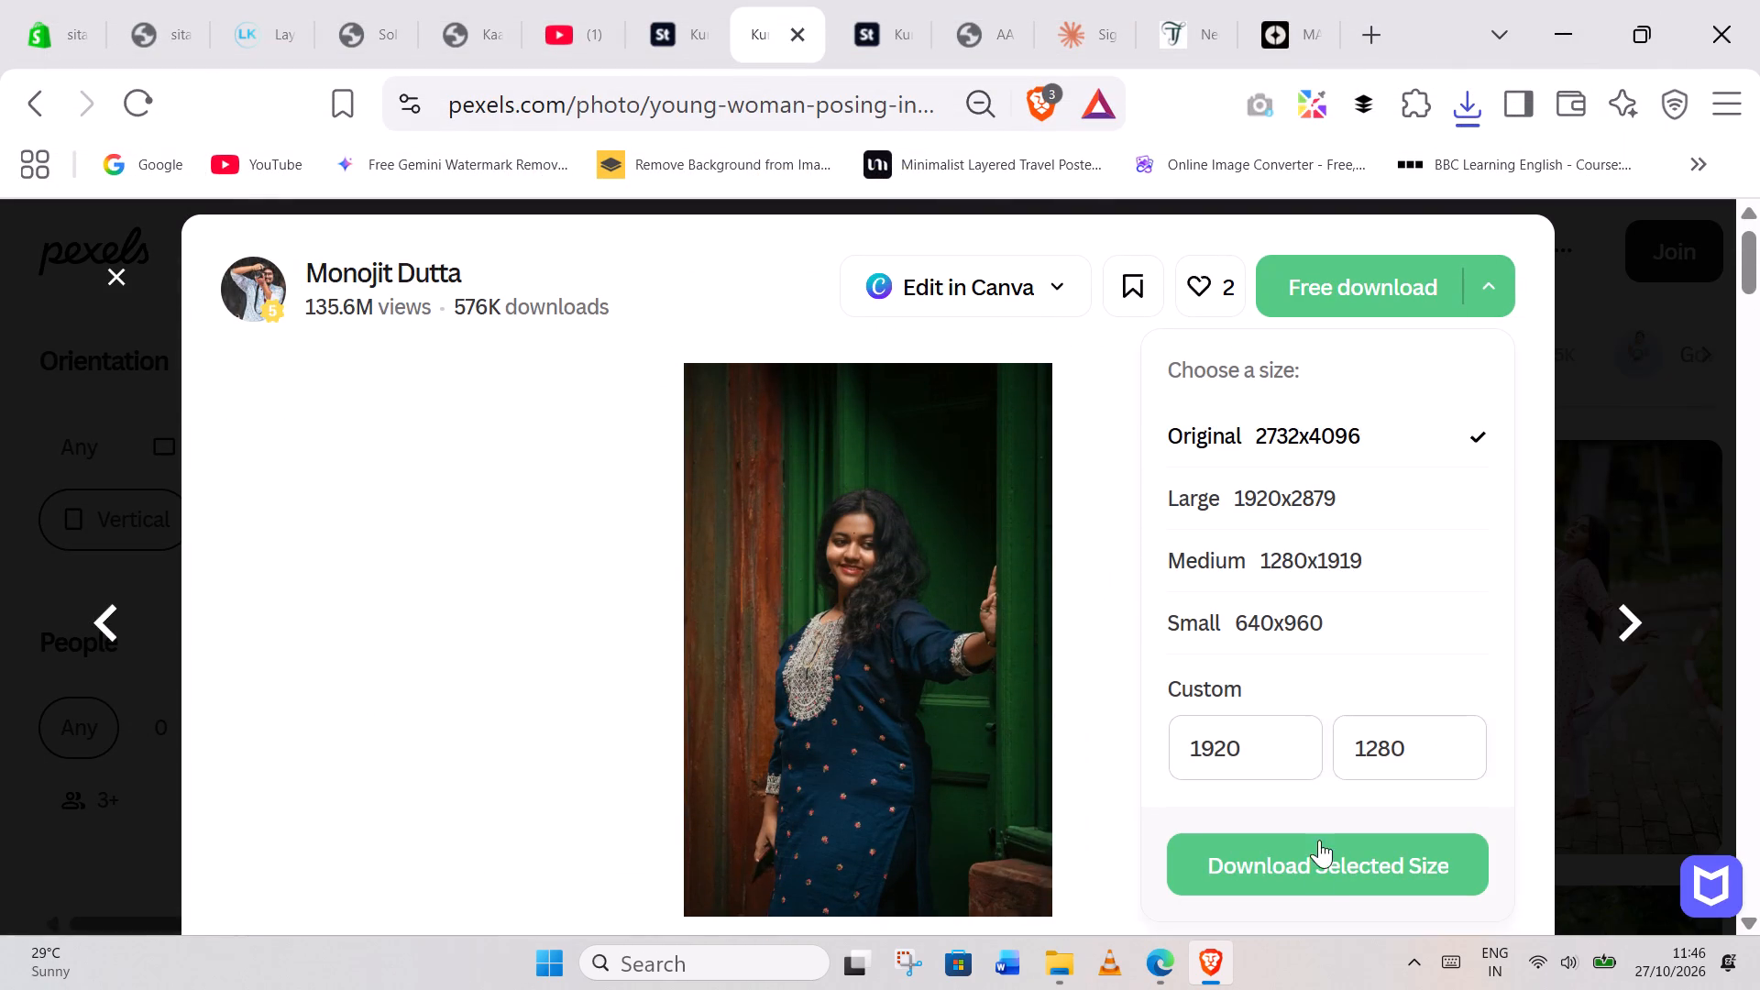
left_click(1325, 869)
left_click(115, 306)
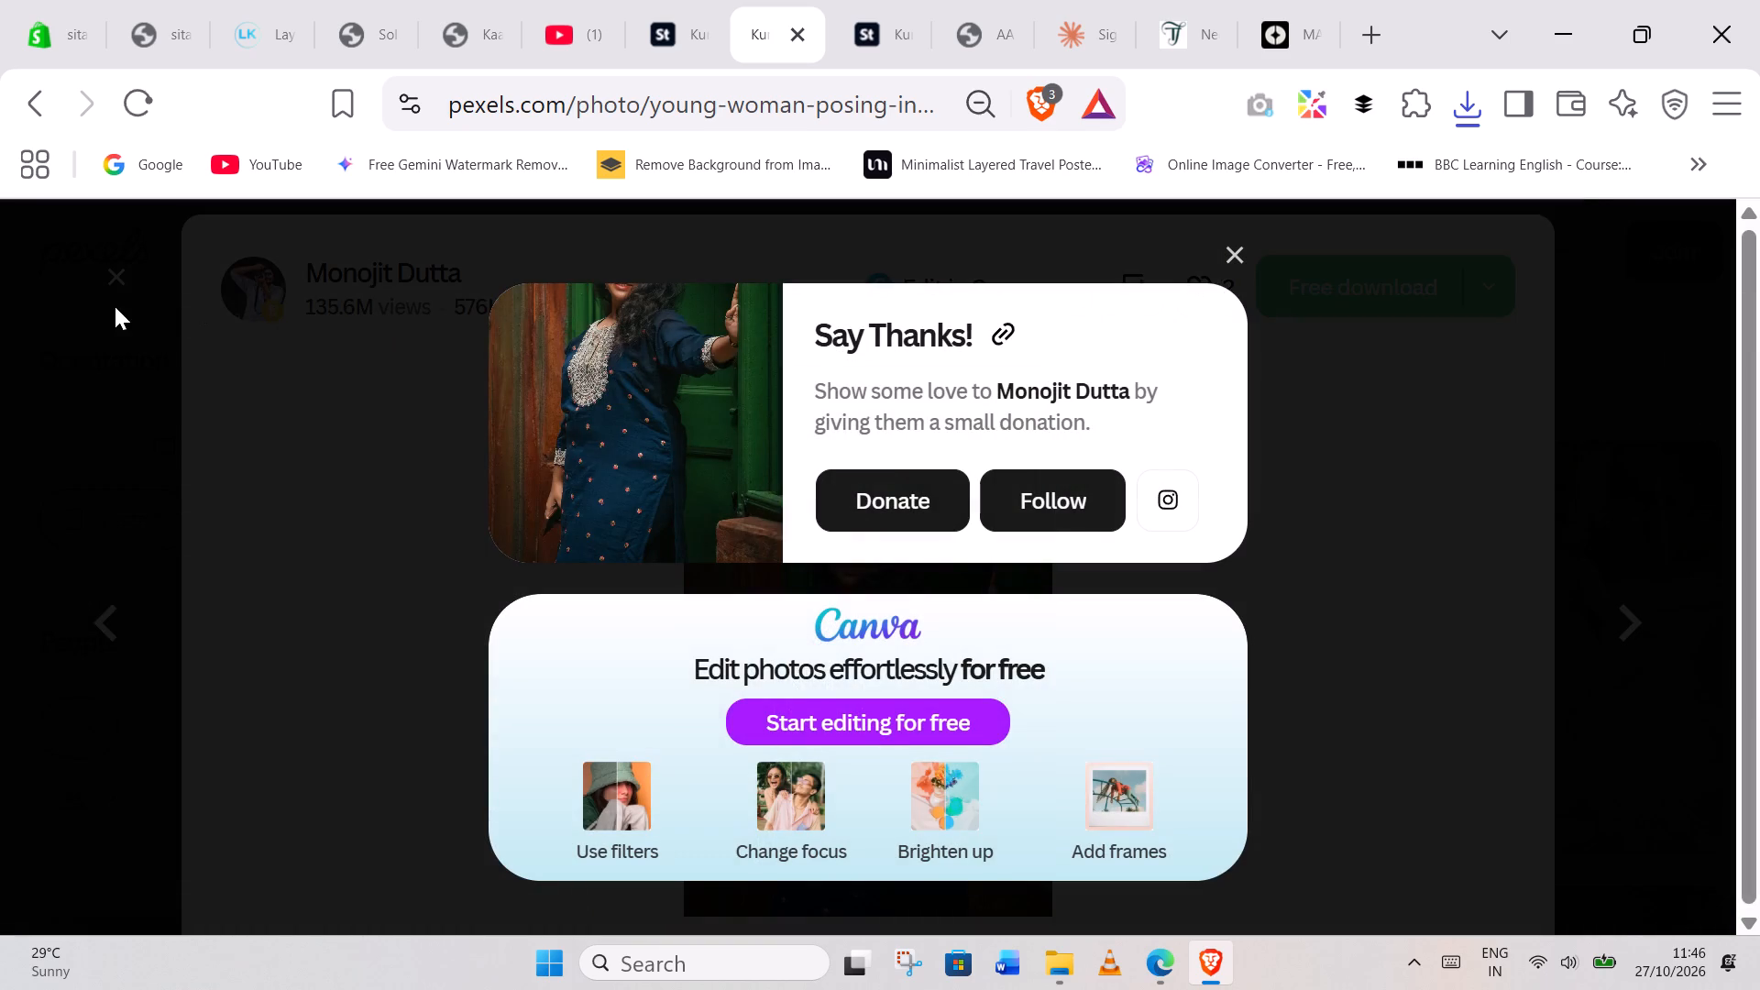
left_click(1446, 885)
left_click(82, 340)
left_click(113, 279)
Browse further through the vertical kurti search results for more photos suitable for the store's home page.
scroll(483, 526, "down", 3)
scroll(742, 666, "down", 3)
scroll(1297, 559, "down", 3)
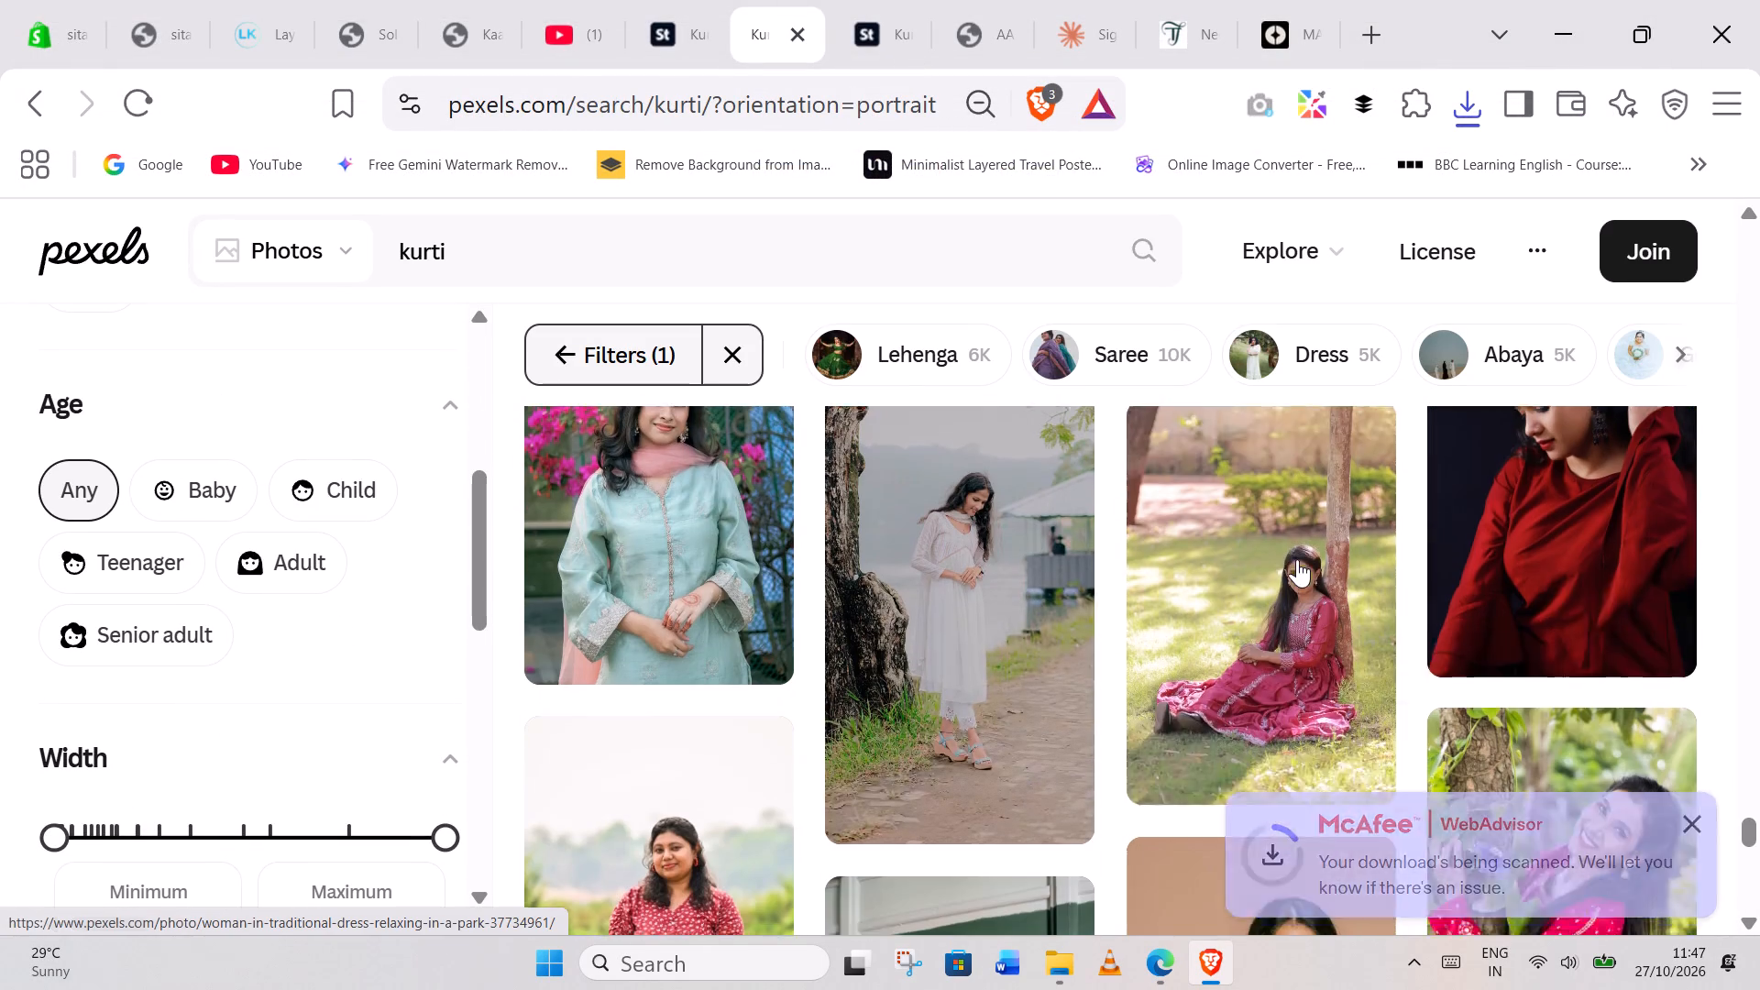
scroll(1283, 559, "up", 1)
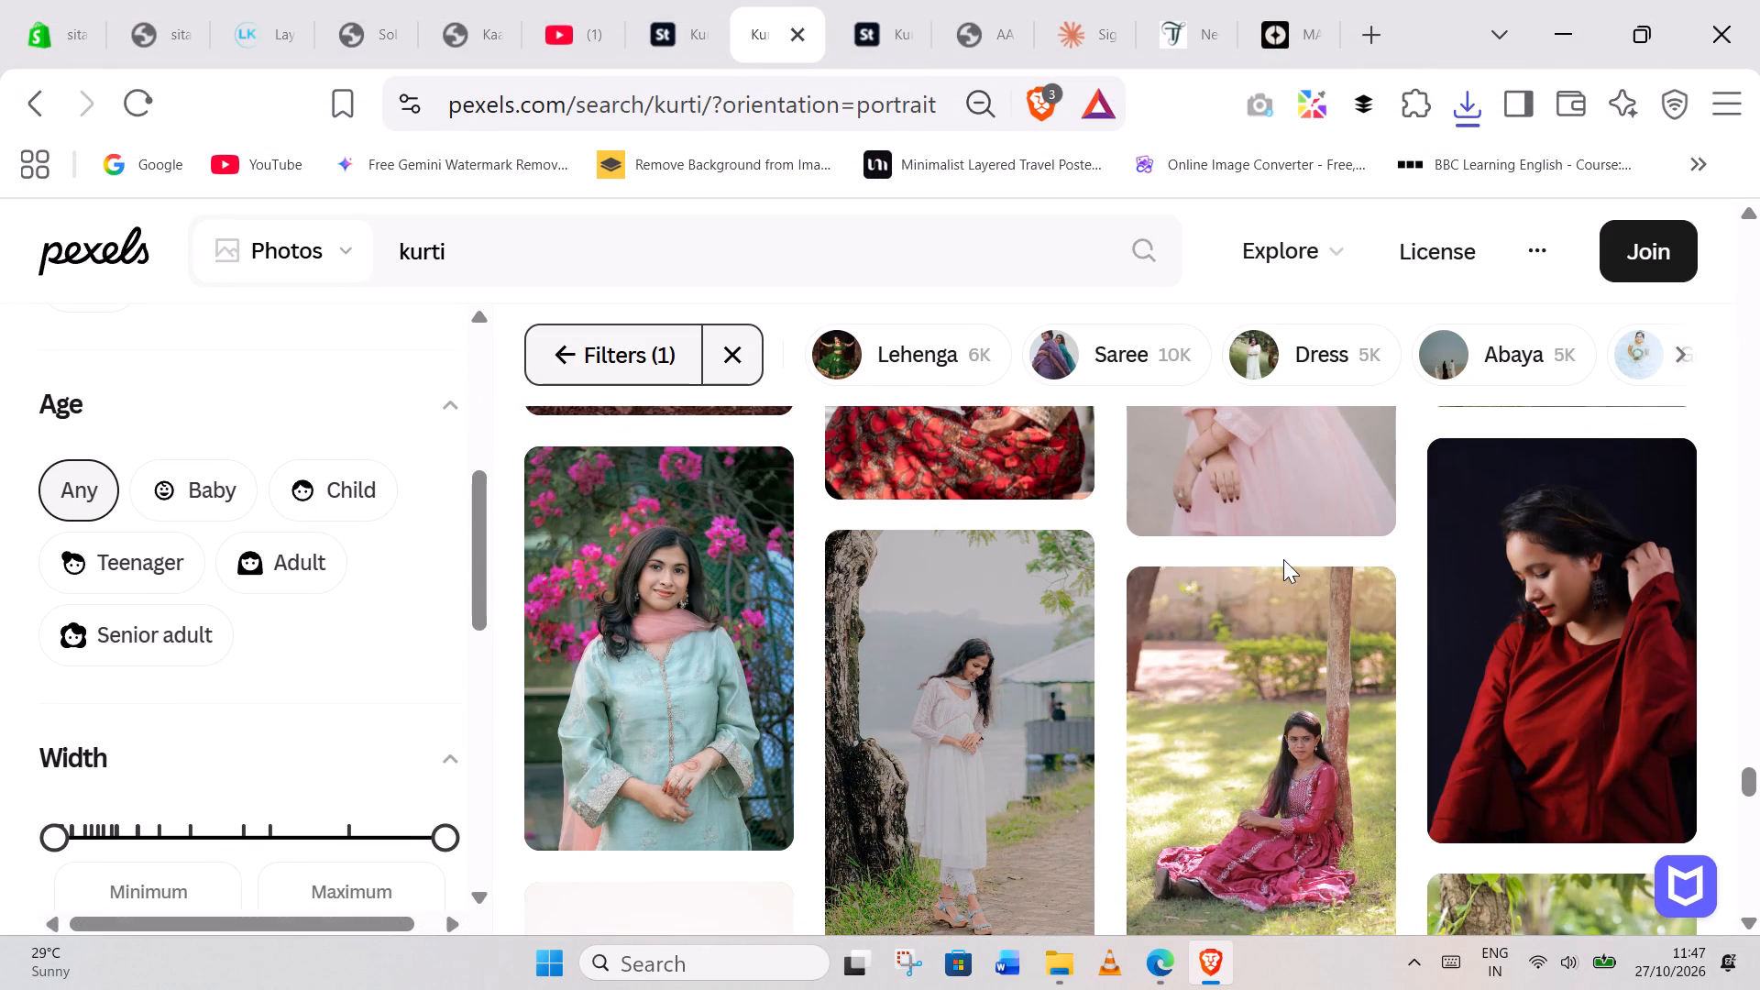
scroll(1283, 559, "down", 5)
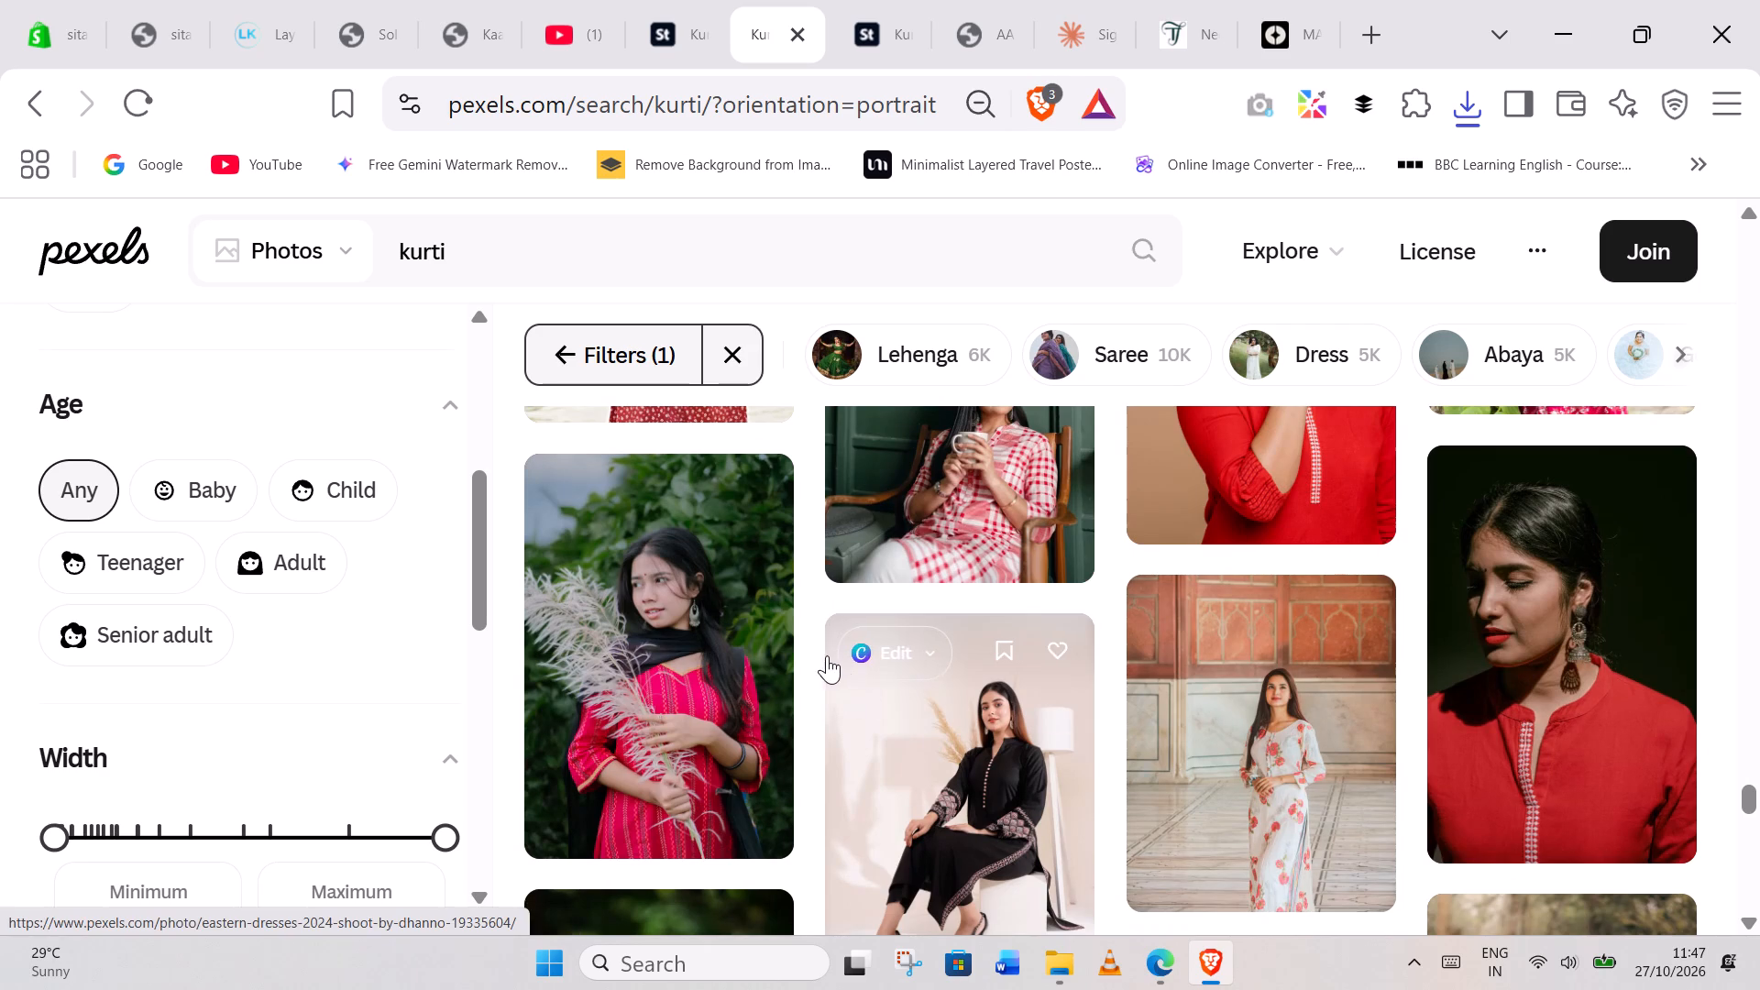
scroll(826, 654, "down", 1)
scroll(826, 654, "up", 3)
scroll(826, 654, "down", 5)
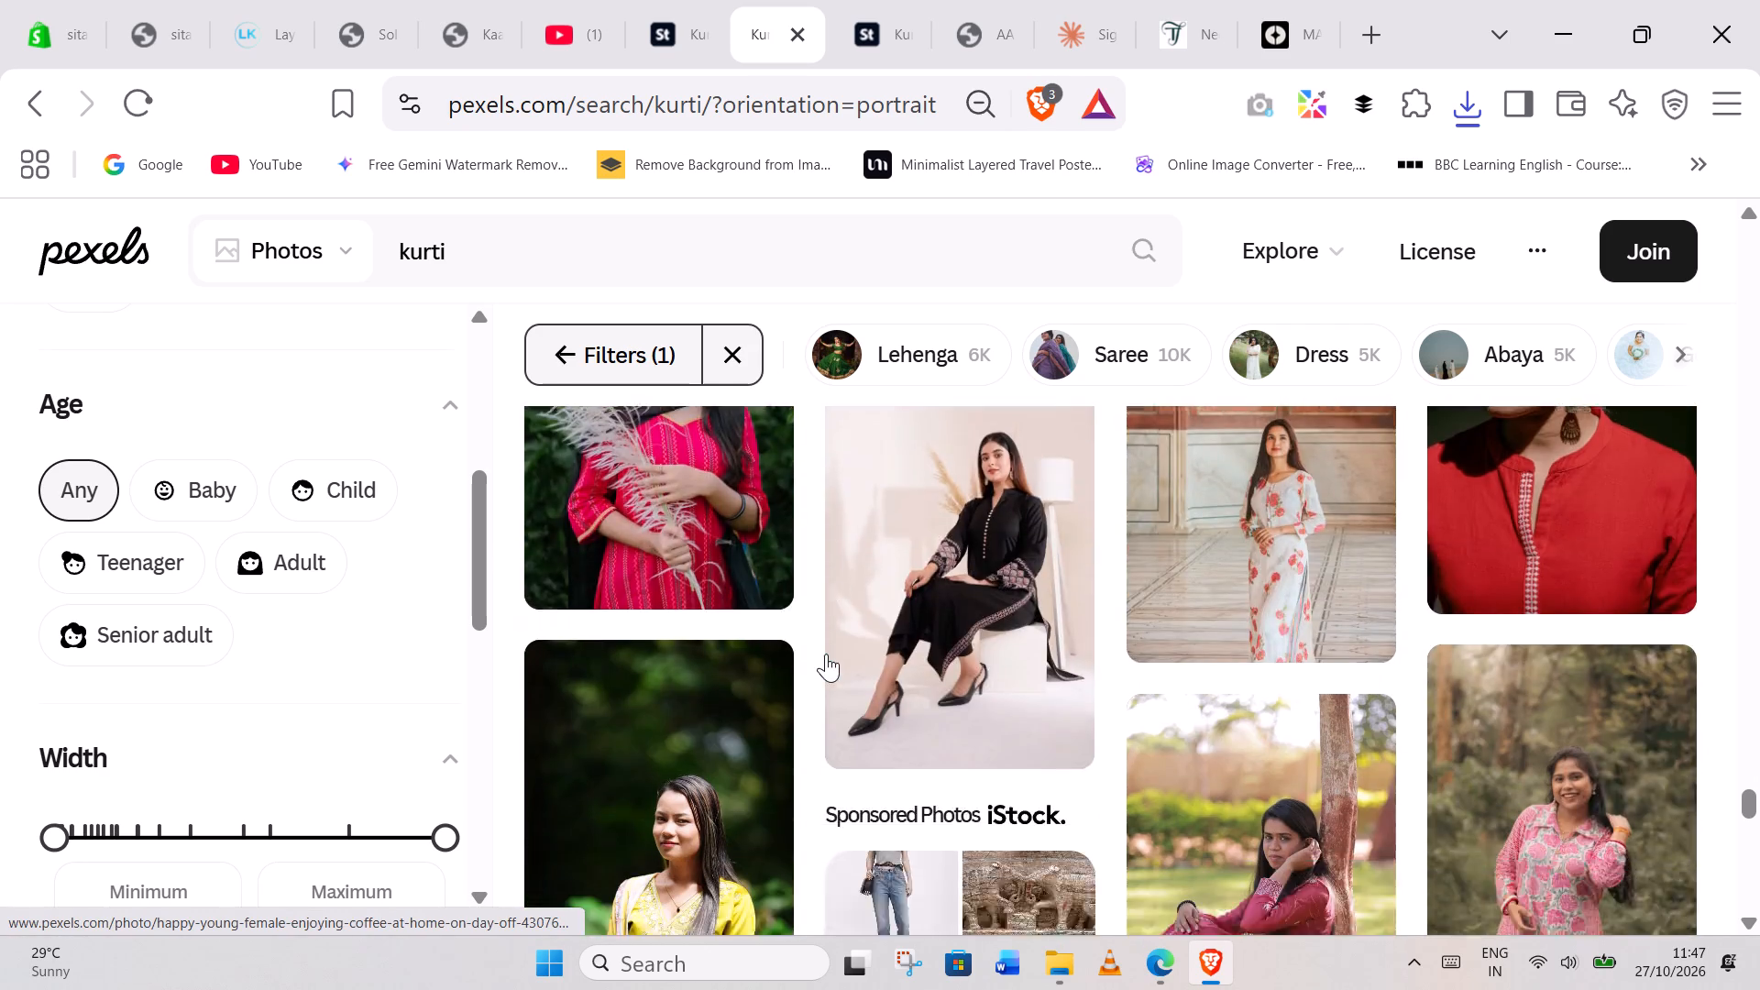
scroll(826, 654, "down", 3)
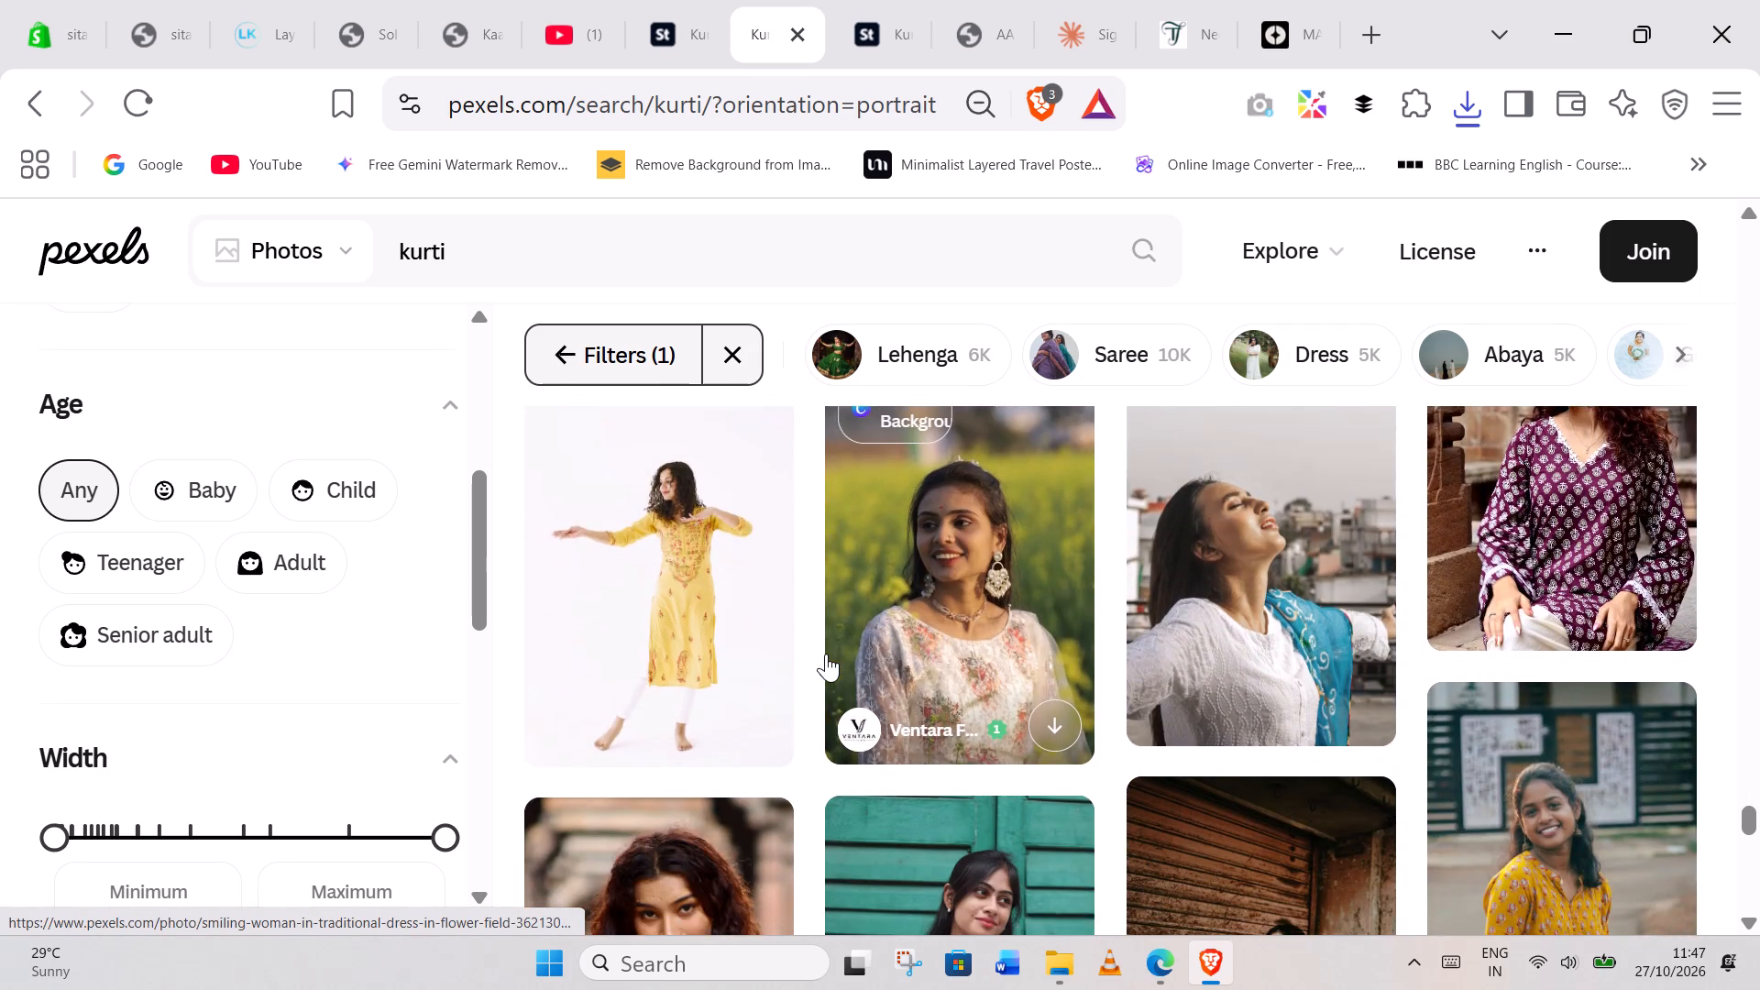
scroll(826, 654, "down", 3)
scroll(826, 654, "up", 1)
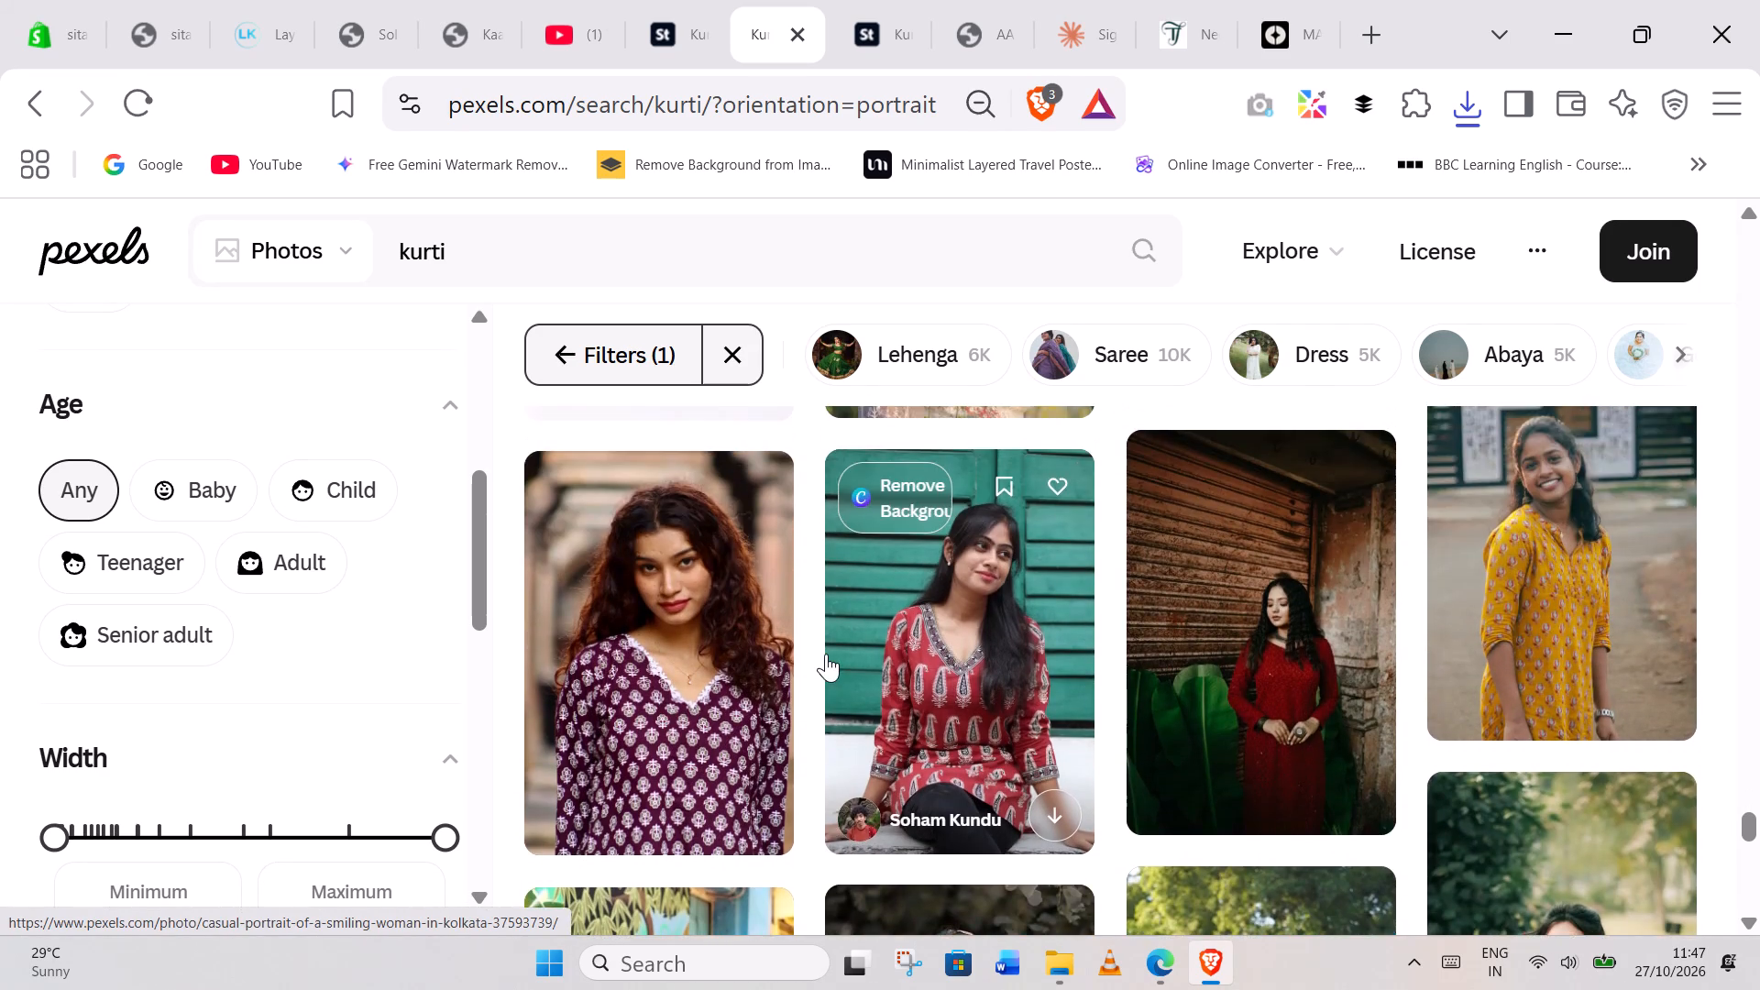
scroll(826, 654, "down", 5)
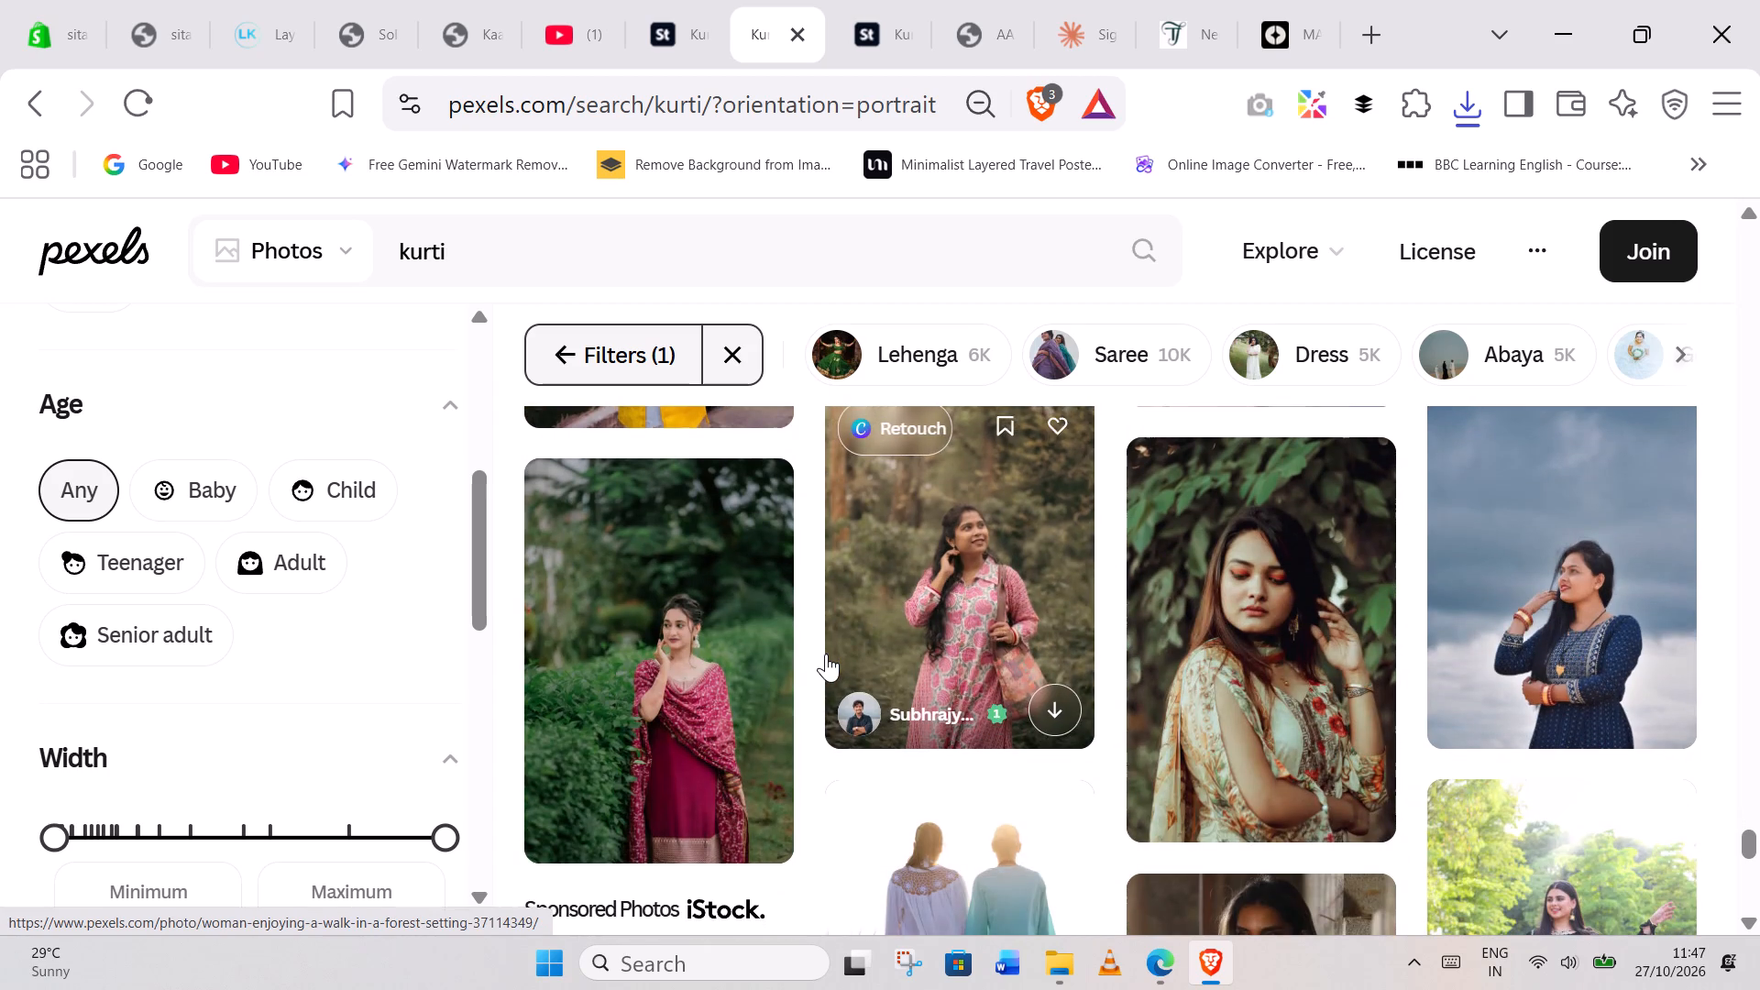
scroll(826, 654, "down", 8)
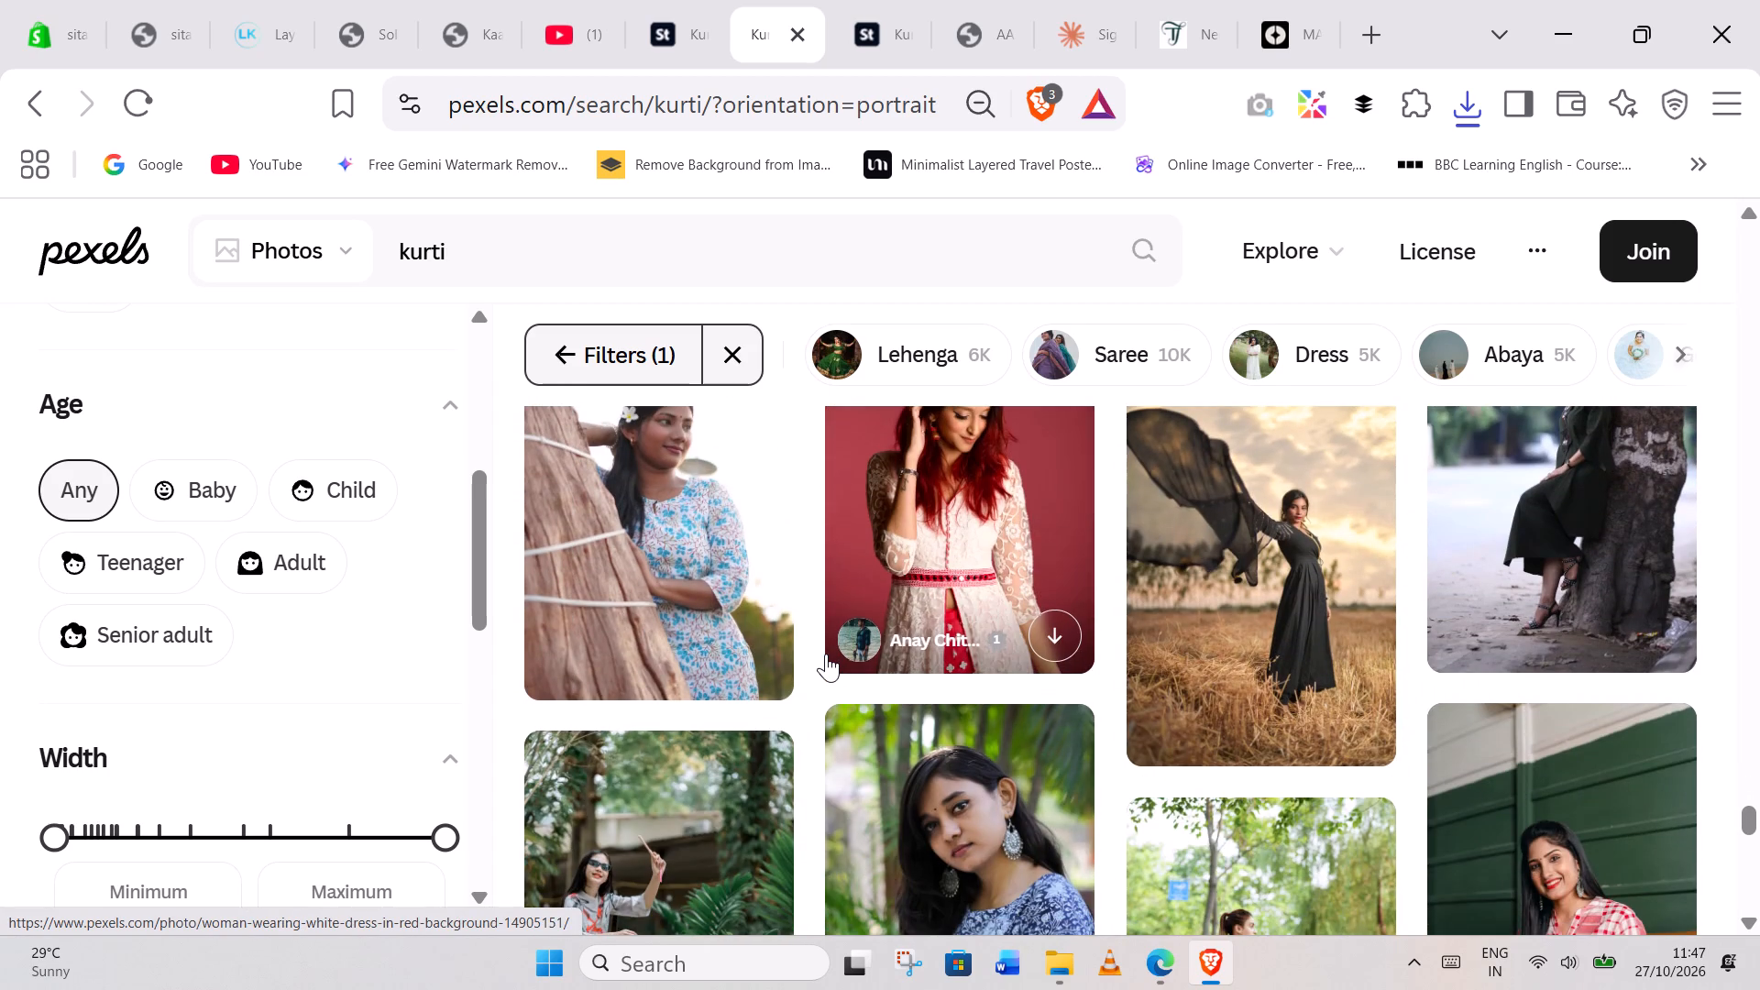
scroll(826, 654, "down", 1)
scroll(826, 654, "up", 2)
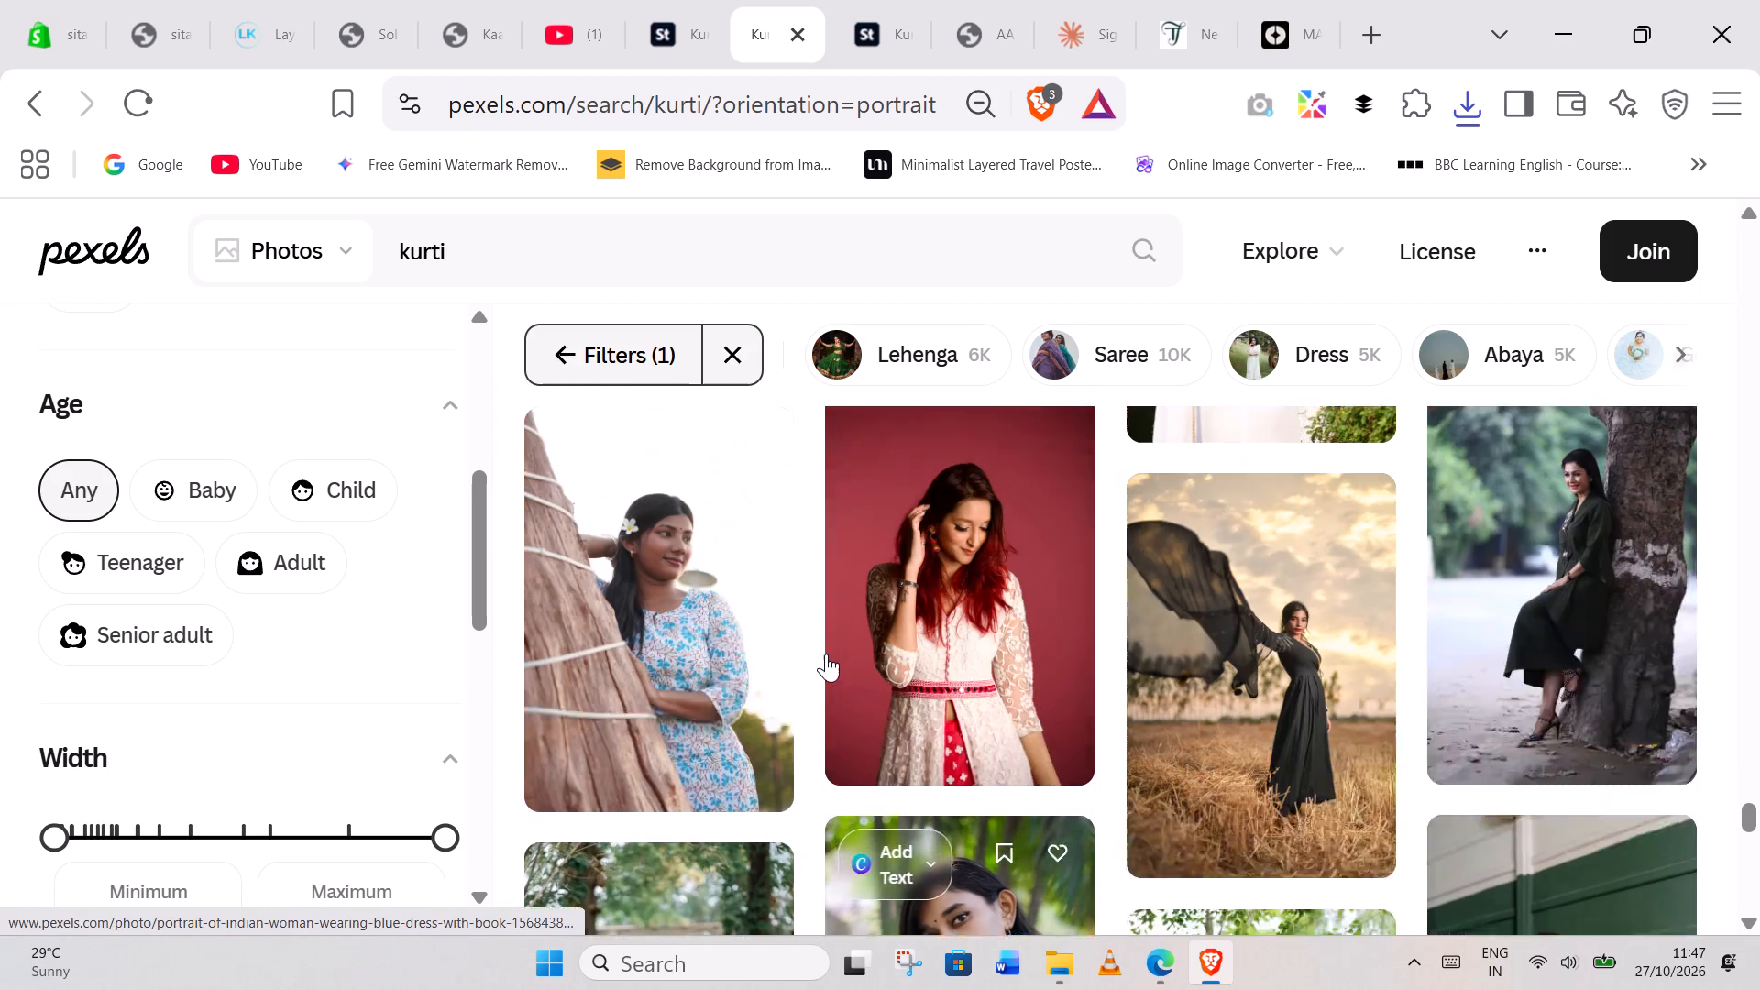
scroll(826, 654, "down", 6)
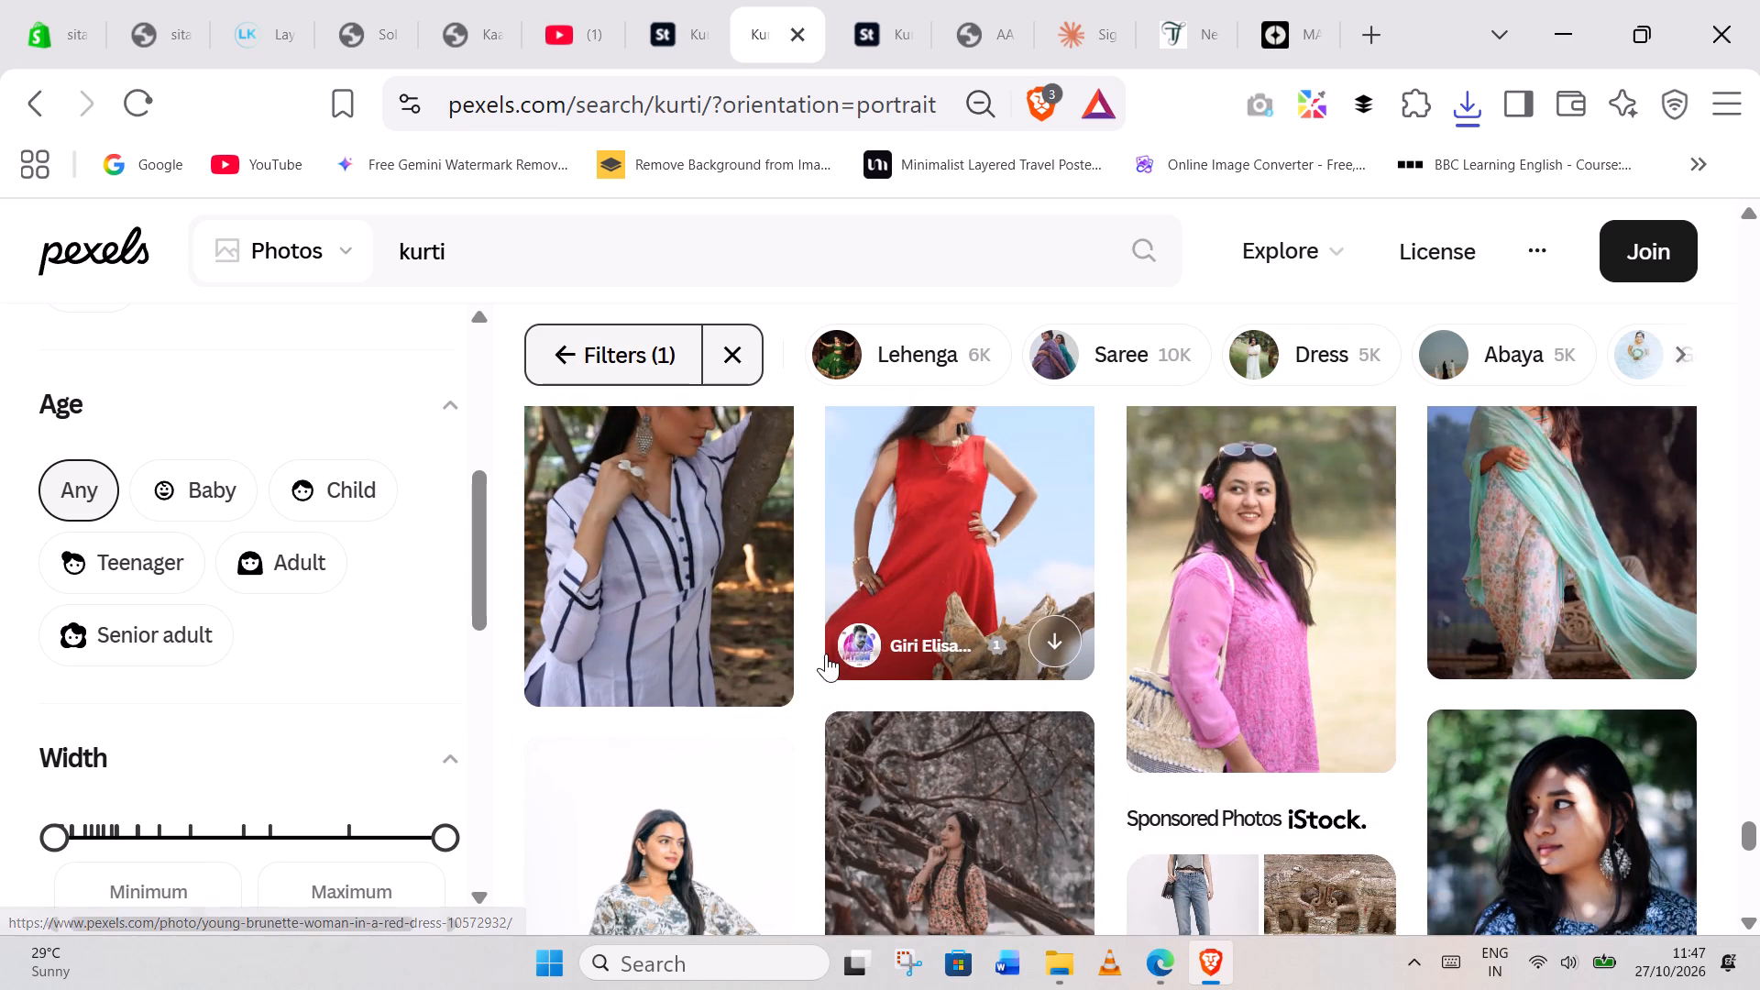
scroll(826, 654, "down", 1)
scroll(826, 654, "up", 2)
scroll(826, 654, "down", 3)
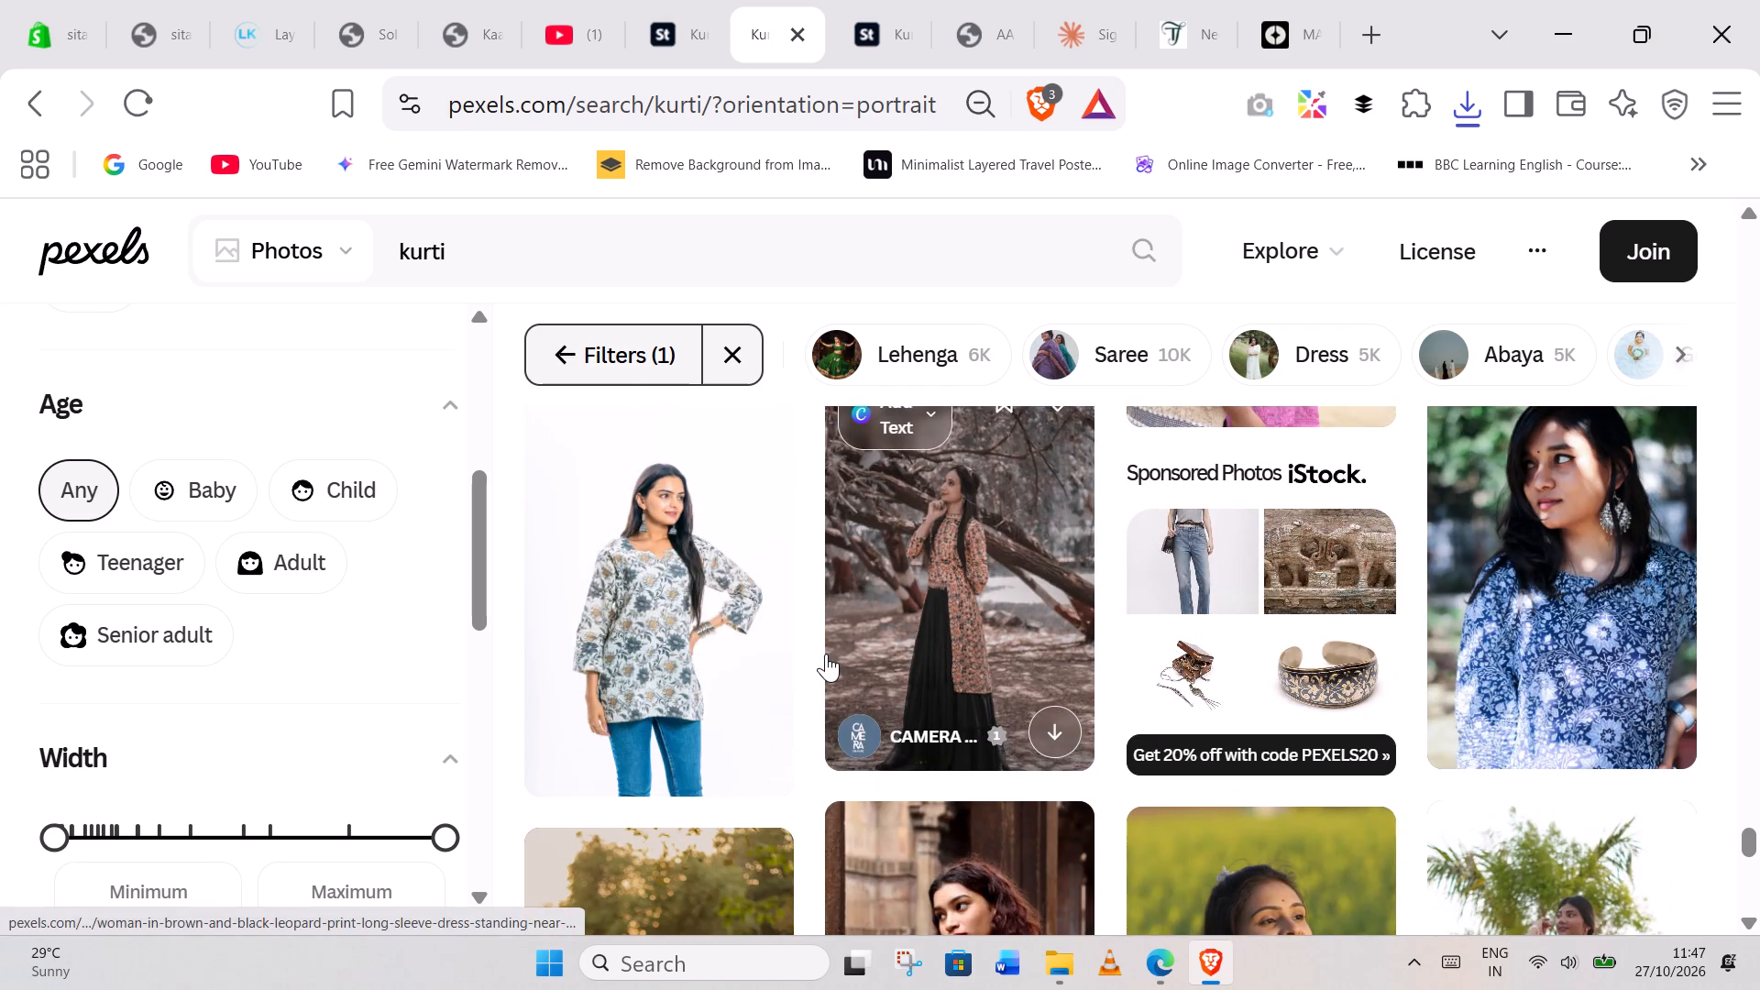
scroll(826, 654, "down", 2)
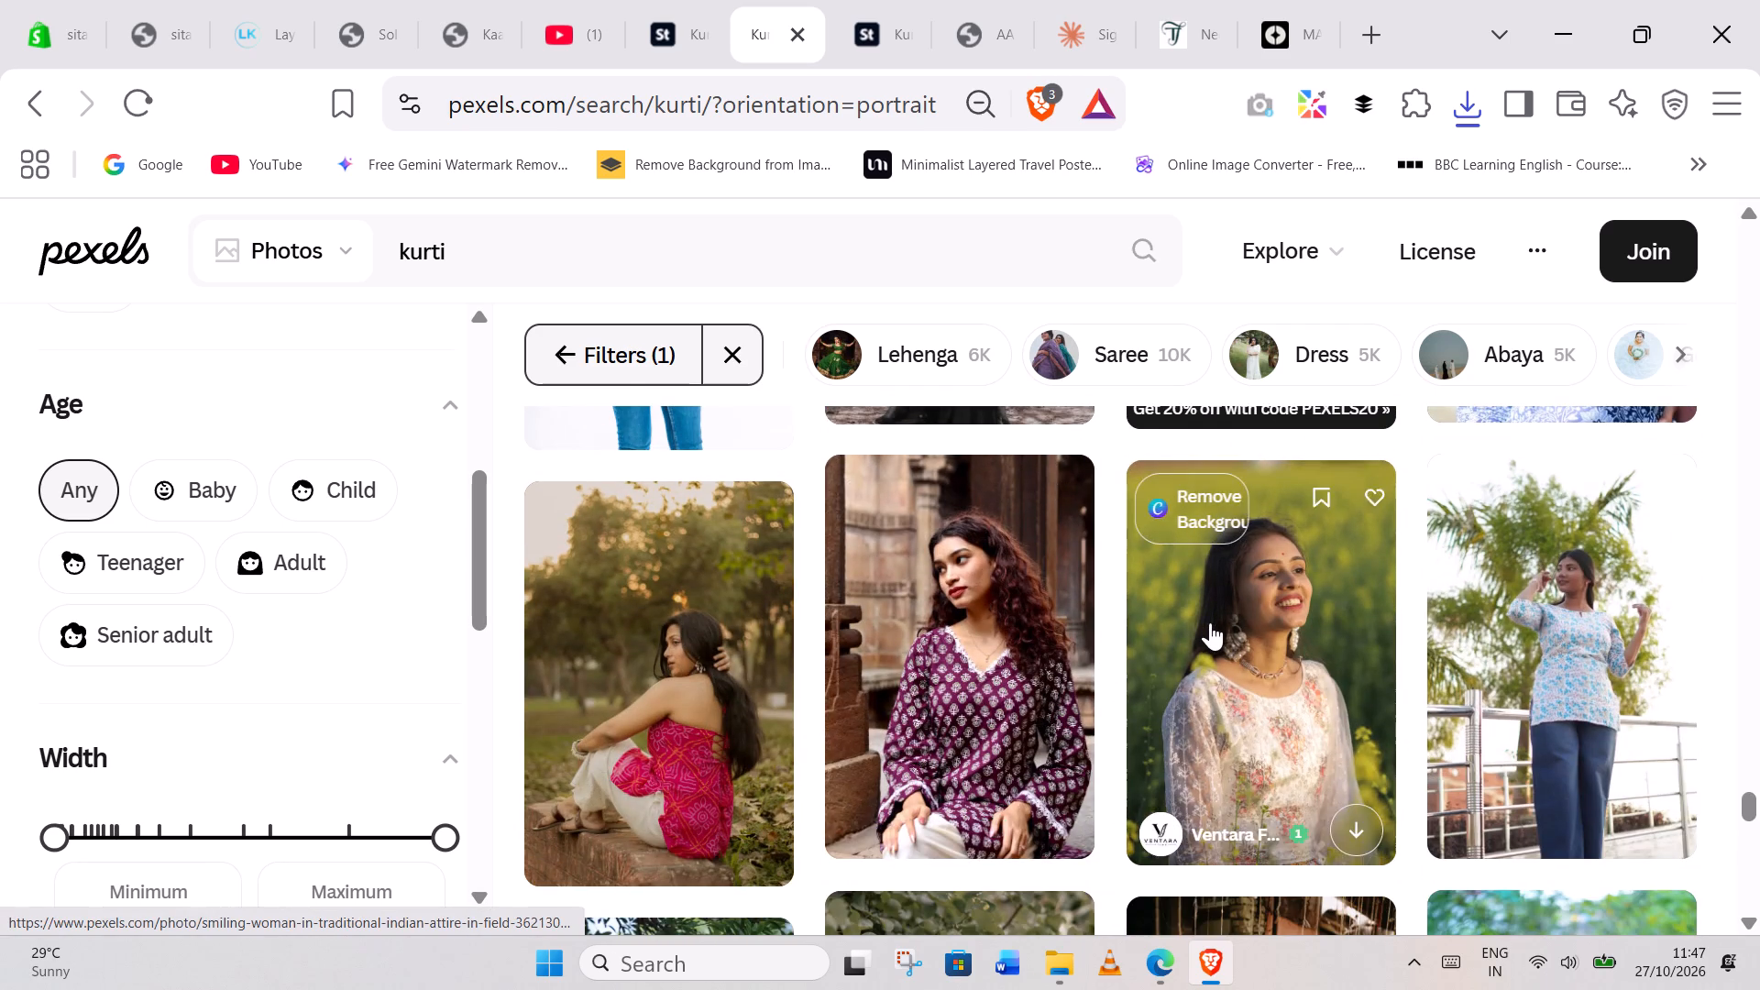
scroll(1220, 627, "down", 3)
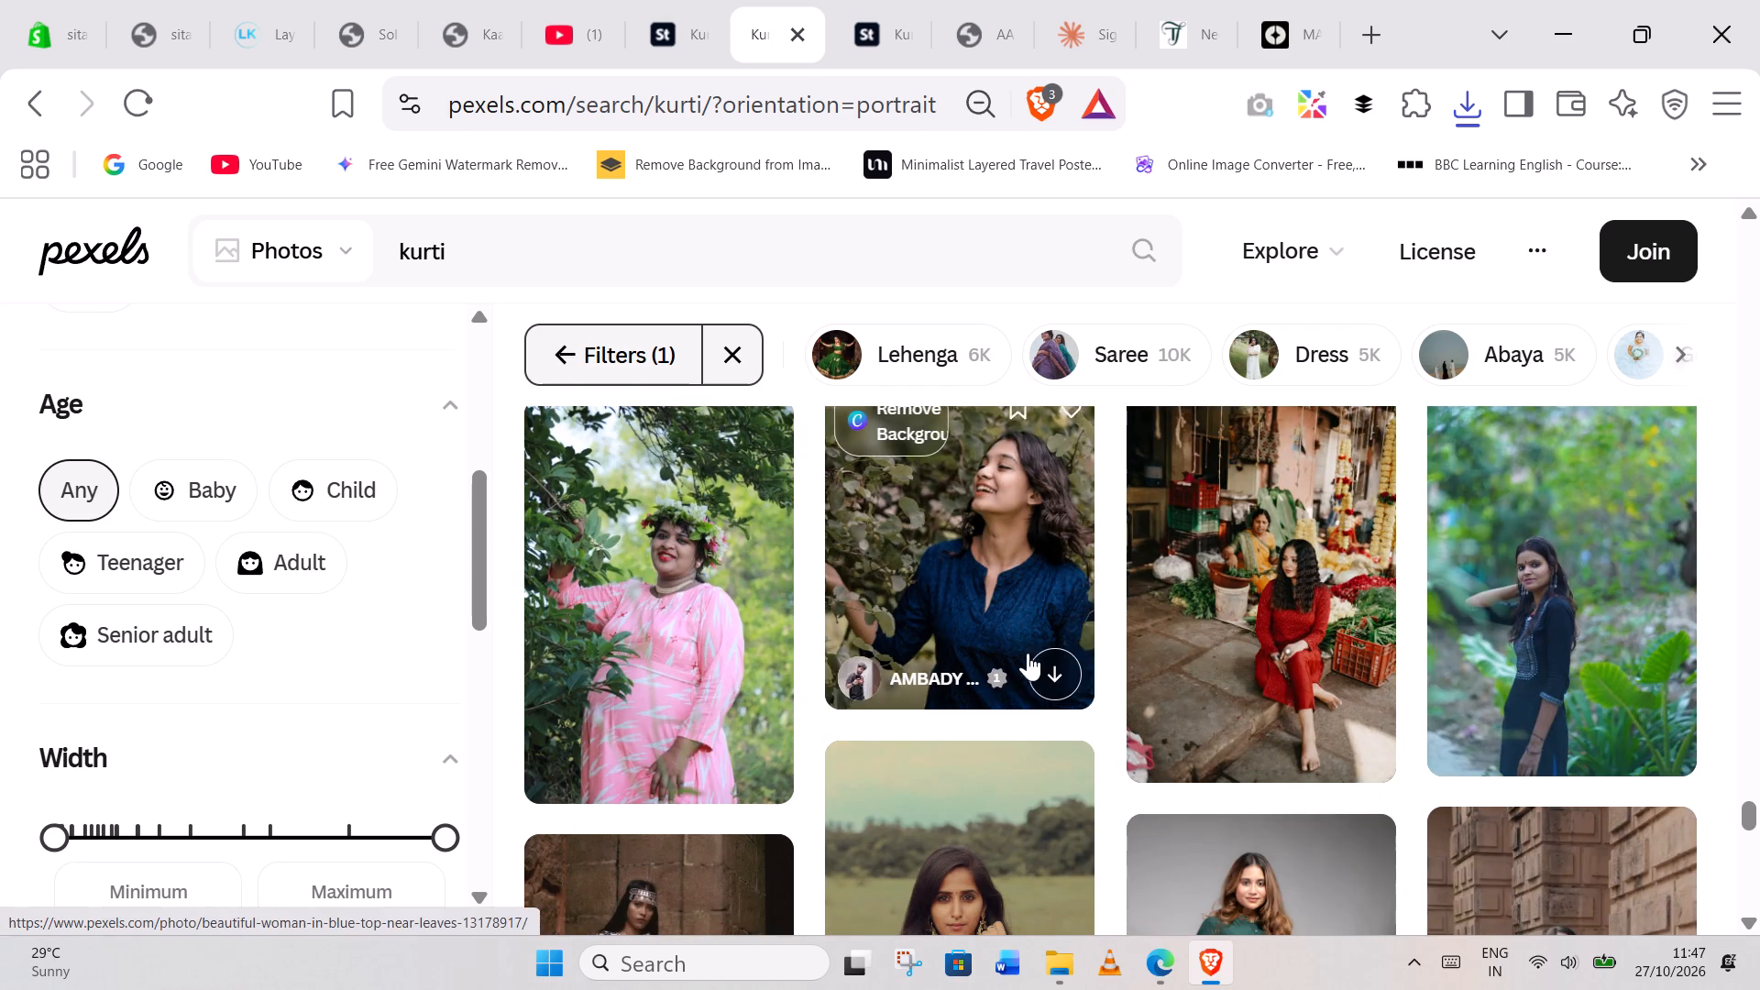
scroll(1030, 652, "down", 4)
scroll(1030, 652, "up", 2)
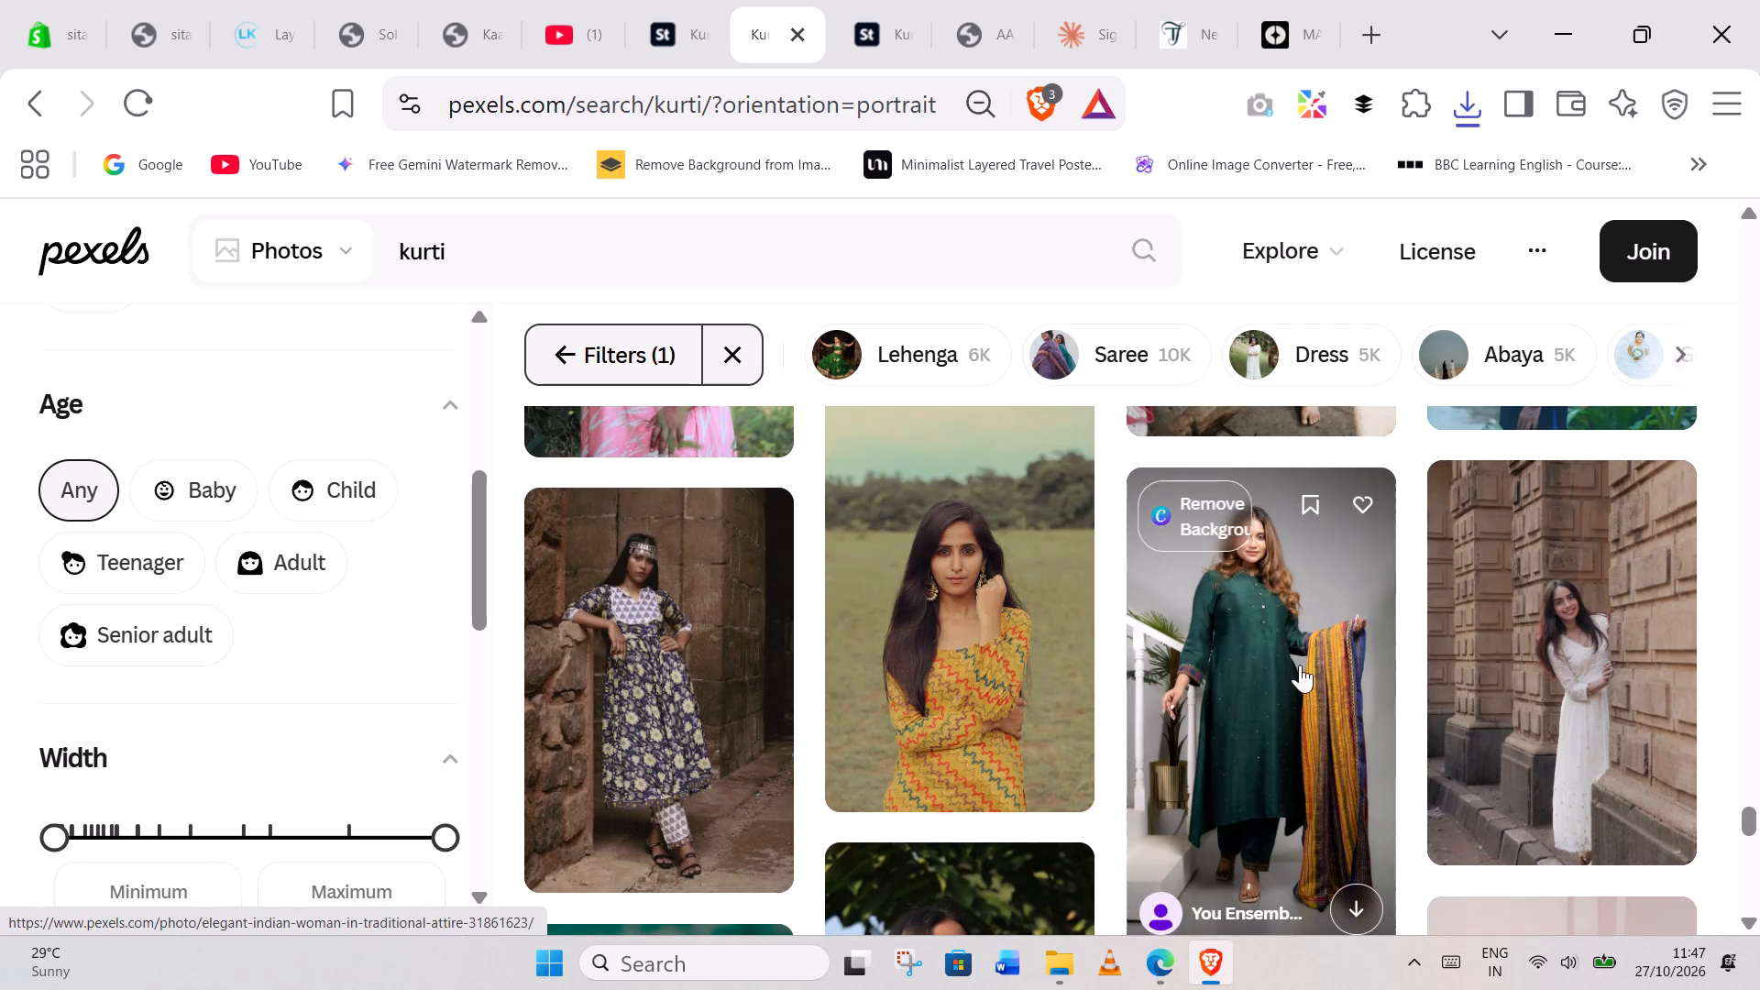
scroll(1349, 671, "down", 4)
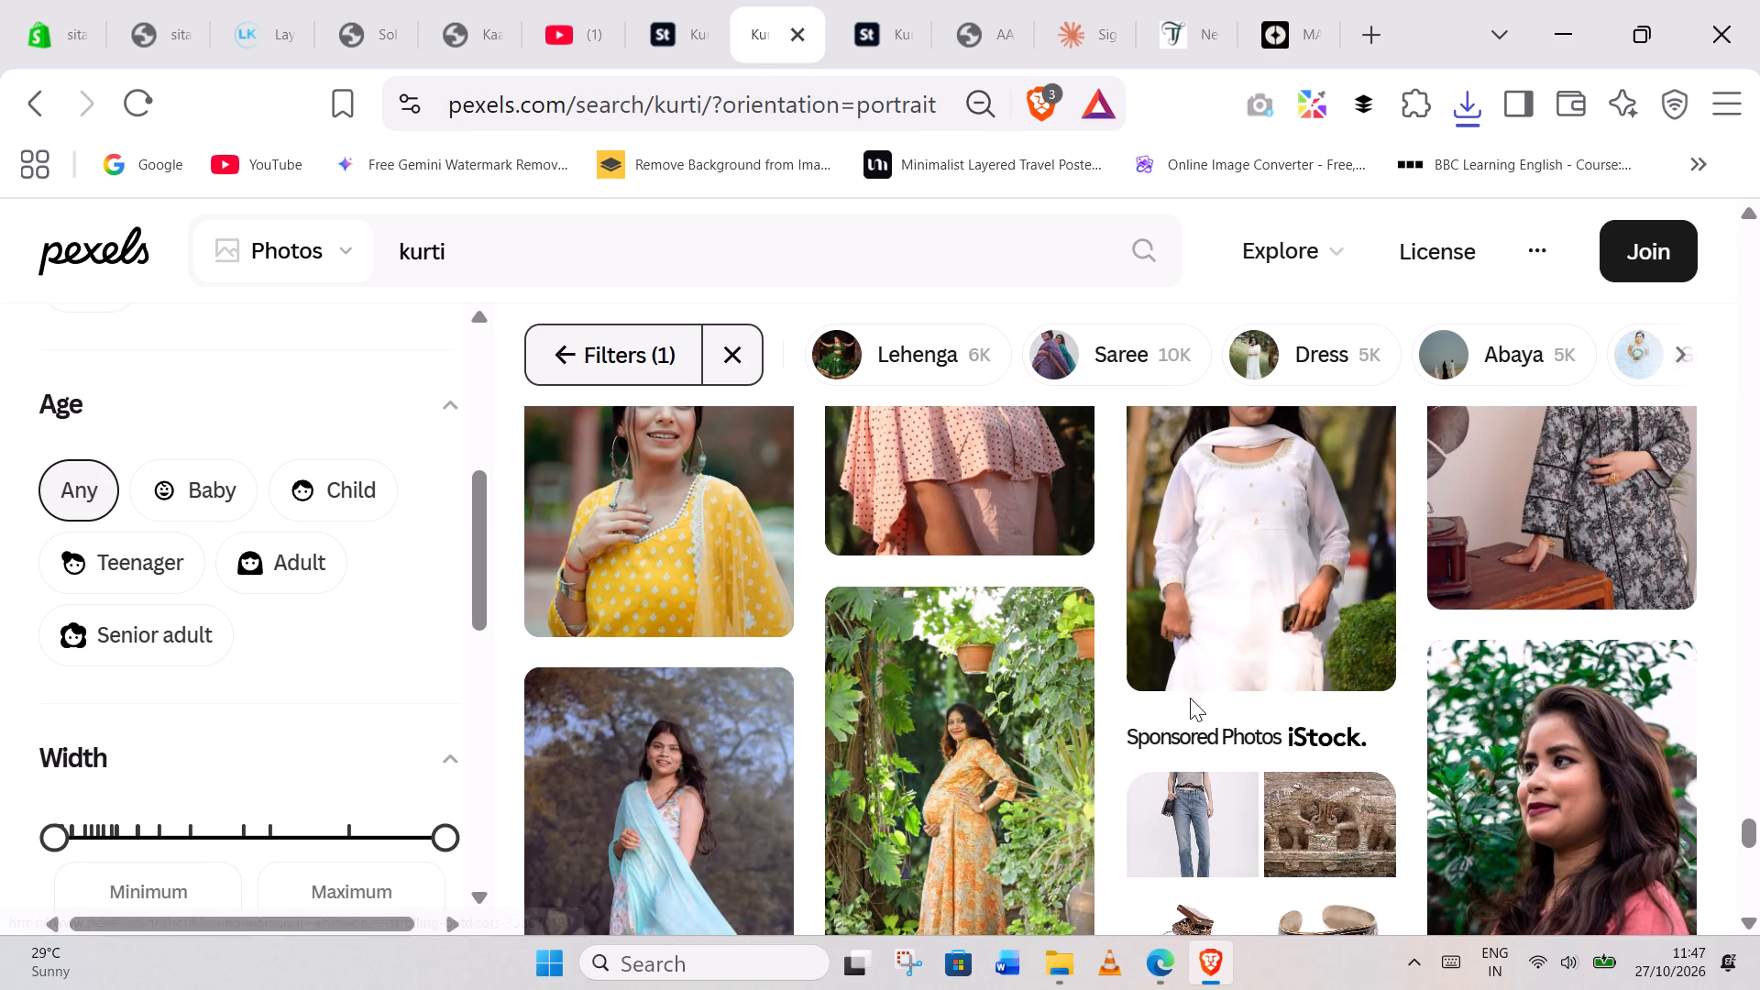
scroll(1111, 693, "down", 3)
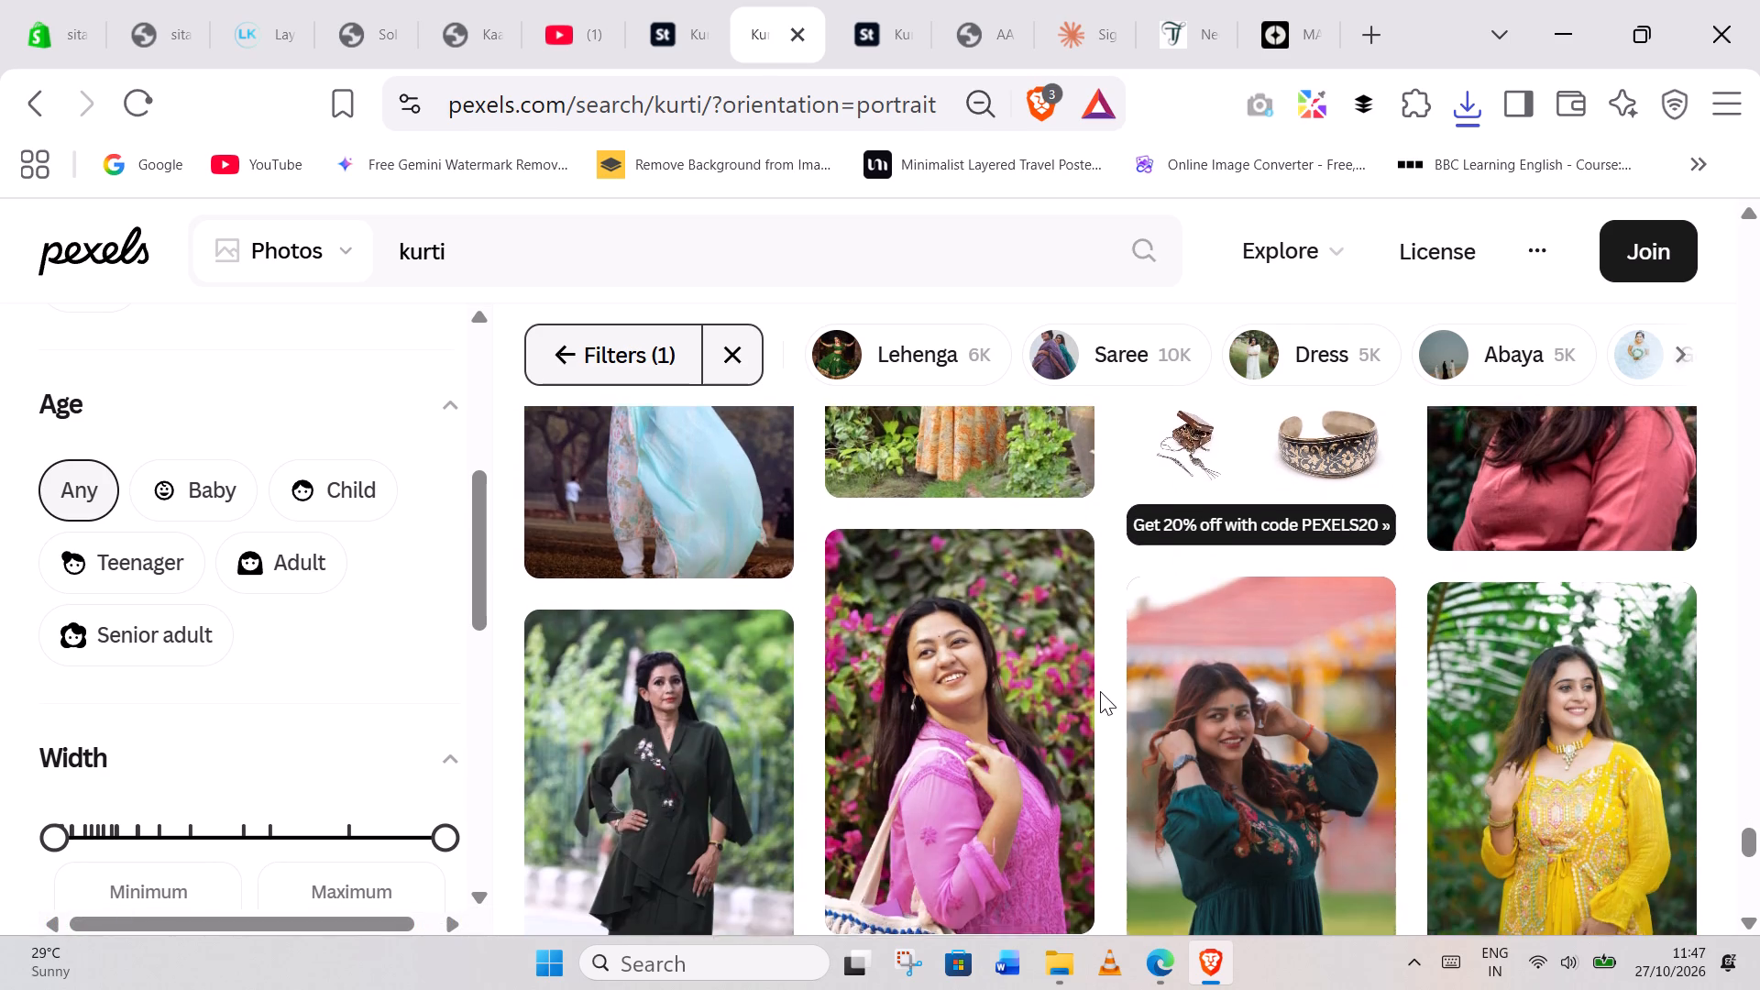
scroll(1100, 691, "down", 5)
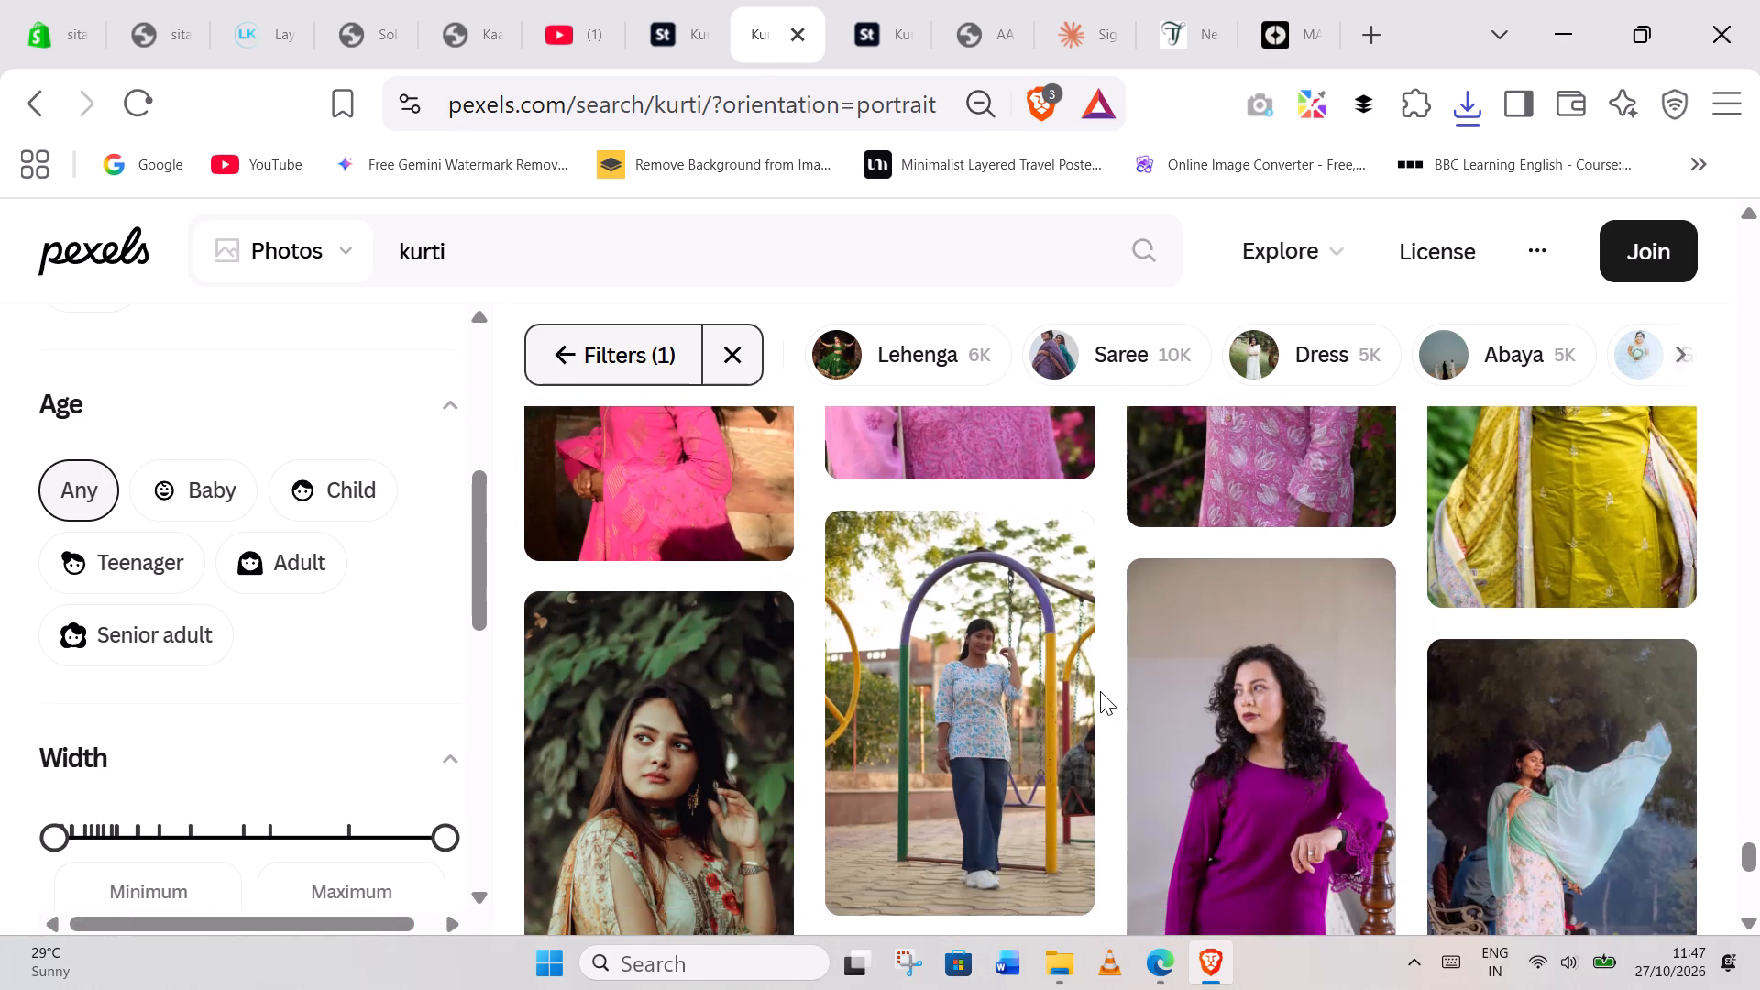
scroll(1100, 691, "down", 3)
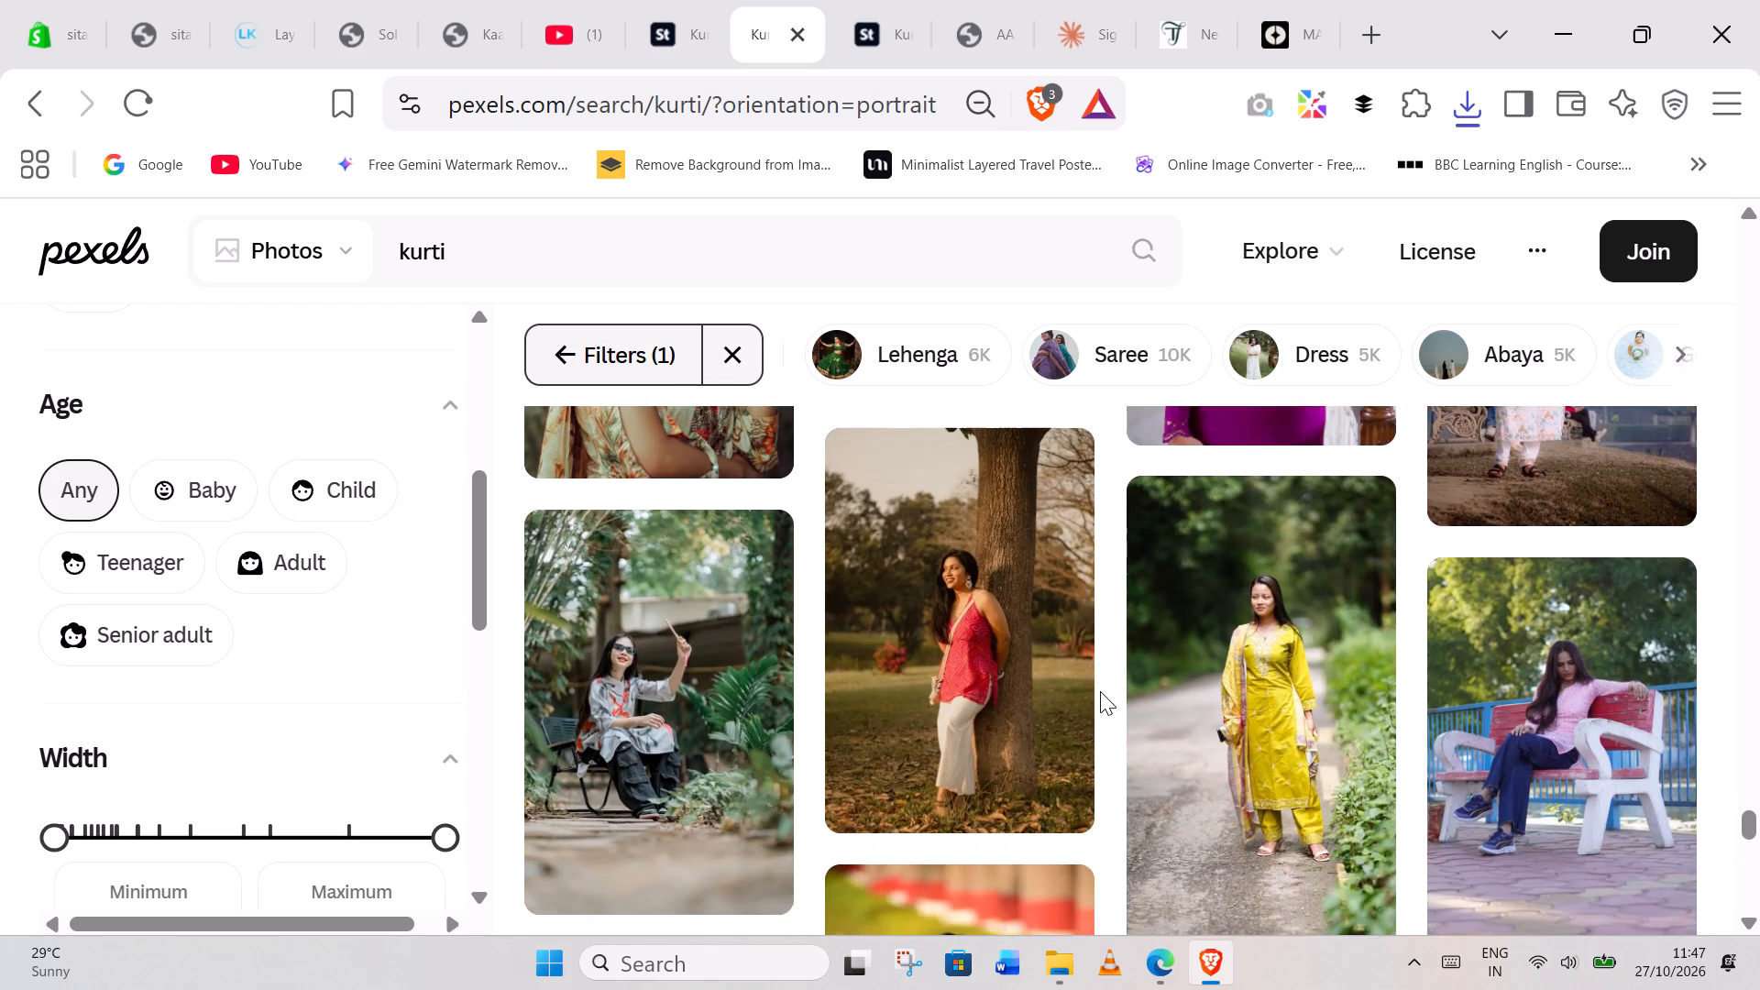
scroll(1100, 691, "down", 5)
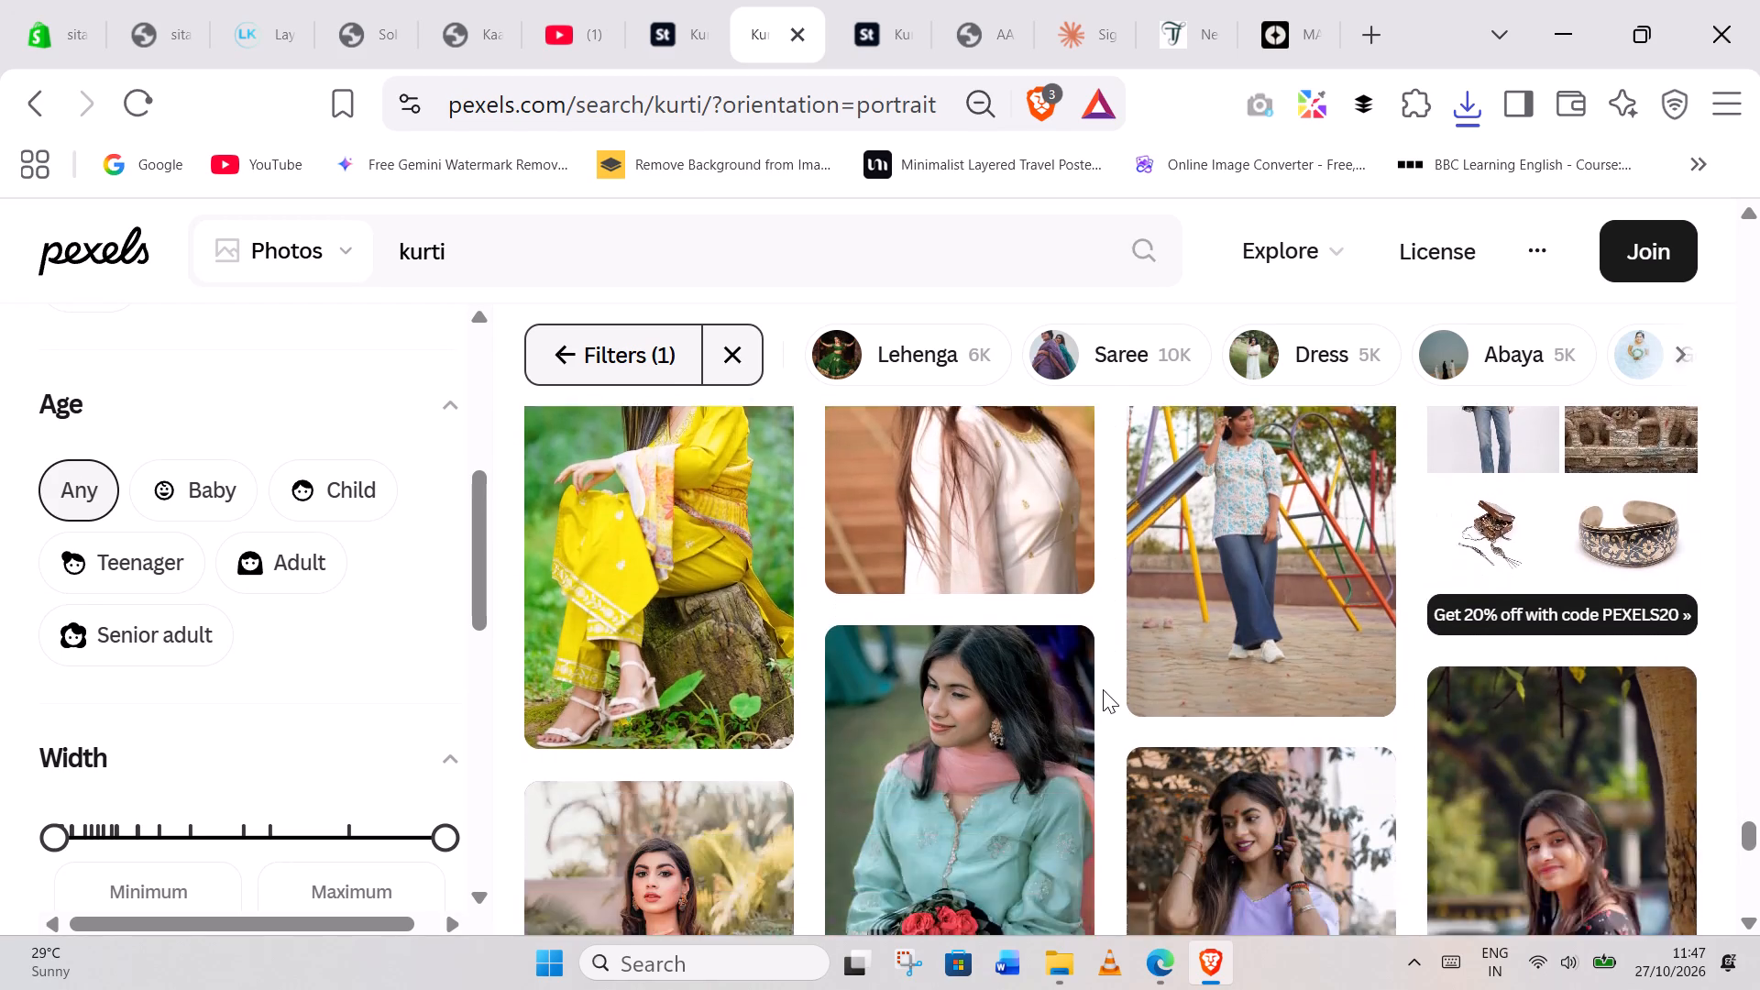
scroll(1103, 689, "down", 3)
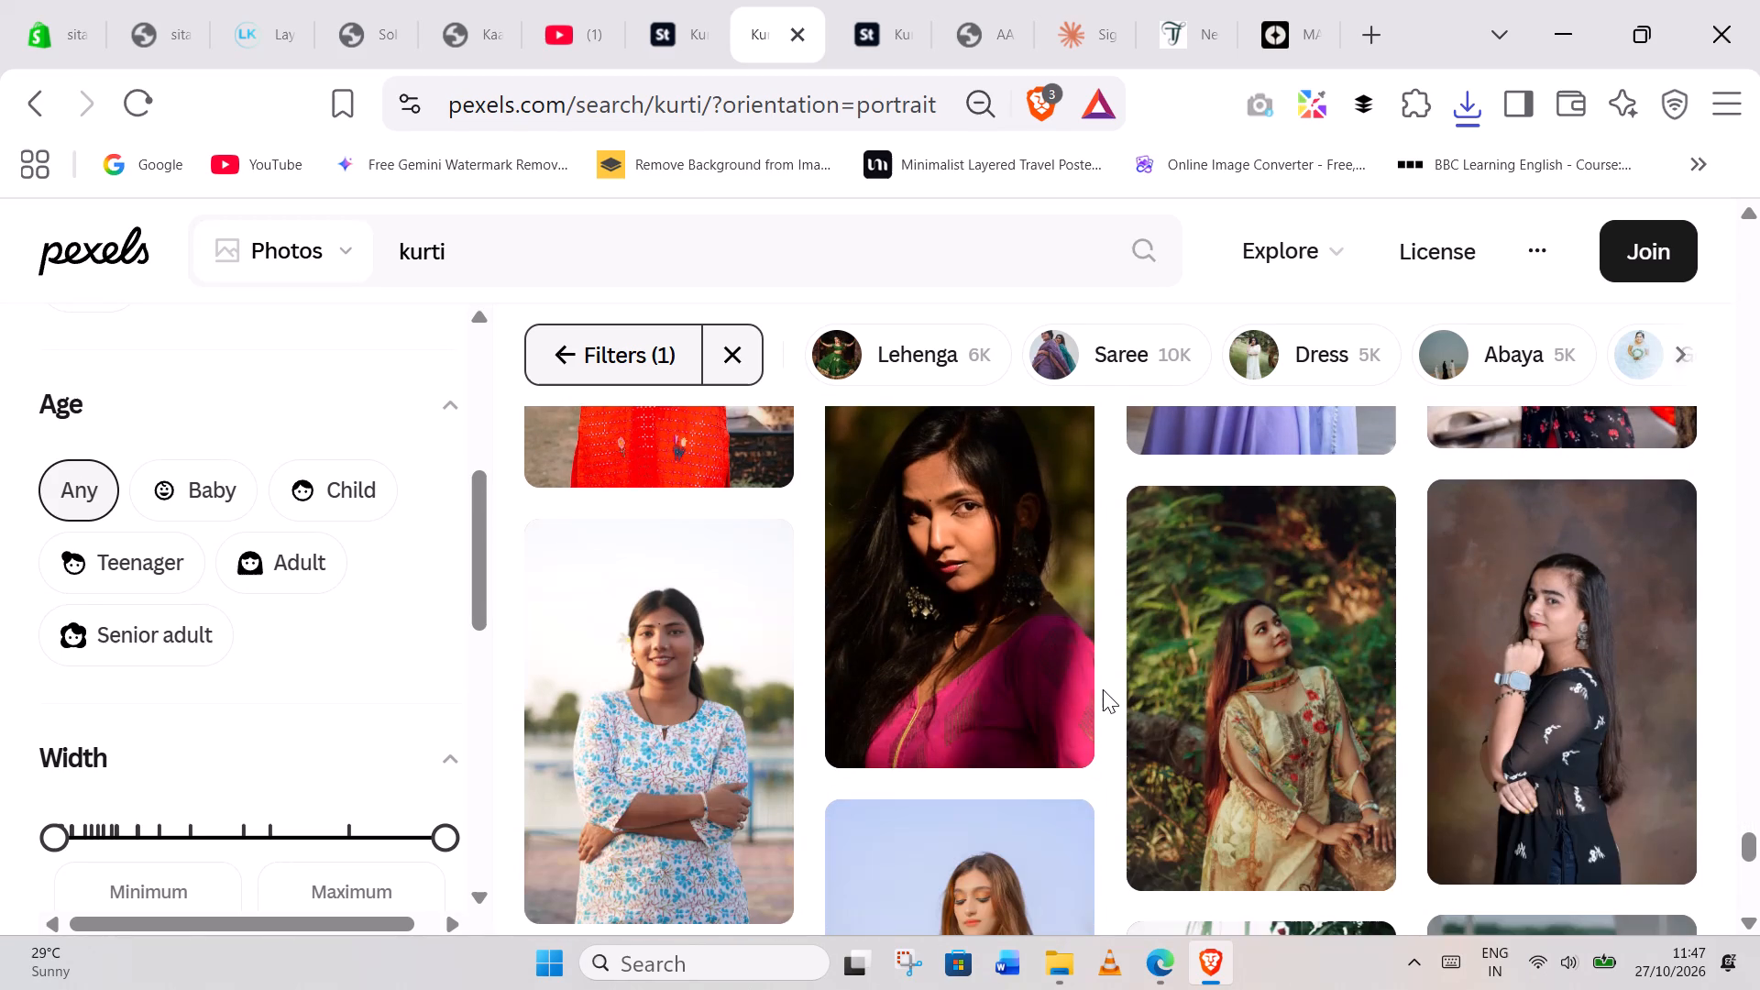
scroll(1103, 689, "down", 4)
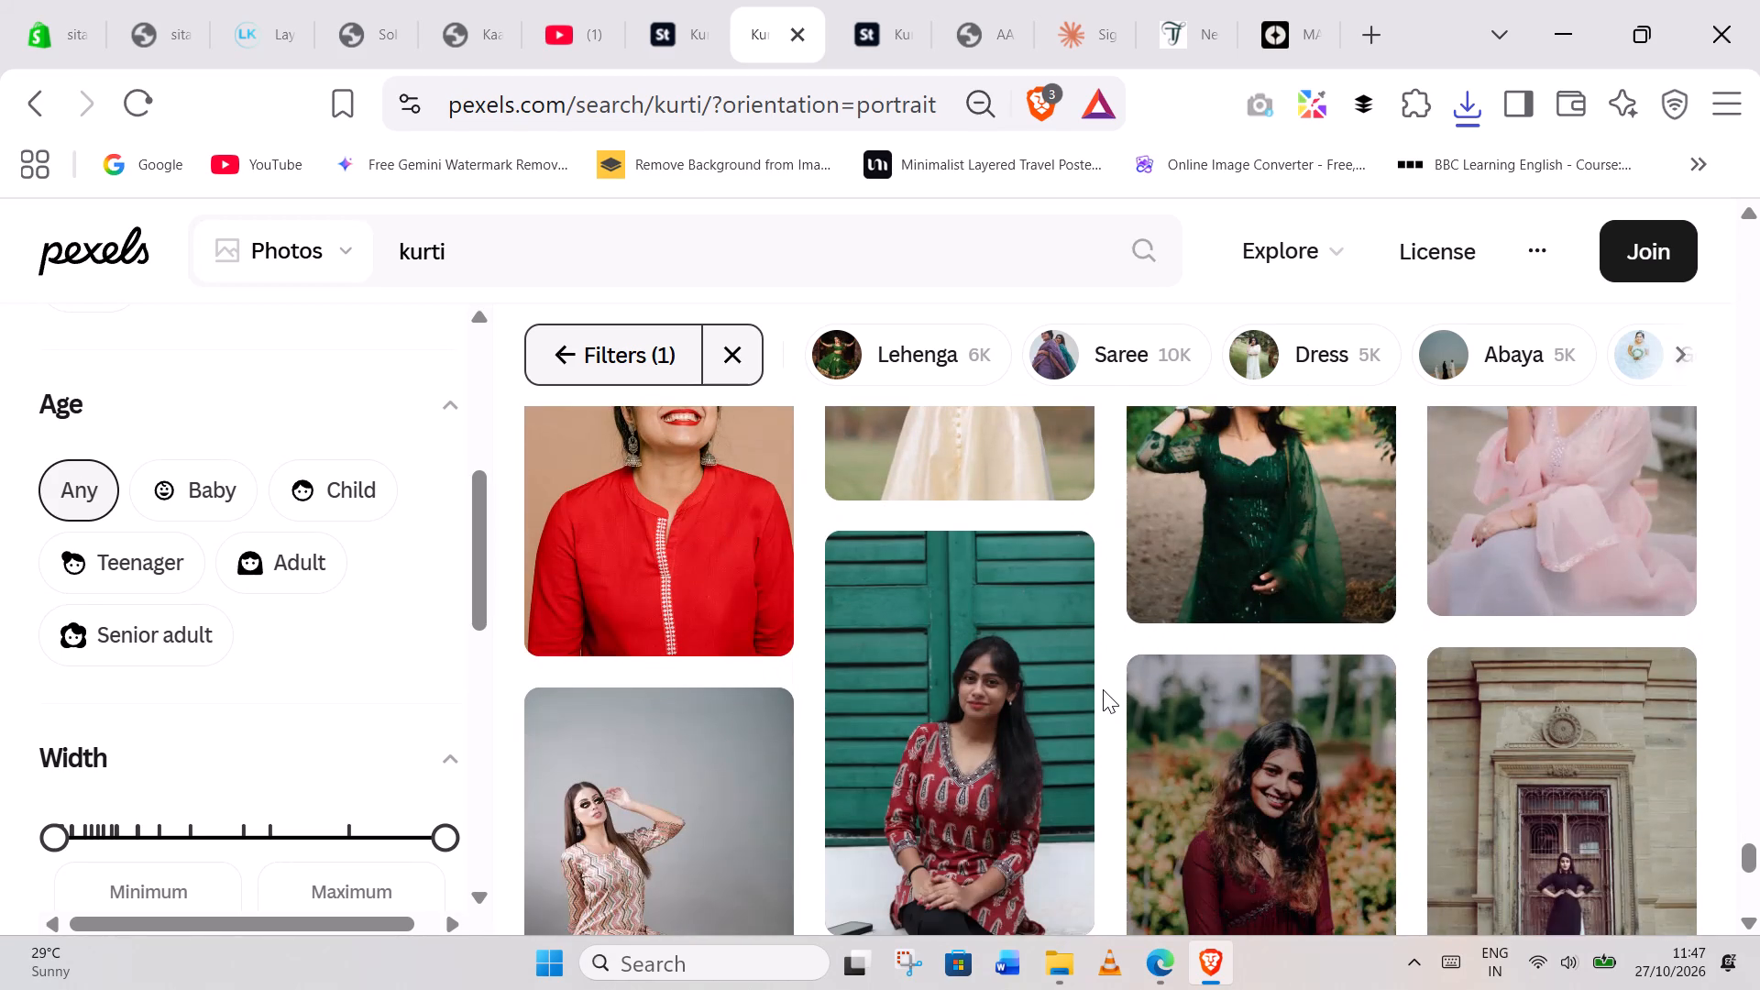
scroll(1103, 689, "up", 3)
scroll(1103, 689, "down", 7)
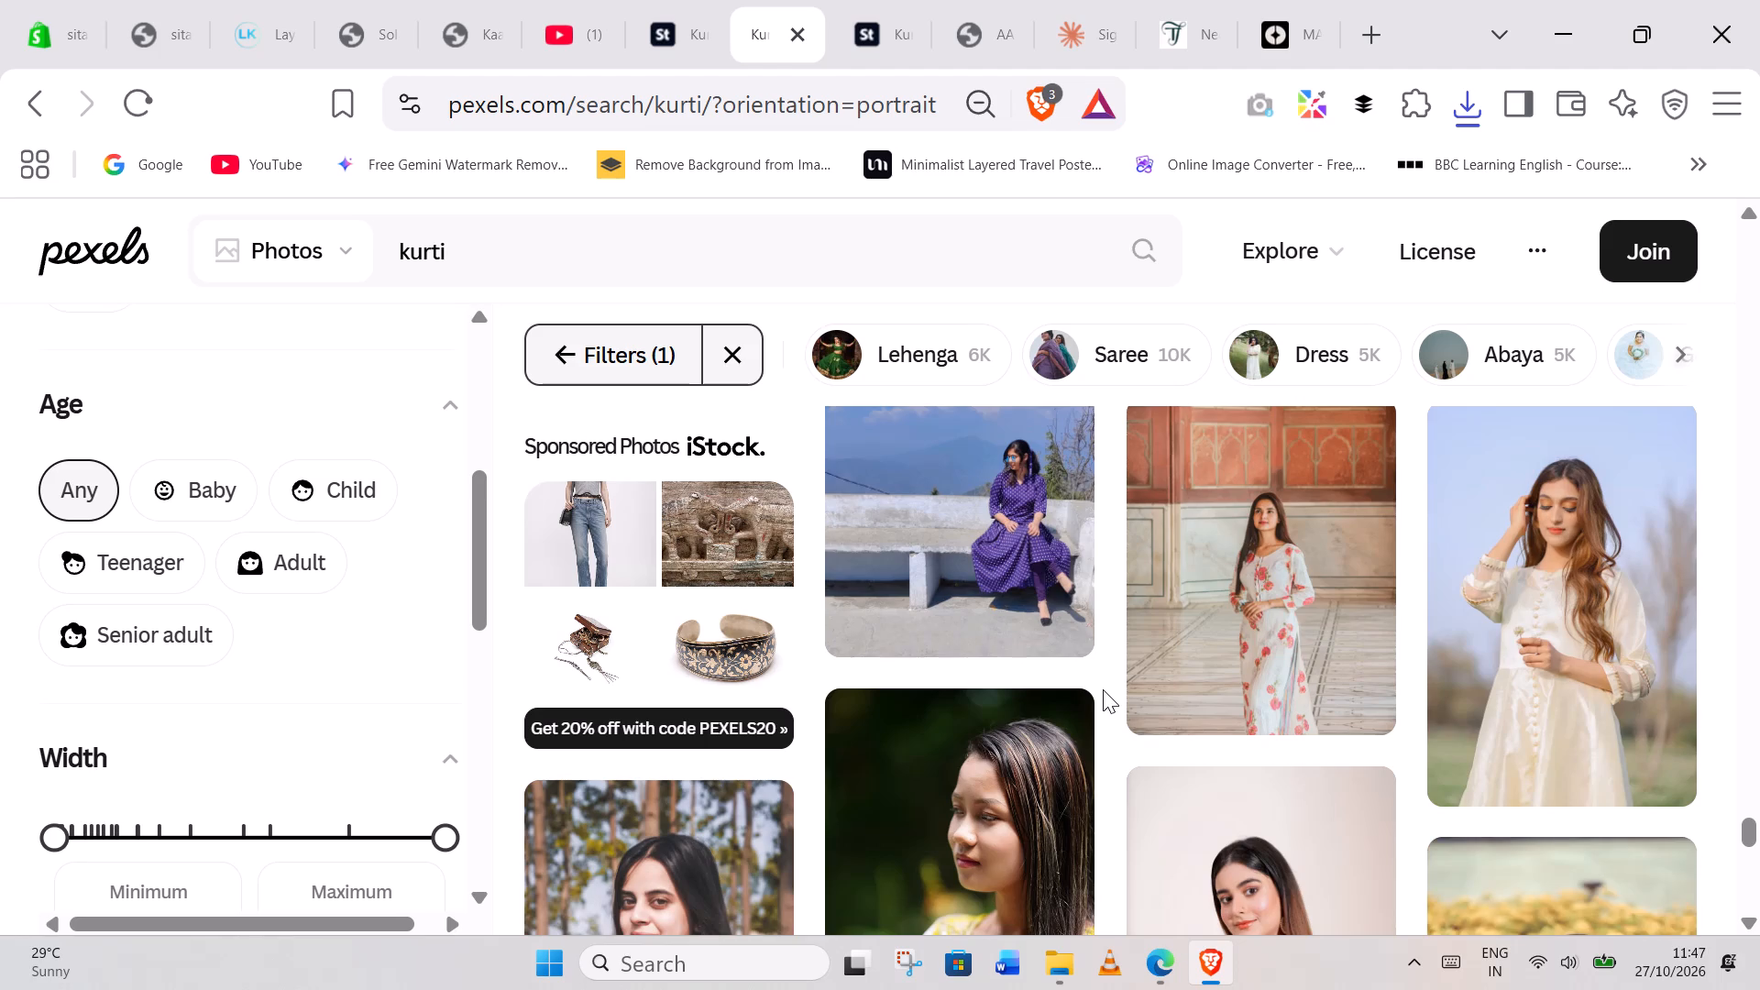
Download the vertical studio photo of the woman in white sunglasses and a blue floral kurti beside a wooden stool at original 5304x7952 size.
scroll(1103, 689, "down", 5)
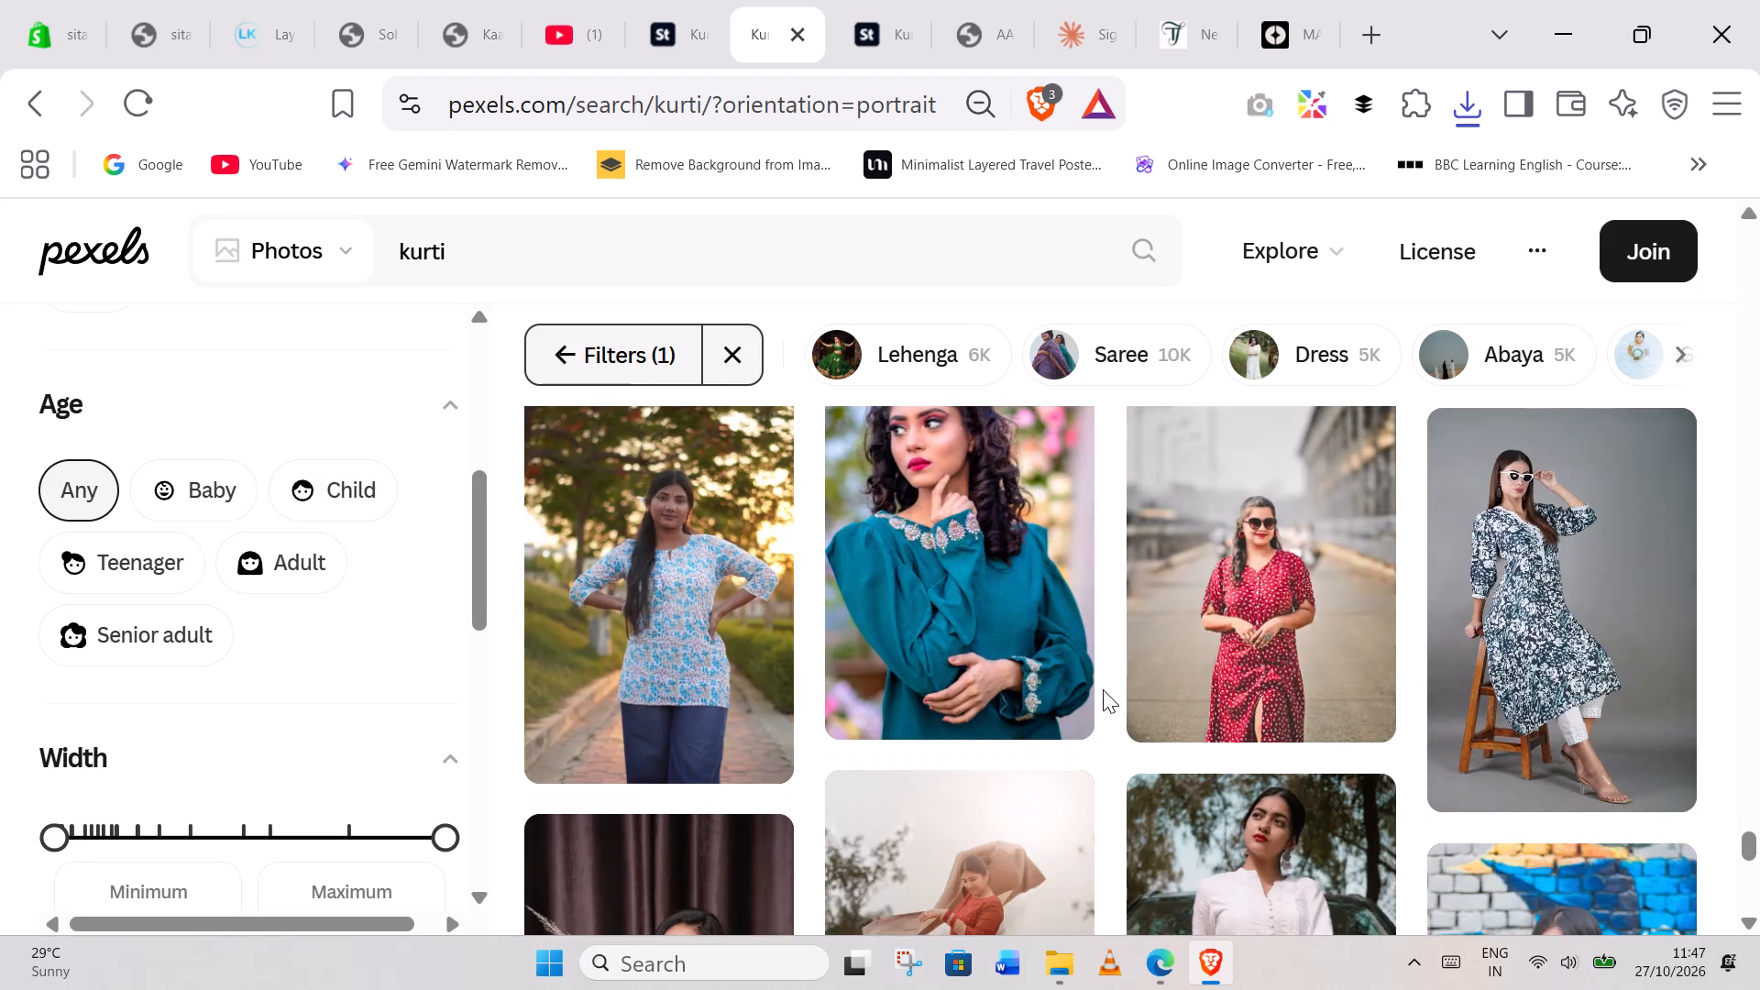
left_click(1572, 661)
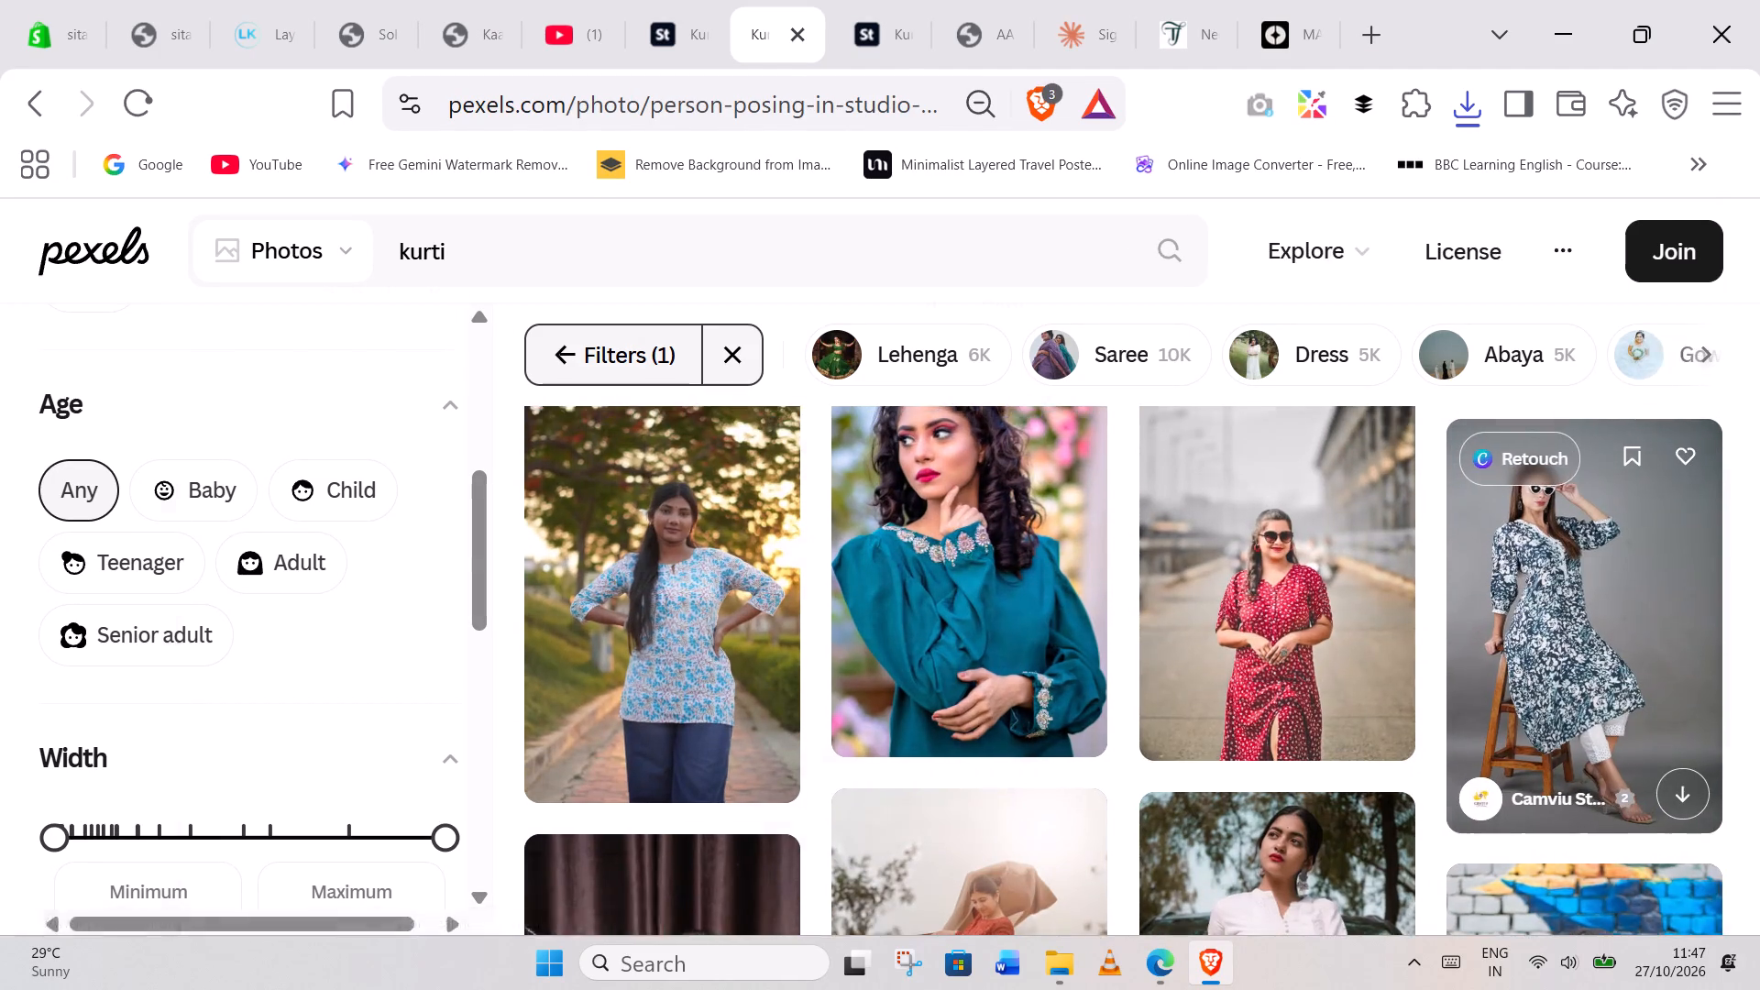
left_click(1501, 313)
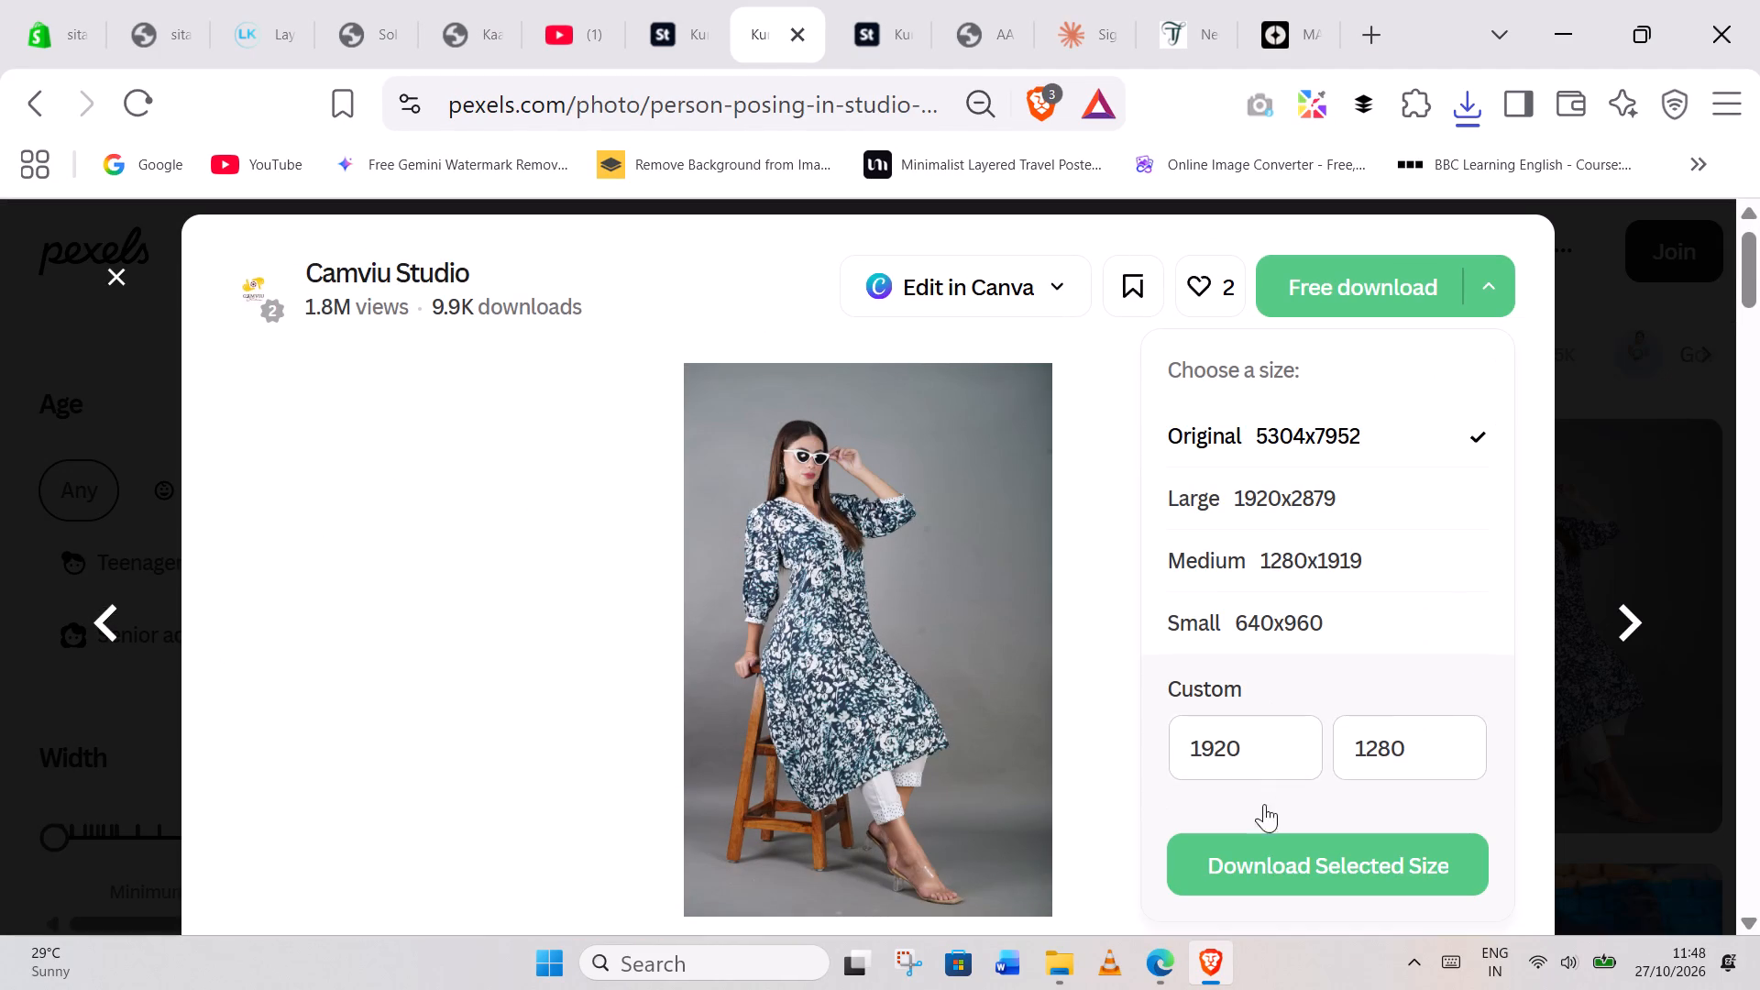
left_click(1296, 866)
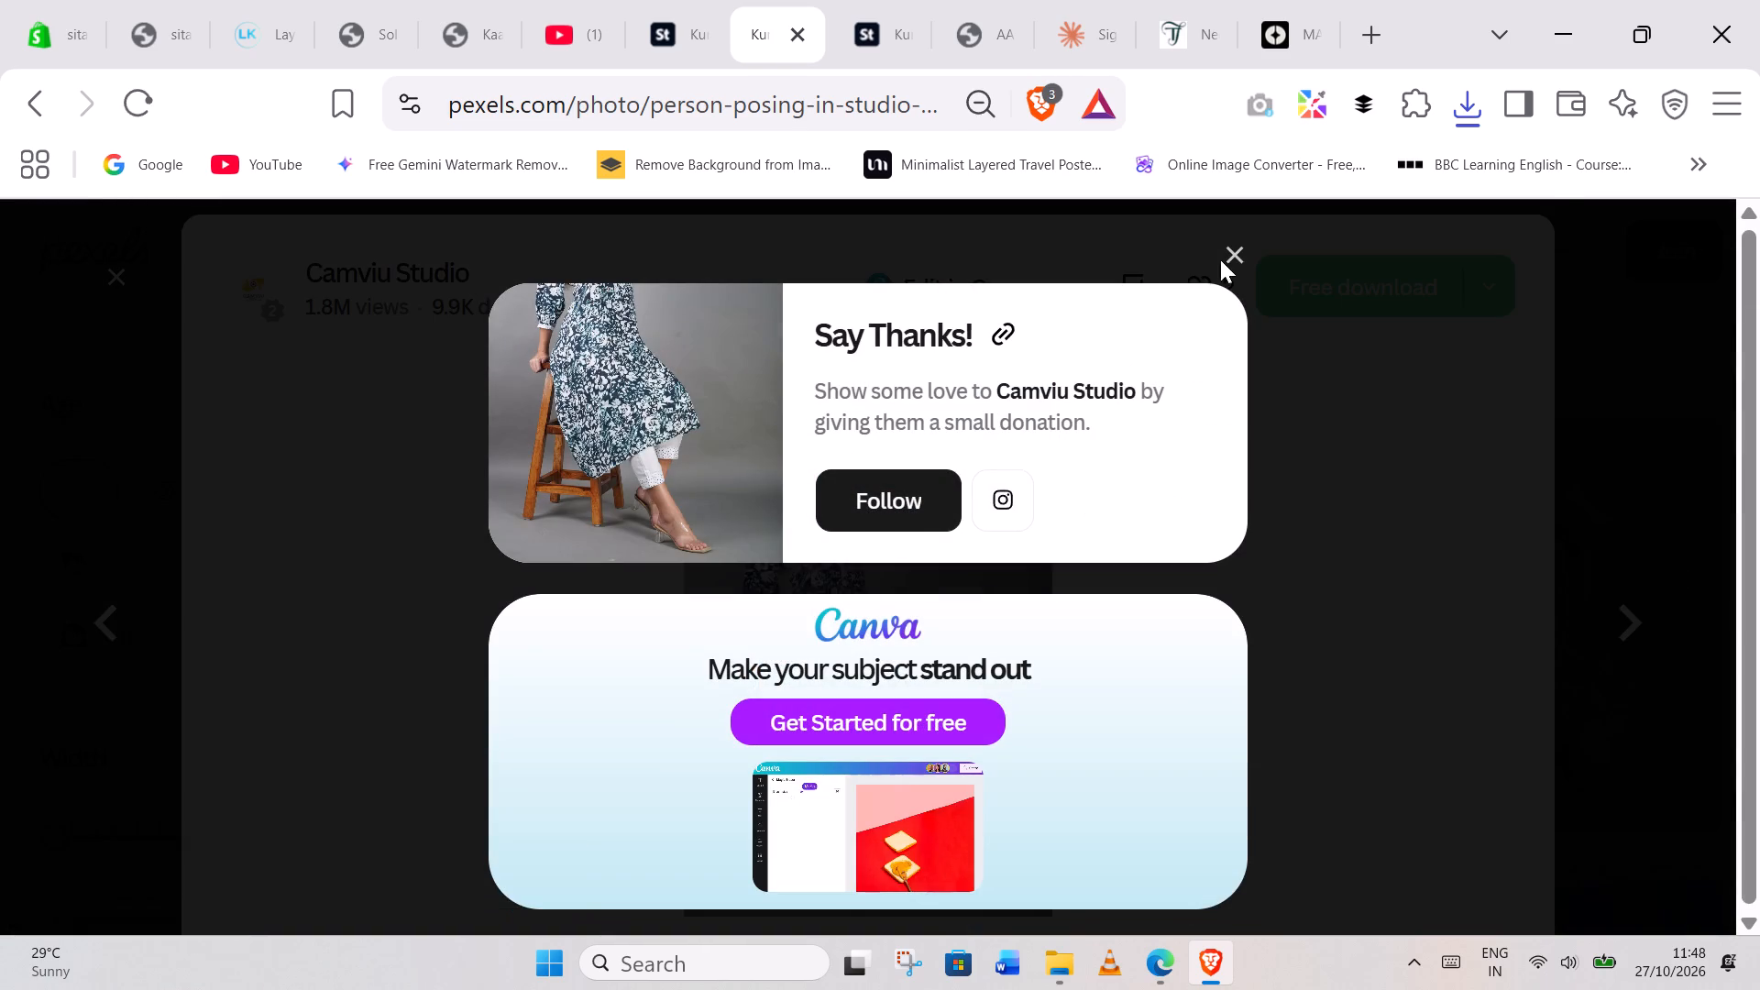
left_click(1226, 259)
left_click(1439, 883)
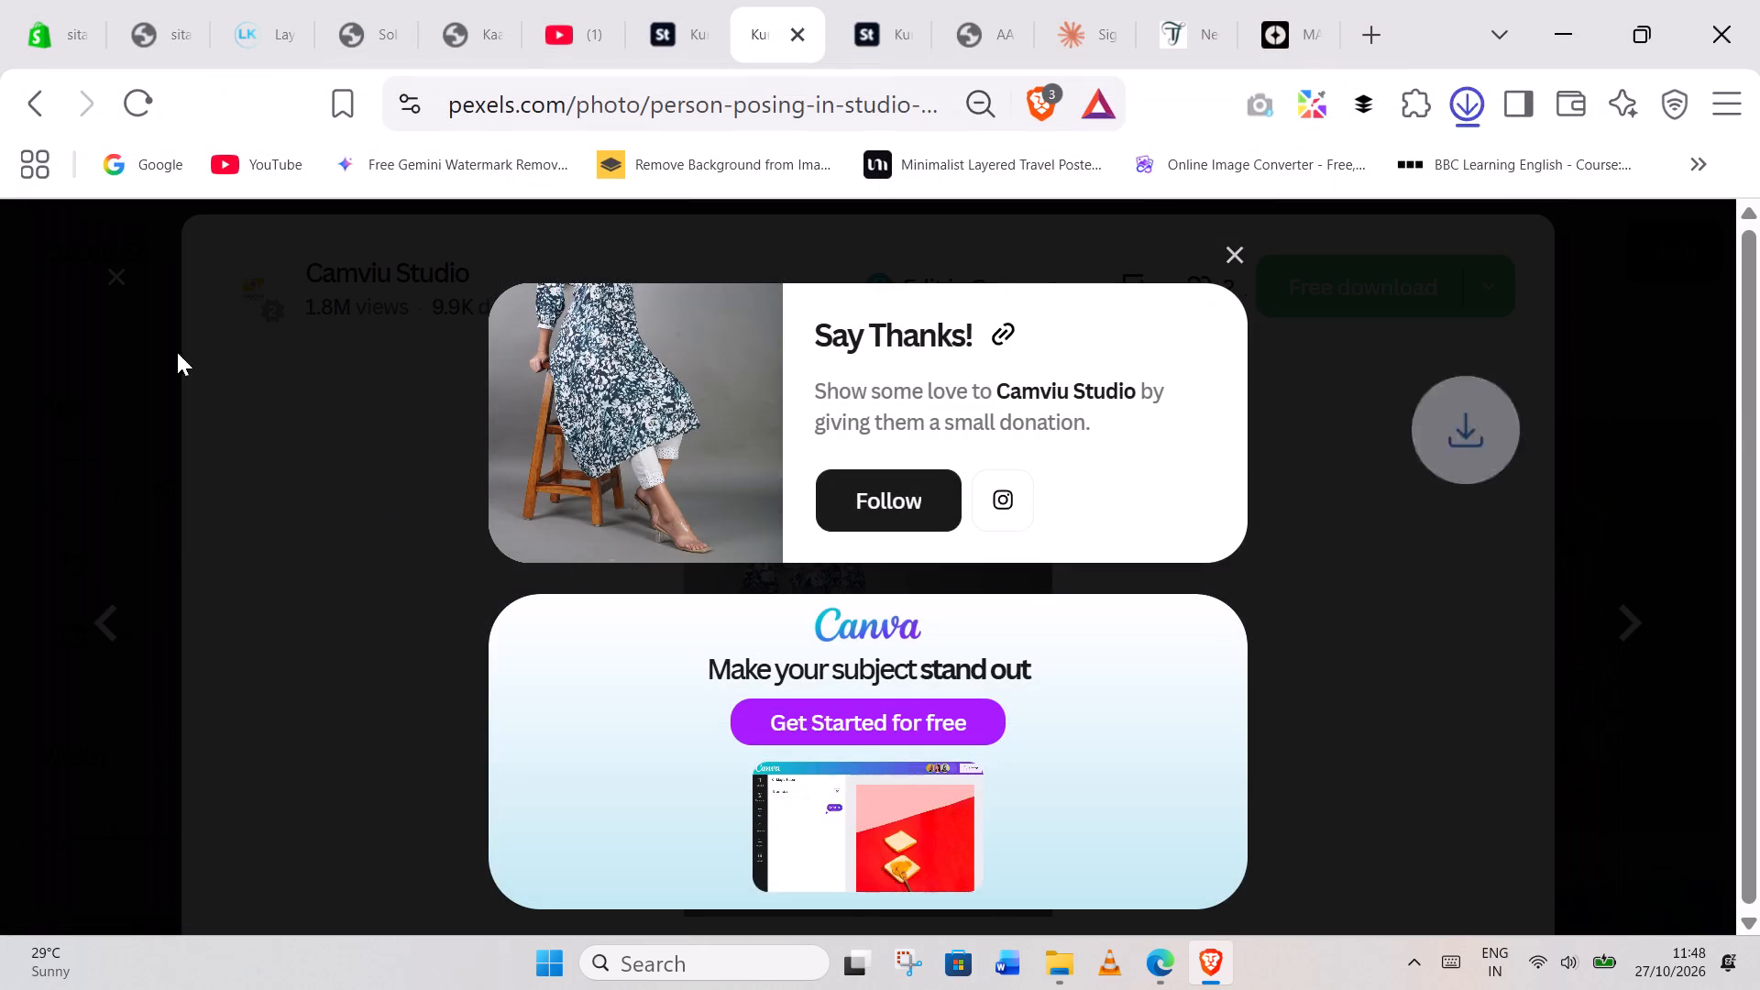
left_click(176, 350)
left_click(122, 275)
left_click(116, 280)
Browse further through the vertical kurti search results for full-length kurti photos suitable for the store's home page.
scroll(789, 632, "down", 3)
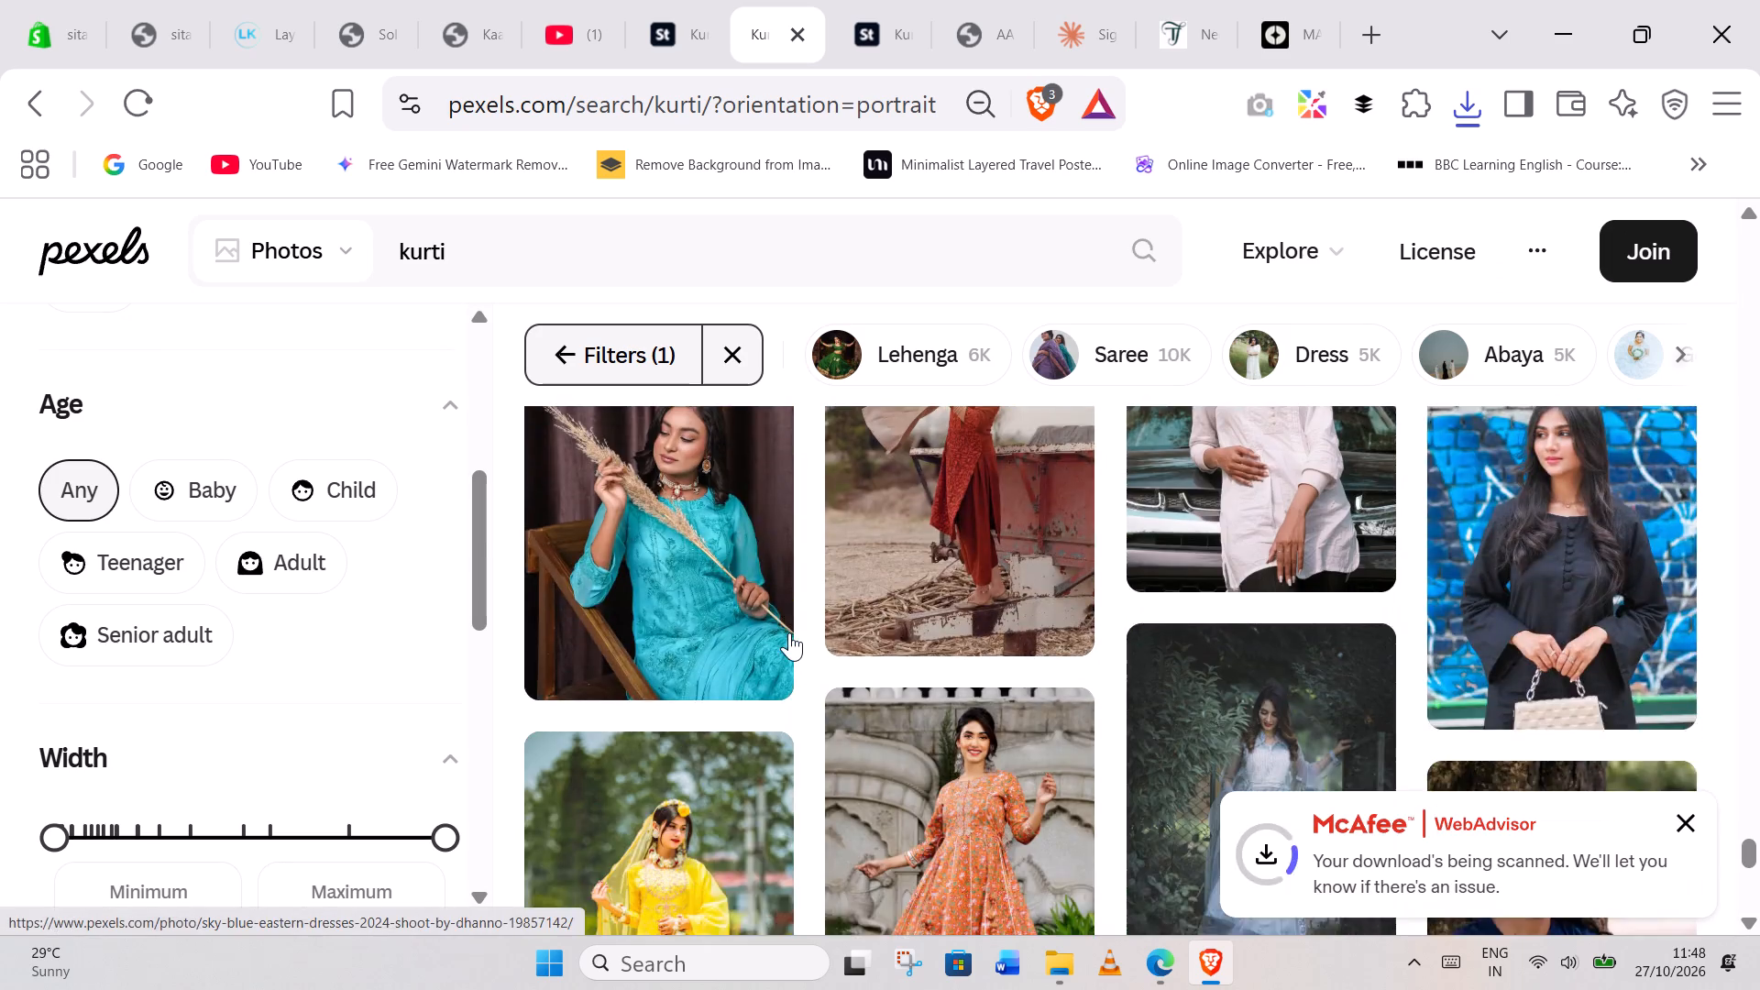
scroll(789, 632, "up", 3)
scroll(902, 589, "down", 3)
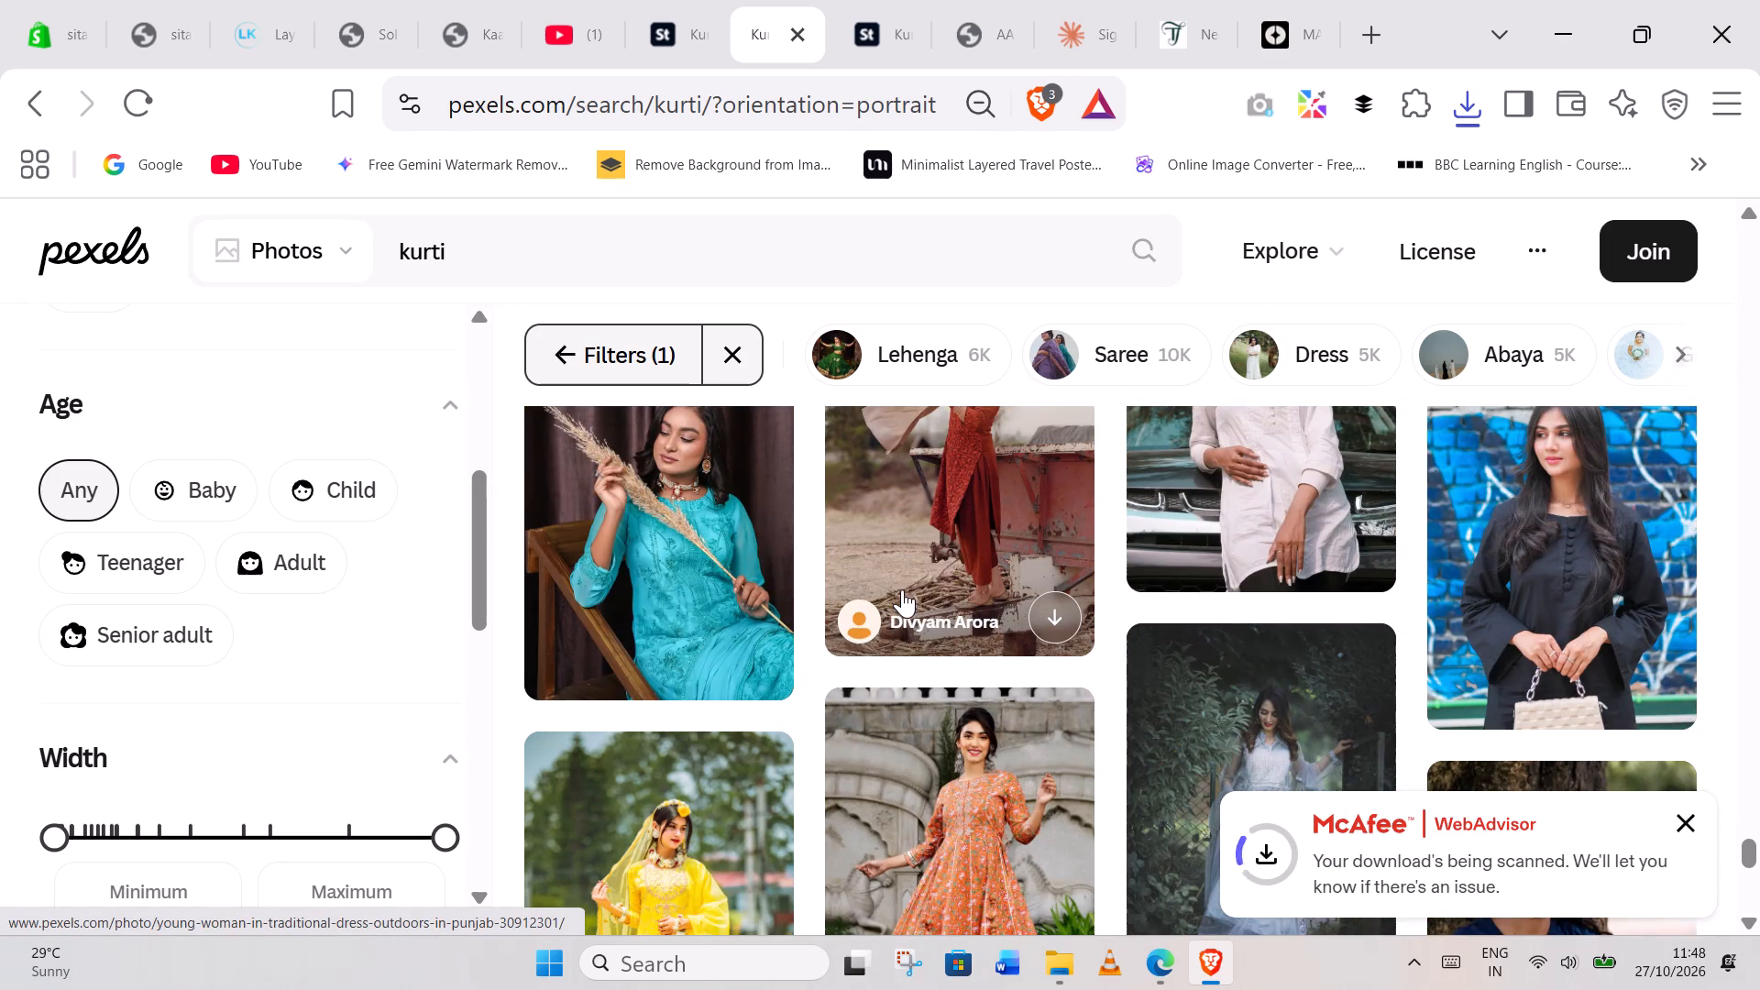
scroll(902, 589, "down", 1)
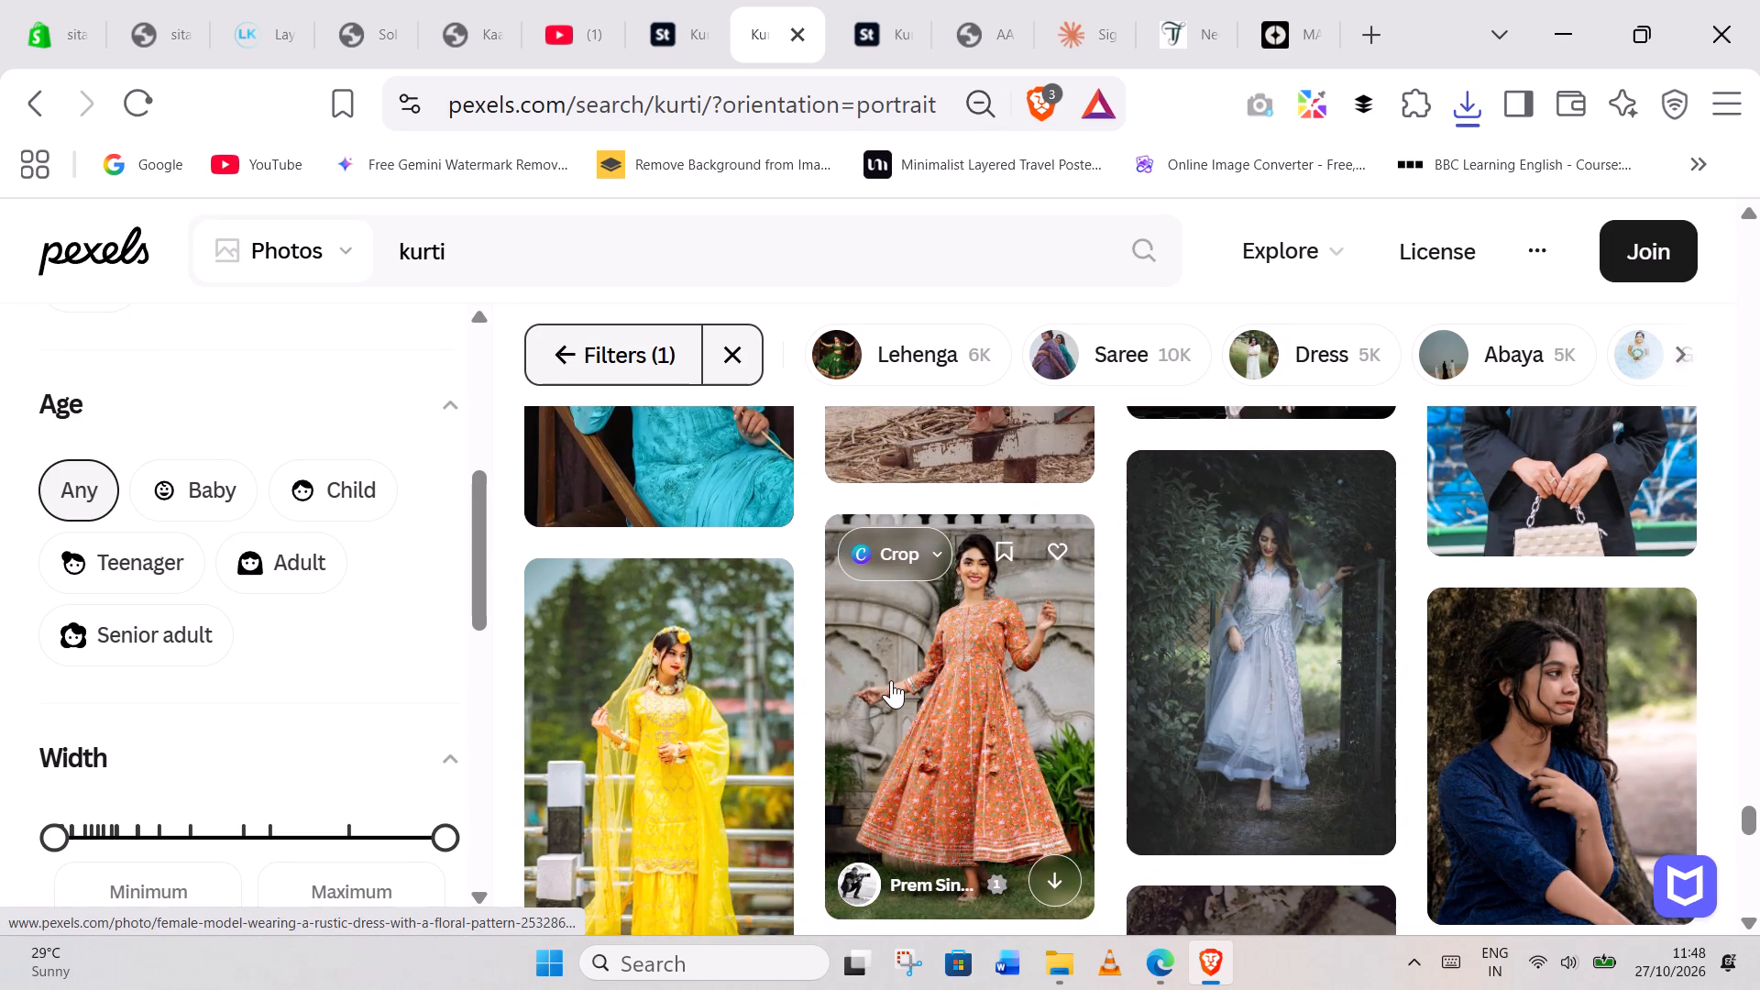
scroll(891, 680, "up", 4)
scroll(904, 678, "down", 10)
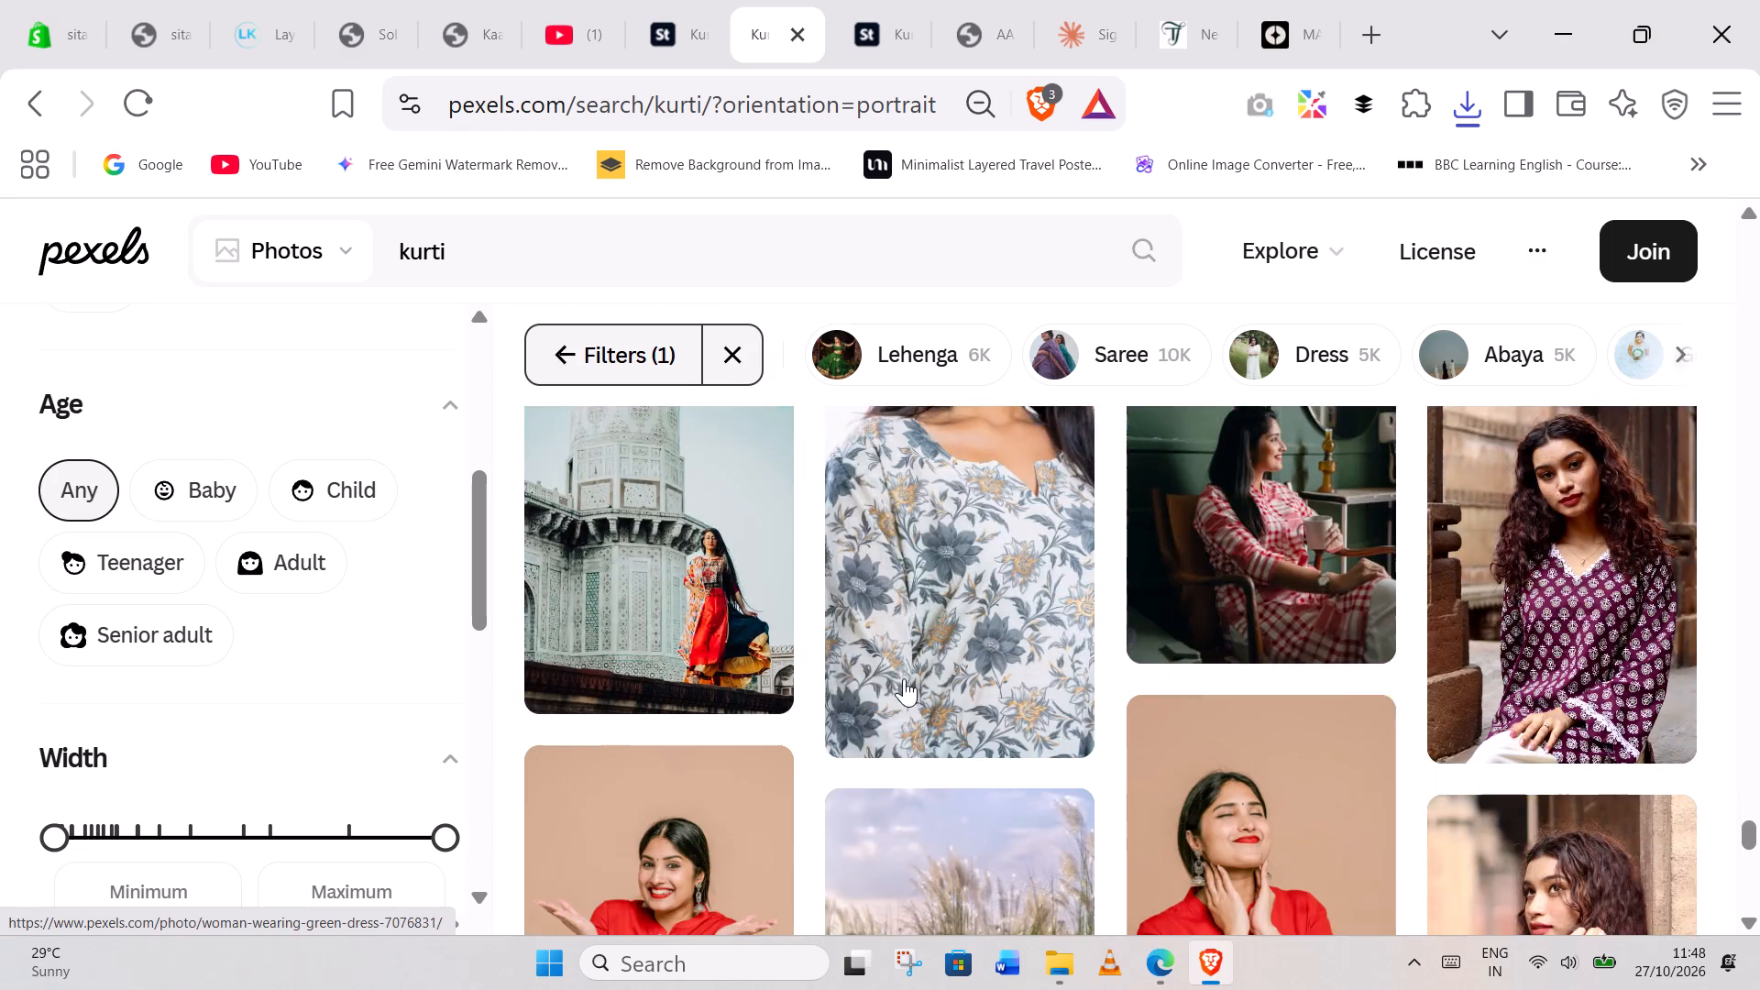
scroll(904, 678, "down", 3)
scroll(904, 678, "up", 2)
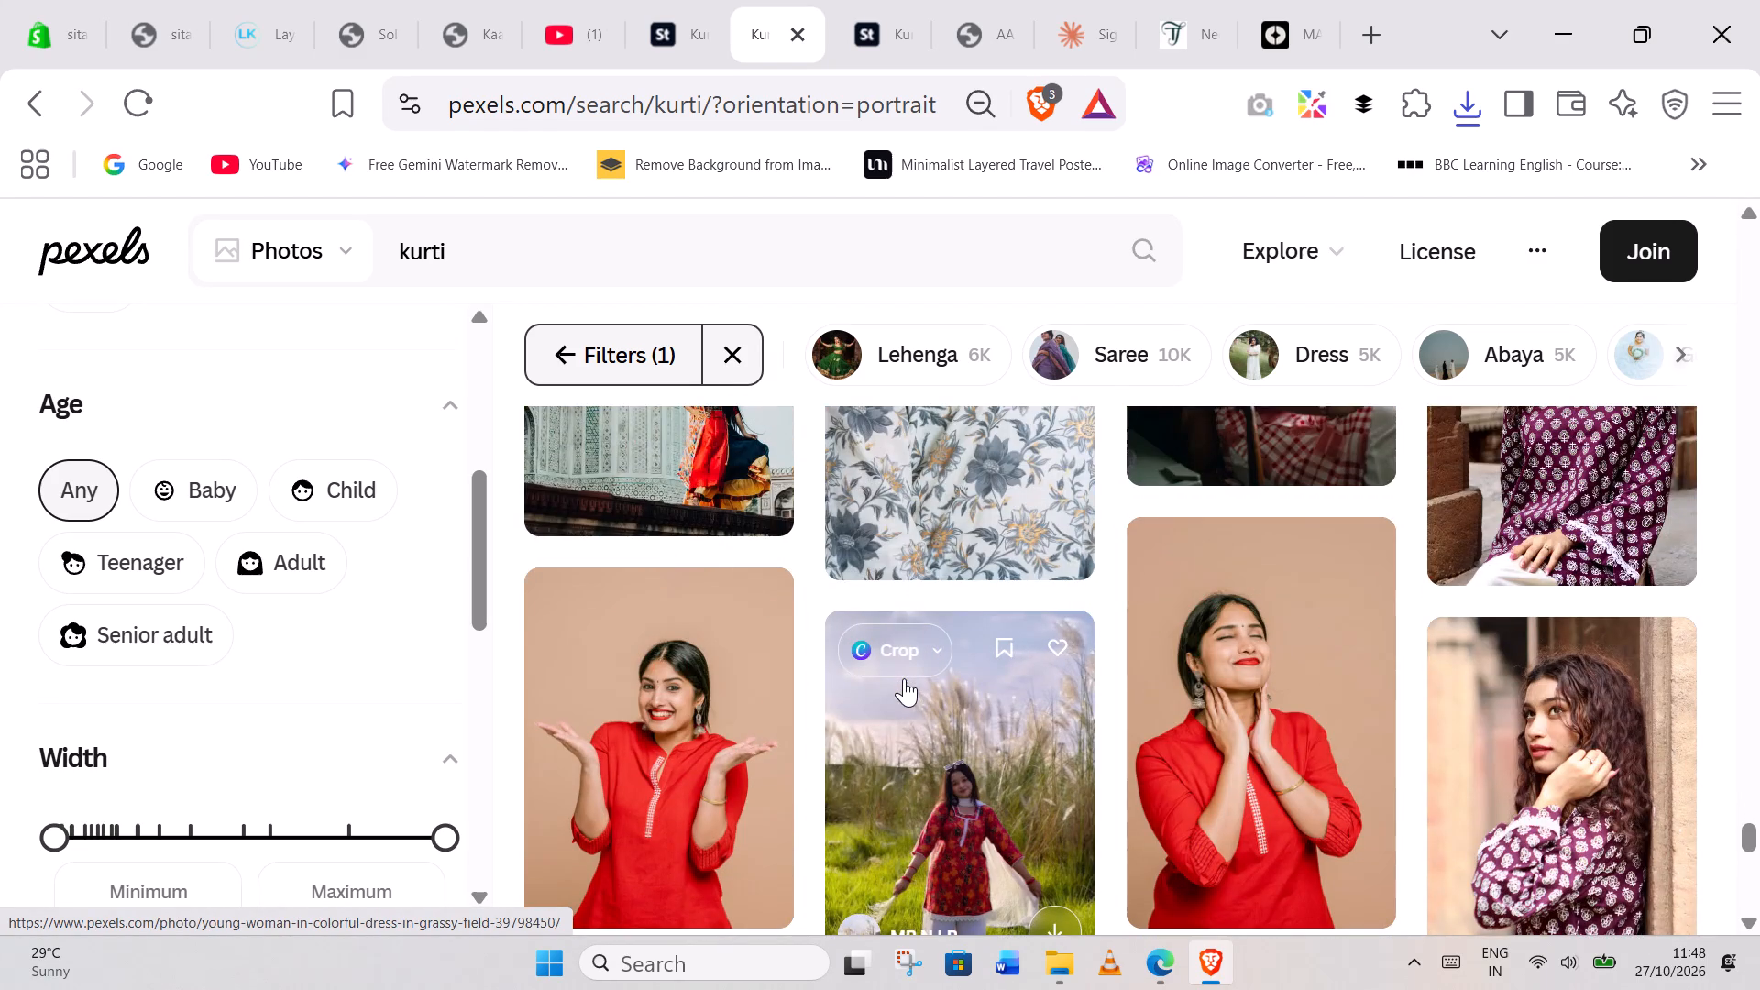
scroll(904, 678, "down", 3)
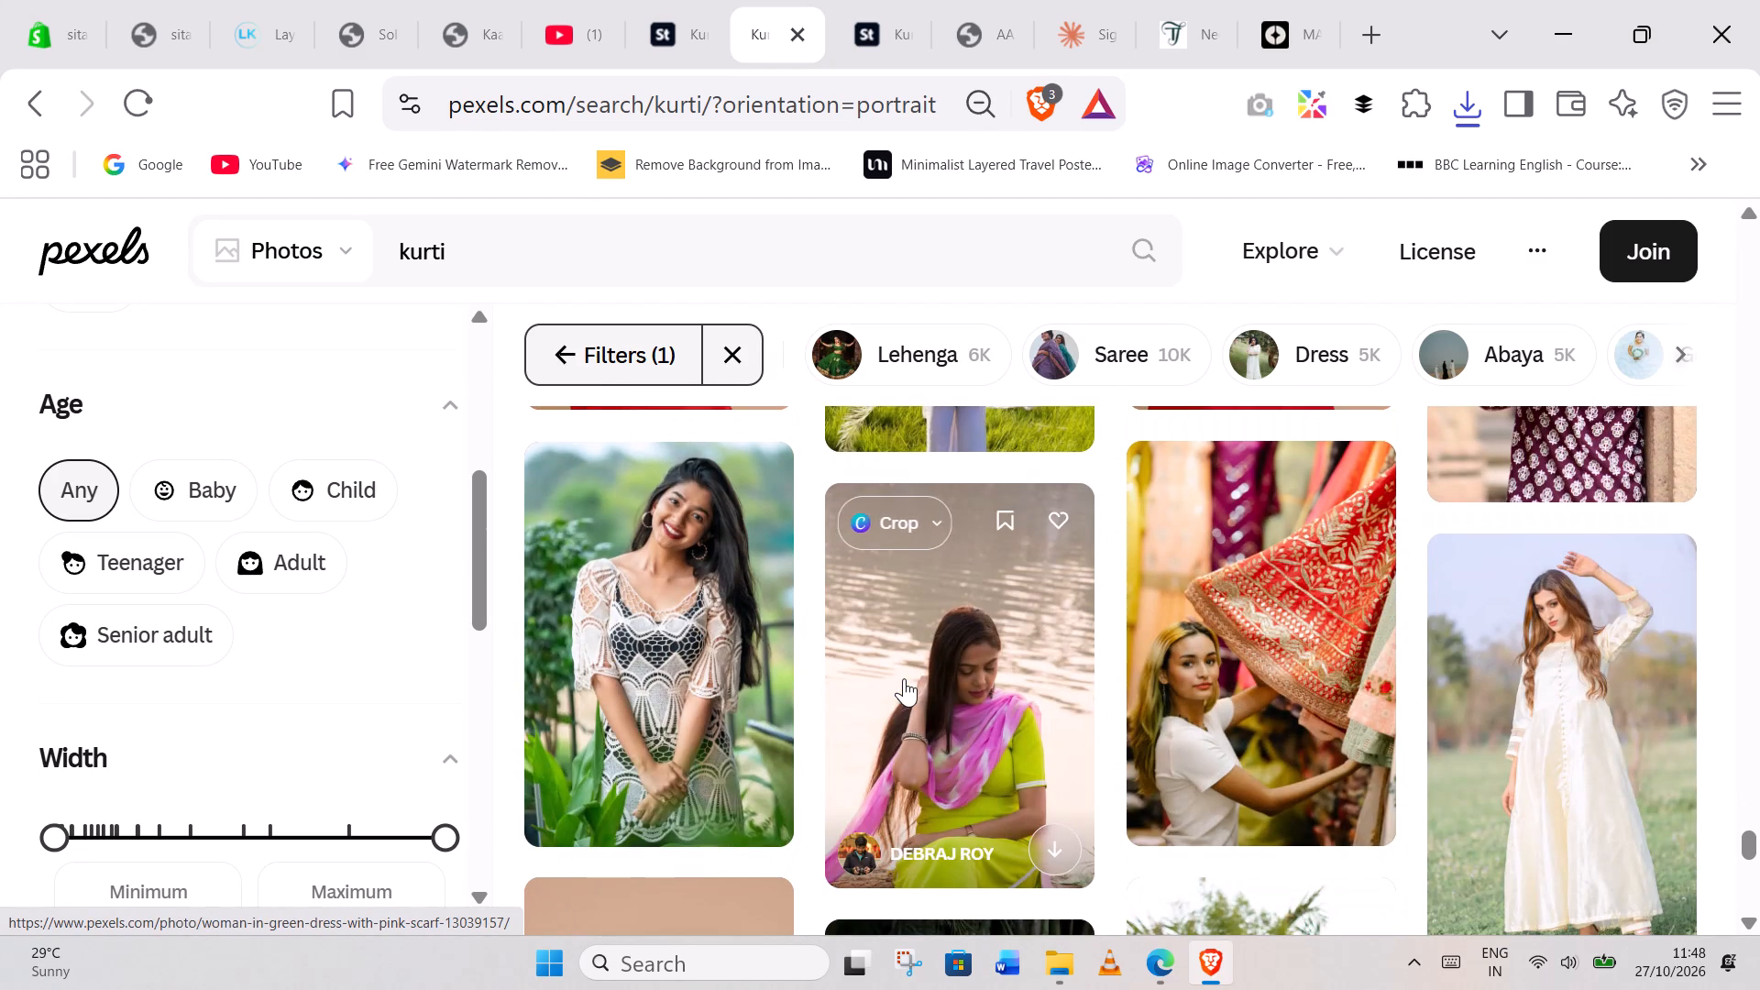
scroll(904, 678, "down", 4)
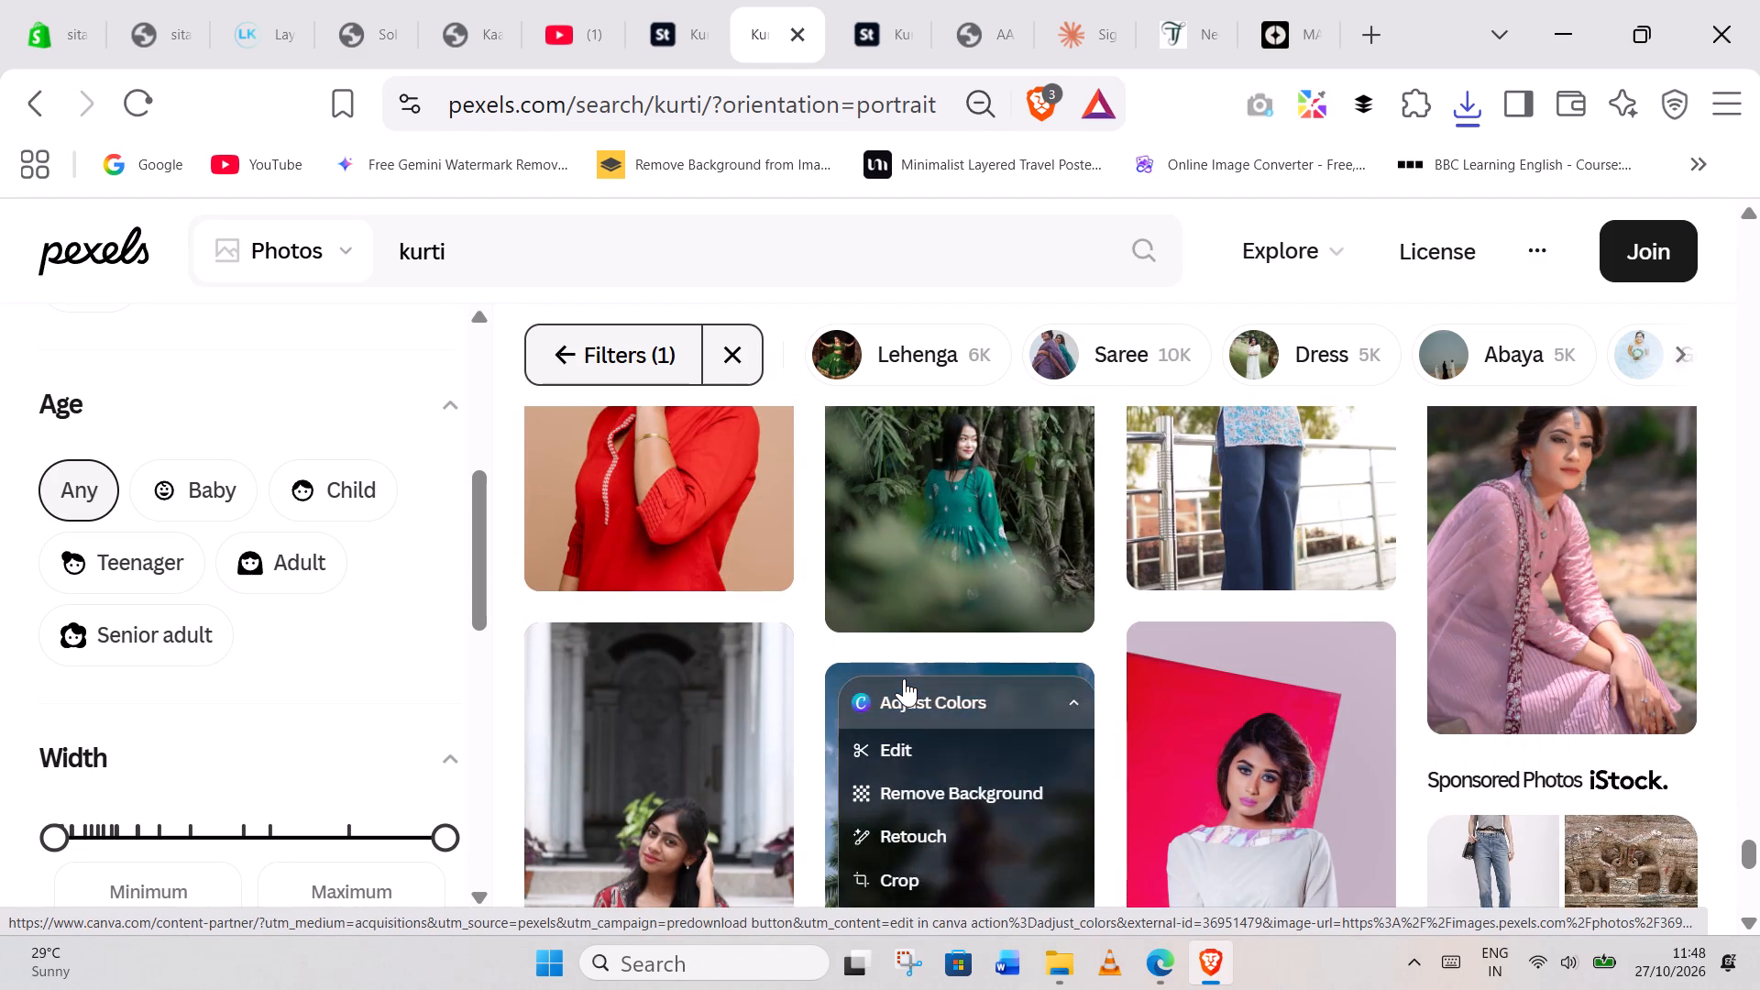
scroll(904, 678, "up", 1)
scroll(904, 678, "down", 4)
scroll(904, 678, "up", 2)
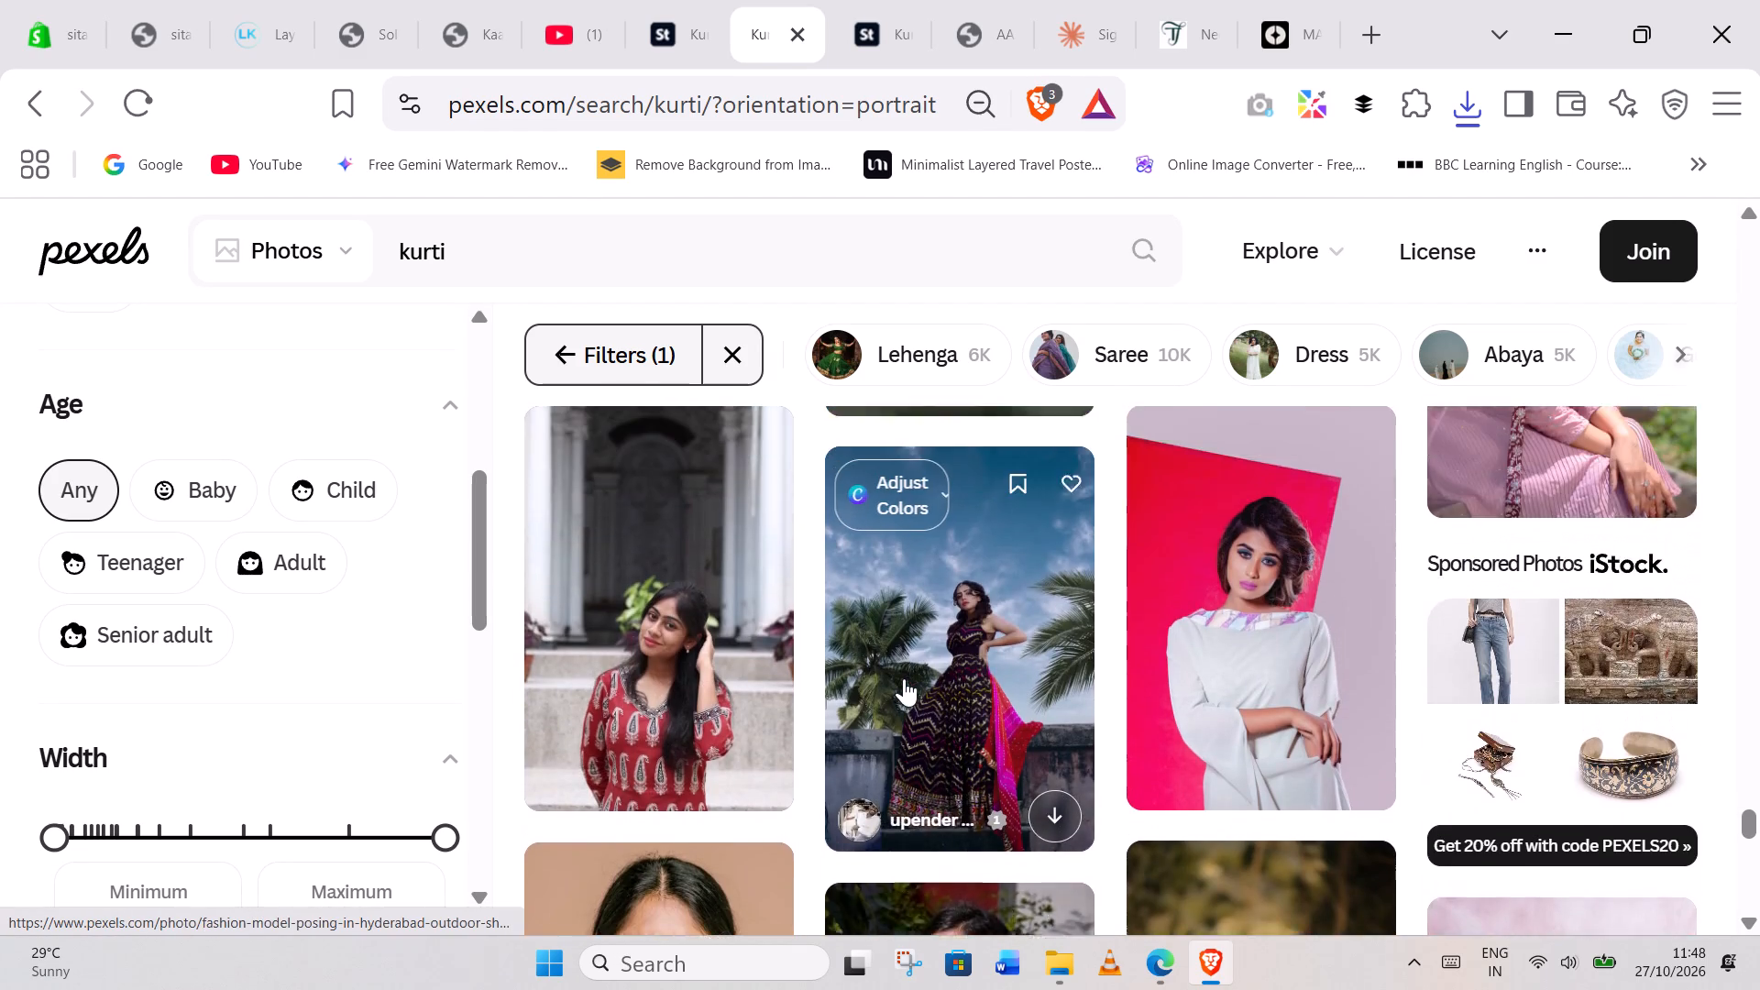
scroll(904, 678, "down", 3)
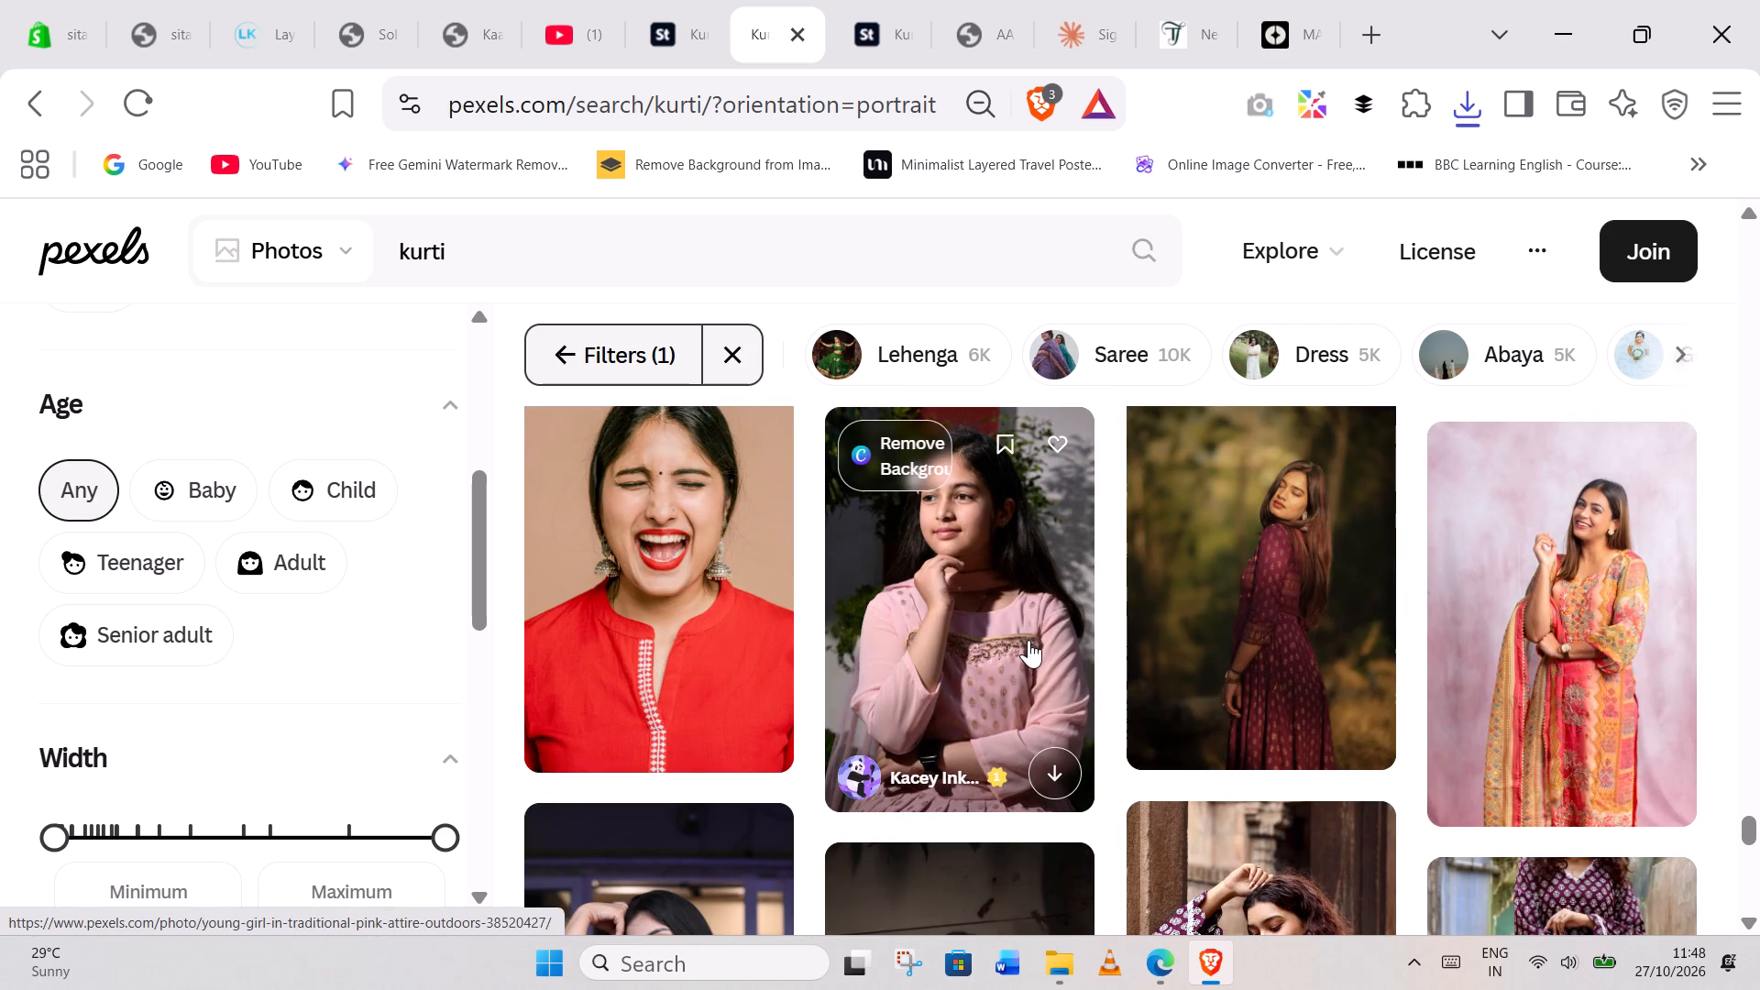
scroll(1028, 640, "down", 4)
scroll(1028, 640, "up", 1)
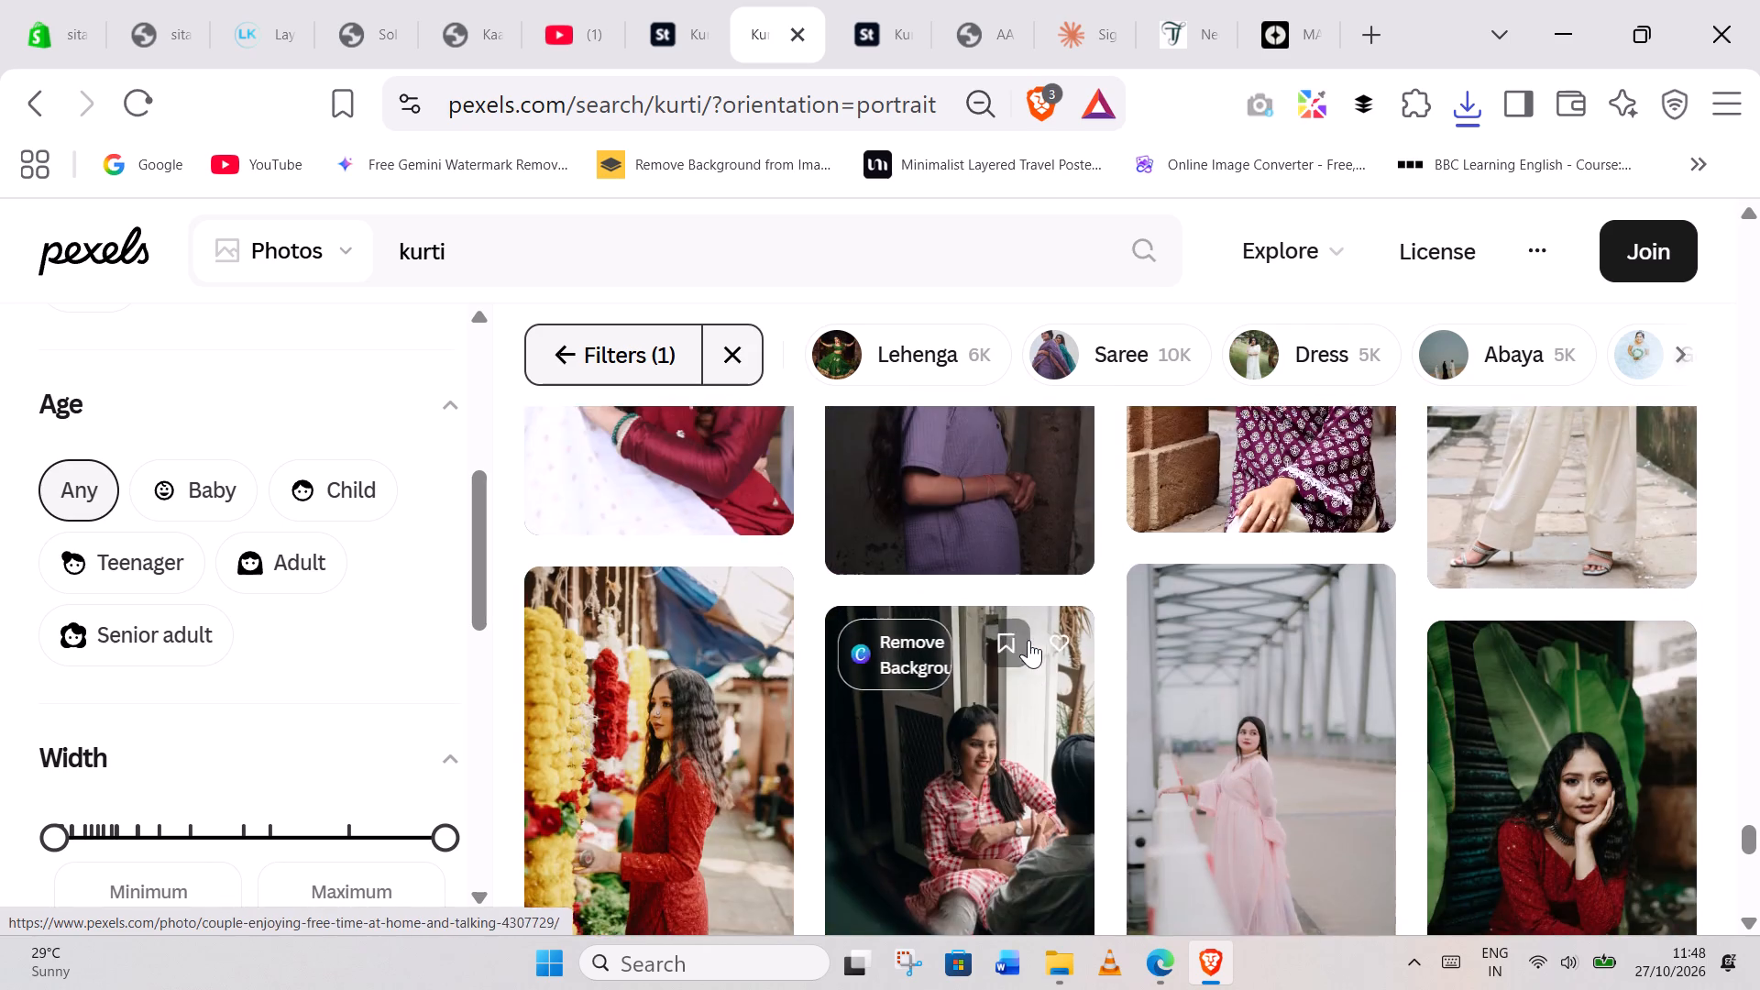
scroll(1028, 640, "up", 2)
scroll(1028, 640, "down", 6)
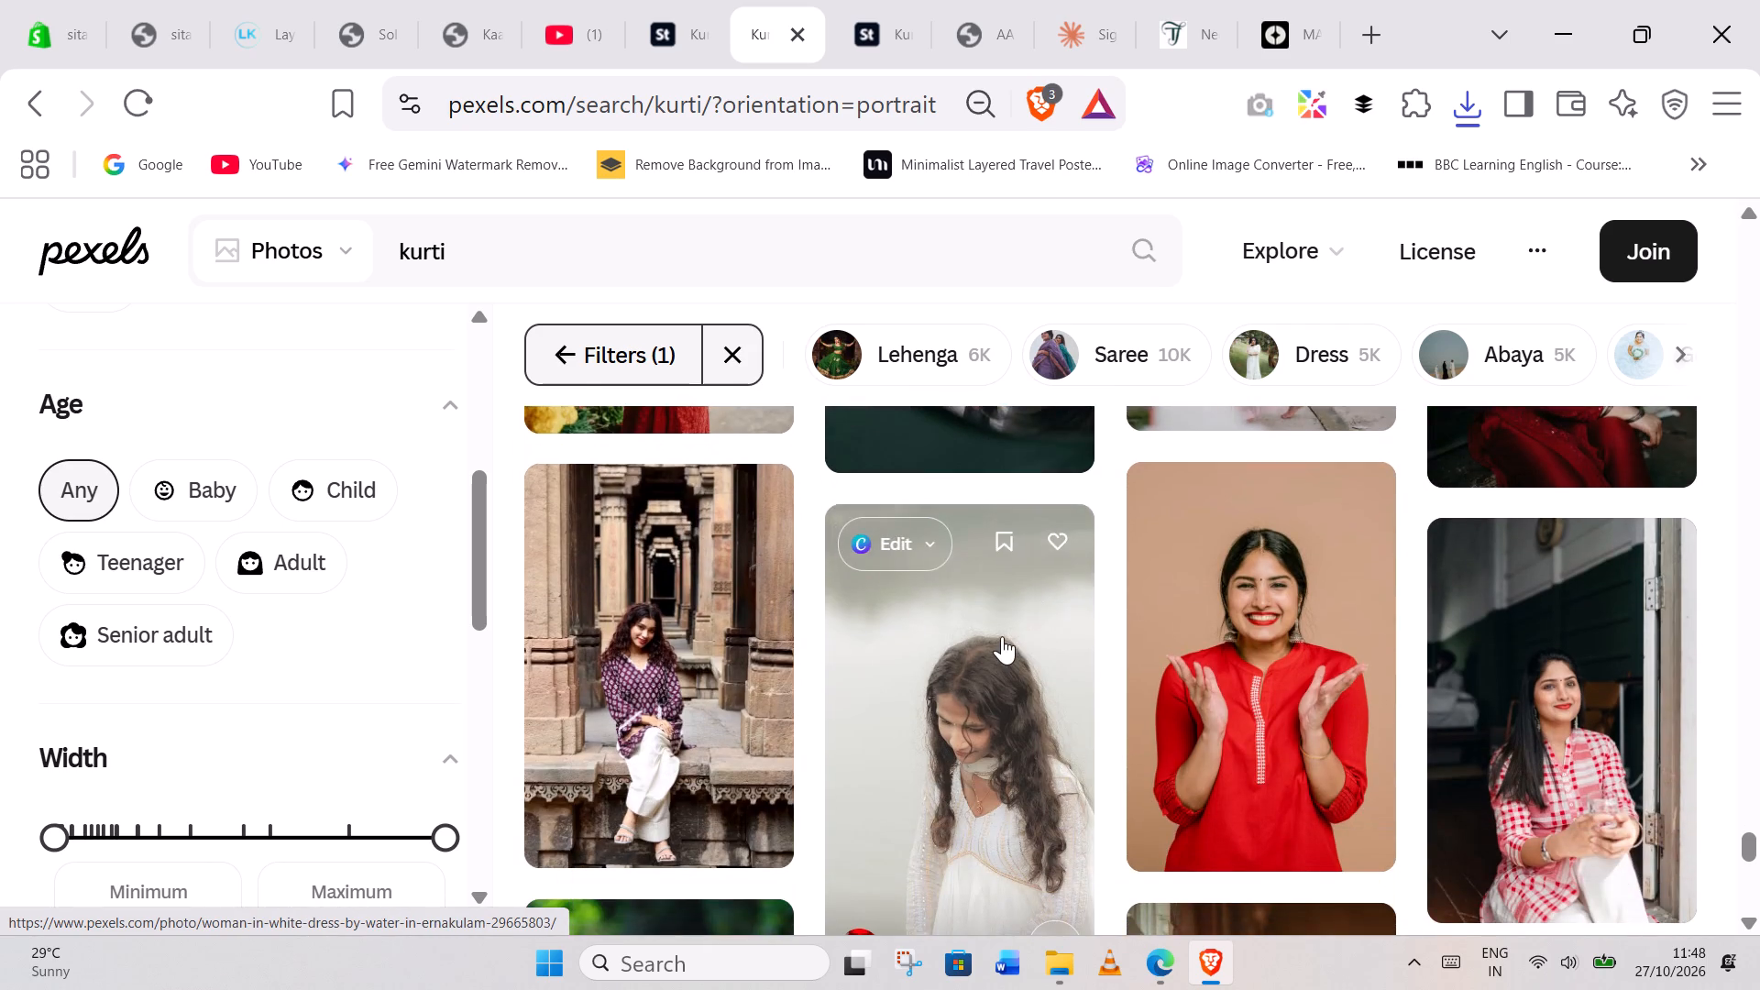
scroll(1002, 636, "down", 10)
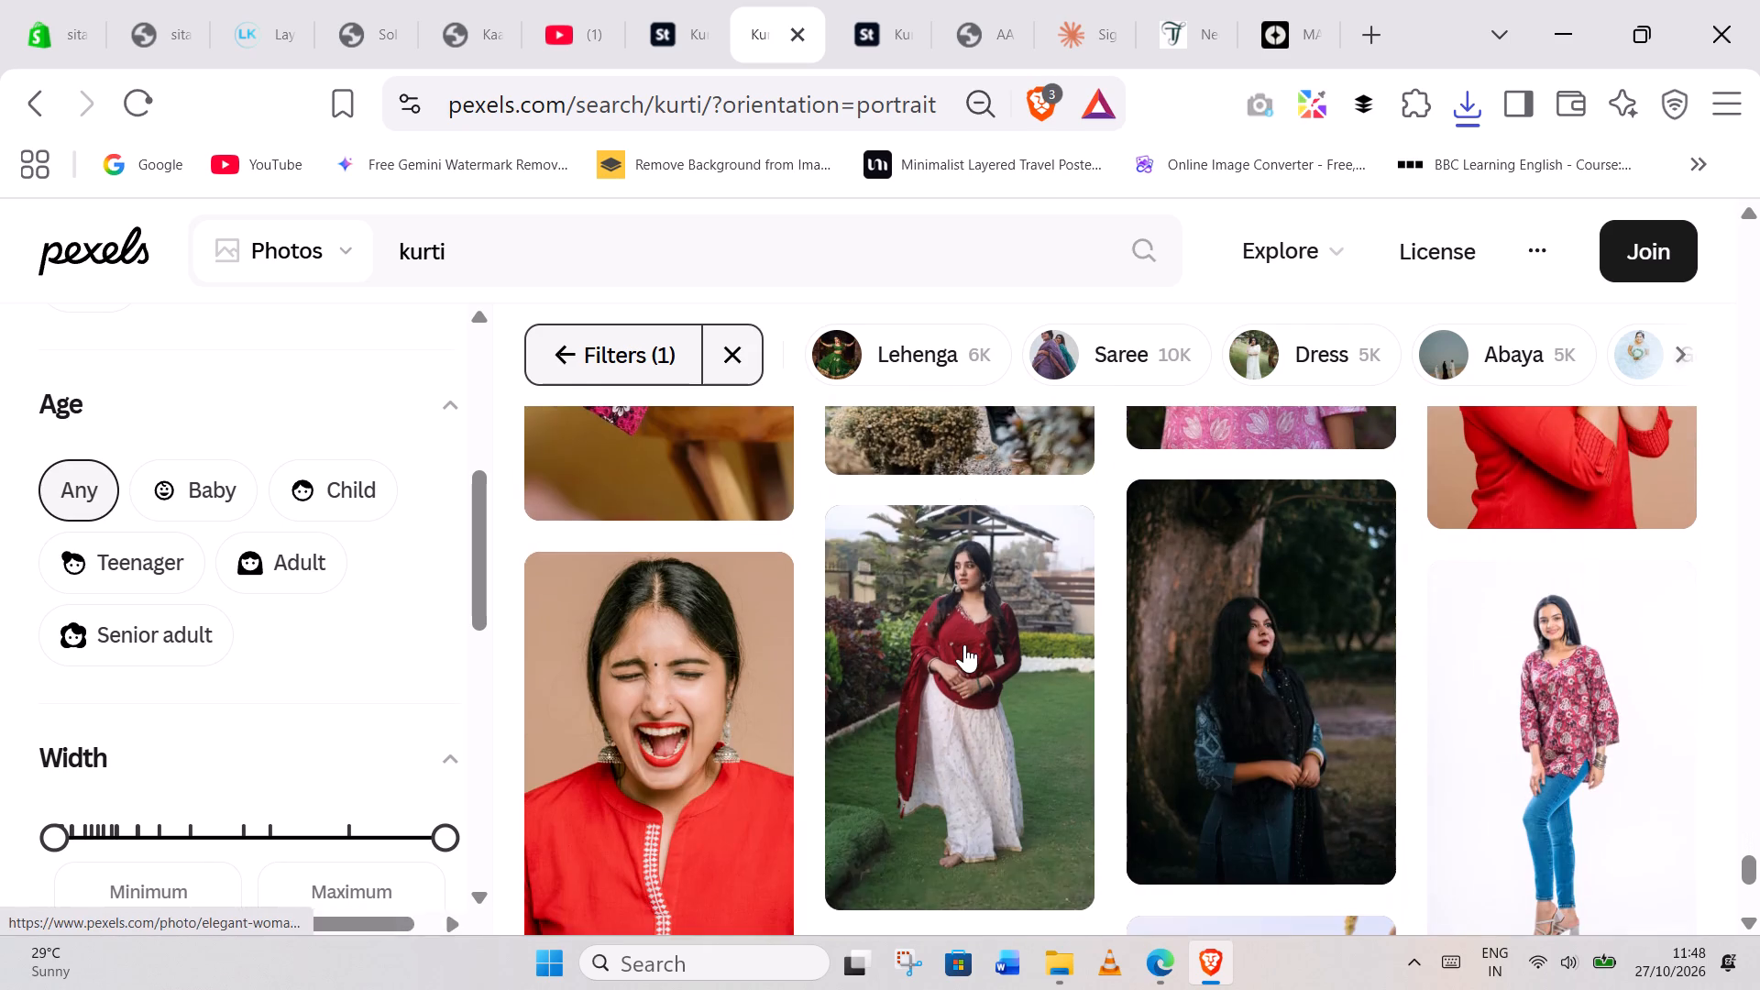
scroll(1019, 639, "down", 1)
scroll(1019, 639, "up", 4)
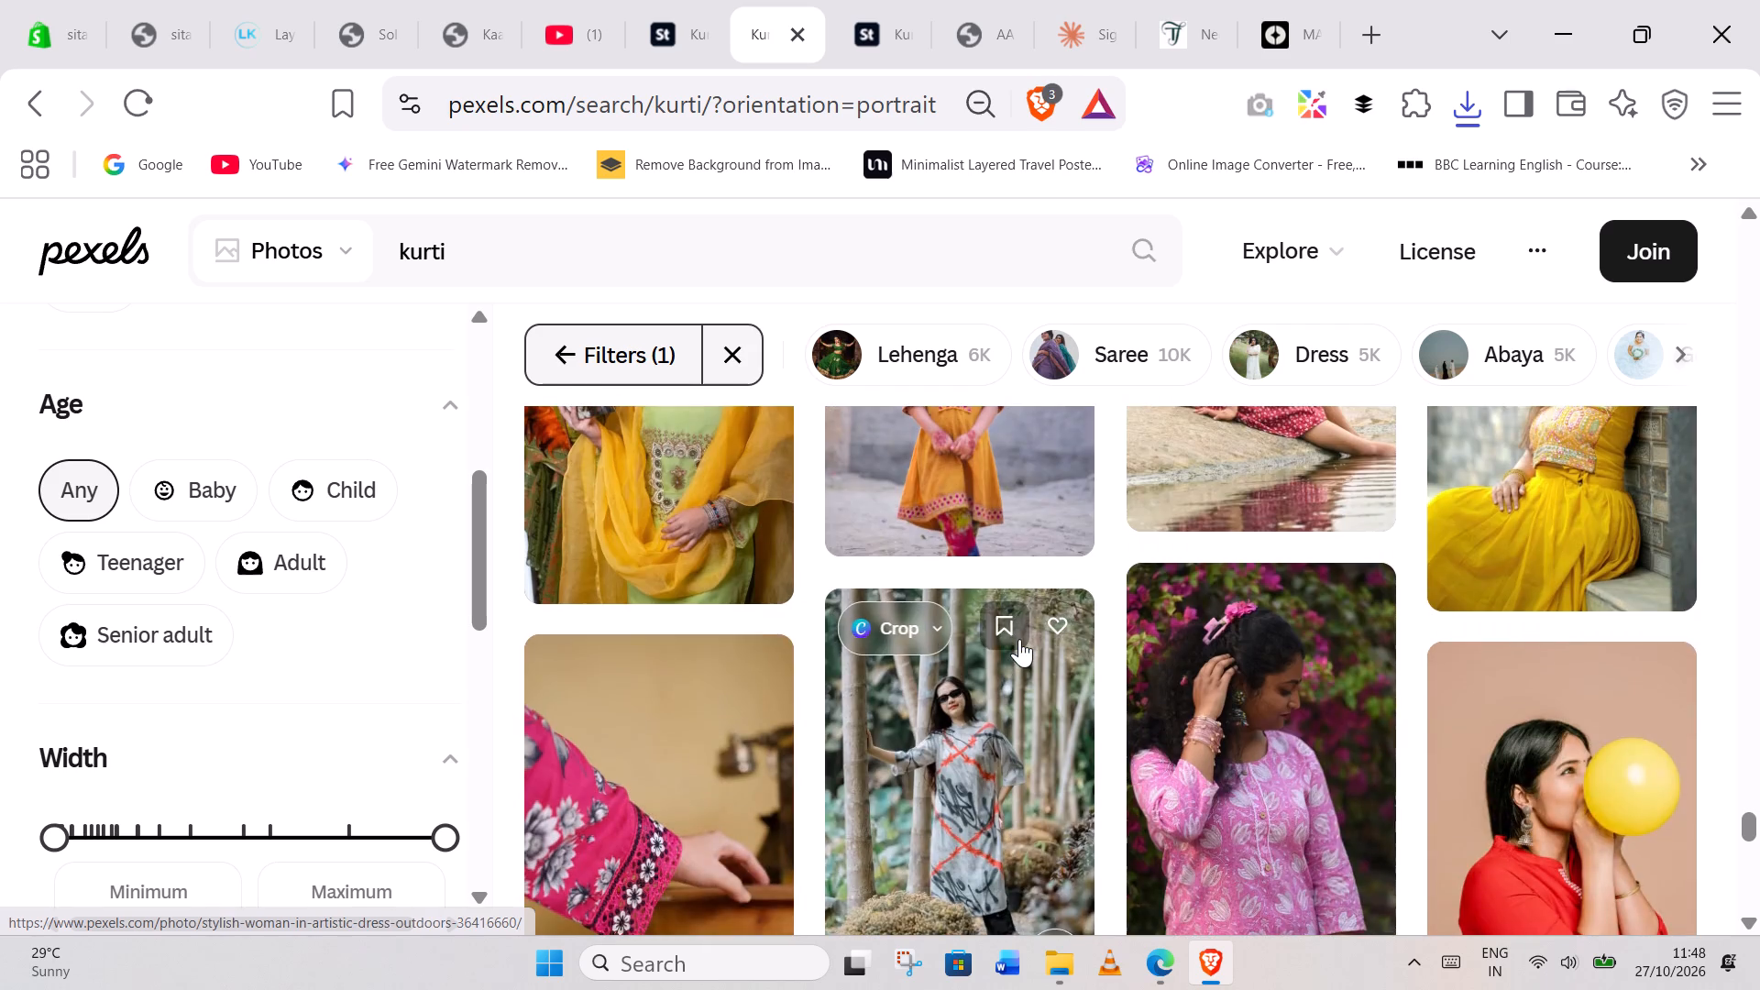
scroll(1019, 639, "down", 10)
scroll(1019, 639, "up", 2)
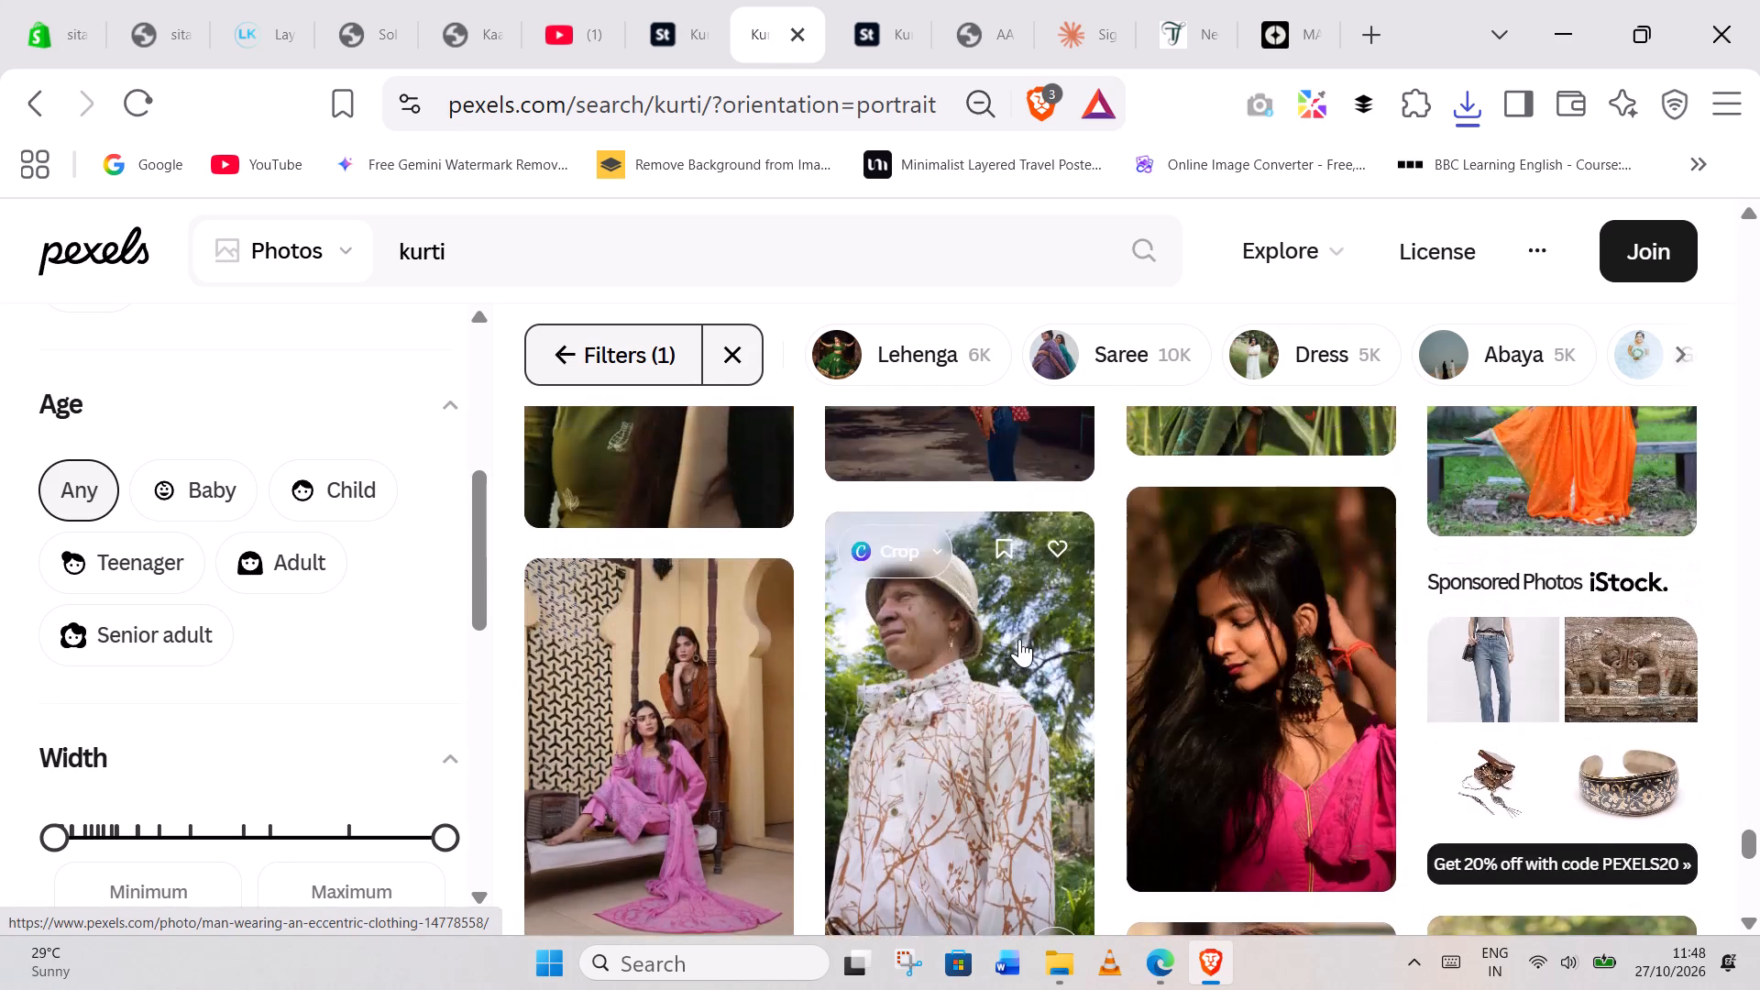
scroll(1019, 639, "down", 5)
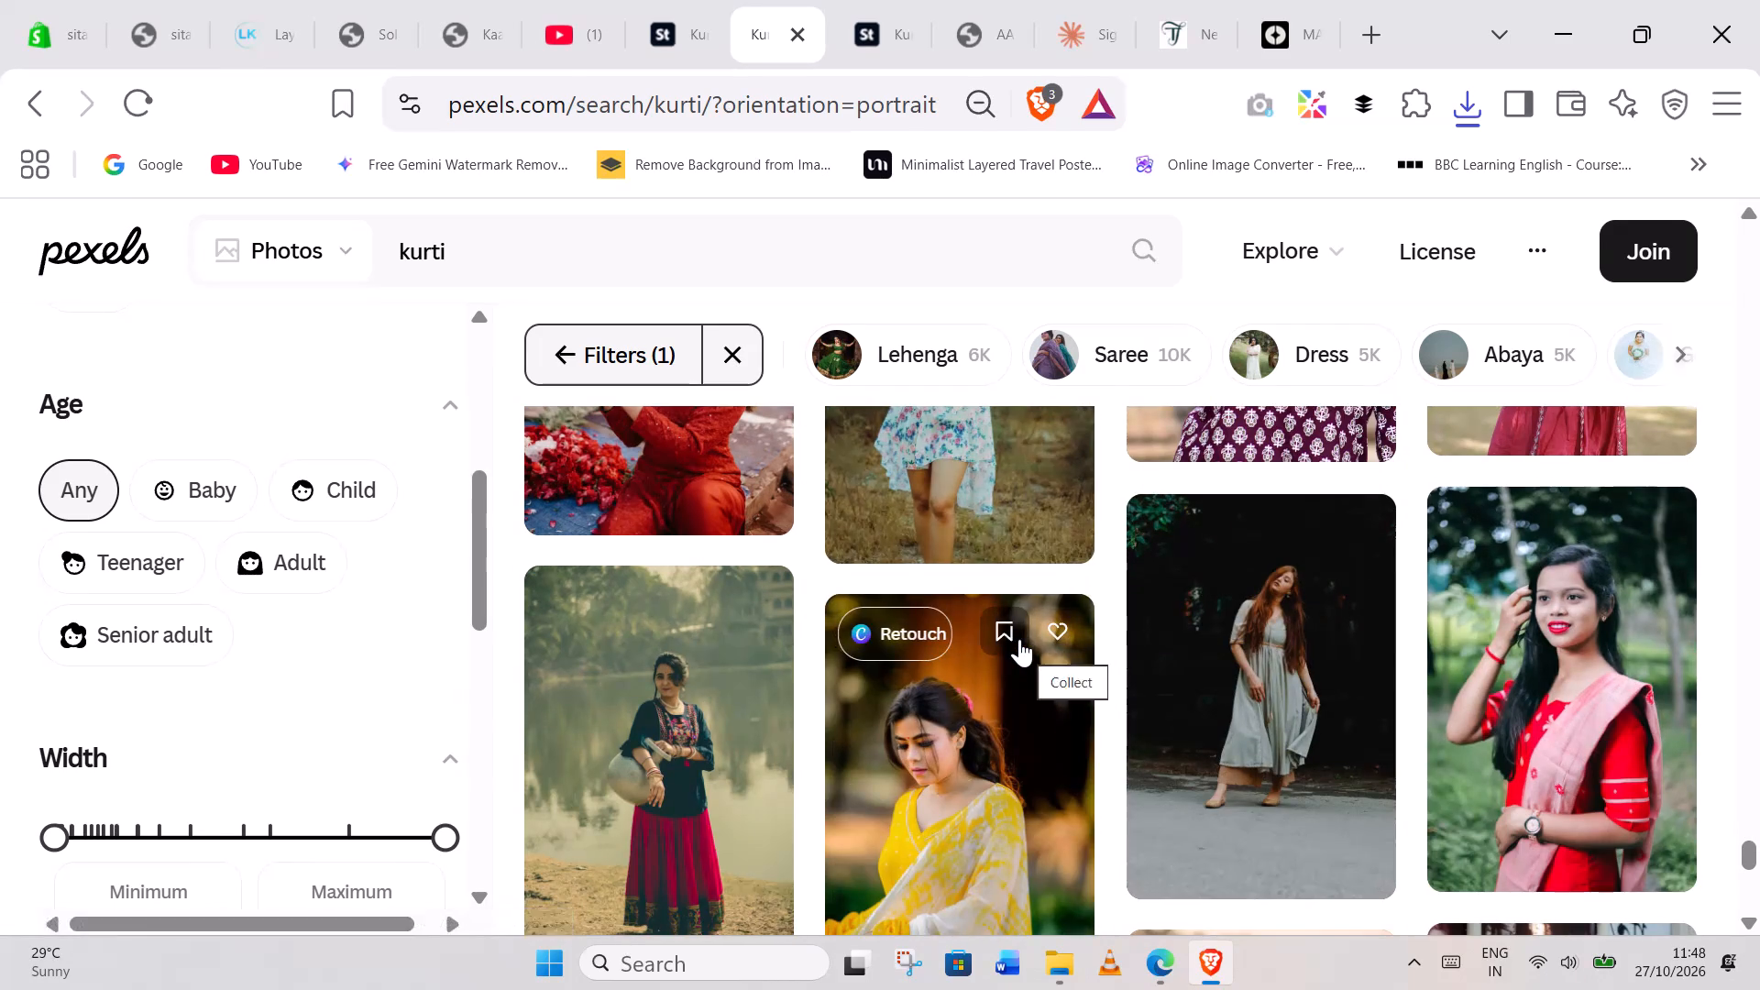
scroll(1019, 639, "down", 7)
scroll(1019, 639, "up", 2)
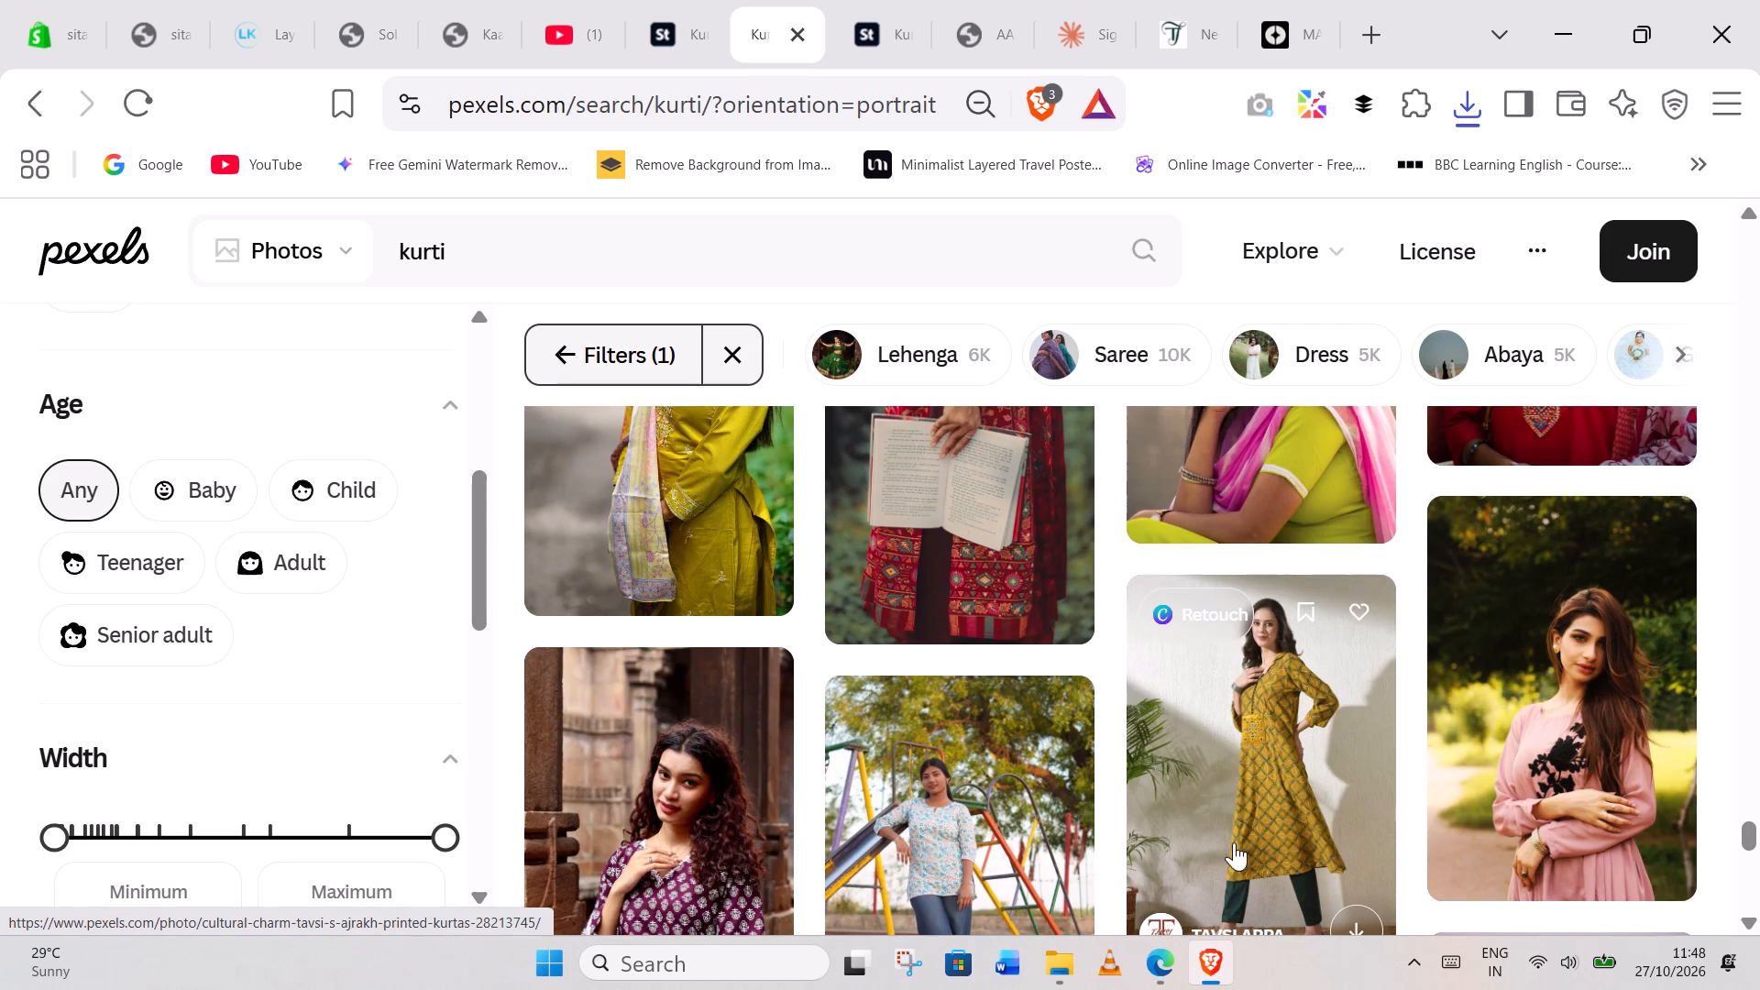
Download the vertical TAVSI APPAREL photo of the woman in a mustard printed kurti and green trousers at original 2051x3000 size.
left_click(1232, 785)
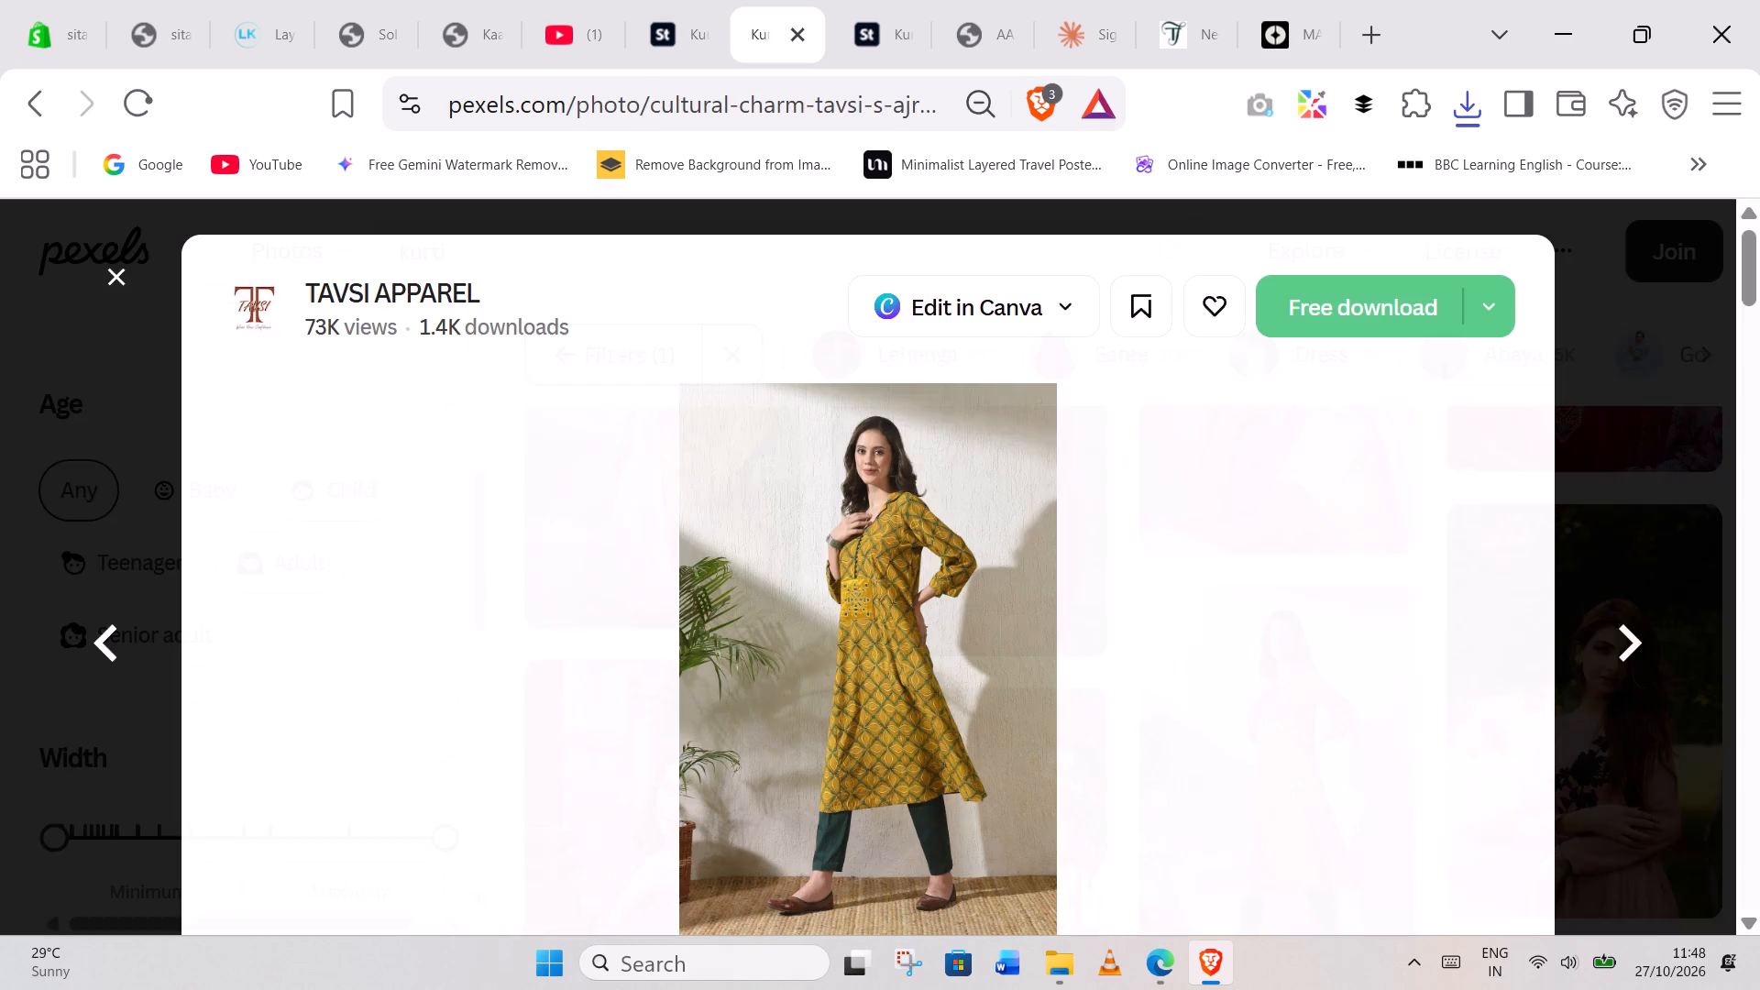
left_click(1480, 301)
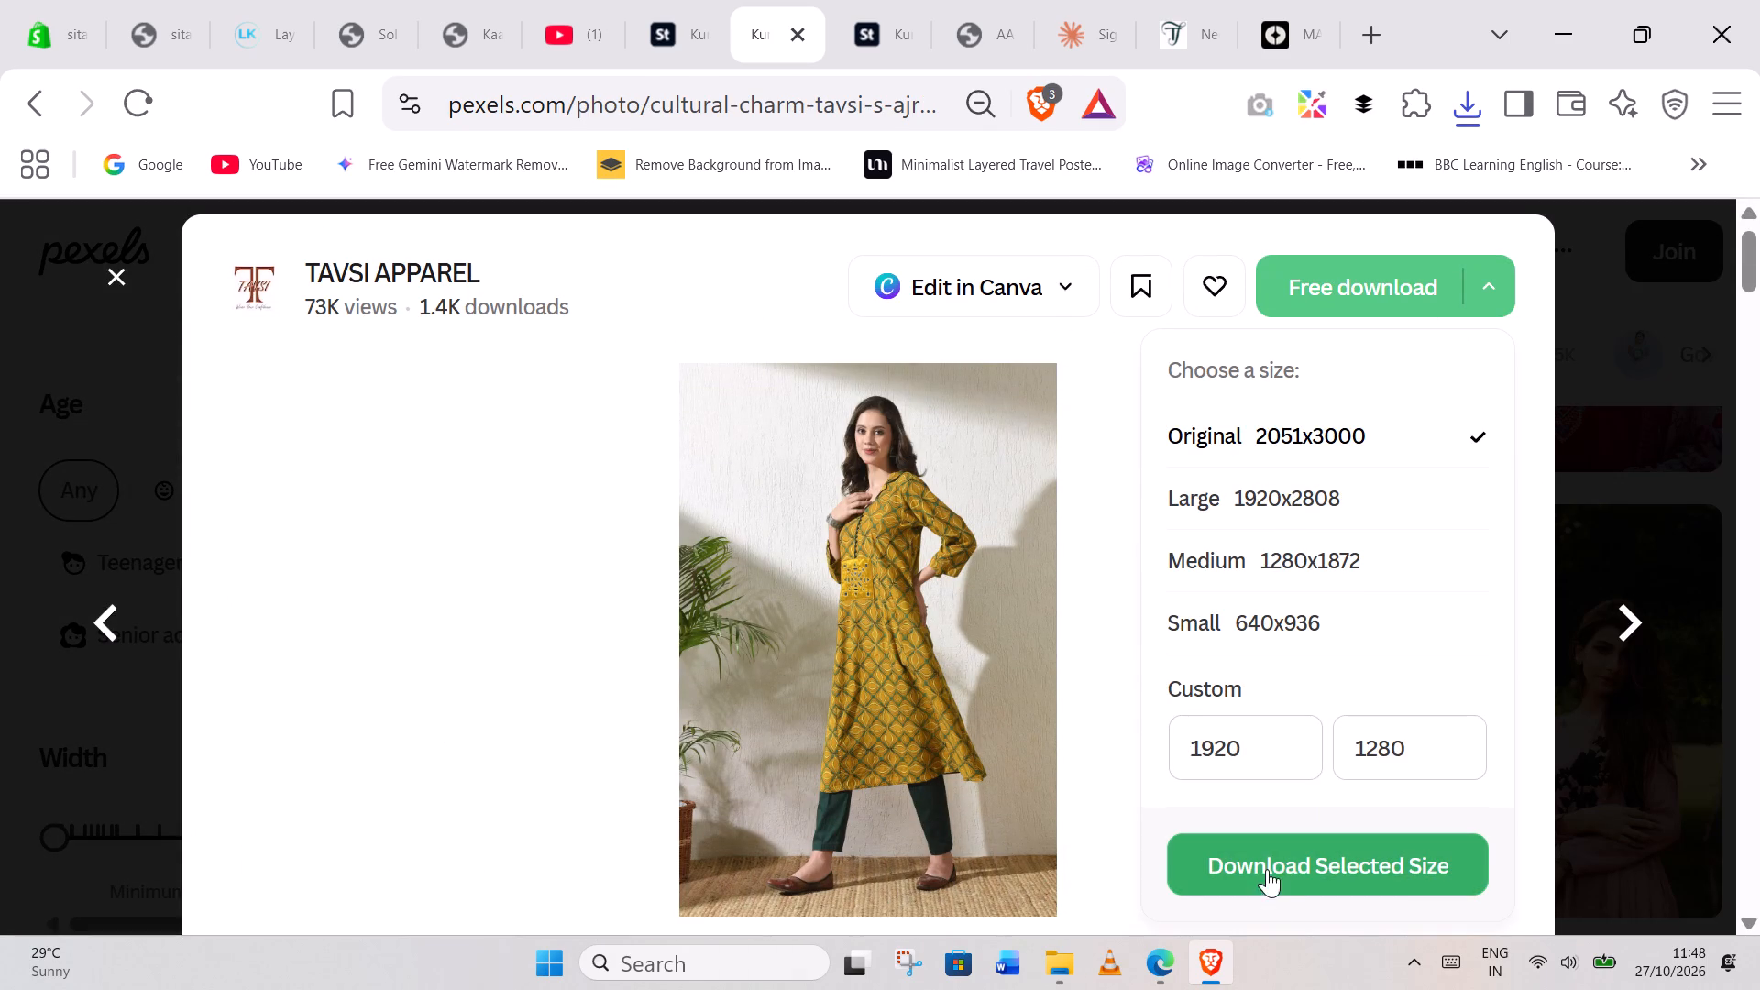
left_click(1267, 863)
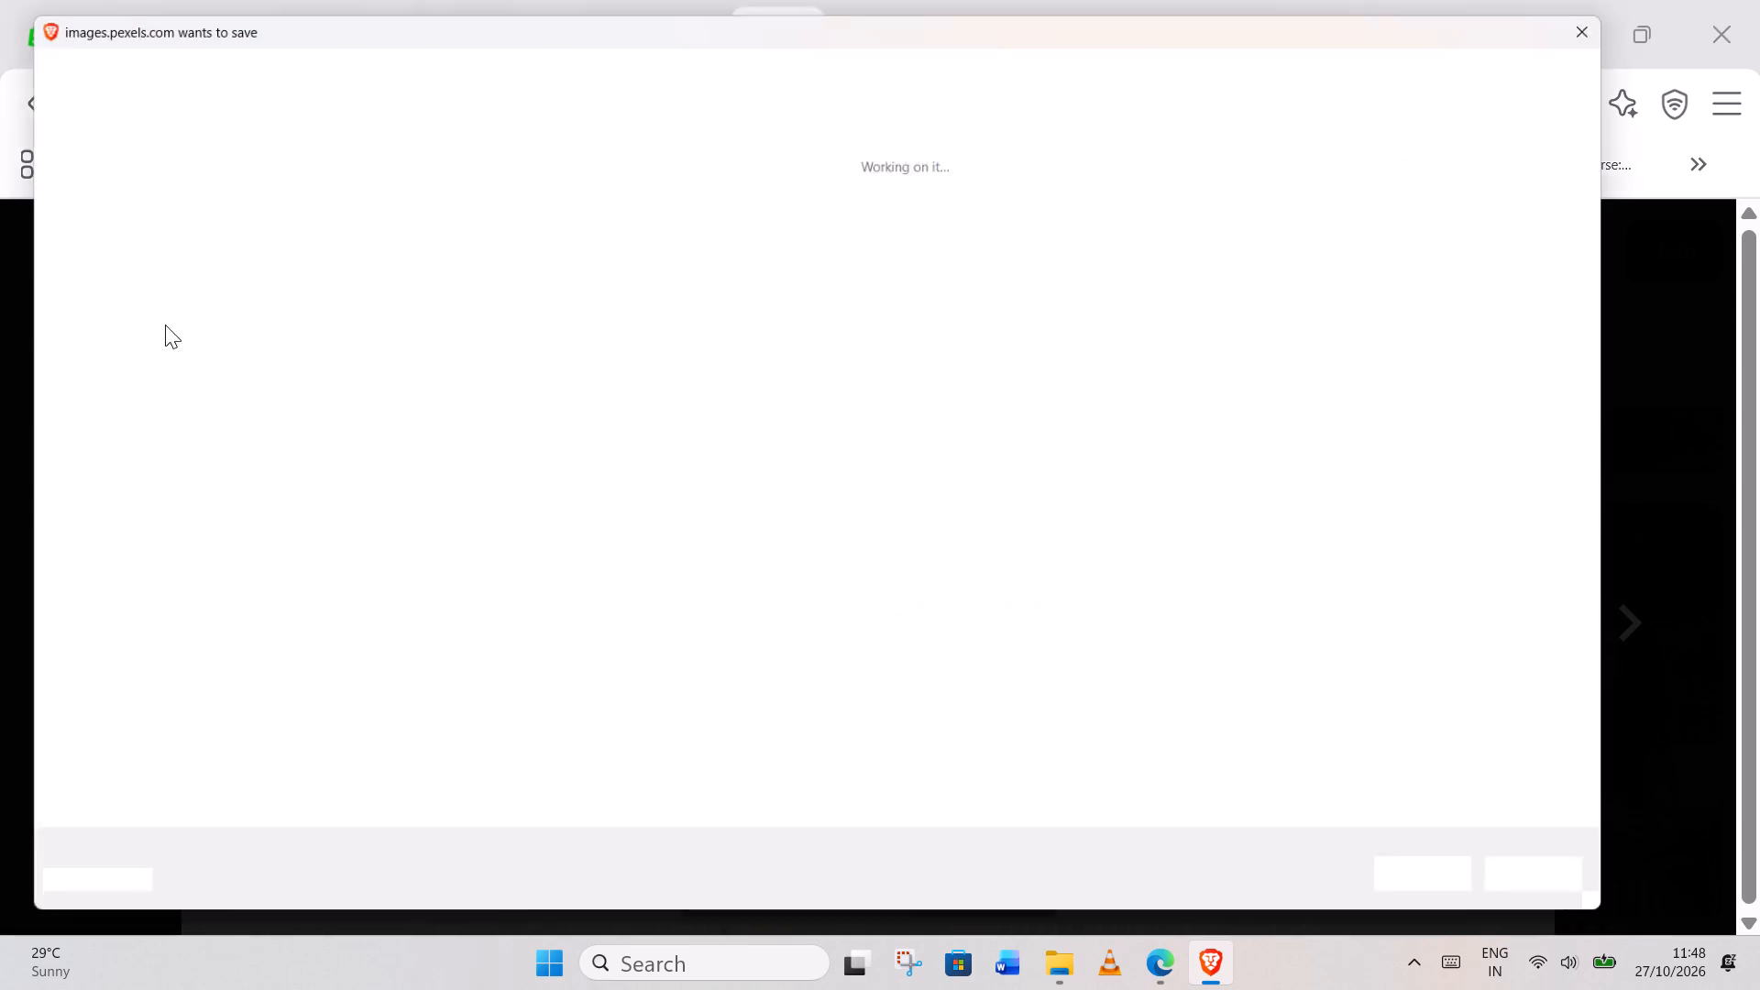
left_click(1464, 895)
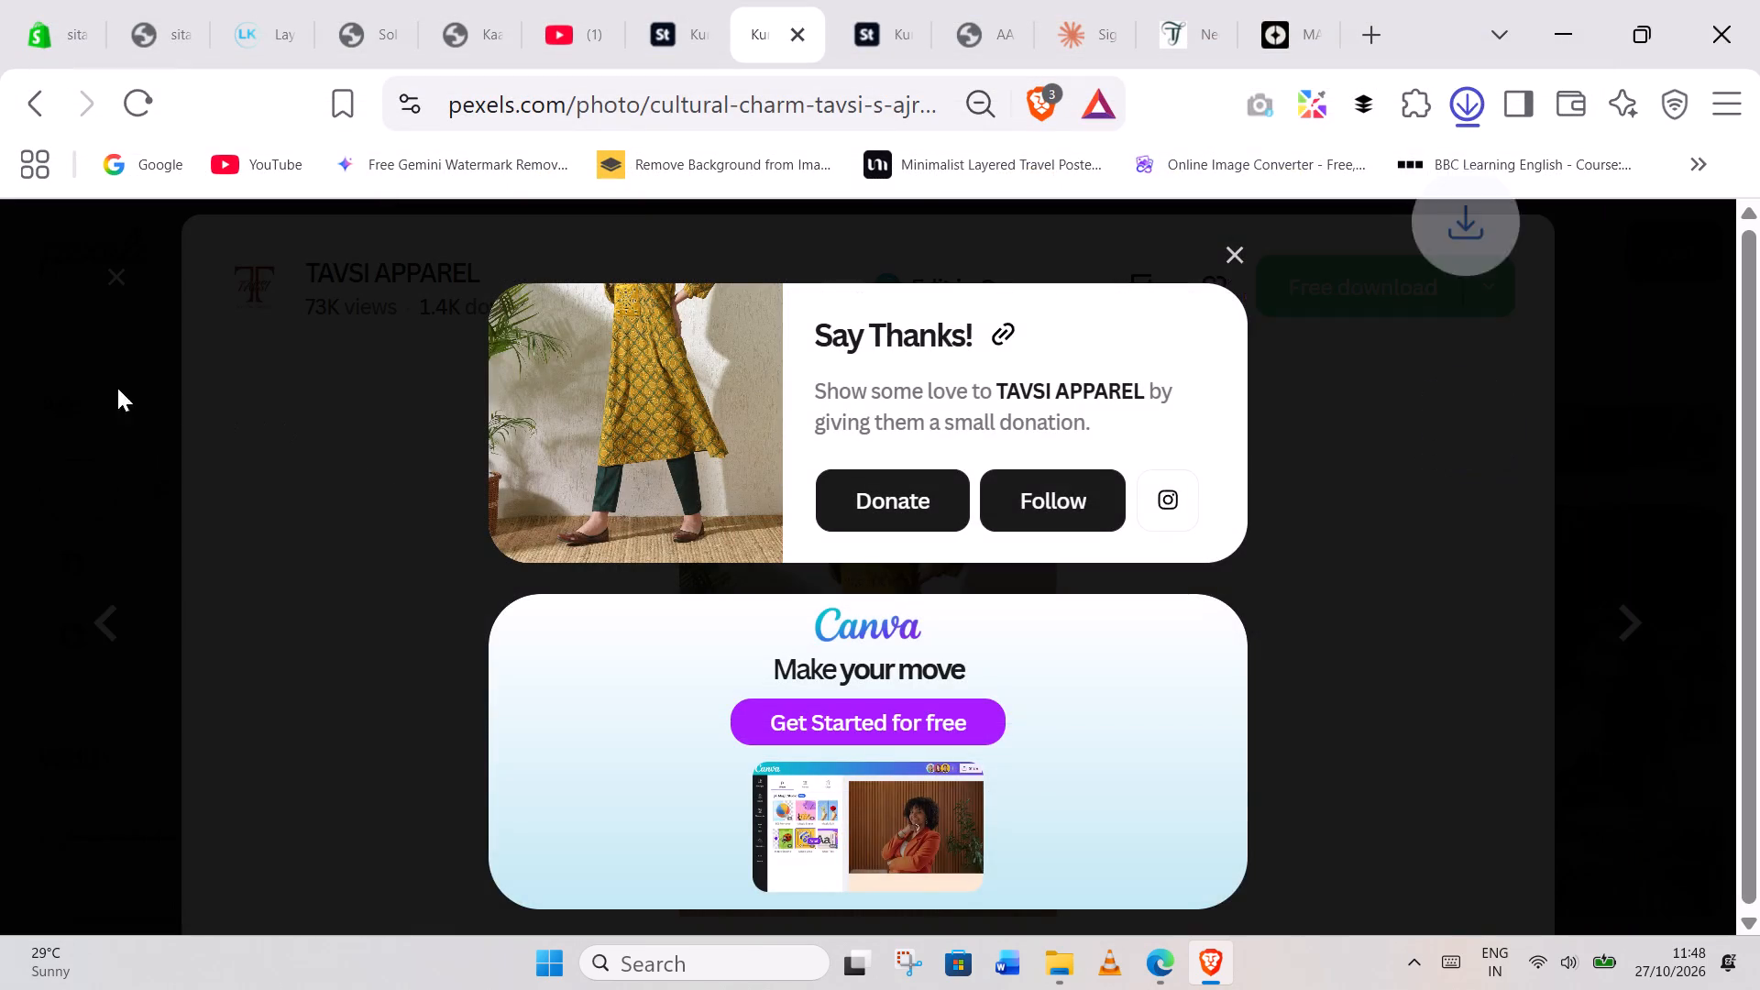
left_click(36, 380)
left_click(98, 302)
left_click(115, 276)
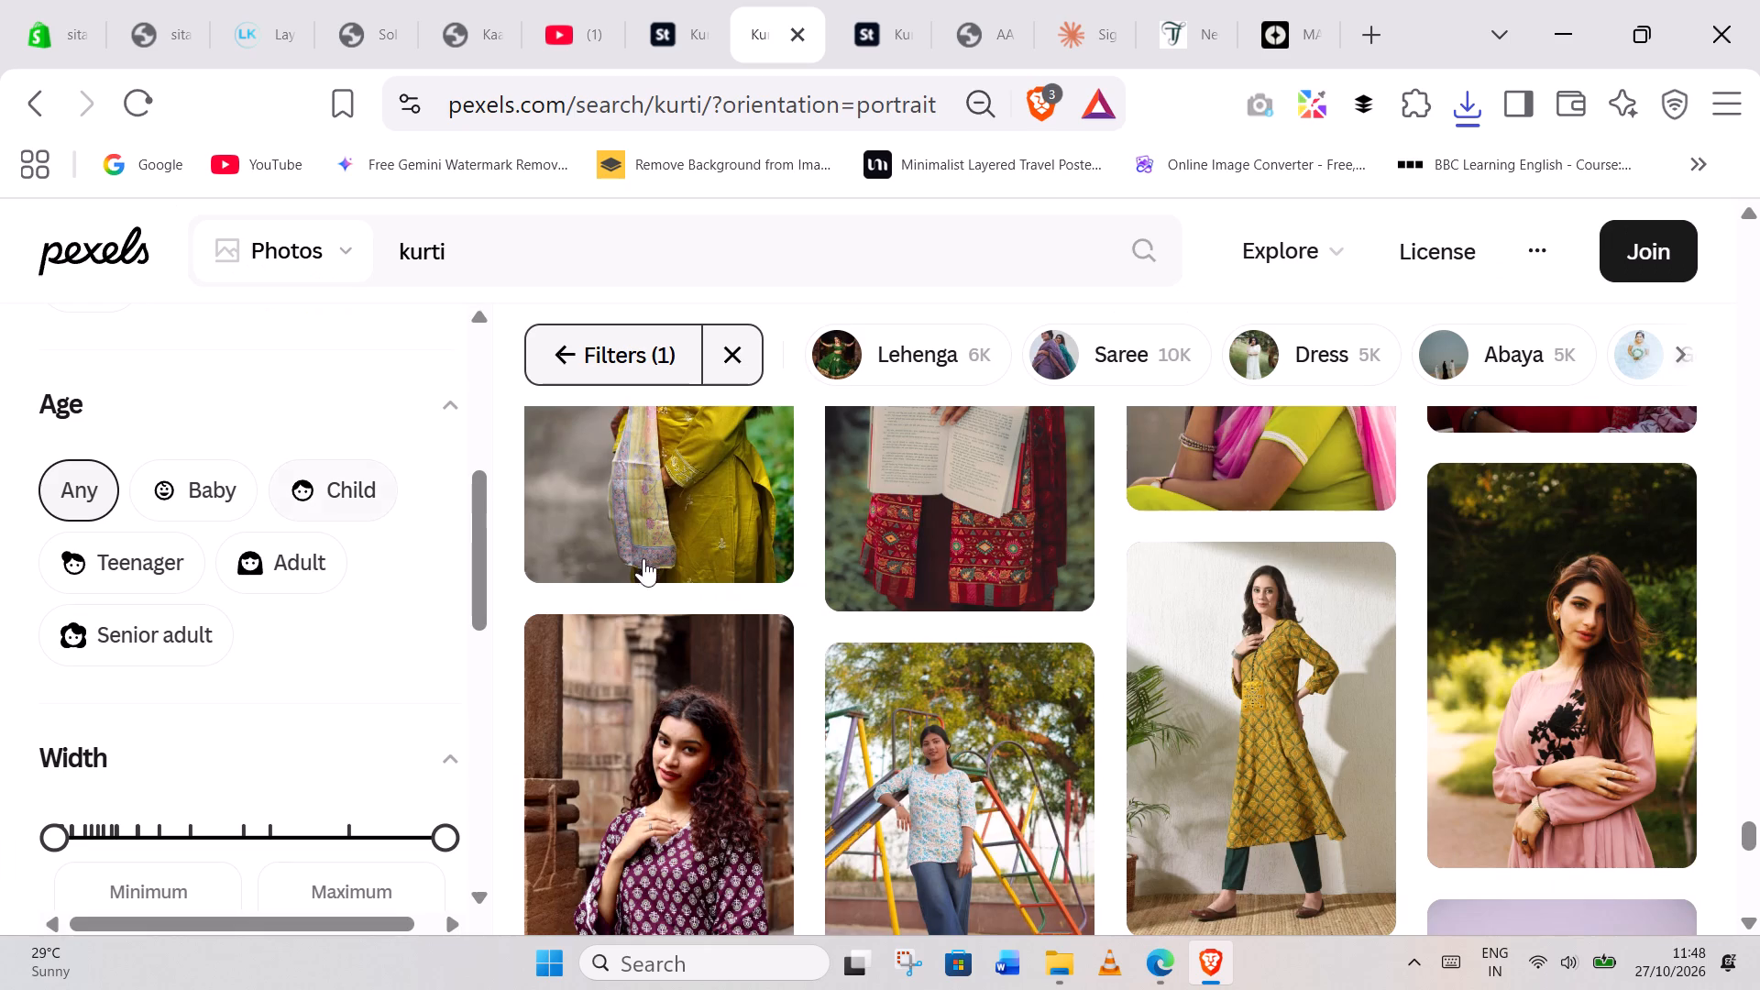
scroll(665, 567, "down", 2)
scroll(665, 567, "up", 2)
scroll(665, 567, "down", 5)
scroll(665, 567, "up", 2)
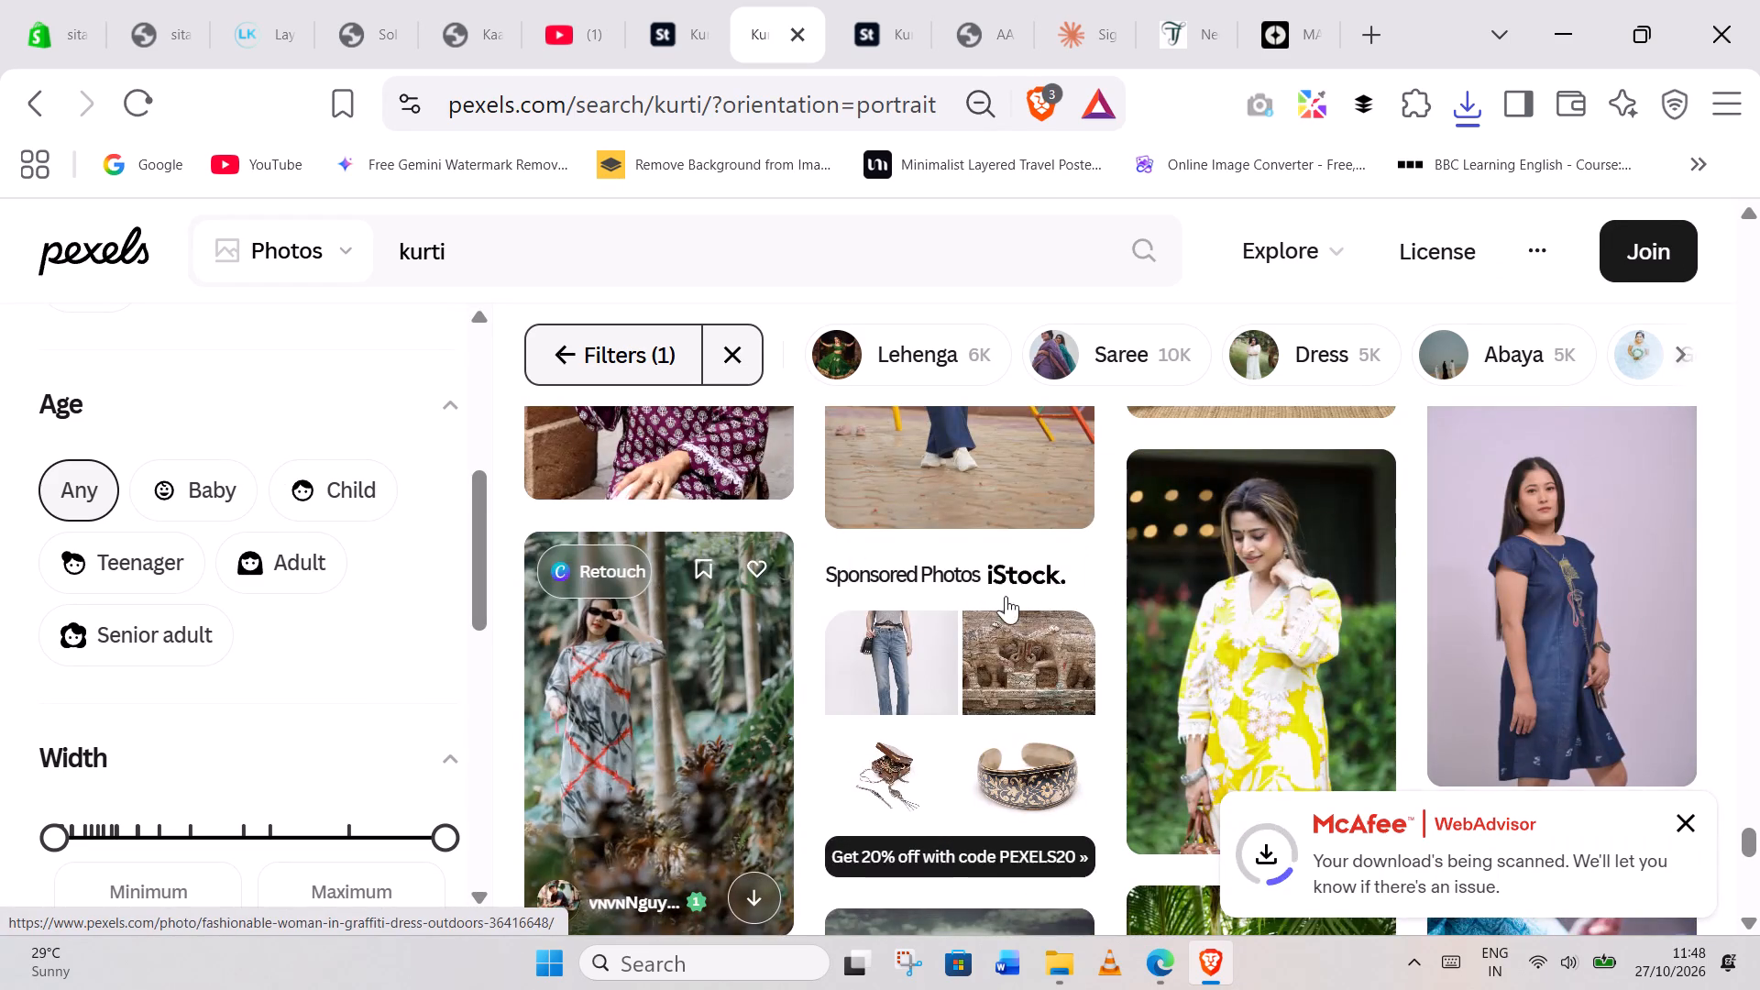